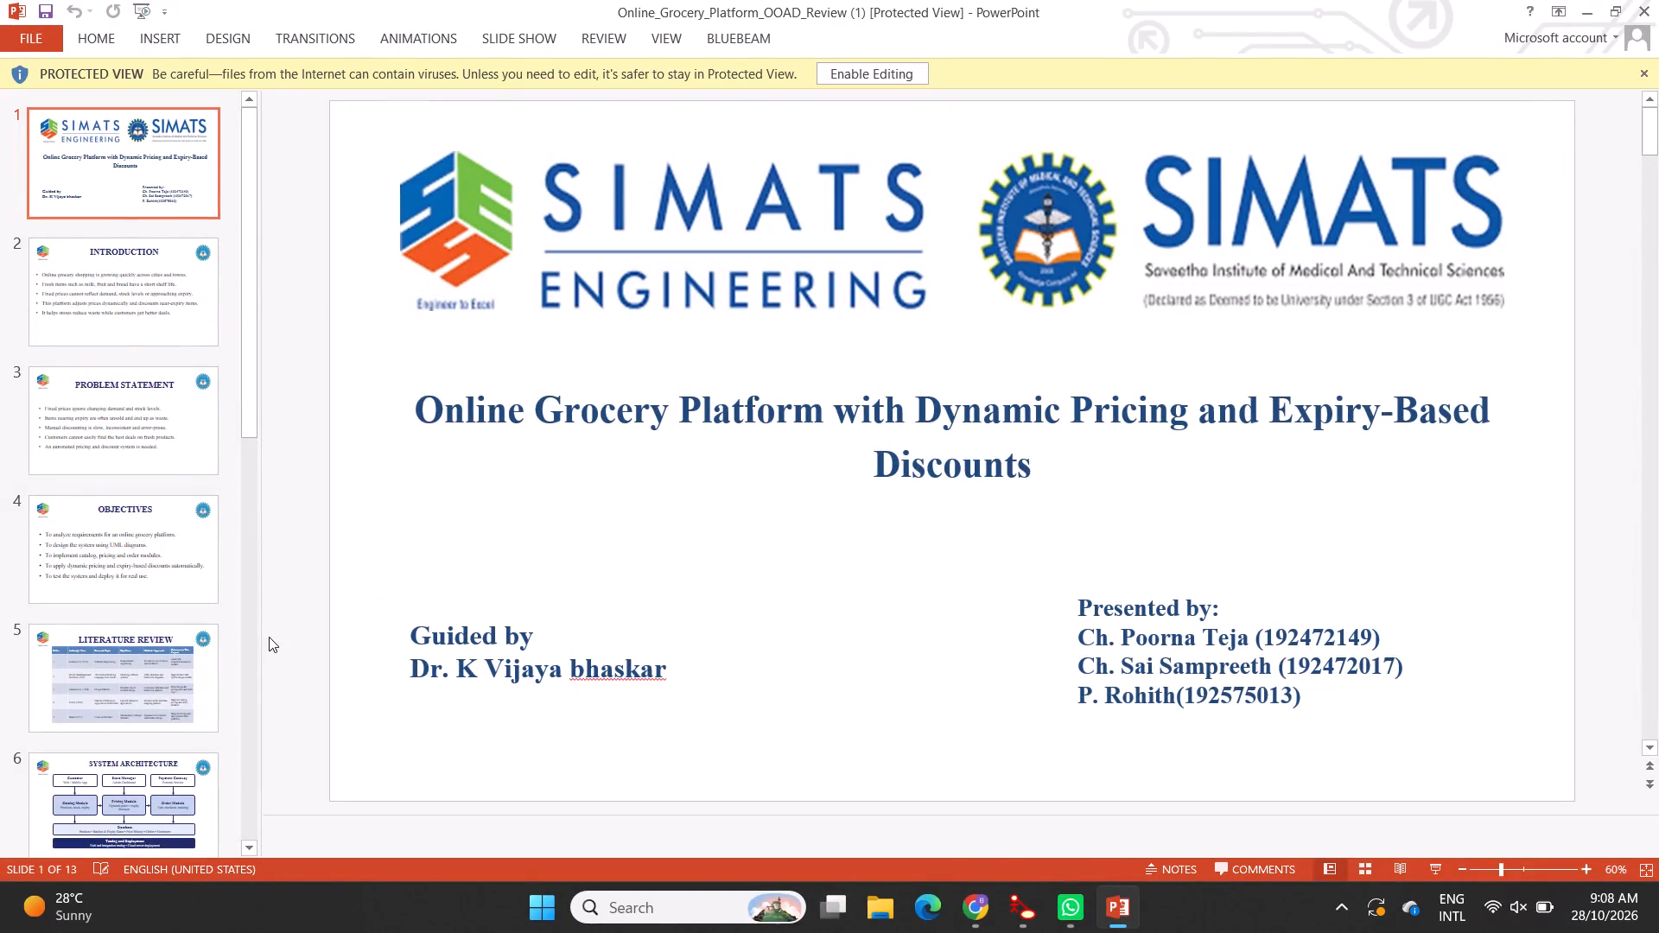
Enable editing for the grocery platform review presentation opened in Protected View.
scroll(167, 574, "down", 2)
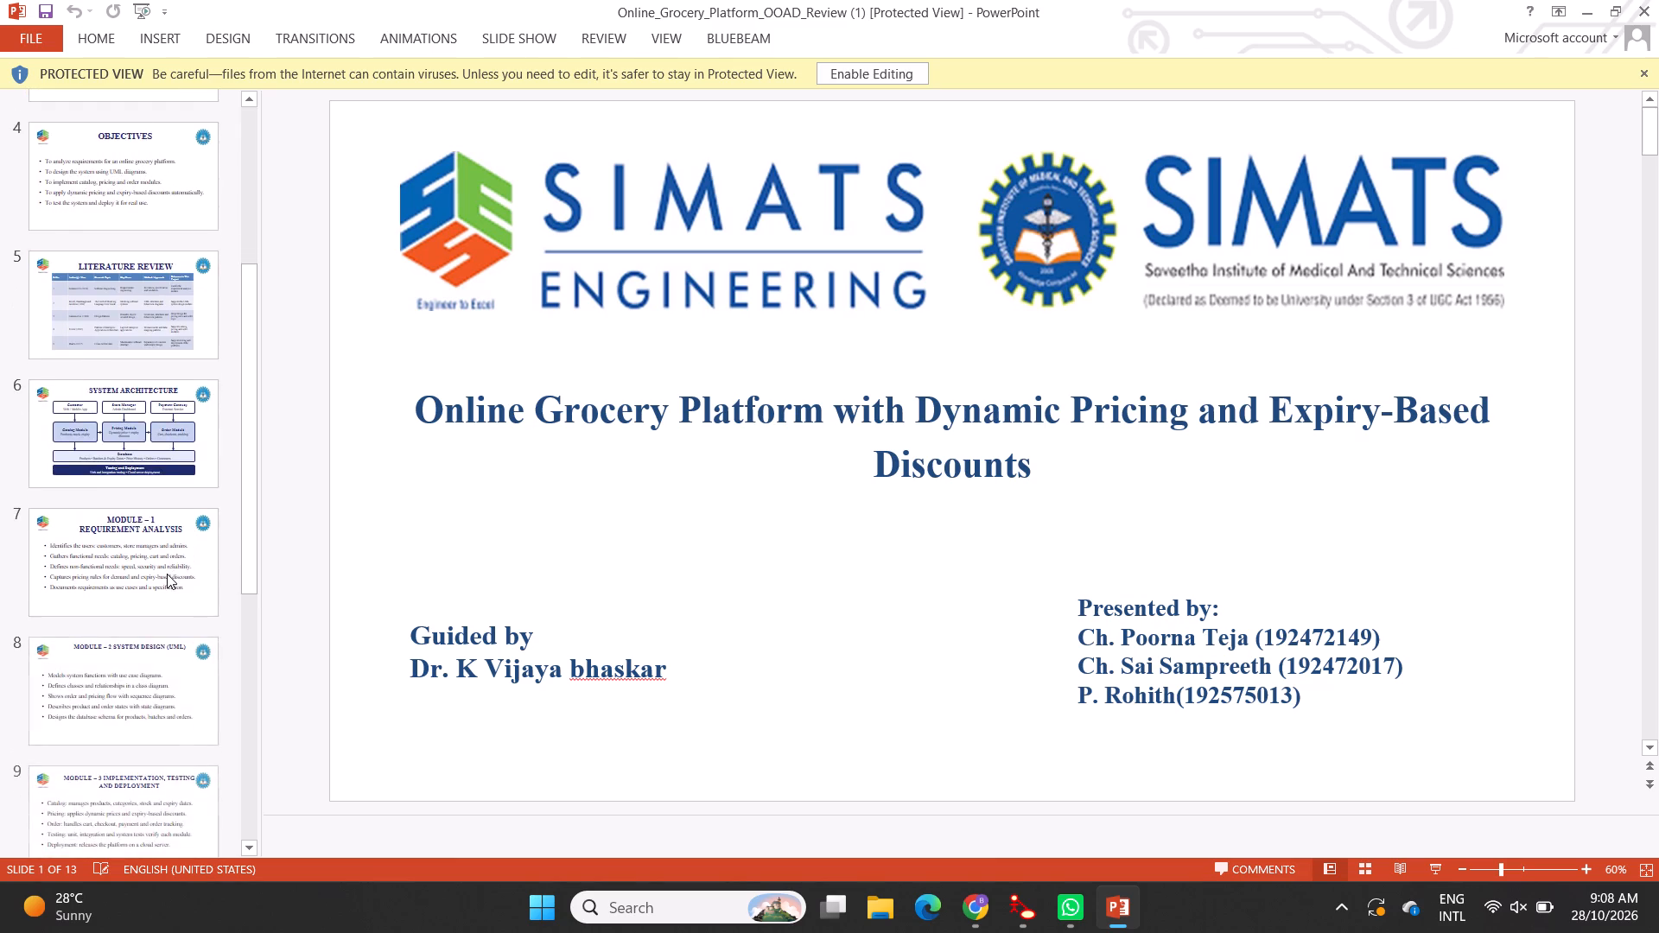
scroll(167, 574, "down", 1)
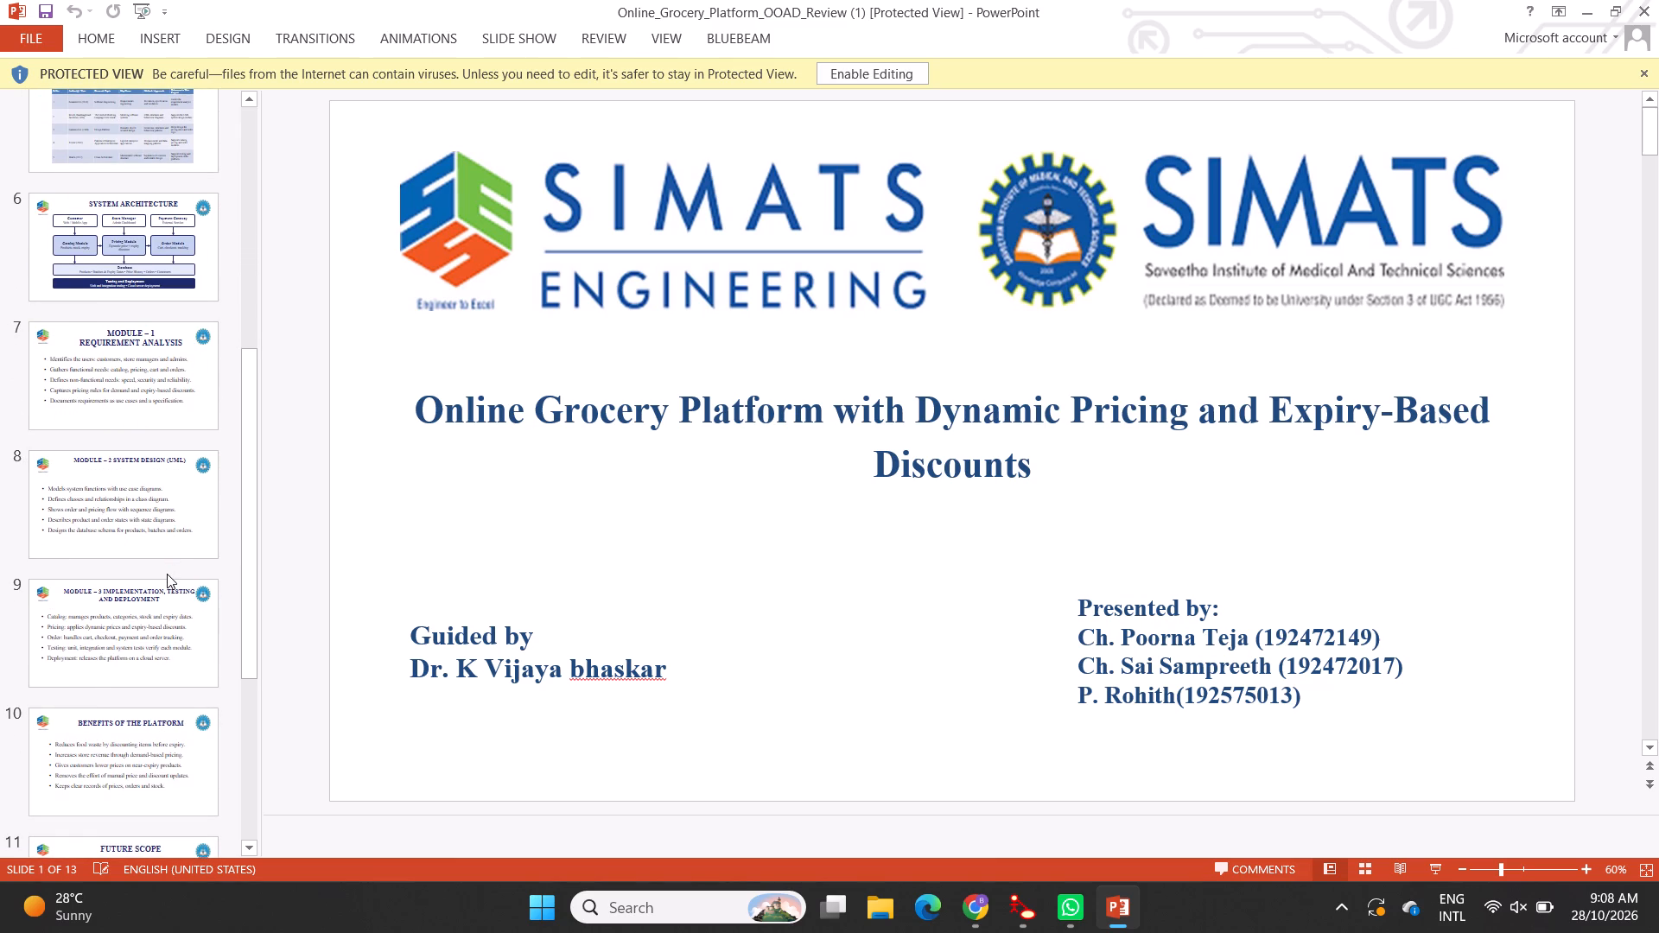
scroll(167, 574, "down", 5)
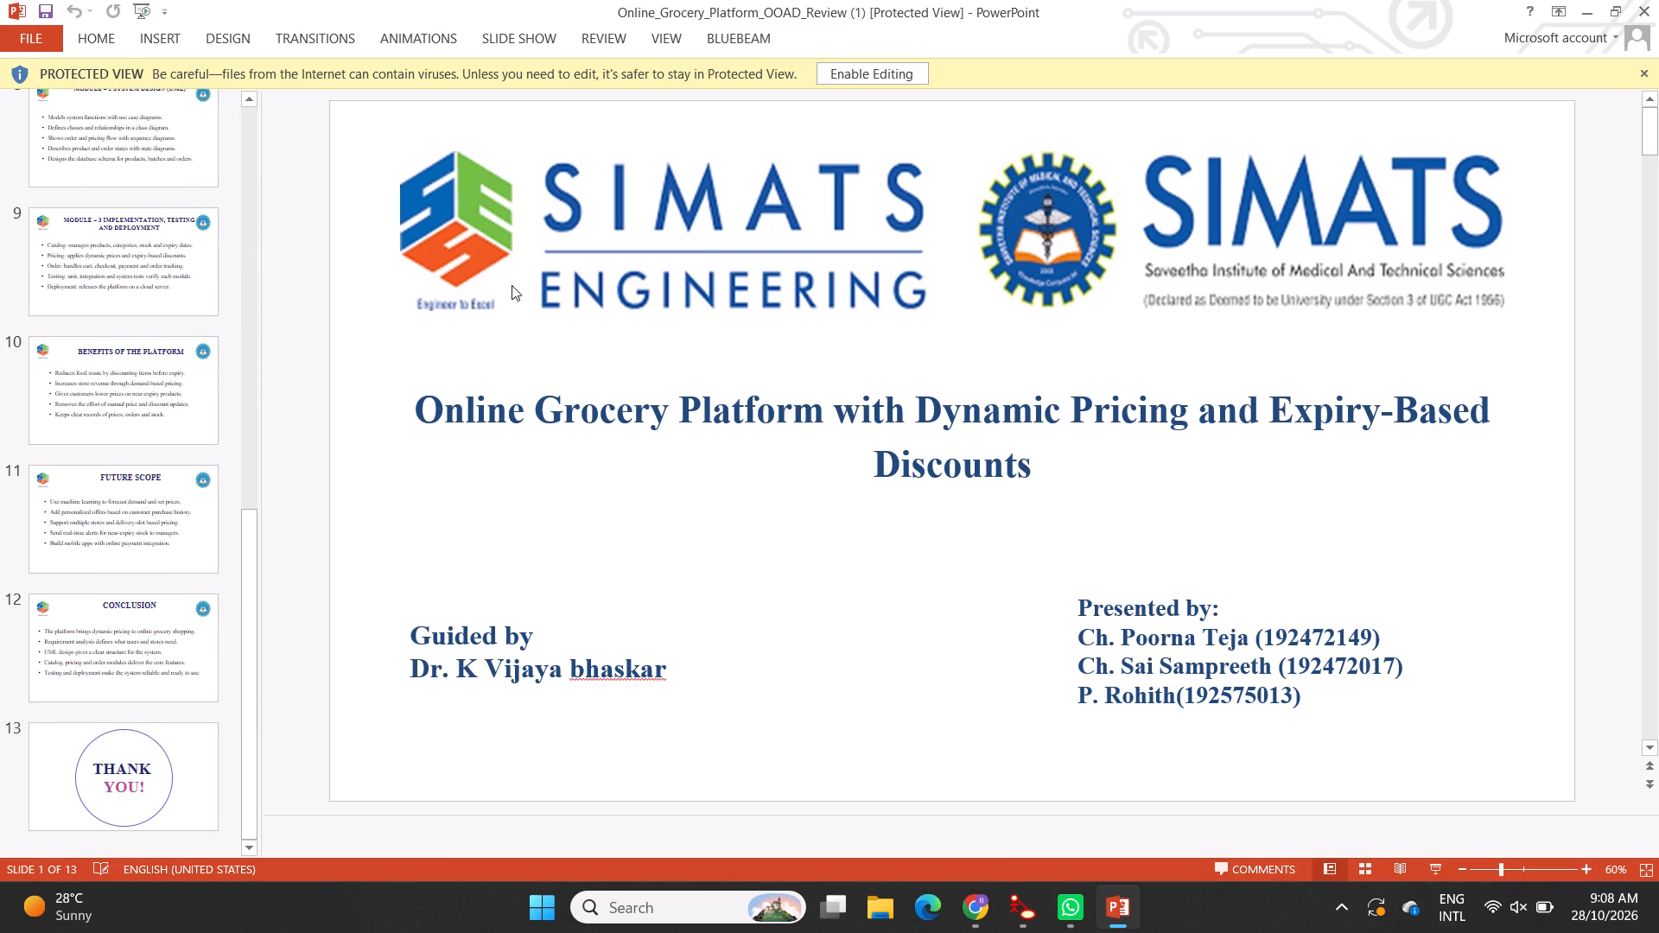
left_click(829, 75)
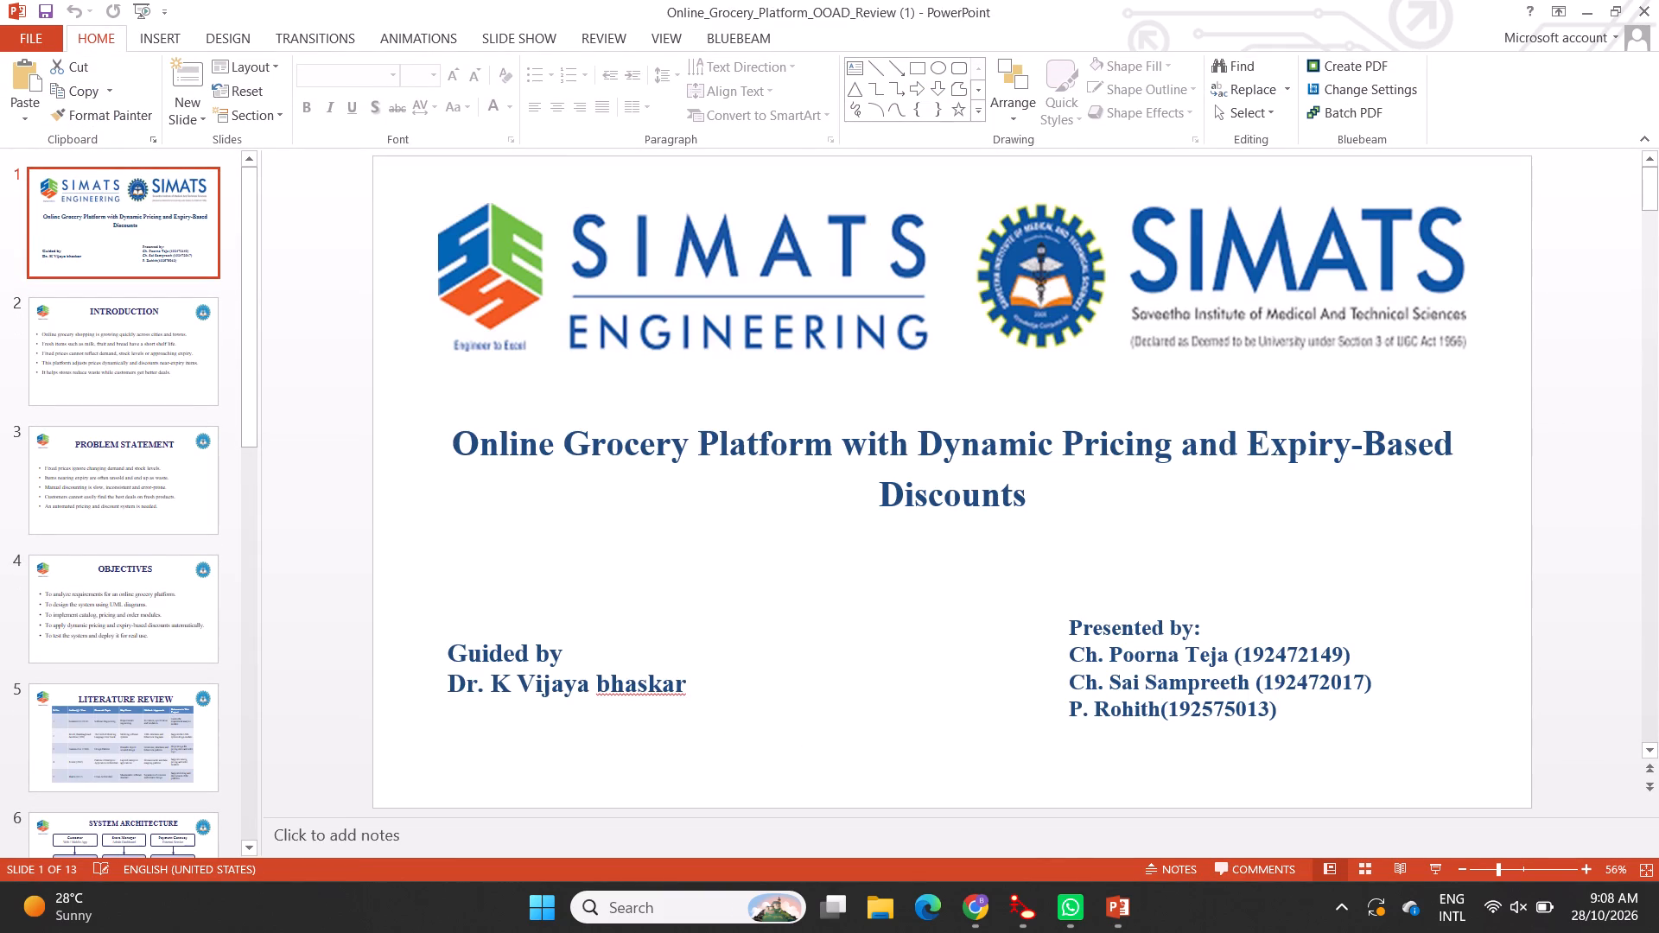
Replace the guide's name after "Dr." under "Guided by" on the title slide with the new guide's name.
left_click(675, 689)
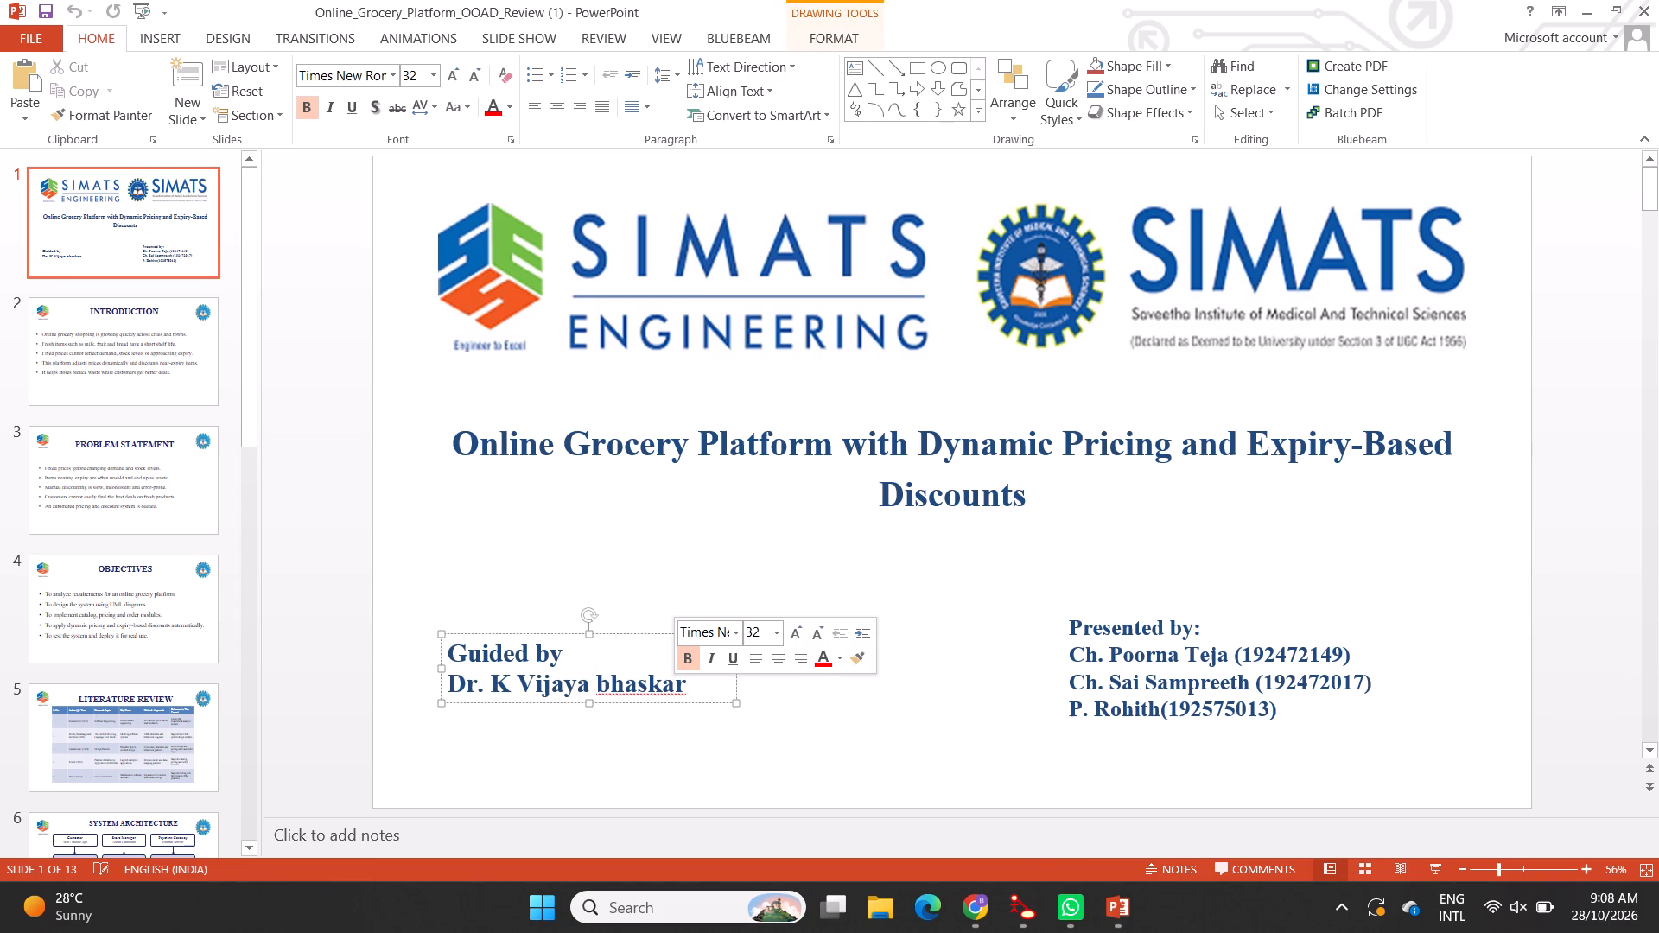
left_click(688, 687)
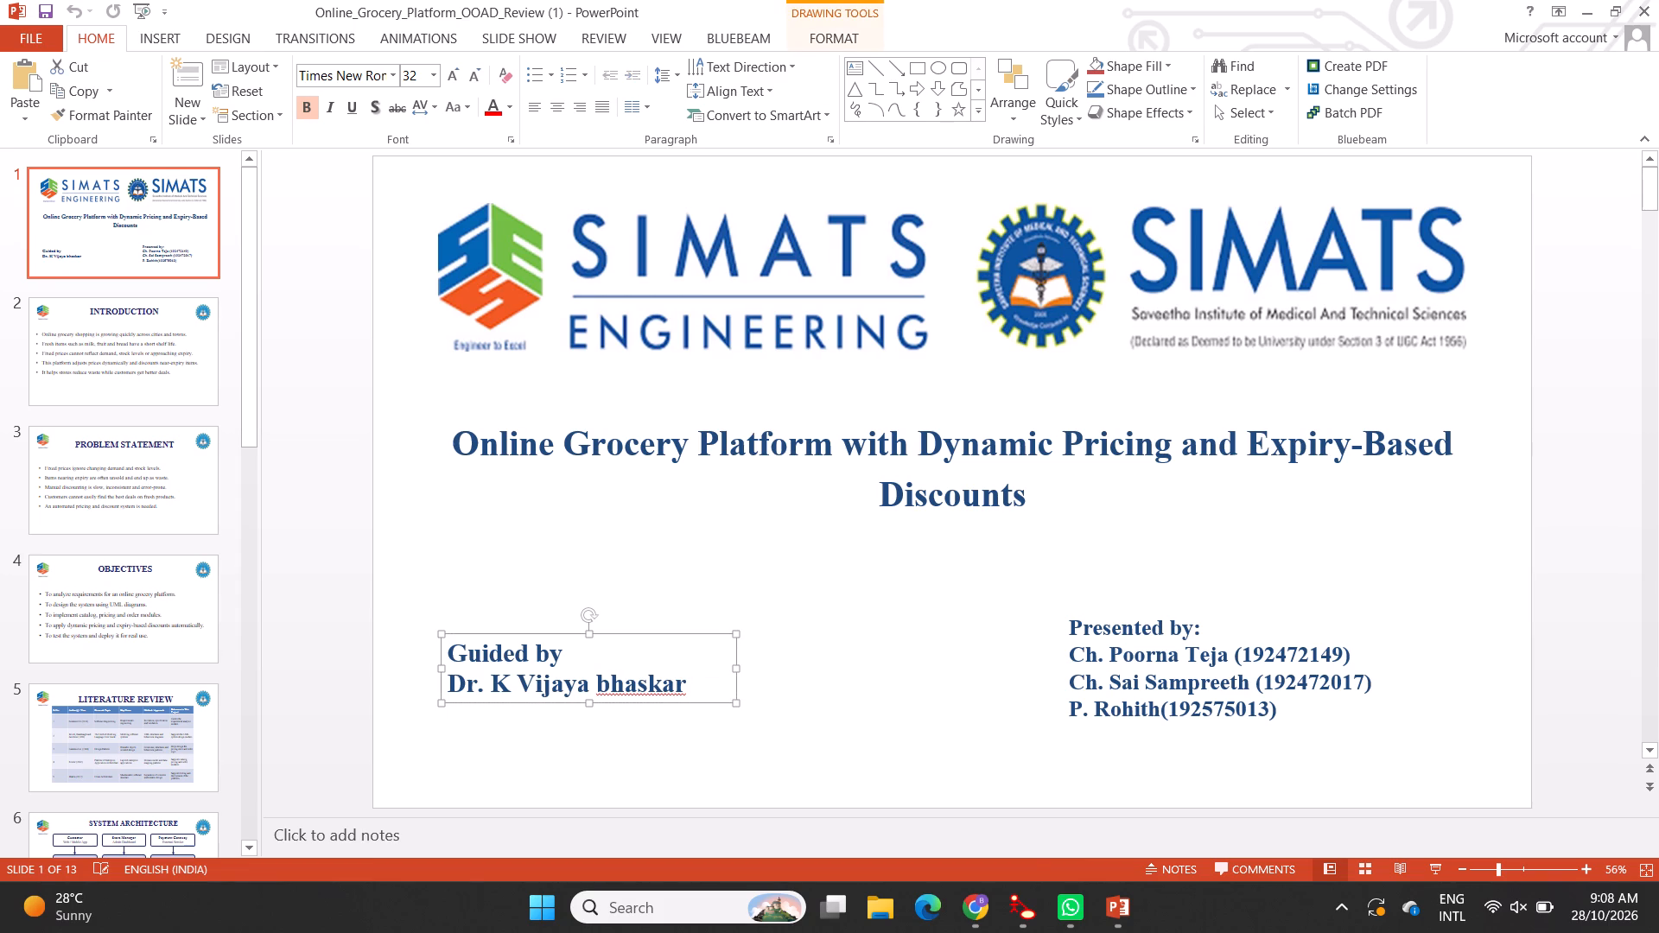
left_click(682, 686)
key("BackSpace")
key("BackSpace")
key("BackSpace")
key("BackSpace")
key("BackSpace")
key("BackSpace")
key("BackSpace")
key("BackSpace")
key("BackSpace")
key("BackSpace")
key("BackSpace")
key("BackSpace")
key("BackSpace")
key("BackSpace")
key("BackSpace")
key("BackSpace")
key("BackSpace")
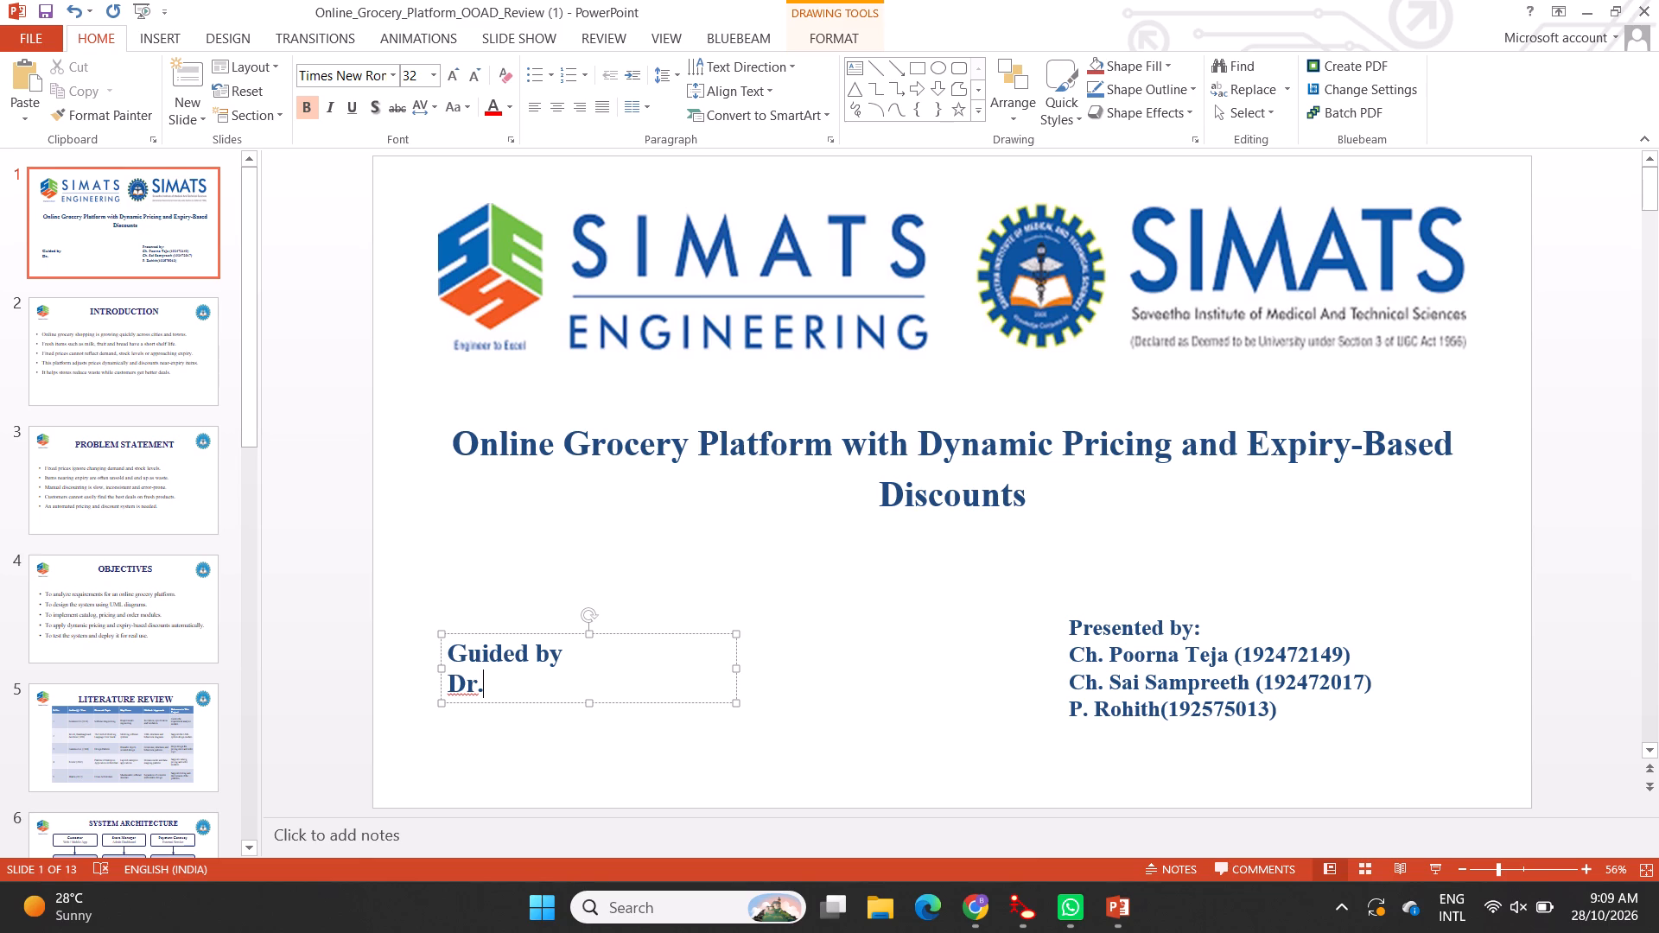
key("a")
Complete the guide's name, including the initial J, after "Dr." under "Guided by" on the title slide.
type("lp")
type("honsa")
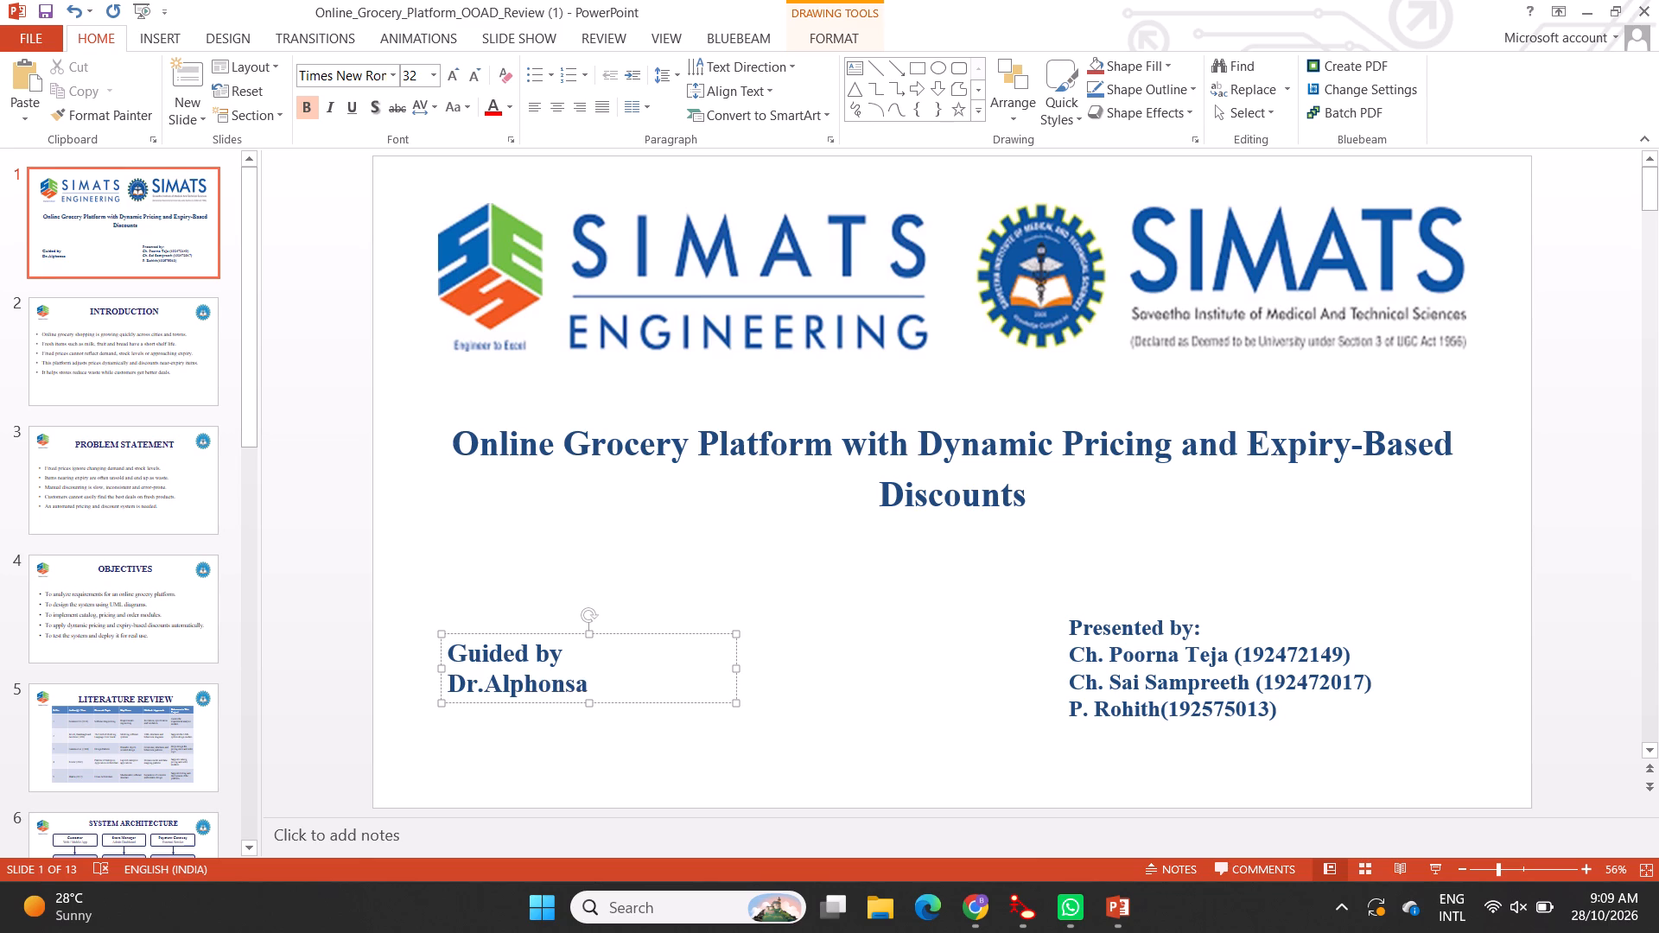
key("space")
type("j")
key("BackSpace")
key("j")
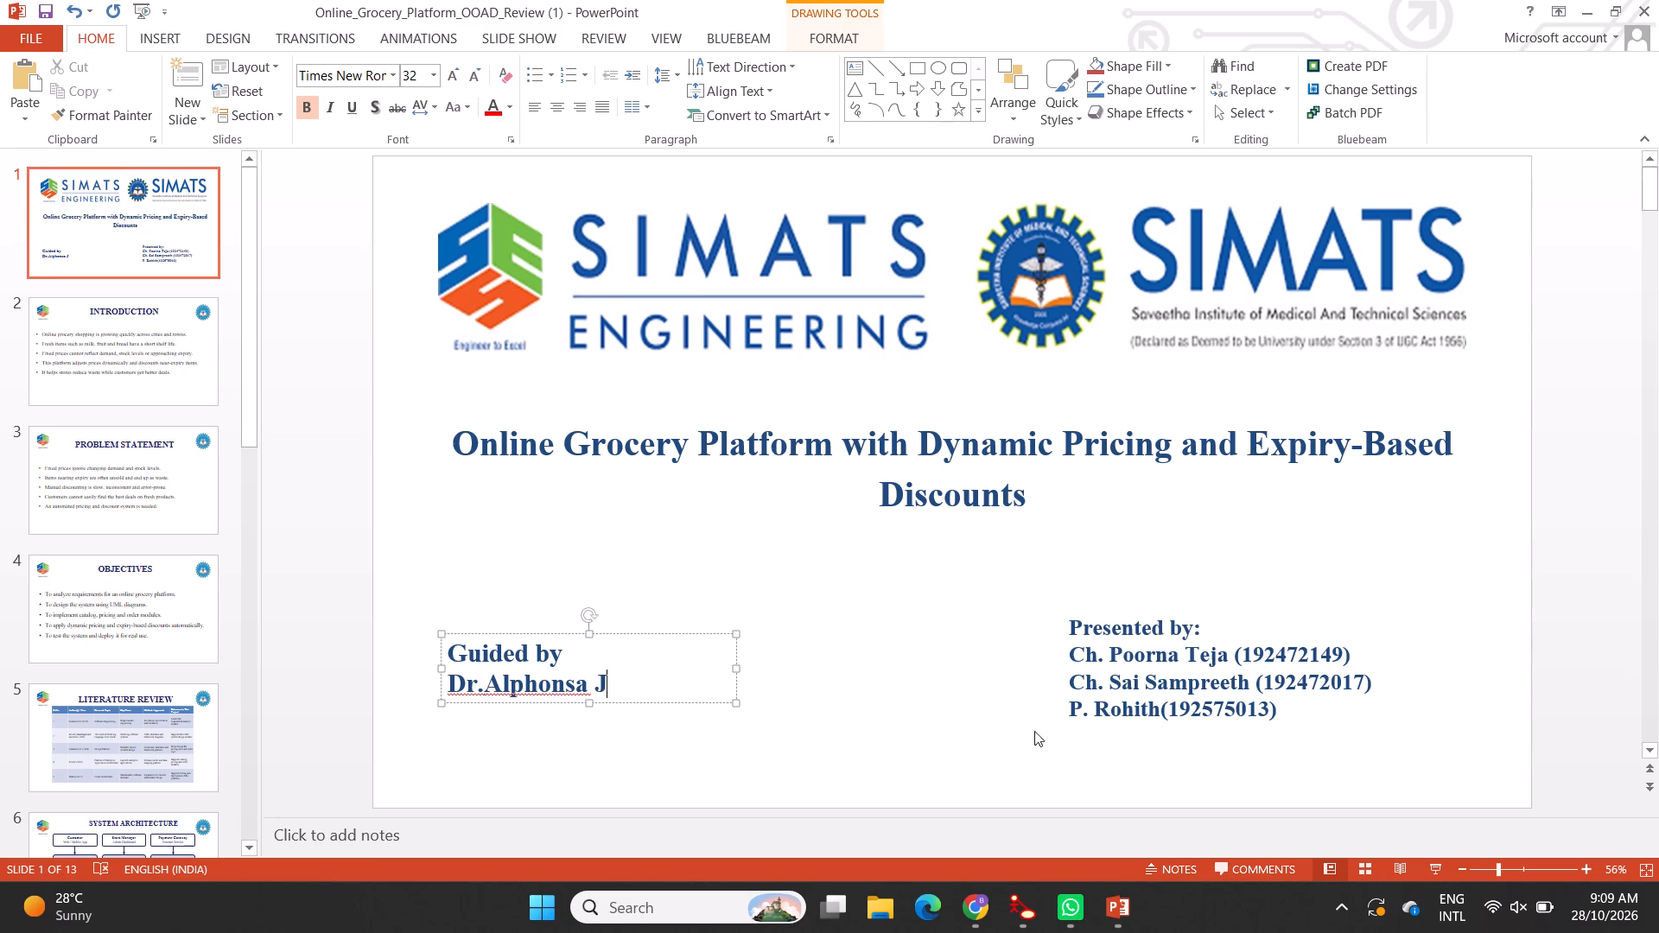
Open the "Presented by" list on the title slide for editing at the start of the first presenter's name.
left_click(1074, 657)
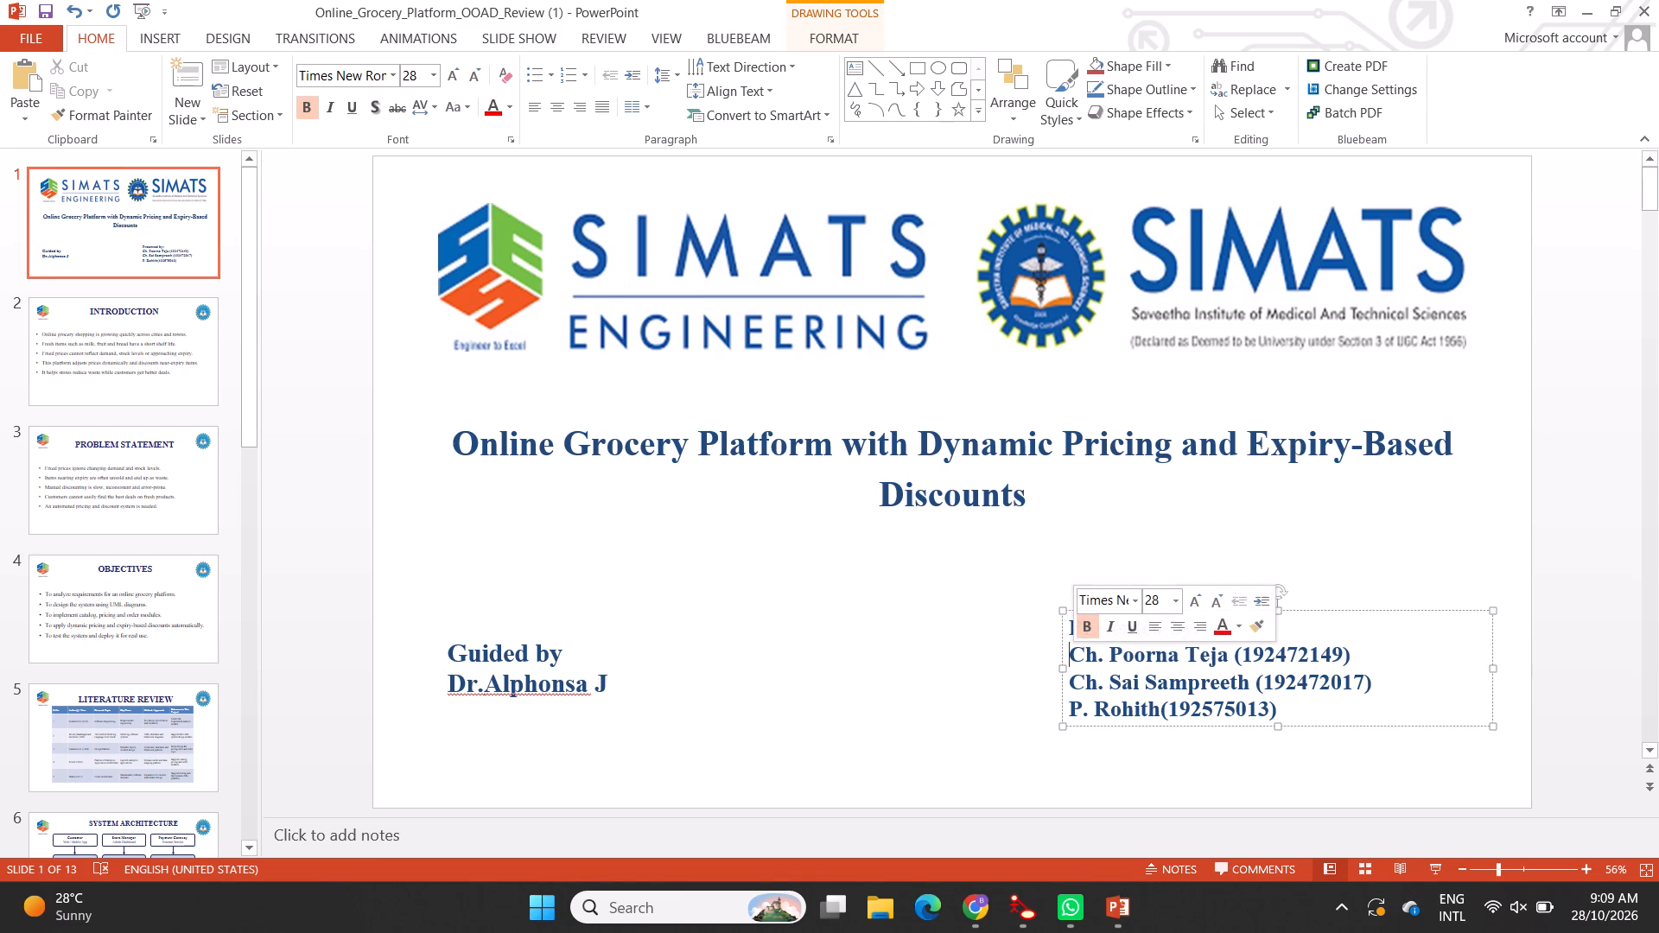
Replace the first presenter's name under "Presented by" on the title slide with the new presenter's name.
left_click(1230, 660)
key("BackSpace")
key("BackSpace")
key("BackSpace")
key("BackSpace")
key("BackSpace")
key("BackSpace")
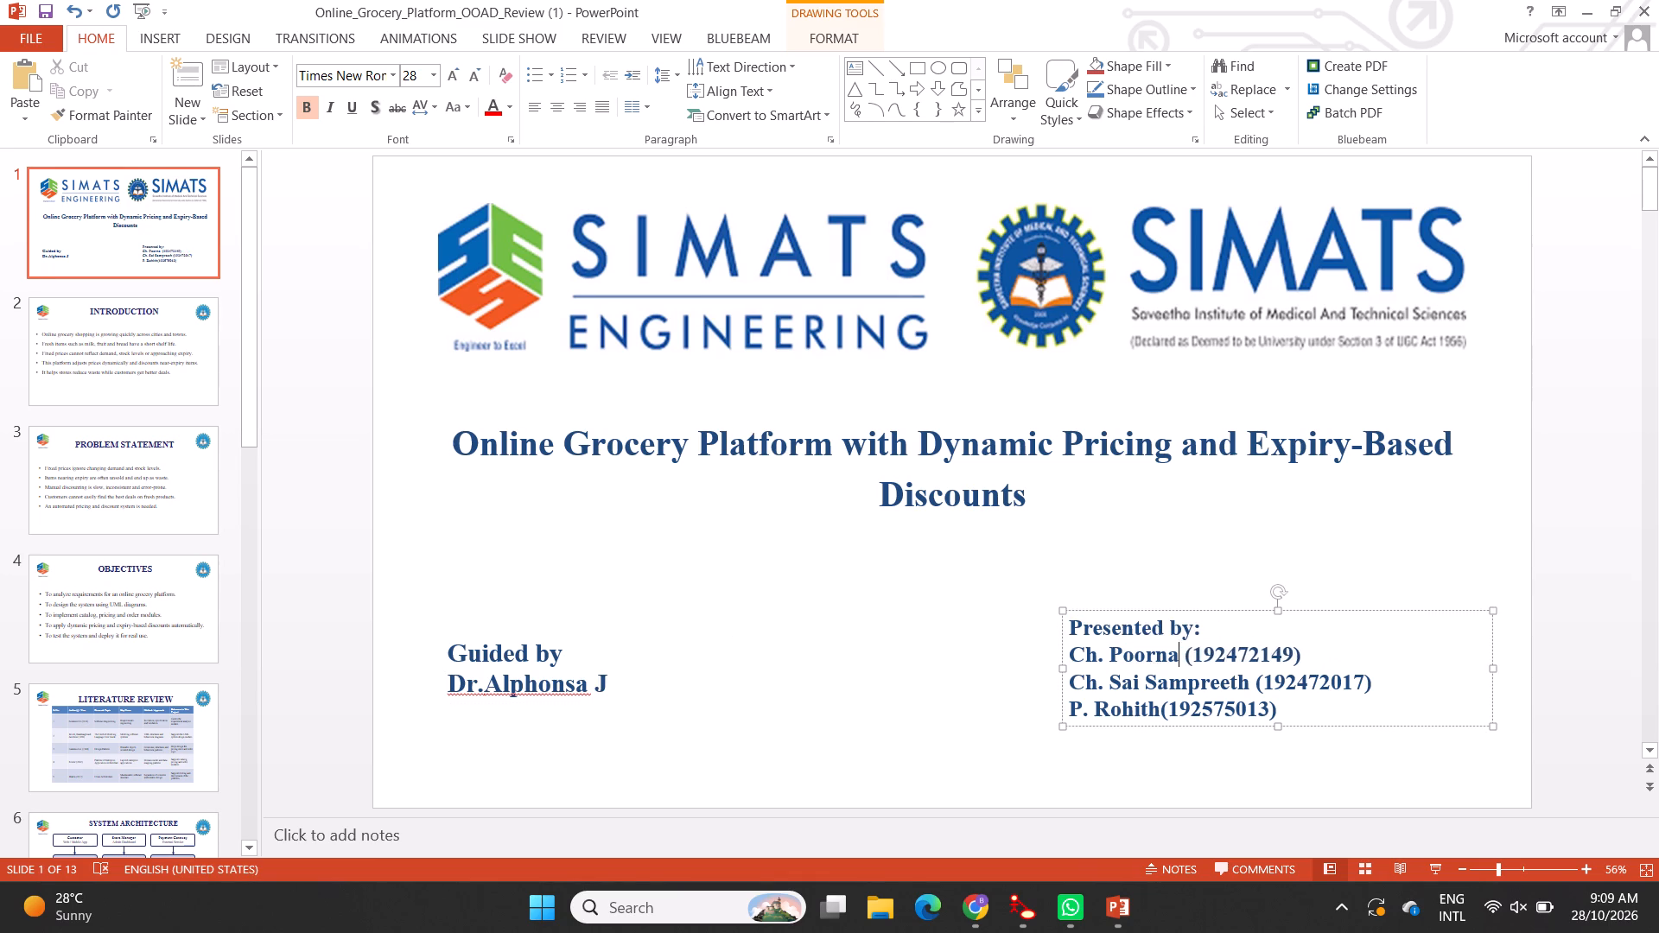
key("BackSpace")
key("BackSpace")
key("BackSpace")
key("BackSpace")
key("BackSpace")
key("BackSpace")
key("BackSpace")
key("BackSpace")
key("BackSpace")
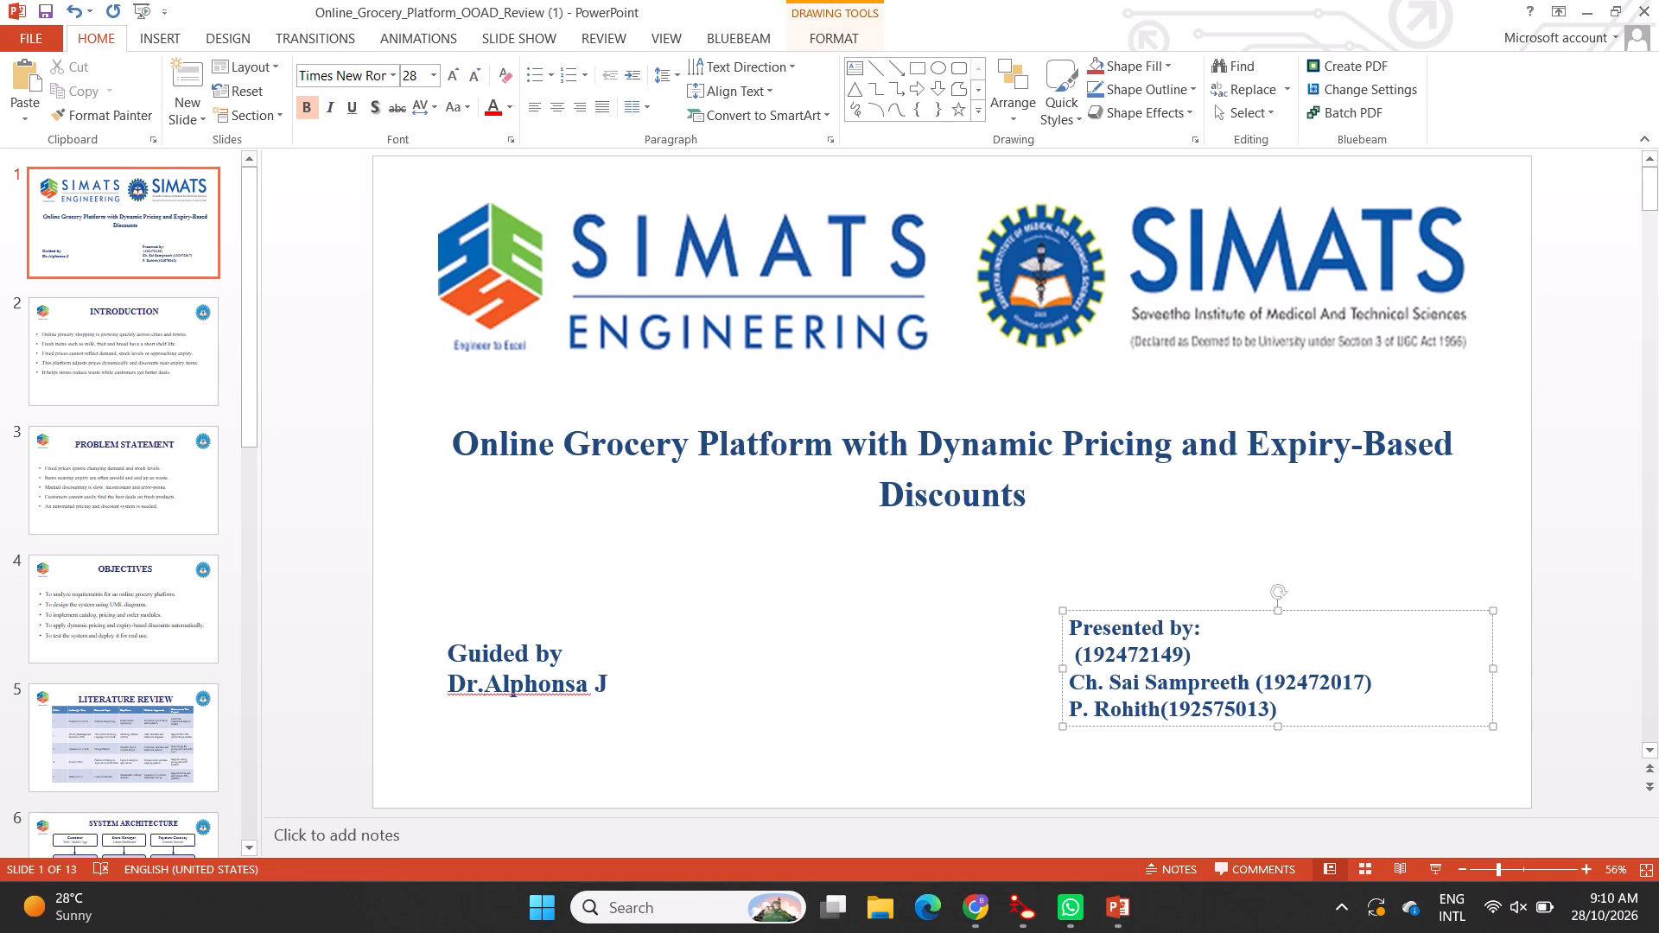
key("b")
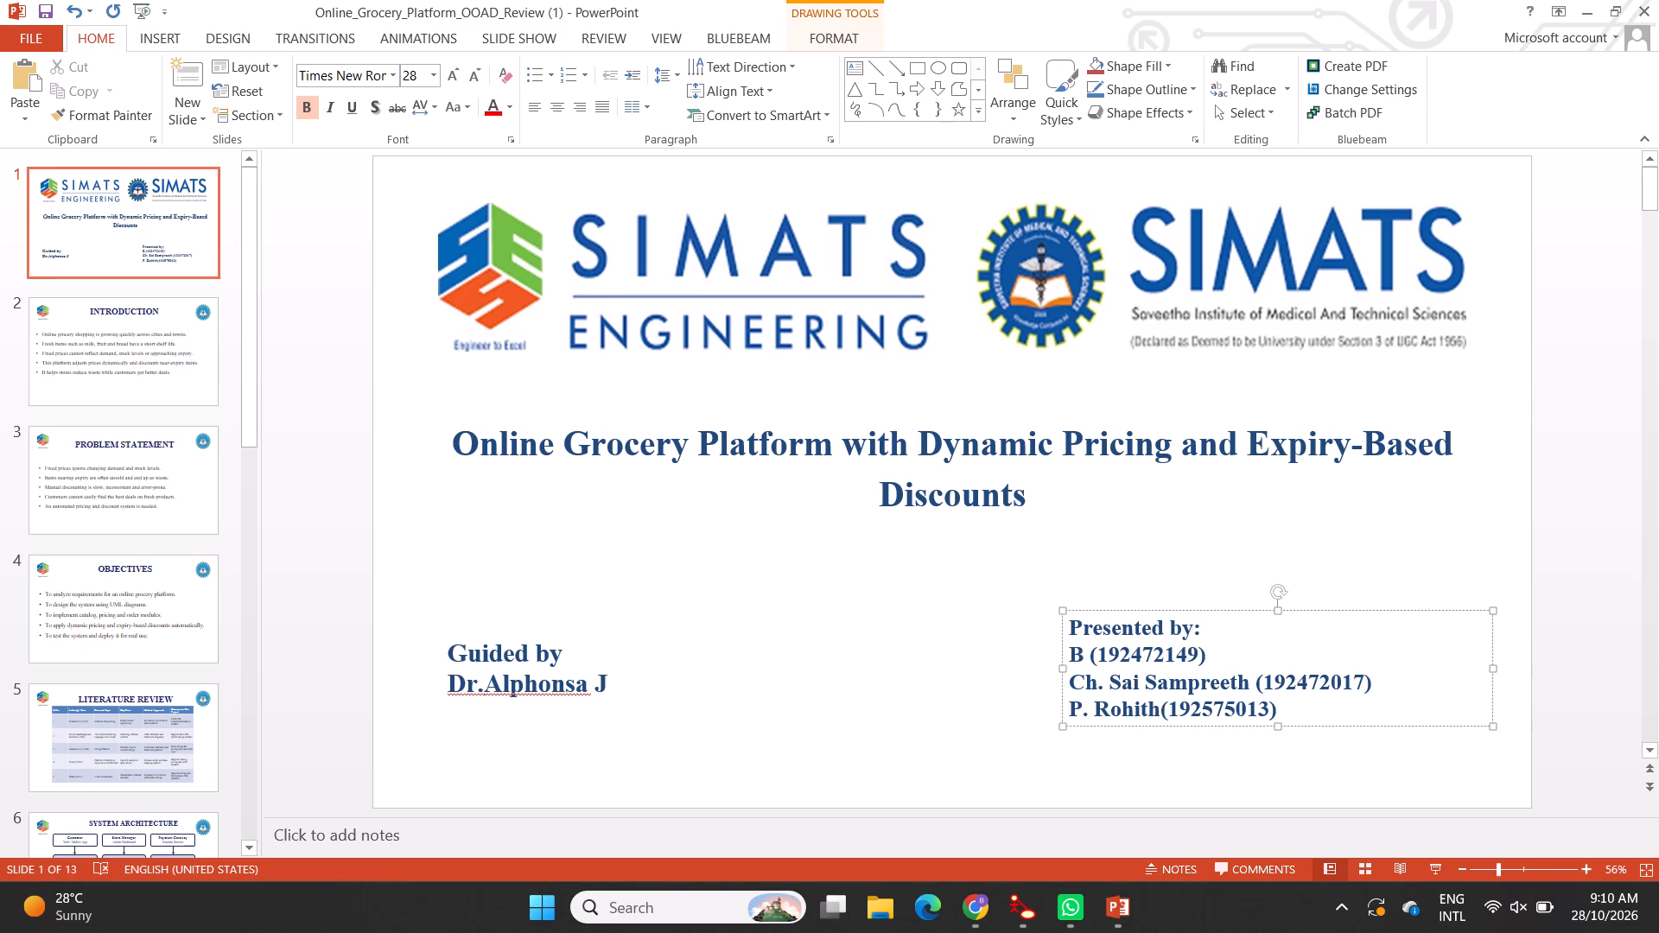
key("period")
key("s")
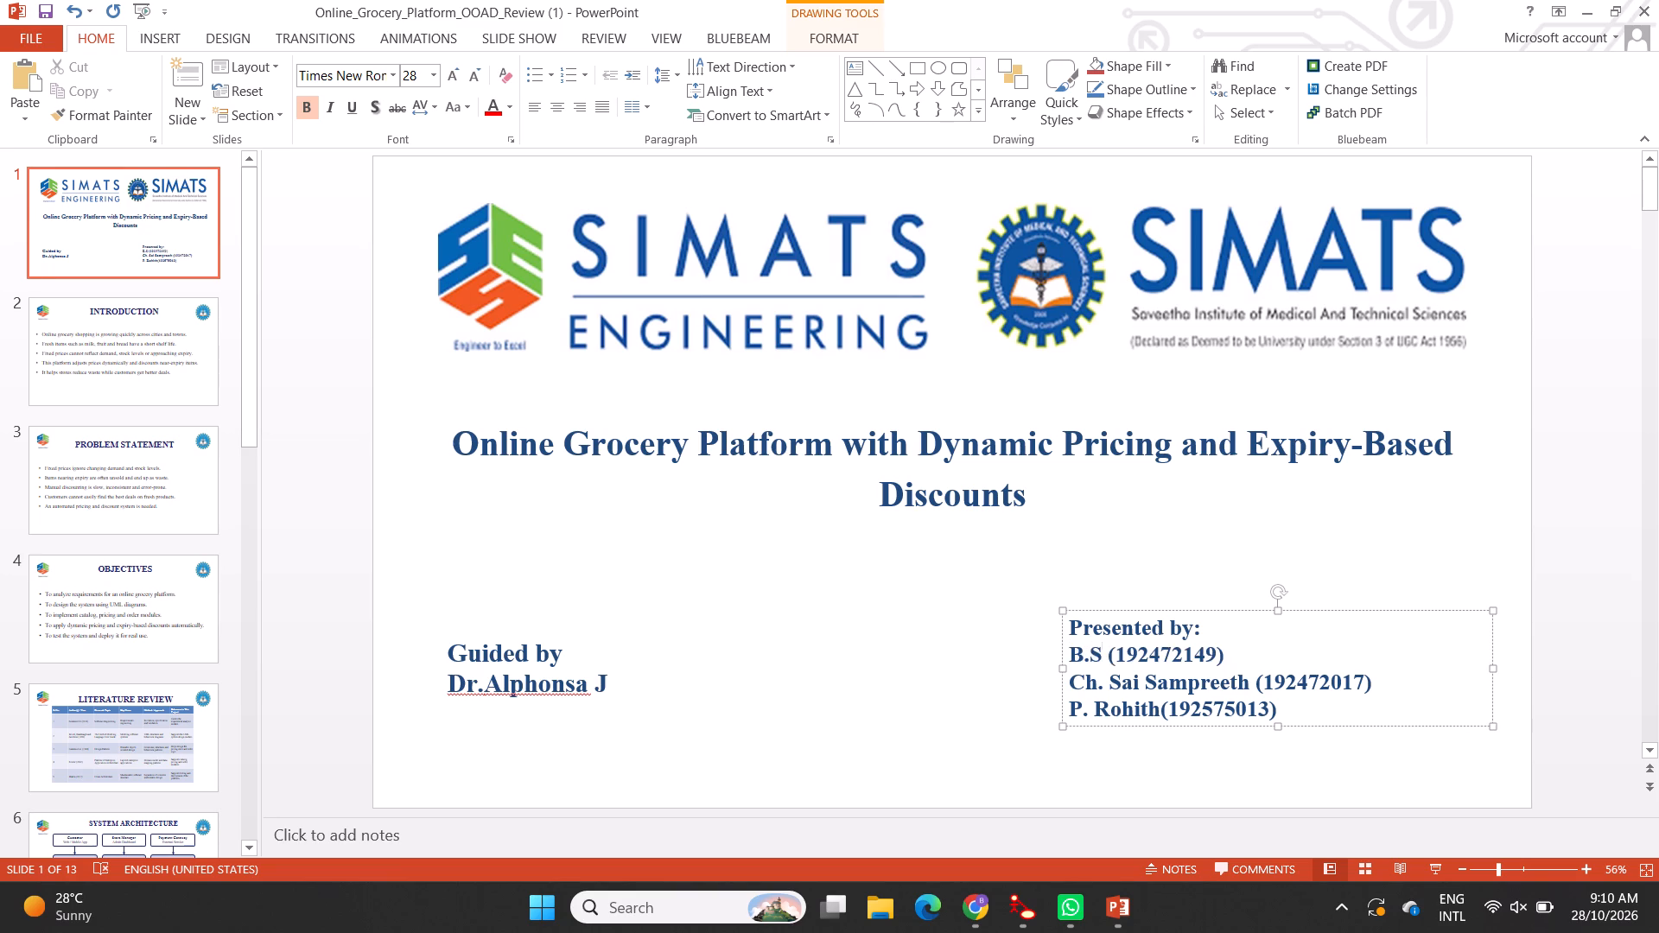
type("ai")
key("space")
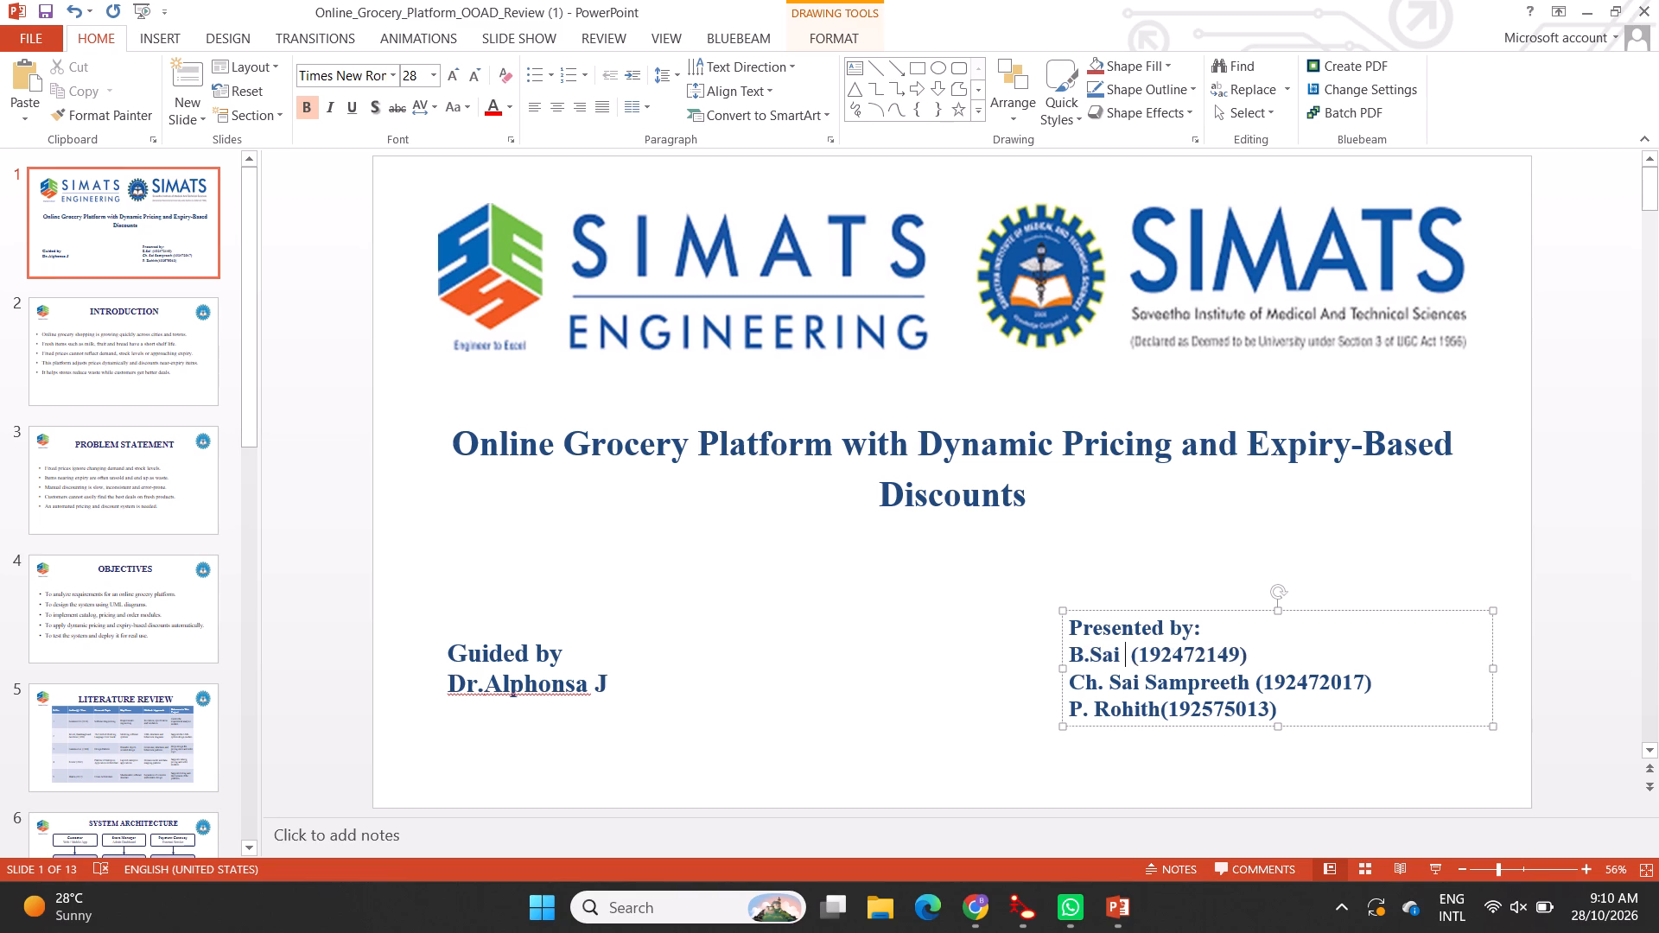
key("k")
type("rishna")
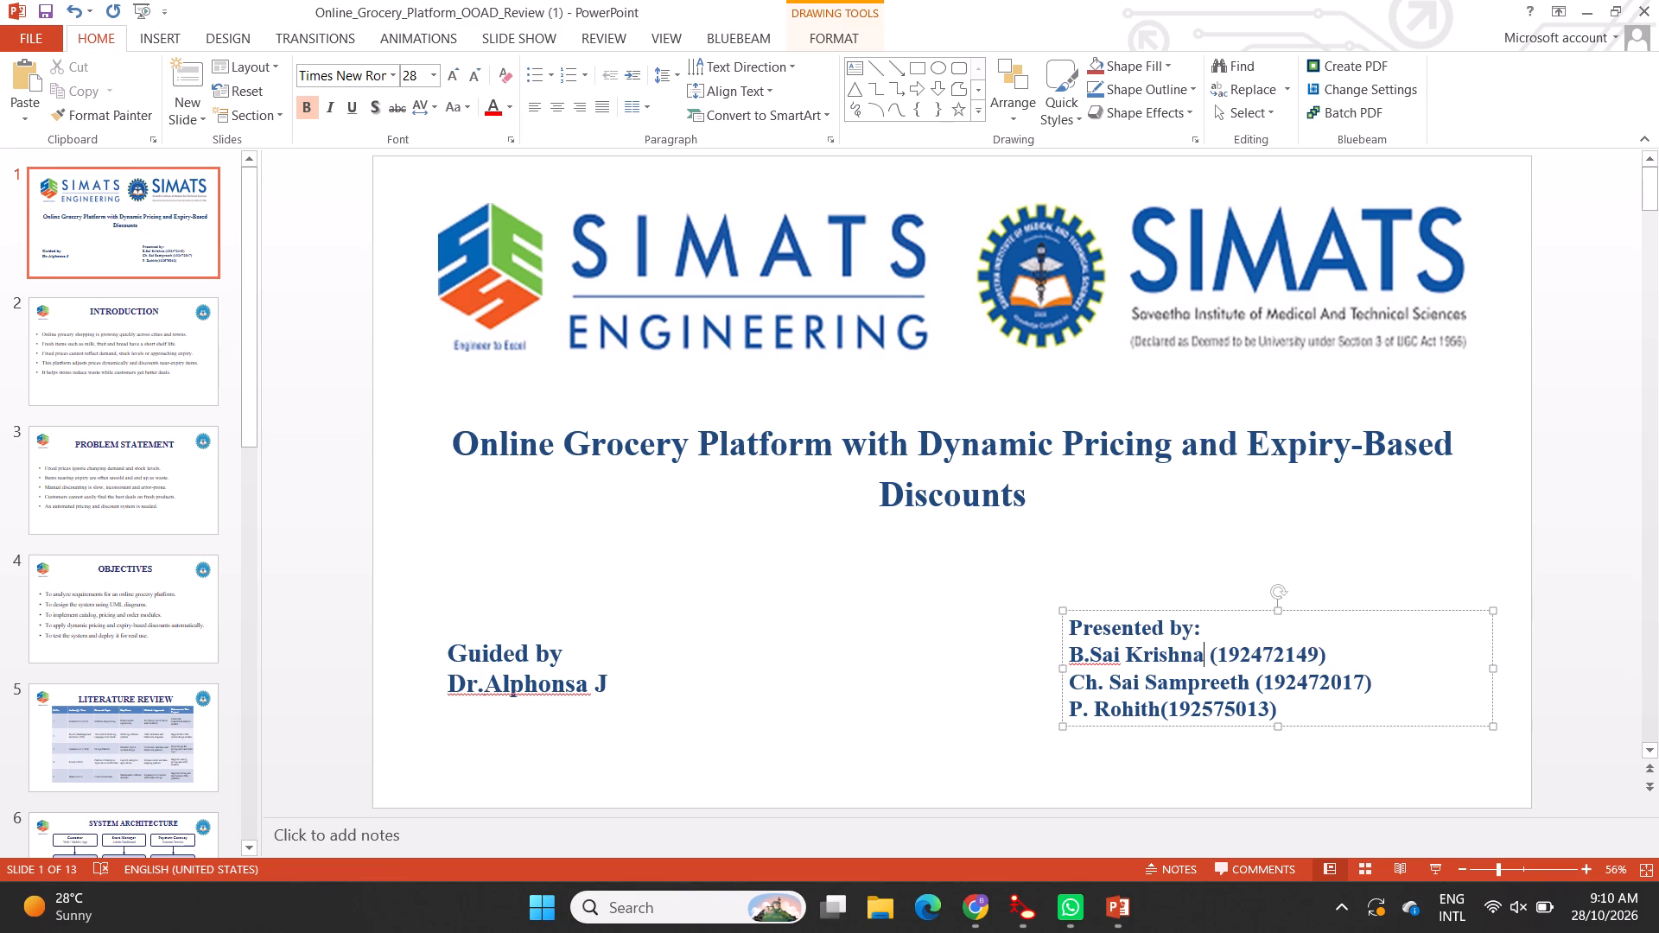
Change the last three digits of the first presenter's registration number to match the new presenter.
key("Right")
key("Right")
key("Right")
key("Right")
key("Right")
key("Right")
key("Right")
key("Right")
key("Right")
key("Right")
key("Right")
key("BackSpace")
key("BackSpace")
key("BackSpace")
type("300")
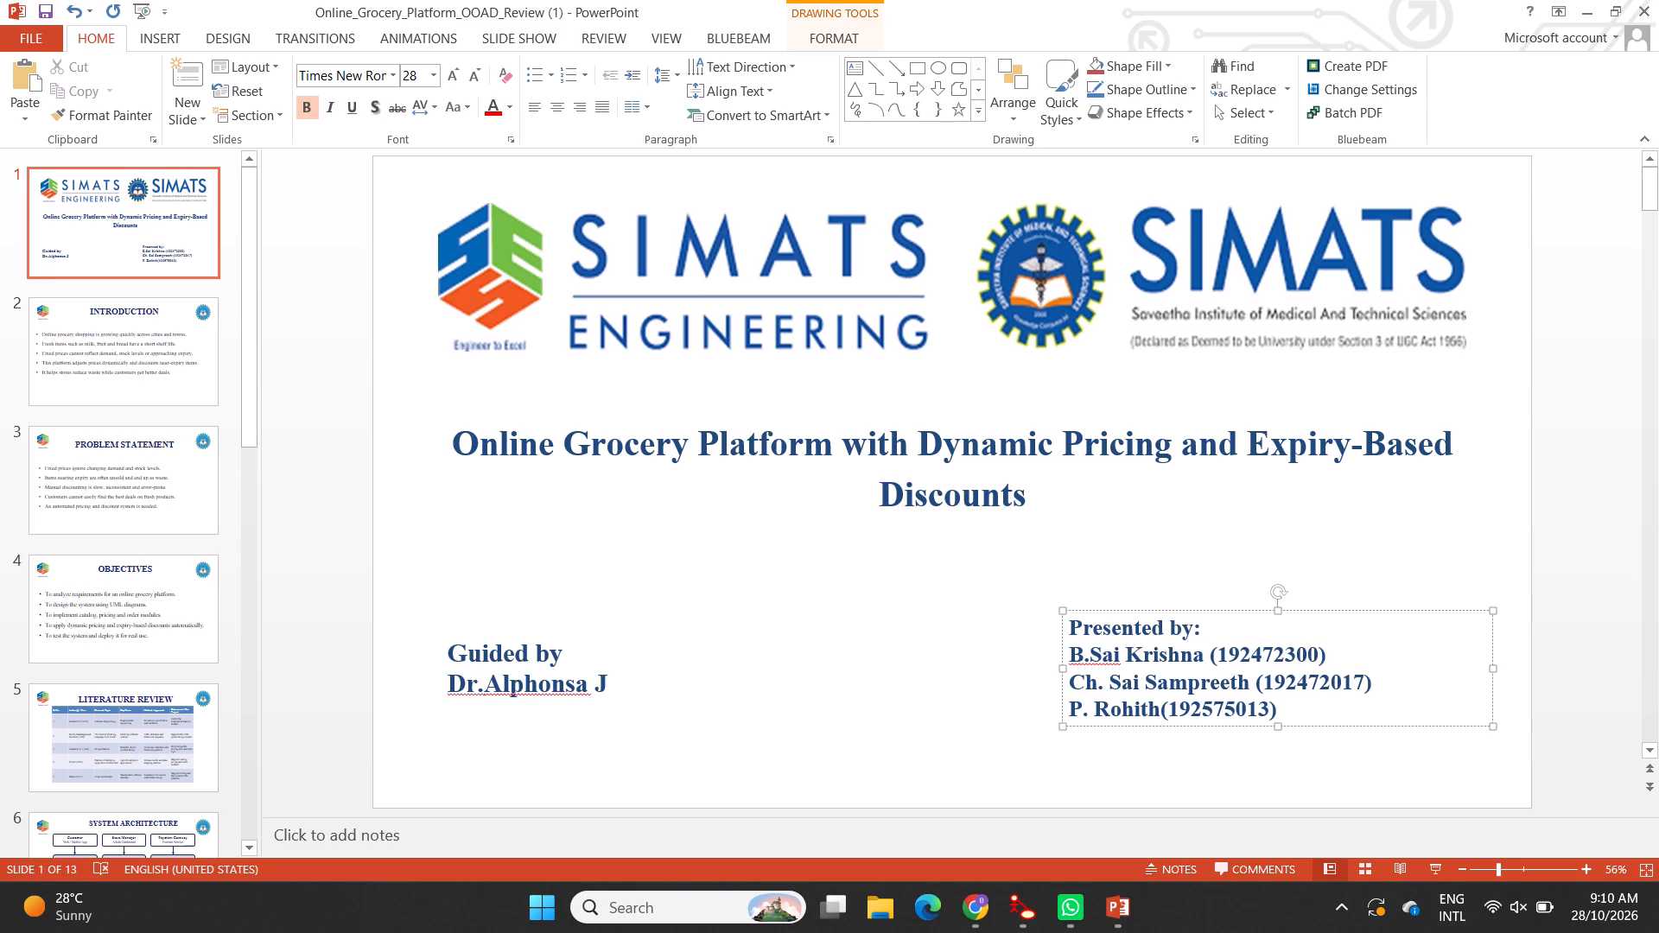
Replace the second presenter's name under "Presented by", leaving the bracketed registration number in place.
left_click(1255, 689)
key("BackSpace")
key("BackSpace")
key("BackSpace")
key("BackSpace")
key("BackSpace")
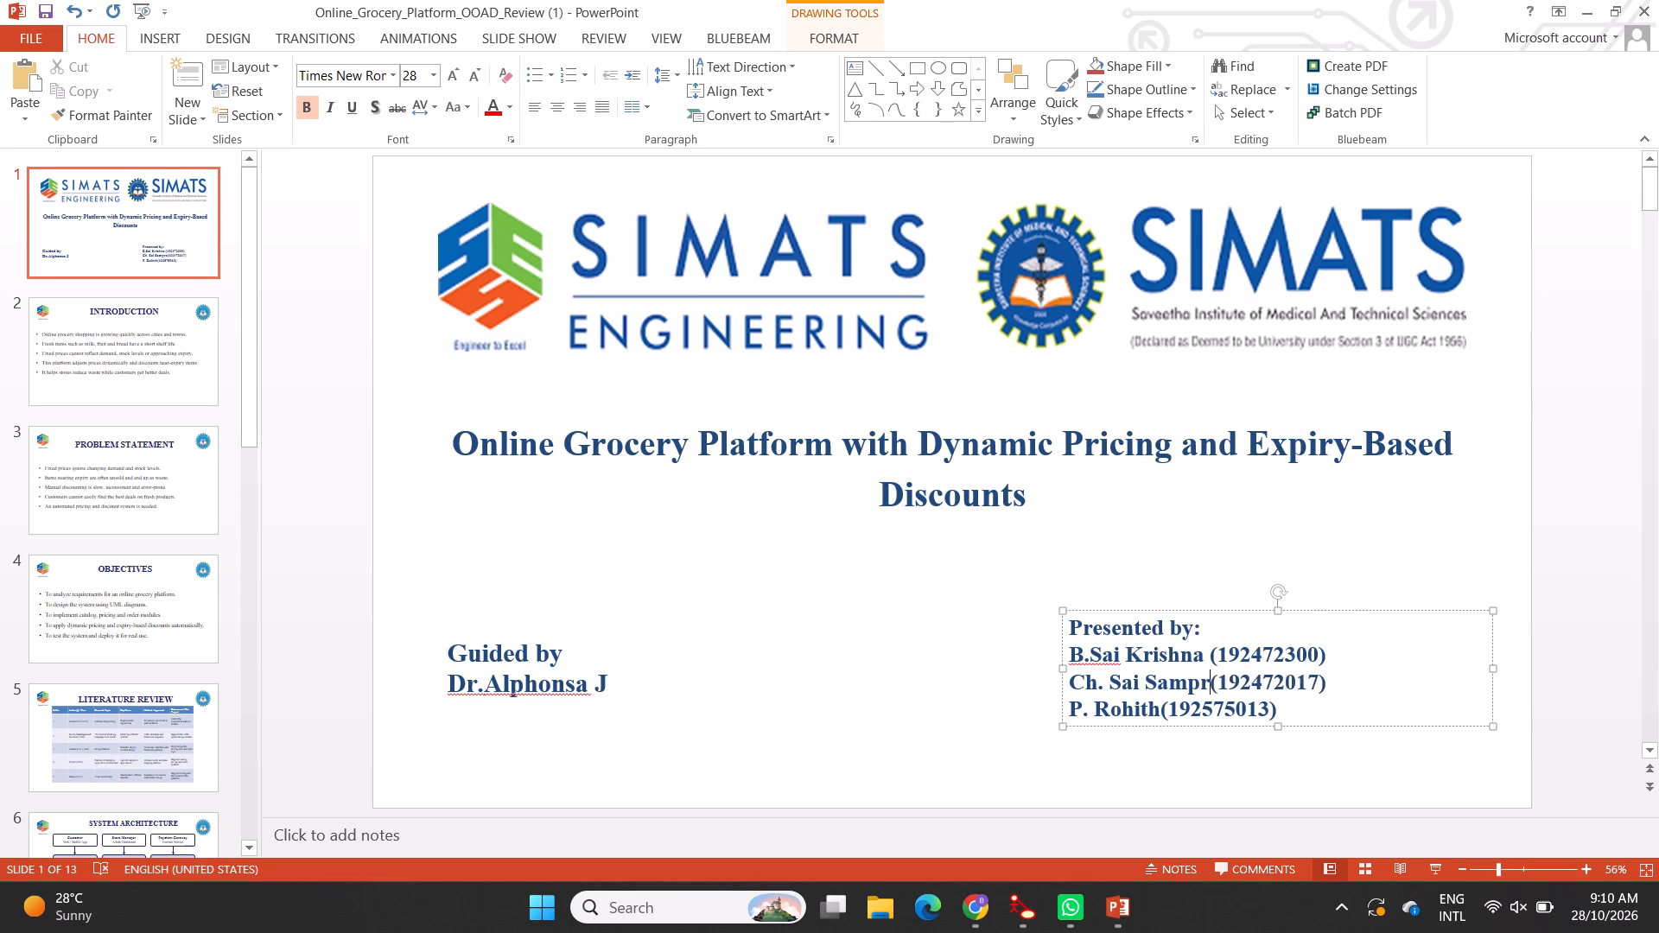
key("BackSpace")
key("BackSpace")
key("BackSpace")
key("BackSpace")
key("BackSpace")
key("BackSpace")
key("BackSpace")
key("BackSpace")
key("BackSpace")
key("BackSpace")
key("BackSpace")
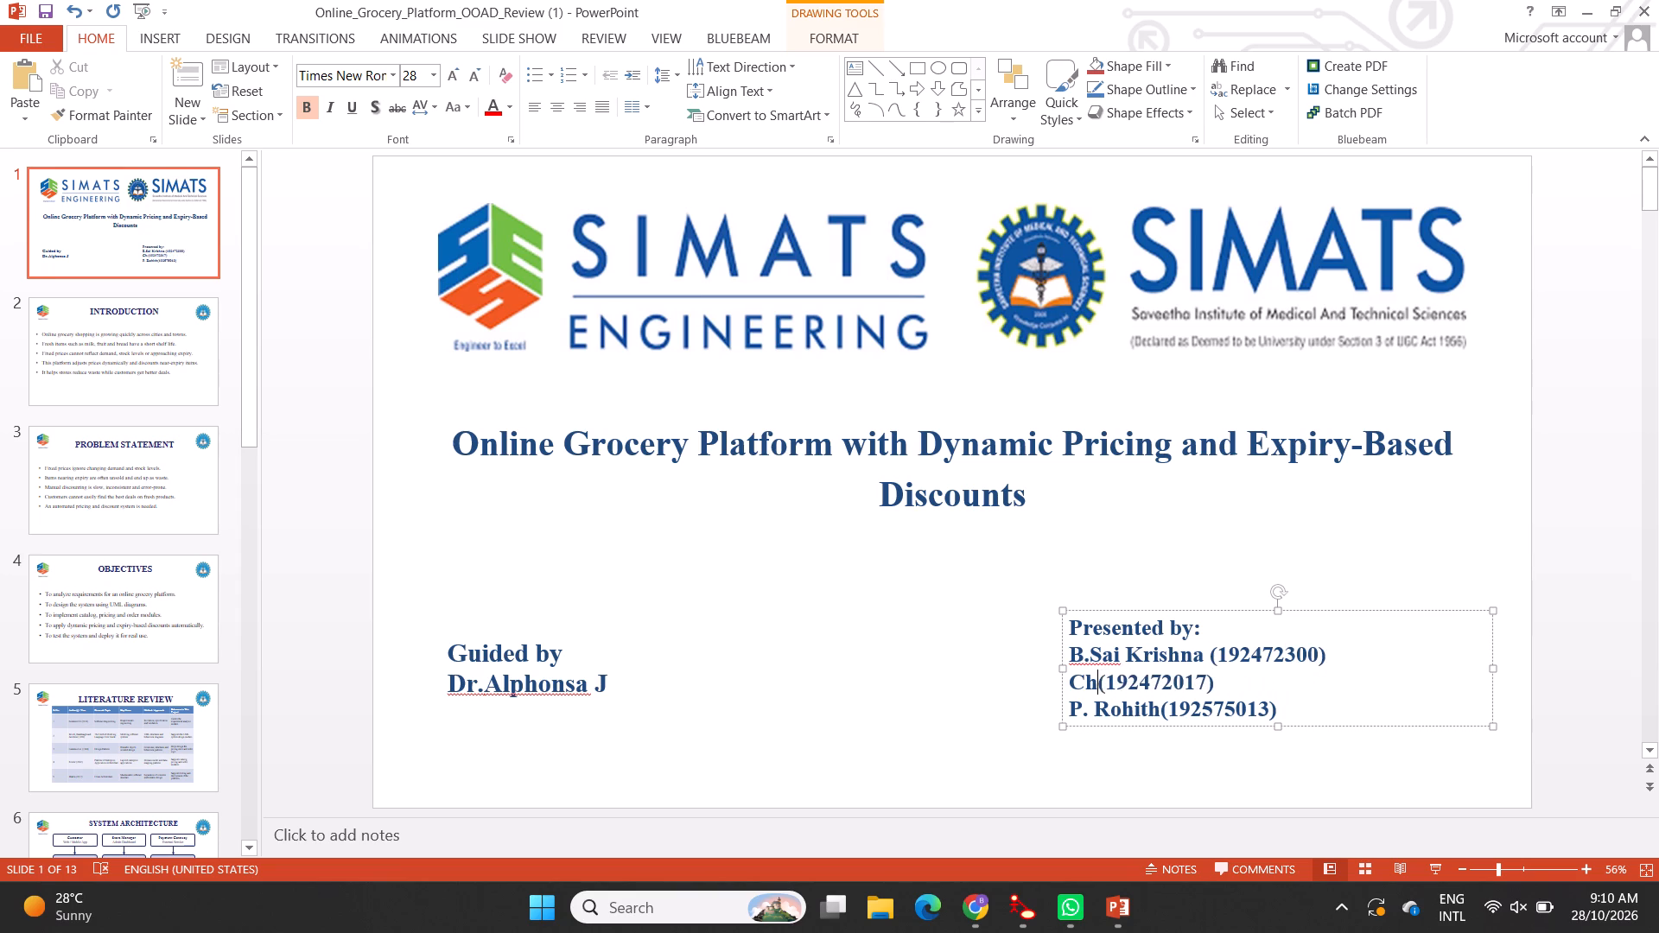
key("BackSpace")
key("BackSpace")
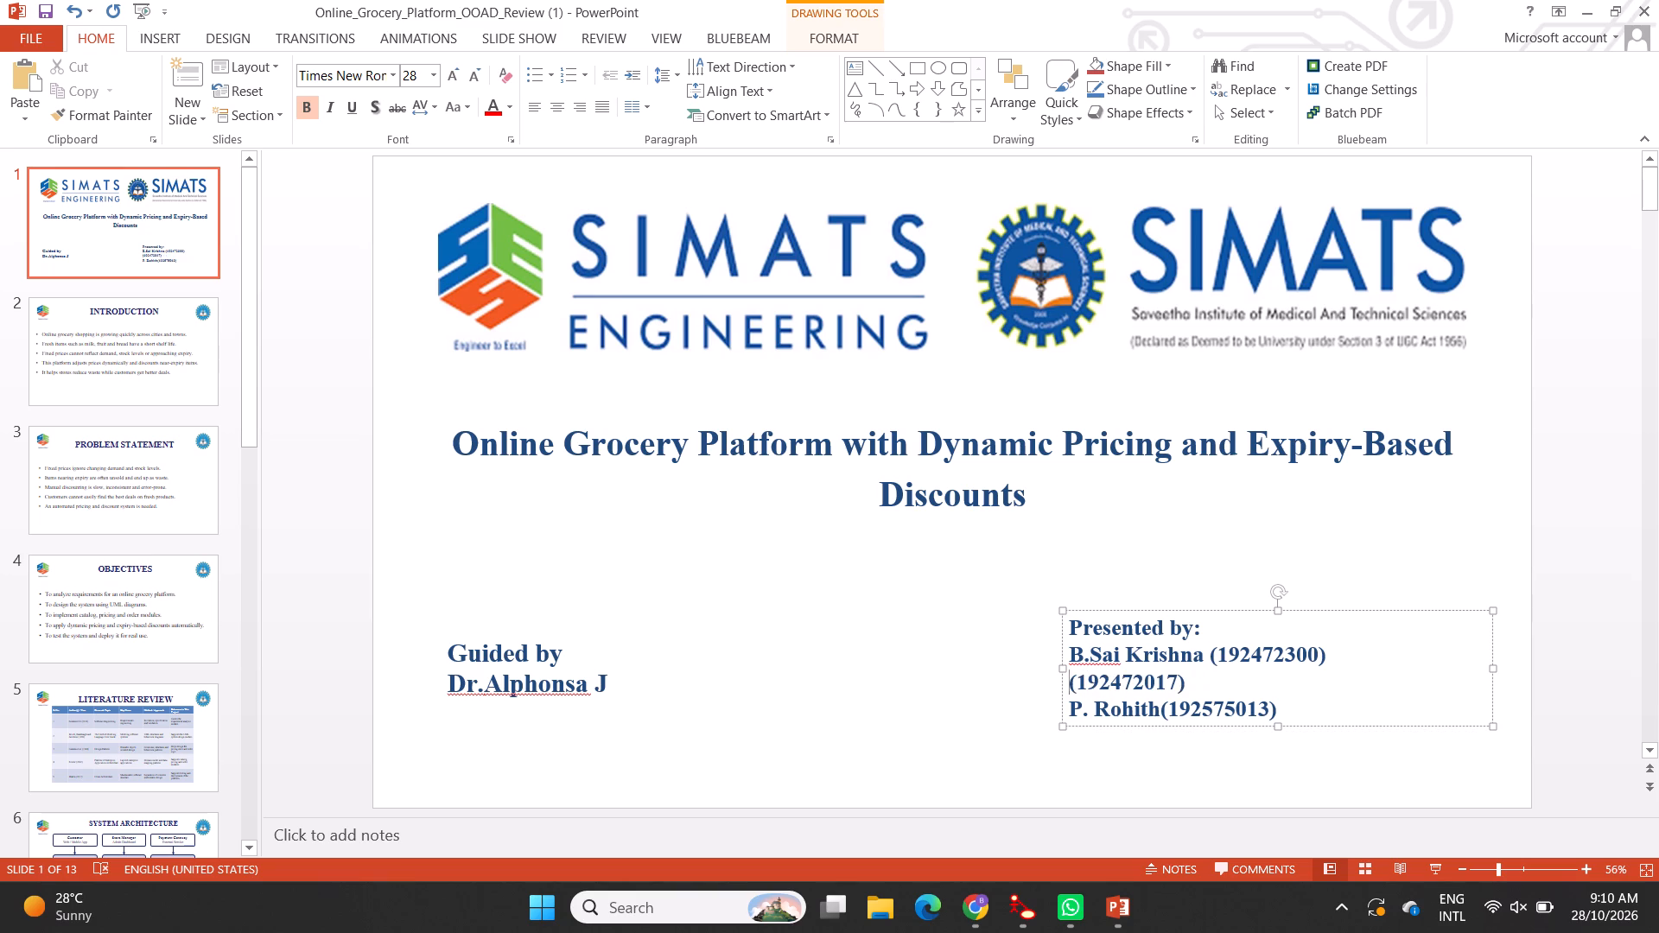
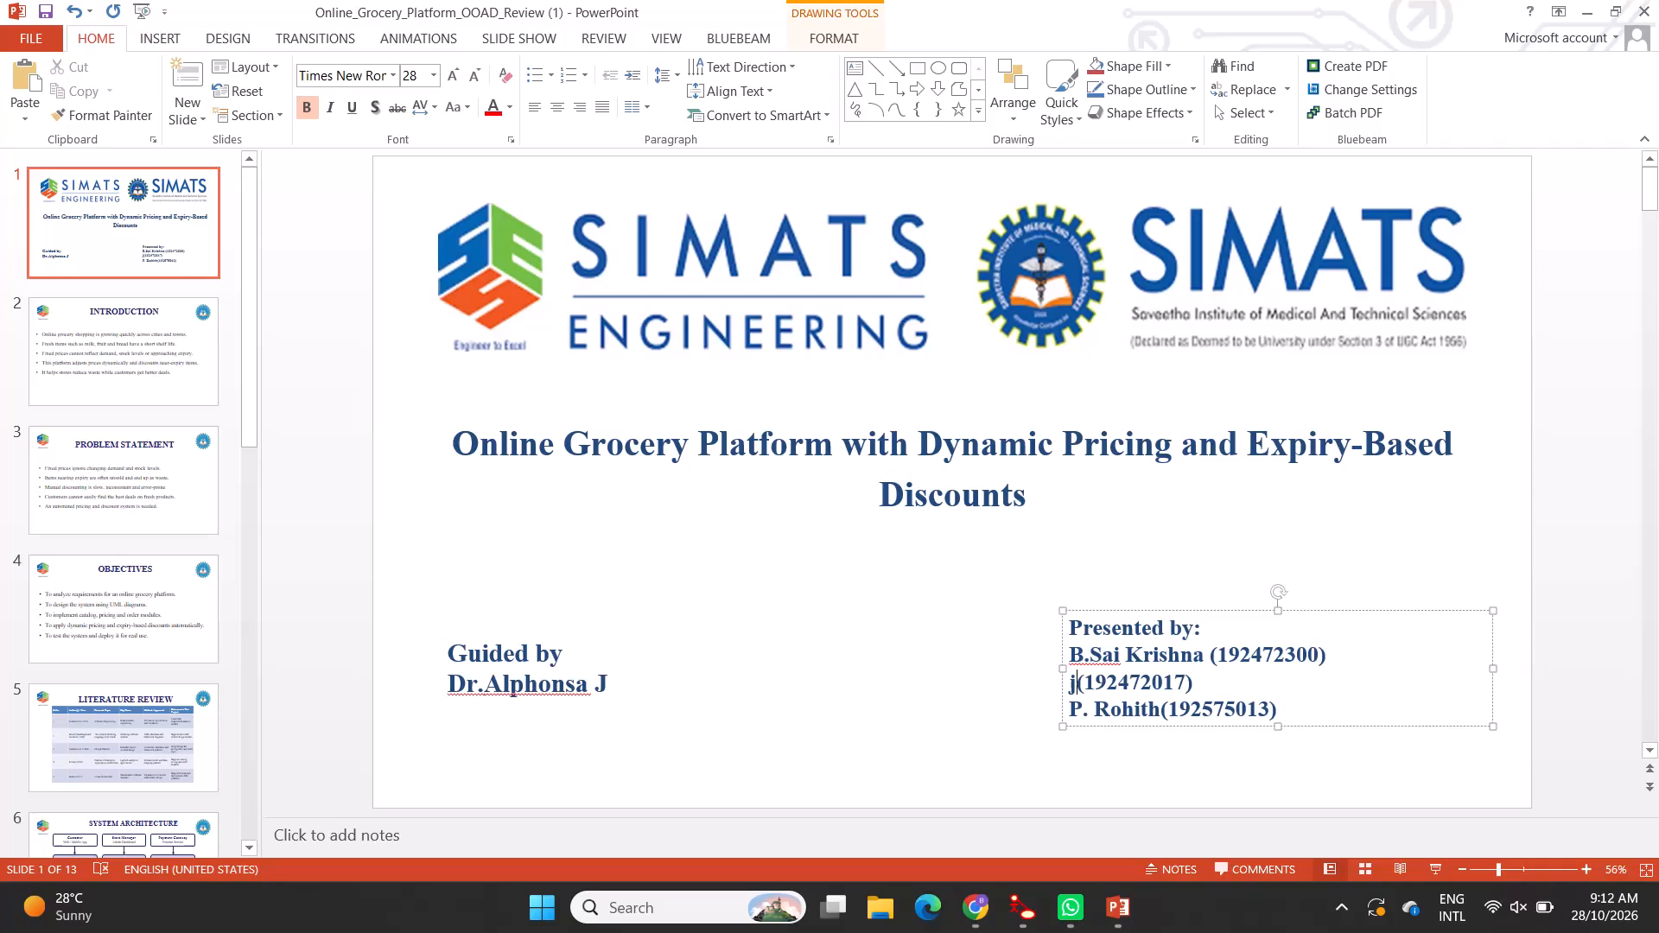
Finish entering the second presenter's new name before the bracketed registration number, as a capital initial, a period and the given name.
key("BackSpace")
key("j")
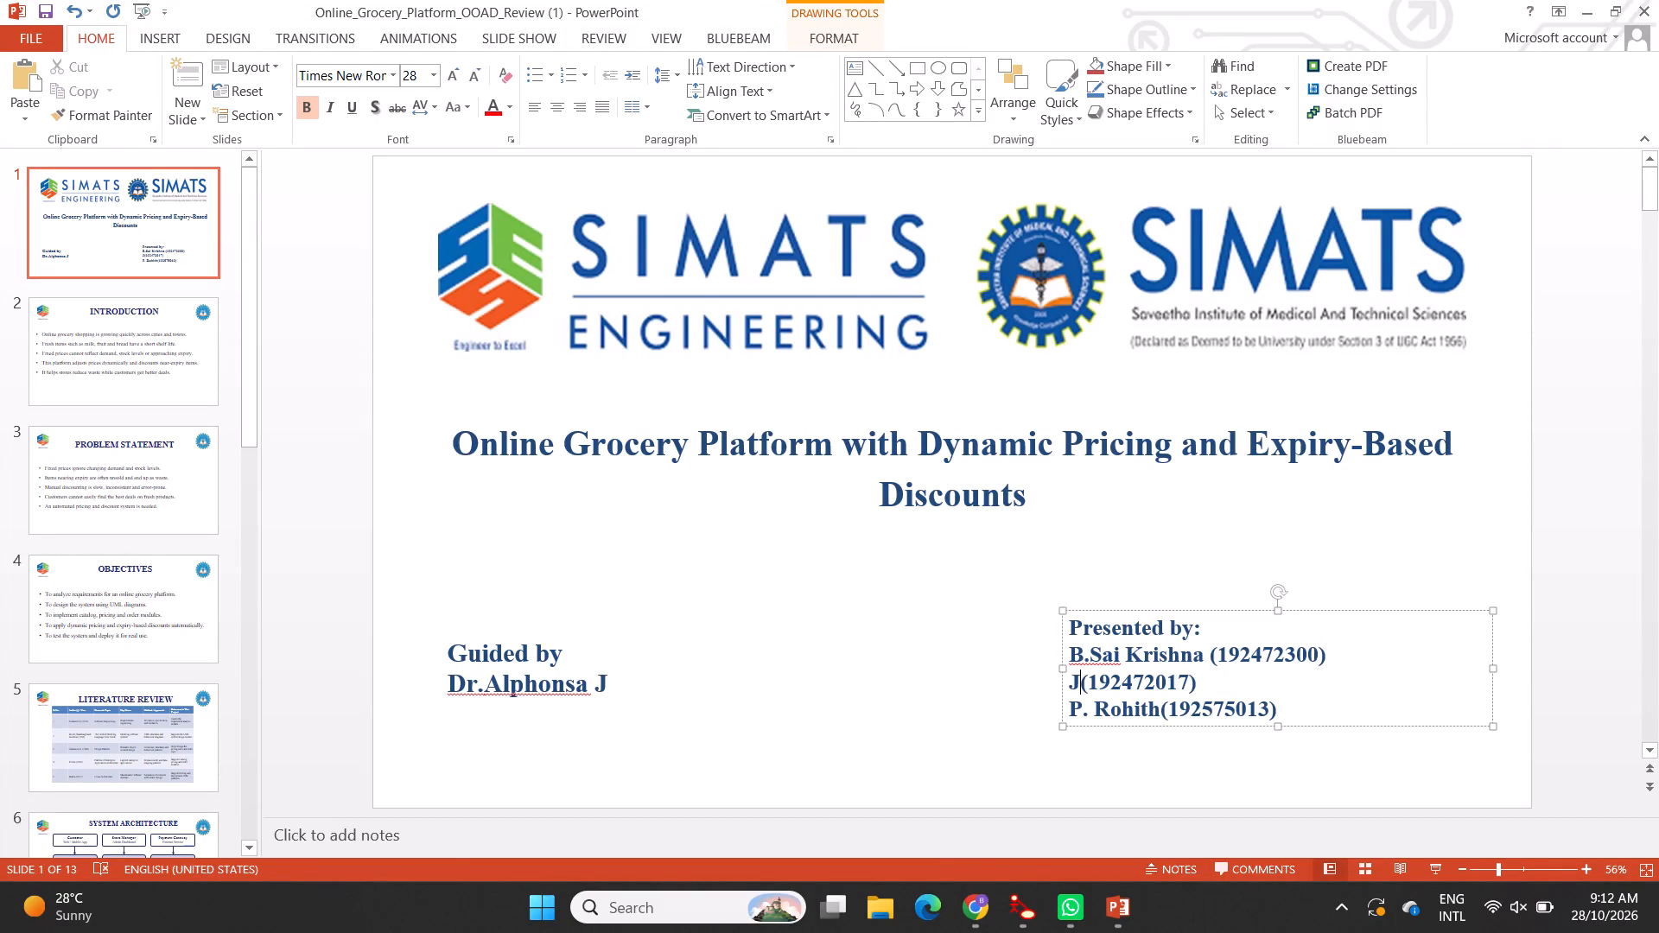
key("period")
key("p")
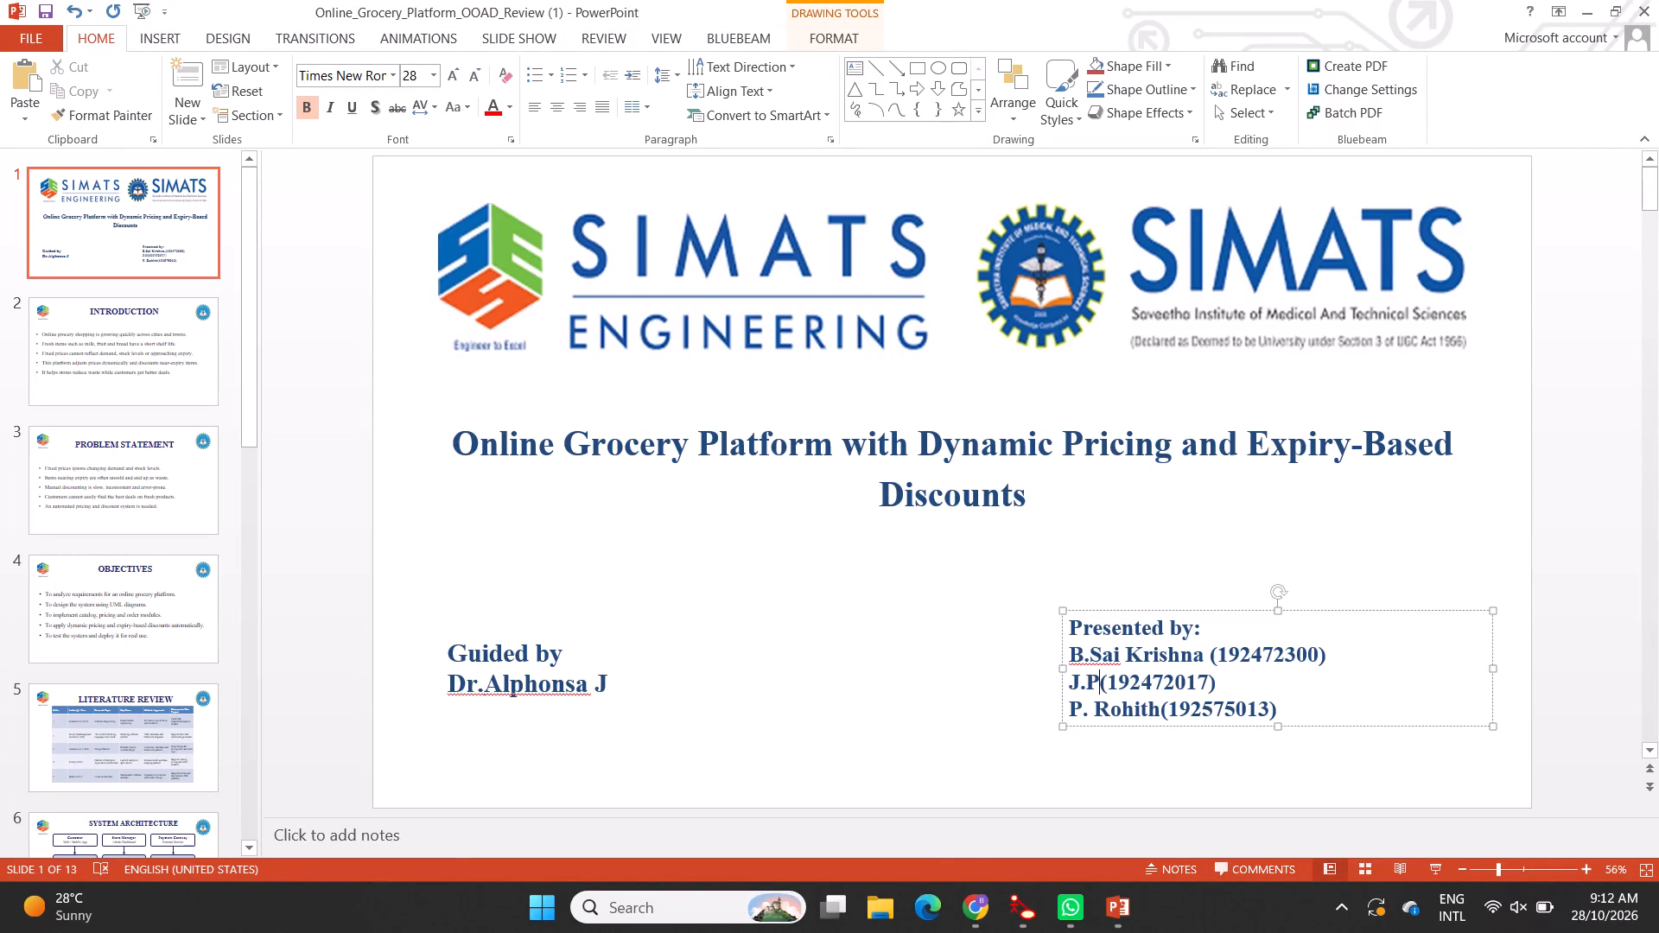
type("avan")
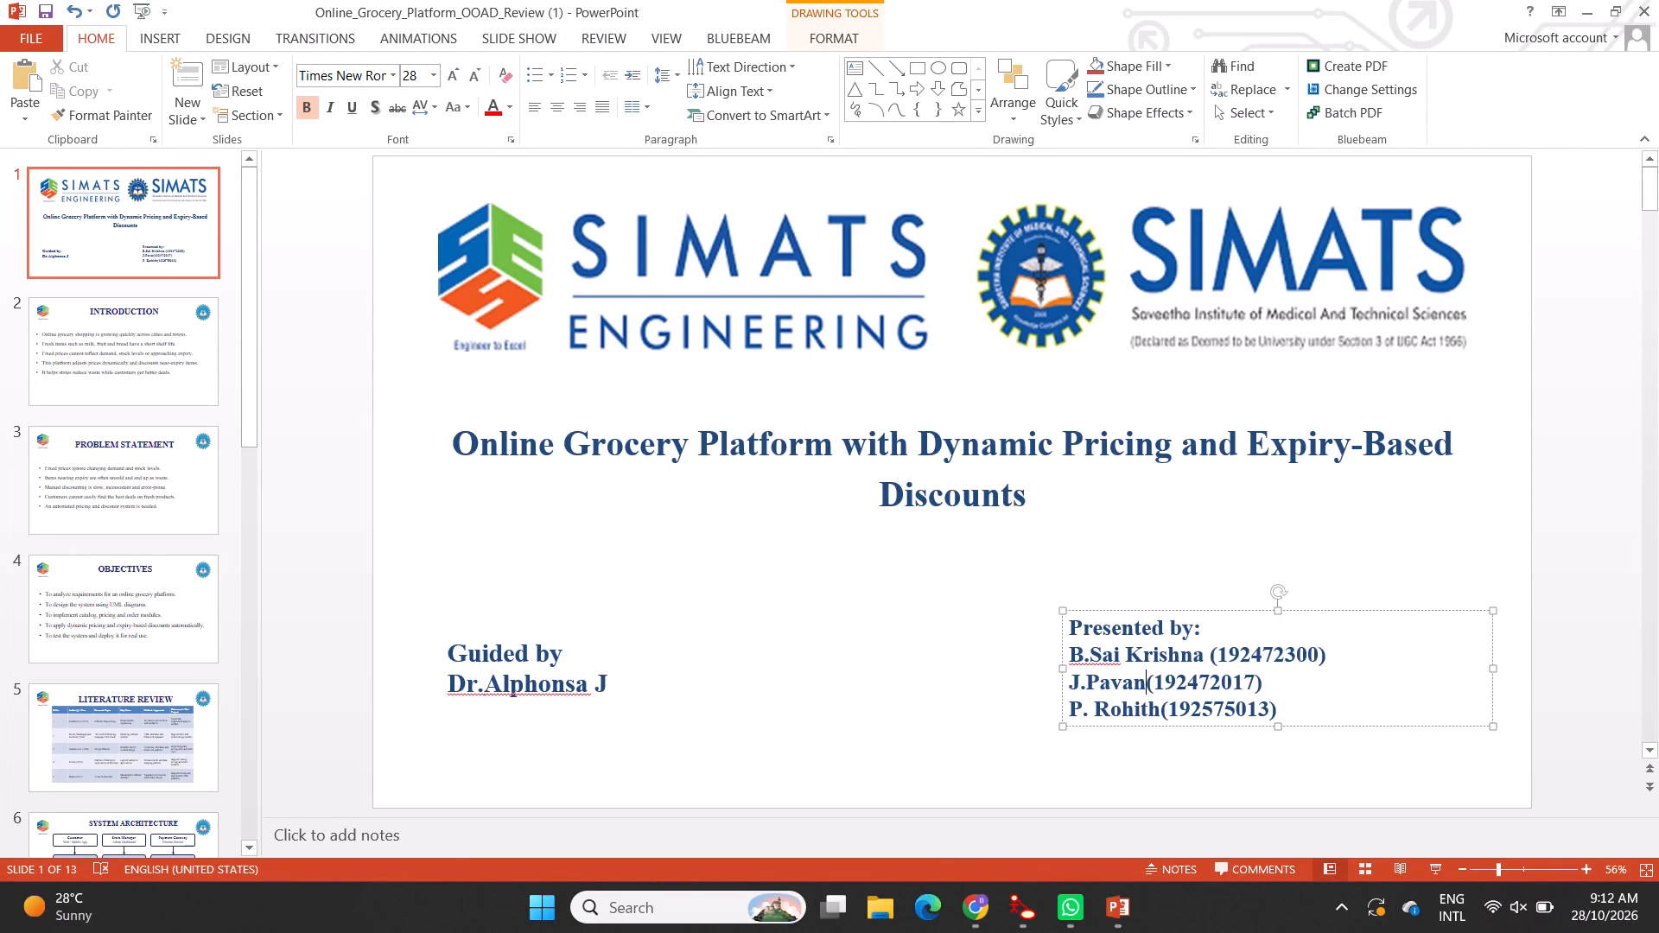
Change the last three digits of the second presenter's registration number to match the new presenter.
key("Right")
key("Right")
key("Right")
key("Right")
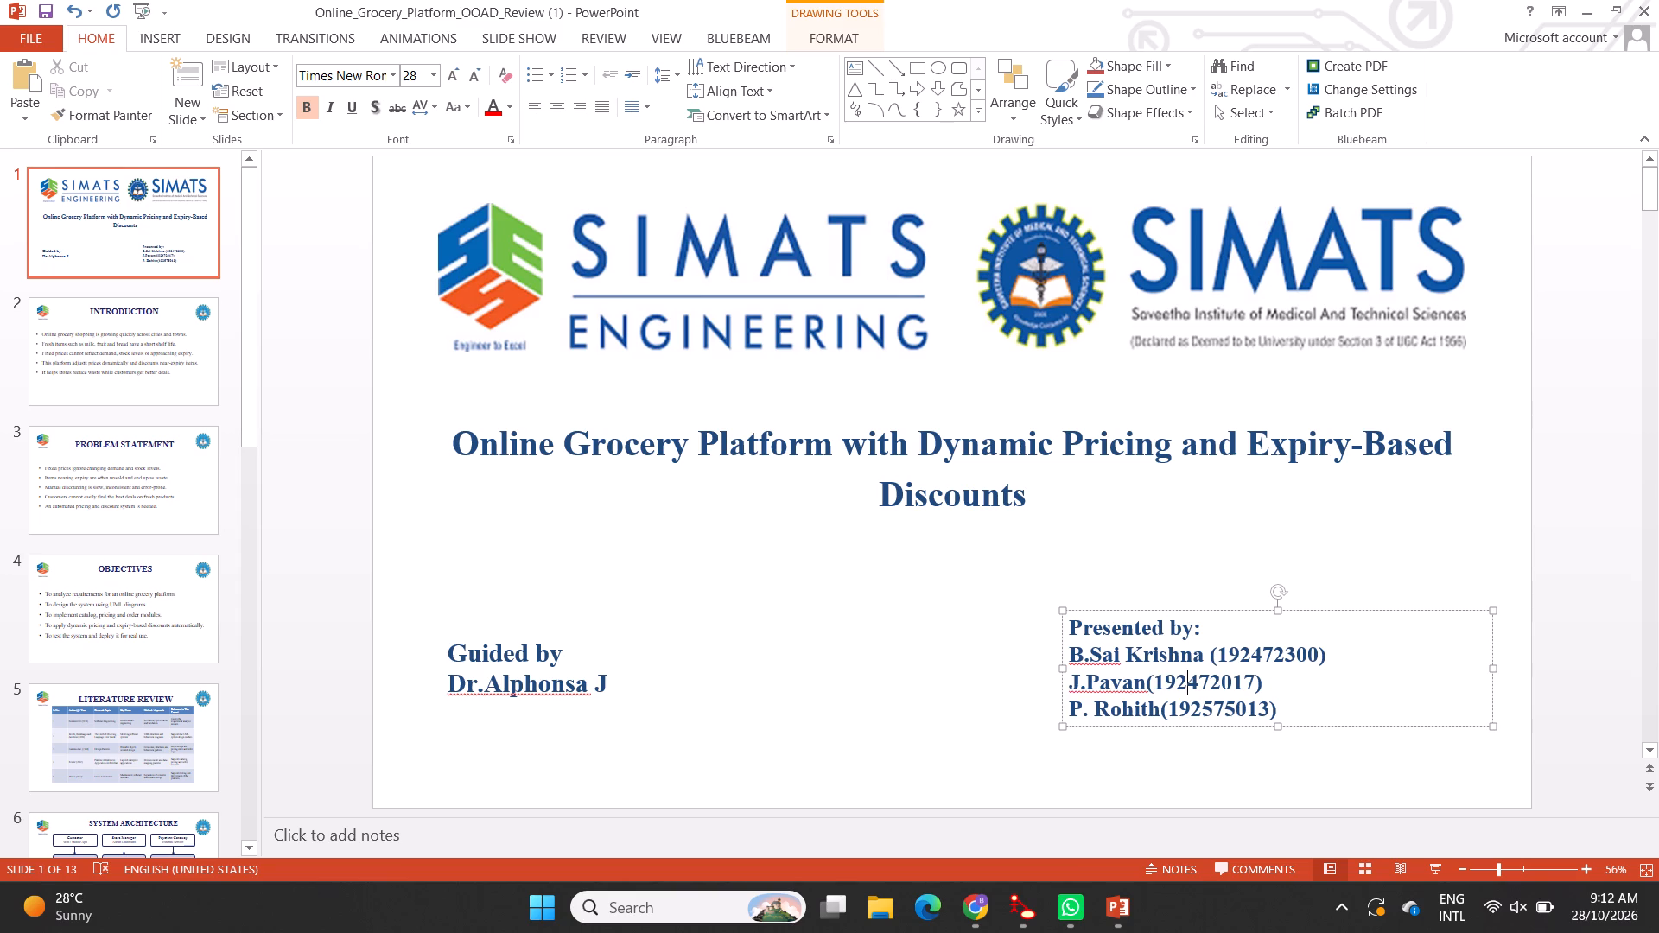
key("Right")
key("Right")
key("Right")
key("Right")
key("Right")
key("Right")
key("BackSpace")
key("BackSpace")
key("BackSpace")
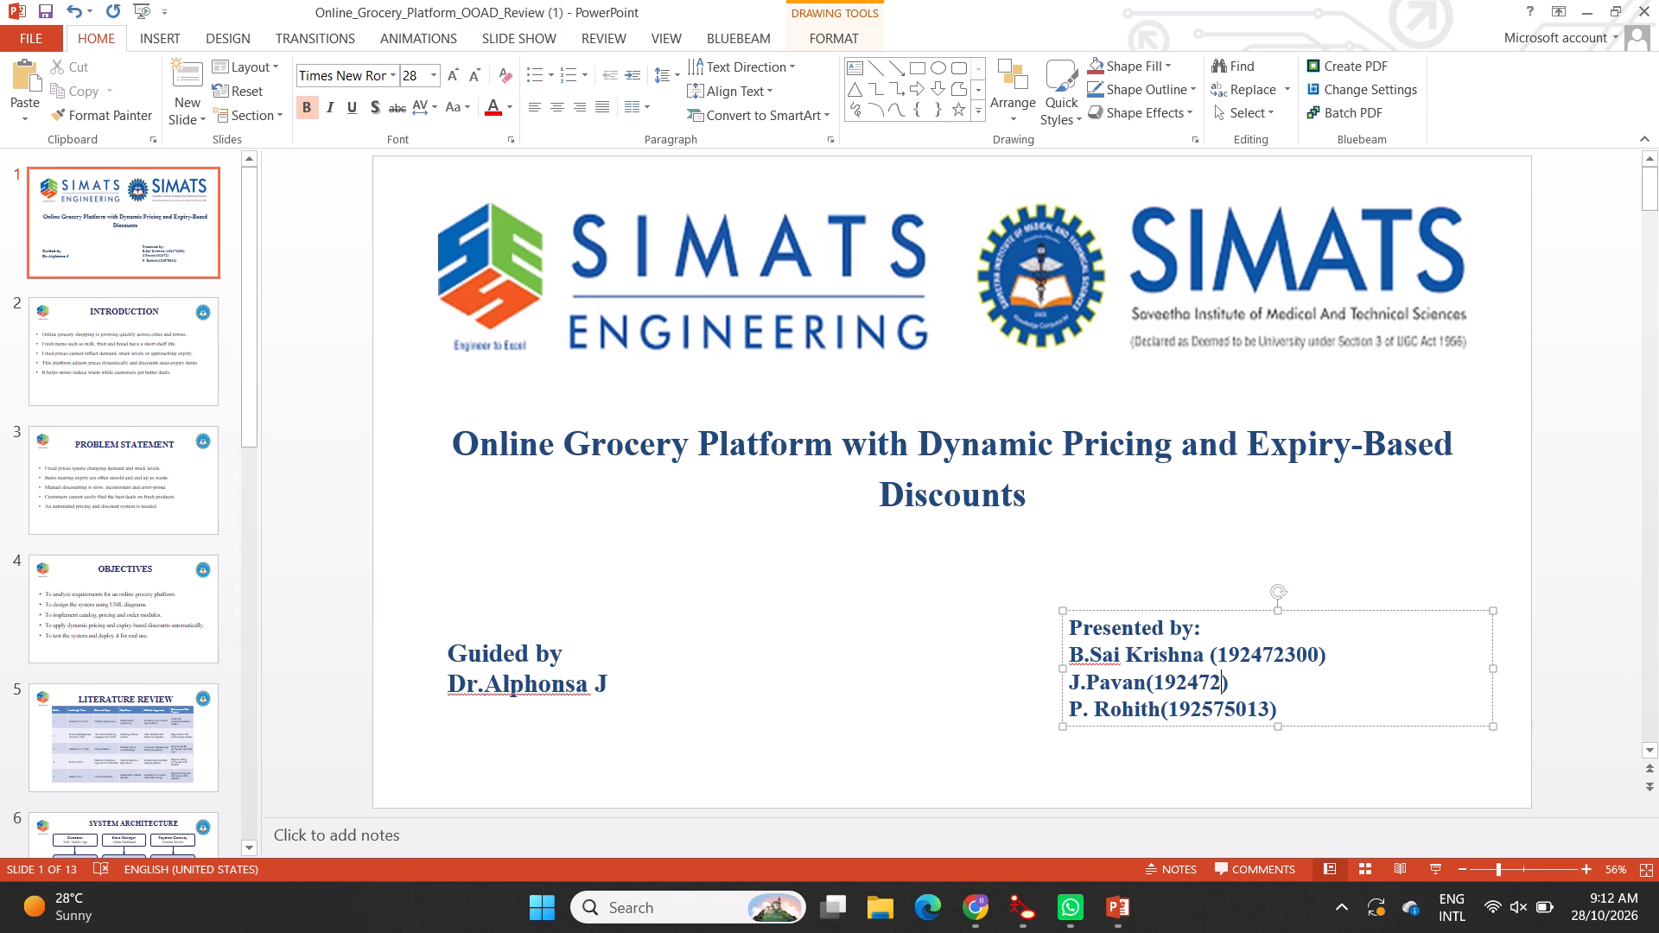
type("313")
Replace the third presenter's name under "Presented by", leaving the bracketed registration number in place.
left_click(1160, 712)
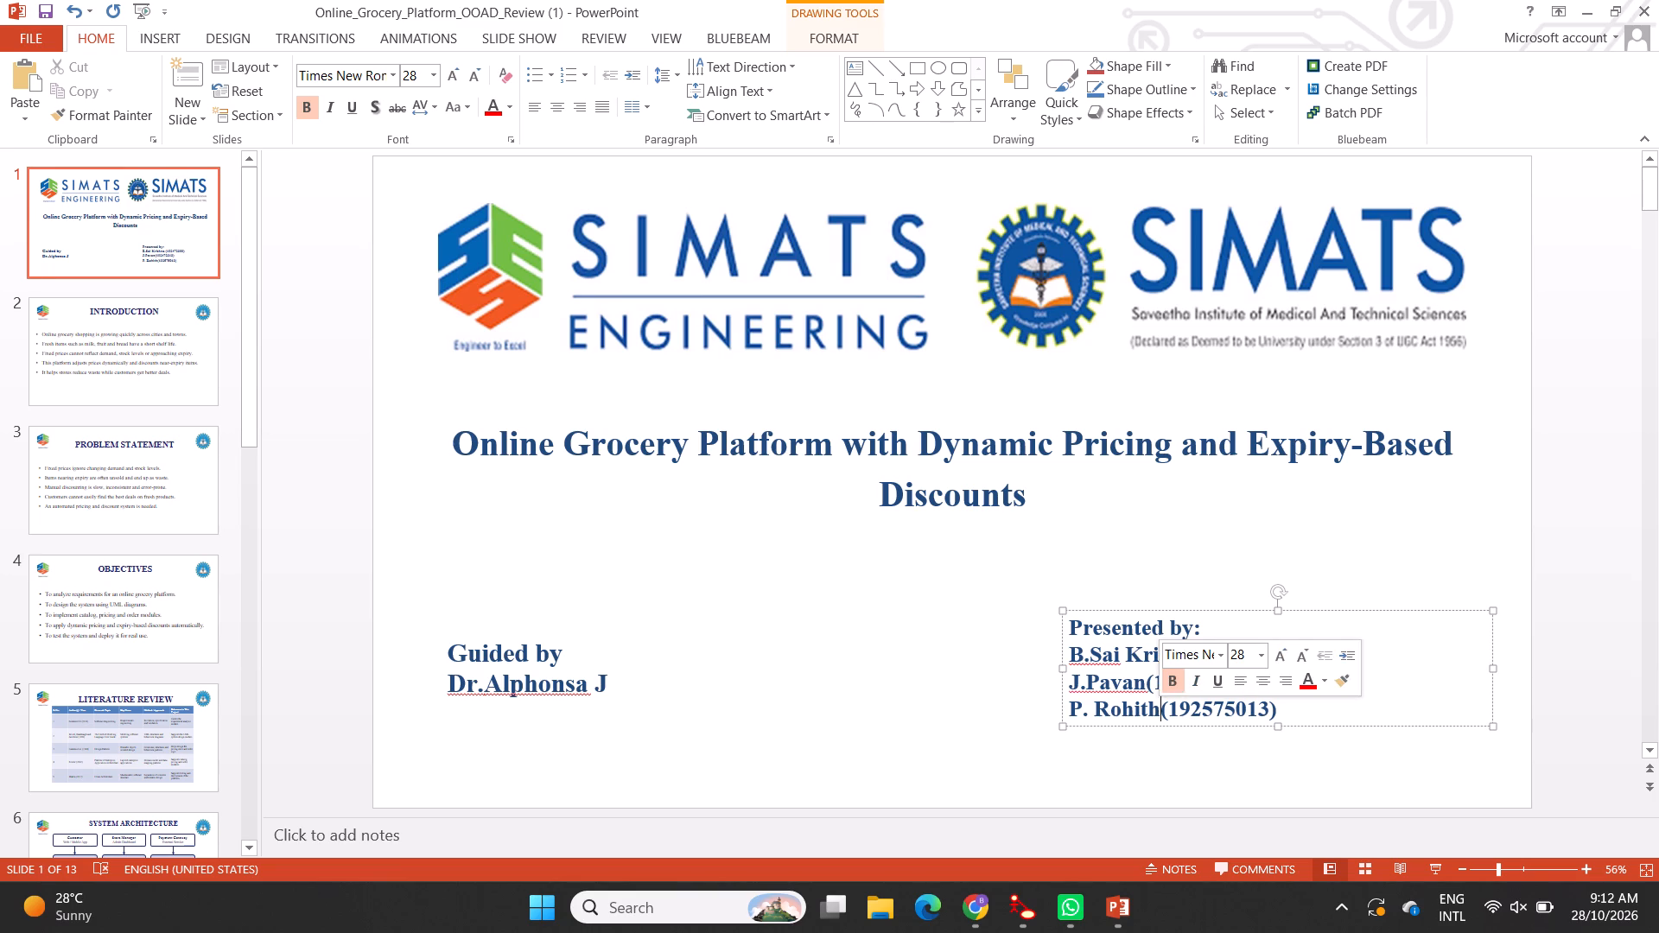
key("BackSpace")
key("BackSpace")
key("BackSpace")
key("BackSpace")
key("BackSpace")
key("BackSpace")
key("BackSpace")
key("BackSpace")
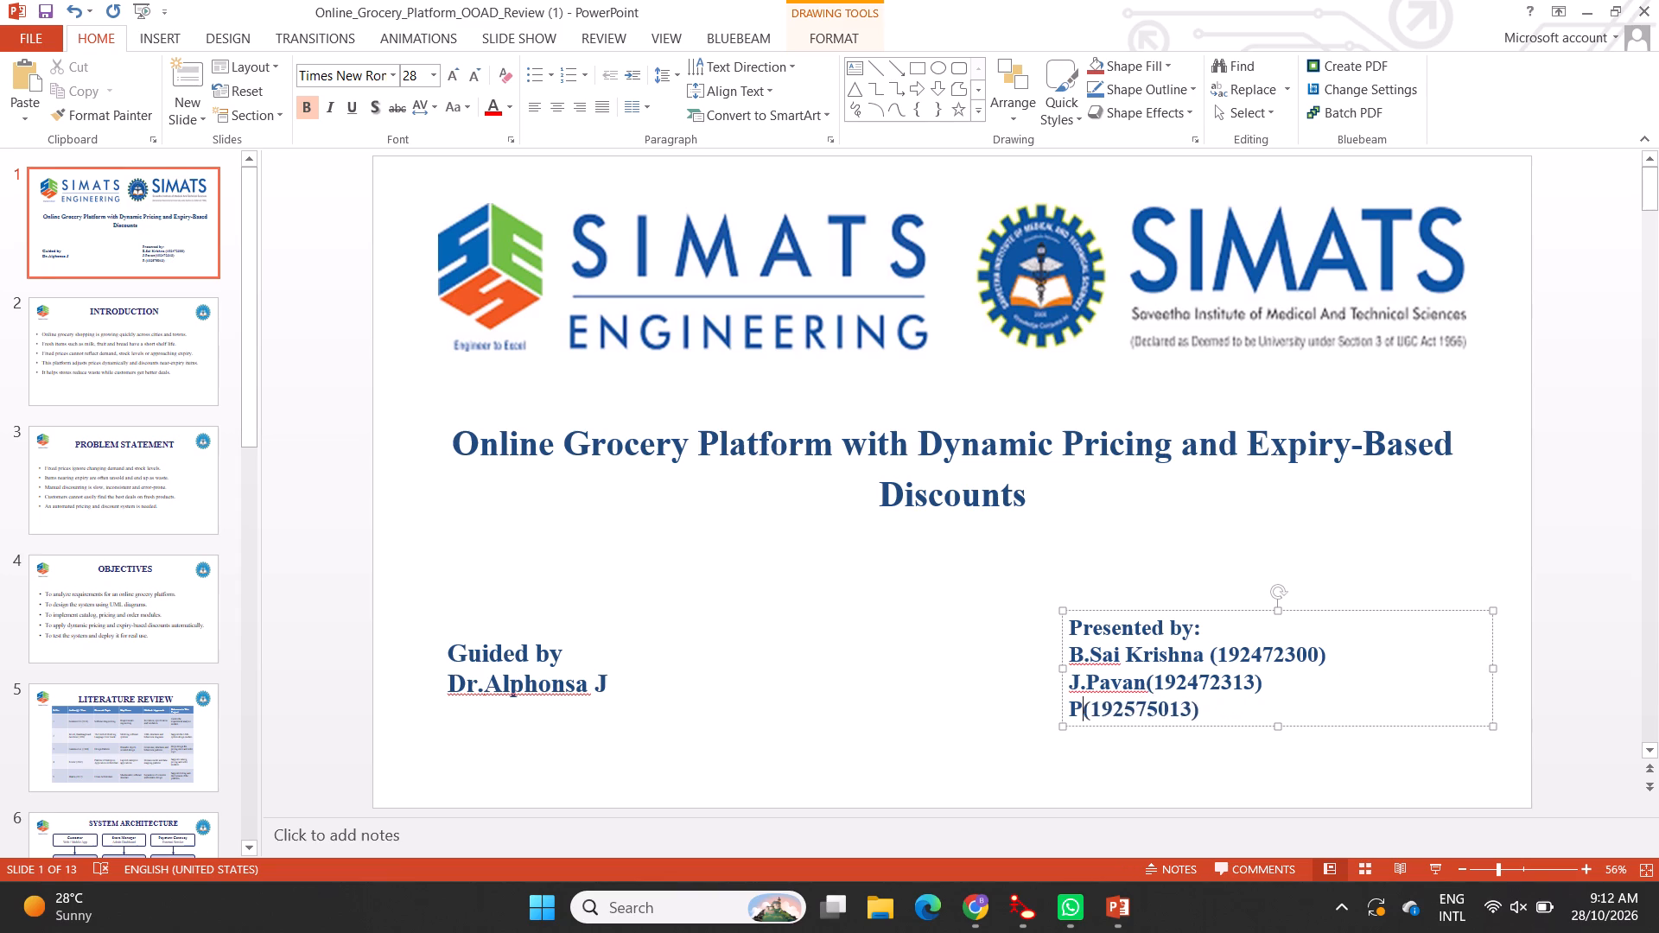
key("BackSpace")
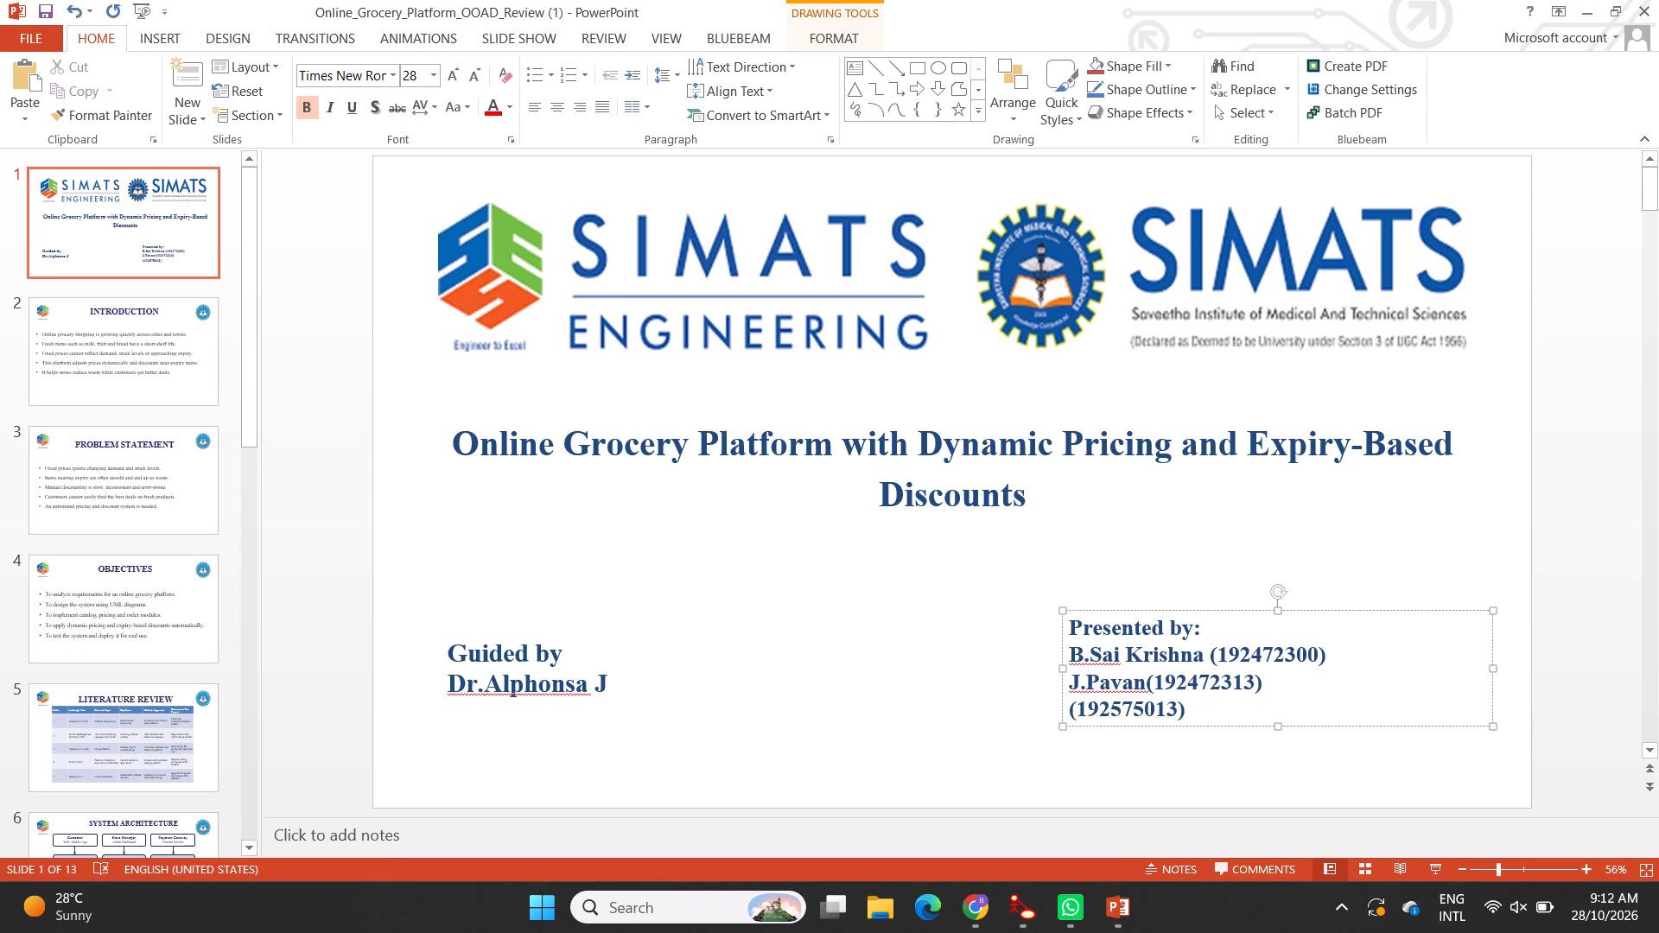
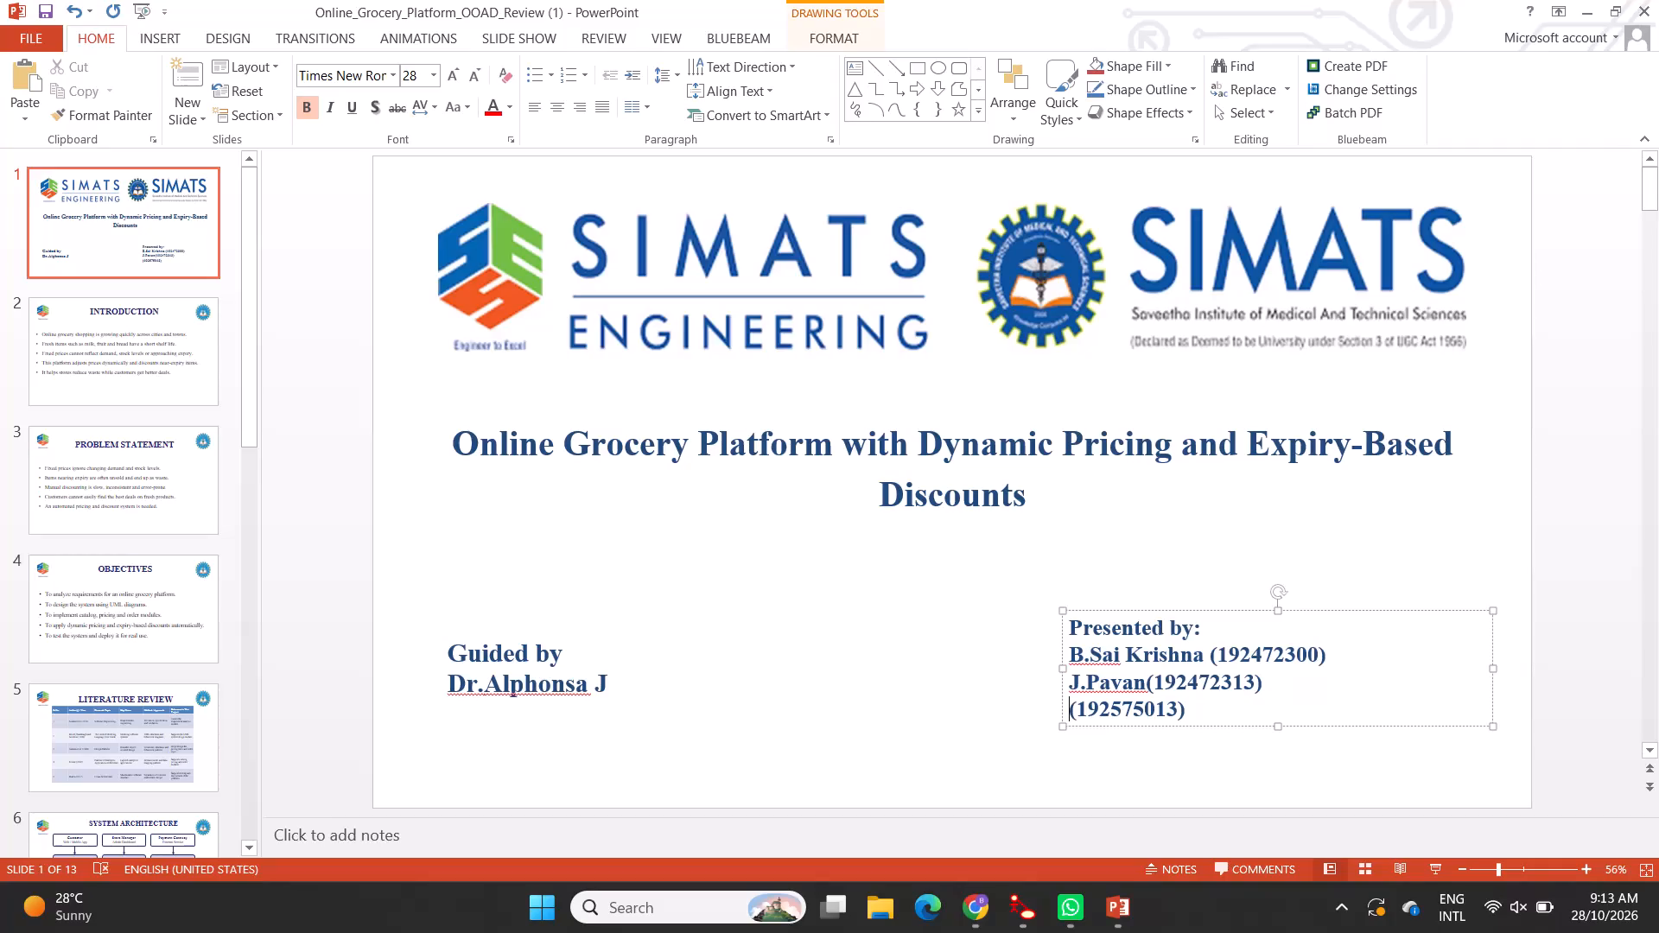
Enter the third presenter's new given name and surname, separated by a space, directly before the bracketed registration number.
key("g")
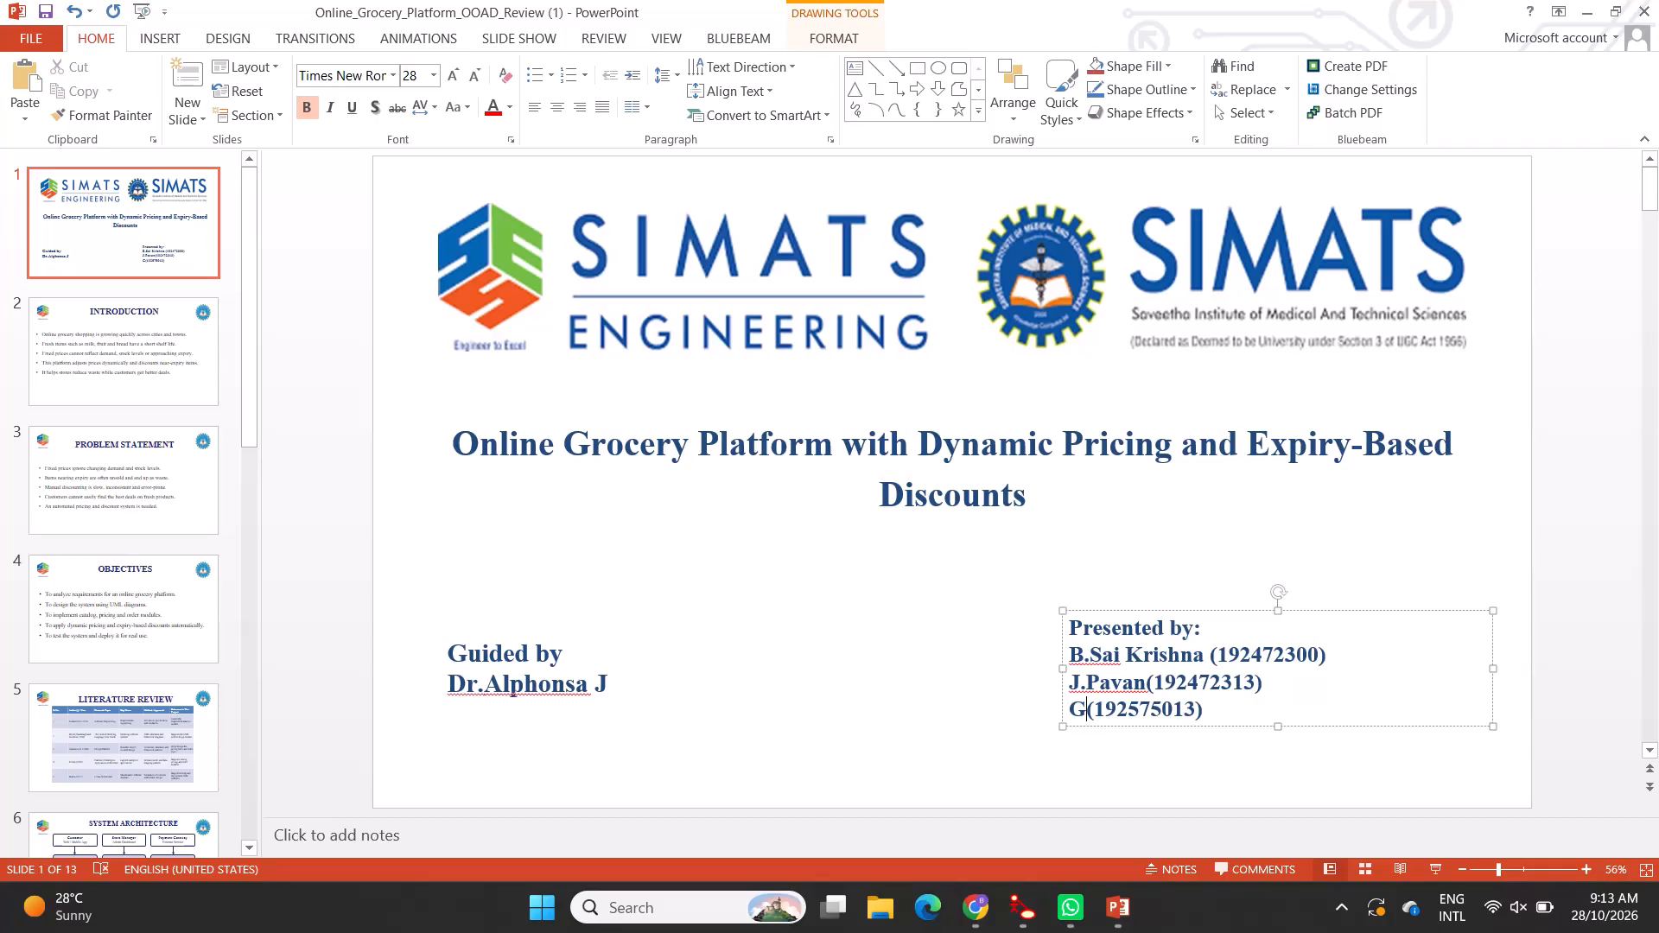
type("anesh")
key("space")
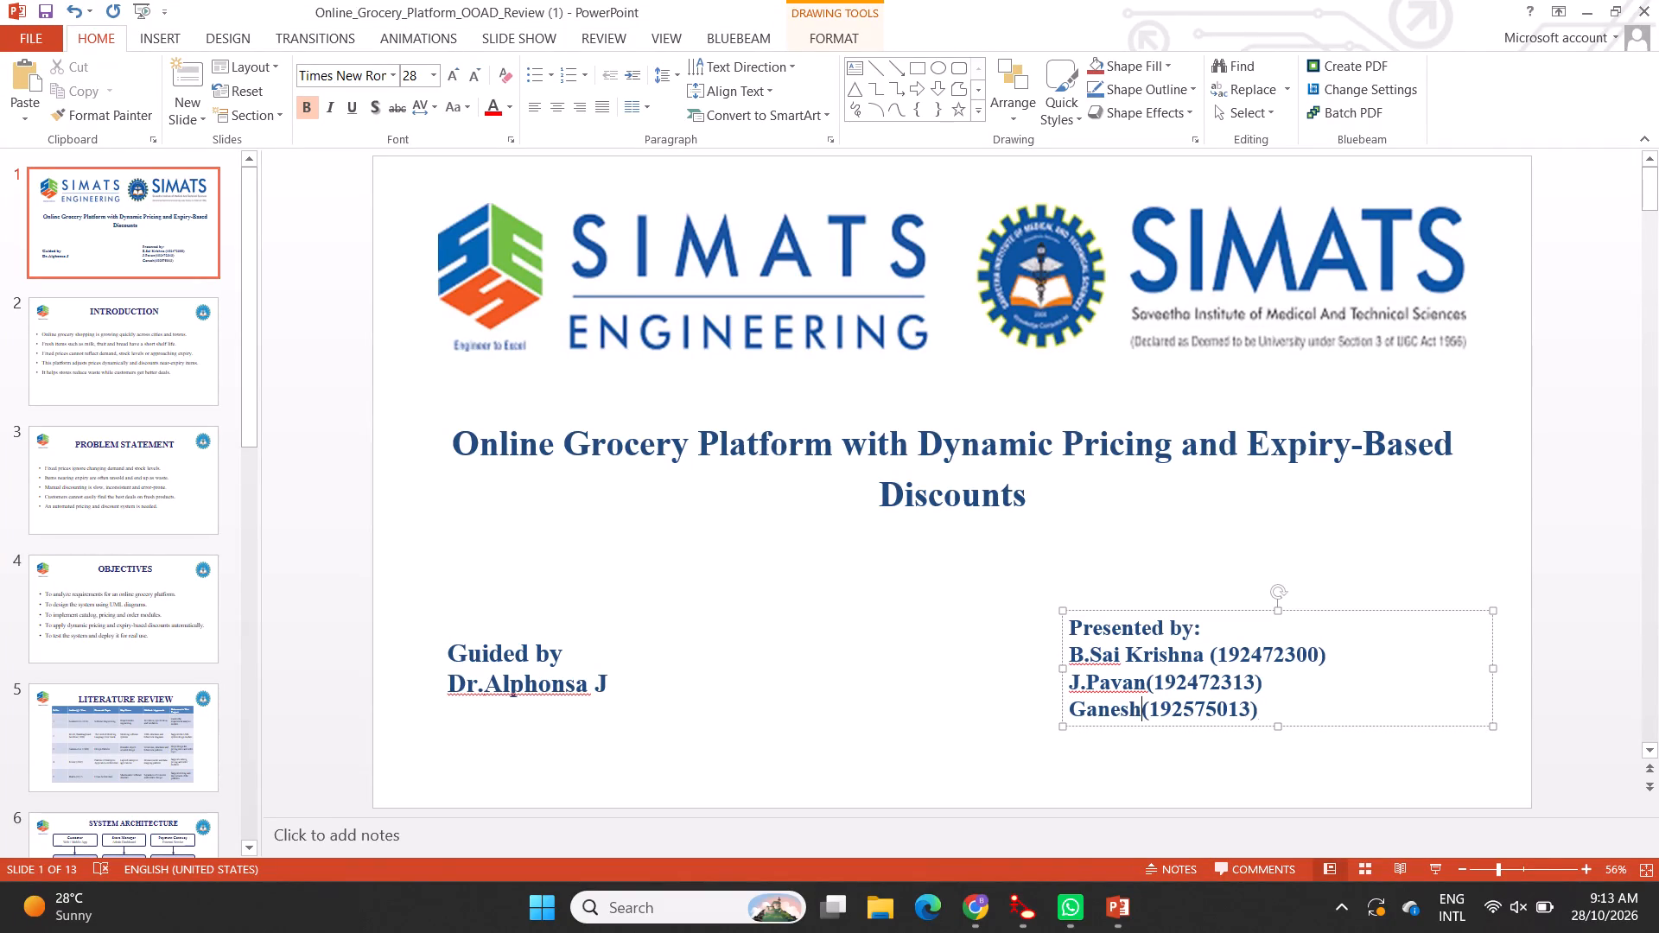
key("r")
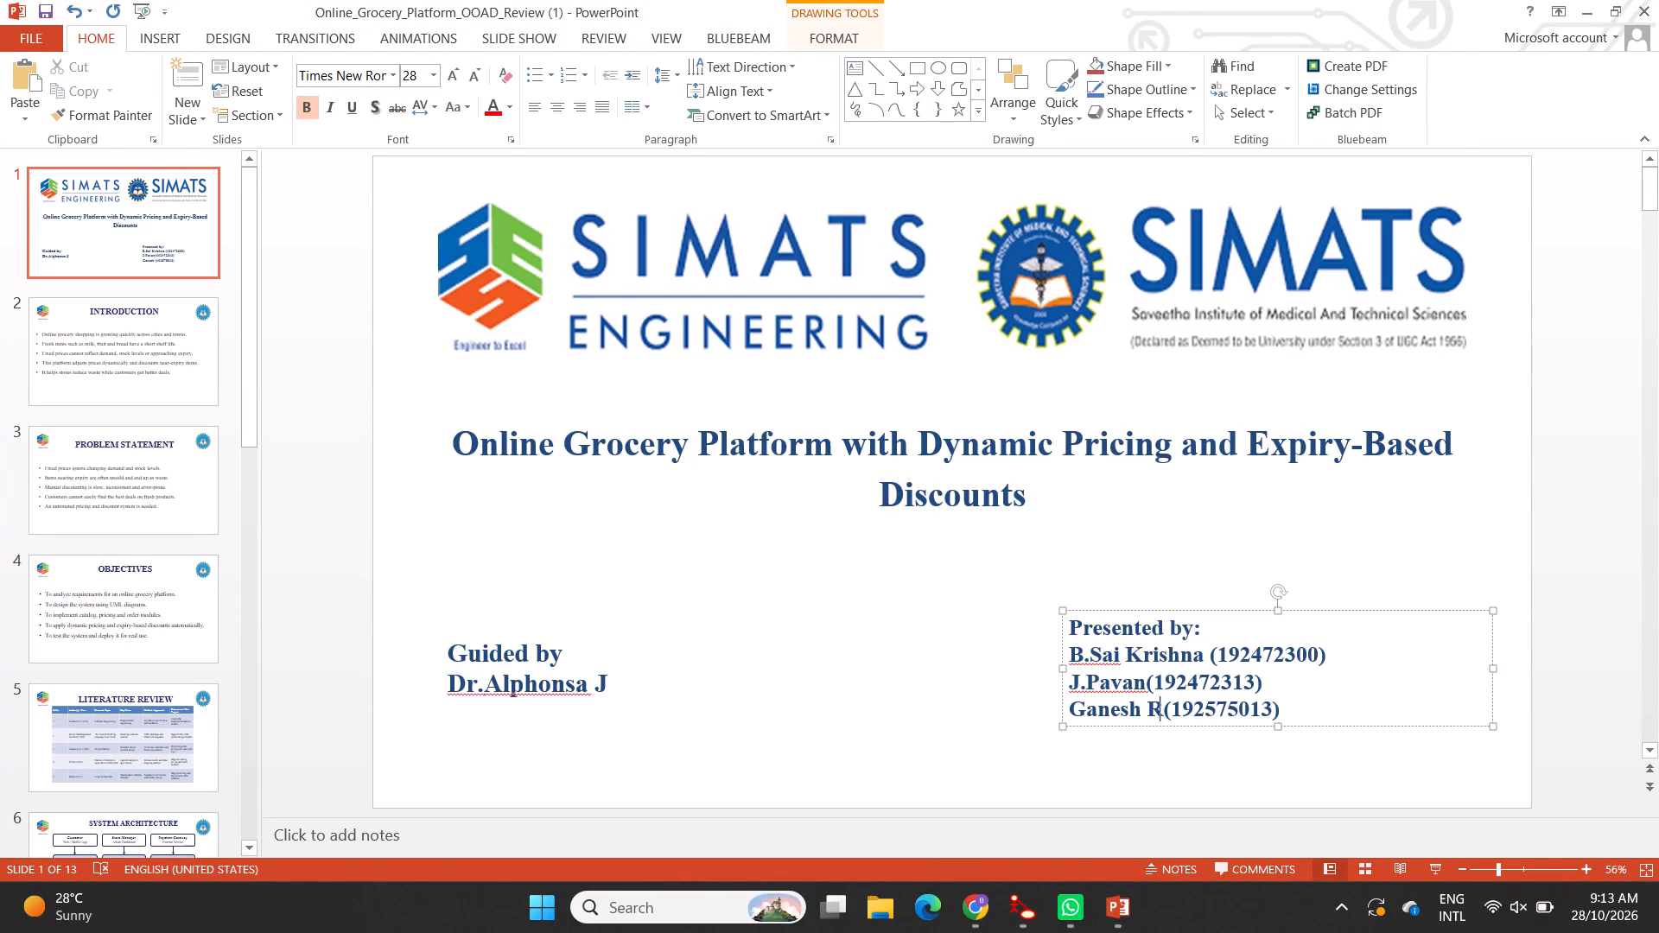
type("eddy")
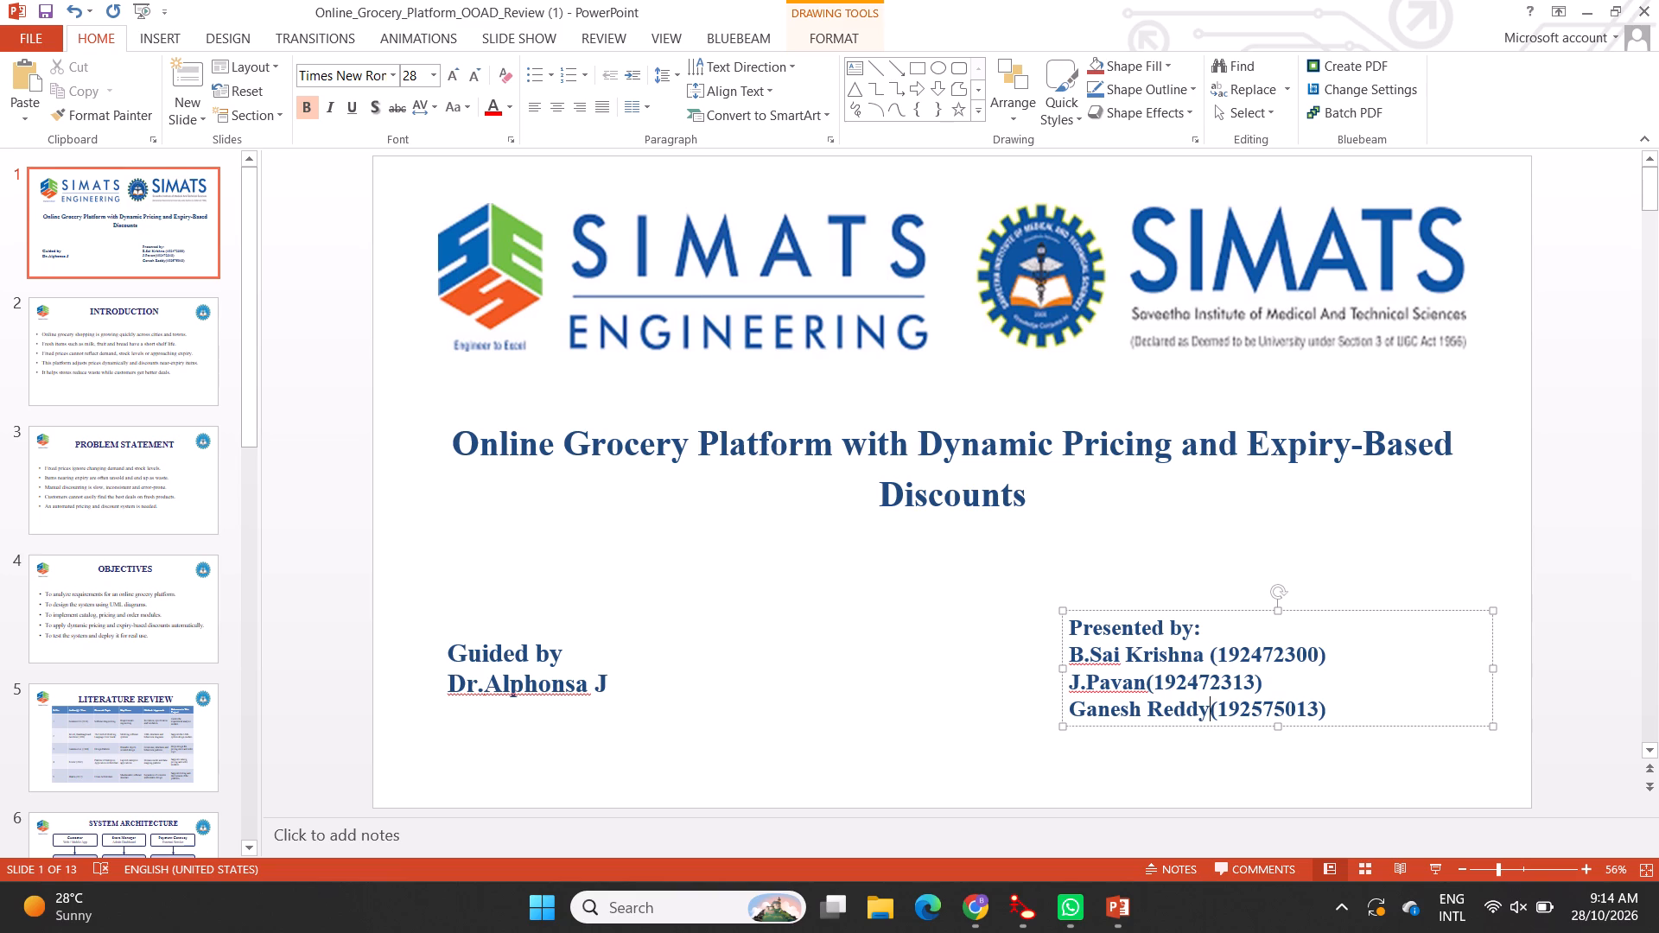
Replace the last six digits of the third presenter's registration number with the new presenter's digits, keeping the closing bracket.
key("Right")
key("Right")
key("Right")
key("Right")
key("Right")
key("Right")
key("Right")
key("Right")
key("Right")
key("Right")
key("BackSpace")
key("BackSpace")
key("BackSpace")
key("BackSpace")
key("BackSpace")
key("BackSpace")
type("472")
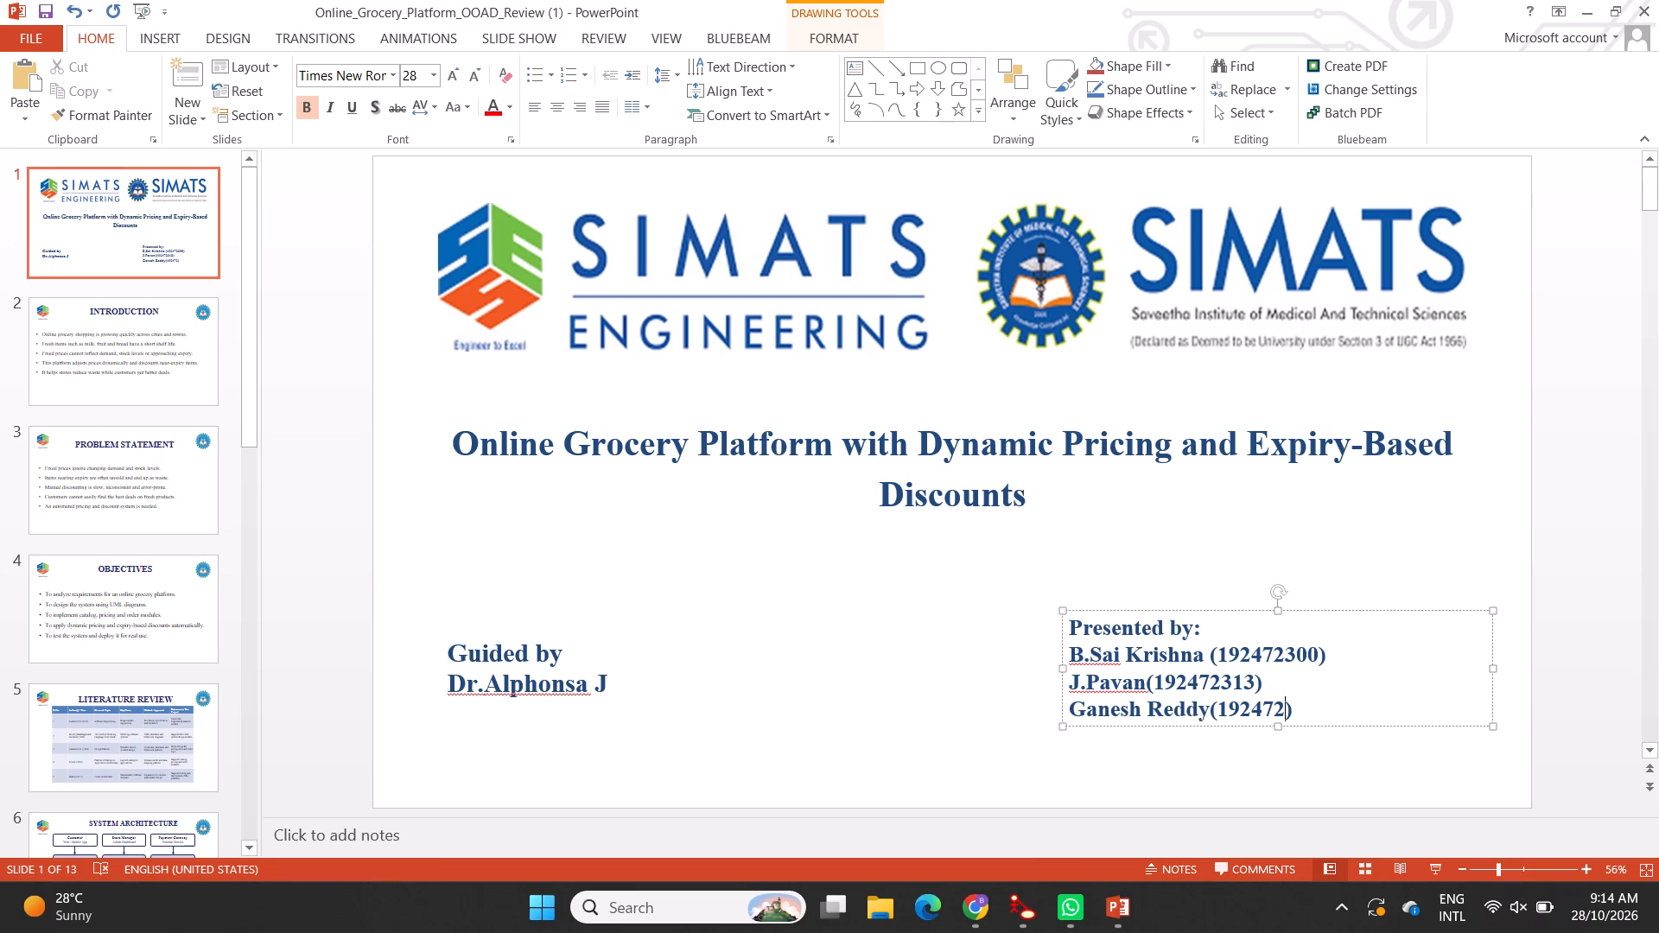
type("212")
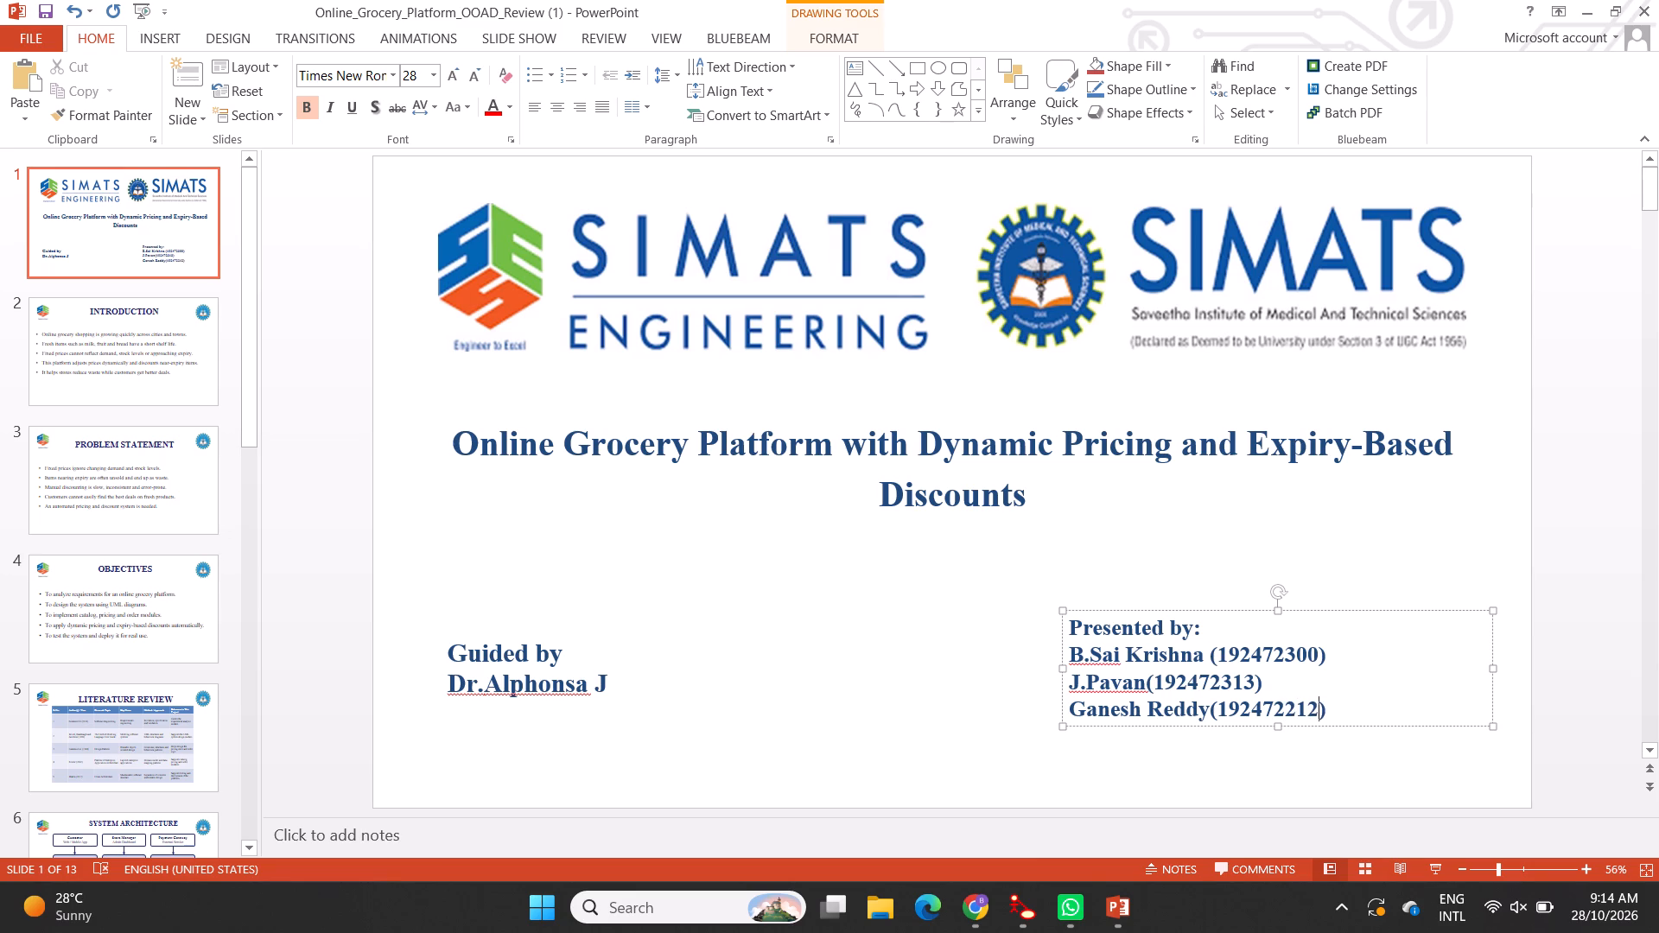
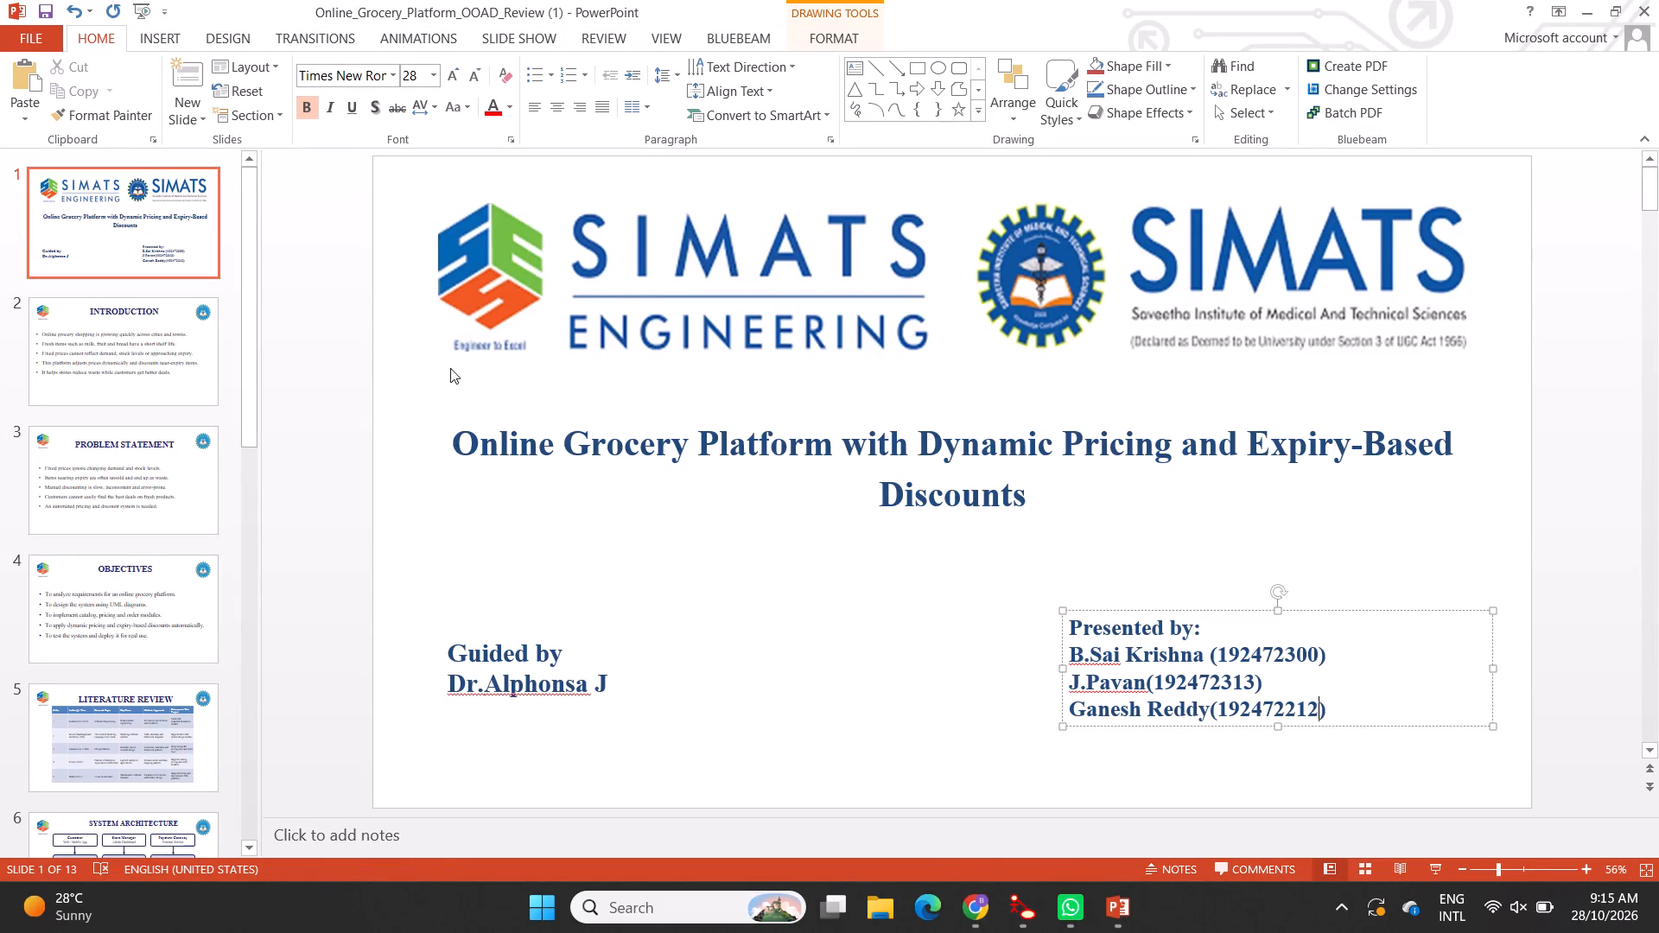
Review the grocery presentation's slides from Introduction to the closing Thank You slide, then back to the Module 3 slide.
left_click(180, 332)
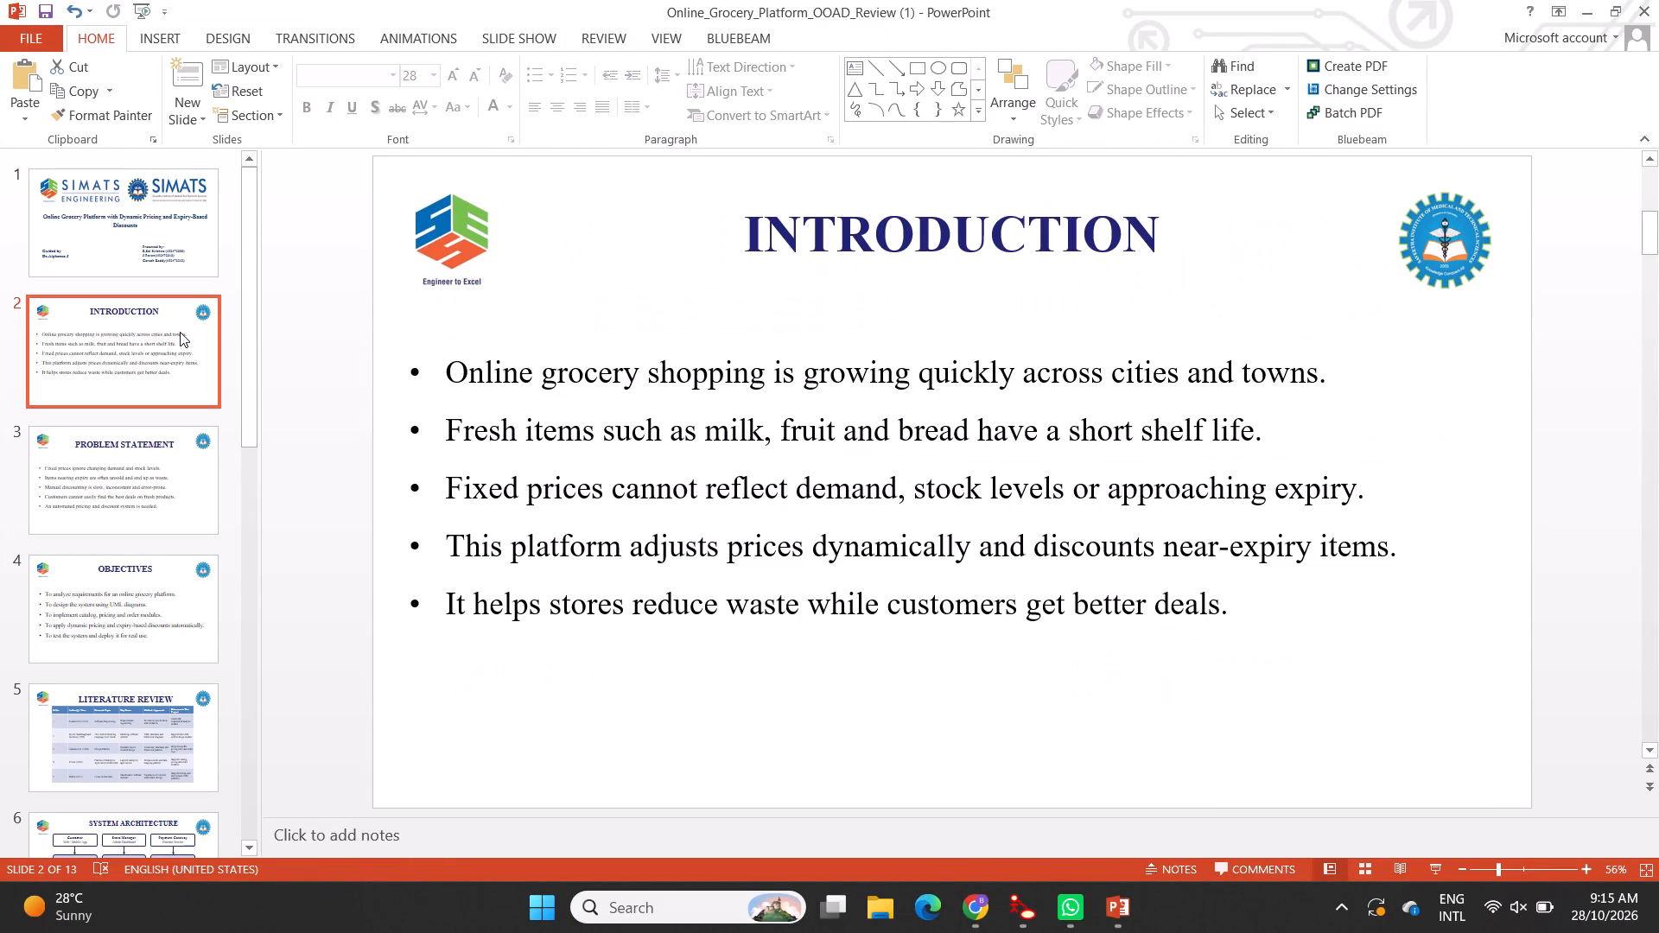
left_click(139, 469)
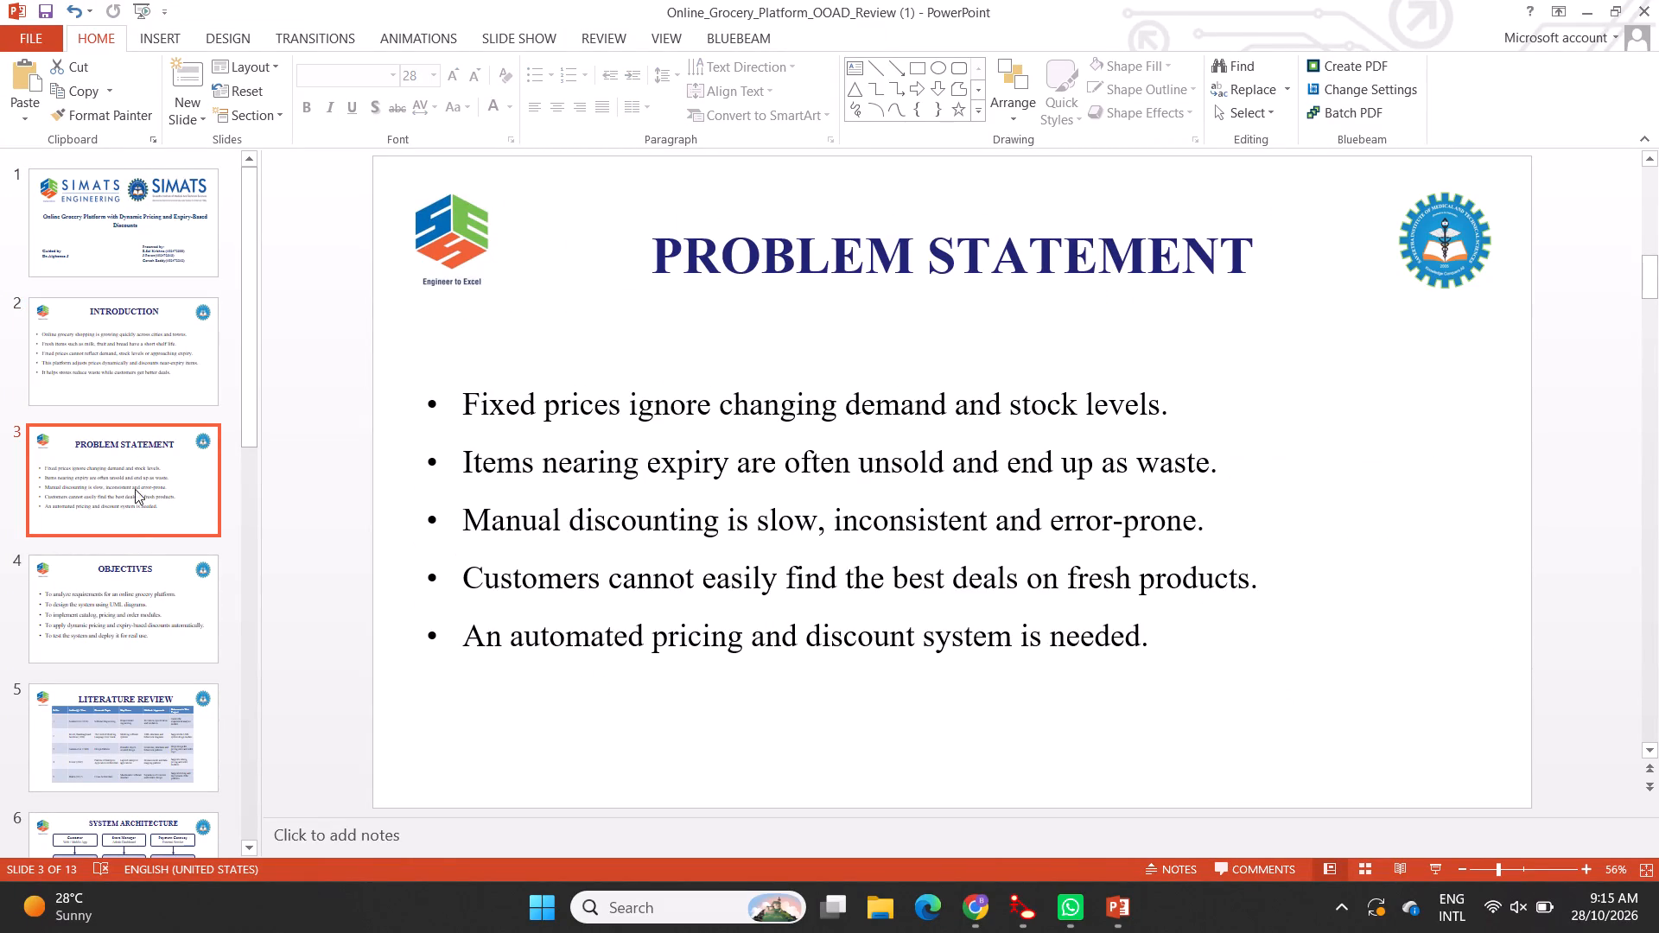
left_click(127, 577)
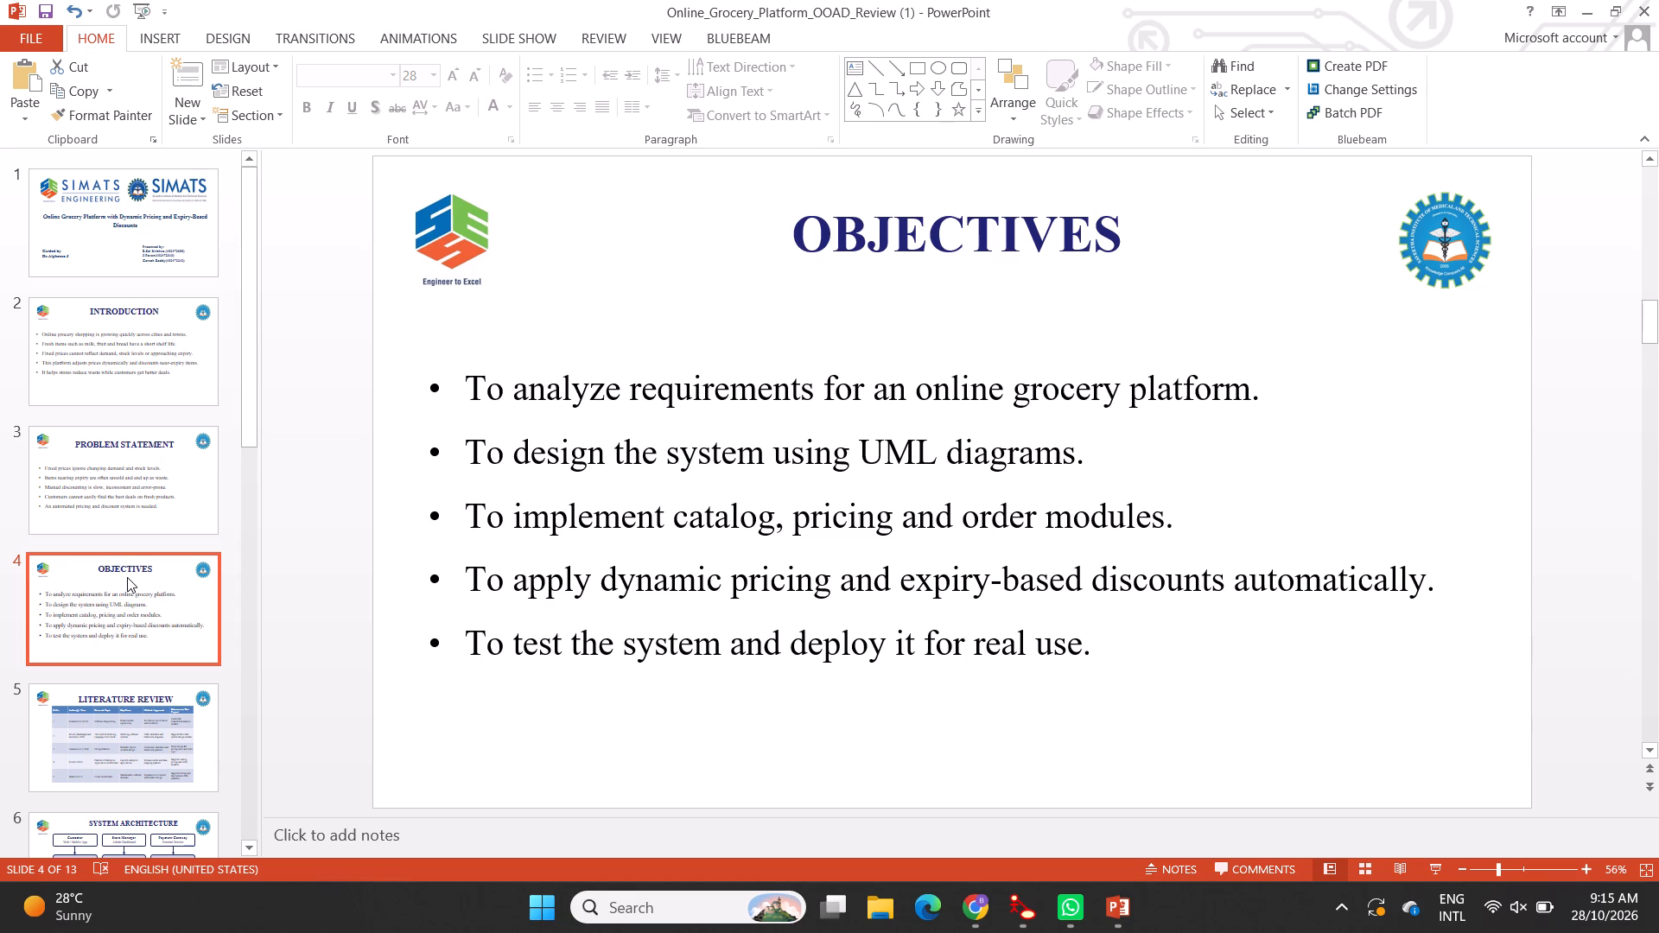
left_click(130, 716)
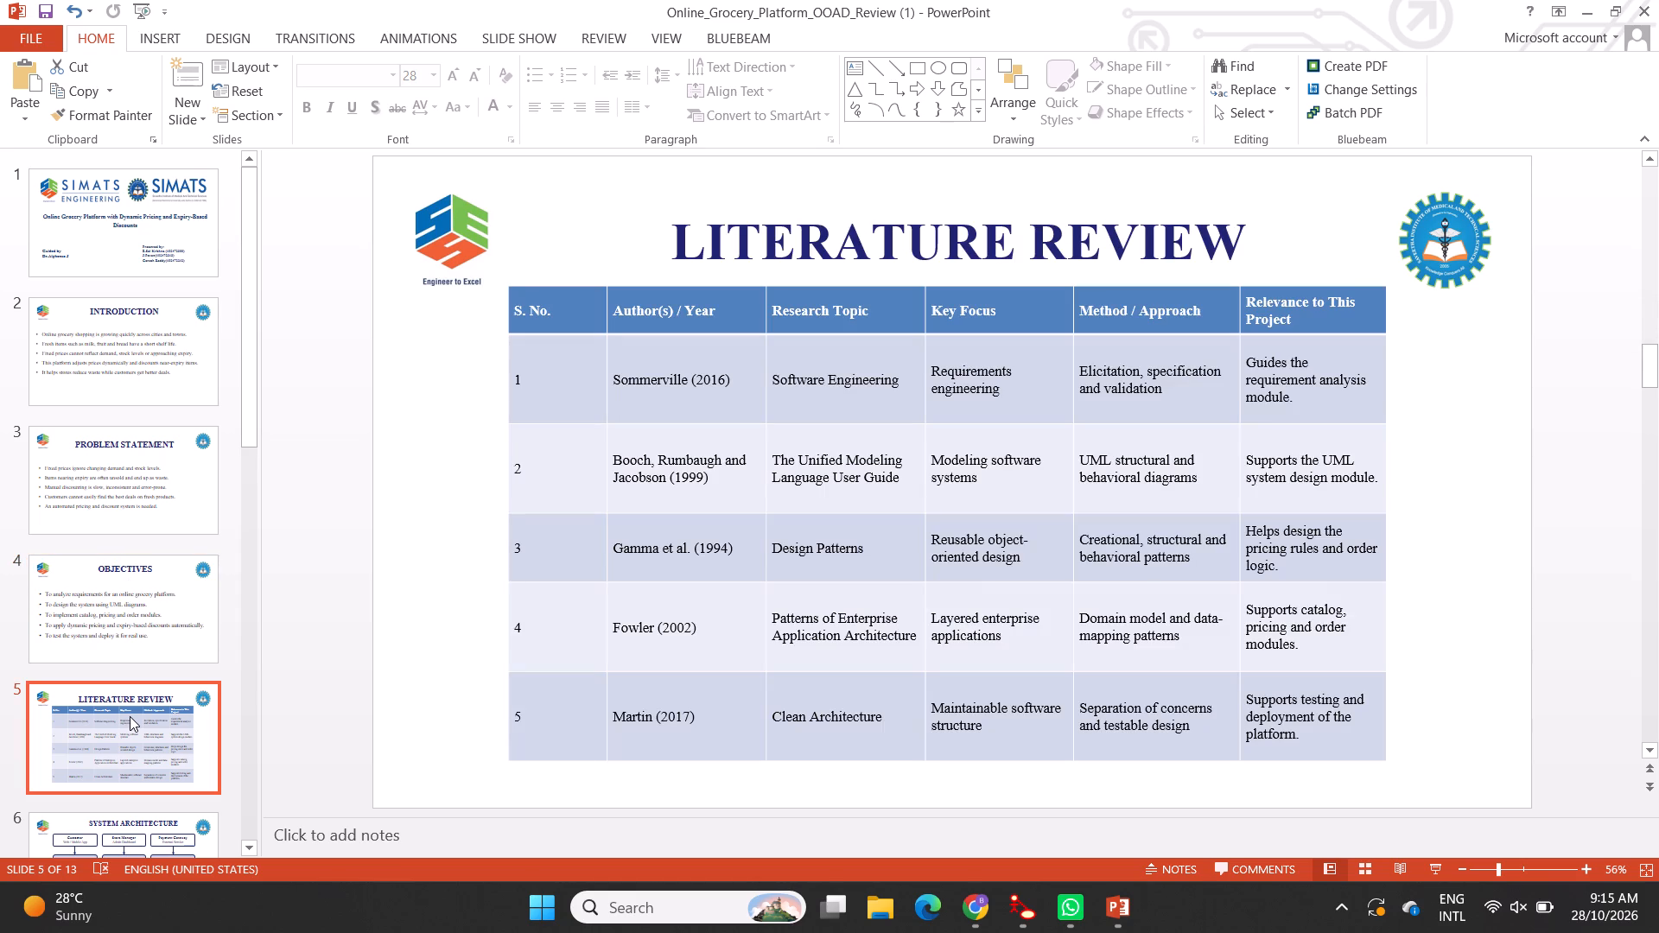
left_click(127, 858)
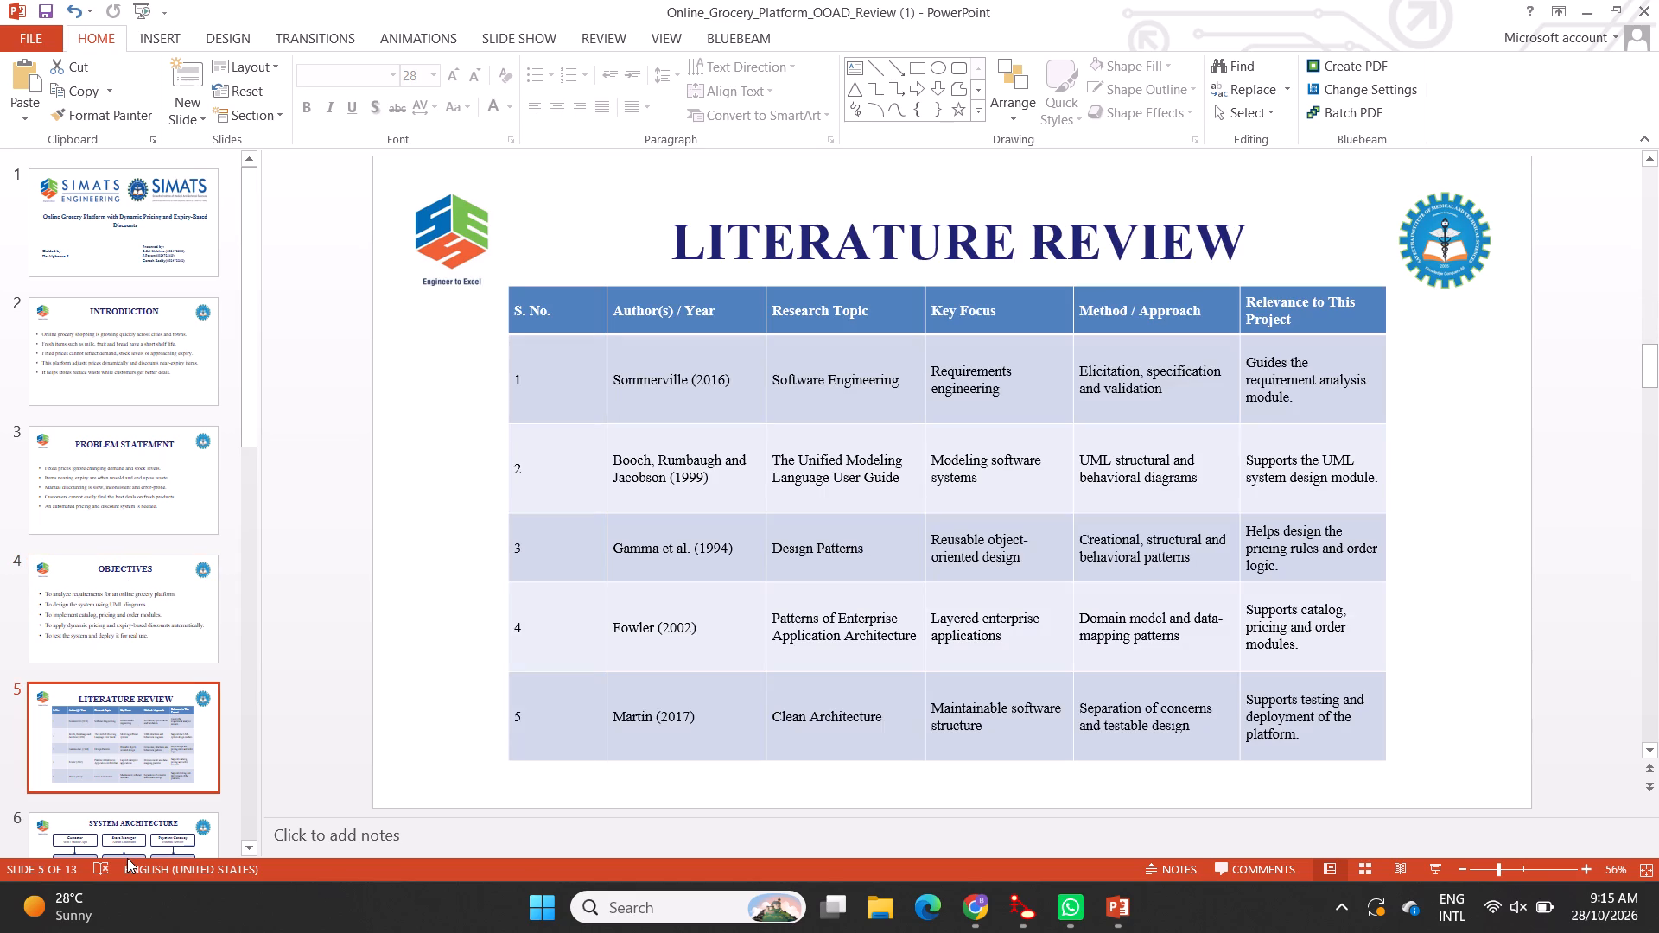
left_click(141, 833)
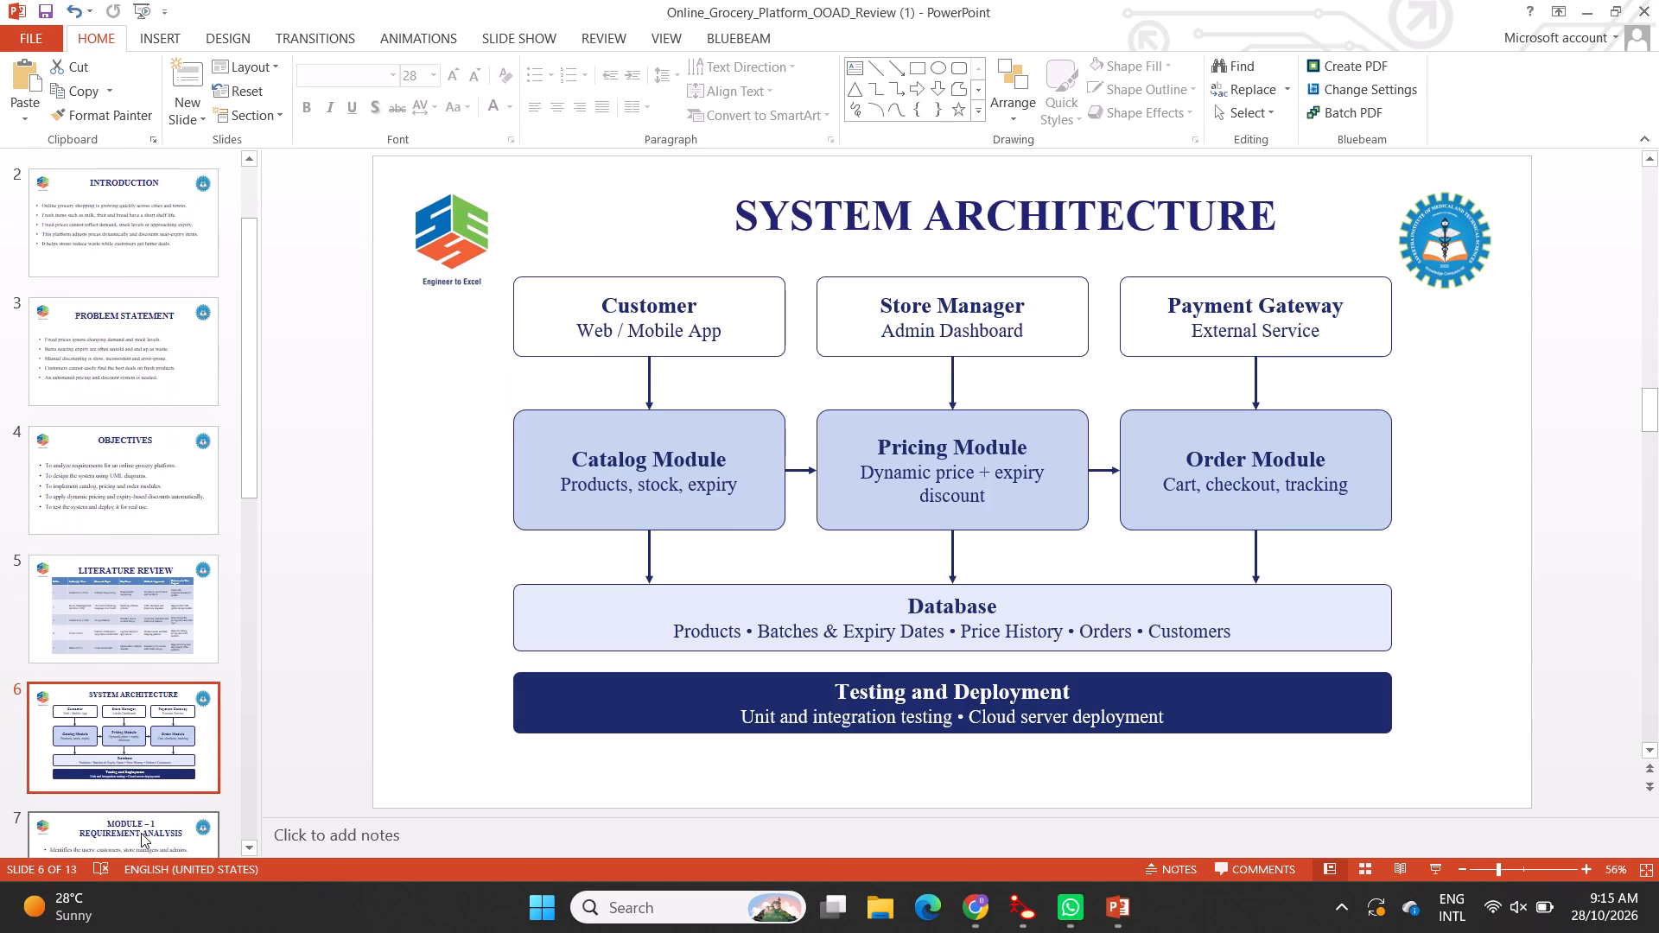
key("Down")
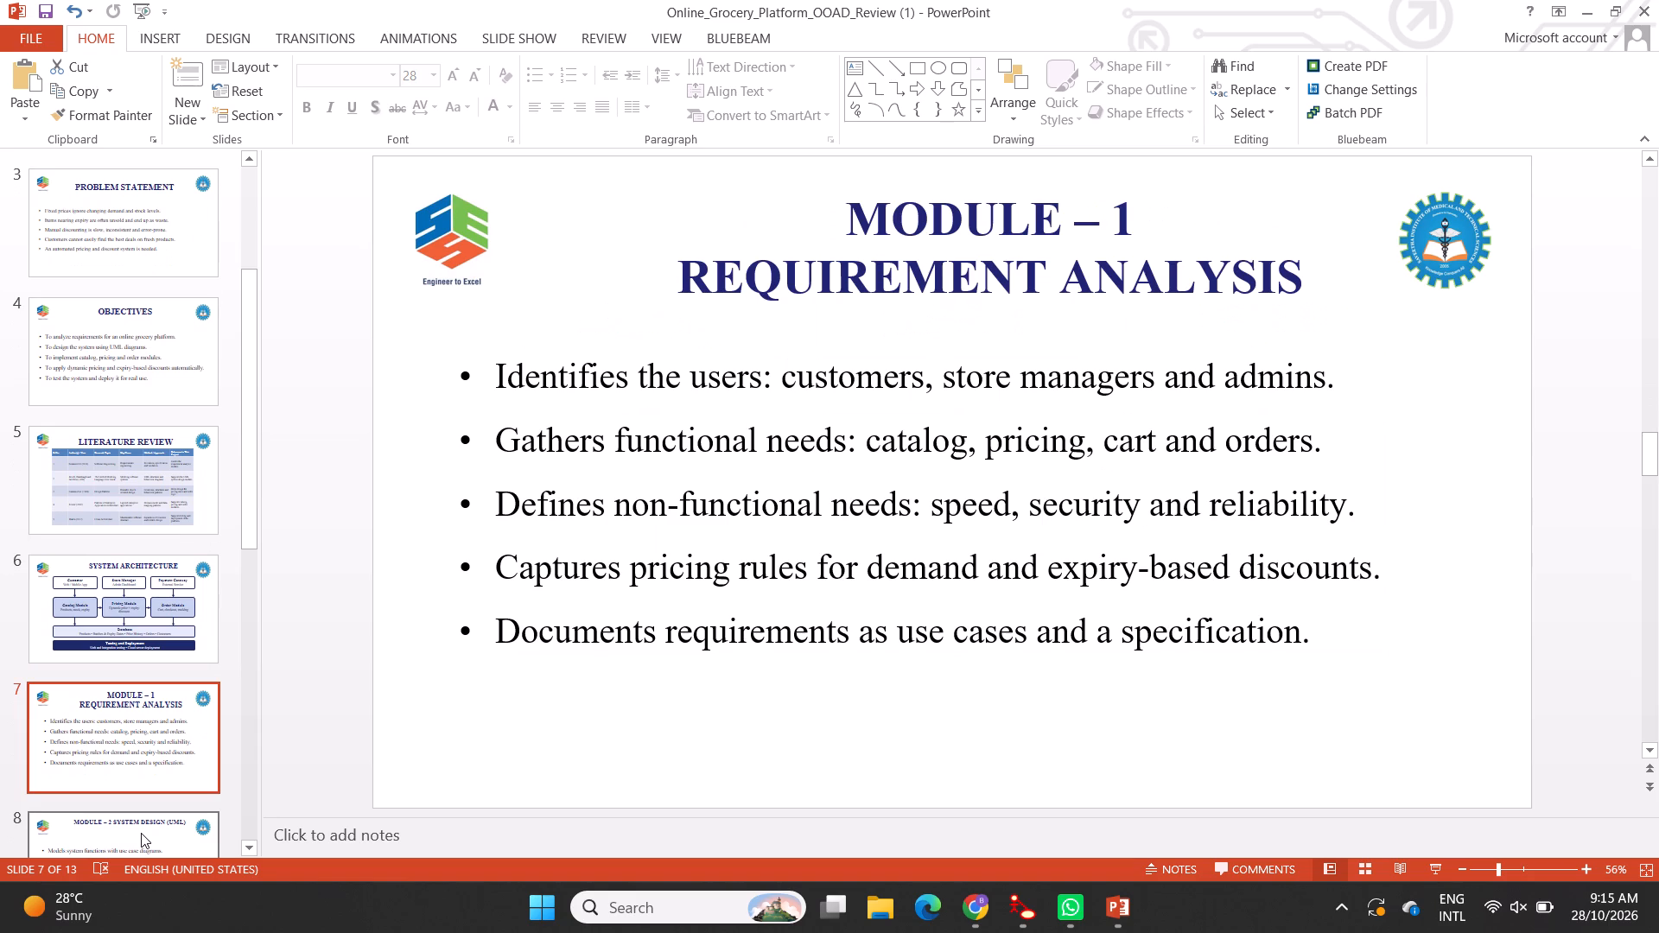
key("Down")
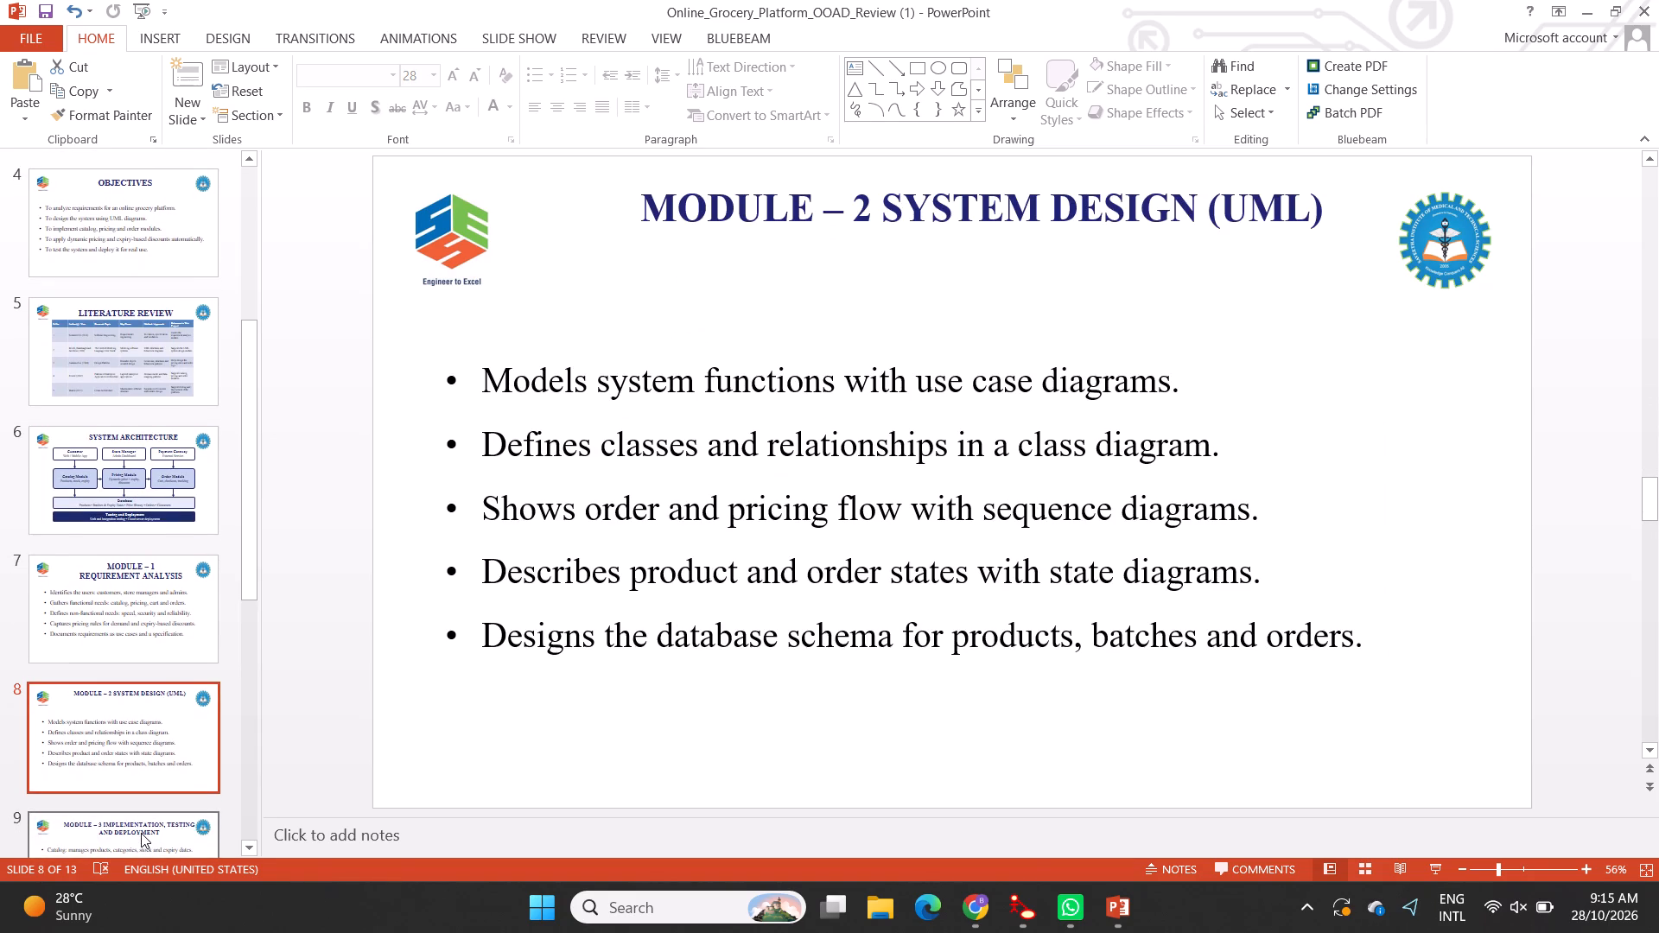
key("Down")
key("Down")
key("Down")
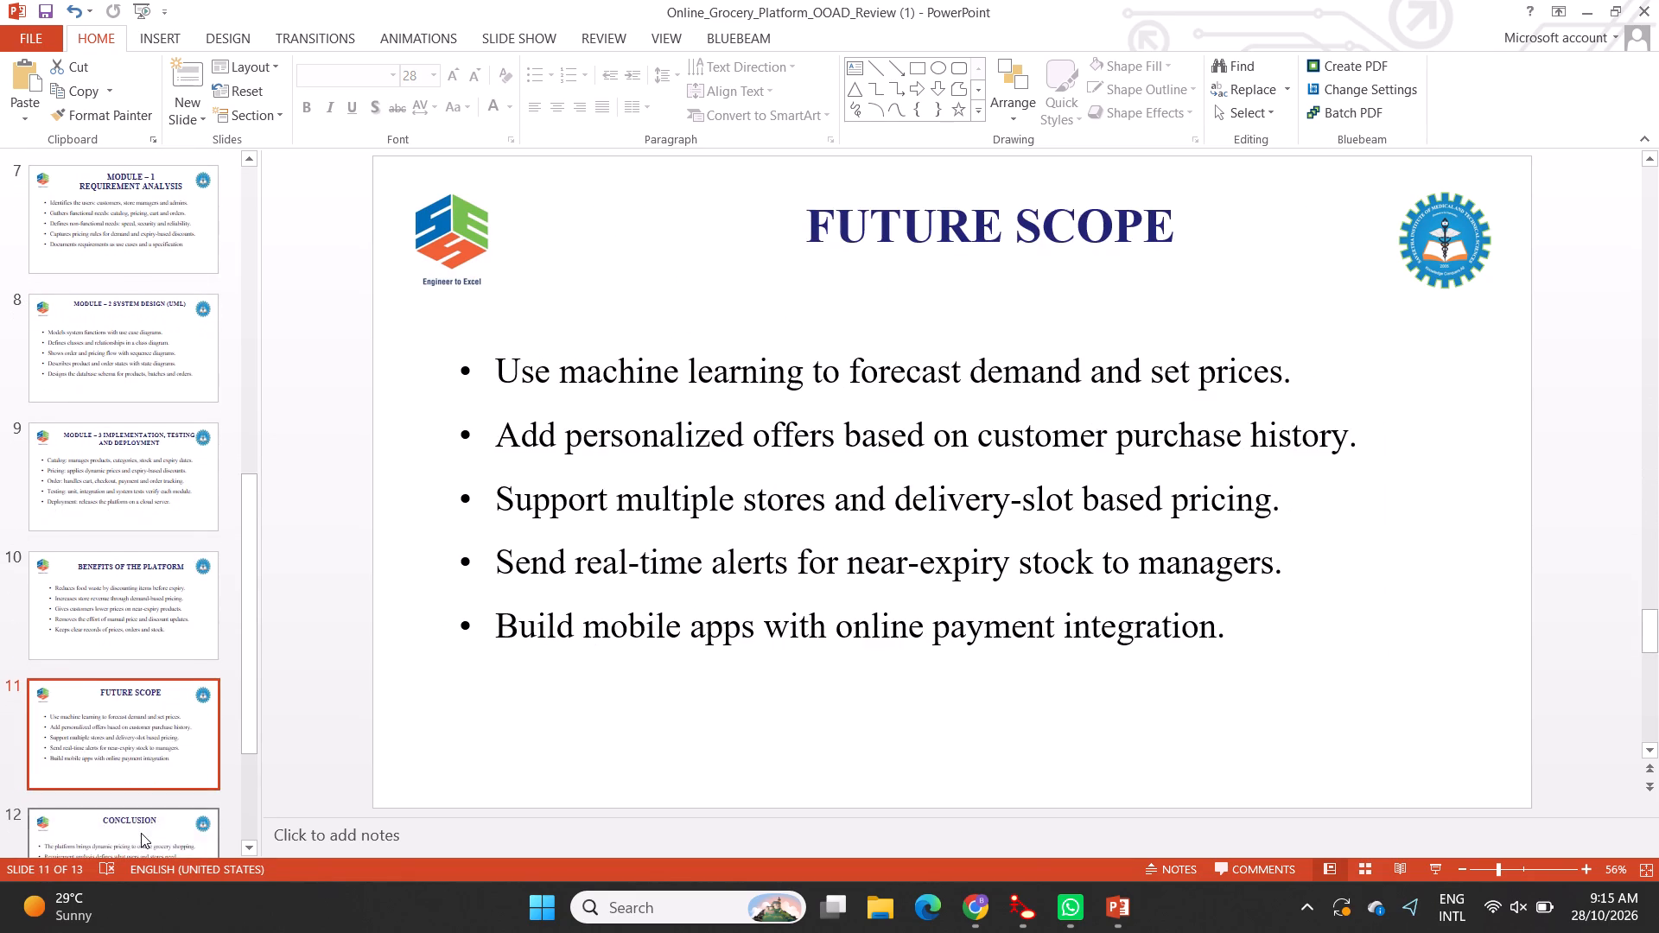
key("Down")
key("Down")
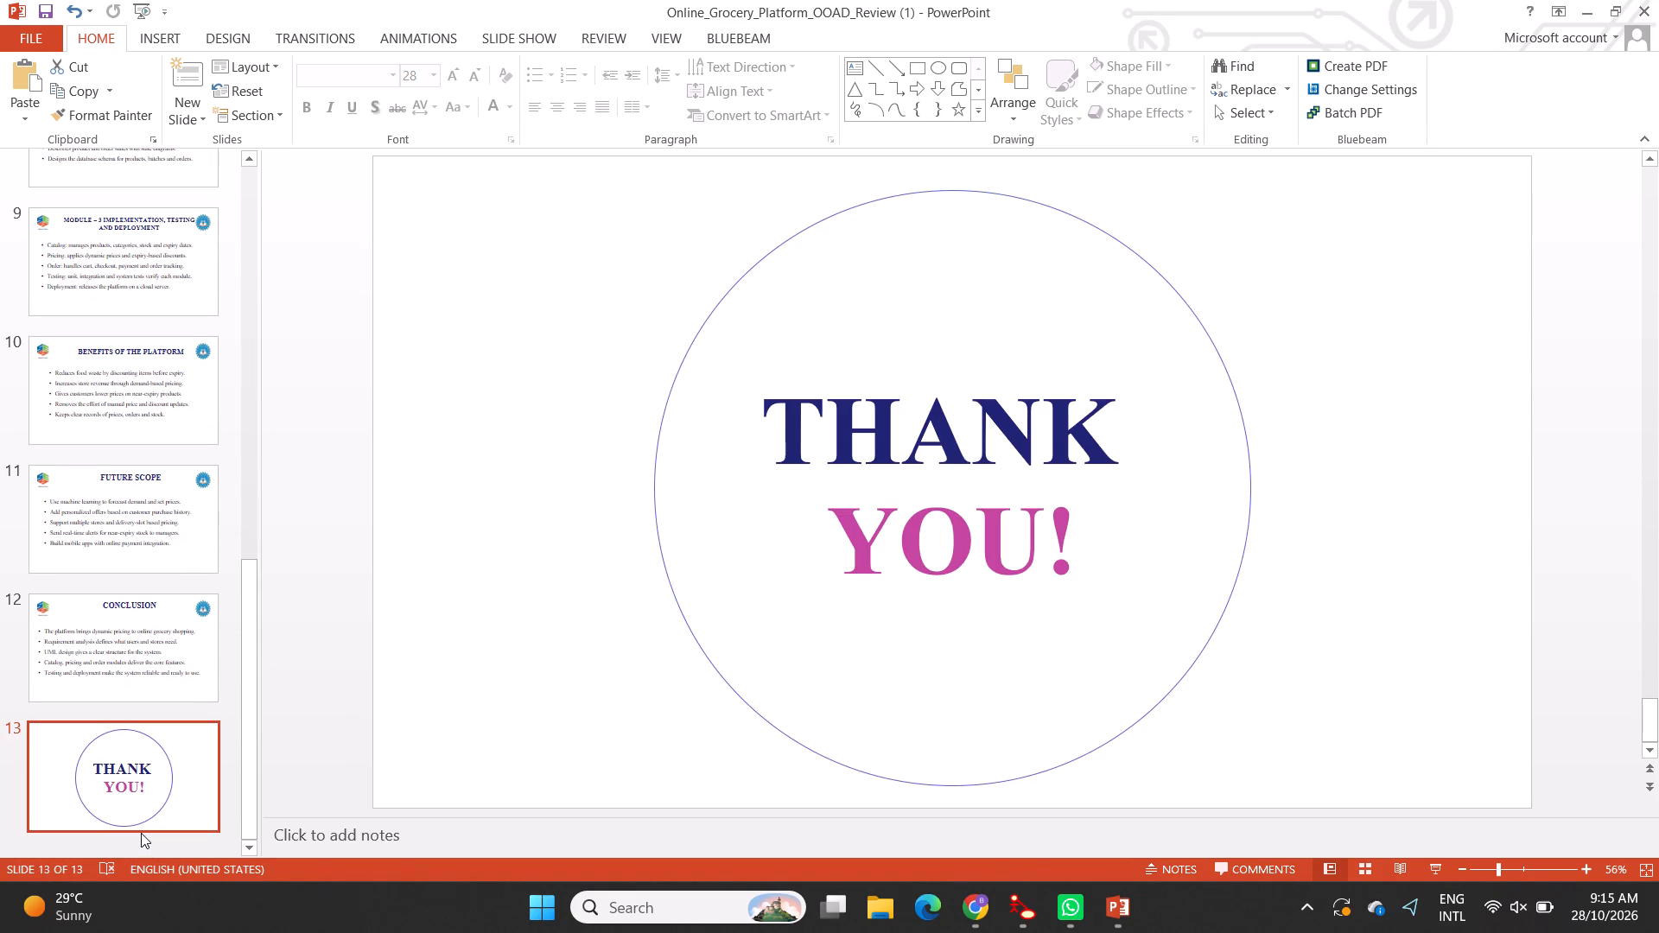
key("Up")
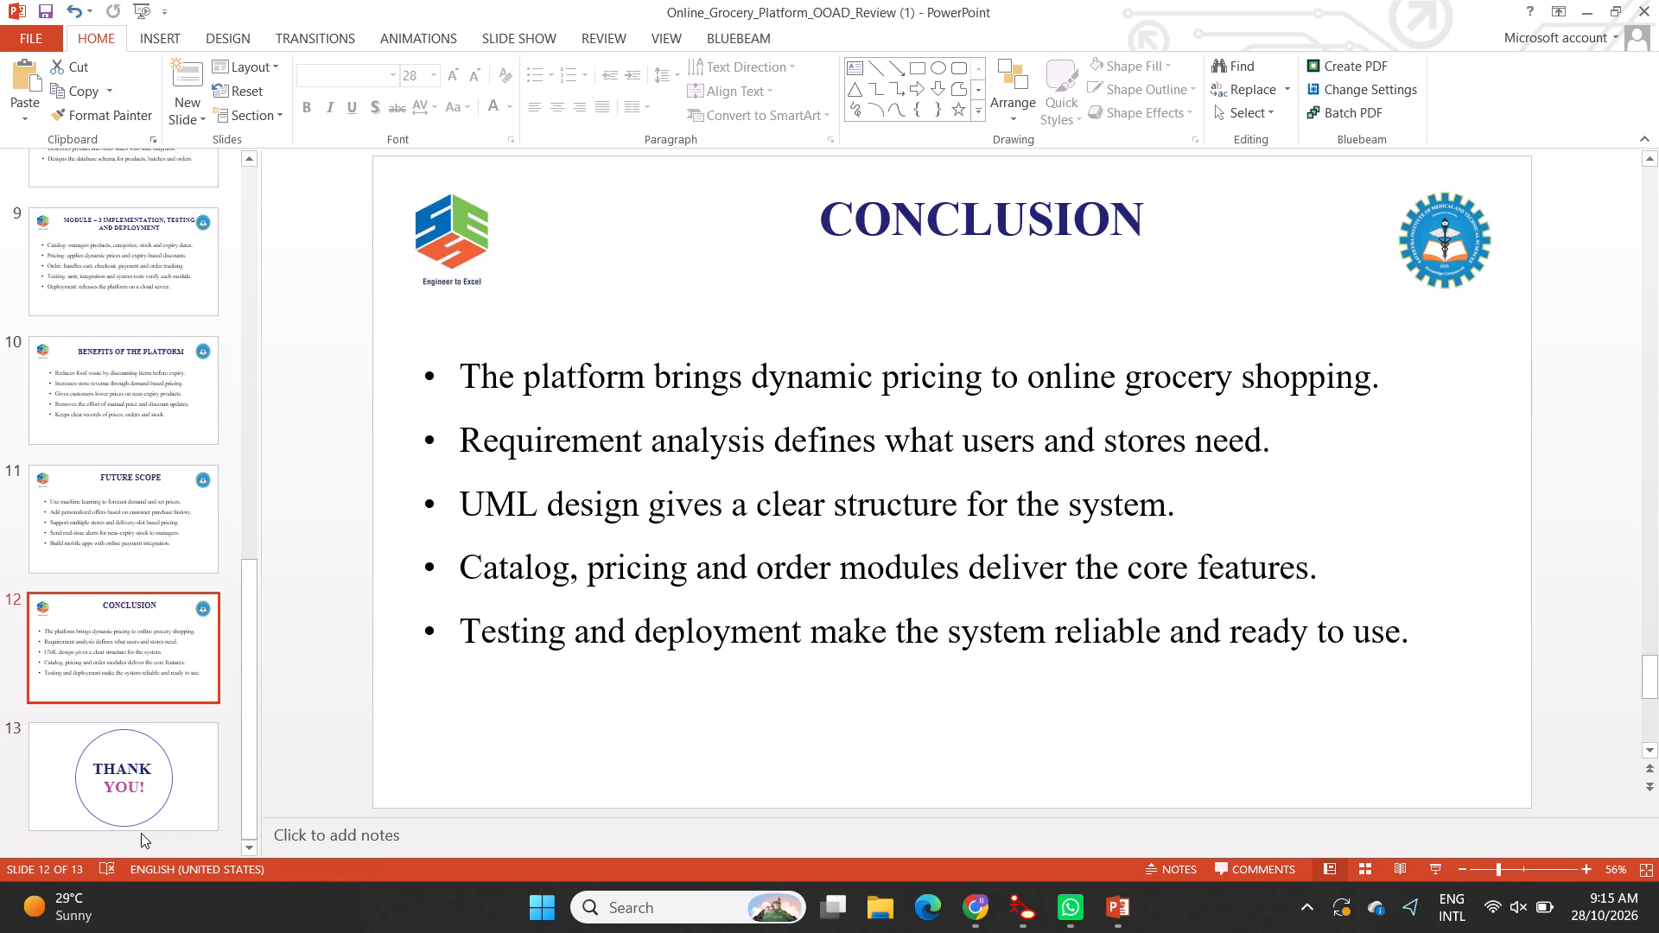
key("Up")
key("Up")
key("Up")
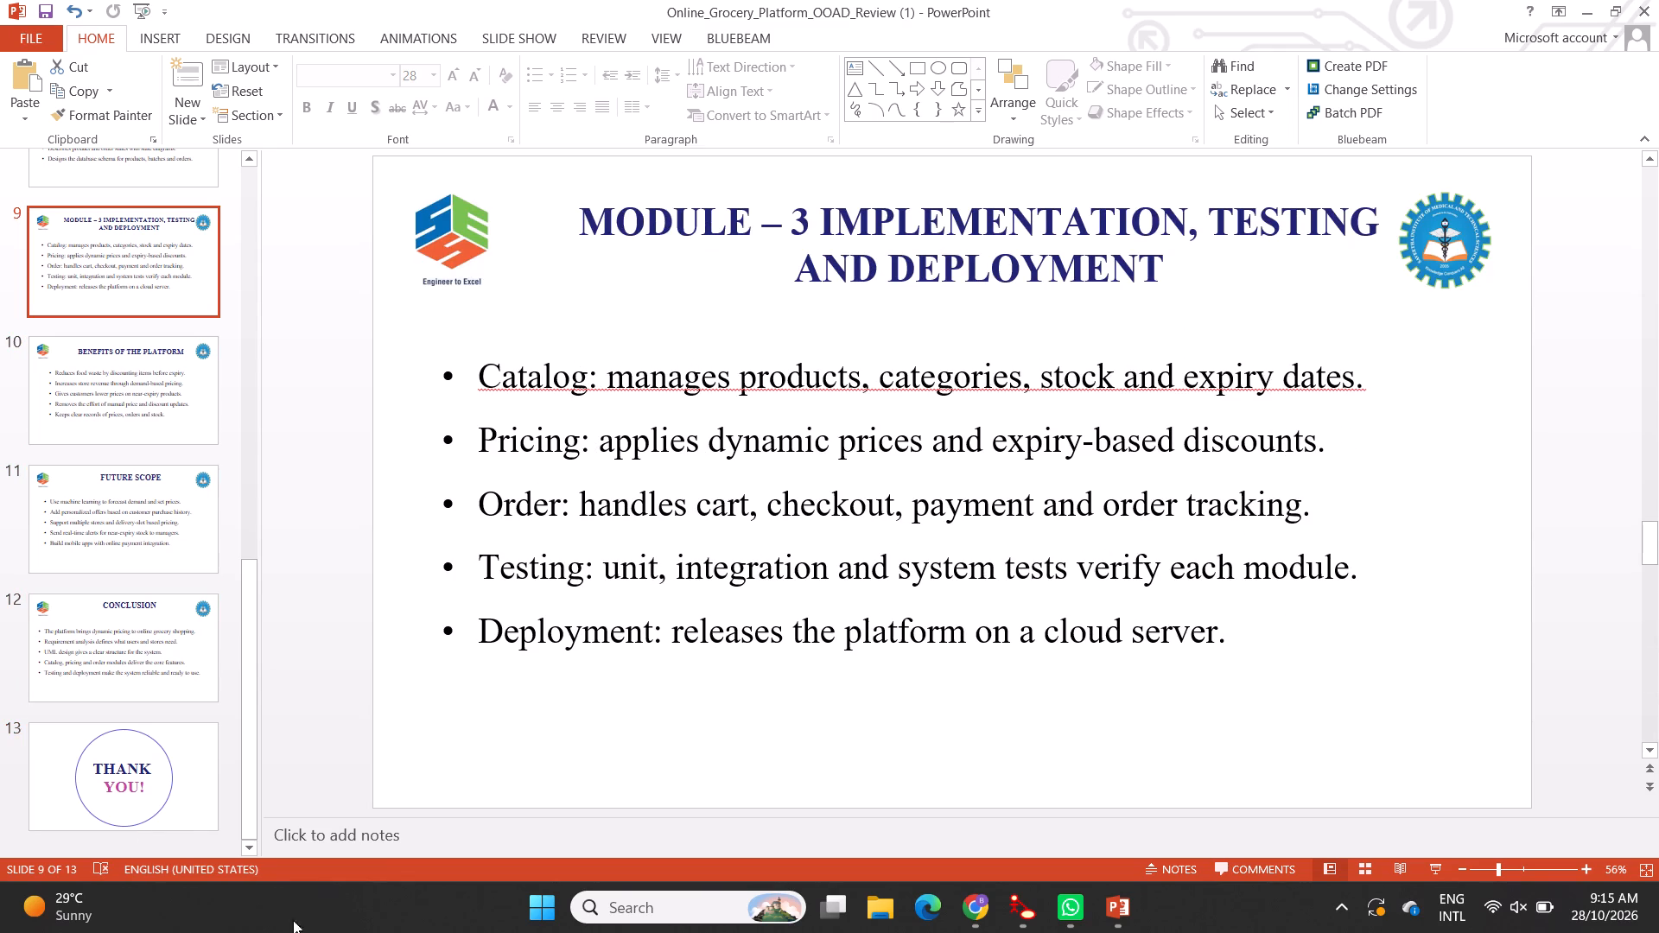
Open the recent presentation "Ethical hacking ppt" from File Explorer and close the file window.
left_click(881, 904)
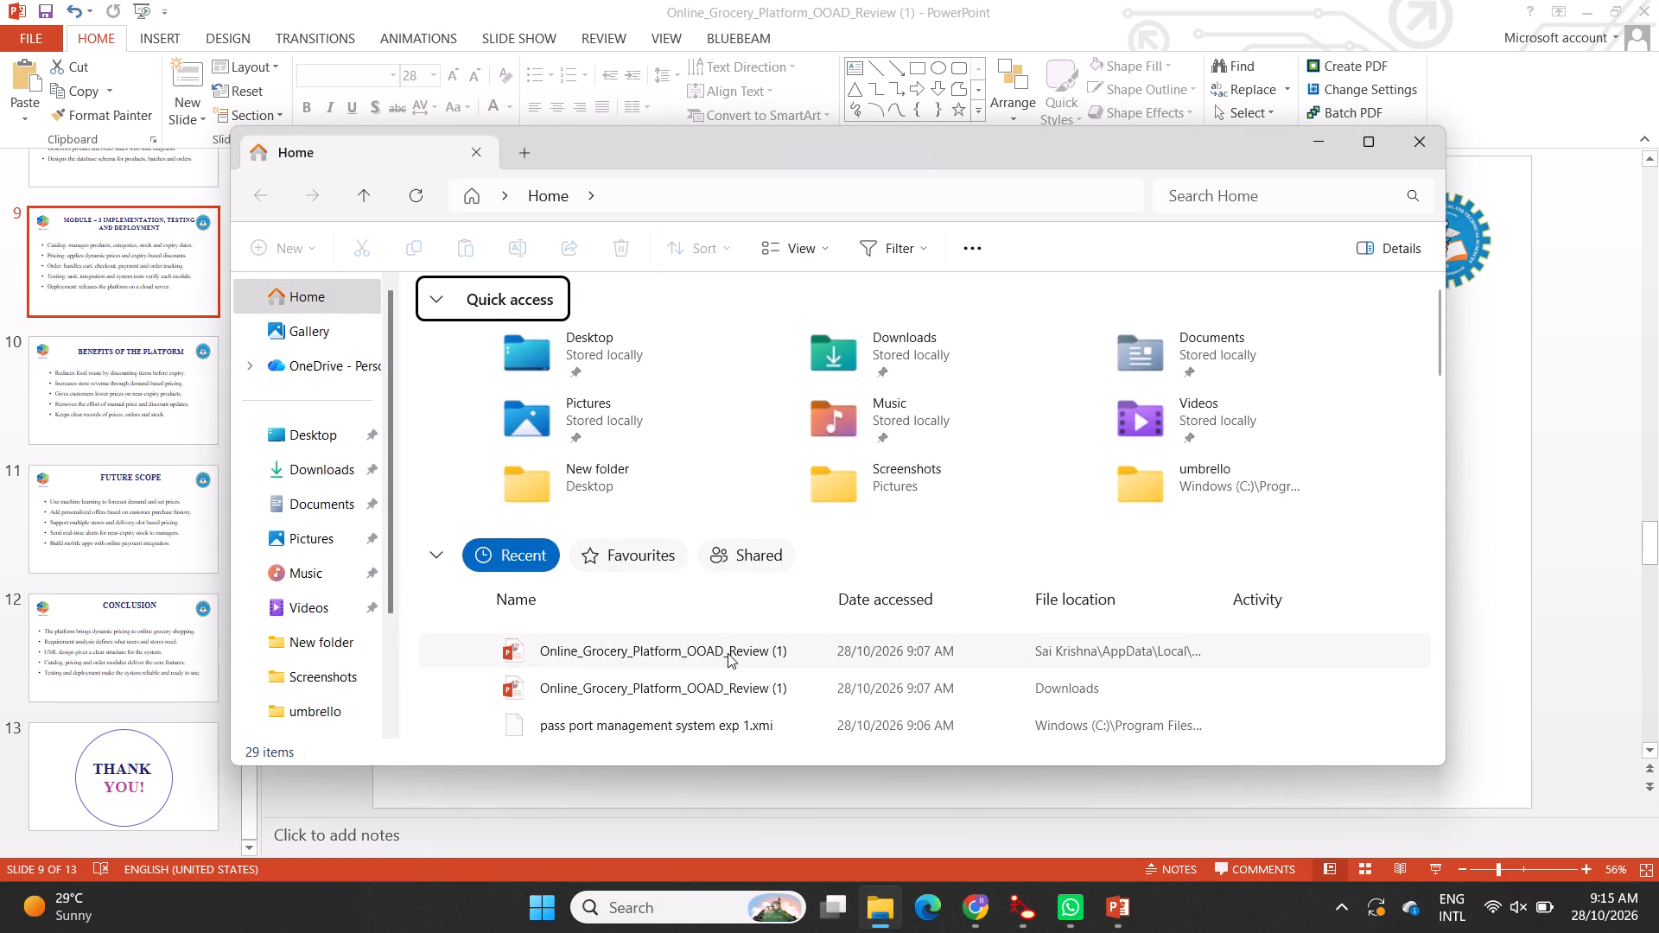
scroll(728, 653, "down", 3)
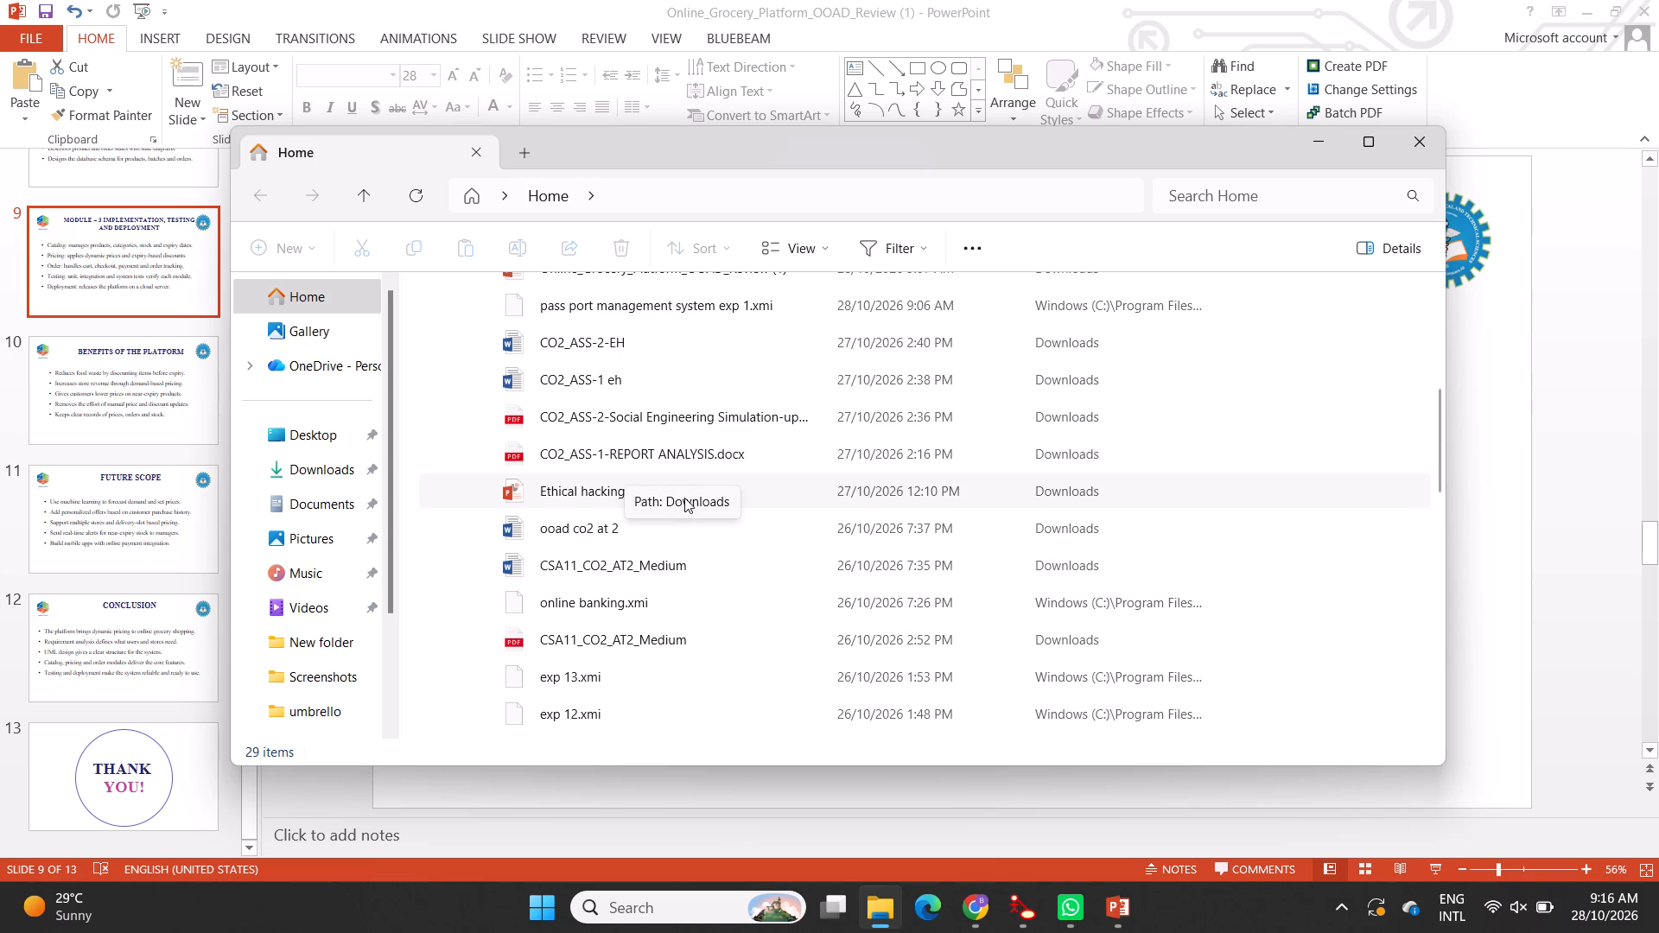
double_click(634, 486)
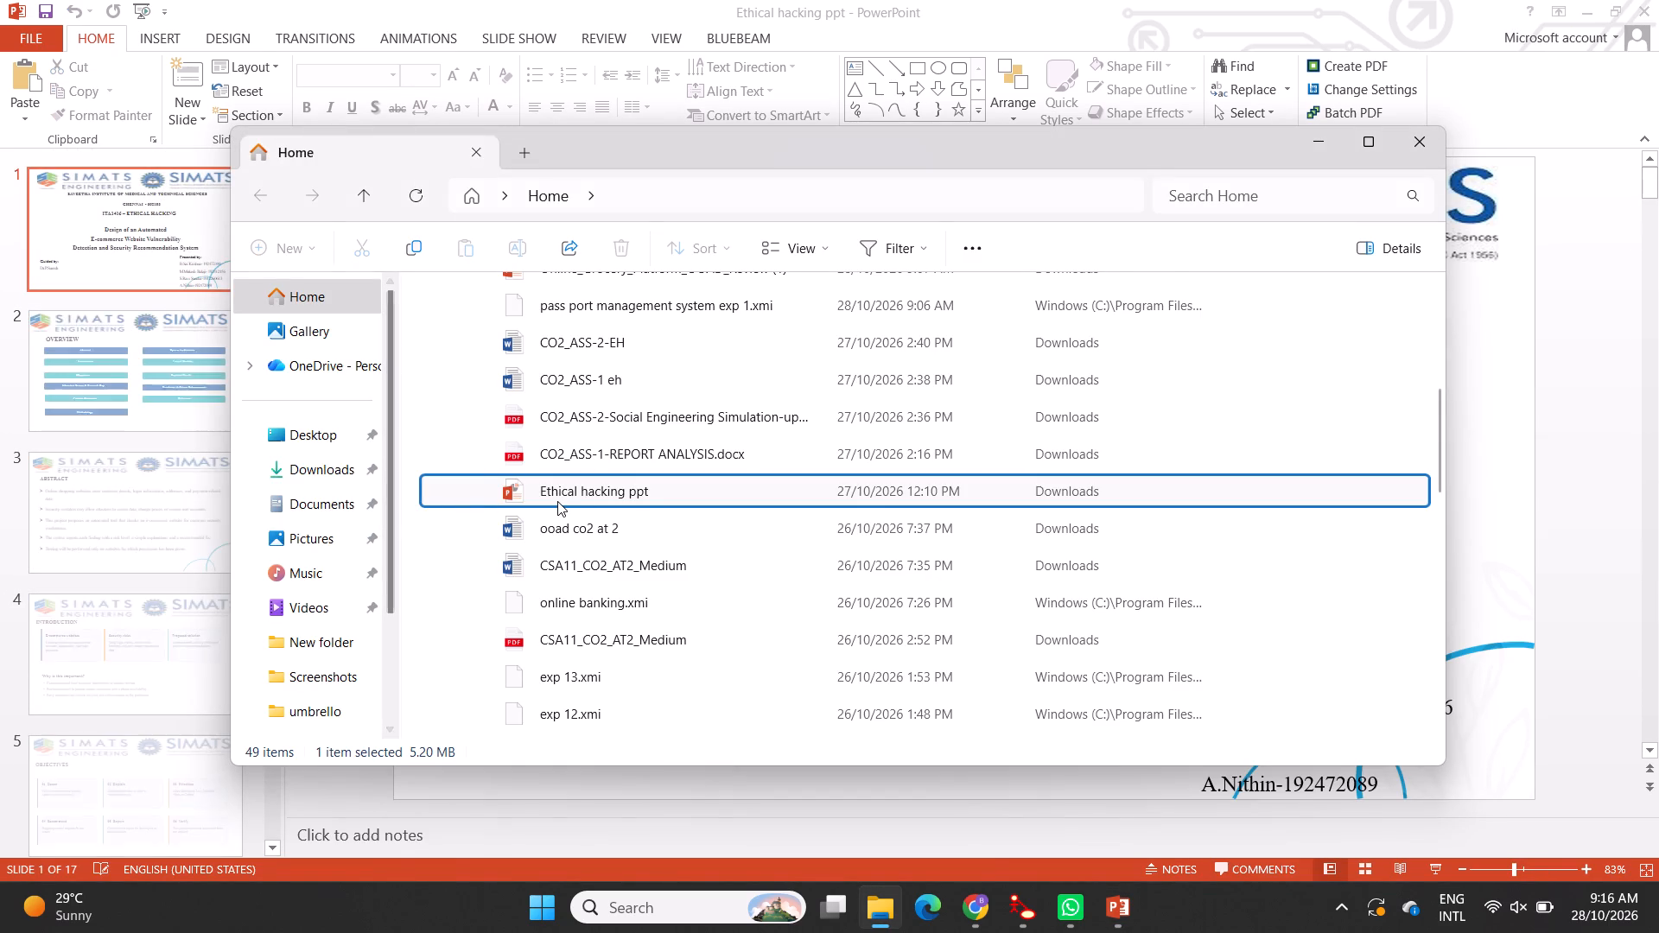
left_click(1406, 128)
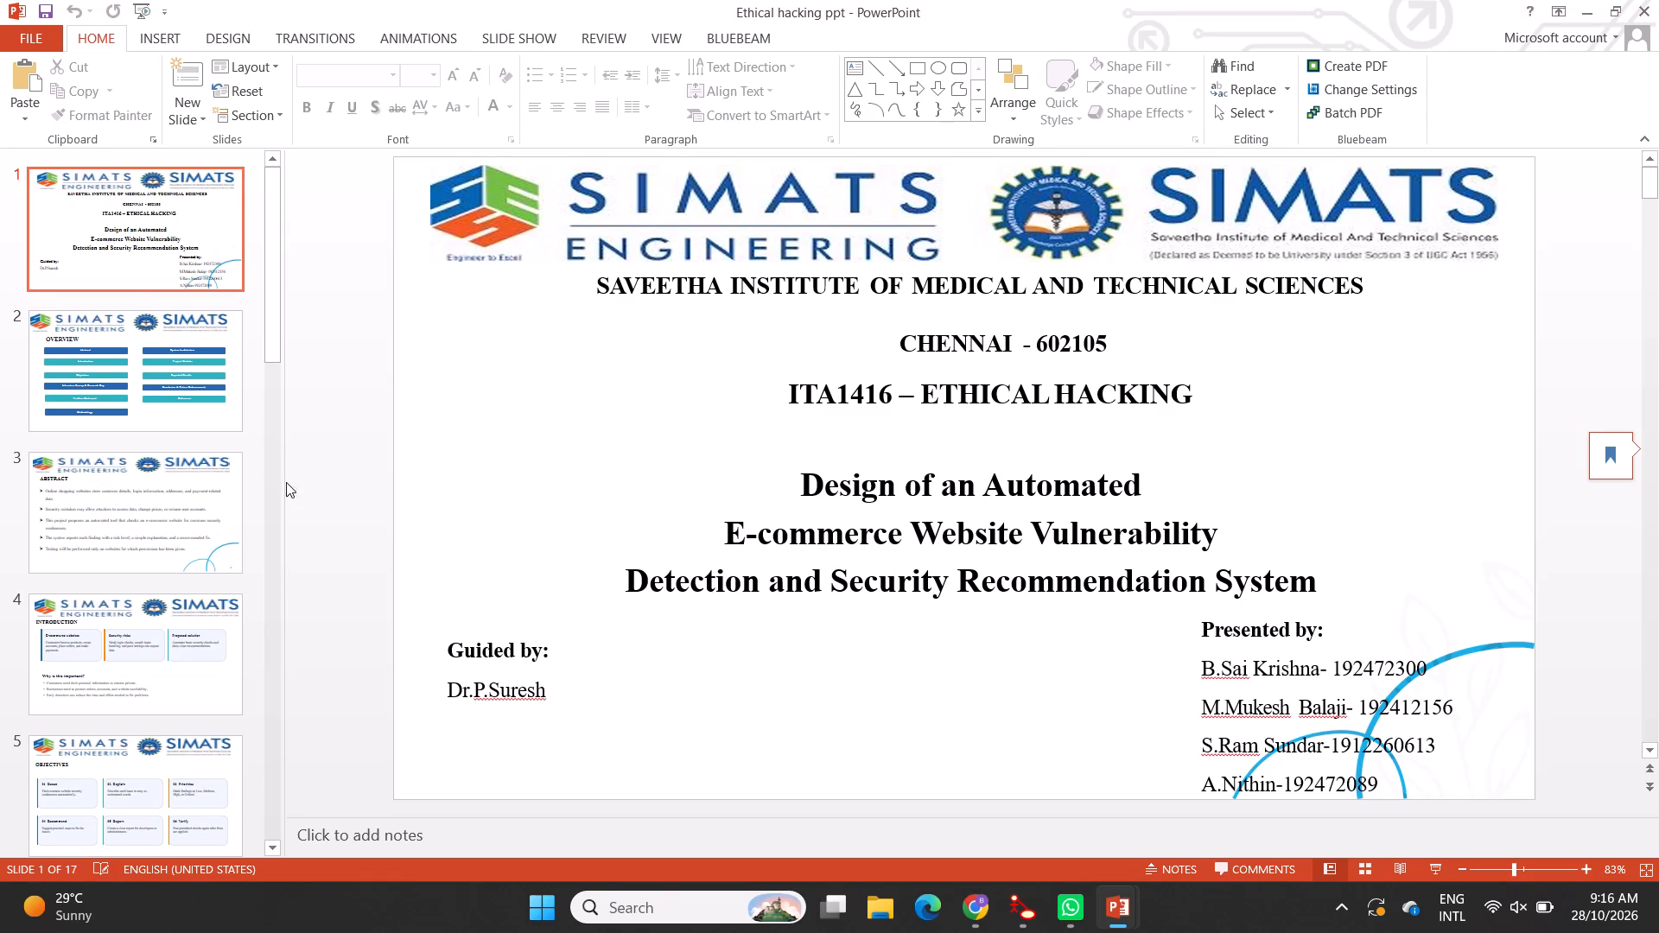
scroll(125, 580, "down", 16)
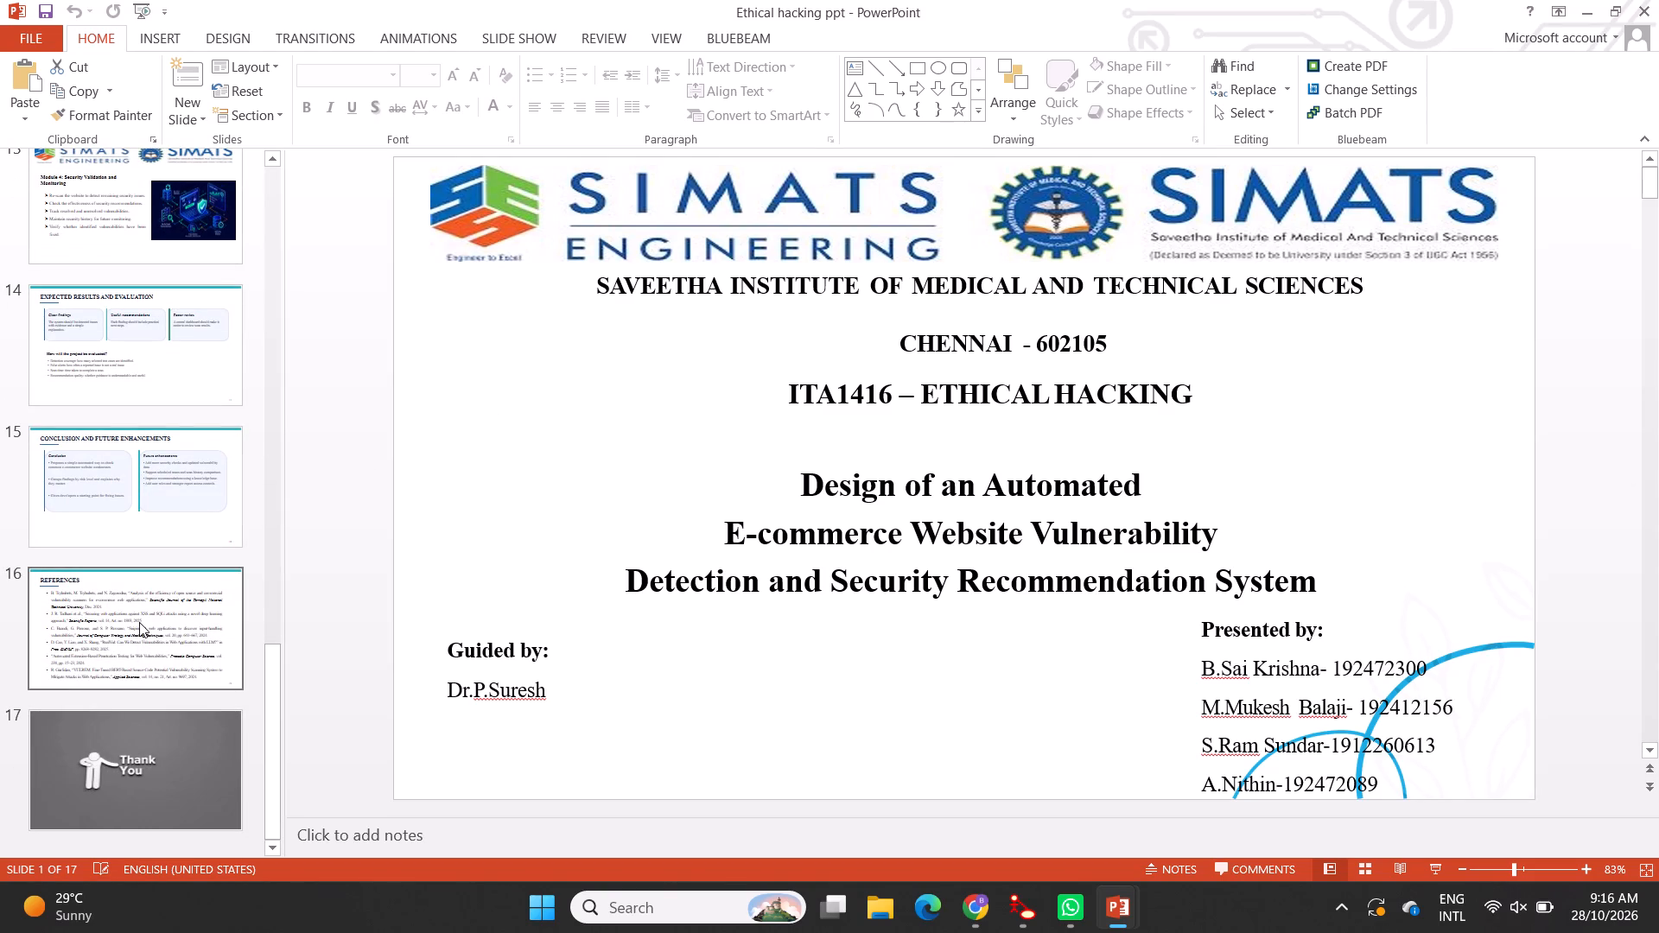
left_click(139, 622)
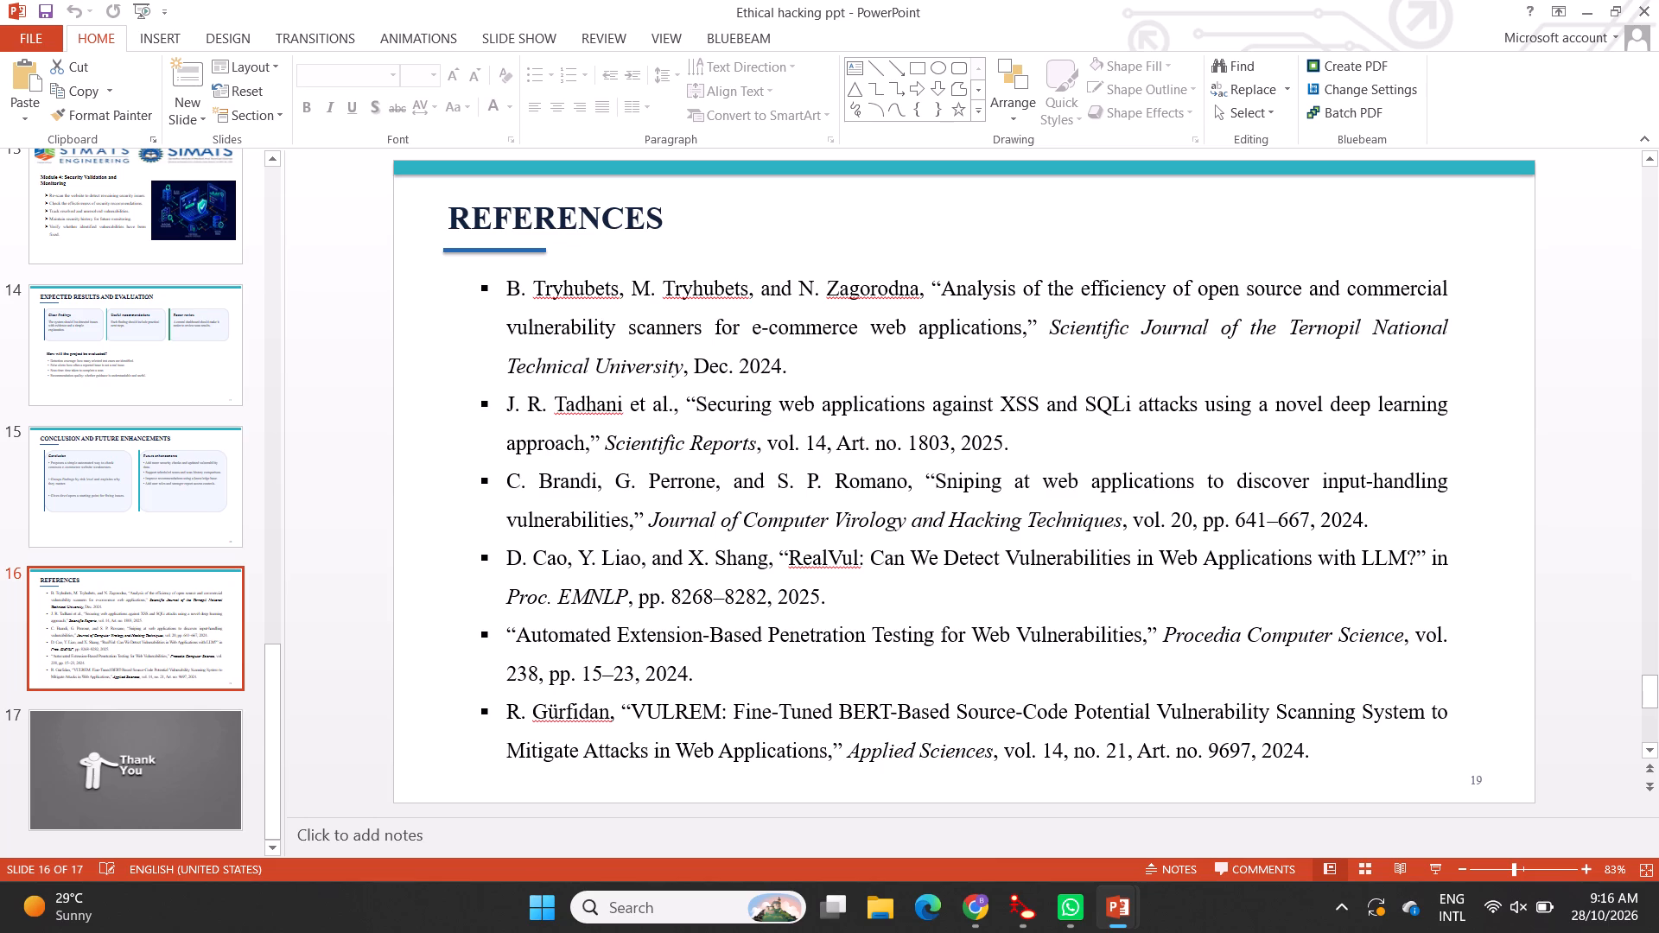
left_click(626, 275)
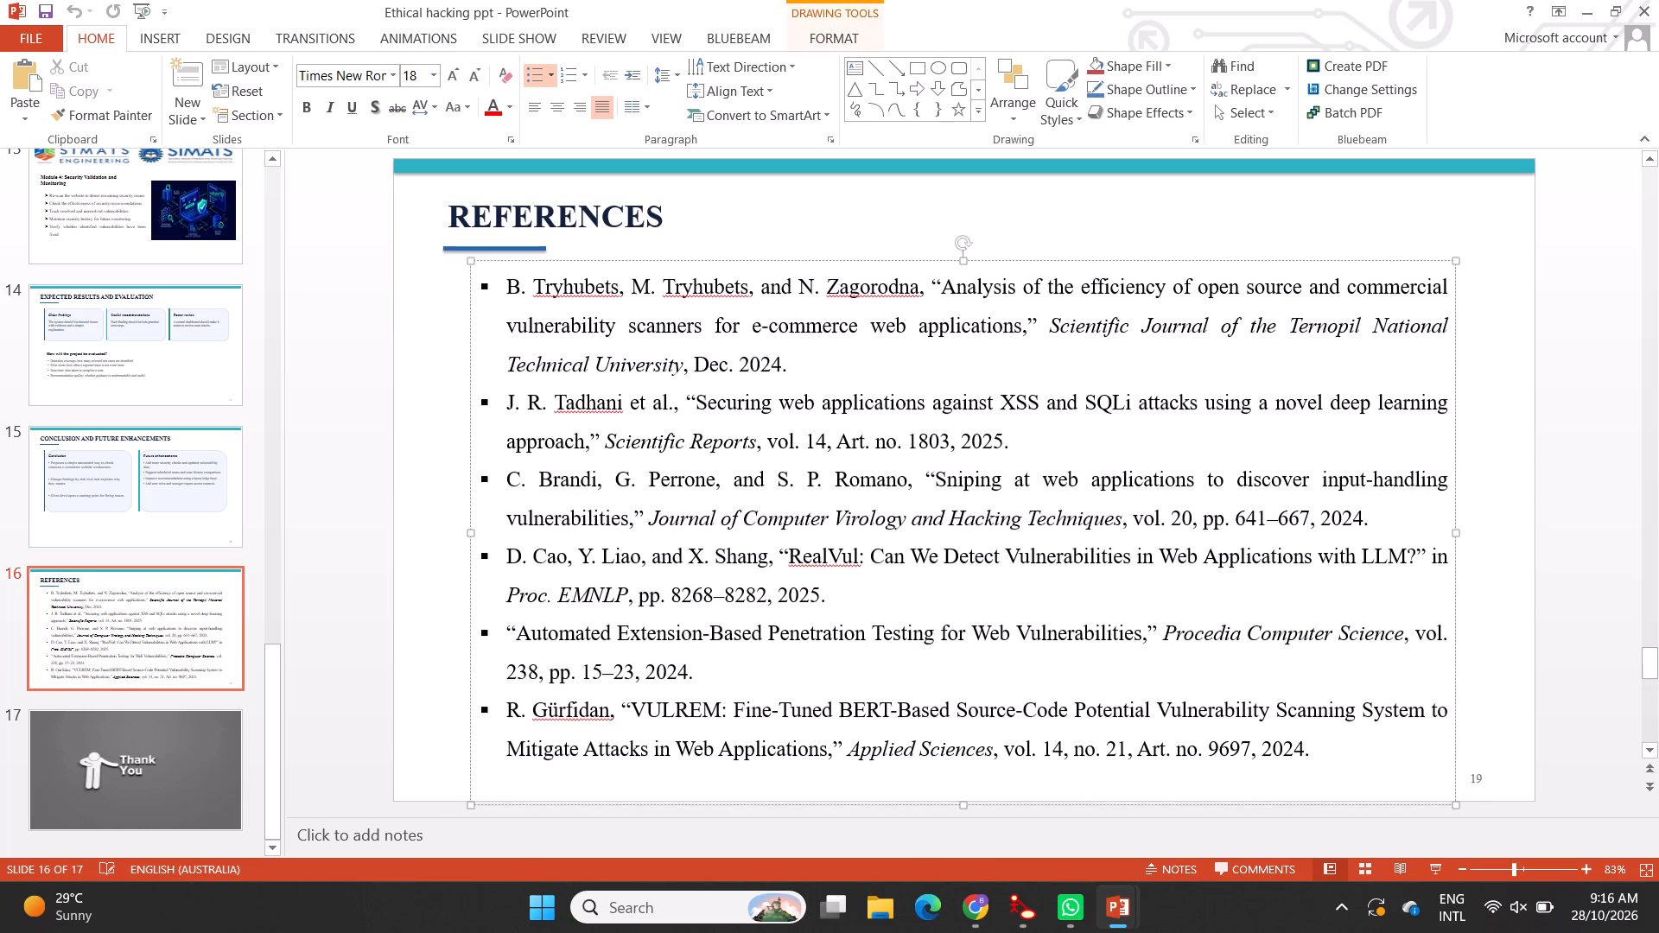
left_click(706, 213)
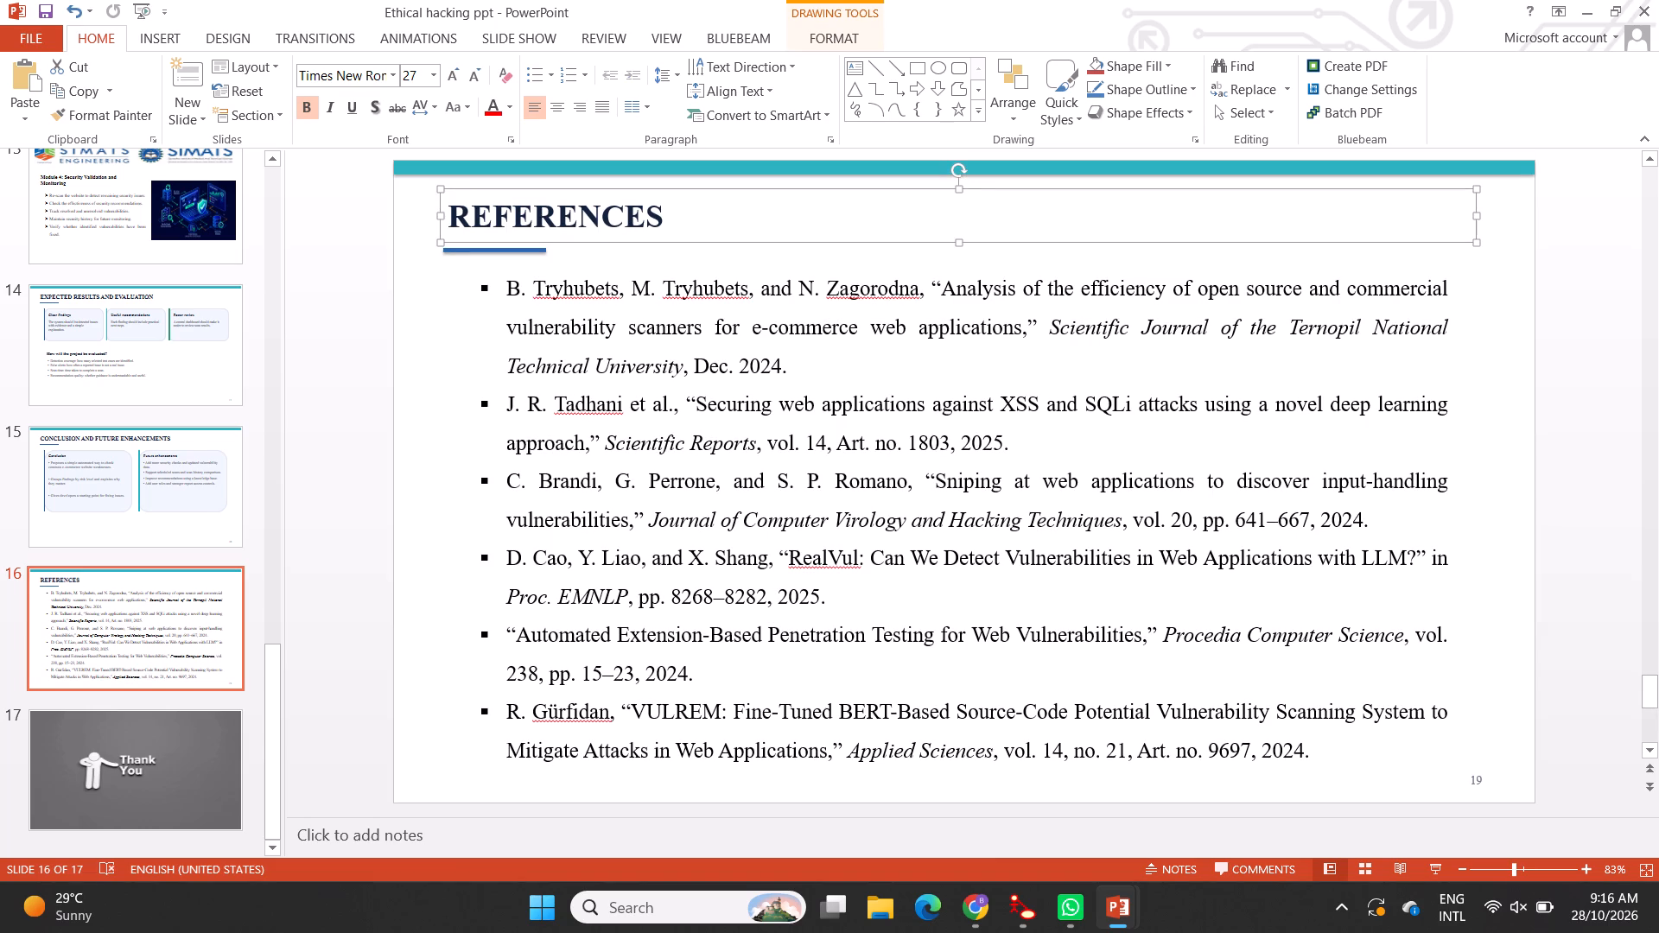
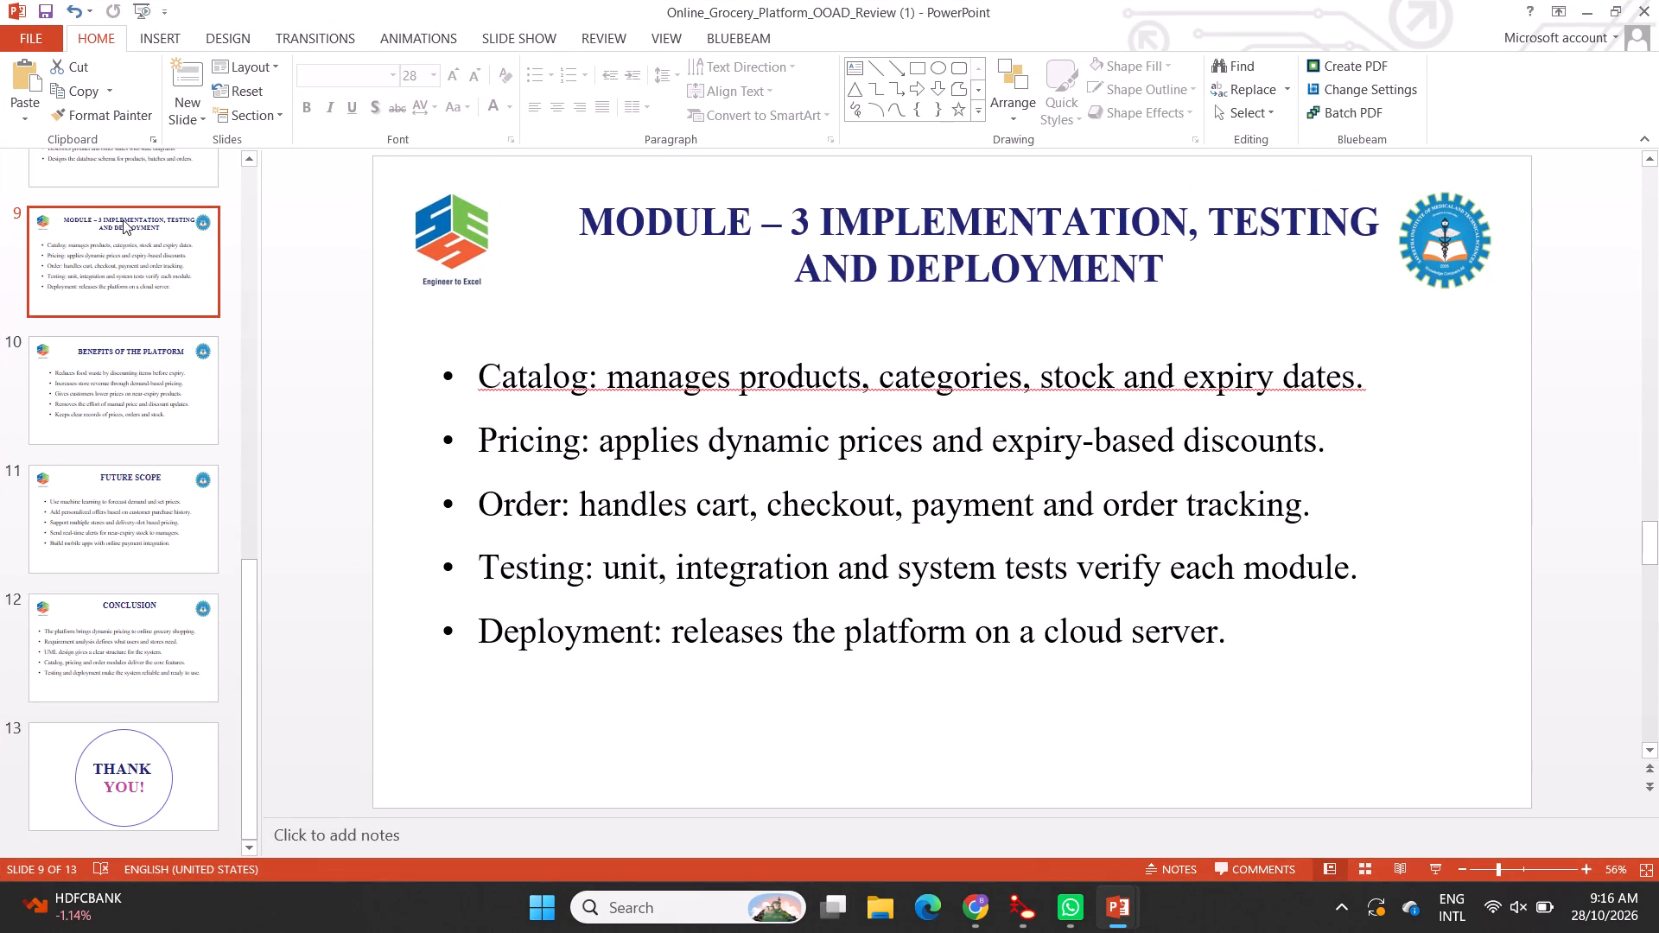
Add a new slide directly after the Conclusion slide in the grocery platform presentation.
left_click(120, 622)
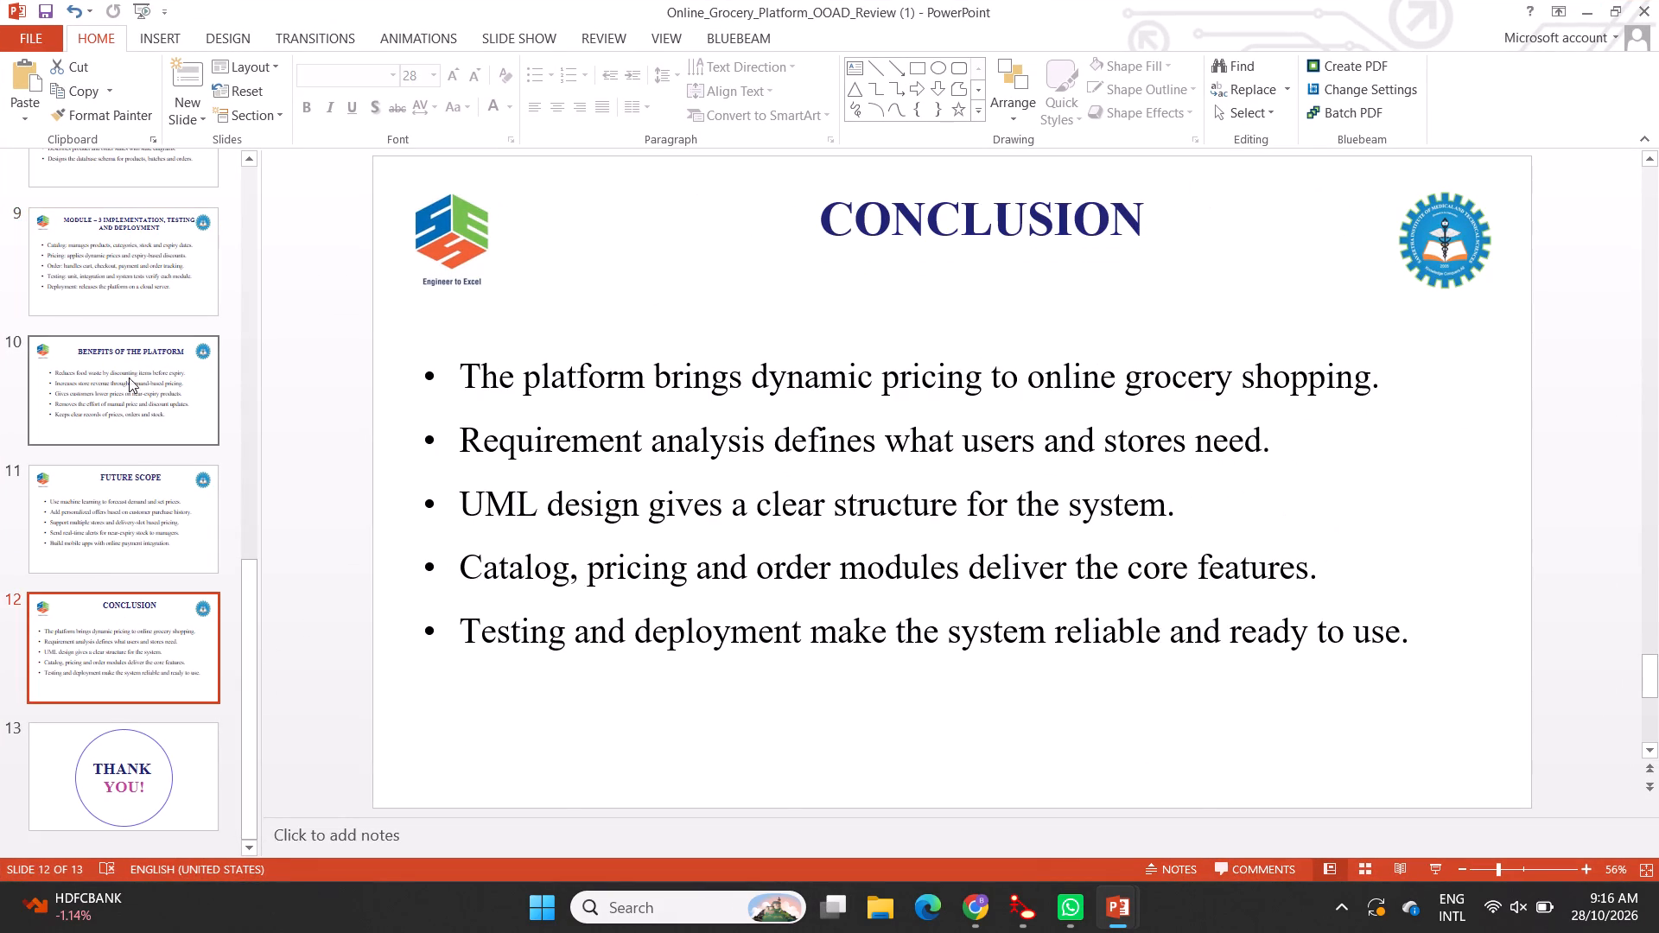
left_click(176, 85)
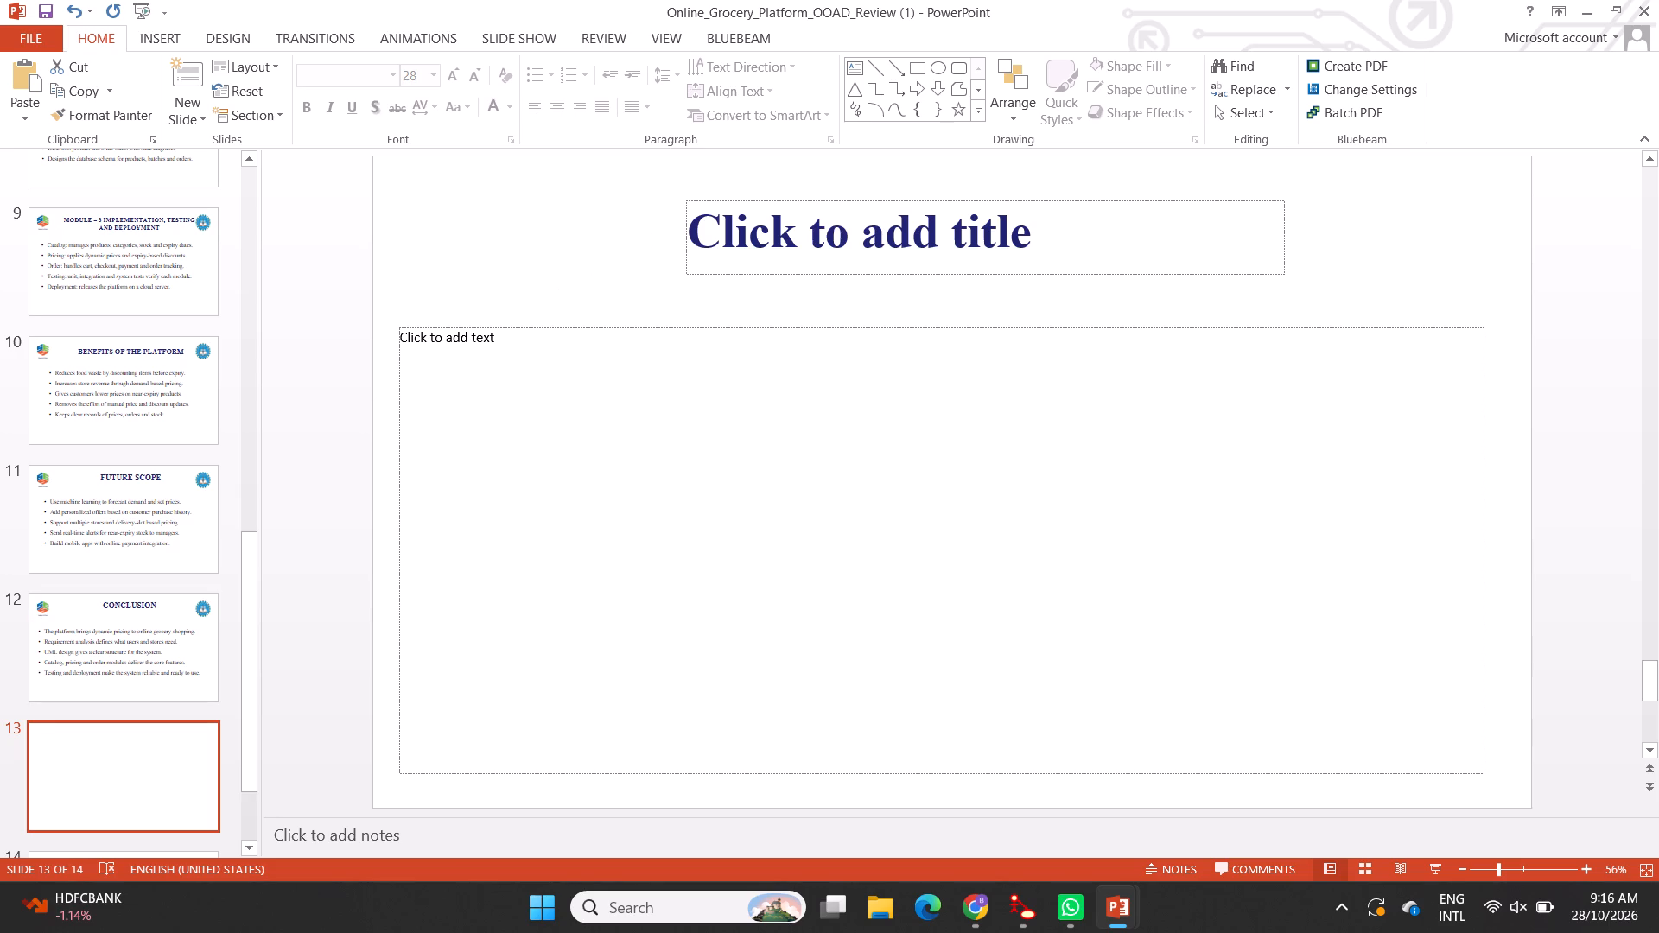
Cut the title and text placeholders from the new slide 13, leaving it blank.
left_click(742, 239)
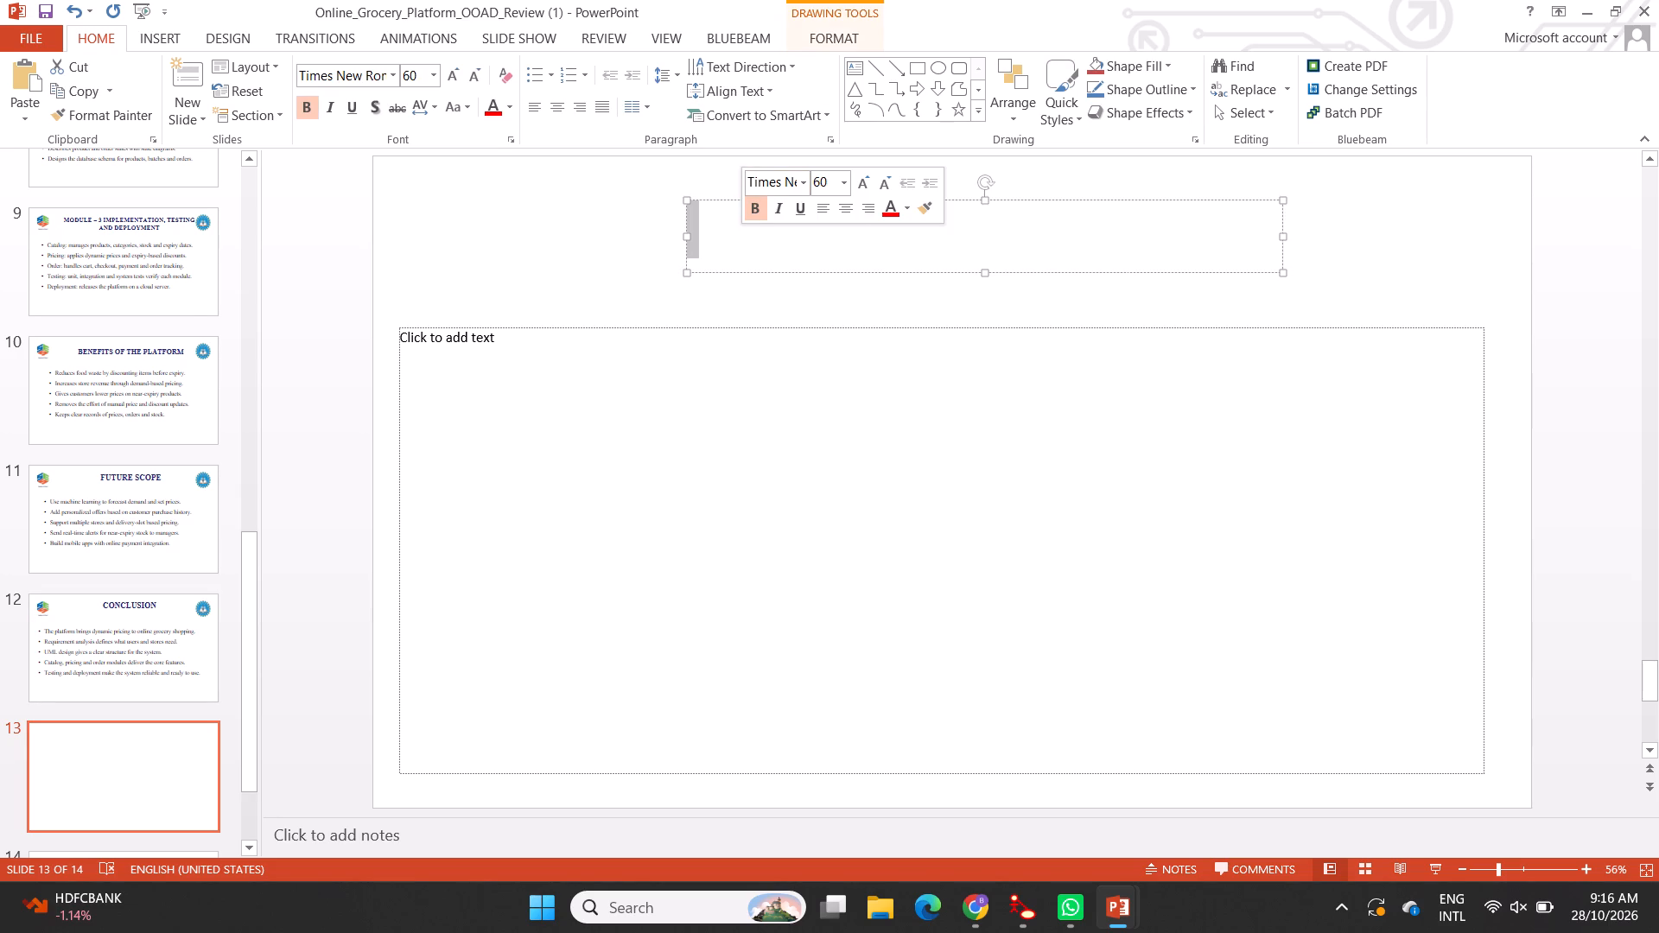
right_click(721, 200)
left_click(736, 211)
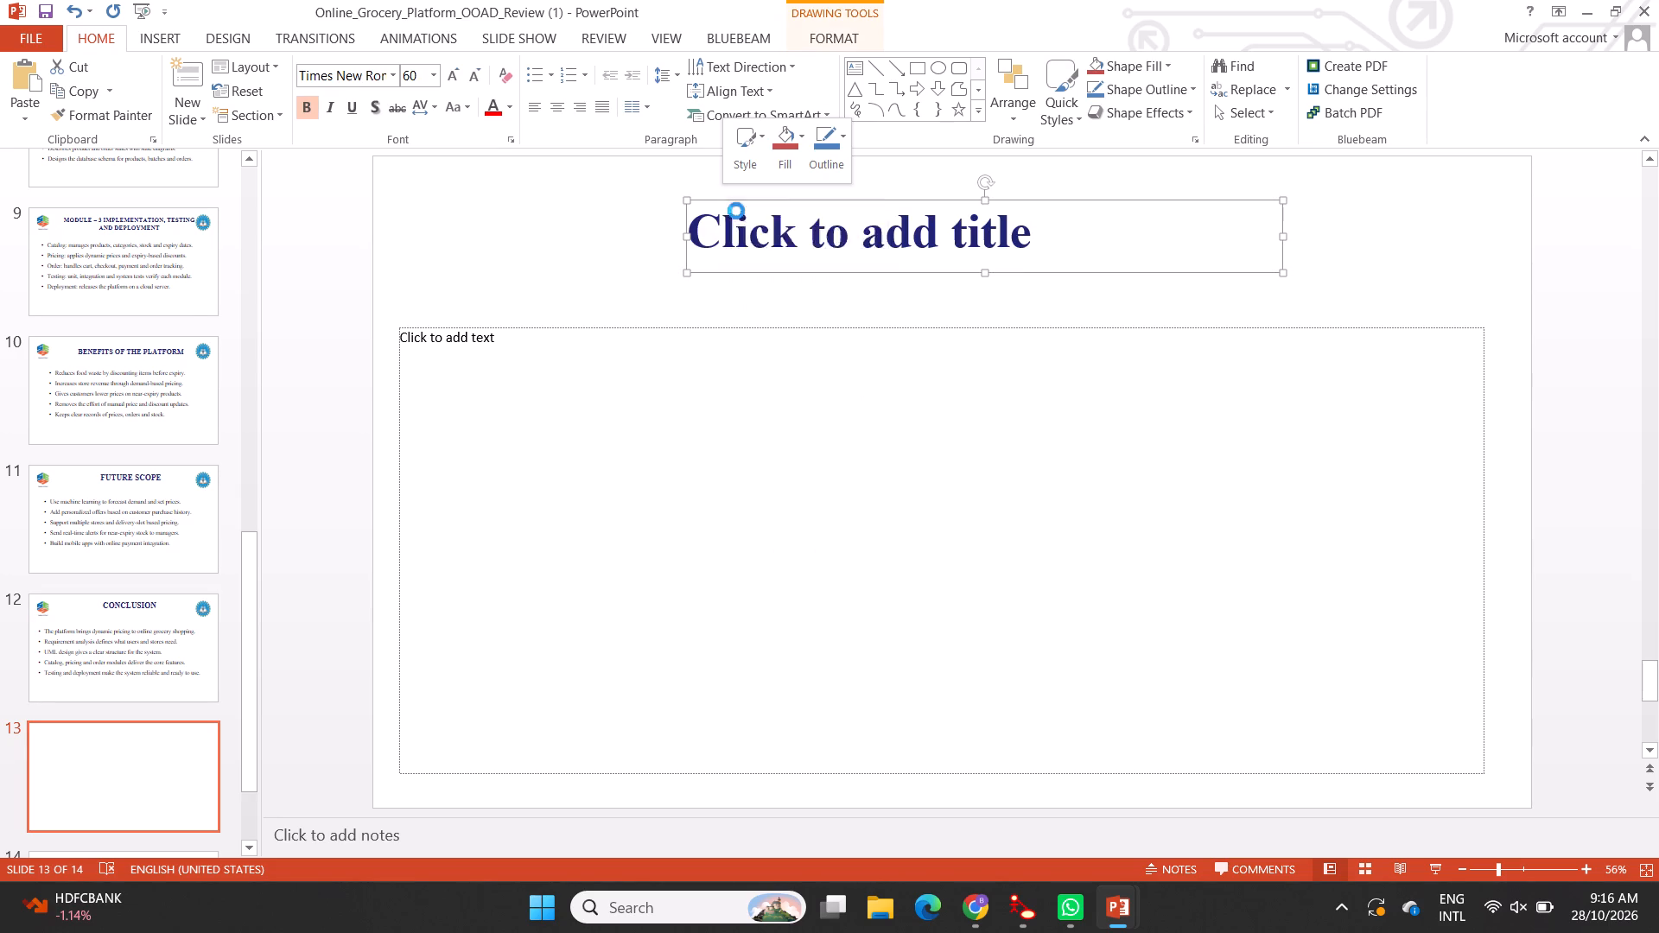
right_click(683, 321)
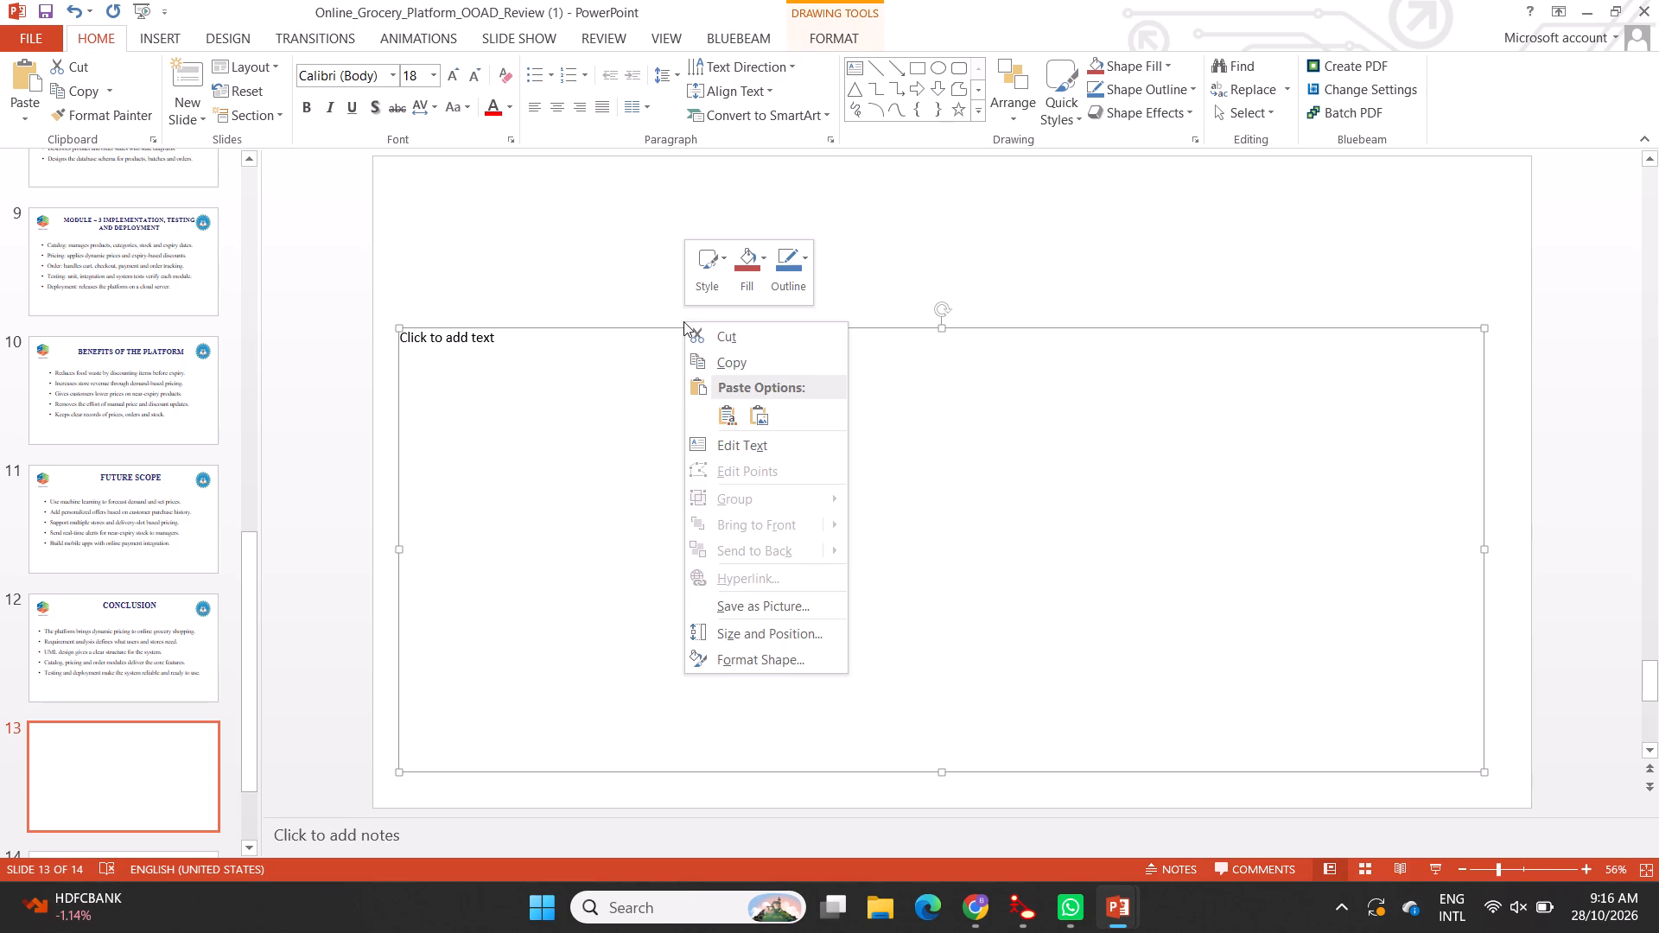
left_click(709, 335)
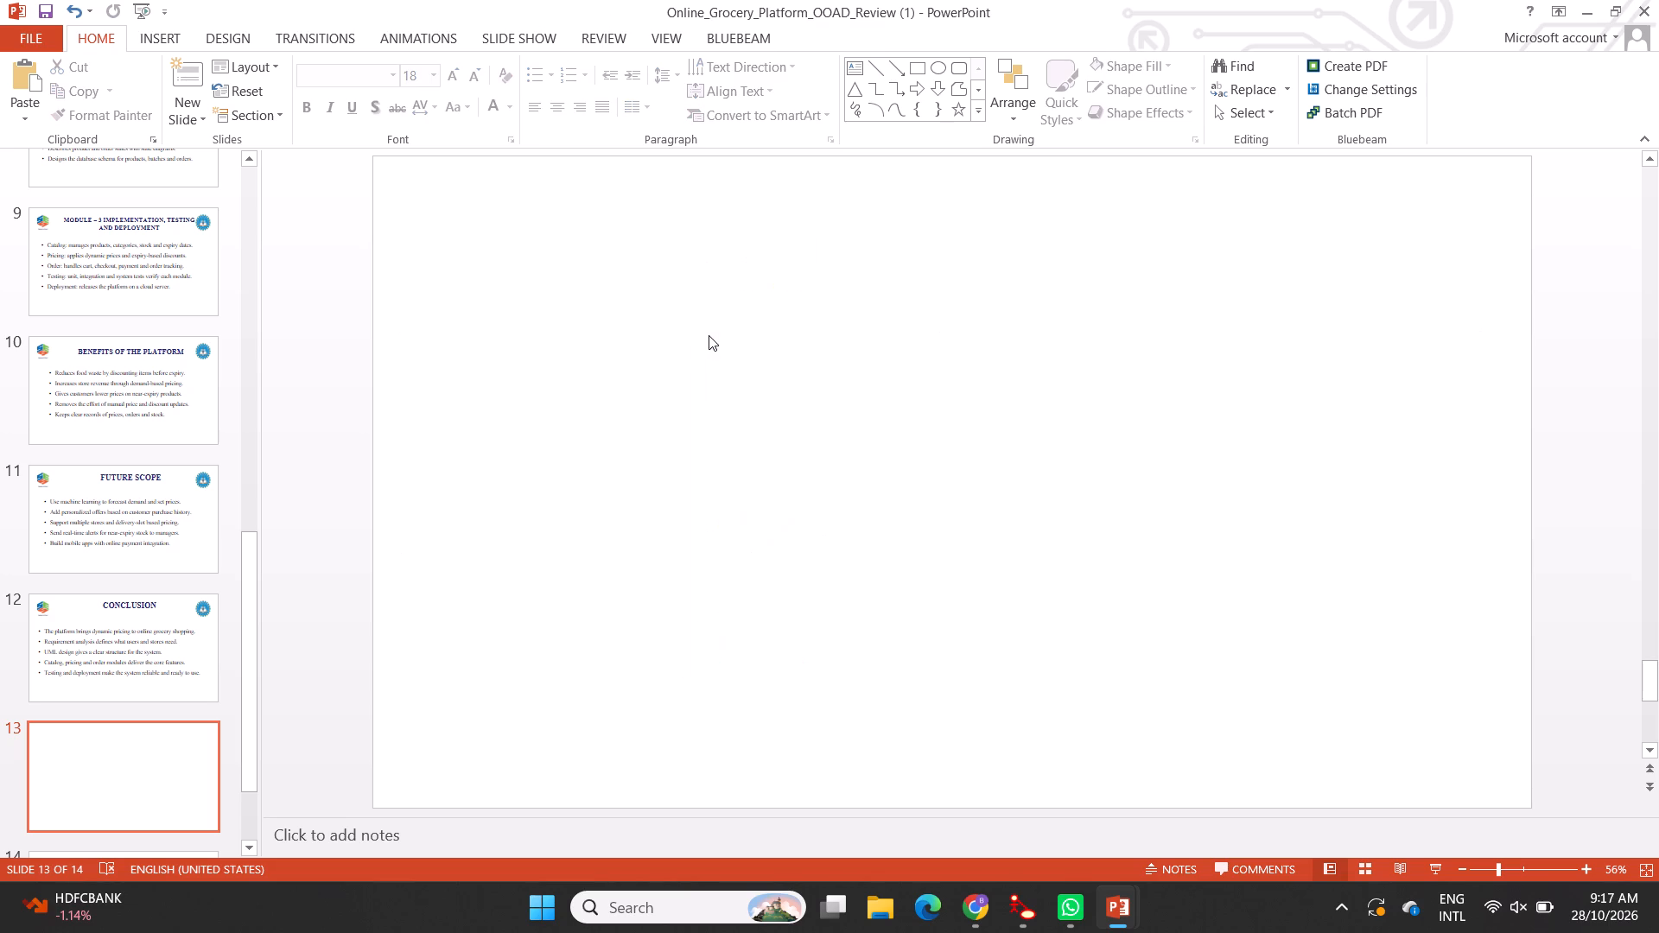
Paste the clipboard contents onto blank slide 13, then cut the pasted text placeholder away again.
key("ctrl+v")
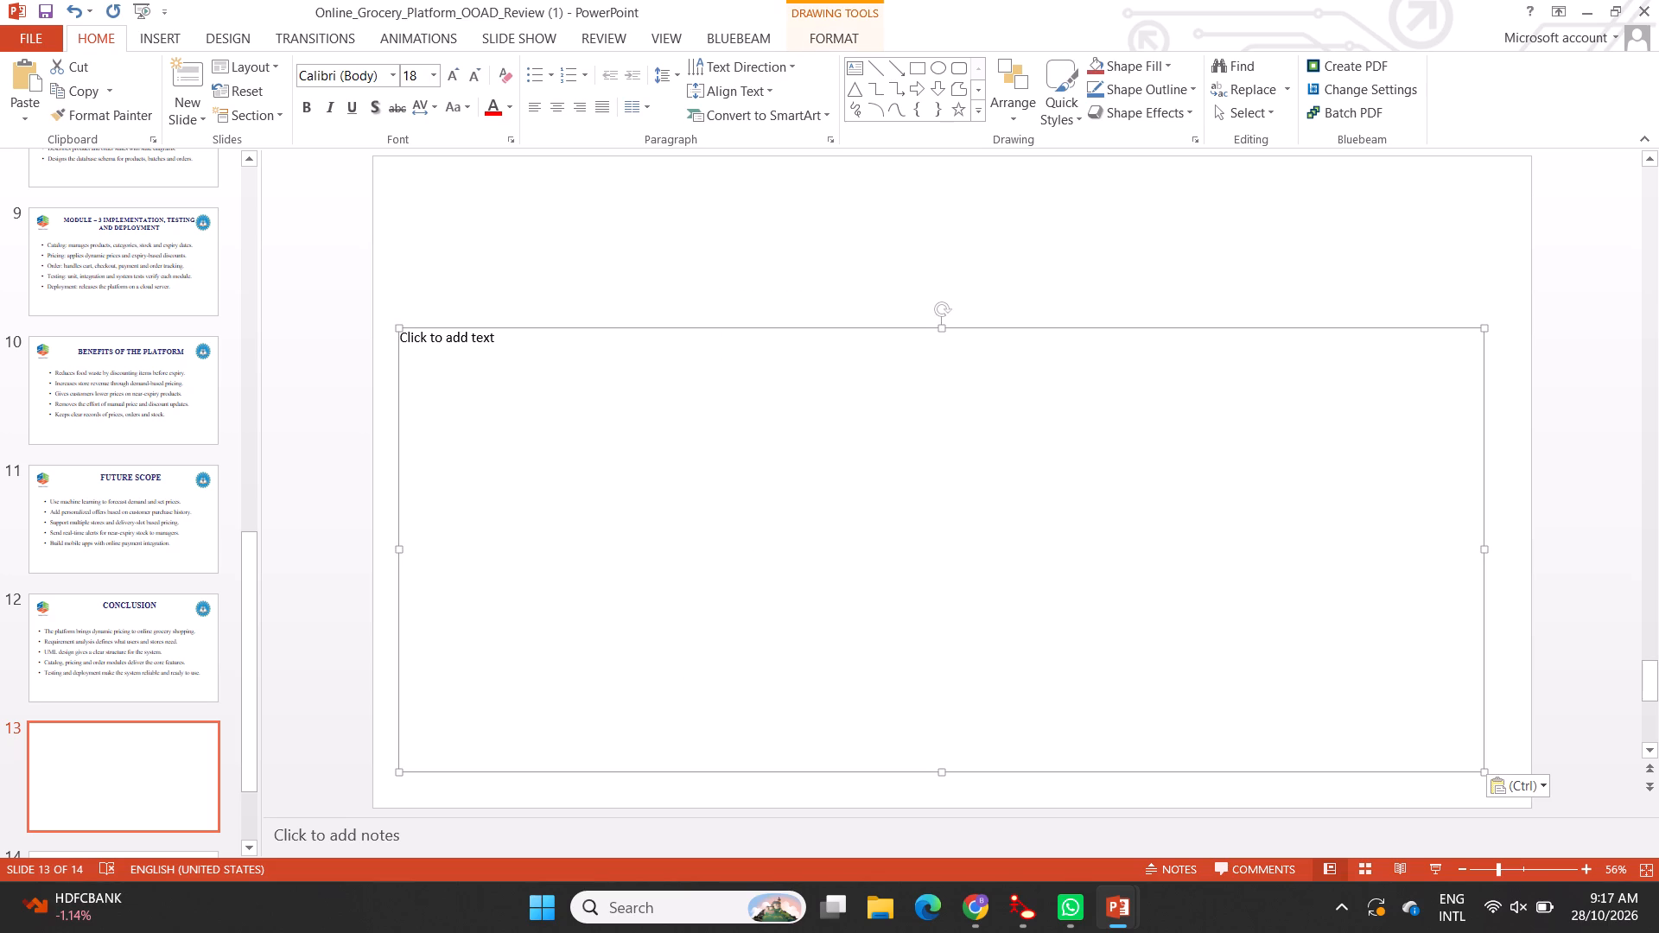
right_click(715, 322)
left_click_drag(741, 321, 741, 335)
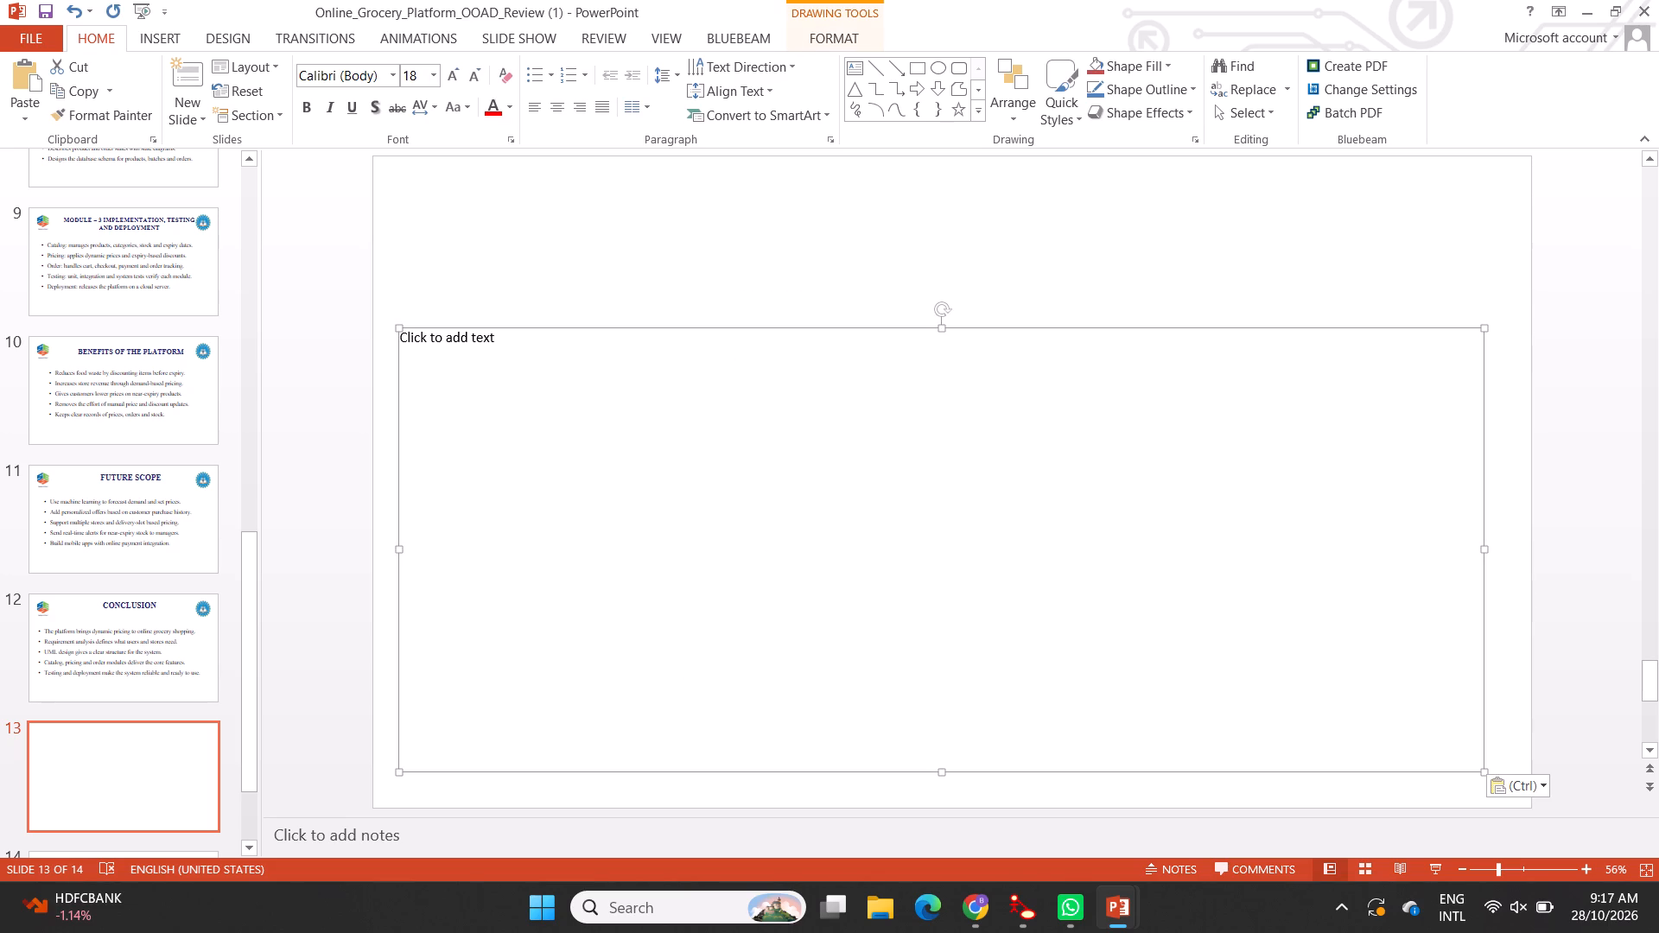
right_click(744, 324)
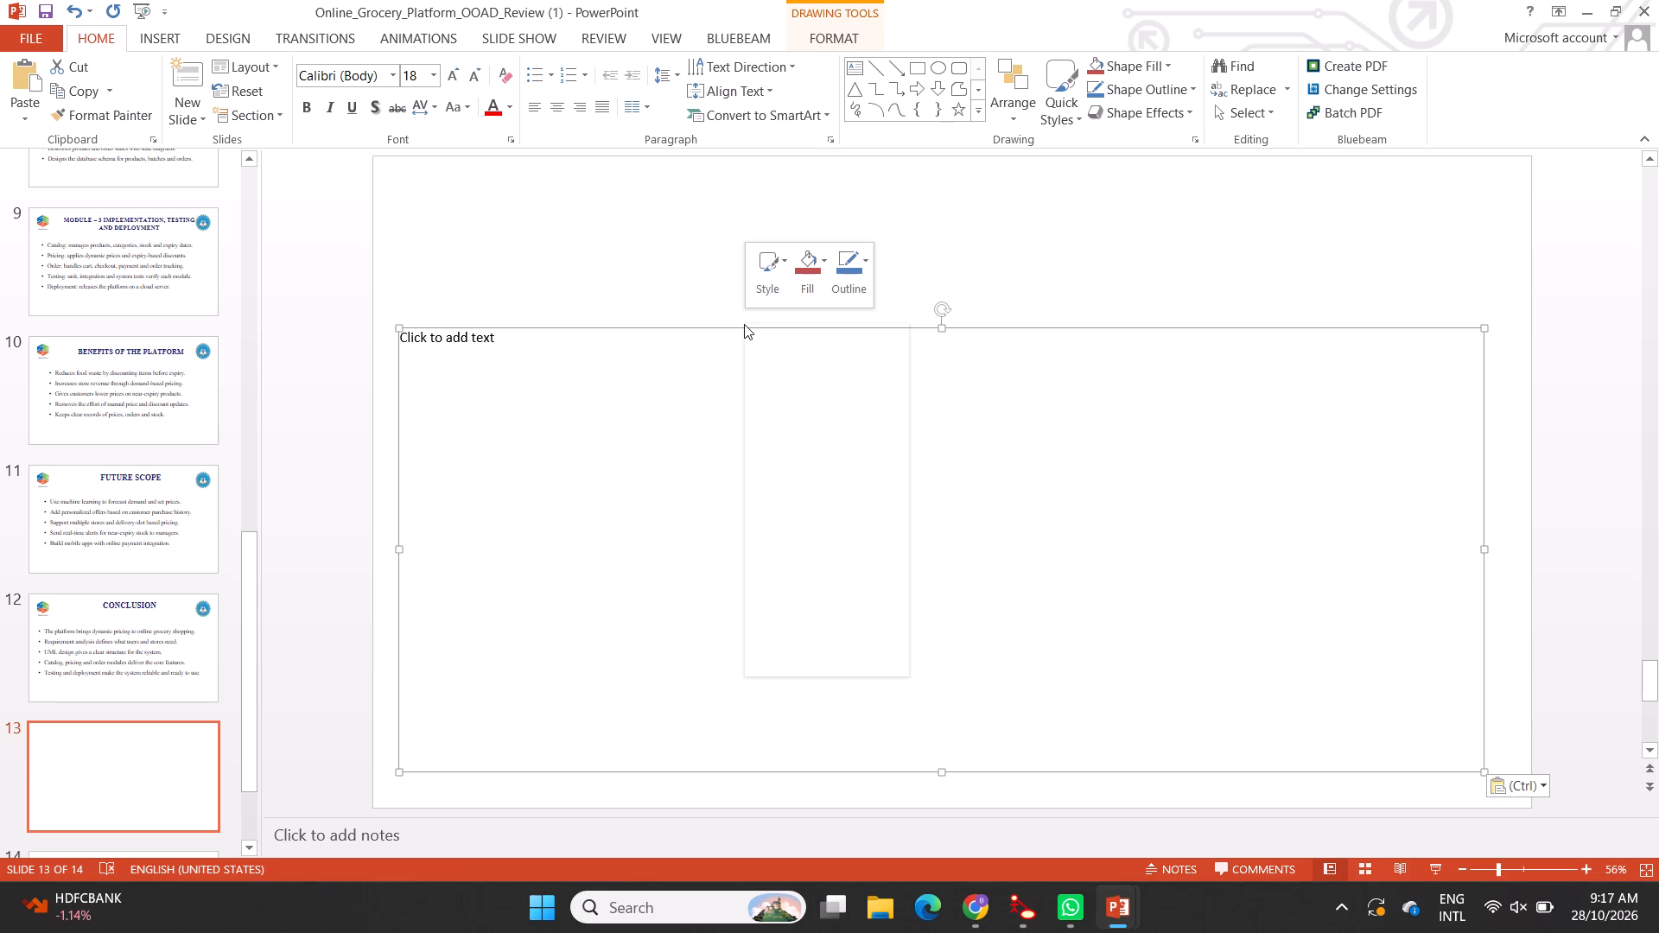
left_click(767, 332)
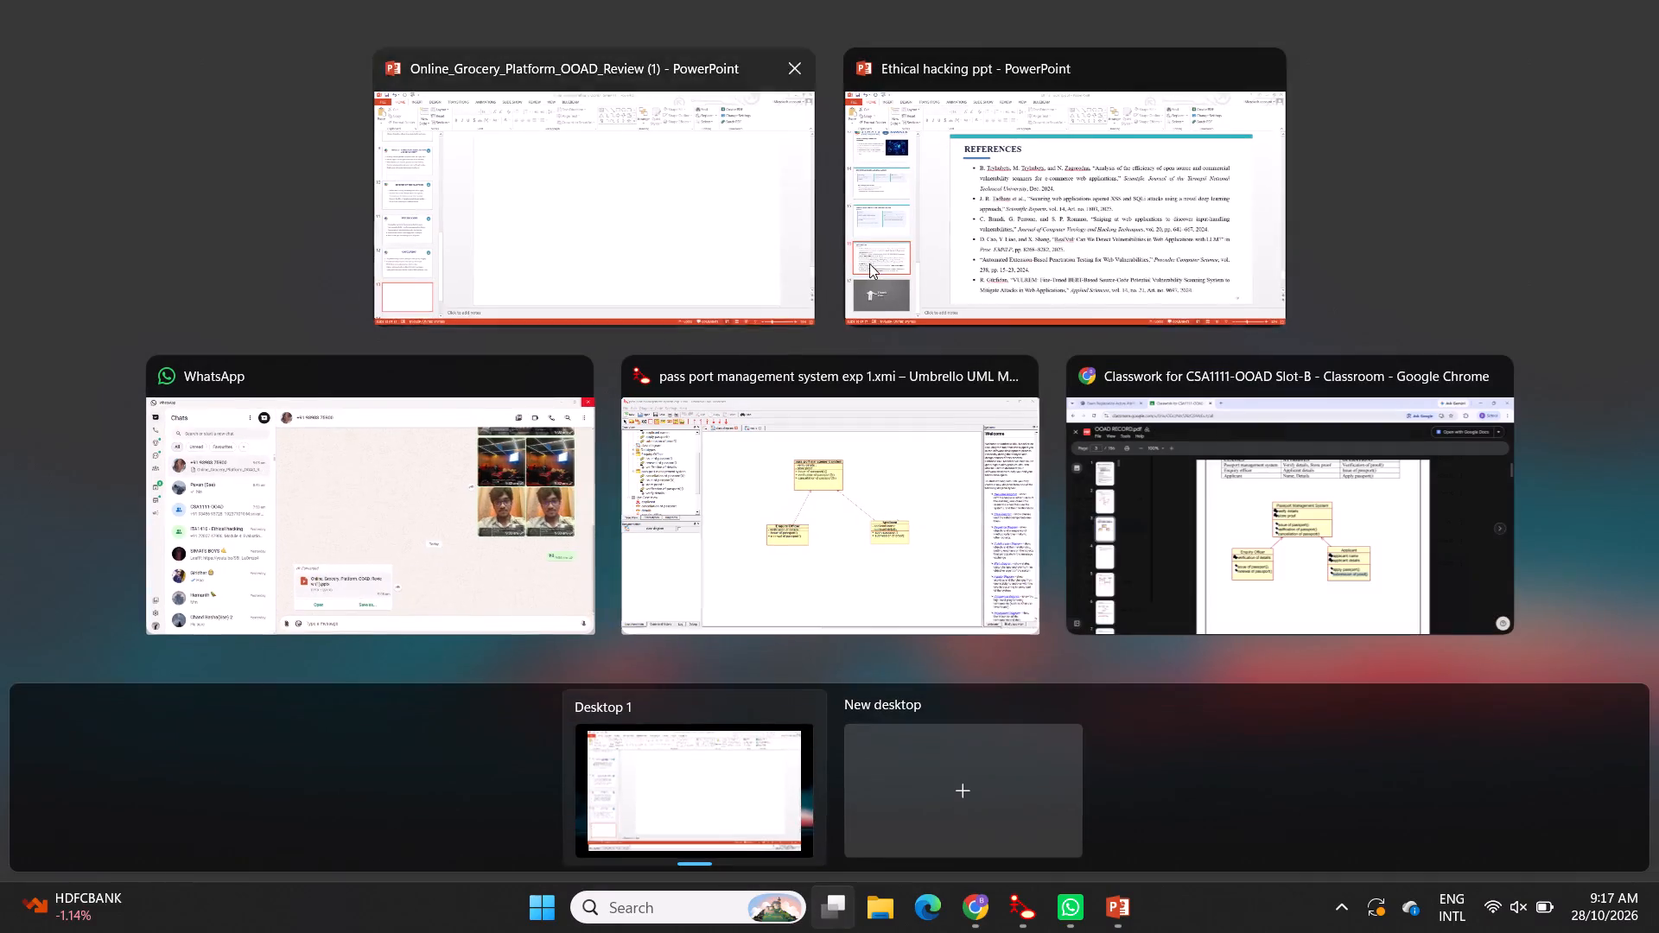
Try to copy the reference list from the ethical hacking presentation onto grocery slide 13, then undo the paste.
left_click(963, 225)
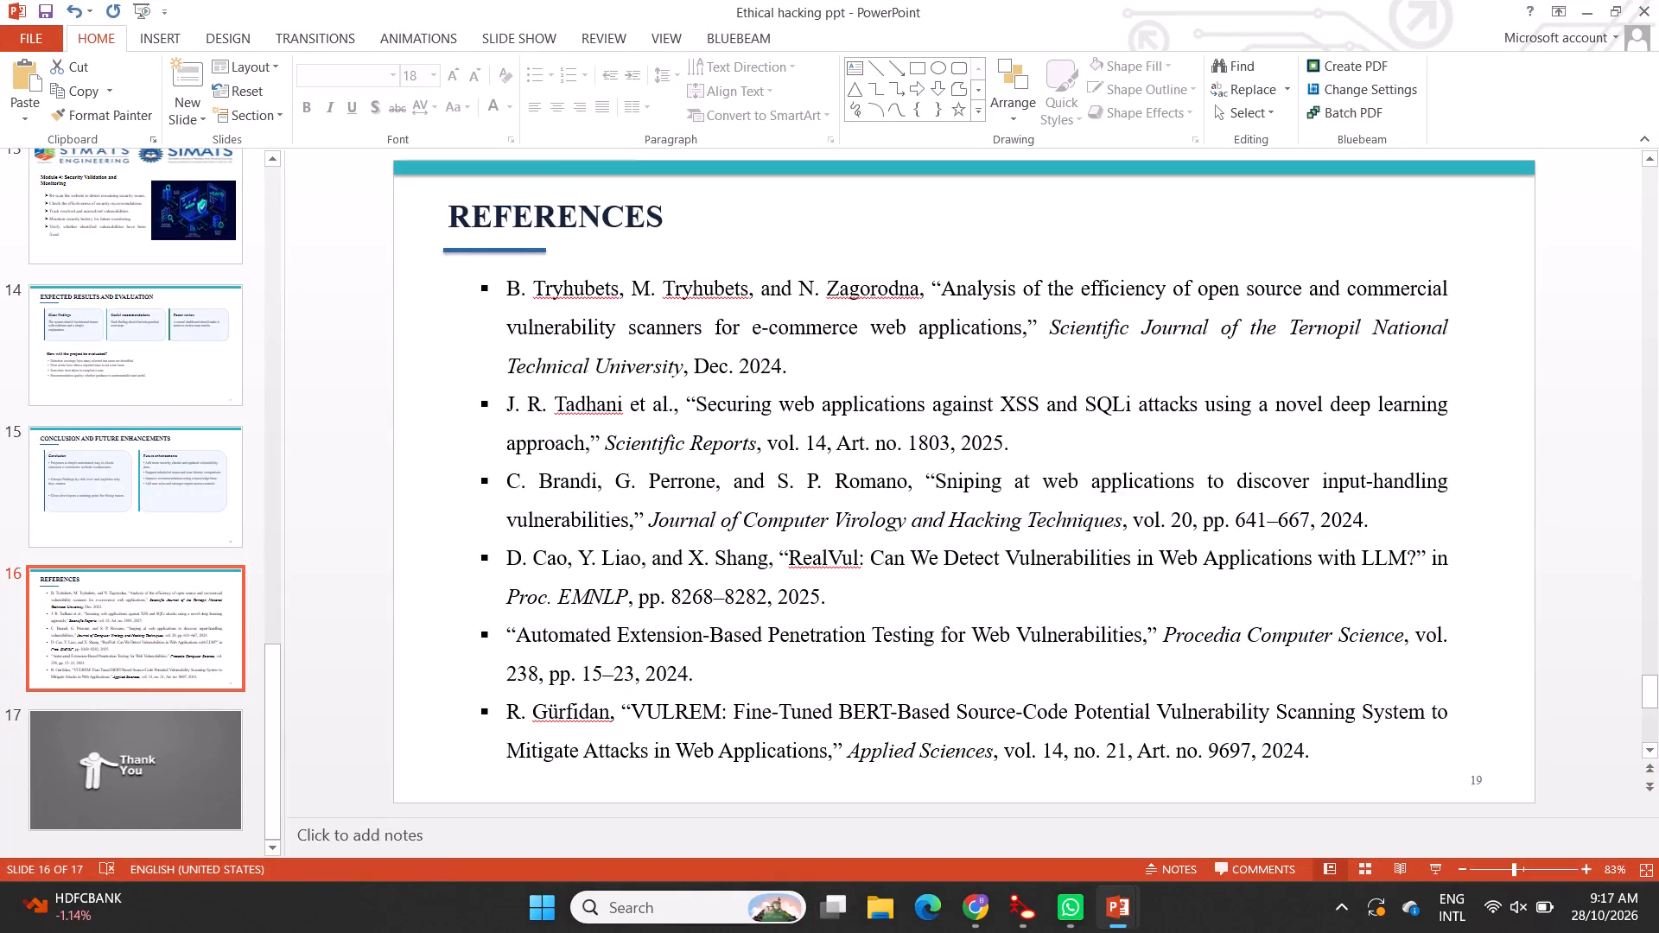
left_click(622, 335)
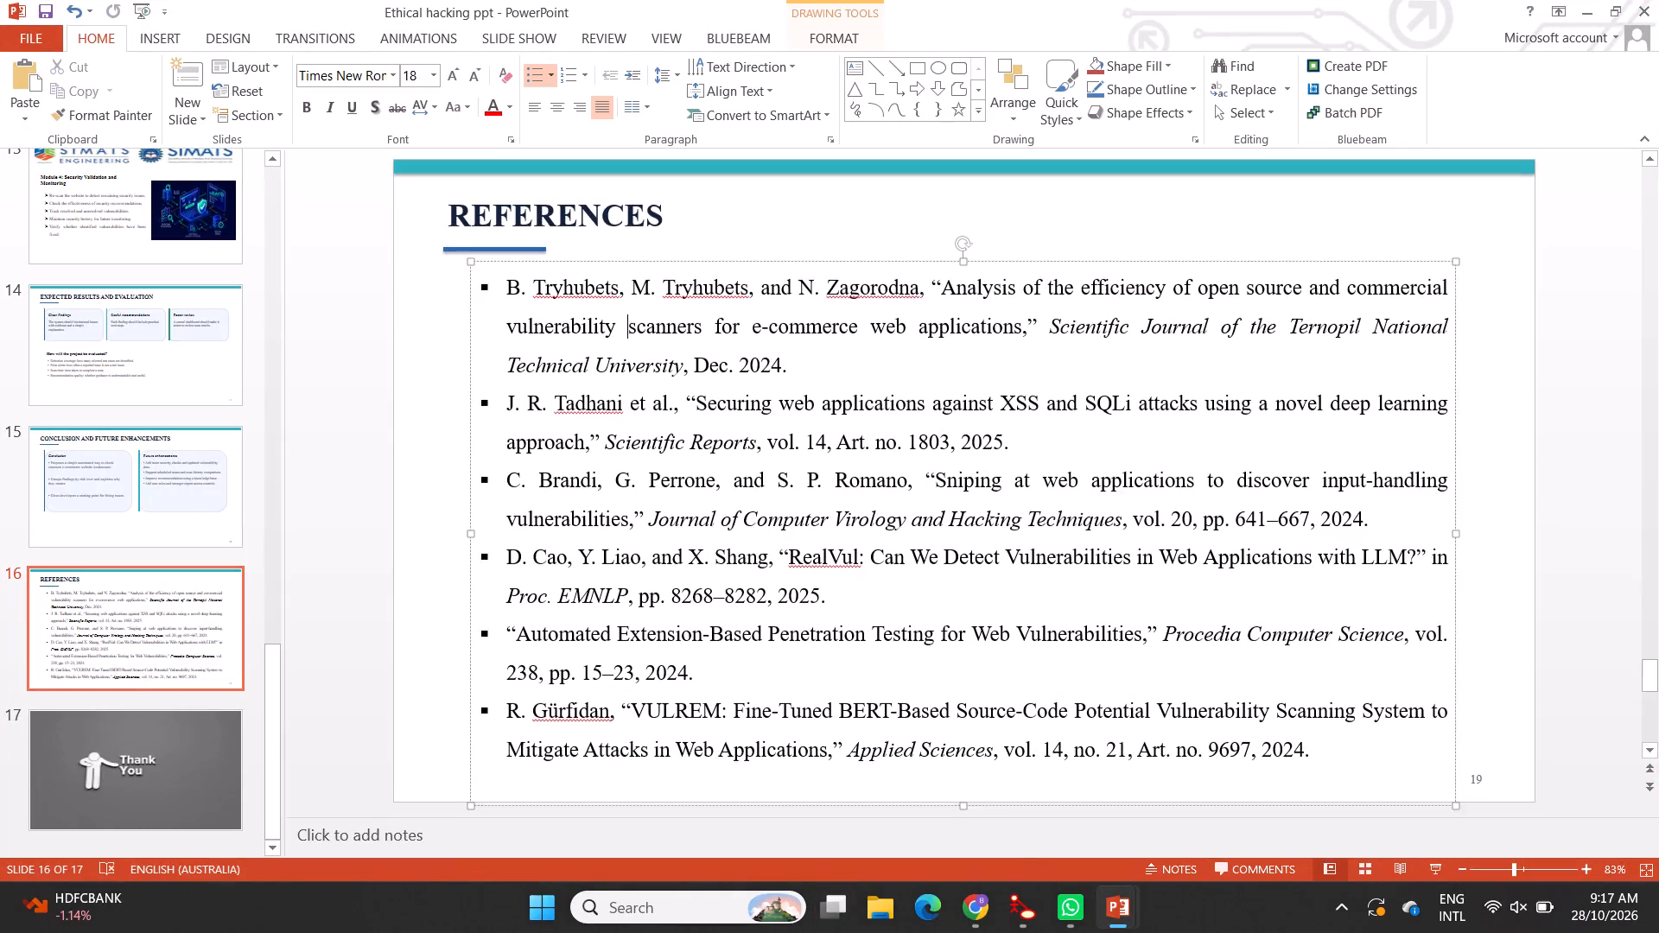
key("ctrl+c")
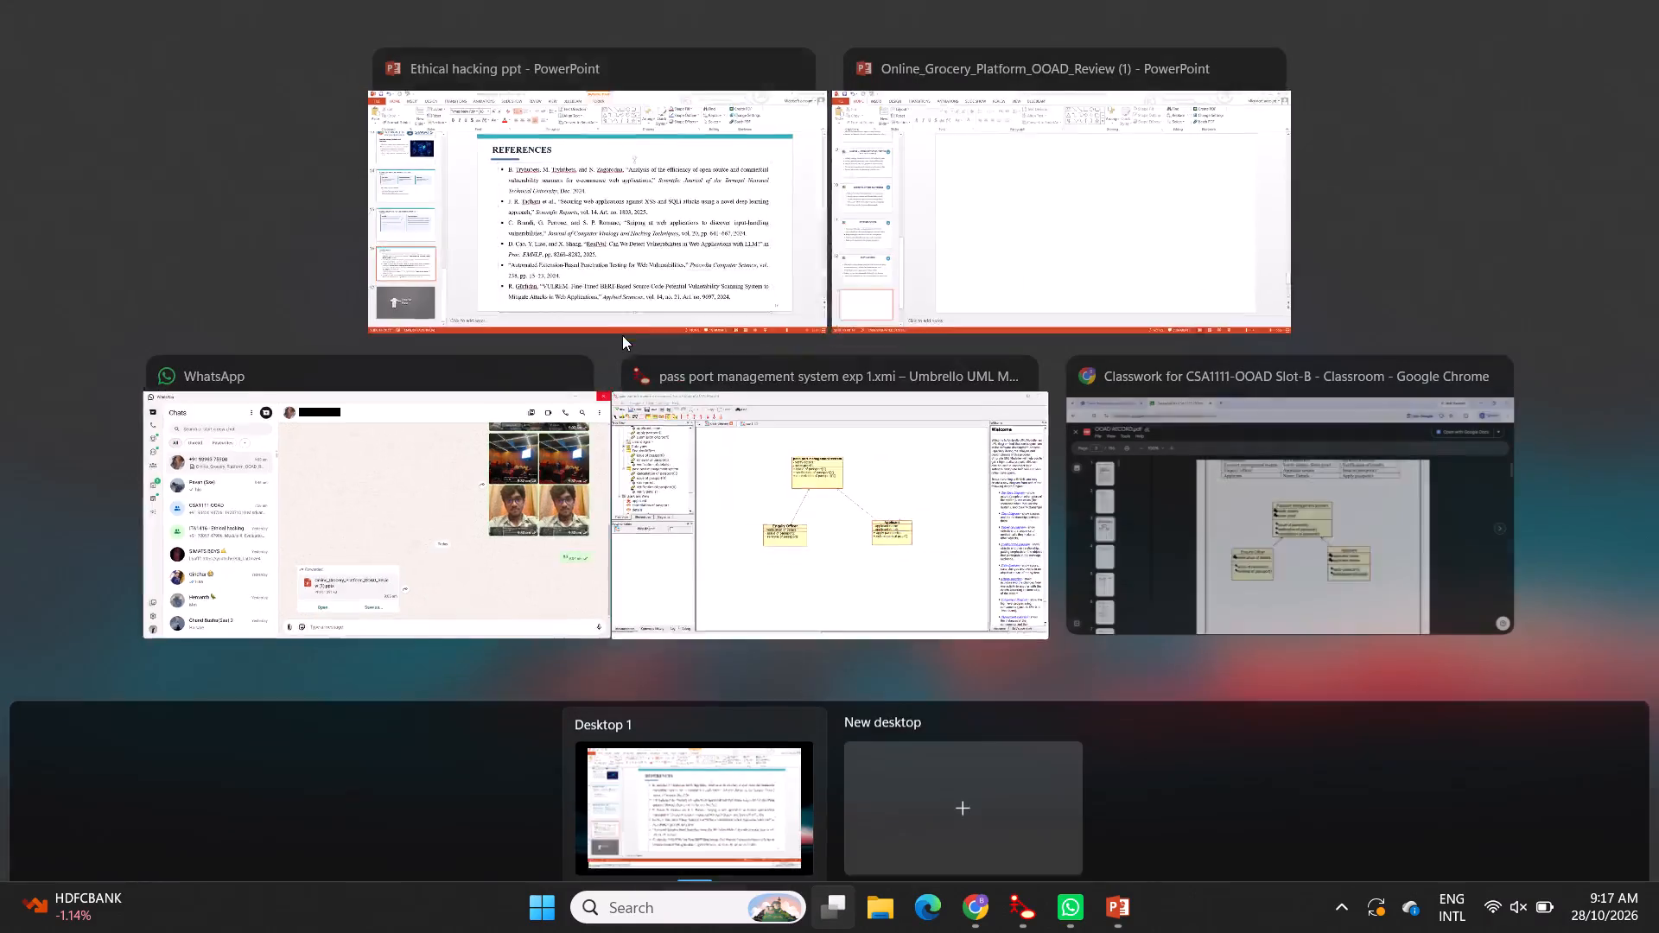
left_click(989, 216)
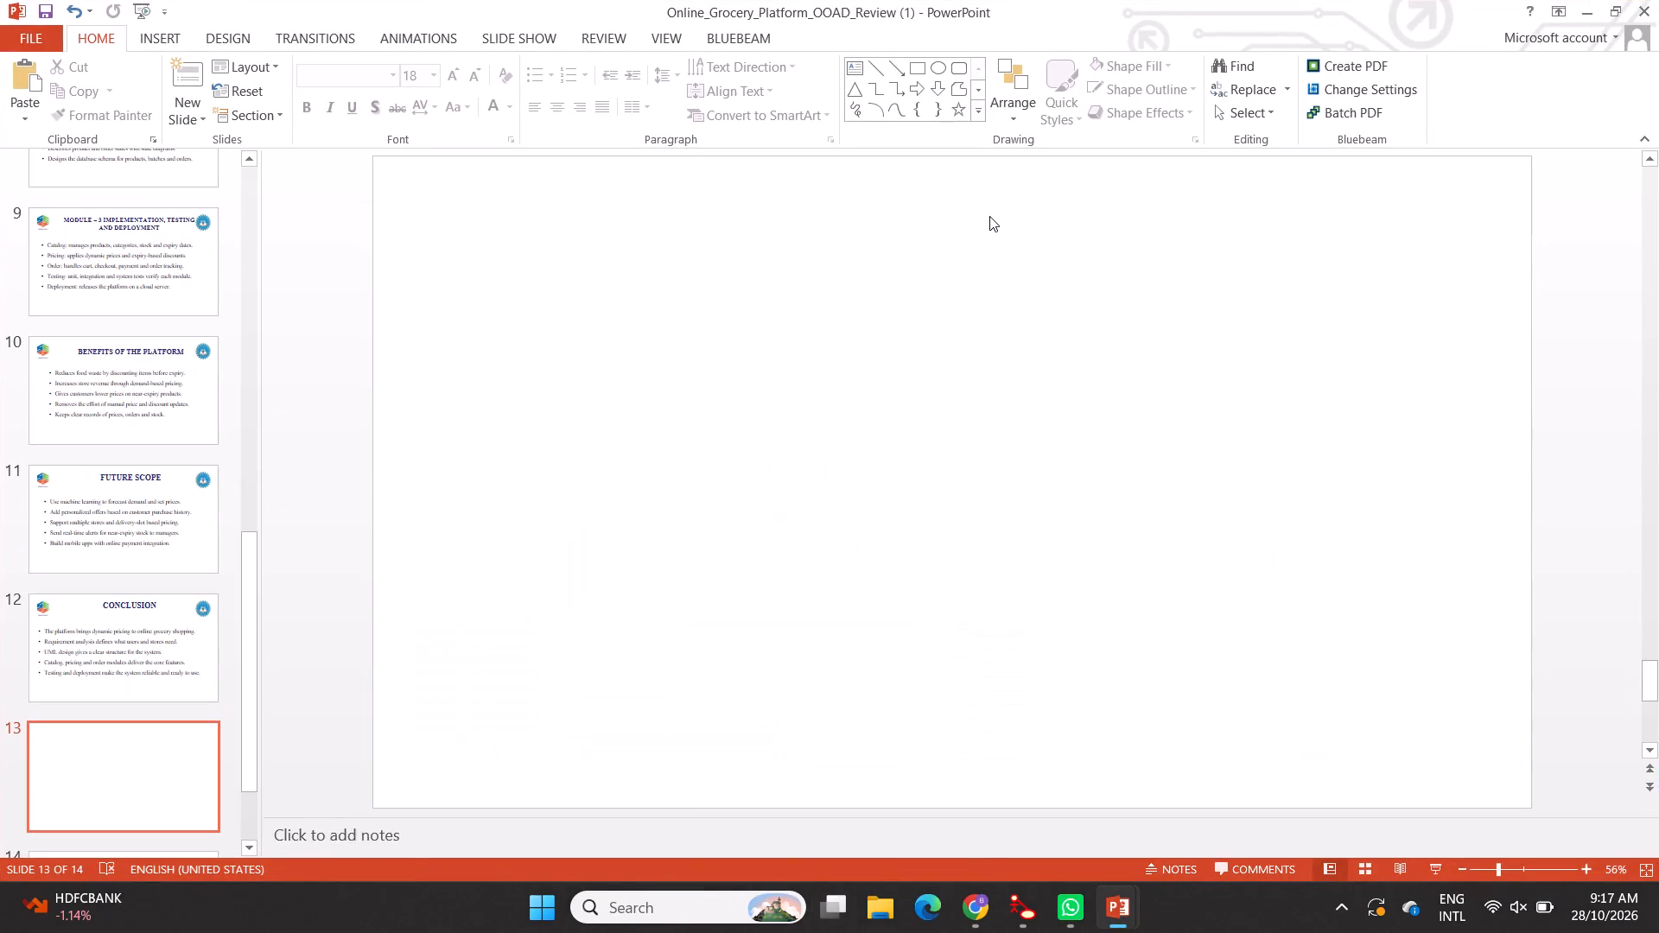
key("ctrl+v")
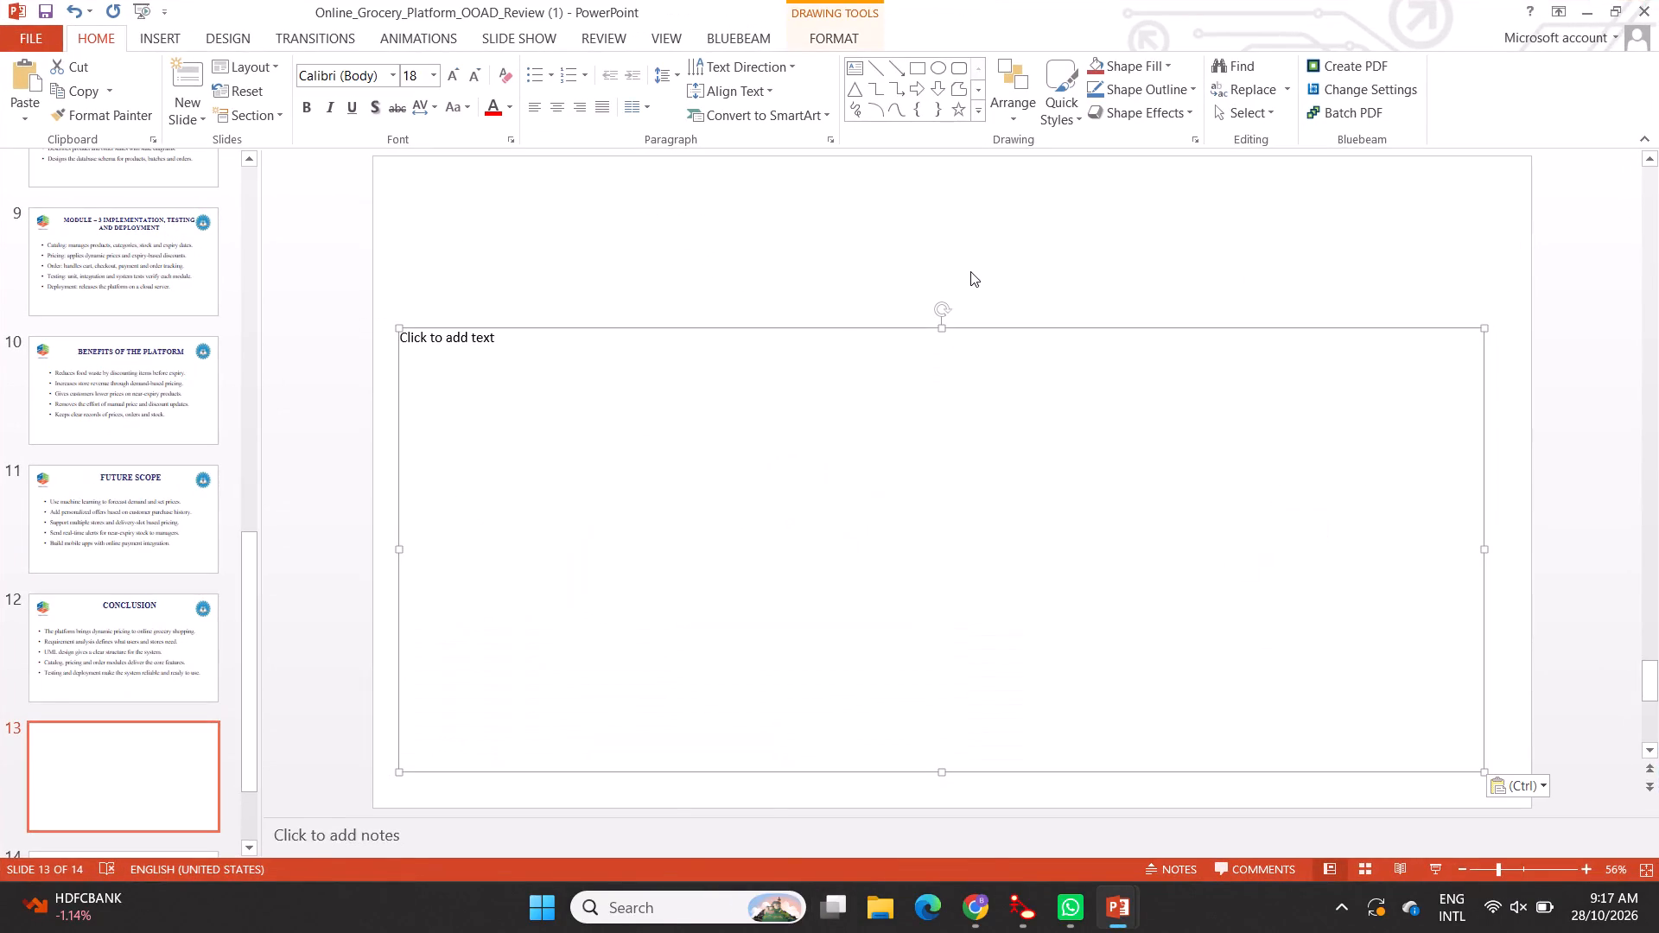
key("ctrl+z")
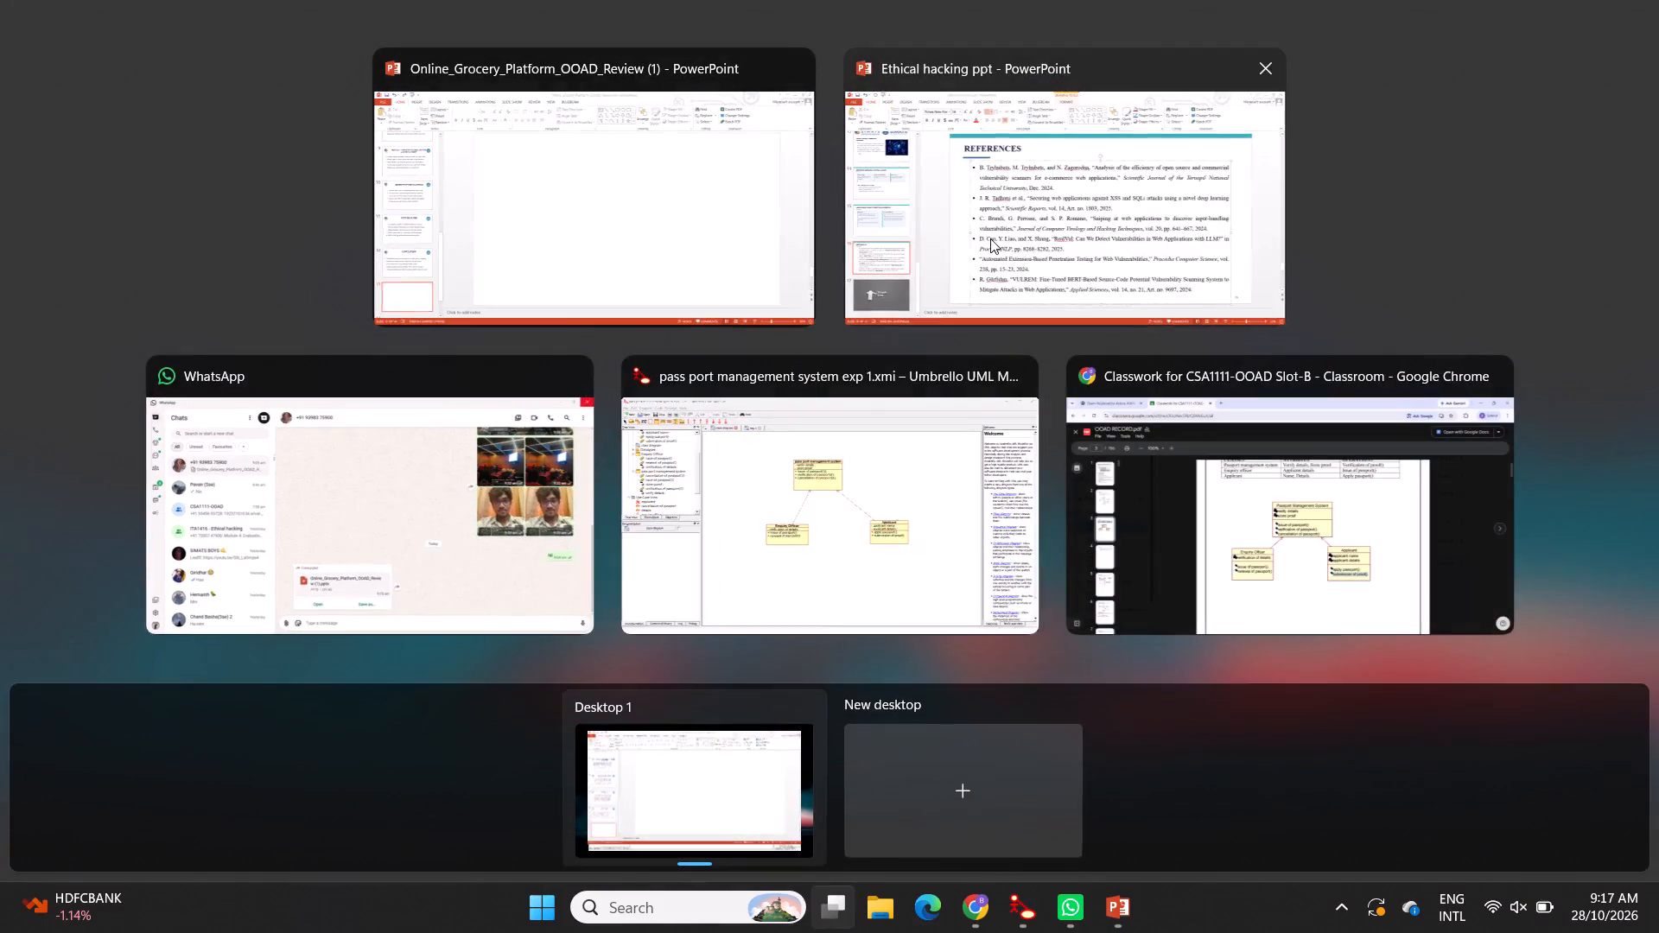
Copy the REFERENCES heading from the ethical hacking presentation and paste it onto blank slide 13 of the grocery presentation.
left_click(990, 238)
left_click(630, 223)
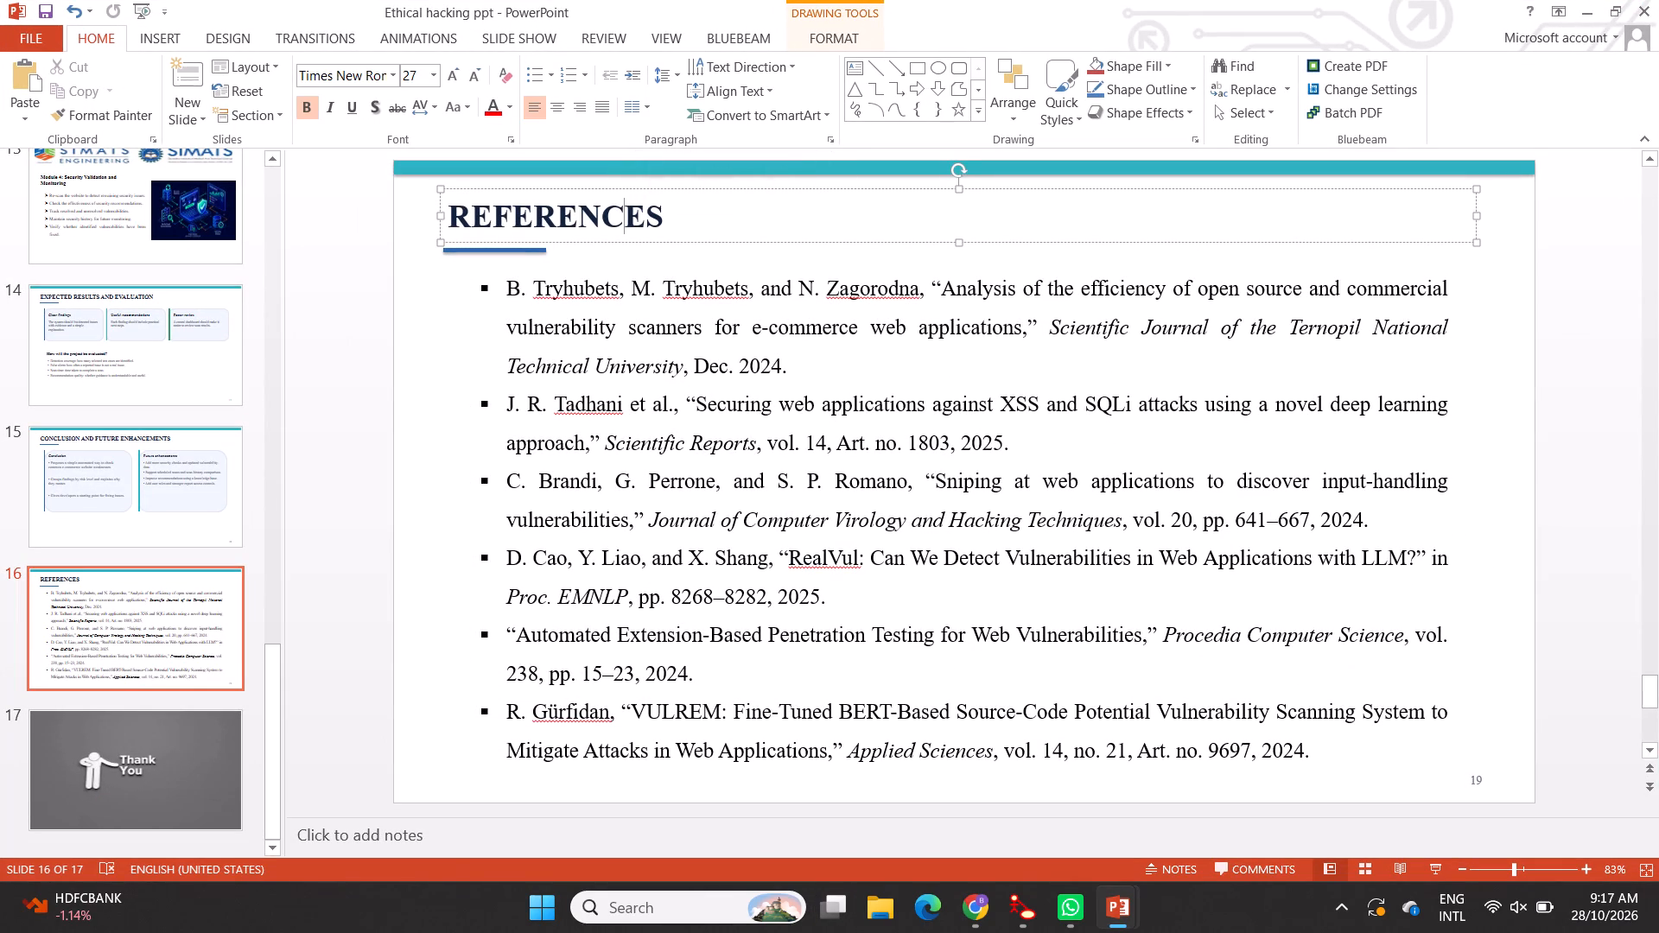
left_click_drag(455, 219, 769, 399)
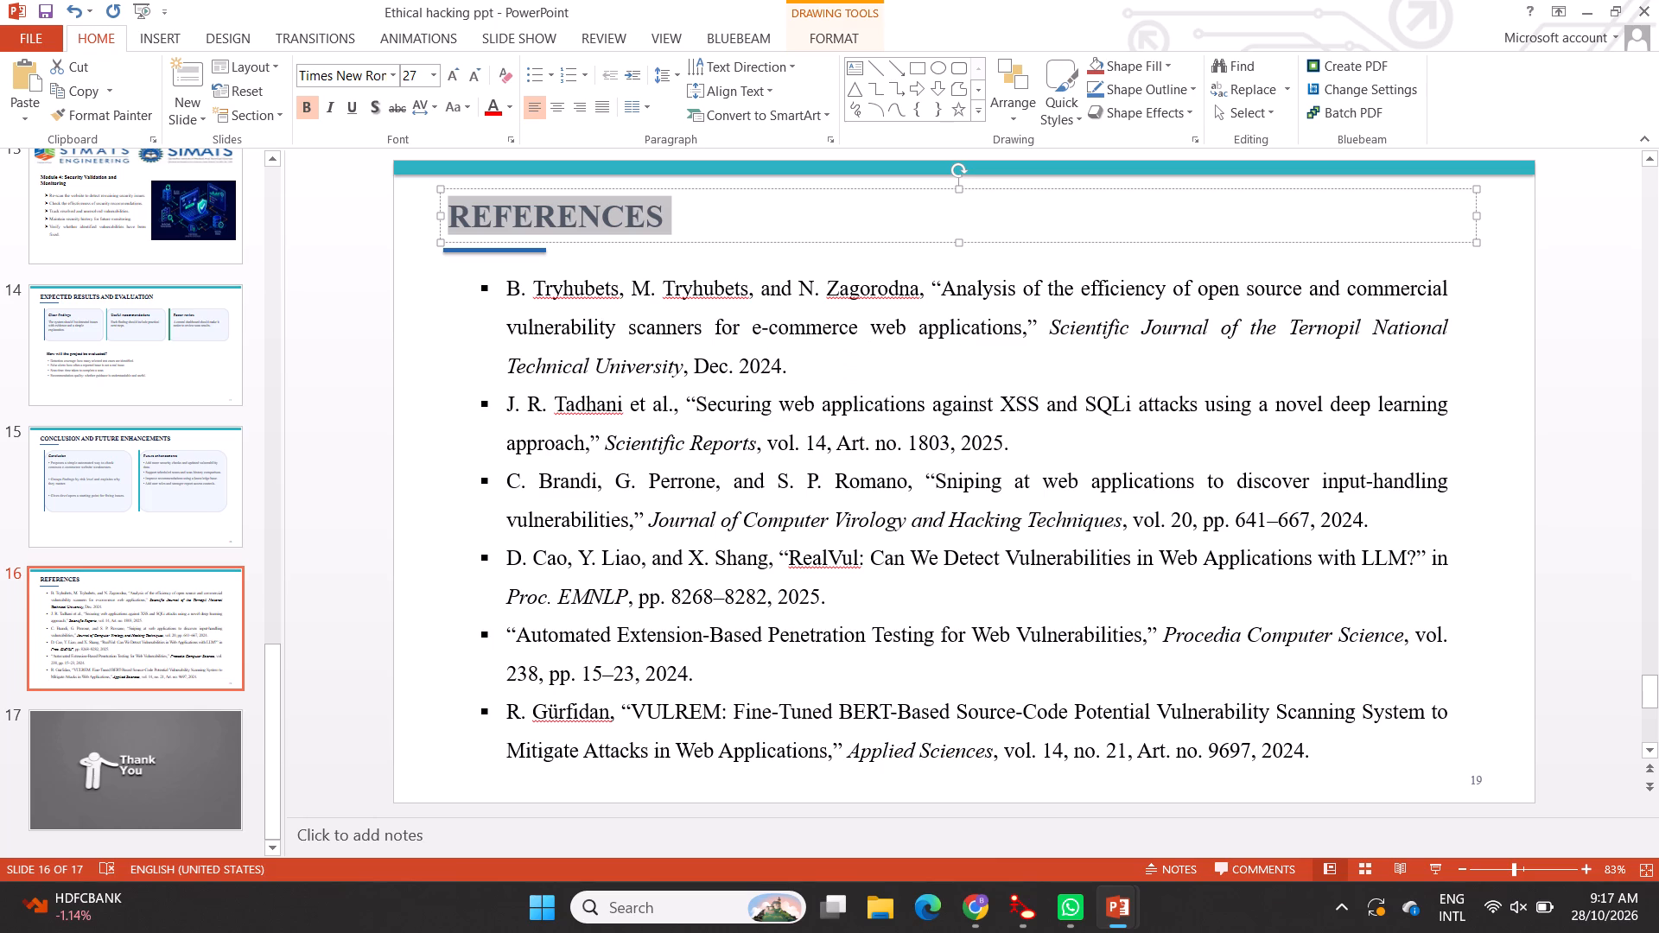
key("ctrl+c")
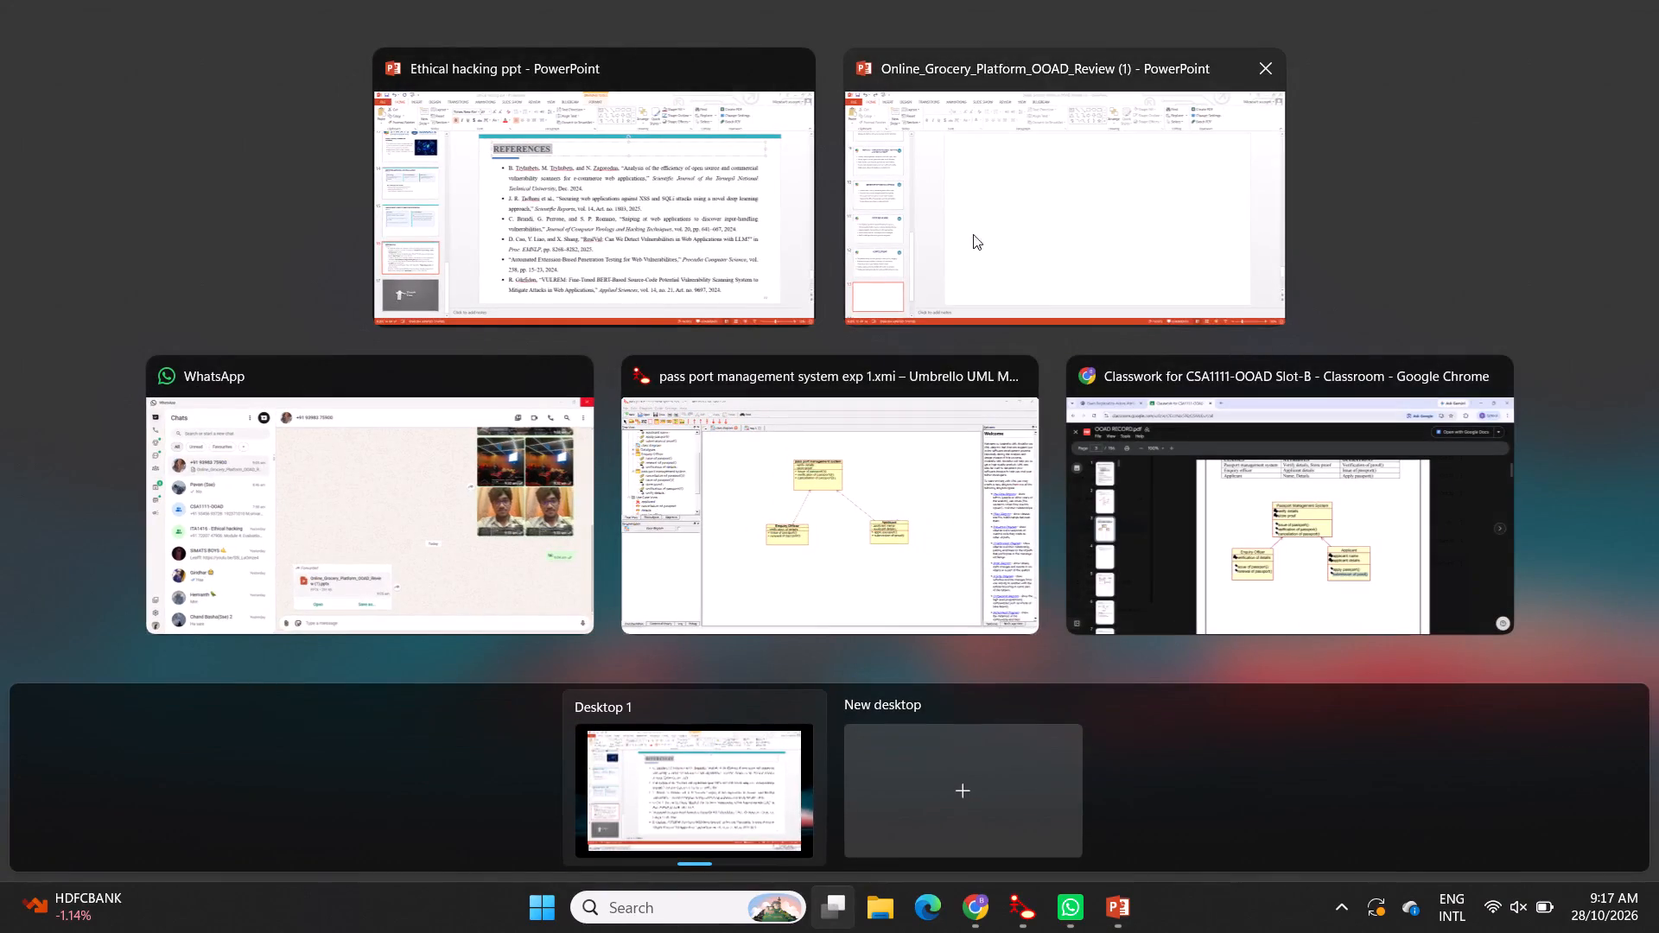
left_click(1001, 224)
left_click(740, 217)
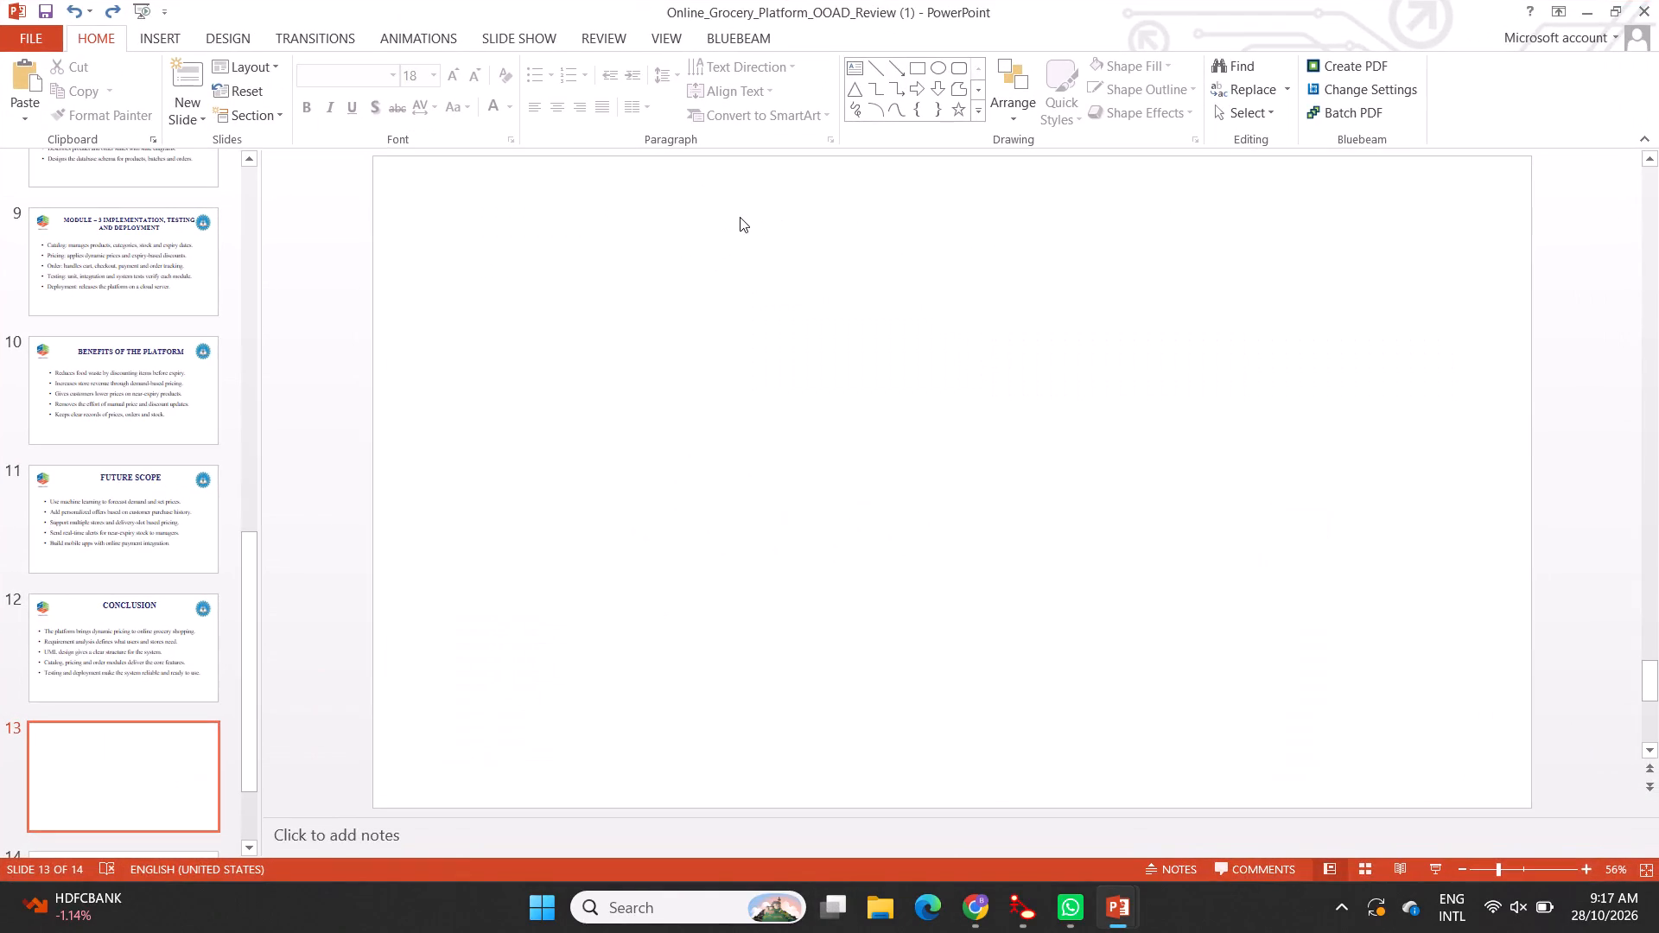
key("ctrl+v")
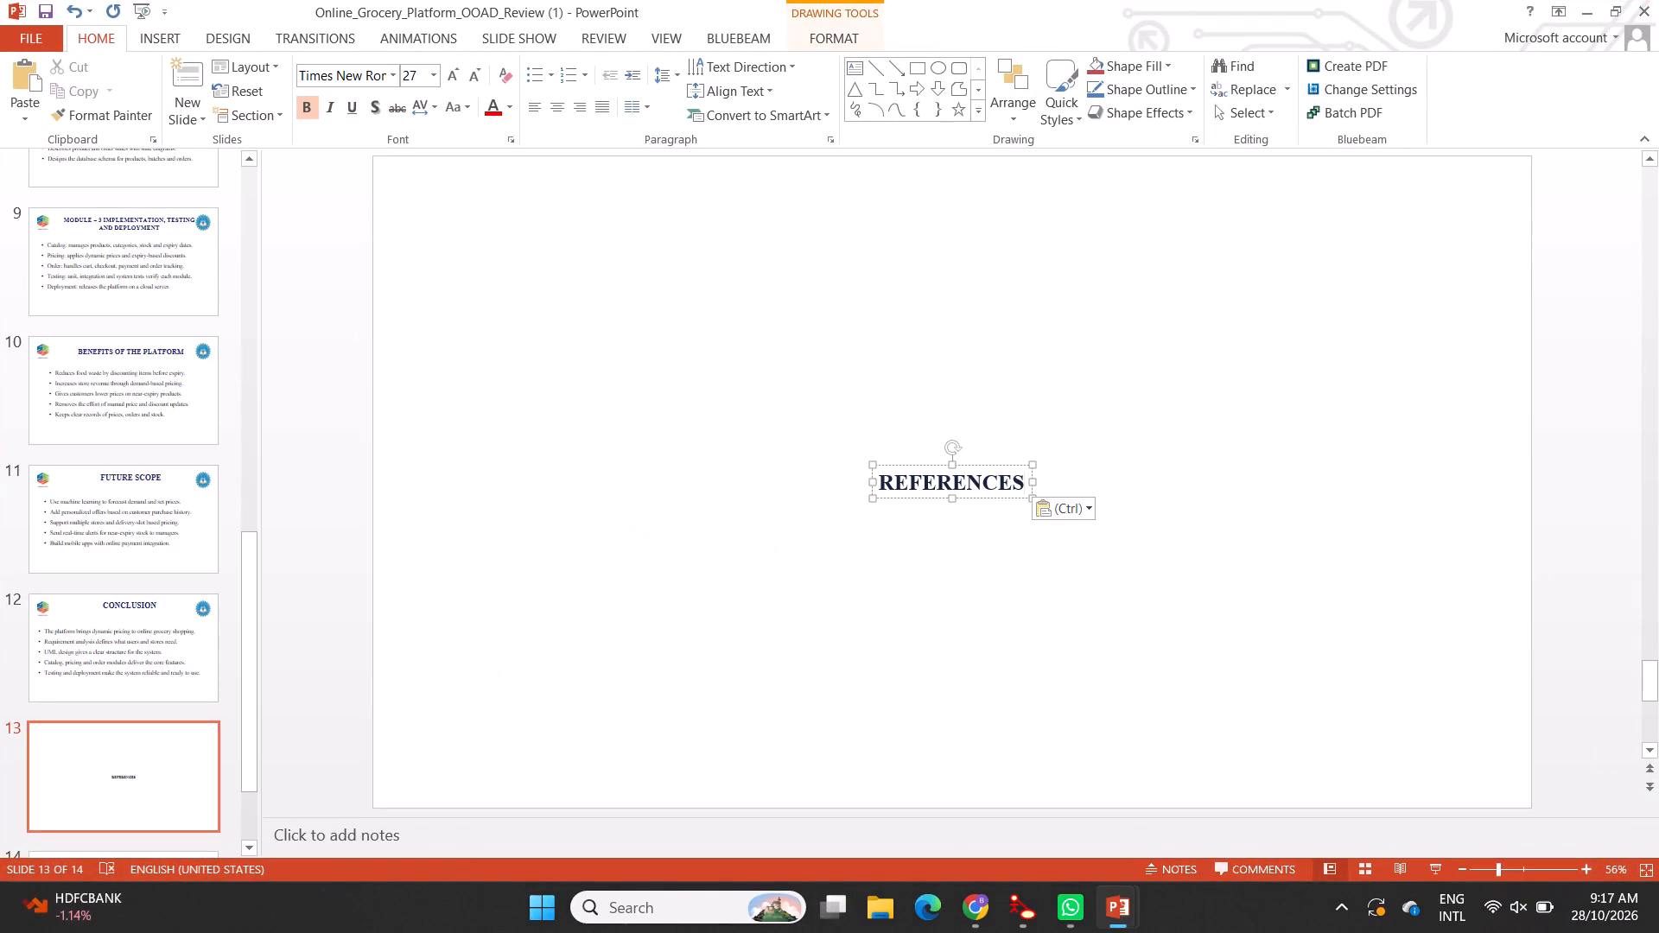
Move the REFERENCES heading to the top of slide 13 near the centre and slightly enlarge its text box.
left_click_drag(913, 464, 469, 244)
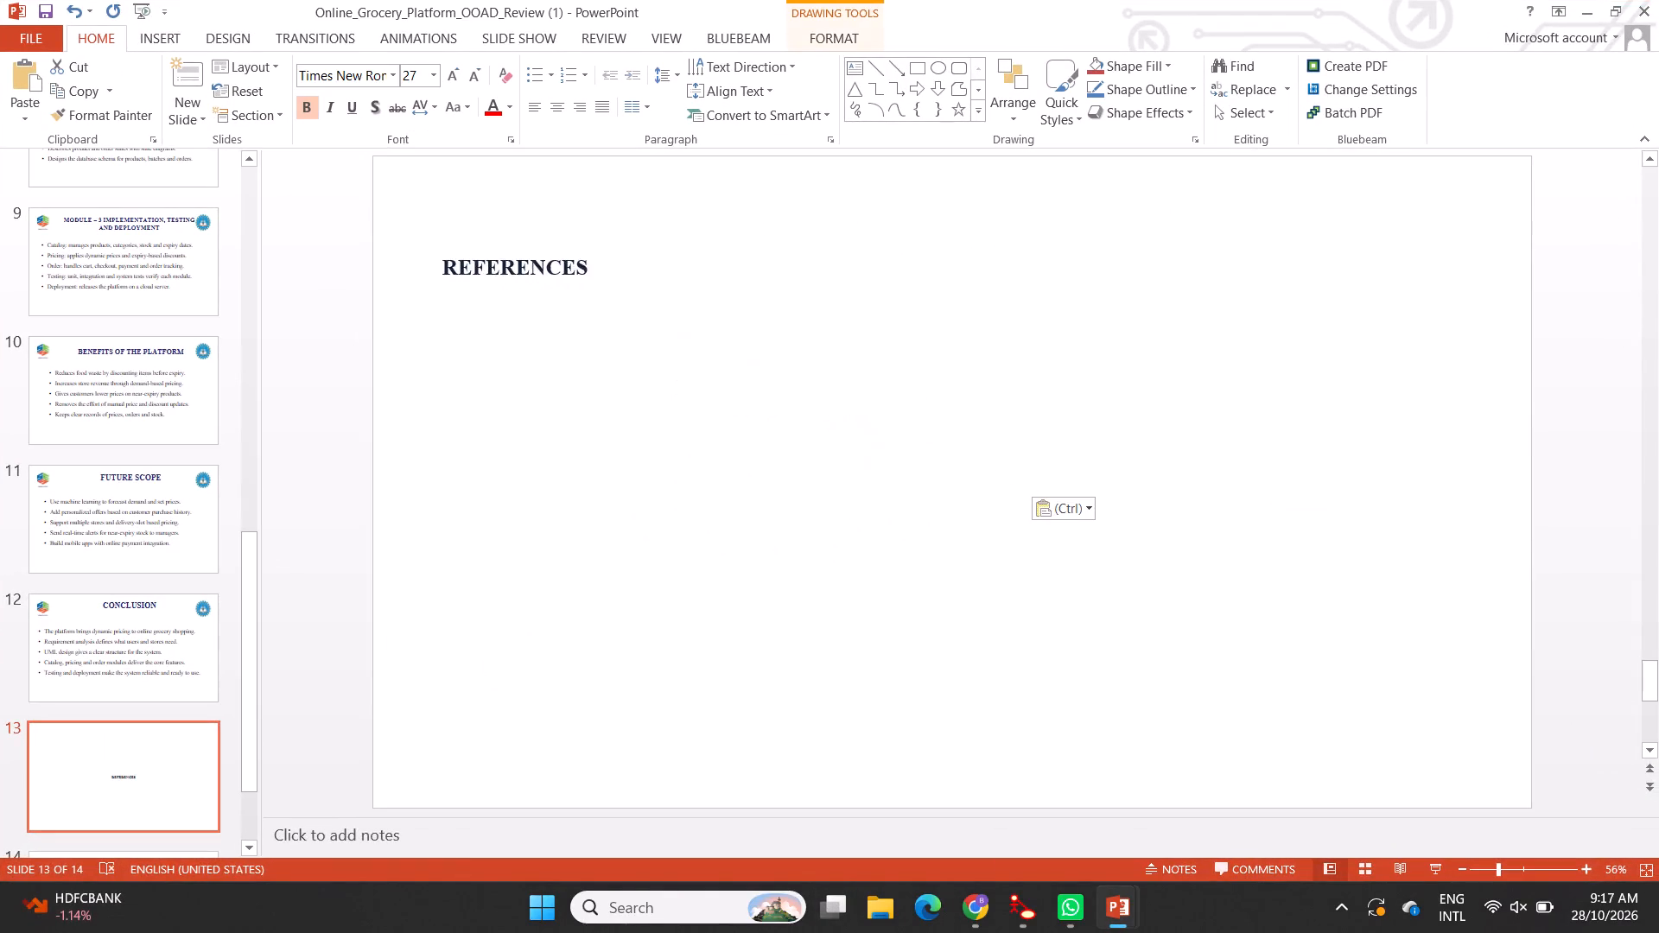
left_click_drag(469, 244, 471, 194)
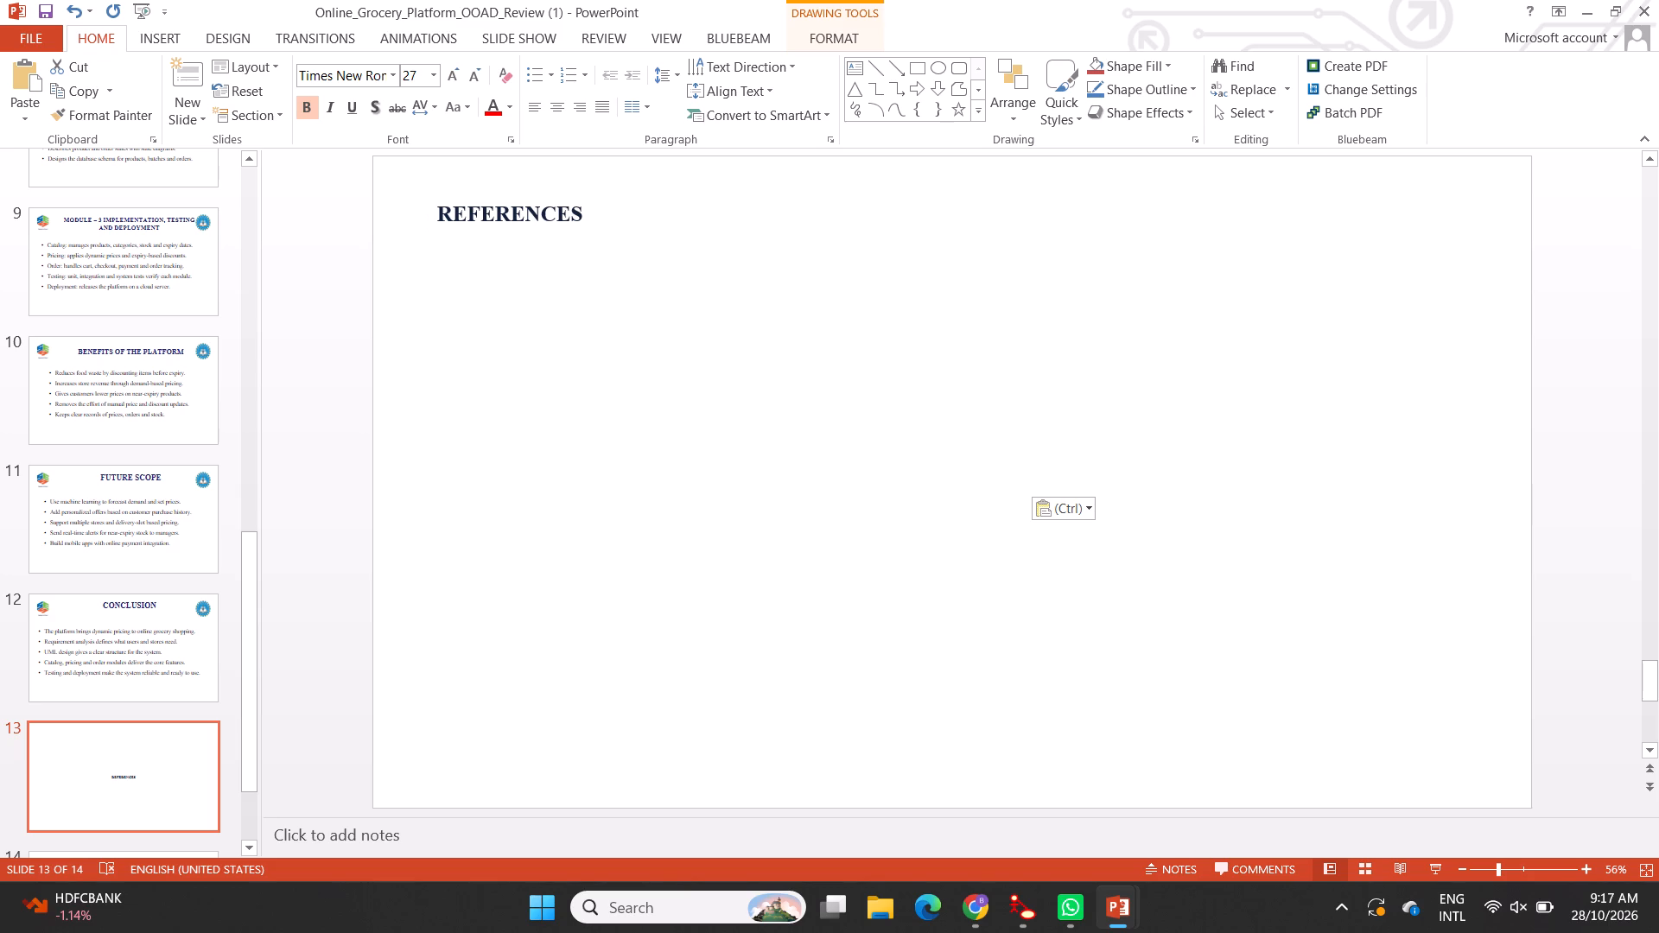
left_click_drag(471, 194, 764, 206)
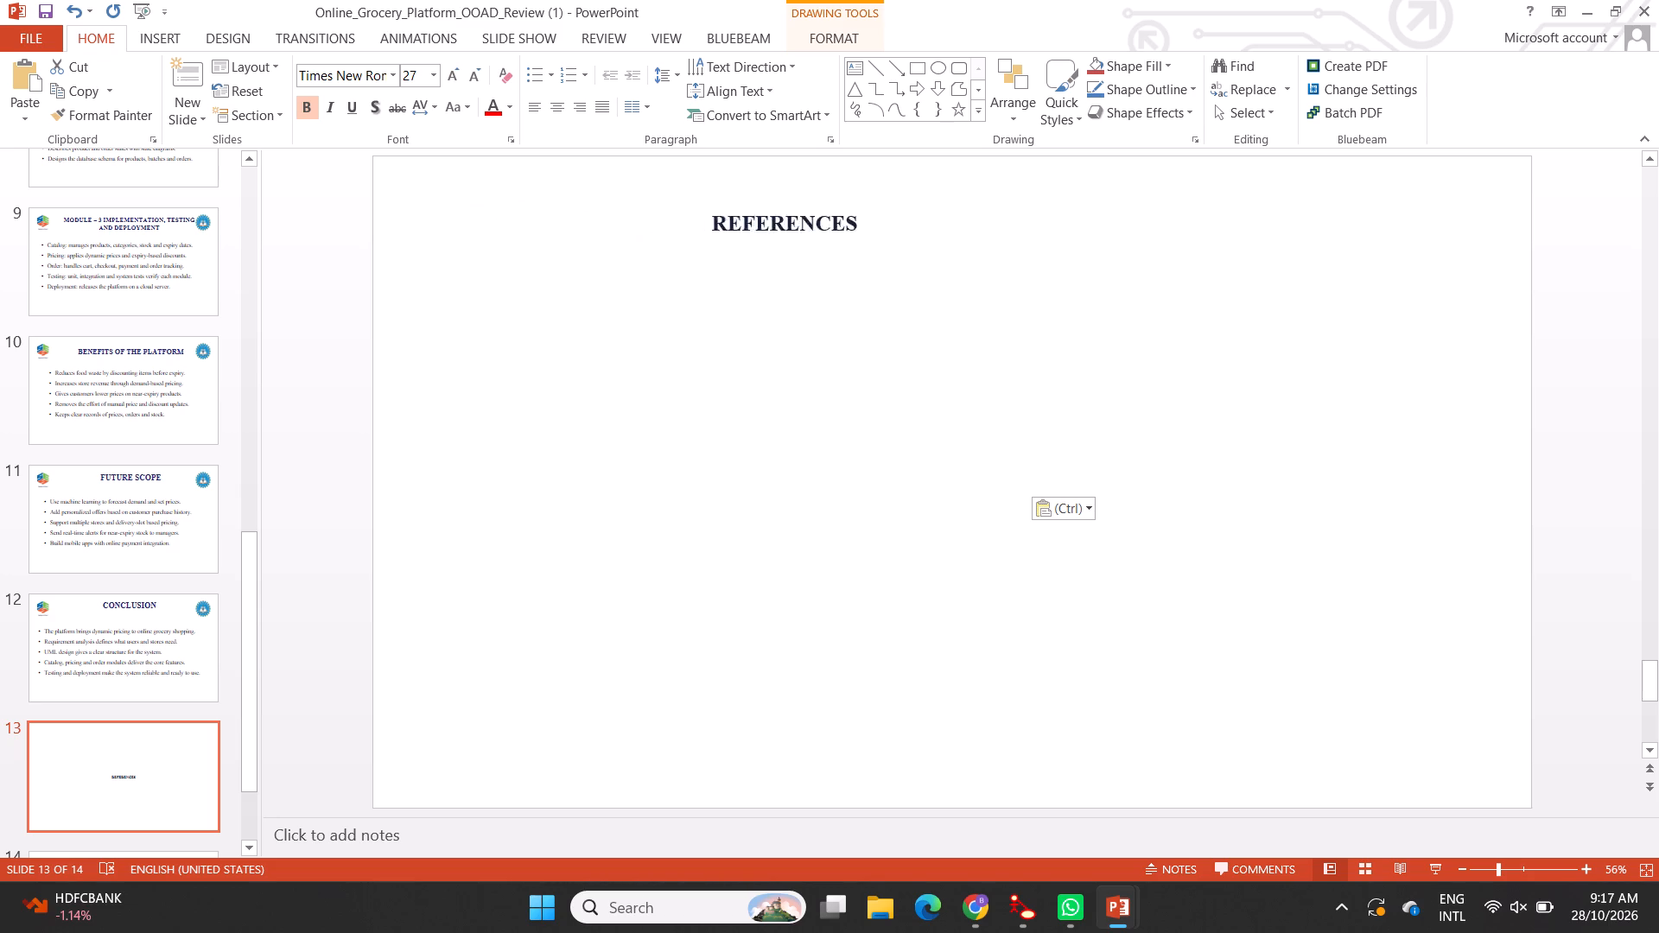
left_click_drag(764, 206, 862, 195)
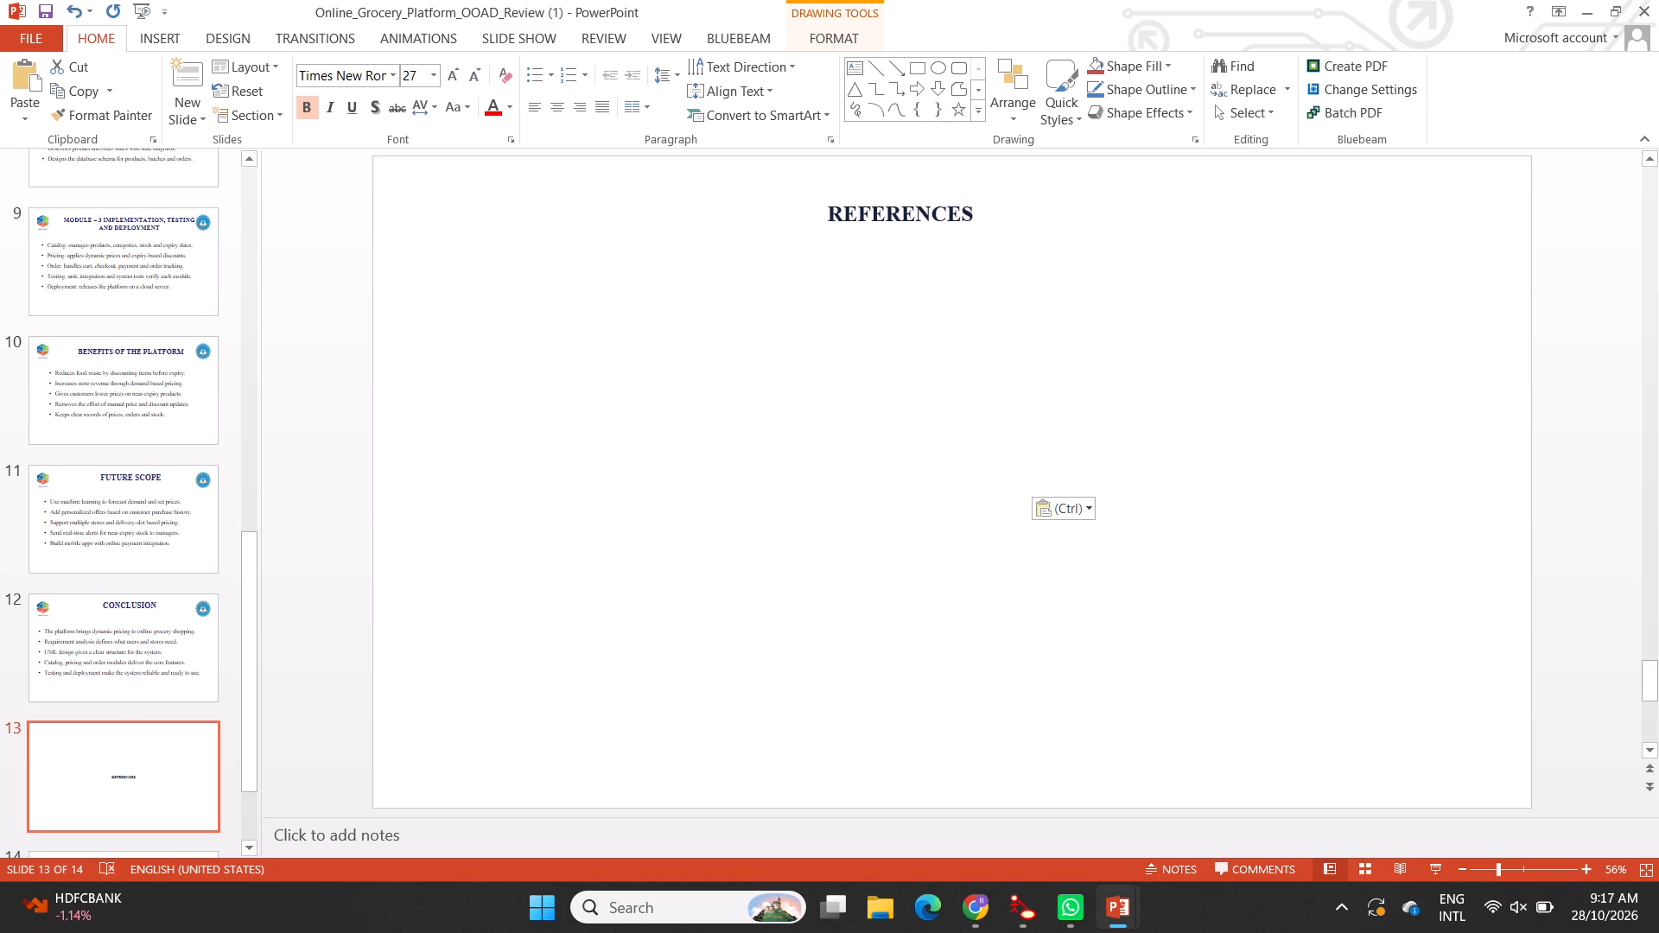
left_click_drag(862, 195, 863, 194)
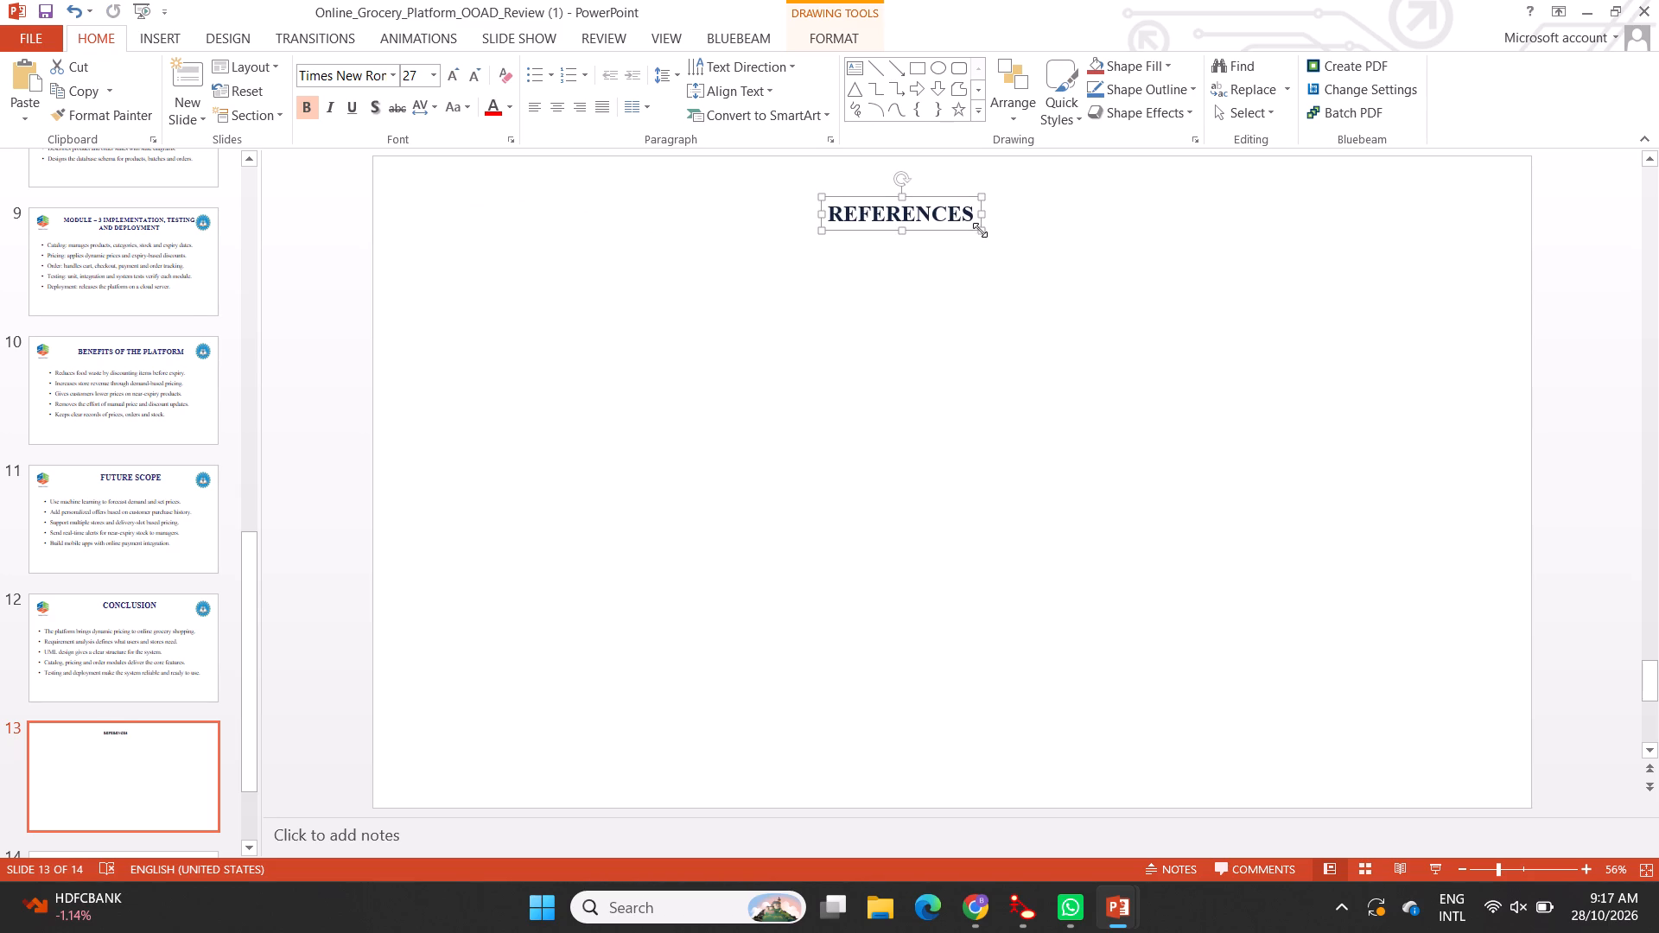
left_click_drag(980, 230, 989, 241)
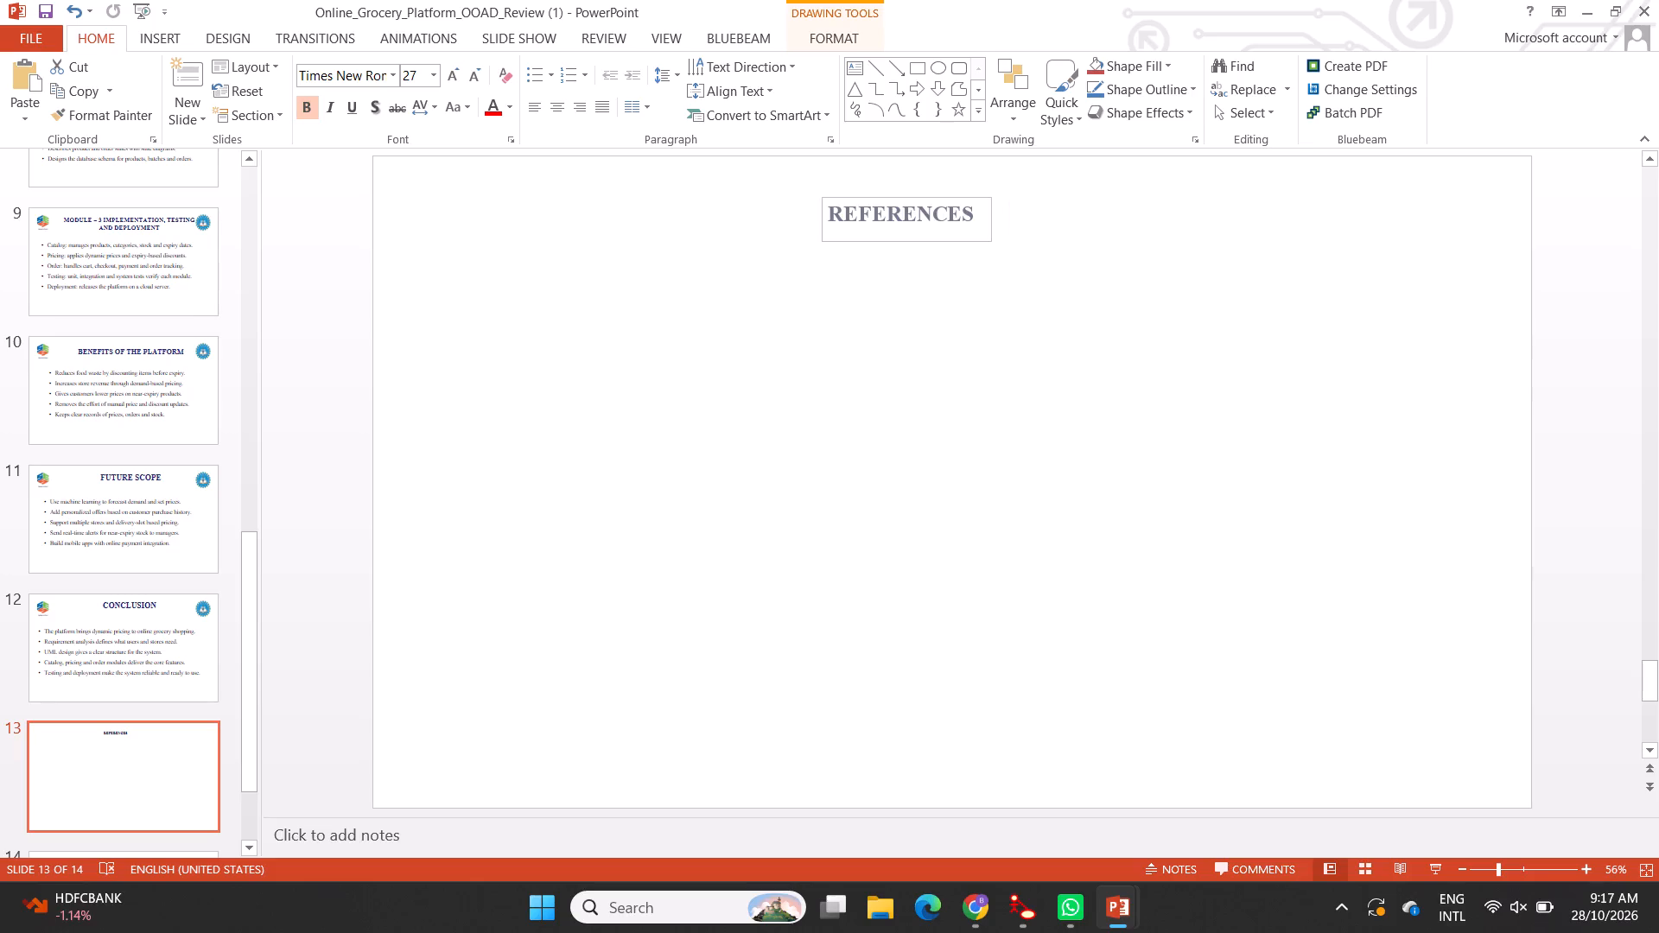
left_click_drag(989, 241, 991, 239)
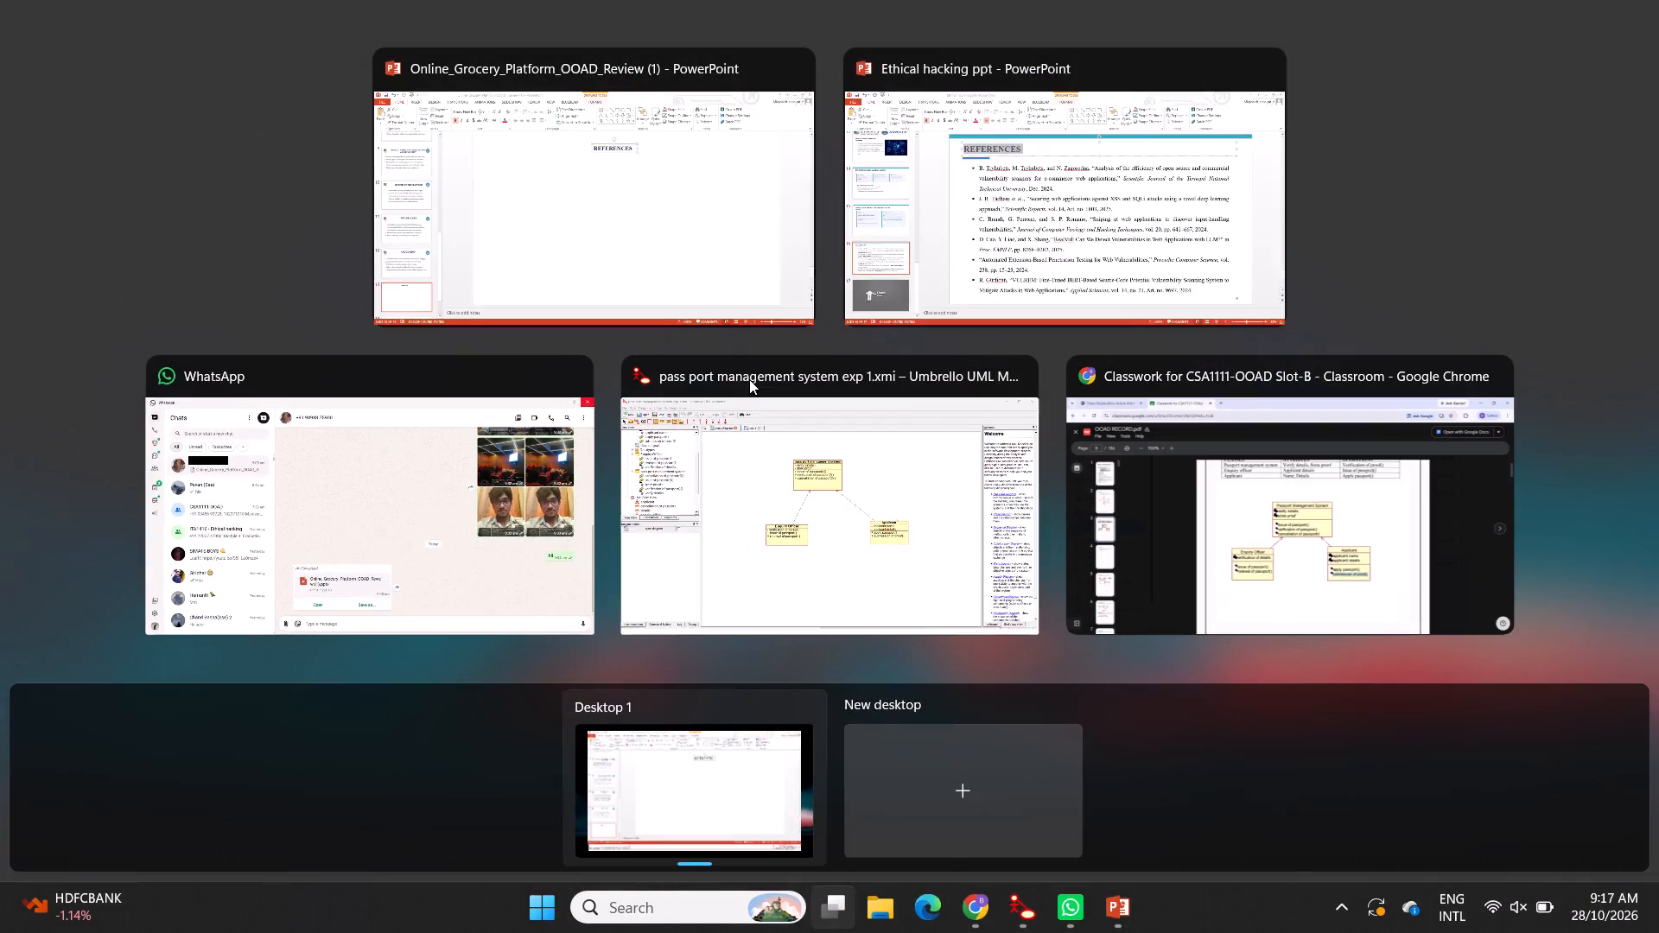
Copy the full bulleted reference list from the ethical hacking presentation's References slide and paste it onto slide 13 of the grocery presentation.
left_click(1004, 234)
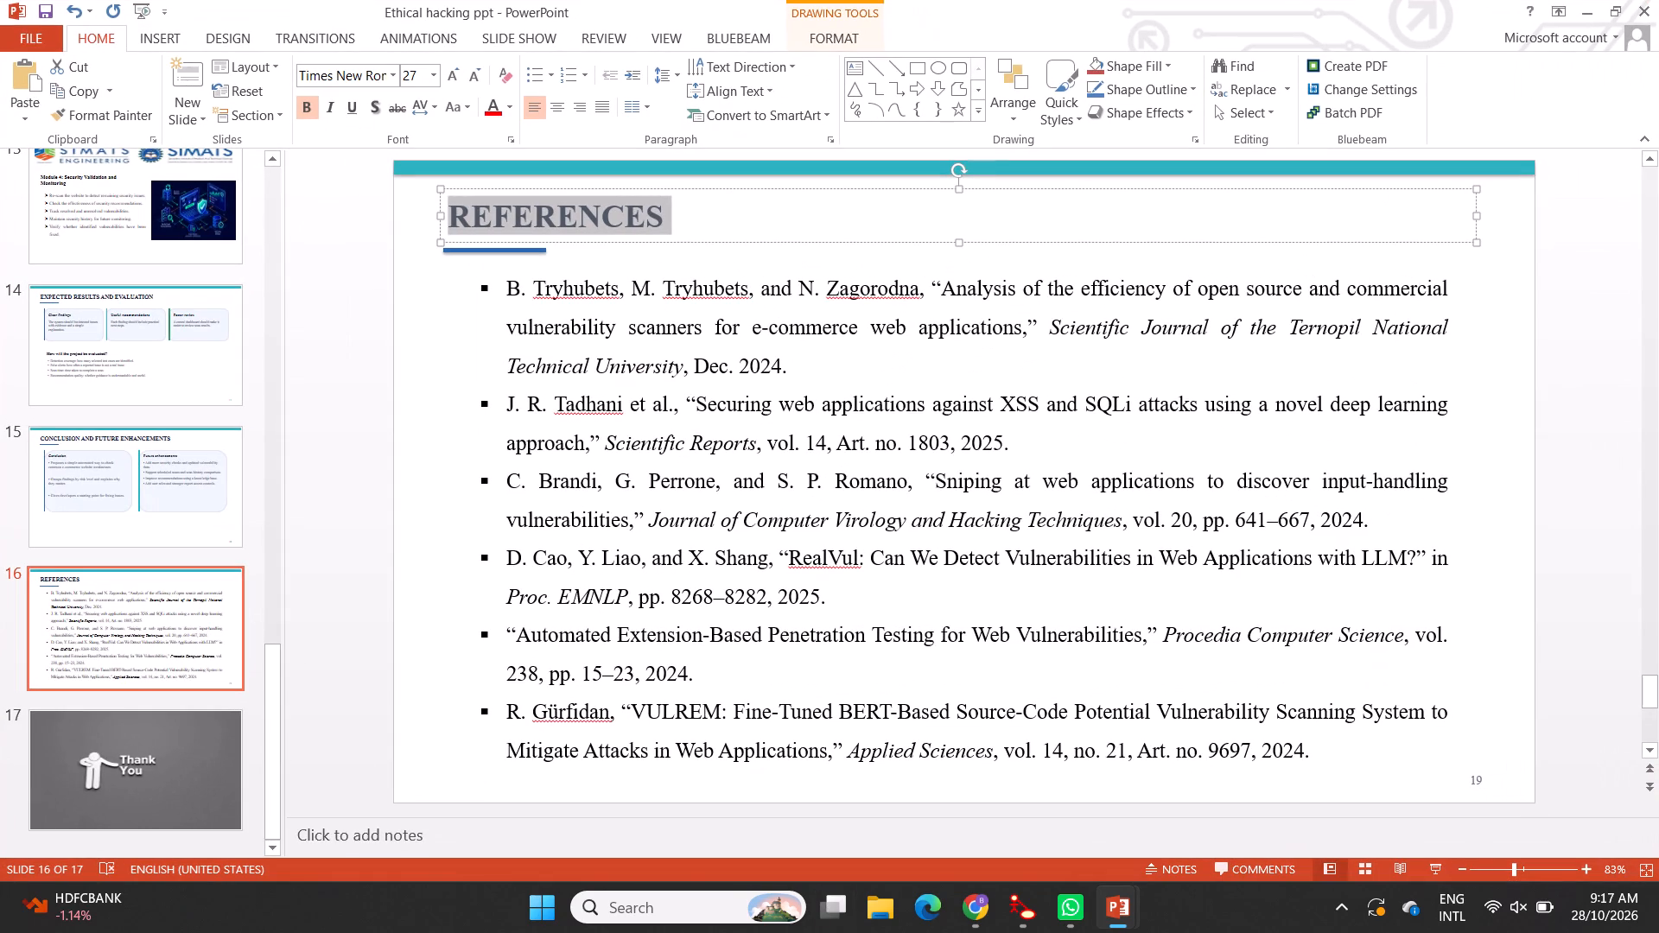
left_click(687, 422)
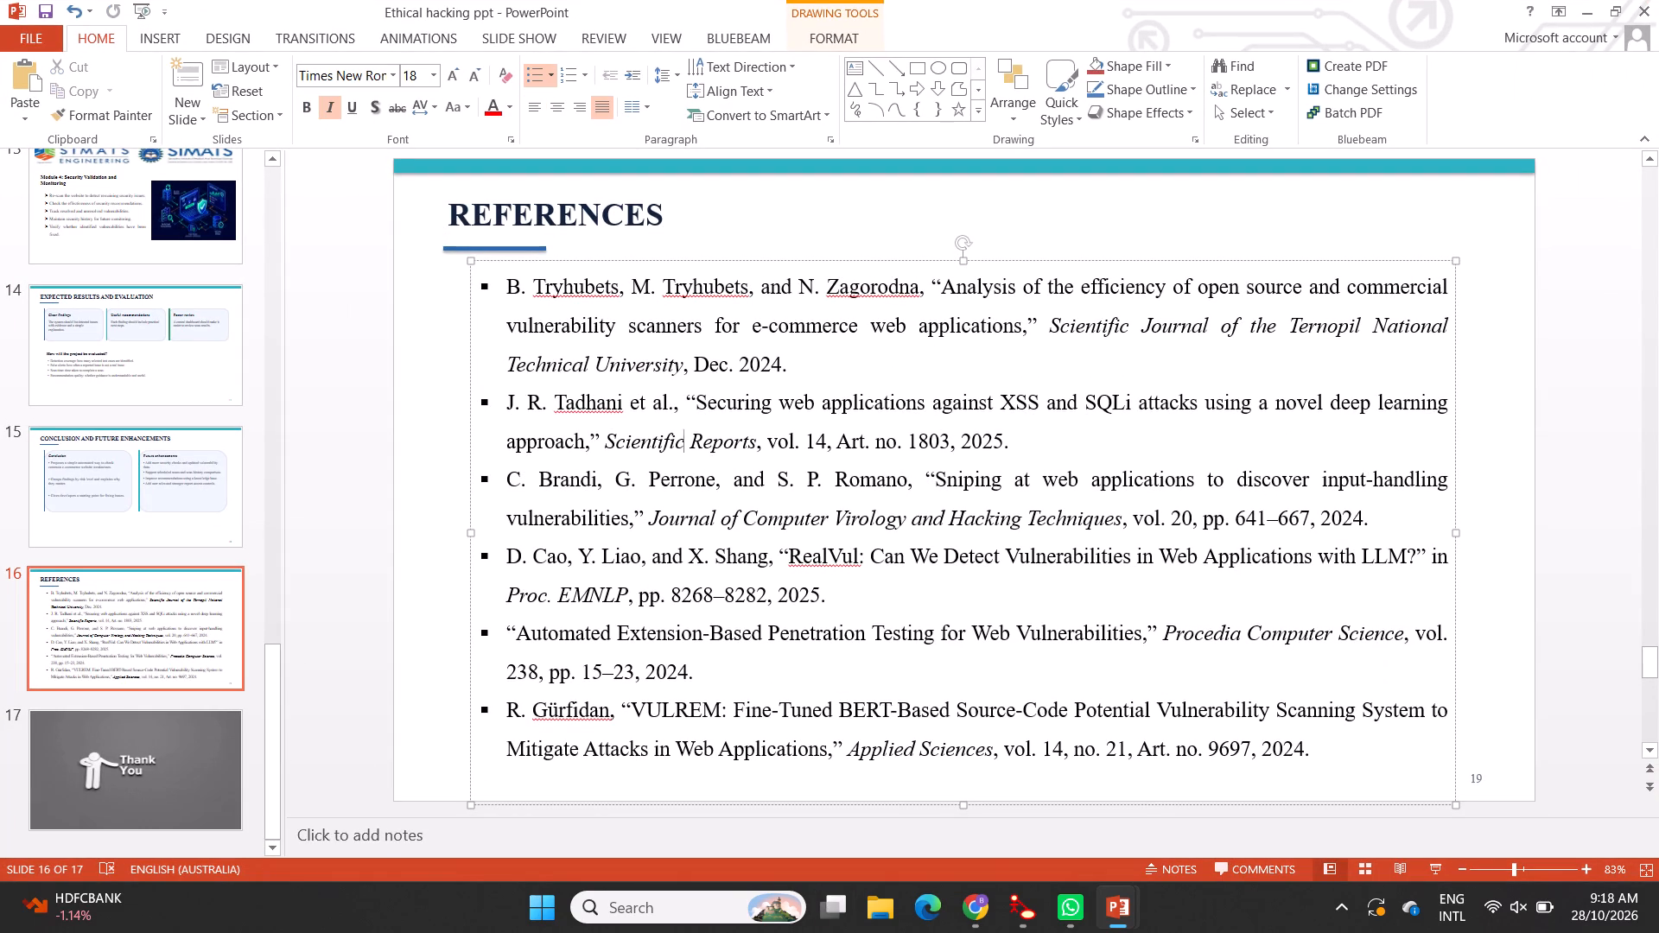
left_click_drag(505, 287, 778, 479)
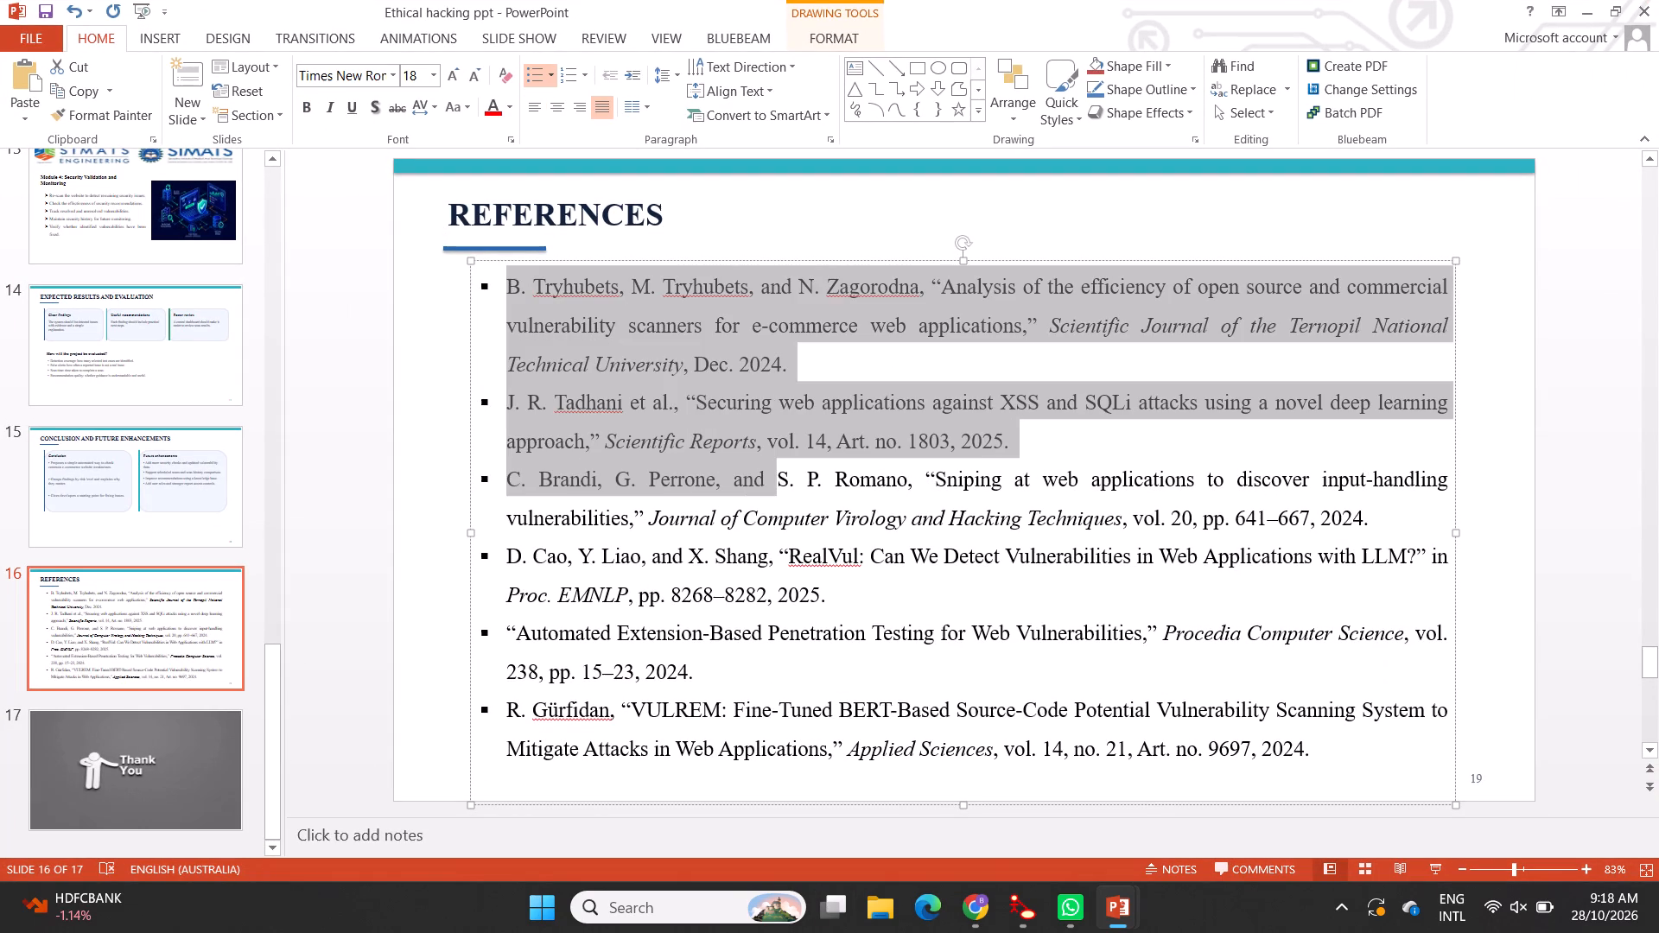
left_click_drag(778, 479, 981, 643)
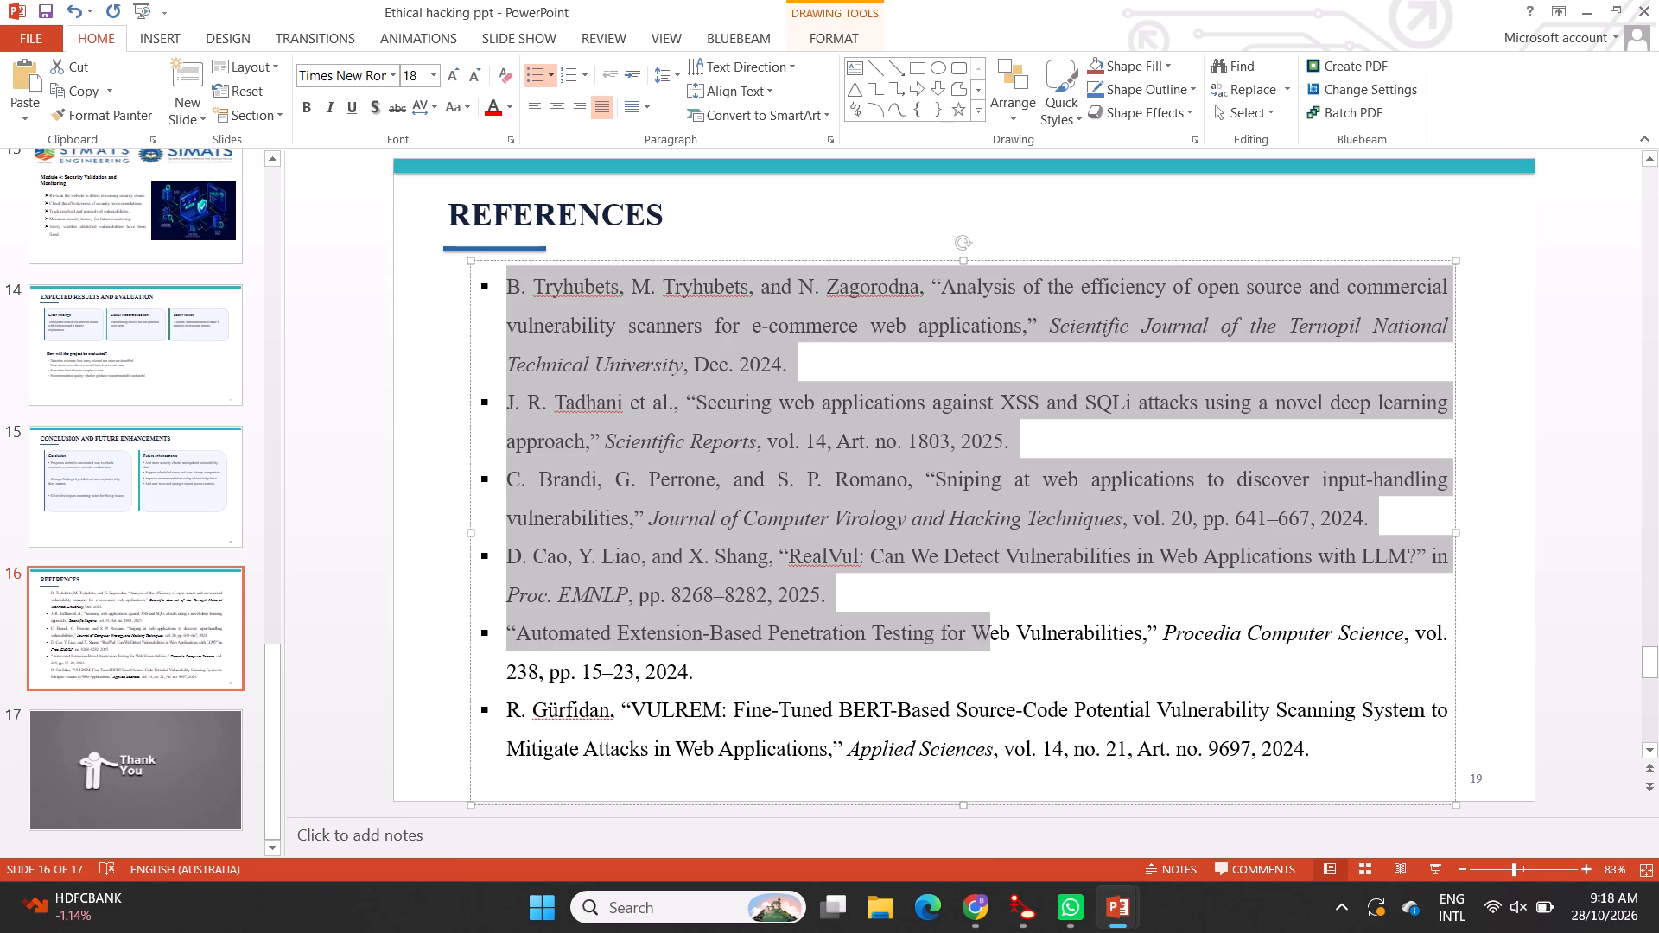
left_click_drag(981, 643, 1000, 716)
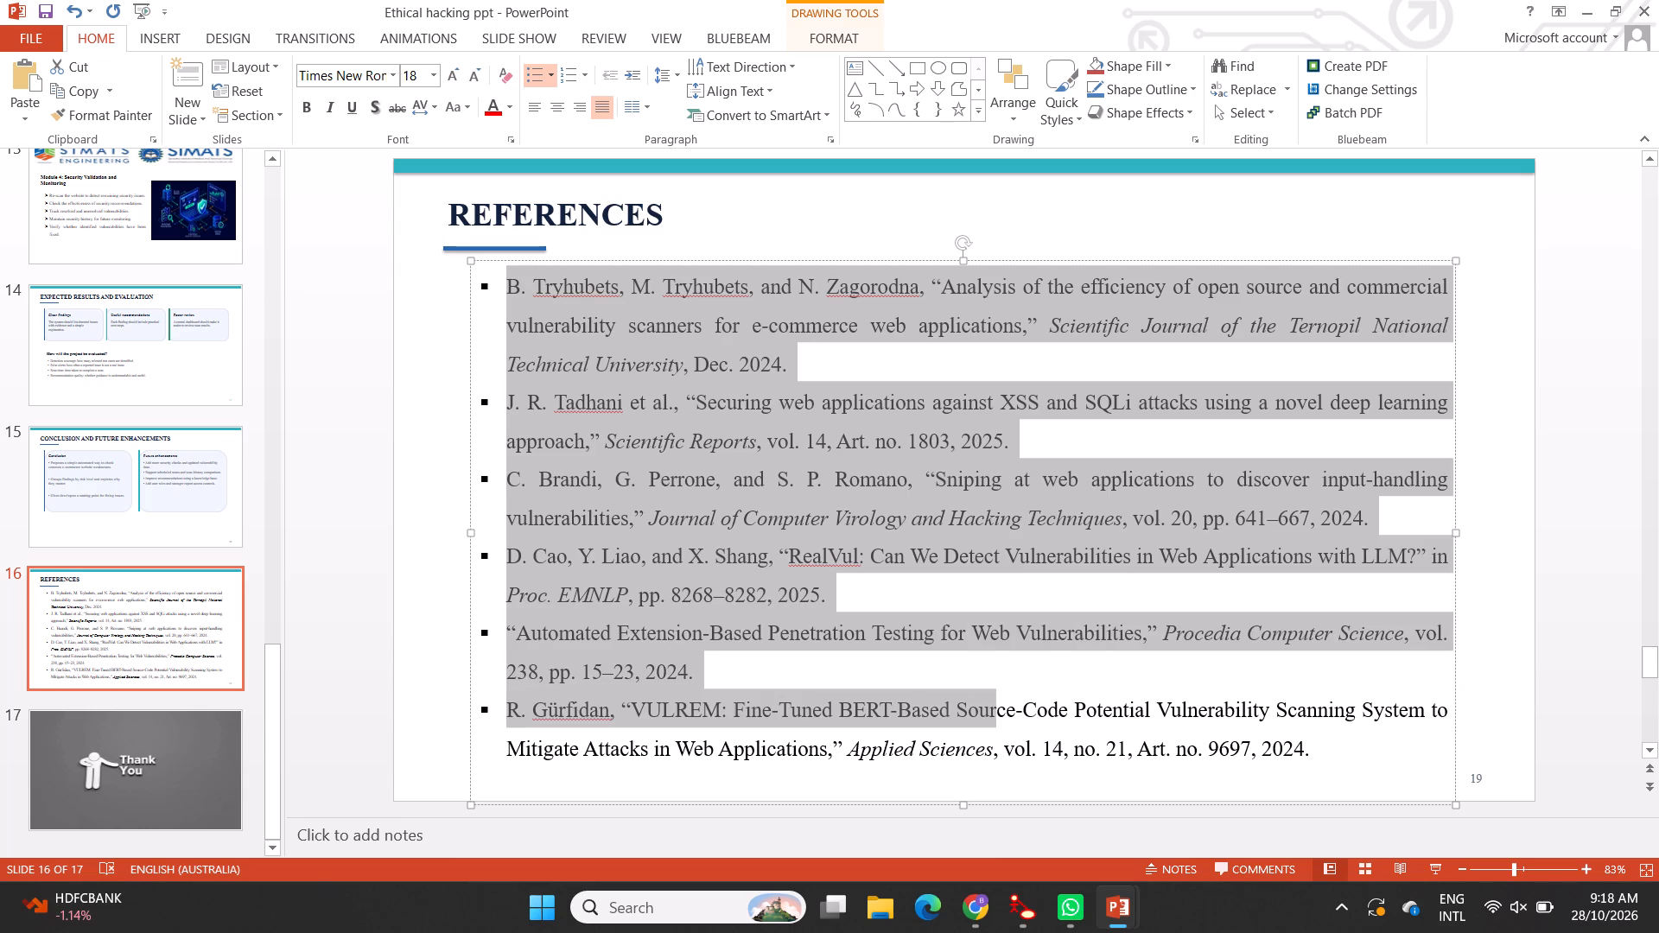
left_click_drag(1000, 716, 1033, 714)
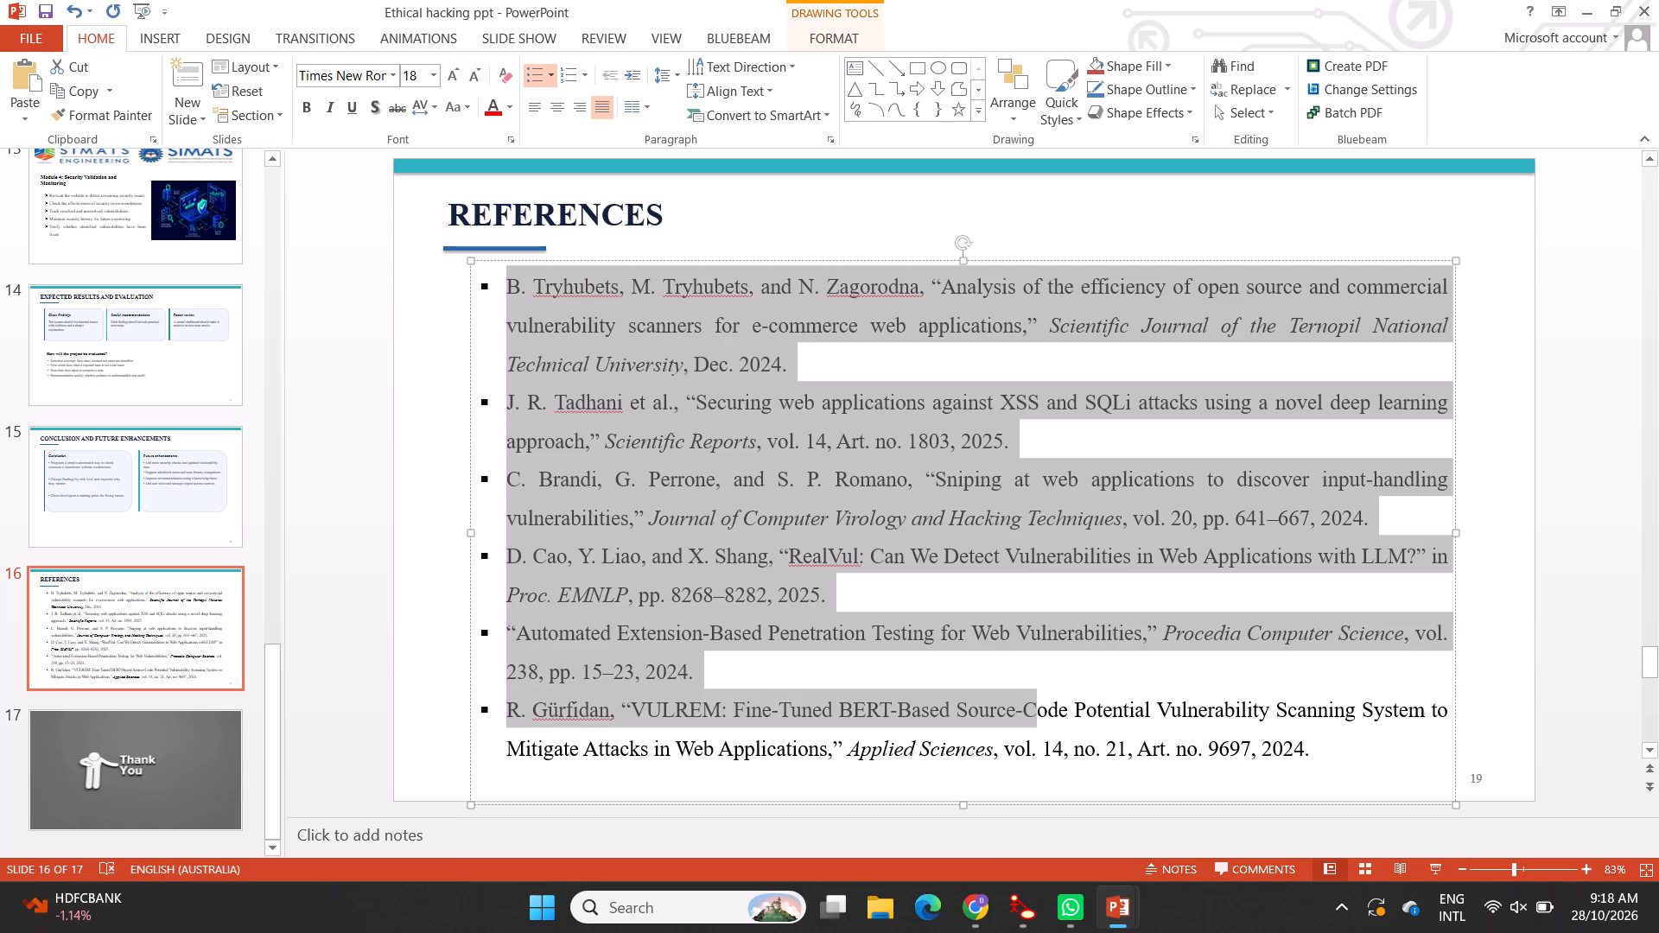
left_click_drag(1033, 714, 1033, 728)
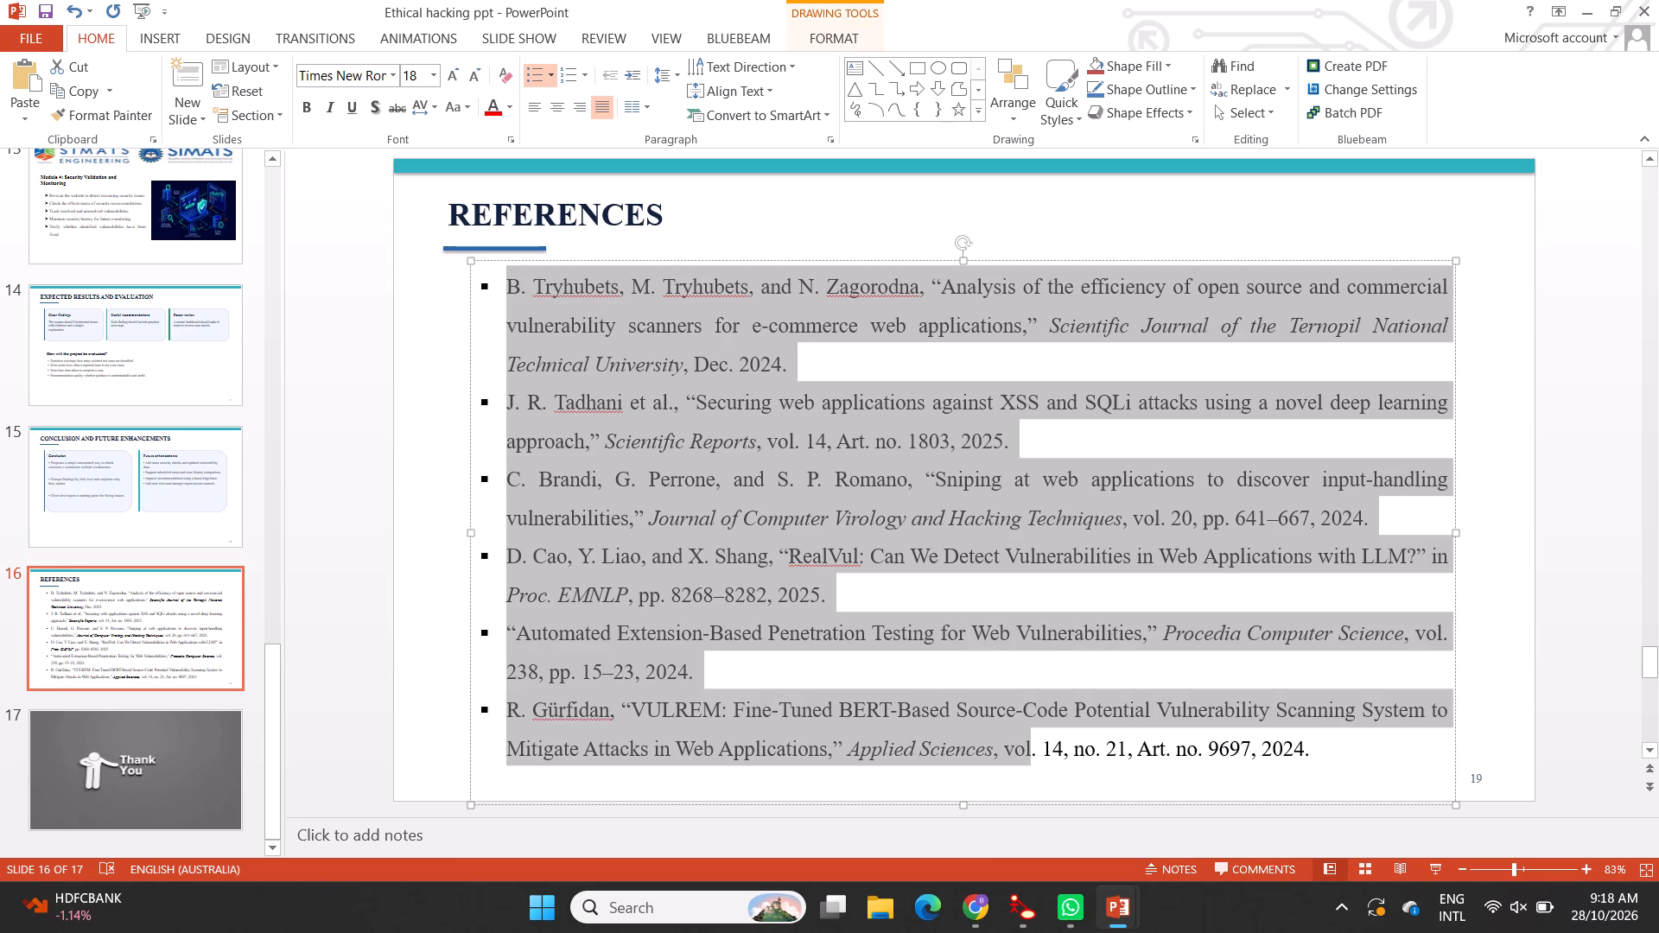
left_click_drag(1033, 728, 1050, 716)
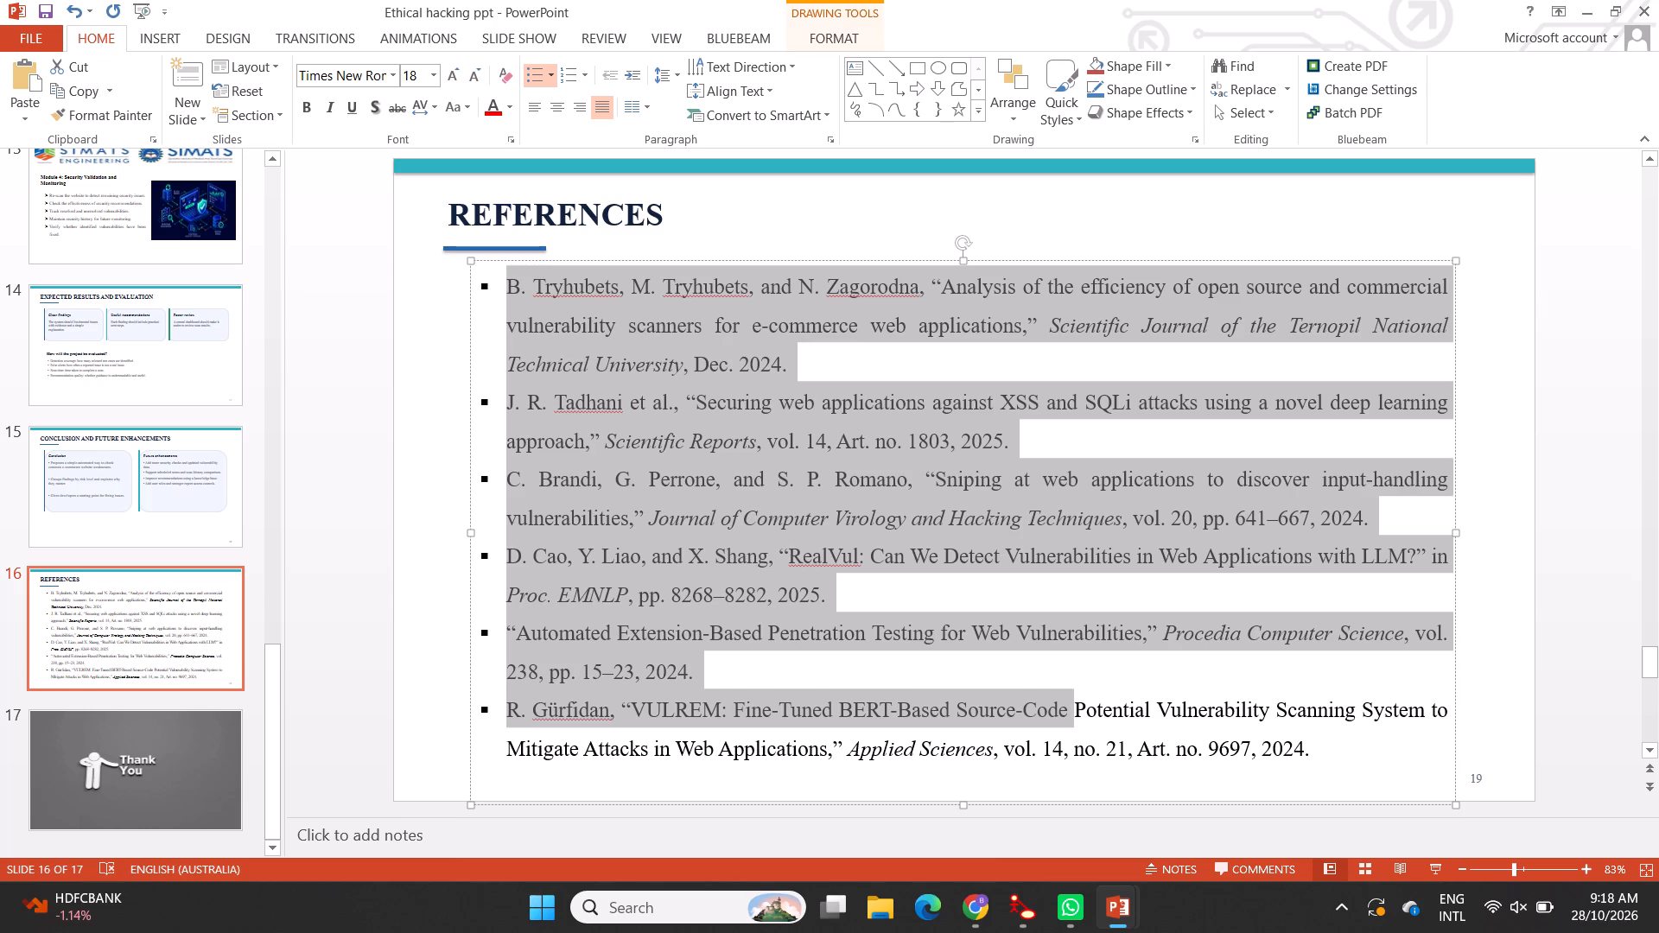
left_click_drag(1050, 716, 1021, 693)
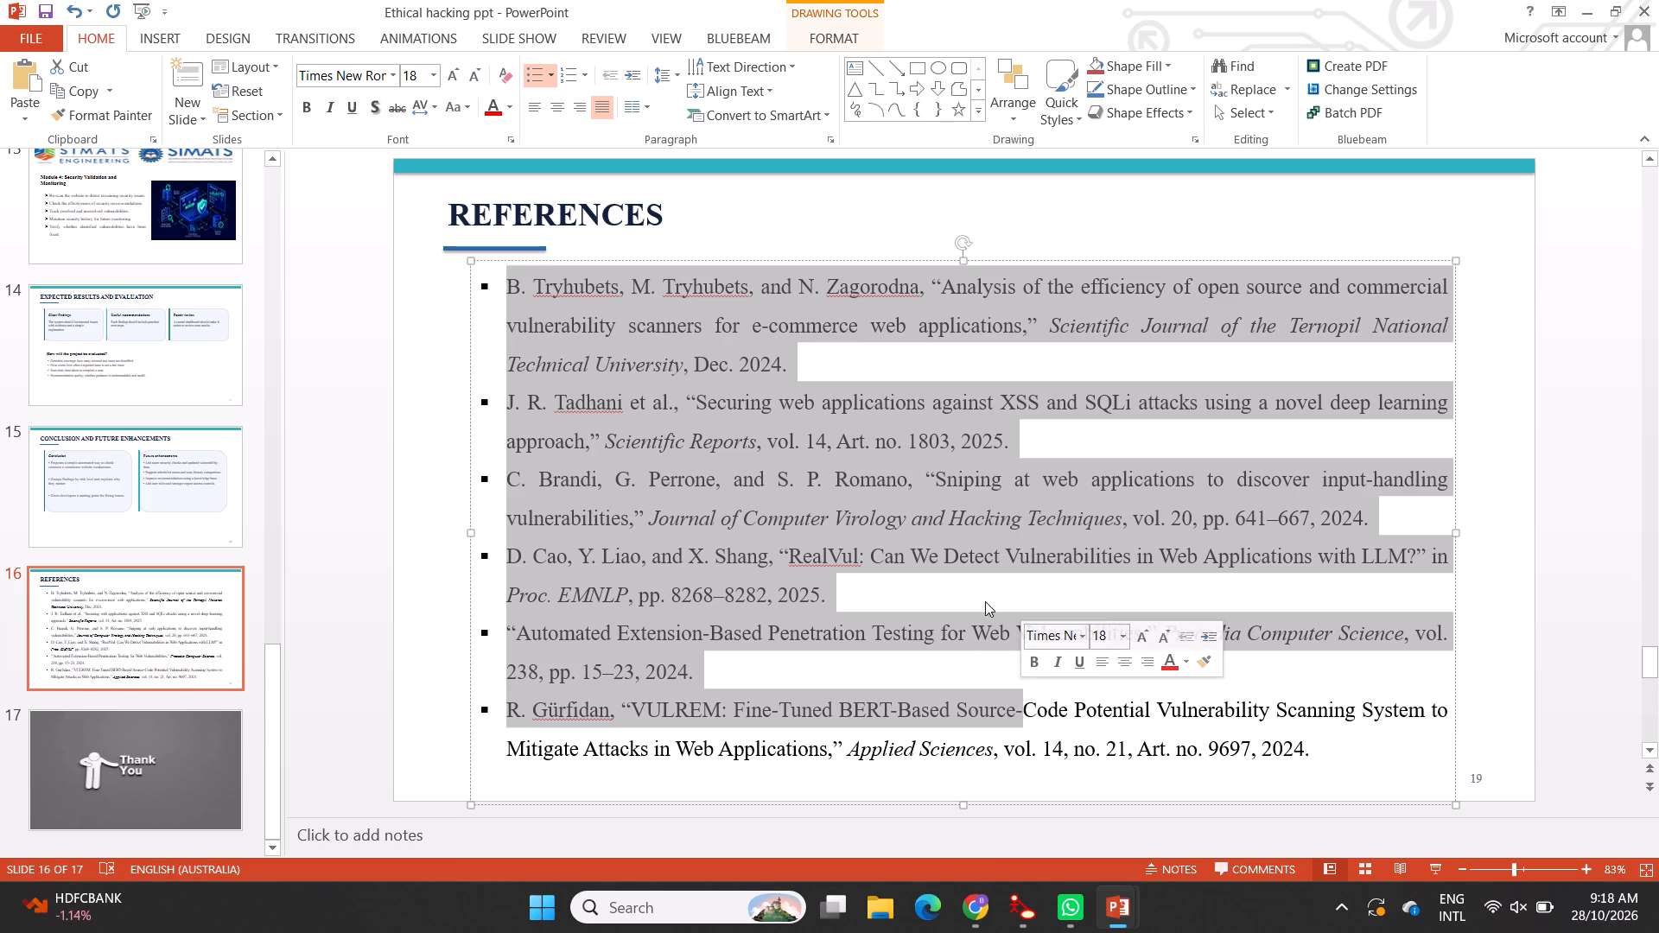
left_click(980, 587)
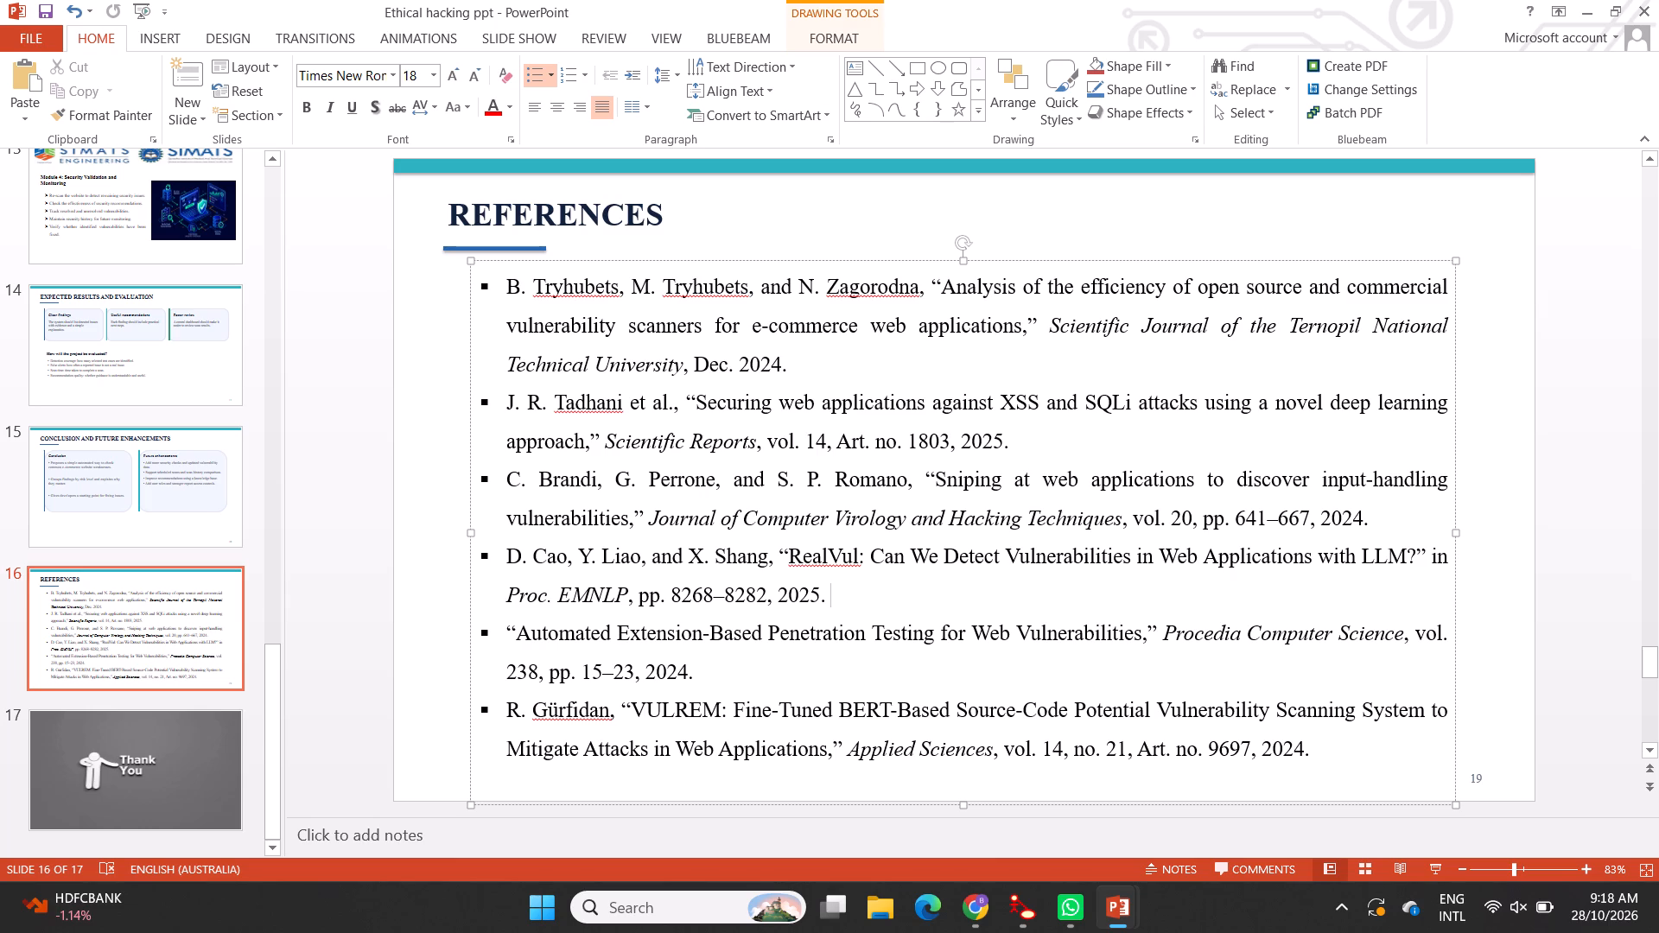
left_click_drag(501, 290, 693, 314)
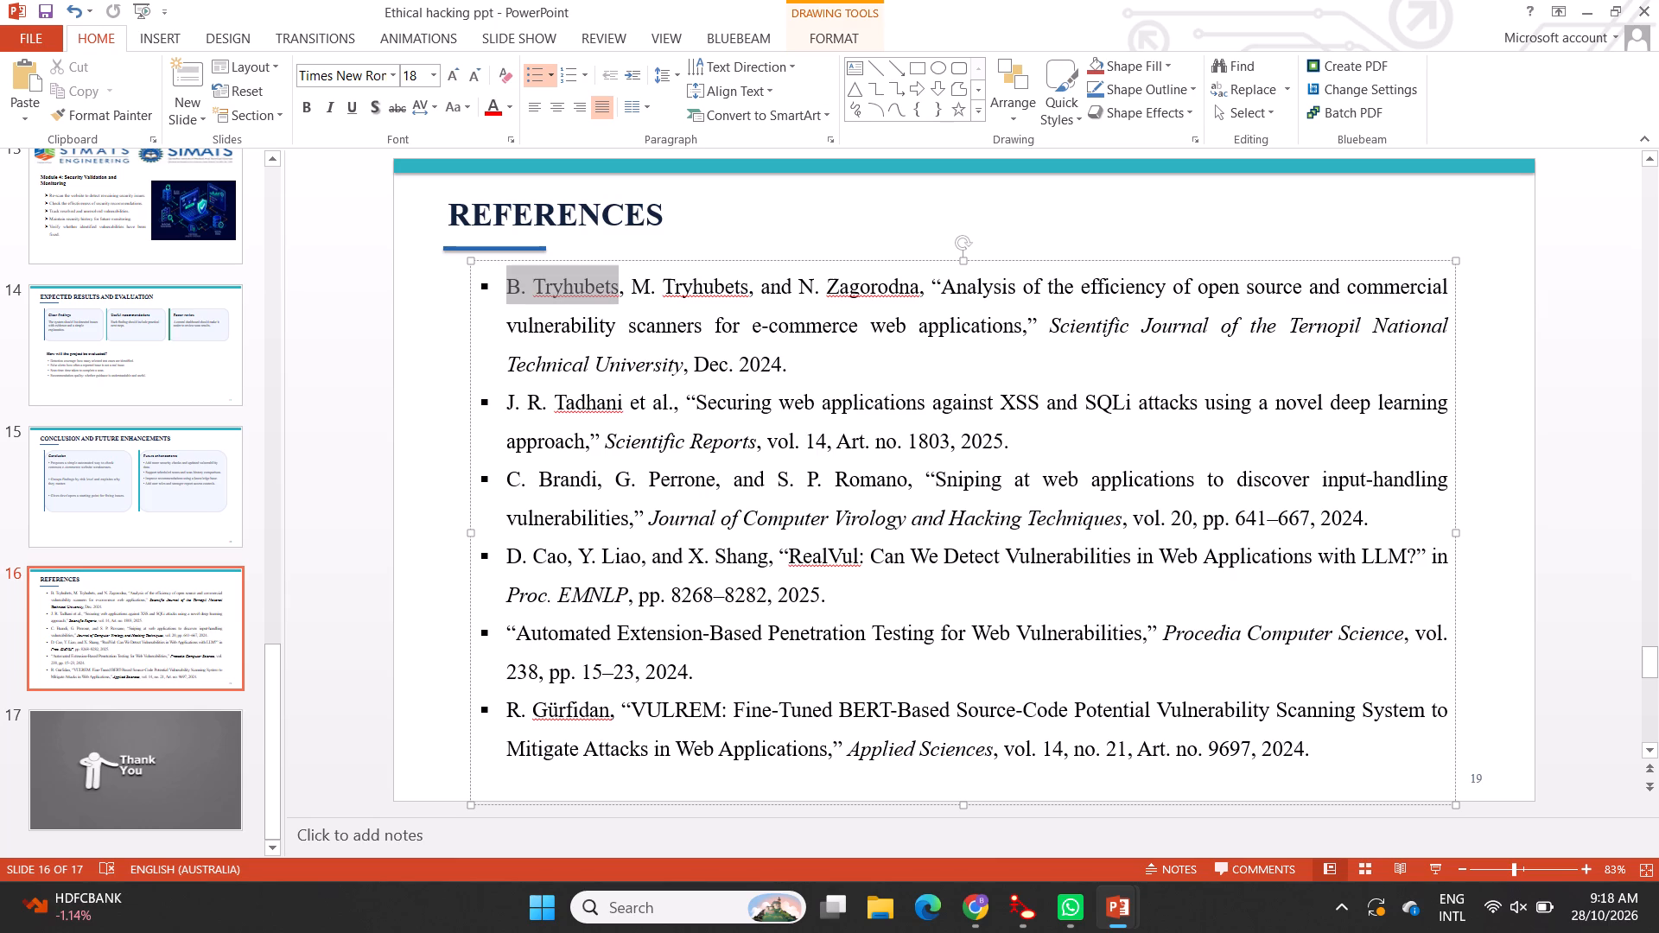
left_click_drag(693, 314, 1247, 739)
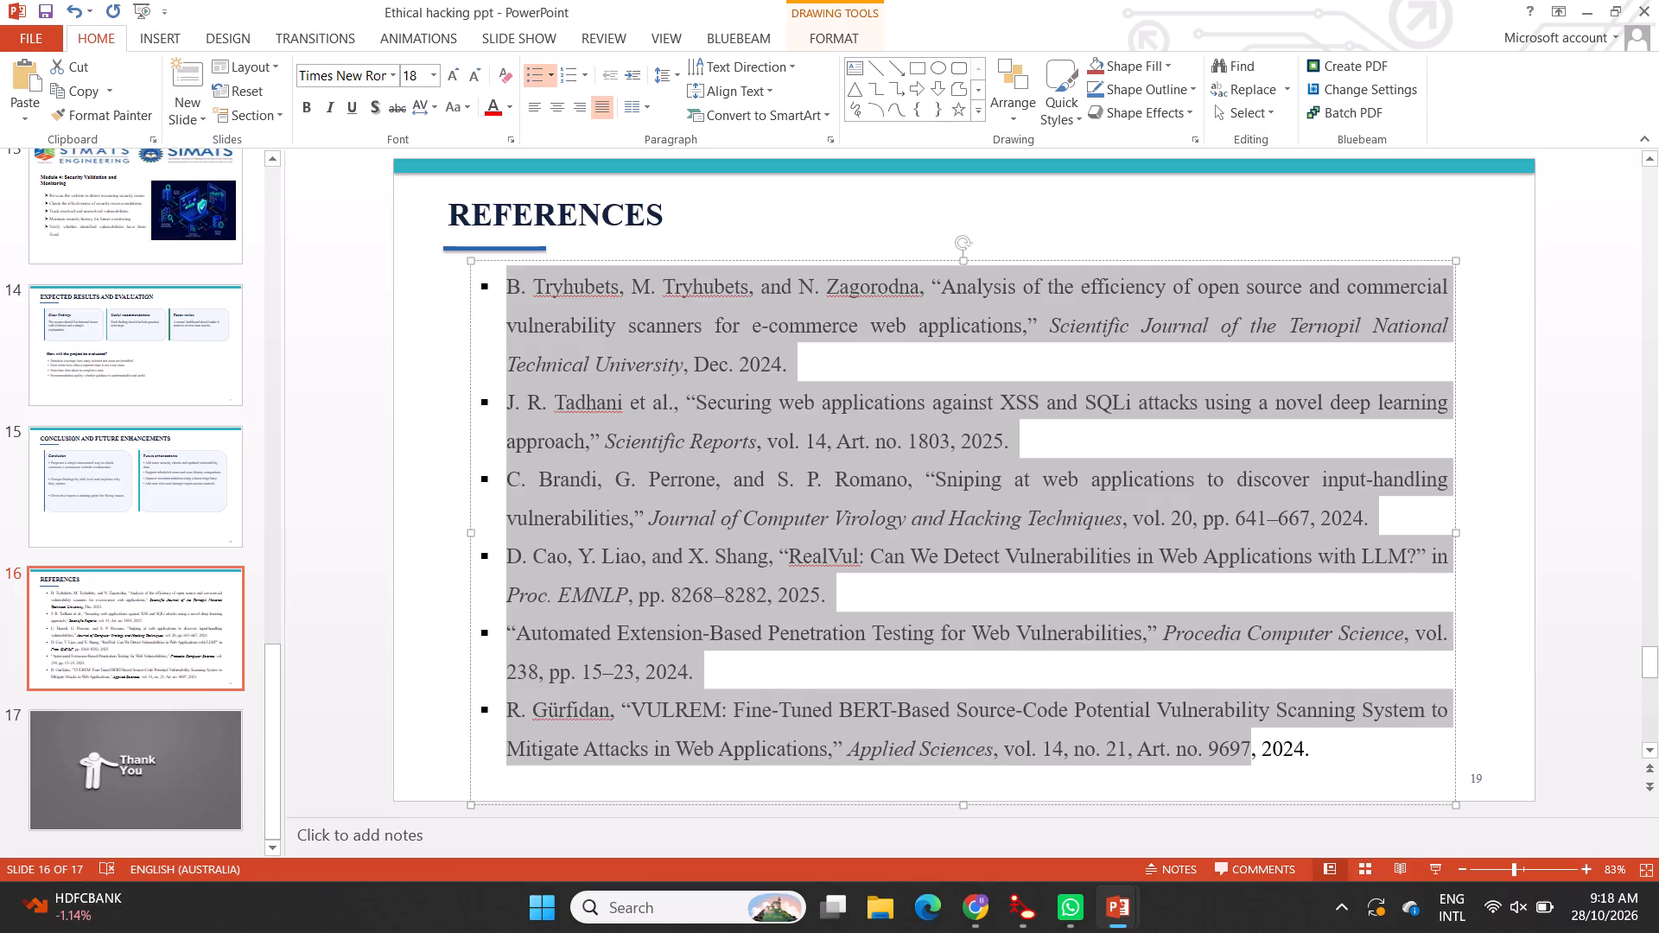
left_click_drag(1247, 739, 1352, 750)
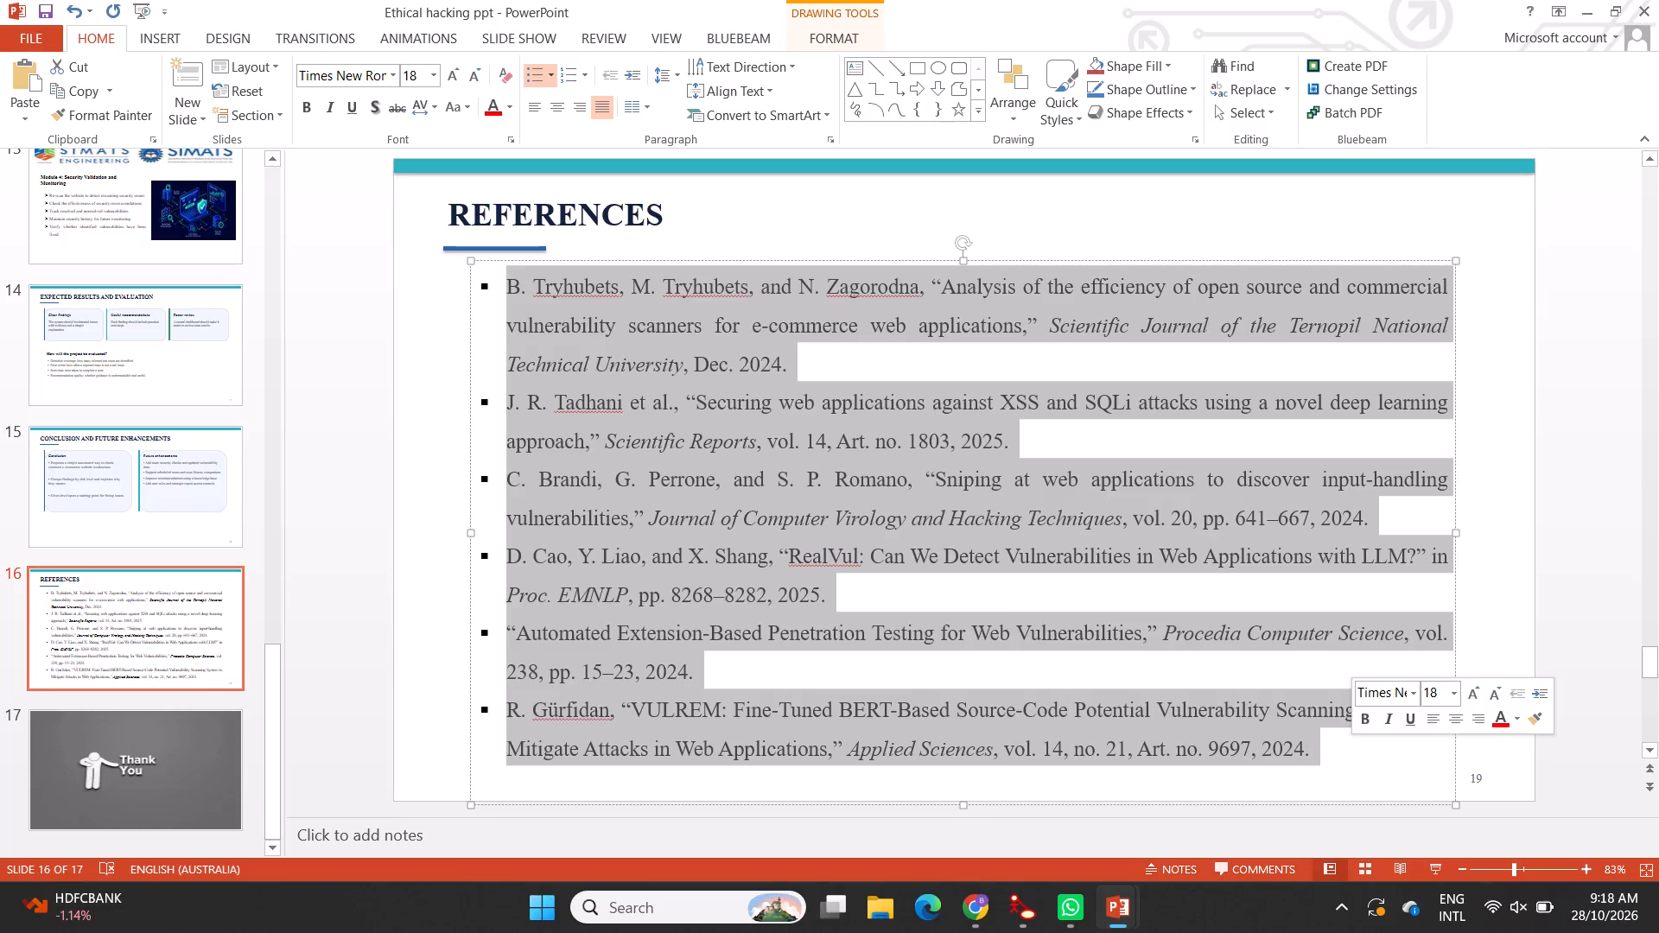
key("ctrl+c")
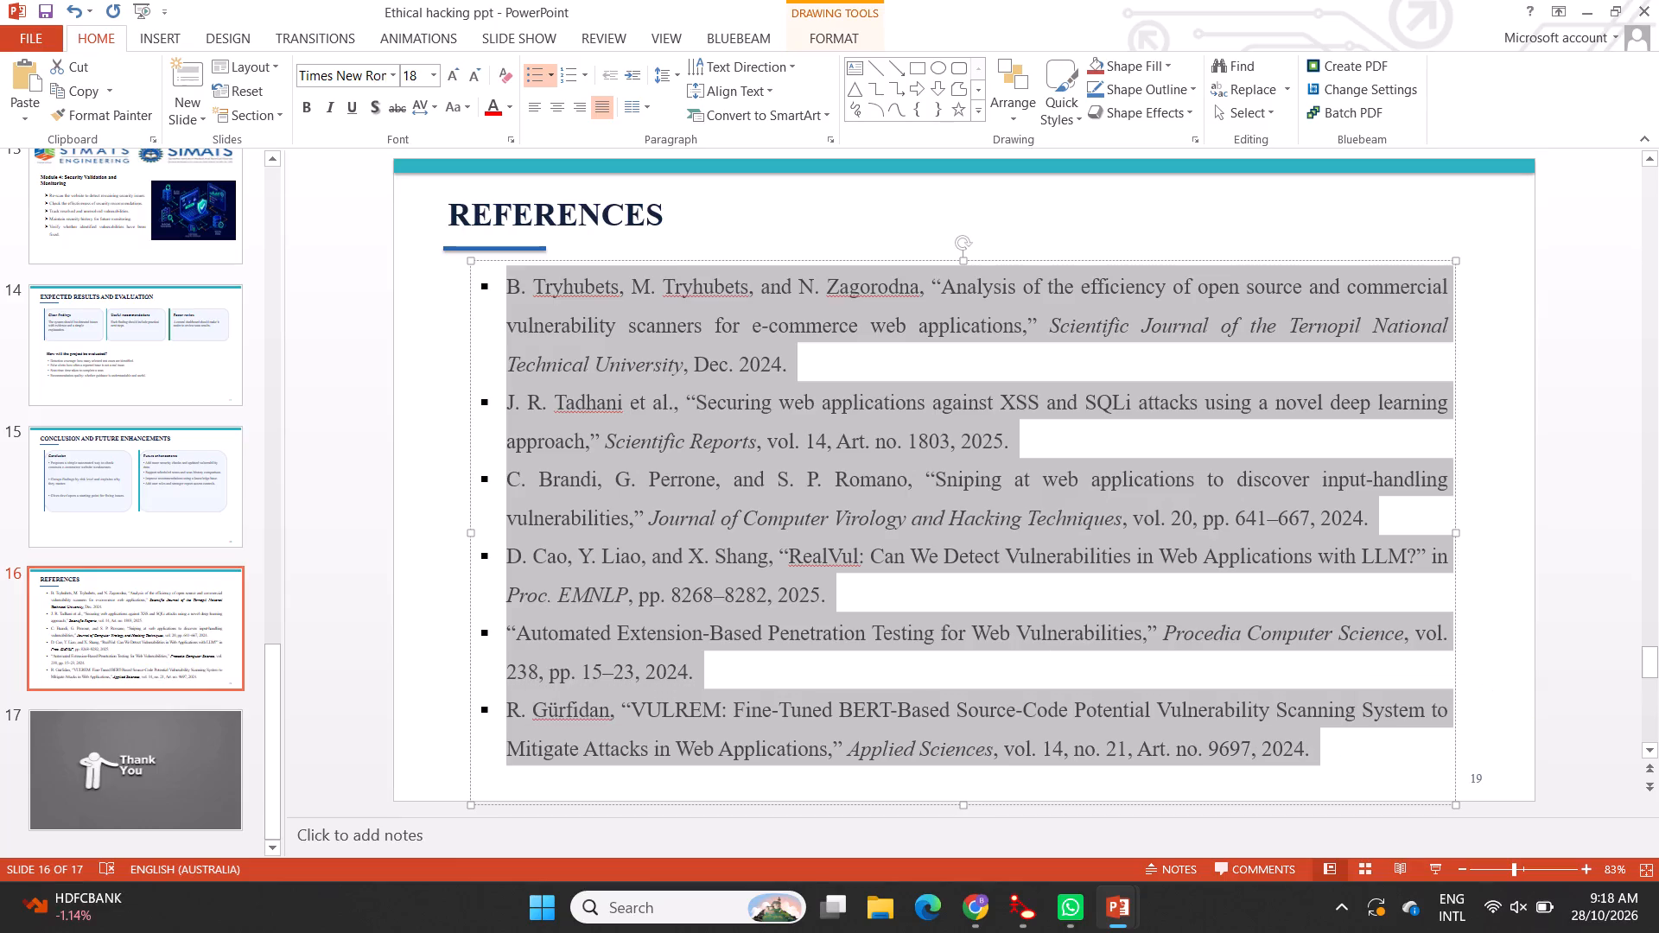
left_click(1197, 284)
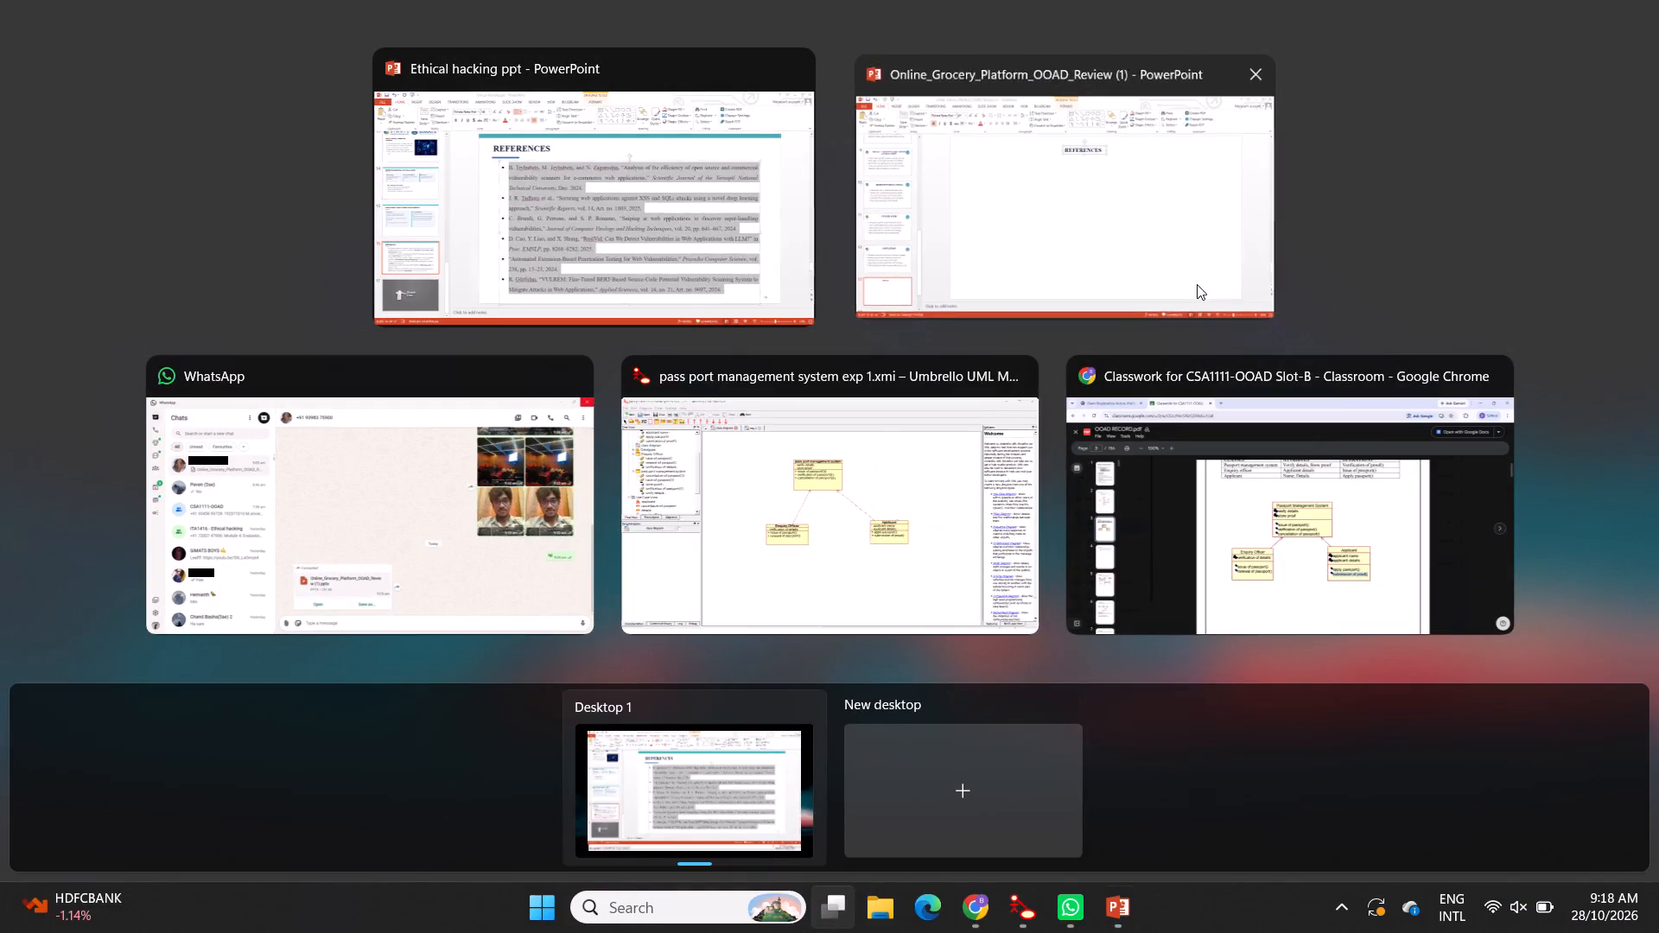
left_click(869, 345)
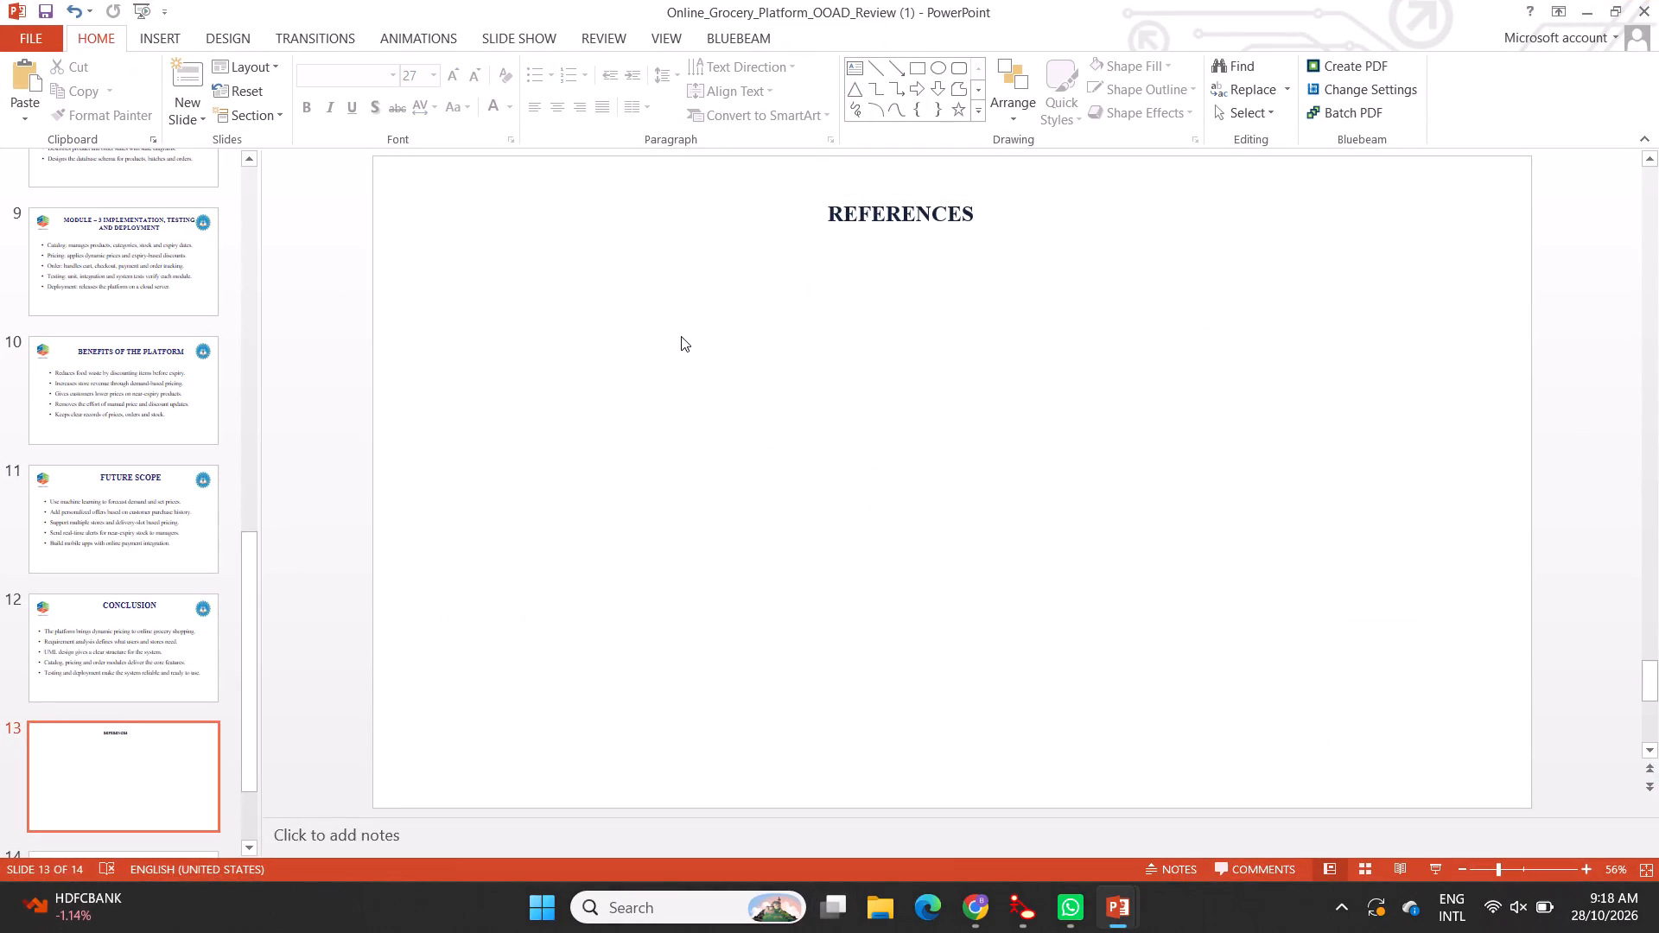
key("ctrl+v")
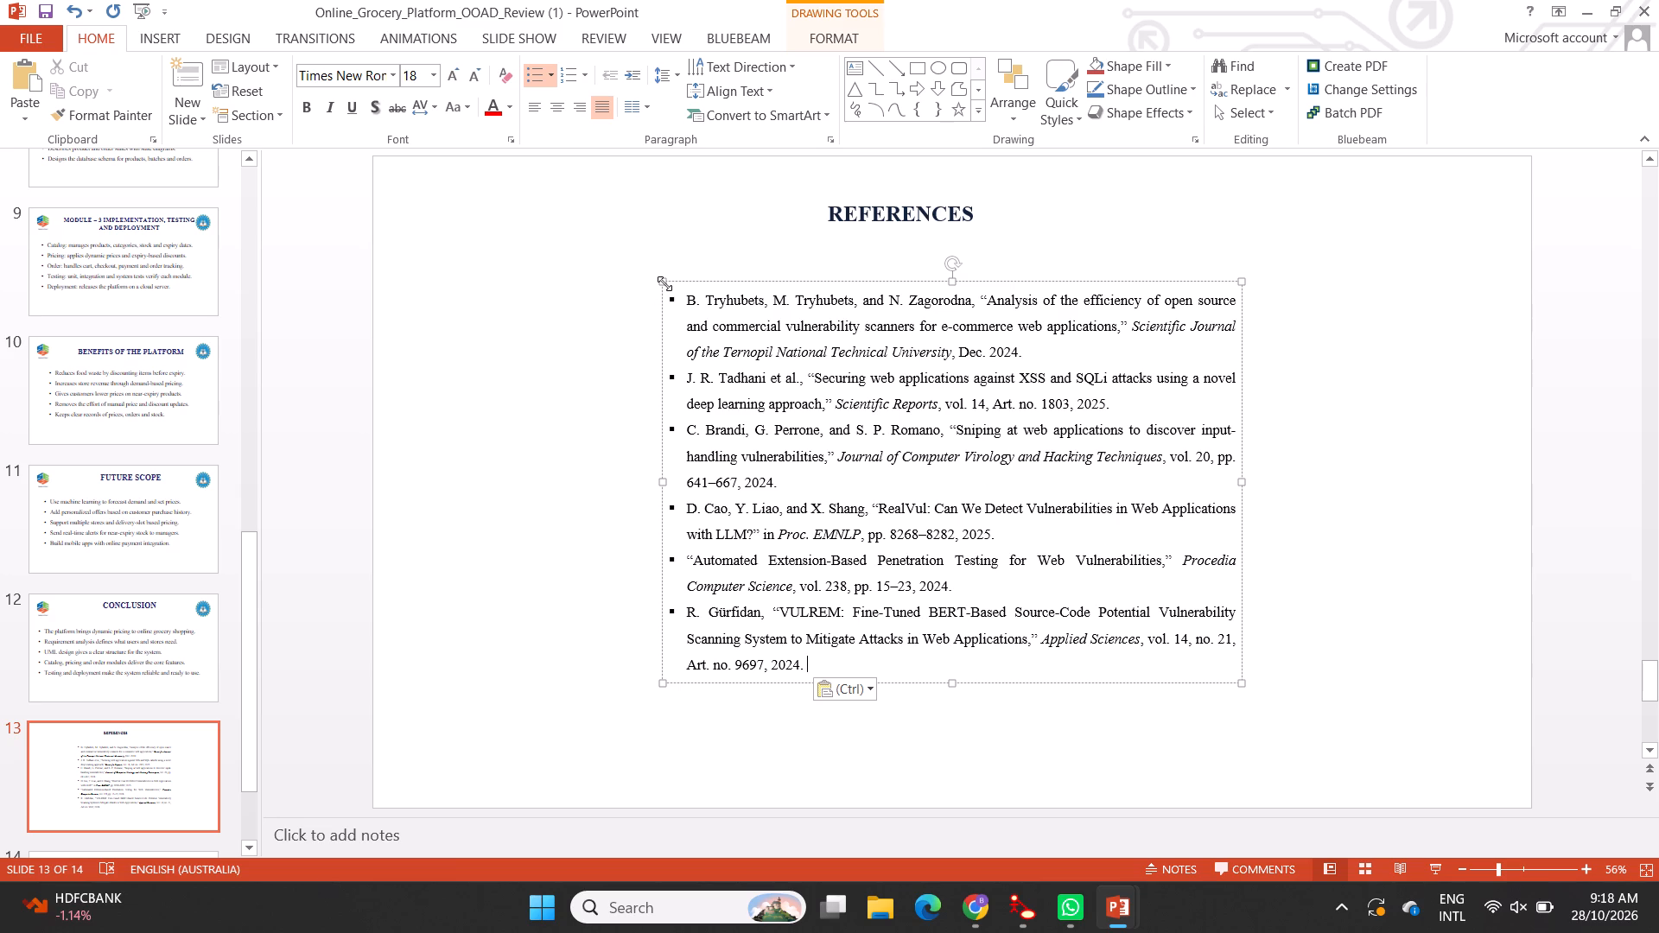
Widen the reference list's text box to span most of slide 13 and move it down, leaving space below the heading.
left_click_drag(664, 283, 404, 275)
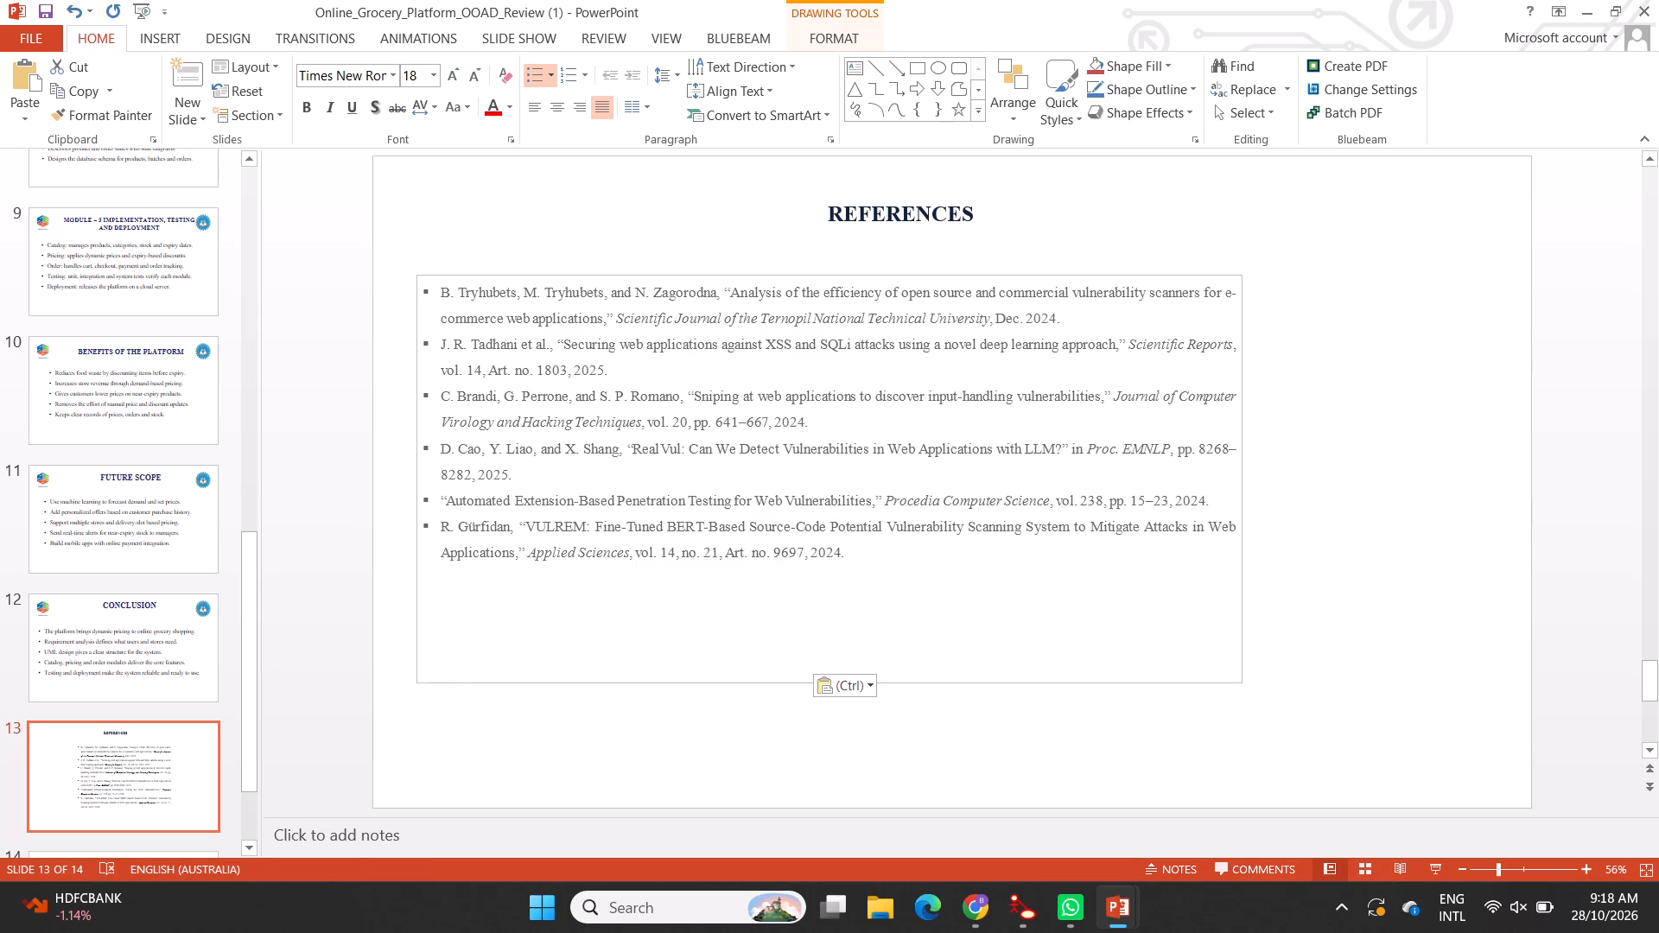
left_click_drag(404, 275, 416, 276)
left_click_drag(416, 276, 416, 278)
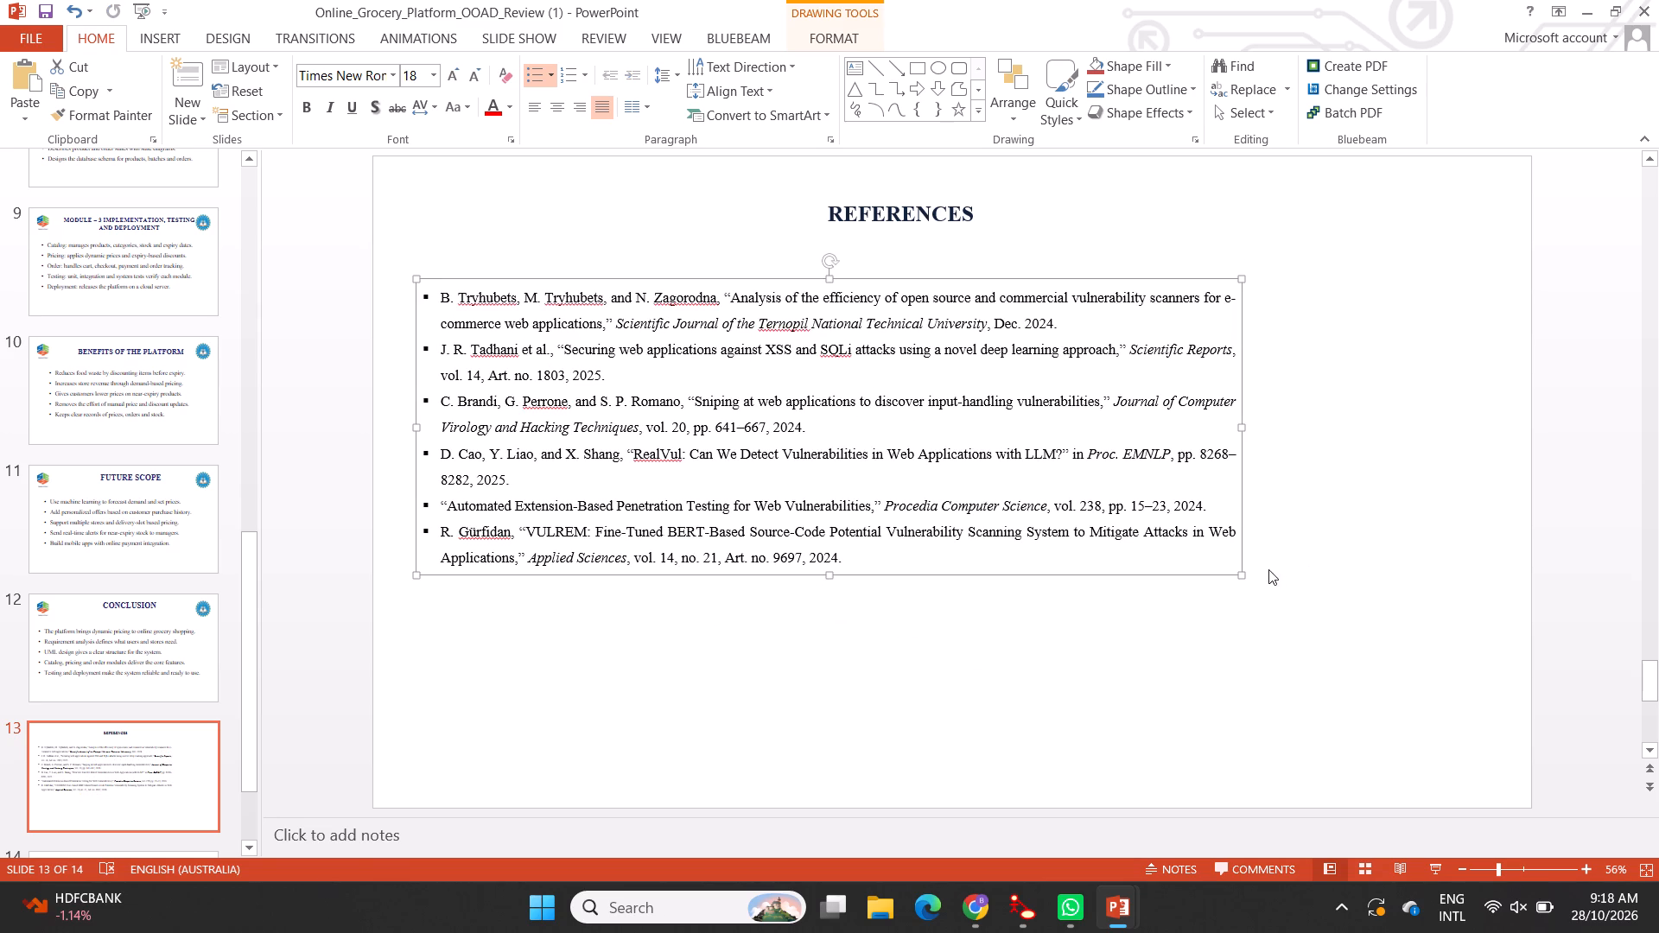
left_click_drag(1242, 572, 1494, 713)
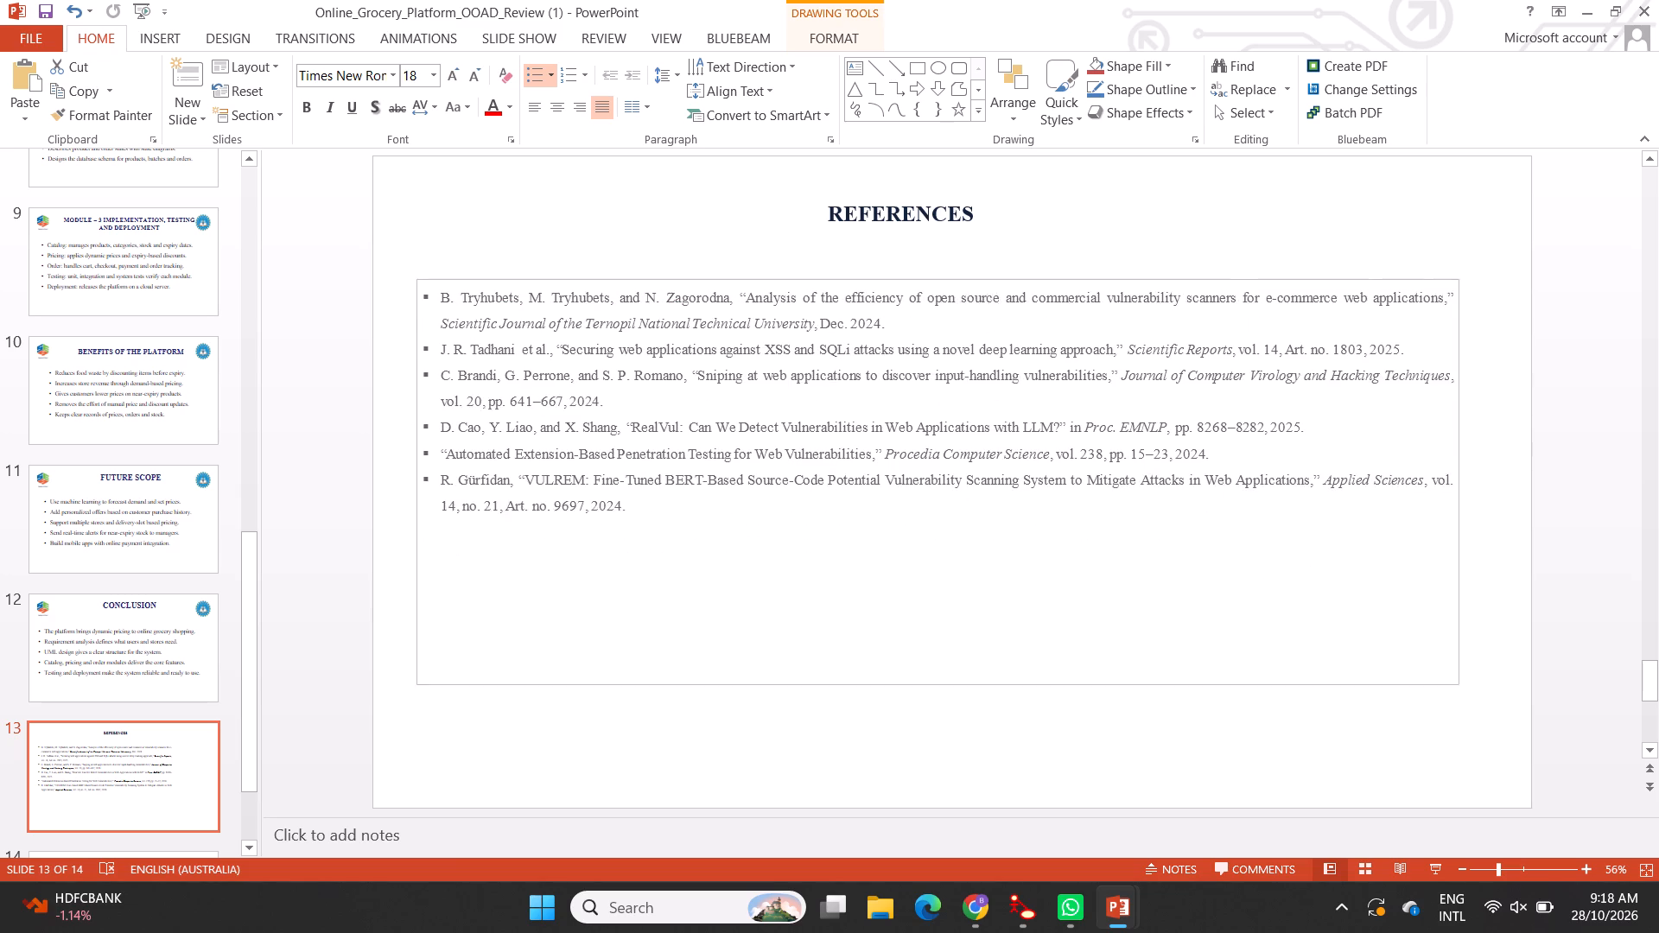
left_click_drag(1494, 713, 1391, 768)
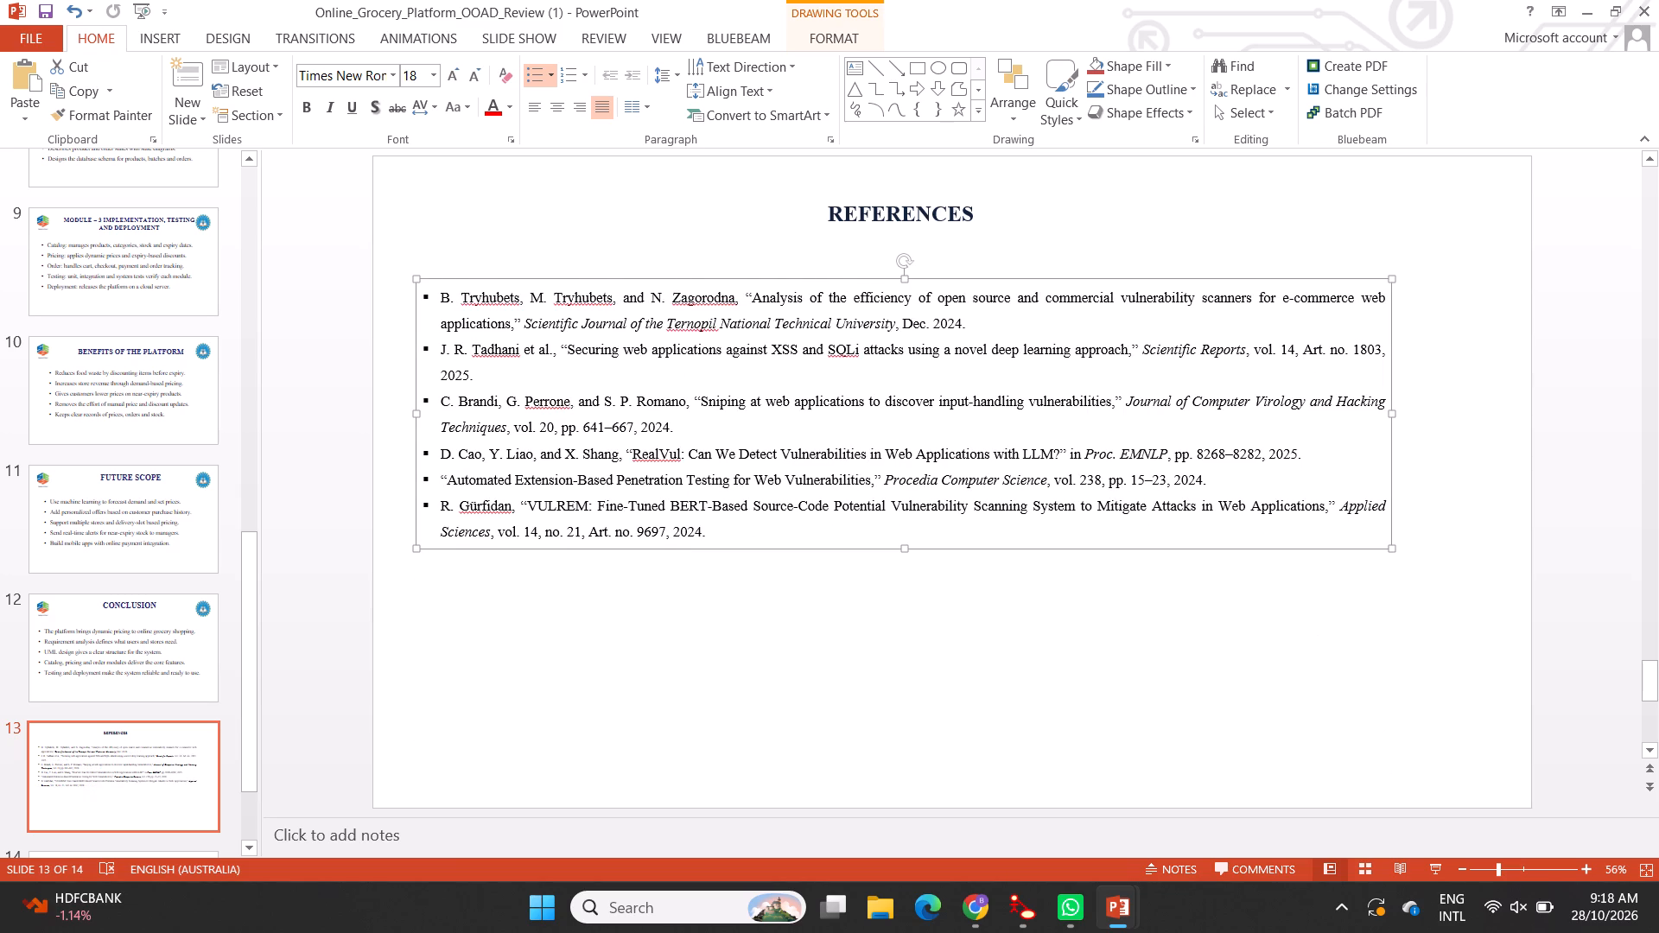
left_click_drag(1065, 277, 1082, 403)
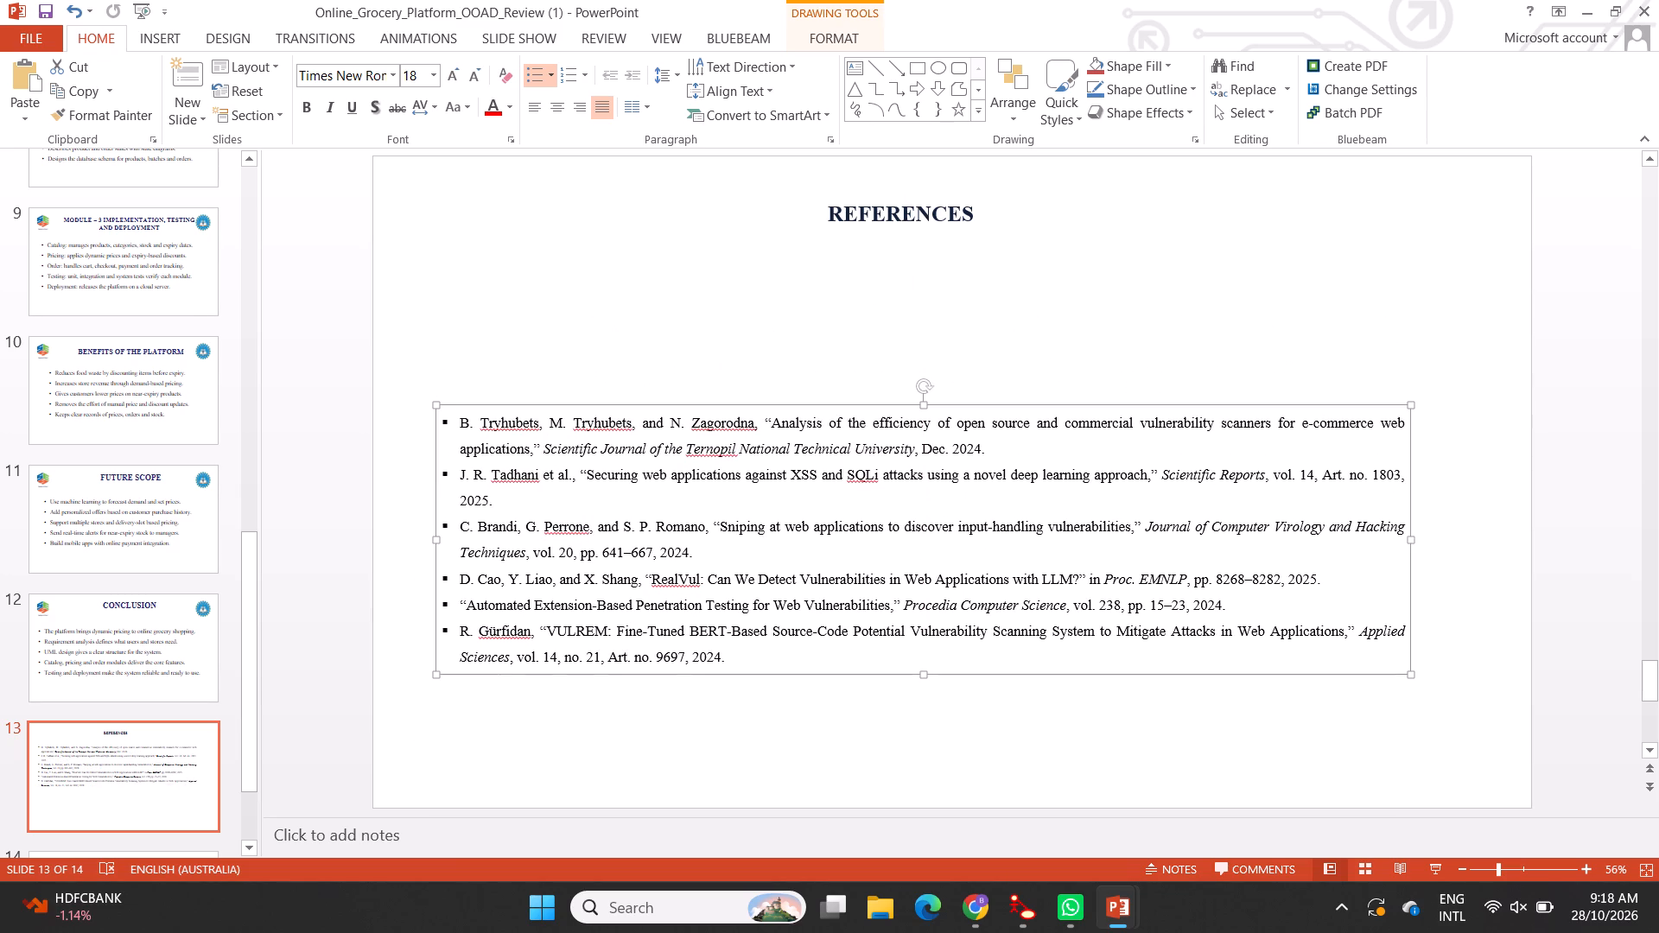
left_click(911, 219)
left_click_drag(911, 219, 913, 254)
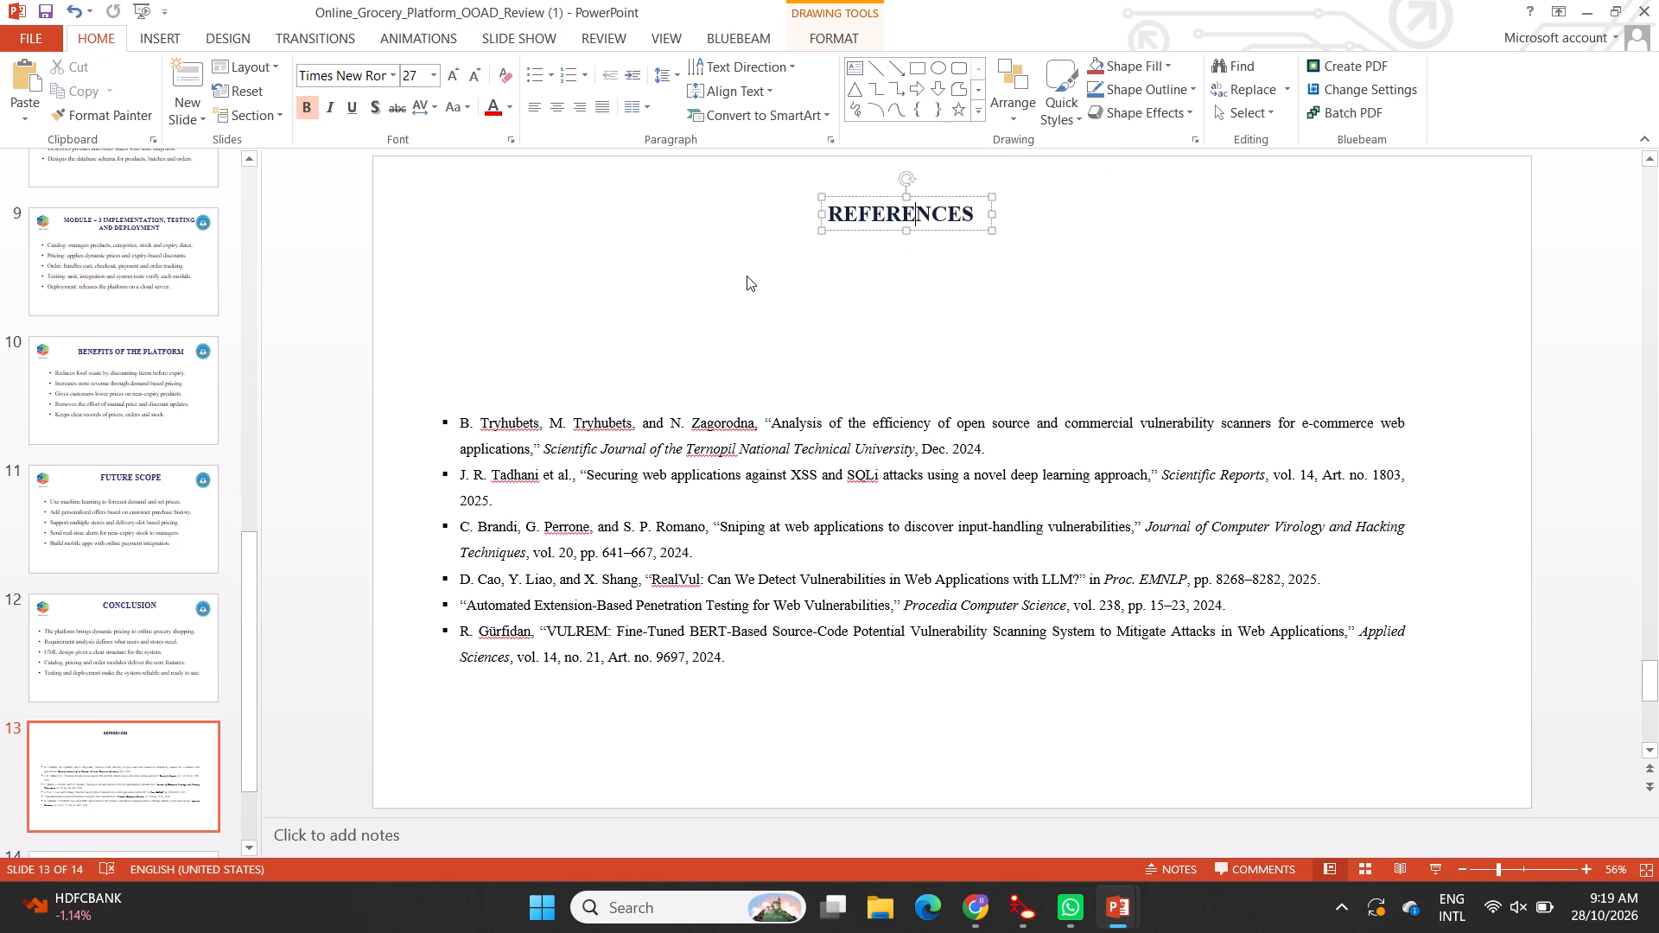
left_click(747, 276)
Copy the "Engineer to Excel" logo from the Future Scope slide and paste it onto References slide 13.
left_click(200, 496)
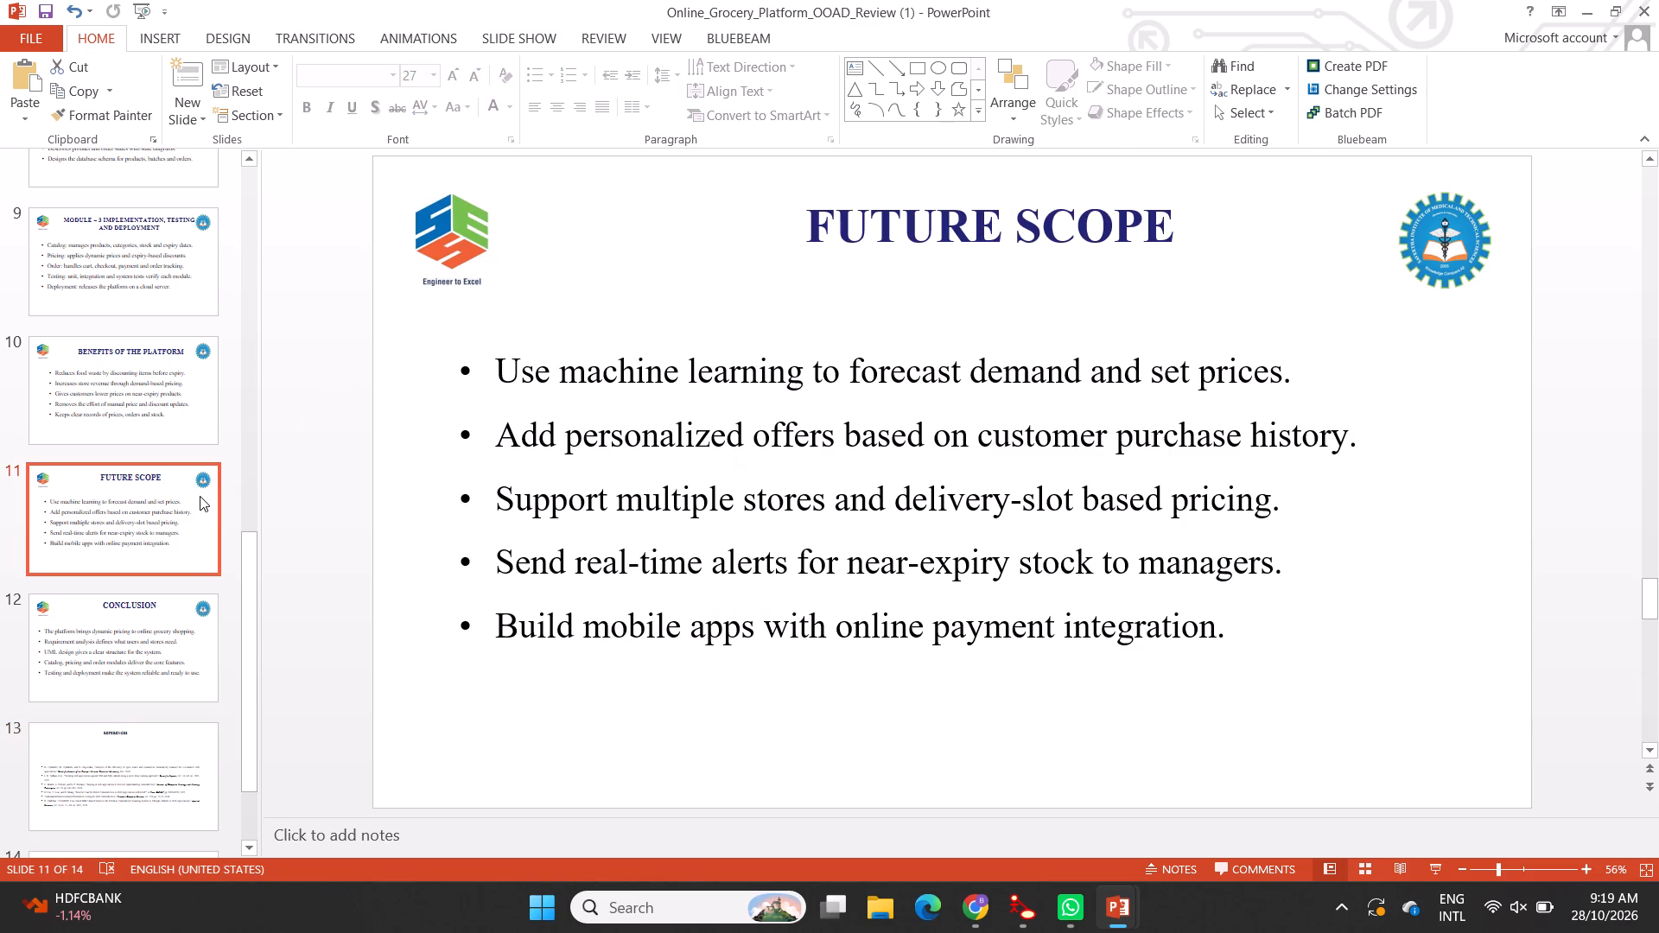
left_click(417, 257)
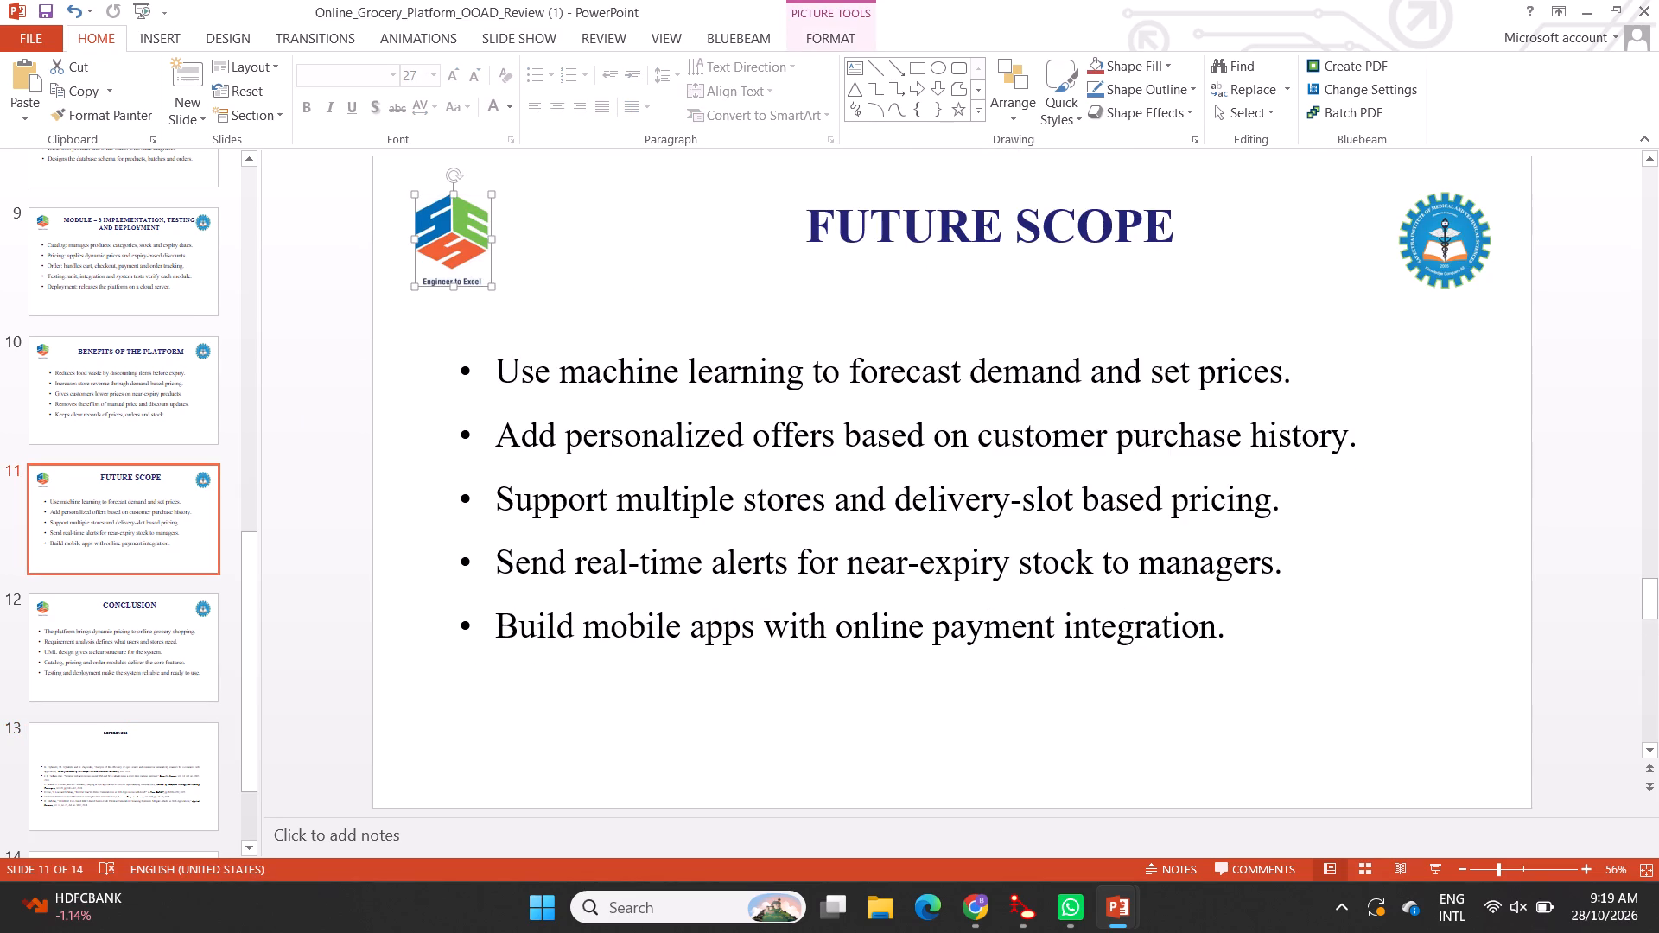
key("ctrl+c")
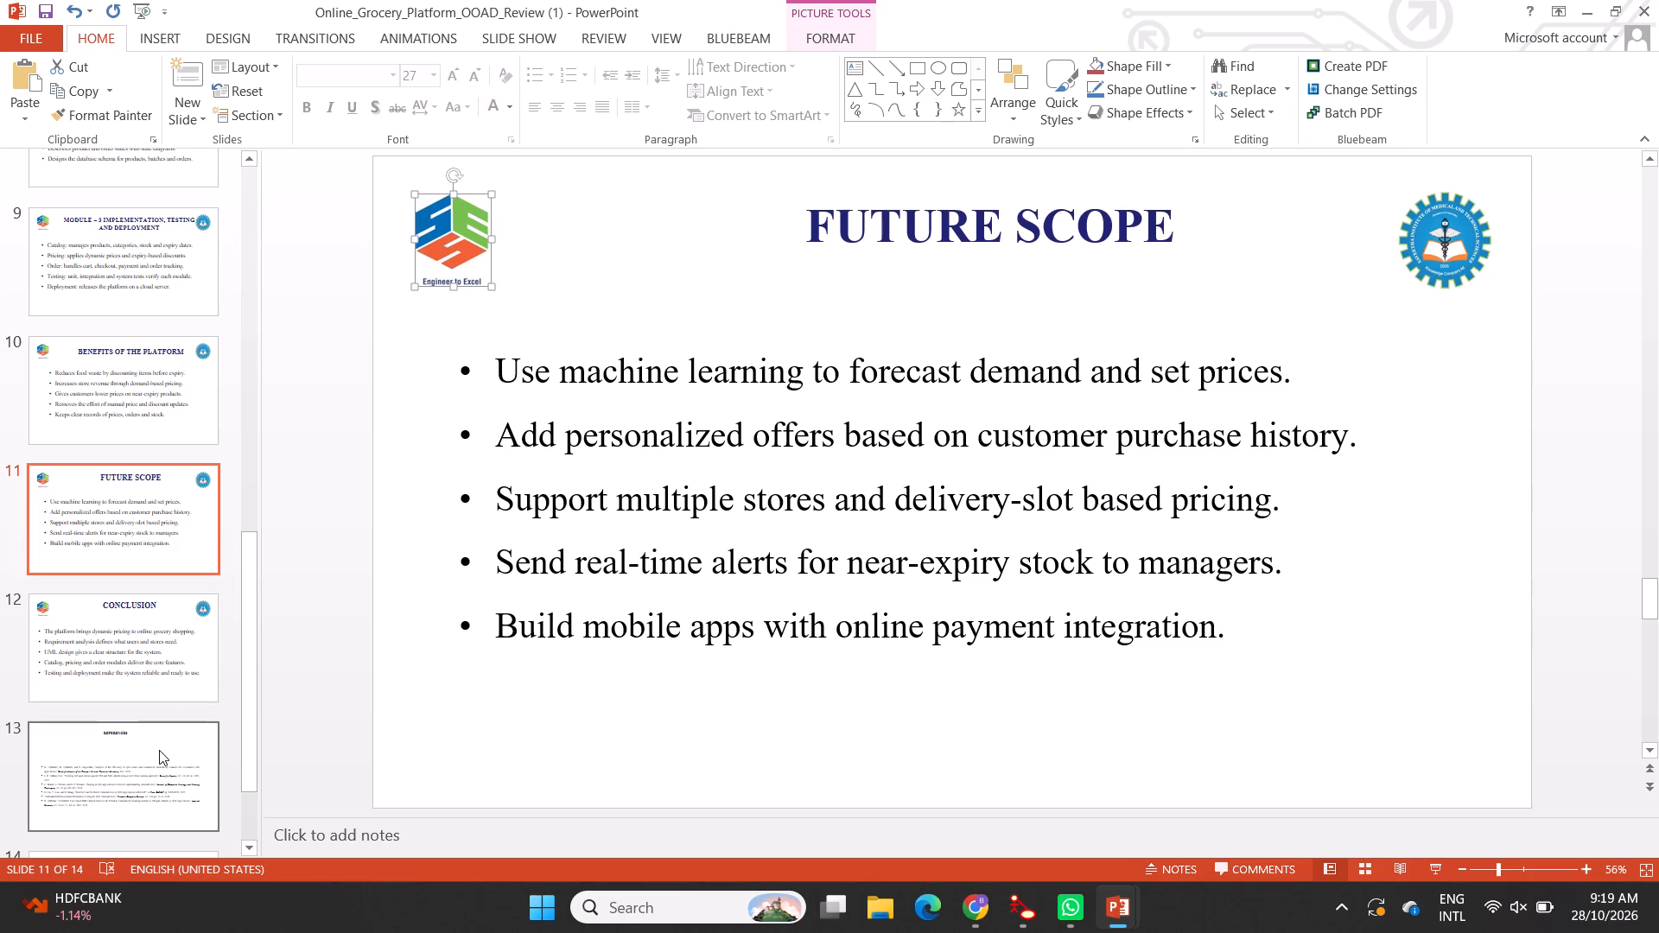
left_click(159, 750)
left_click(454, 238)
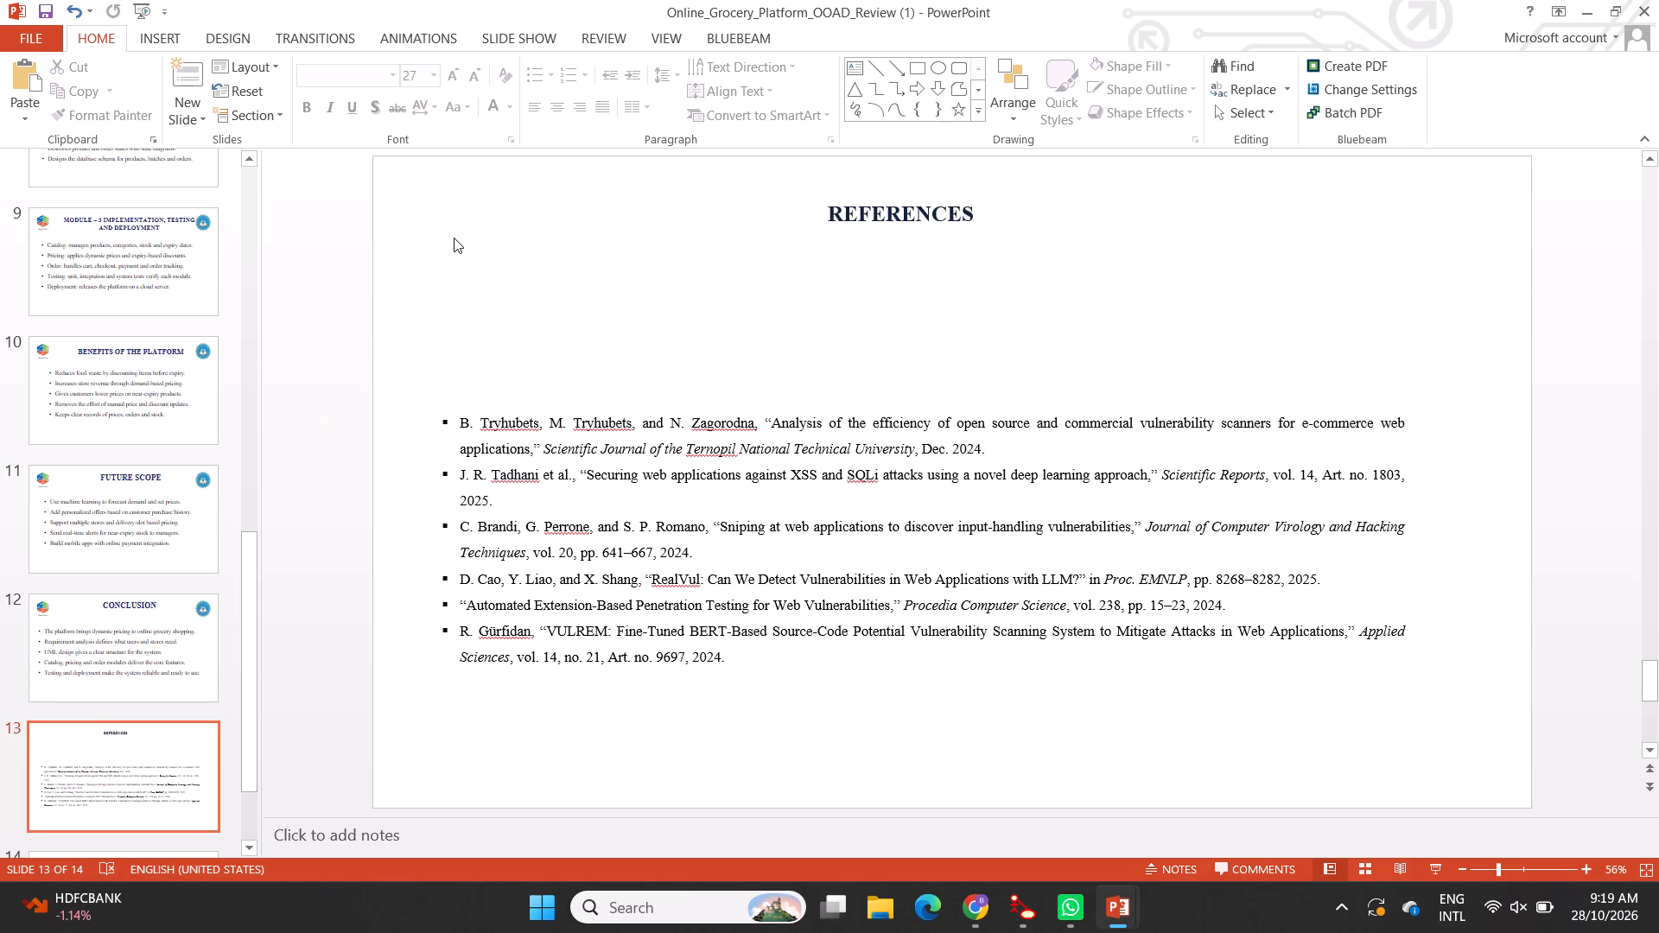
key("ctrl+v")
Copy the round blue emblem from the Conclusion slide and paste it onto References slide 13.
left_click(130, 620)
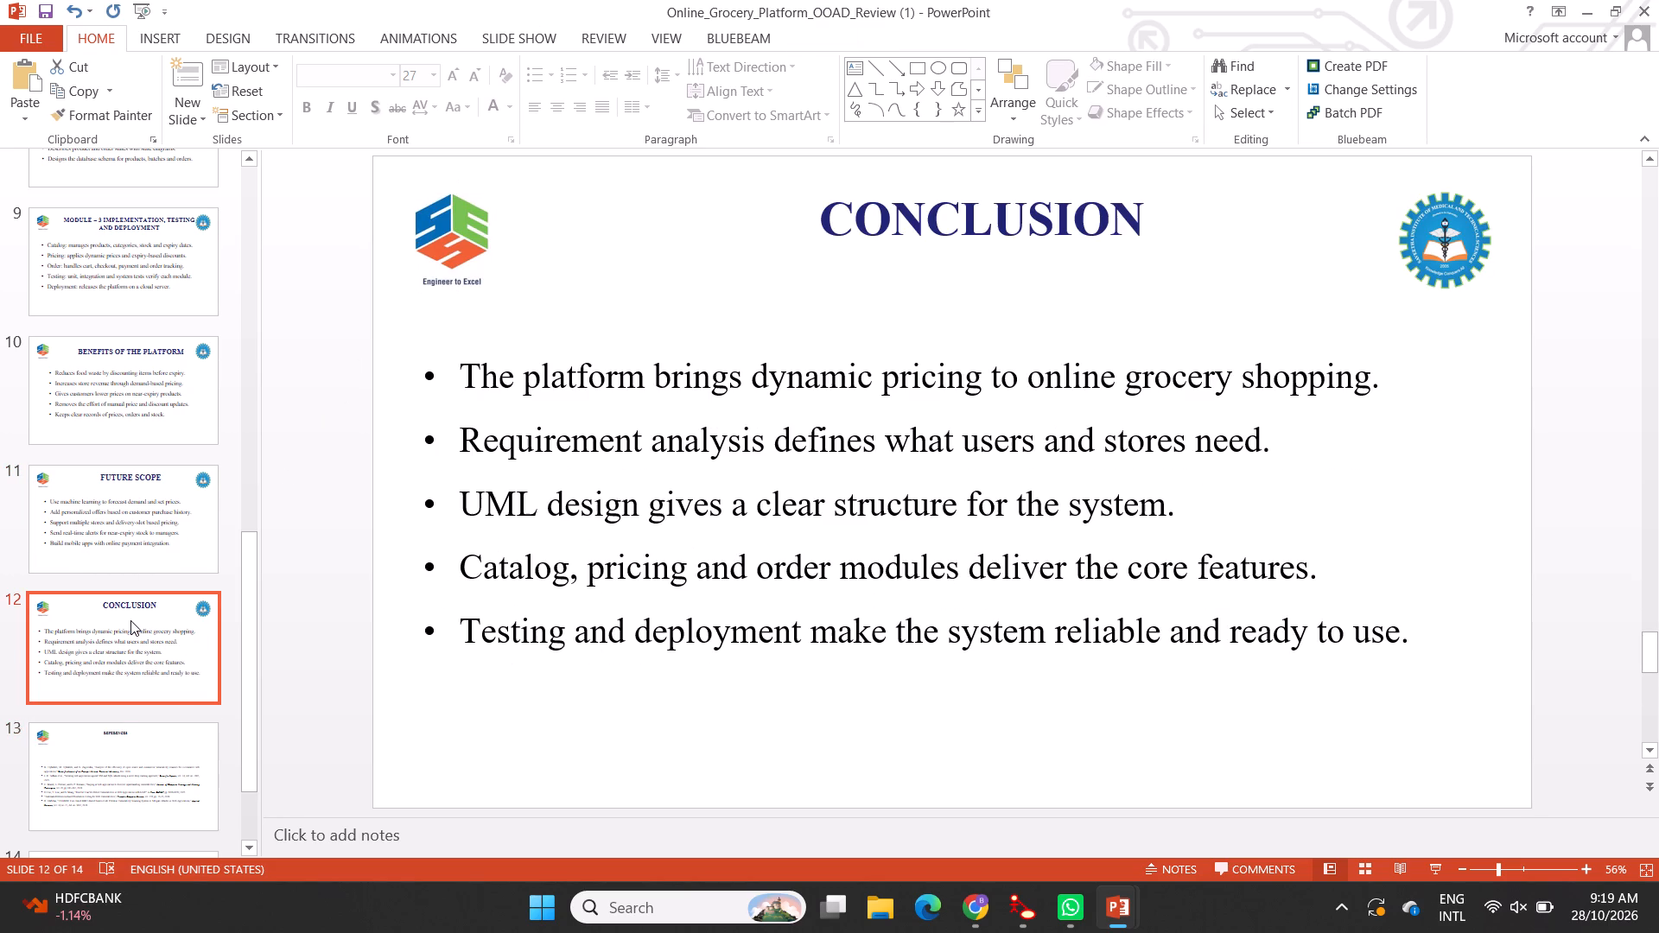
left_click(1432, 251)
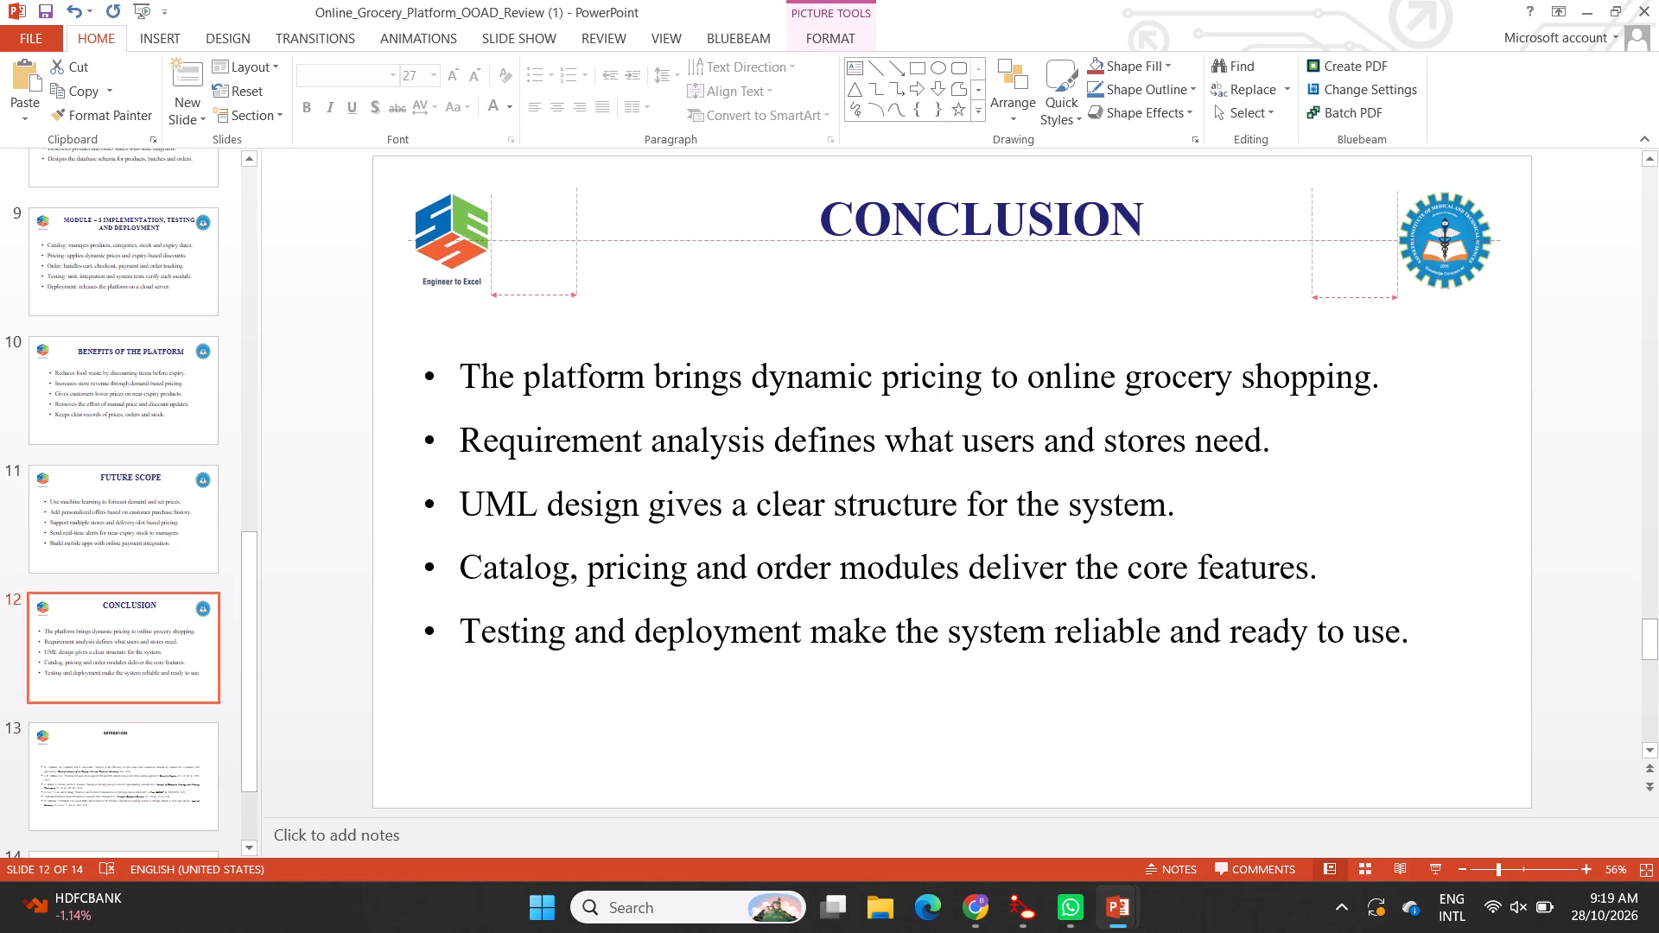
key("ctrl+c")
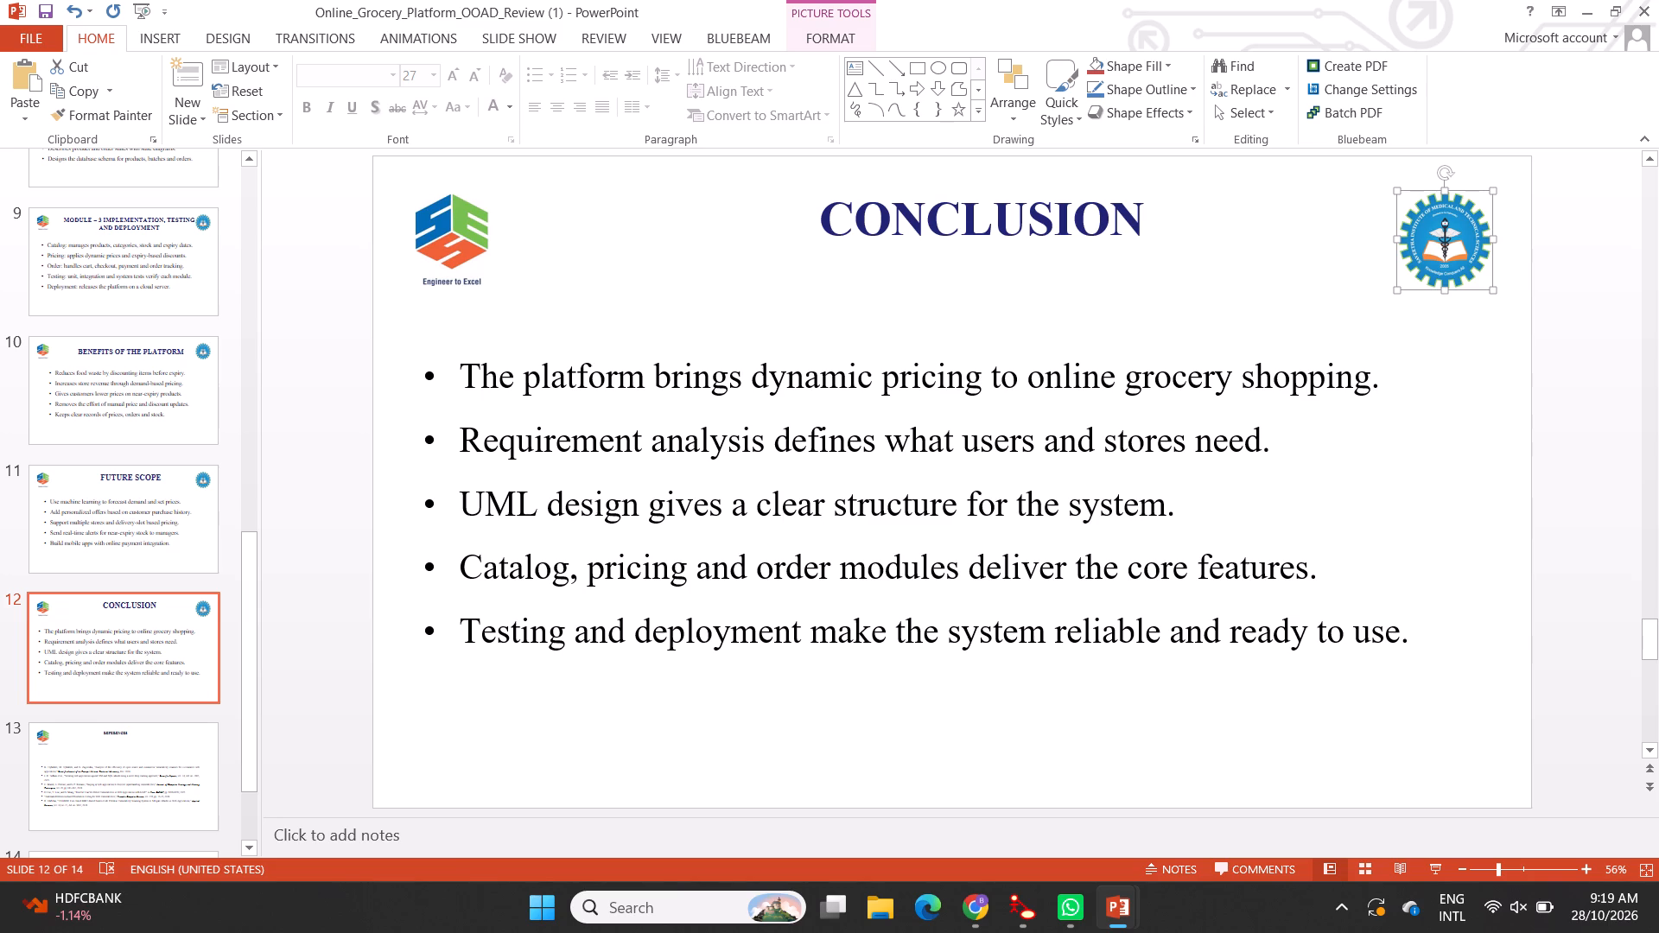
left_click(173, 753)
key("ctrl+v")
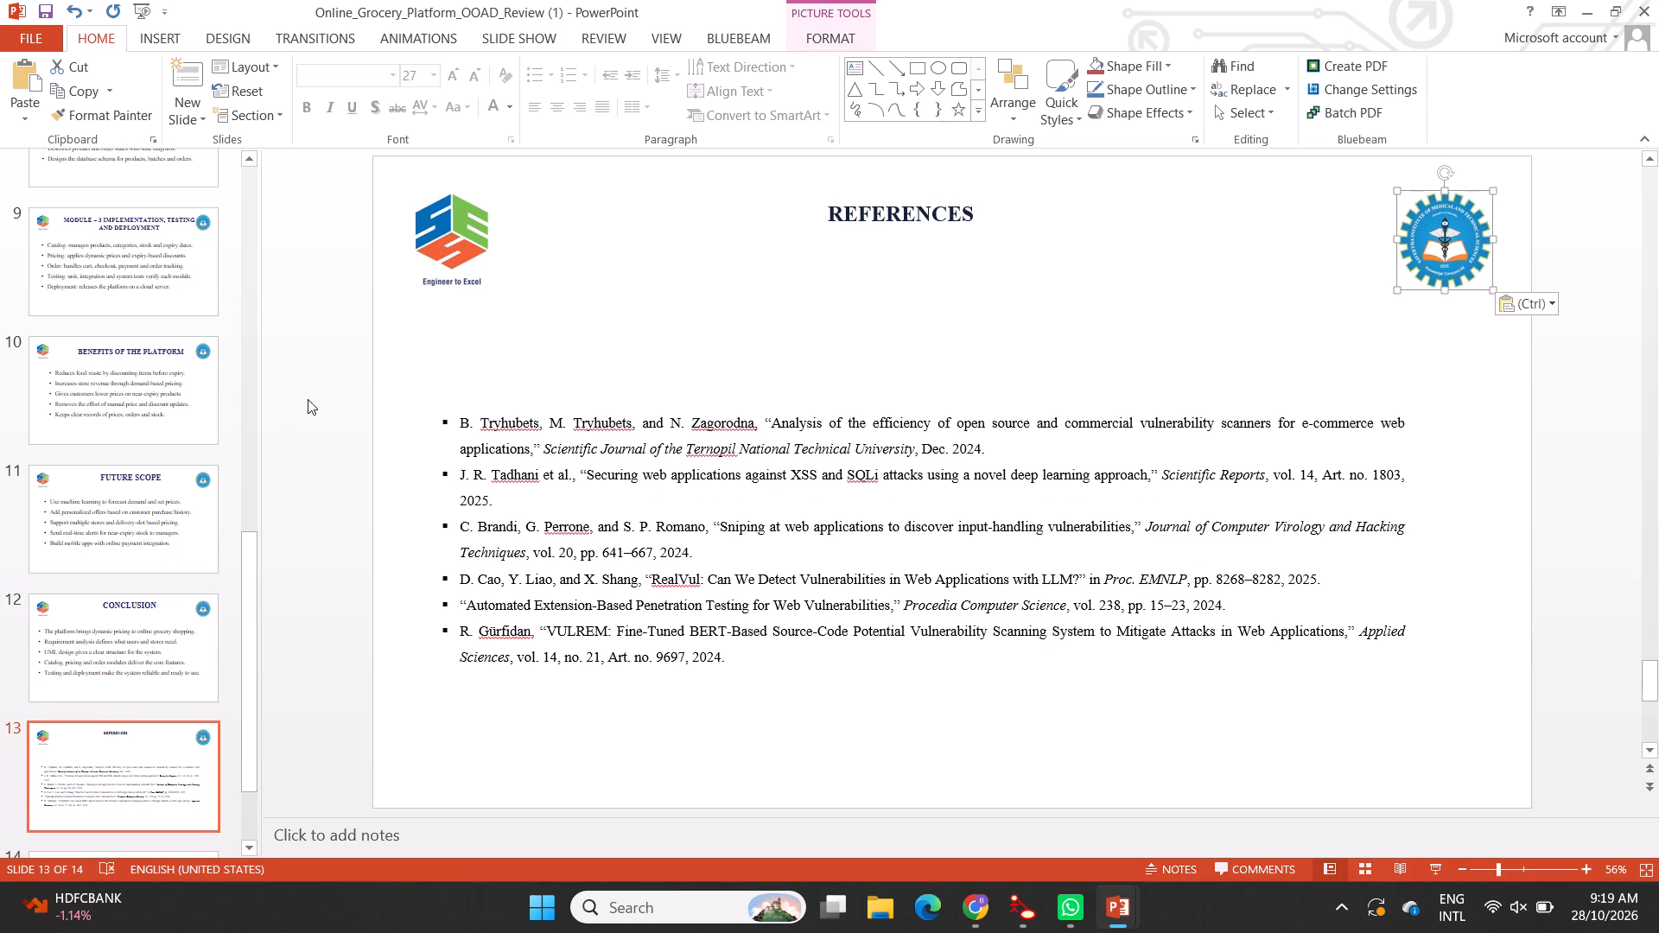
Stretch the "Engineer to Excel" logo on slide 13 slightly wider, keeping its height.
left_click(442, 263)
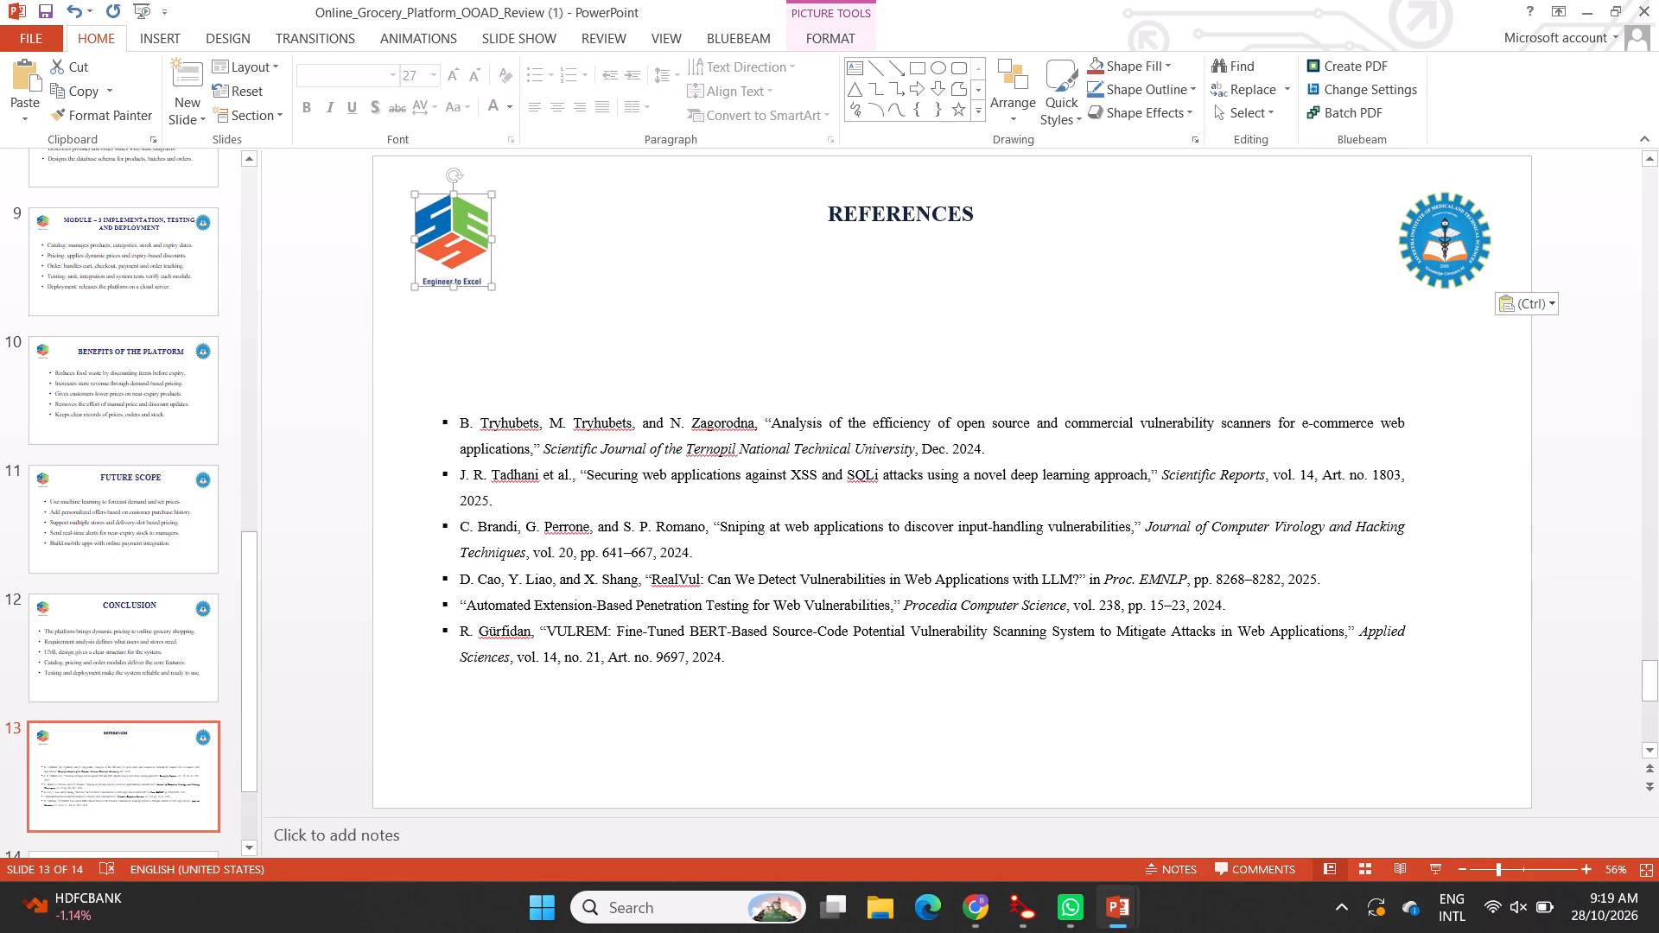
left_click_drag(490, 241, 518, 237)
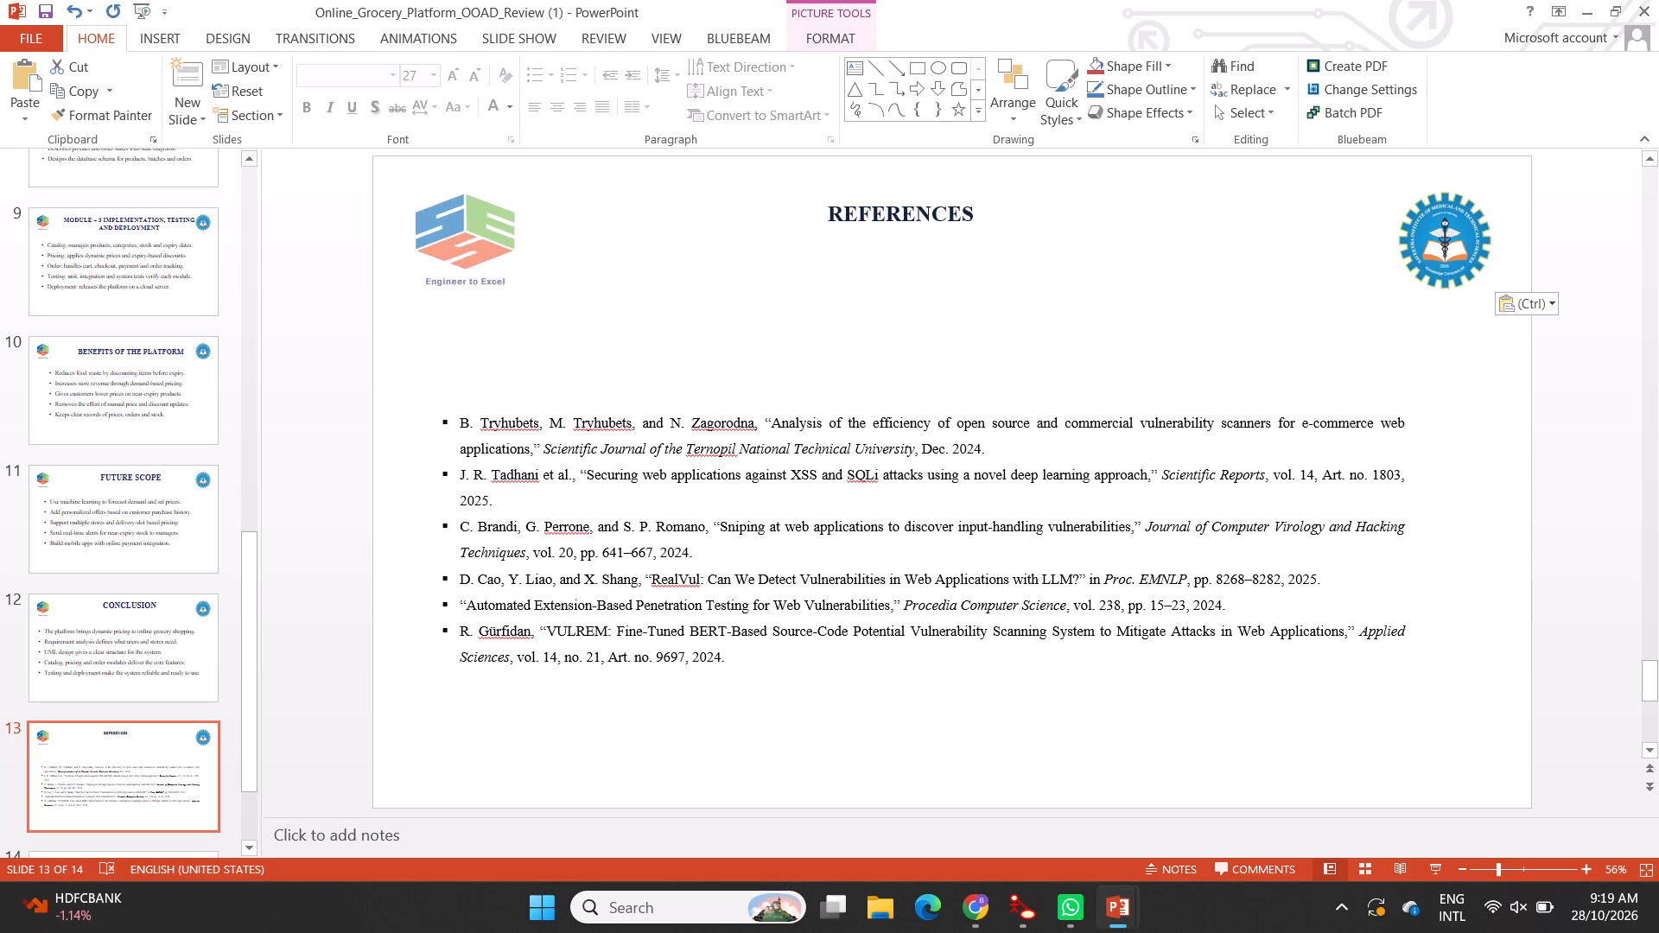
left_click_drag(518, 237, 517, 239)
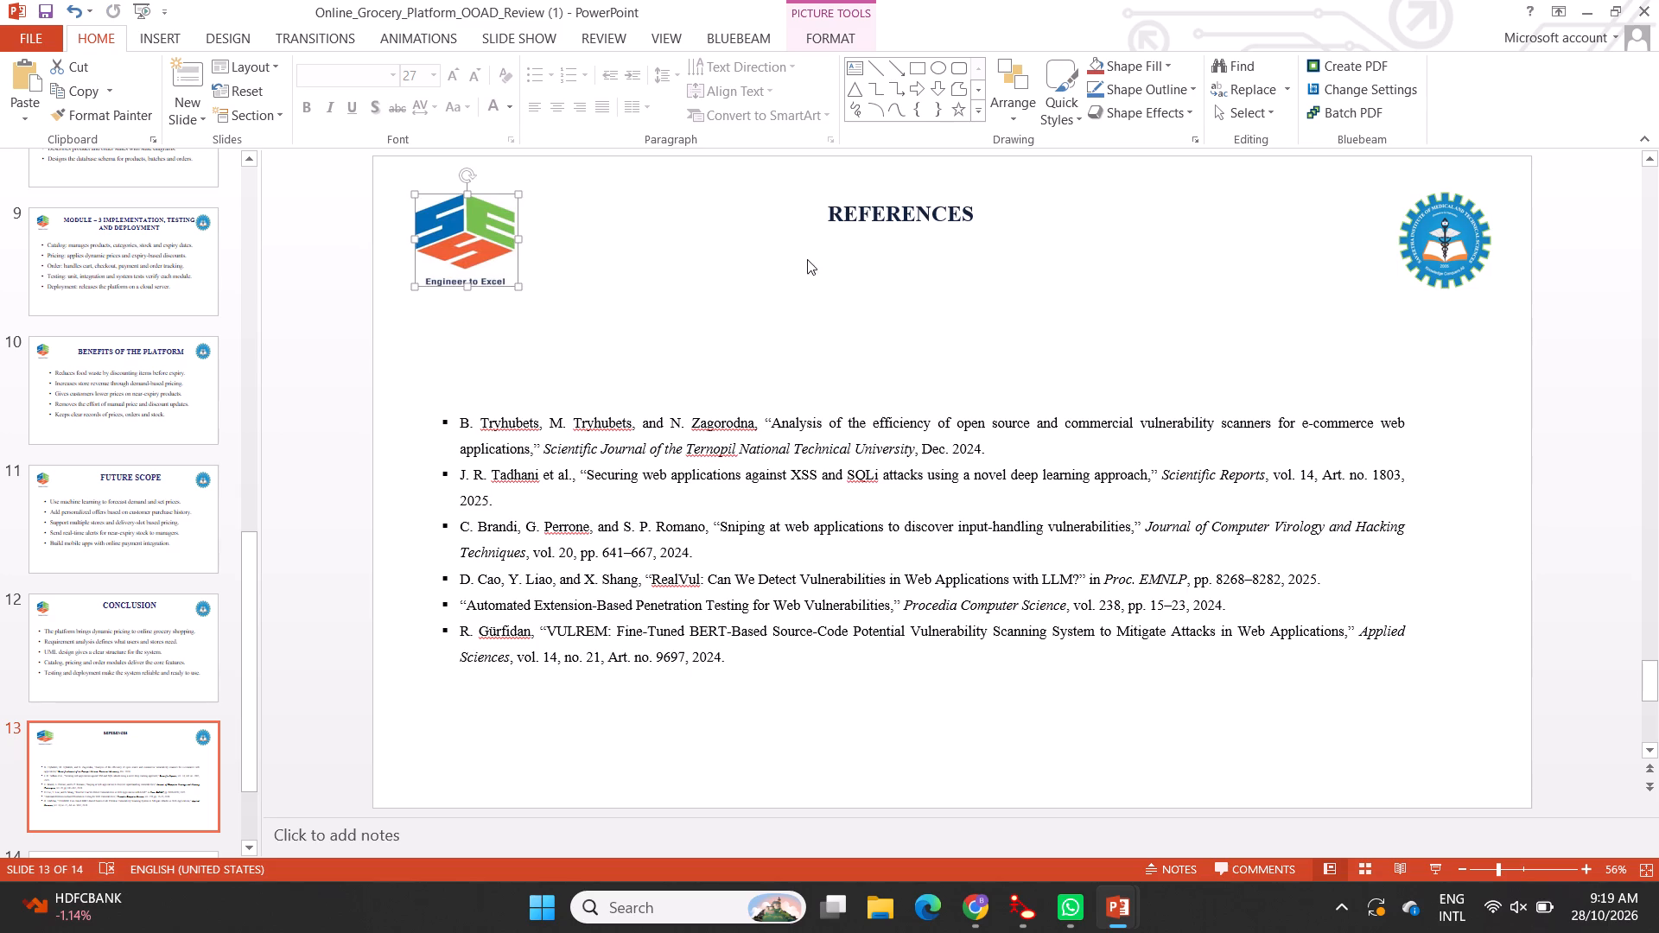
Move the round blue emblem on slide 13 slightly up and inward, and stretch it a little wider.
left_click(1461, 235)
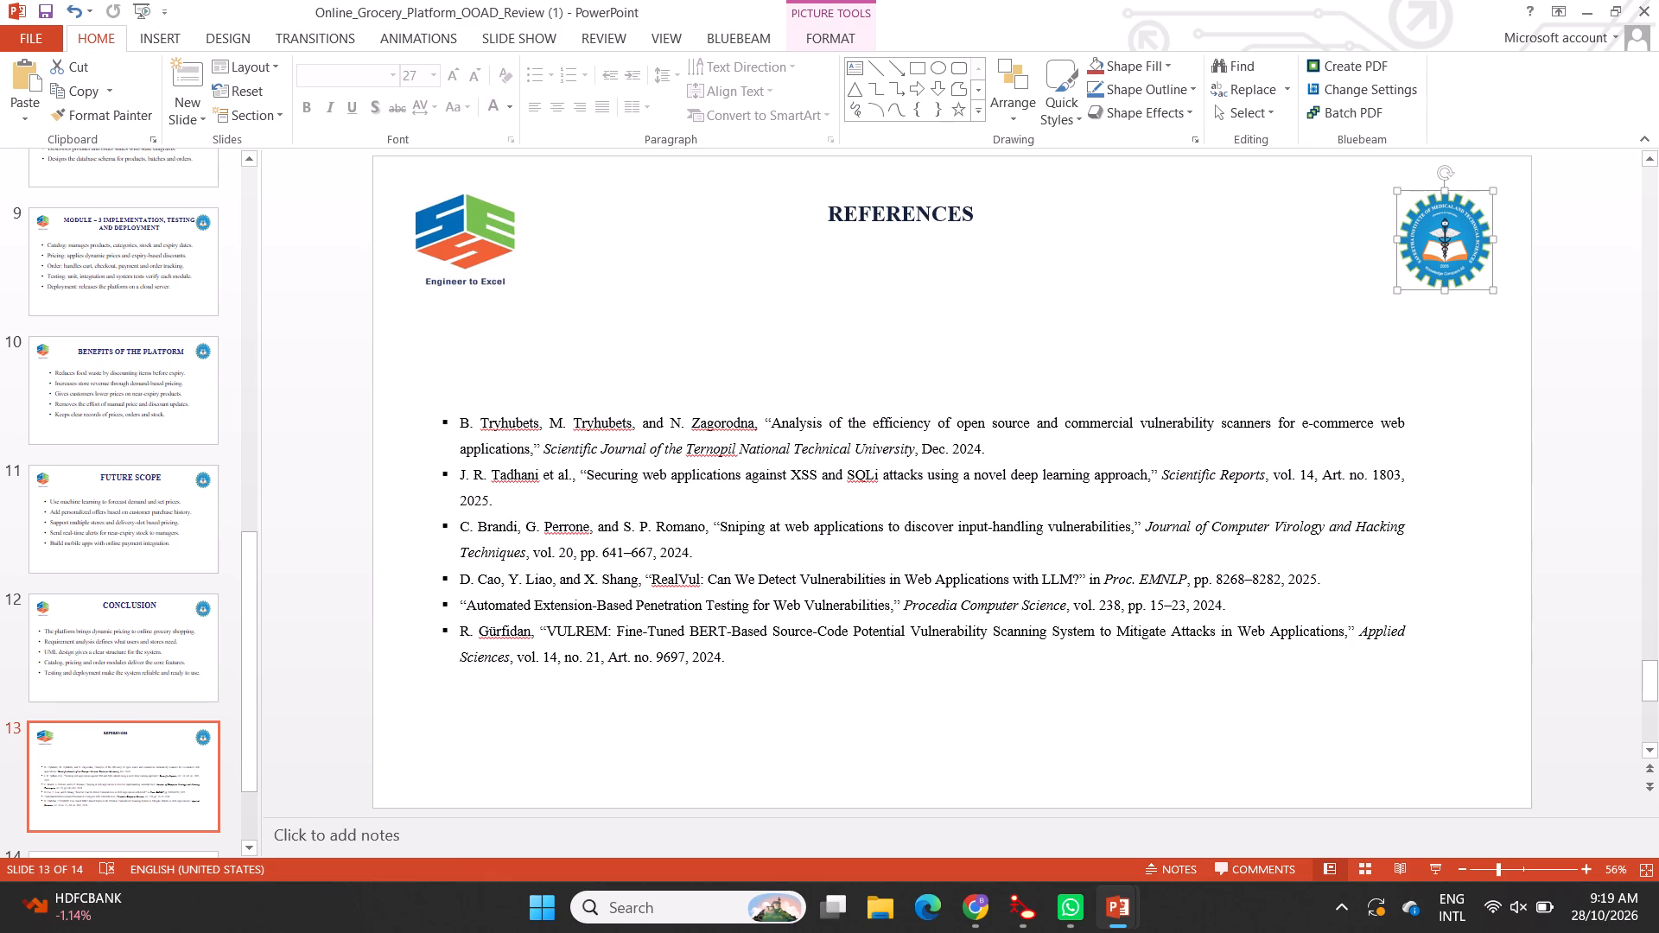
left_click_drag(1419, 191, 1402, 177)
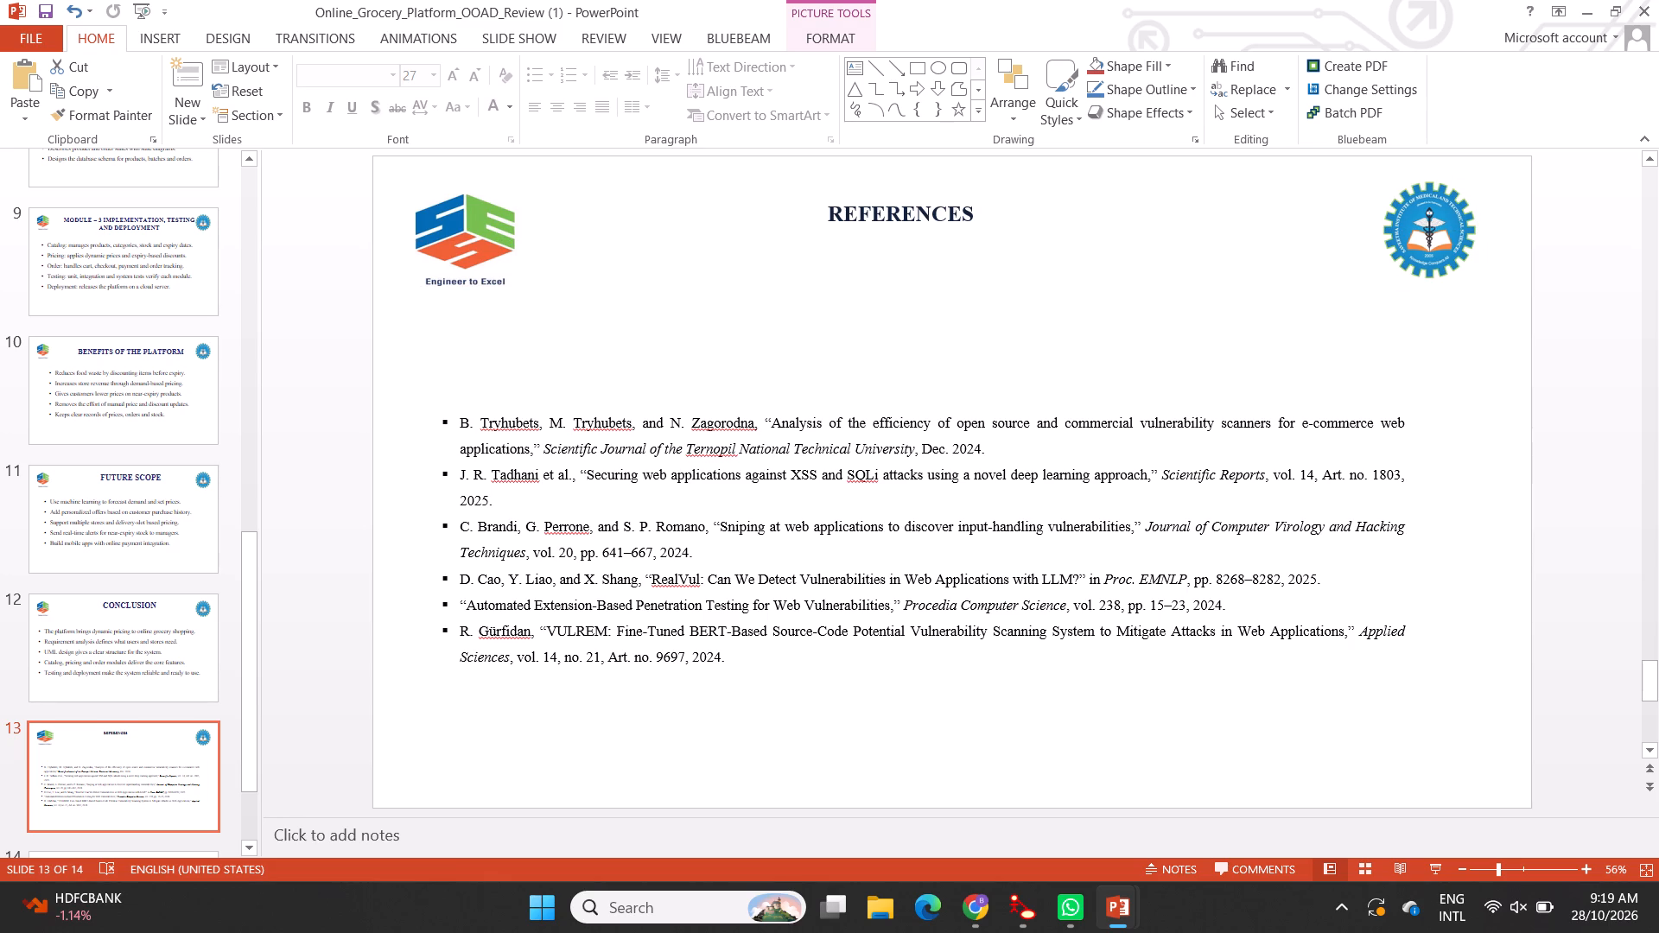
left_click_drag(1402, 177, 1403, 180)
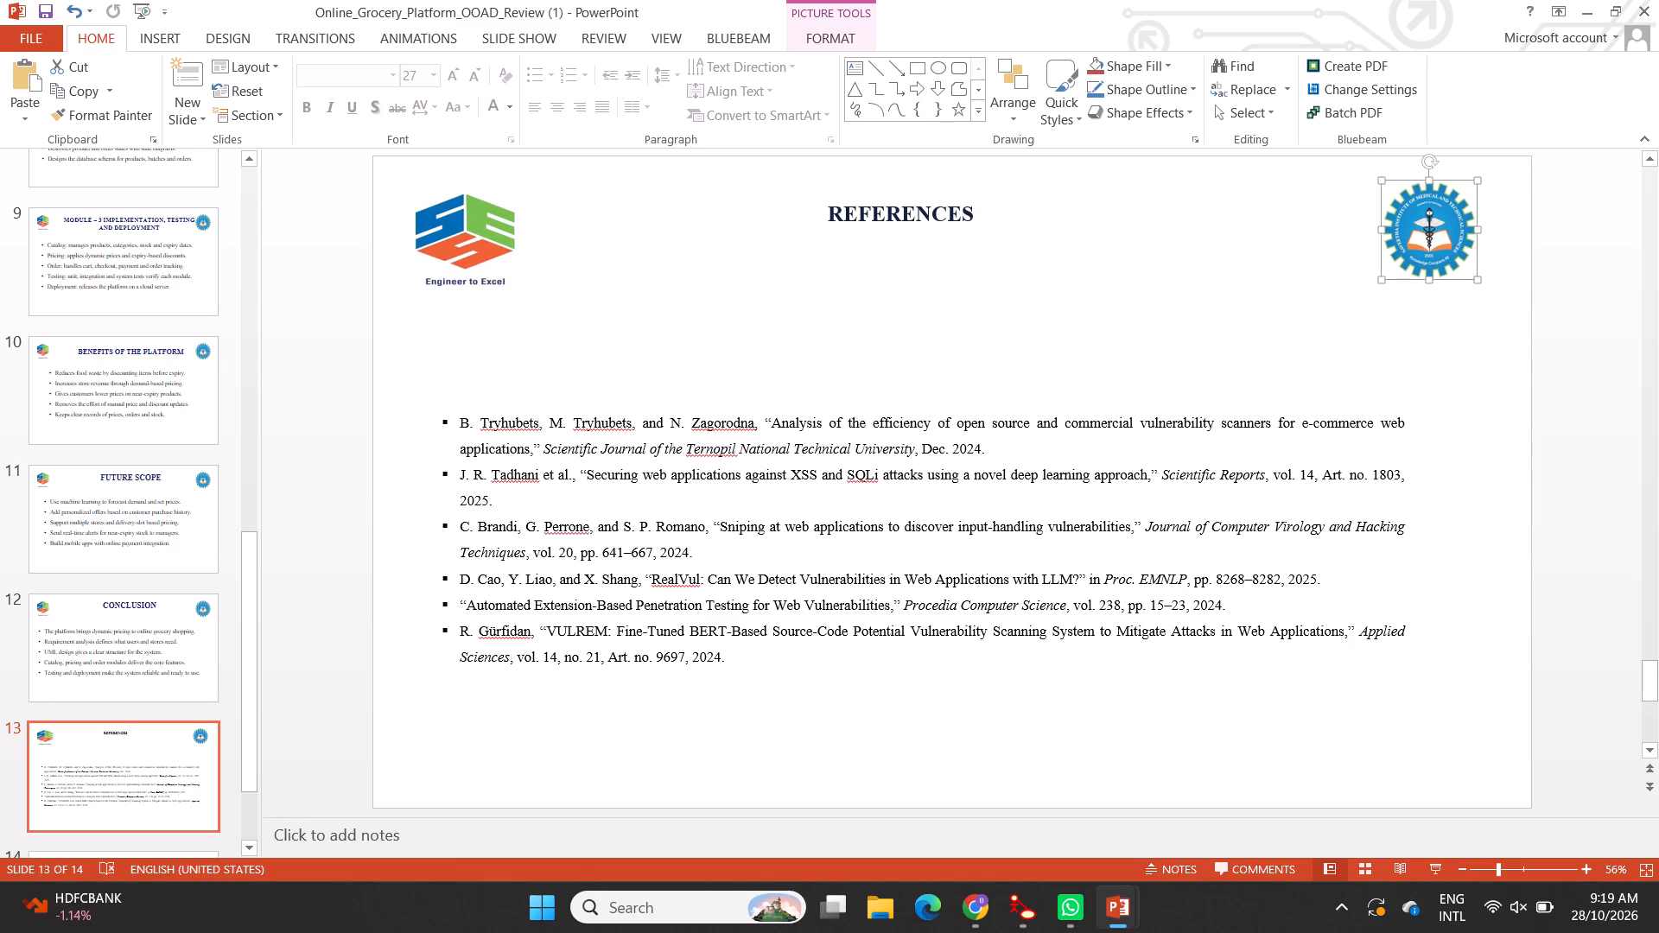
left_click_drag(1384, 231, 1374, 233)
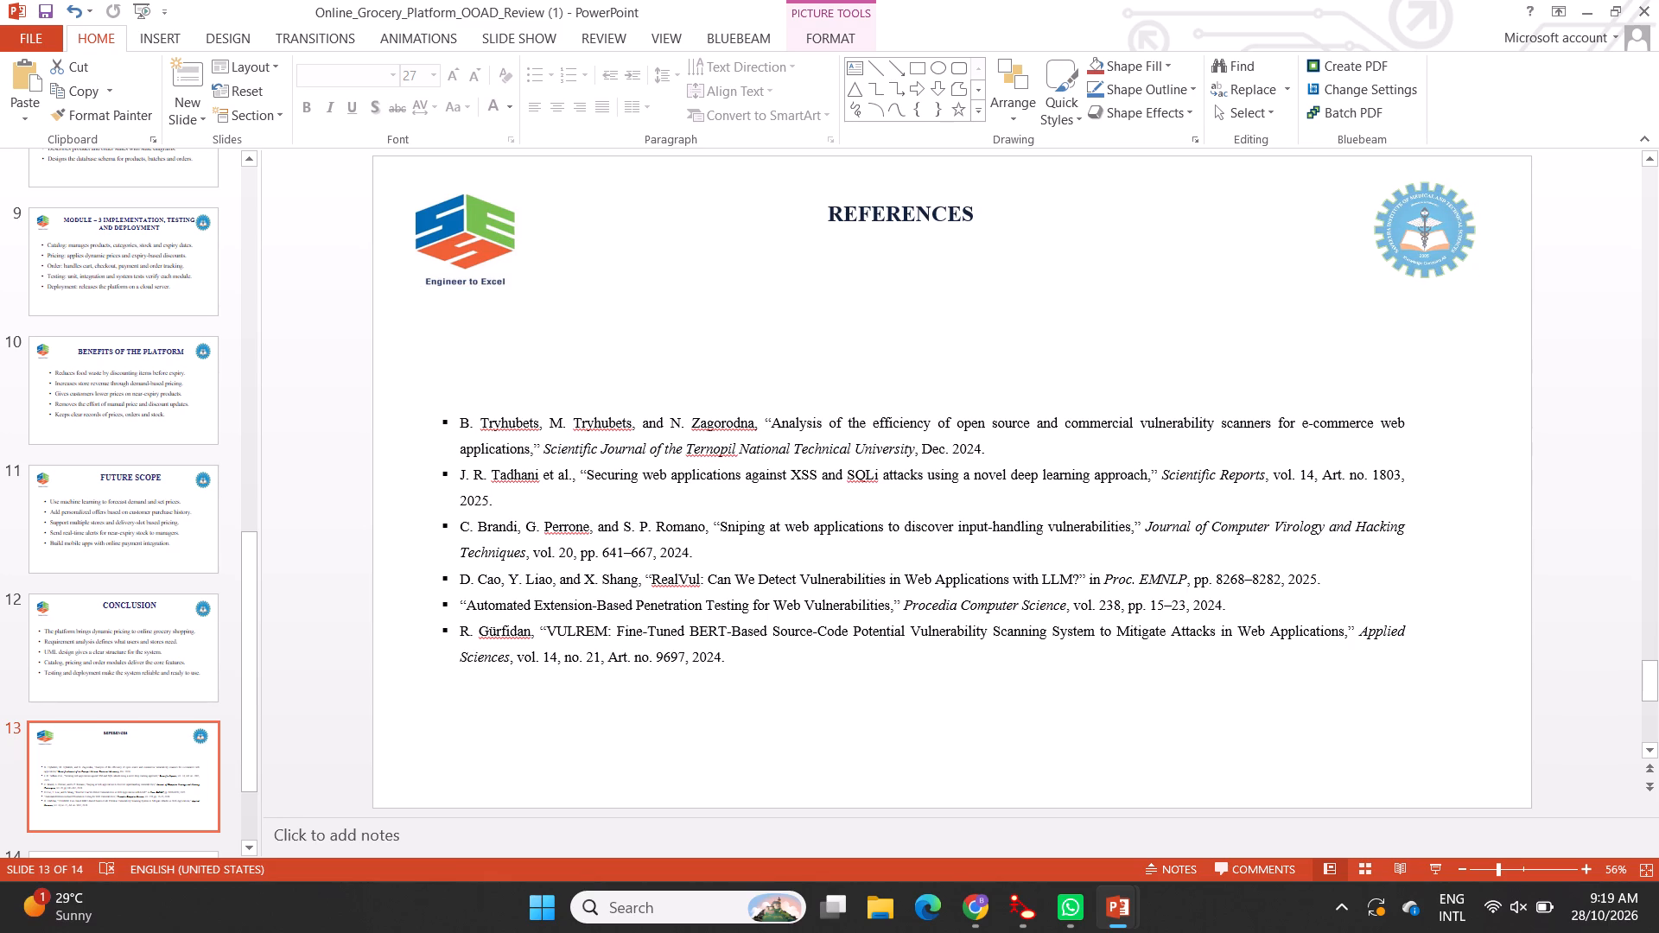
left_click_drag(1374, 233, 1369, 235)
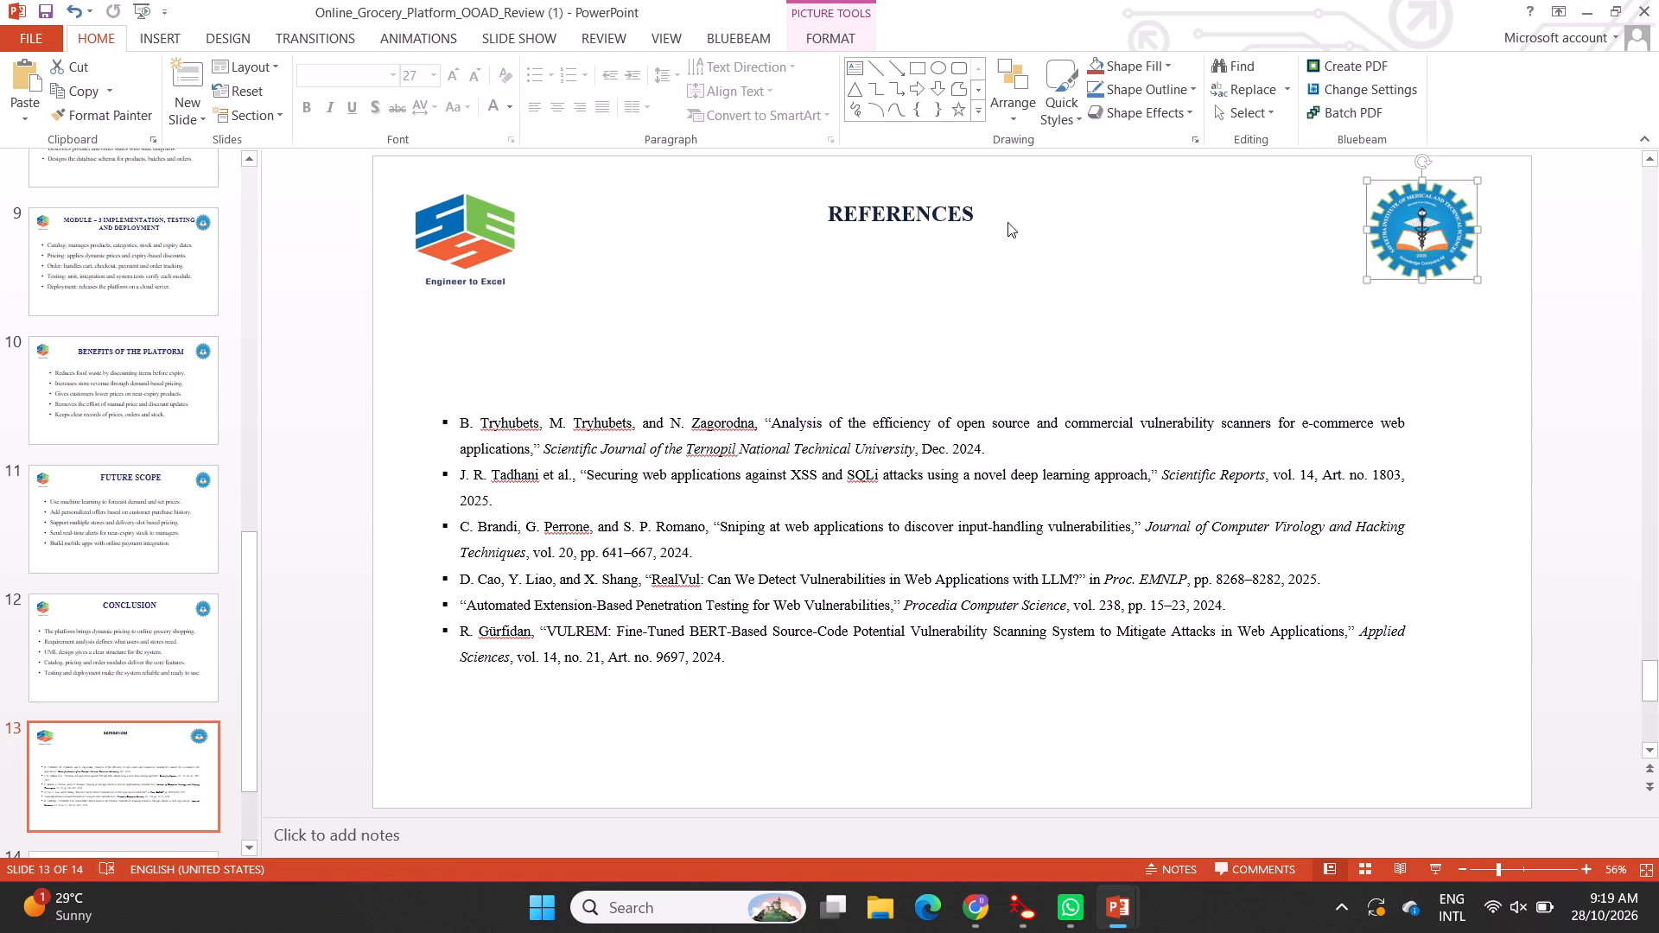
Stretch the "Engineer to Excel" logo on slide 13 slightly taller from its bottom edge, keeping its width.
left_click(474, 223)
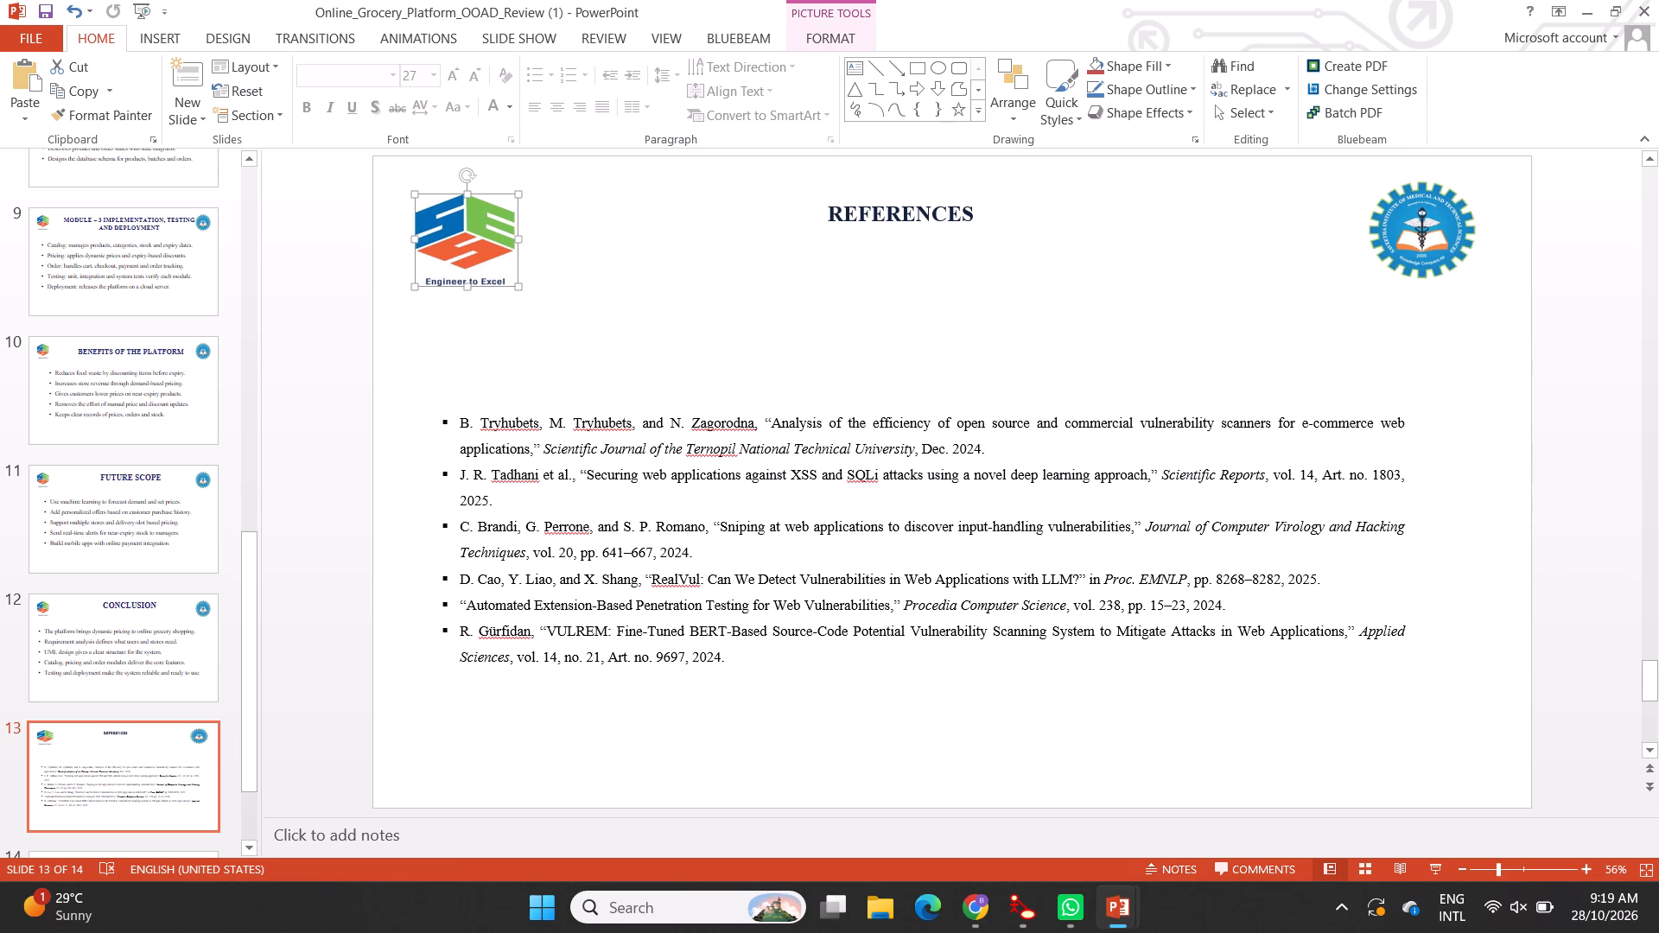
left_click(469, 284)
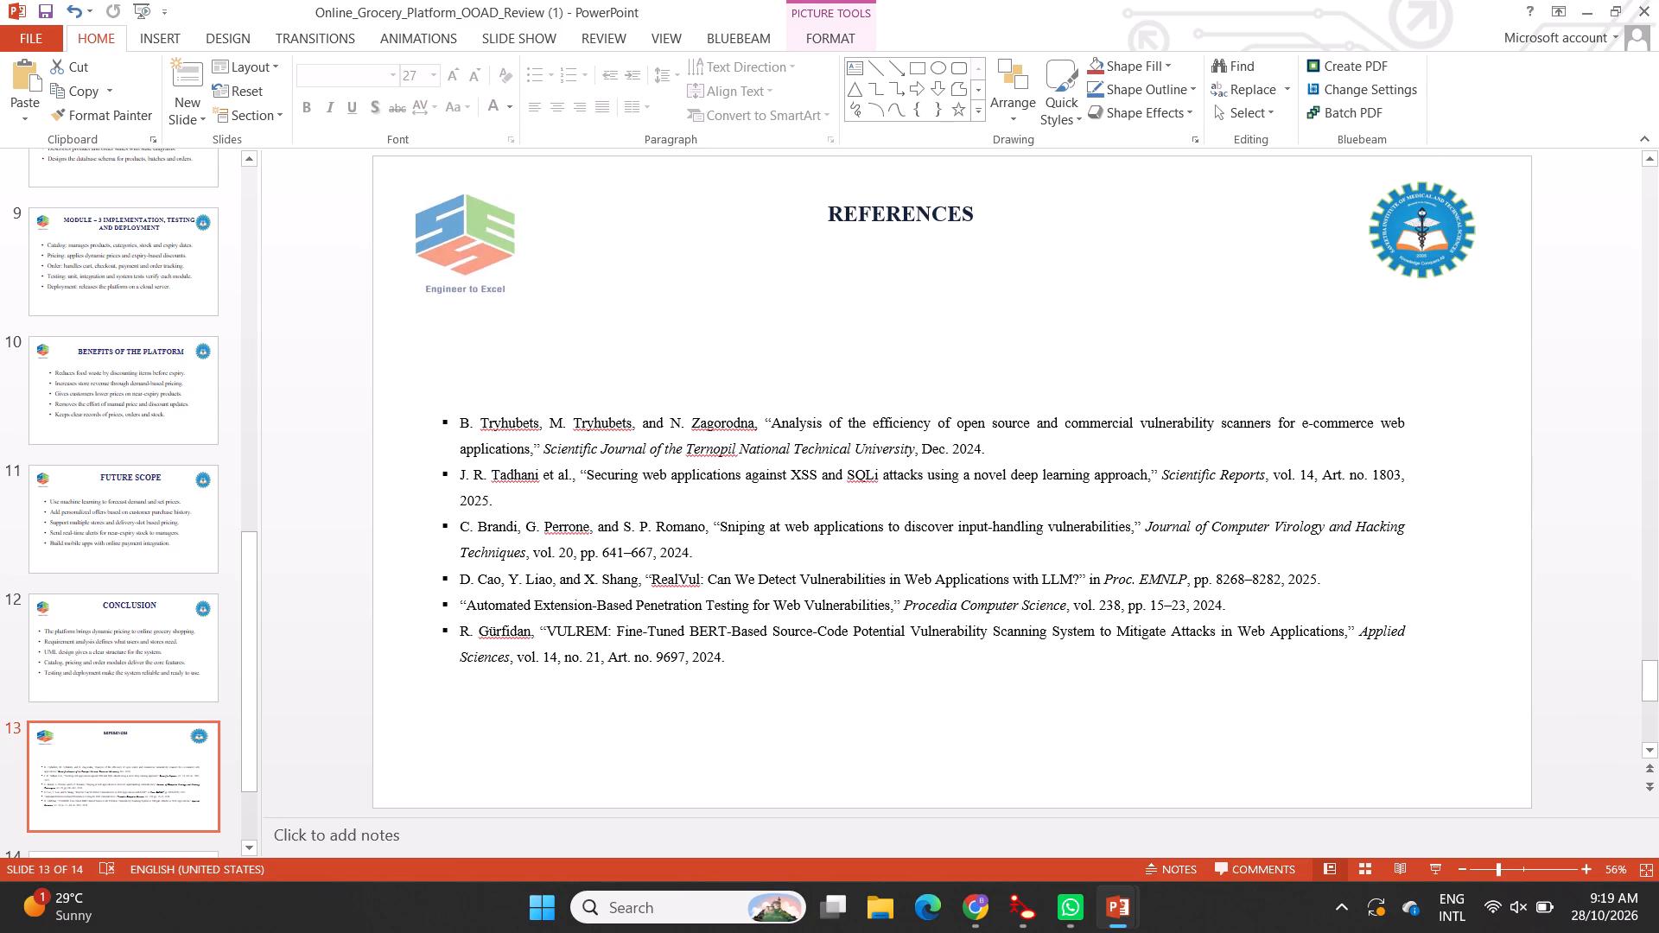
Set the font size of the REFERENCES heading on slide 13 to 40.
left_click(867, 211)
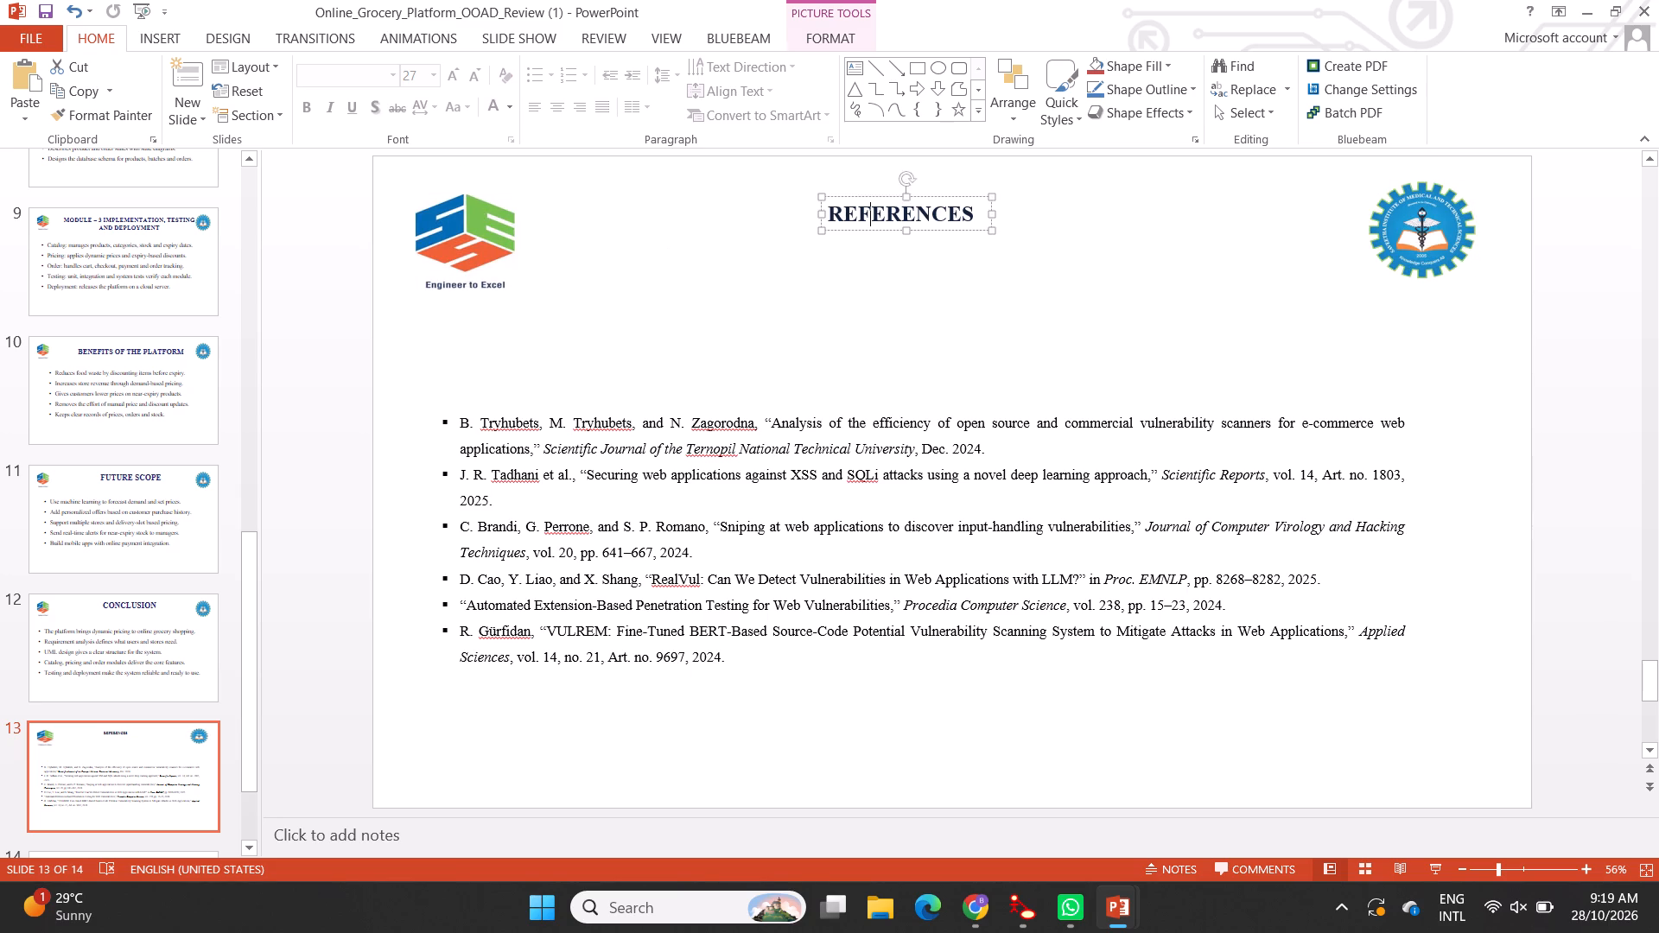
left_click_drag(830, 219, 981, 219)
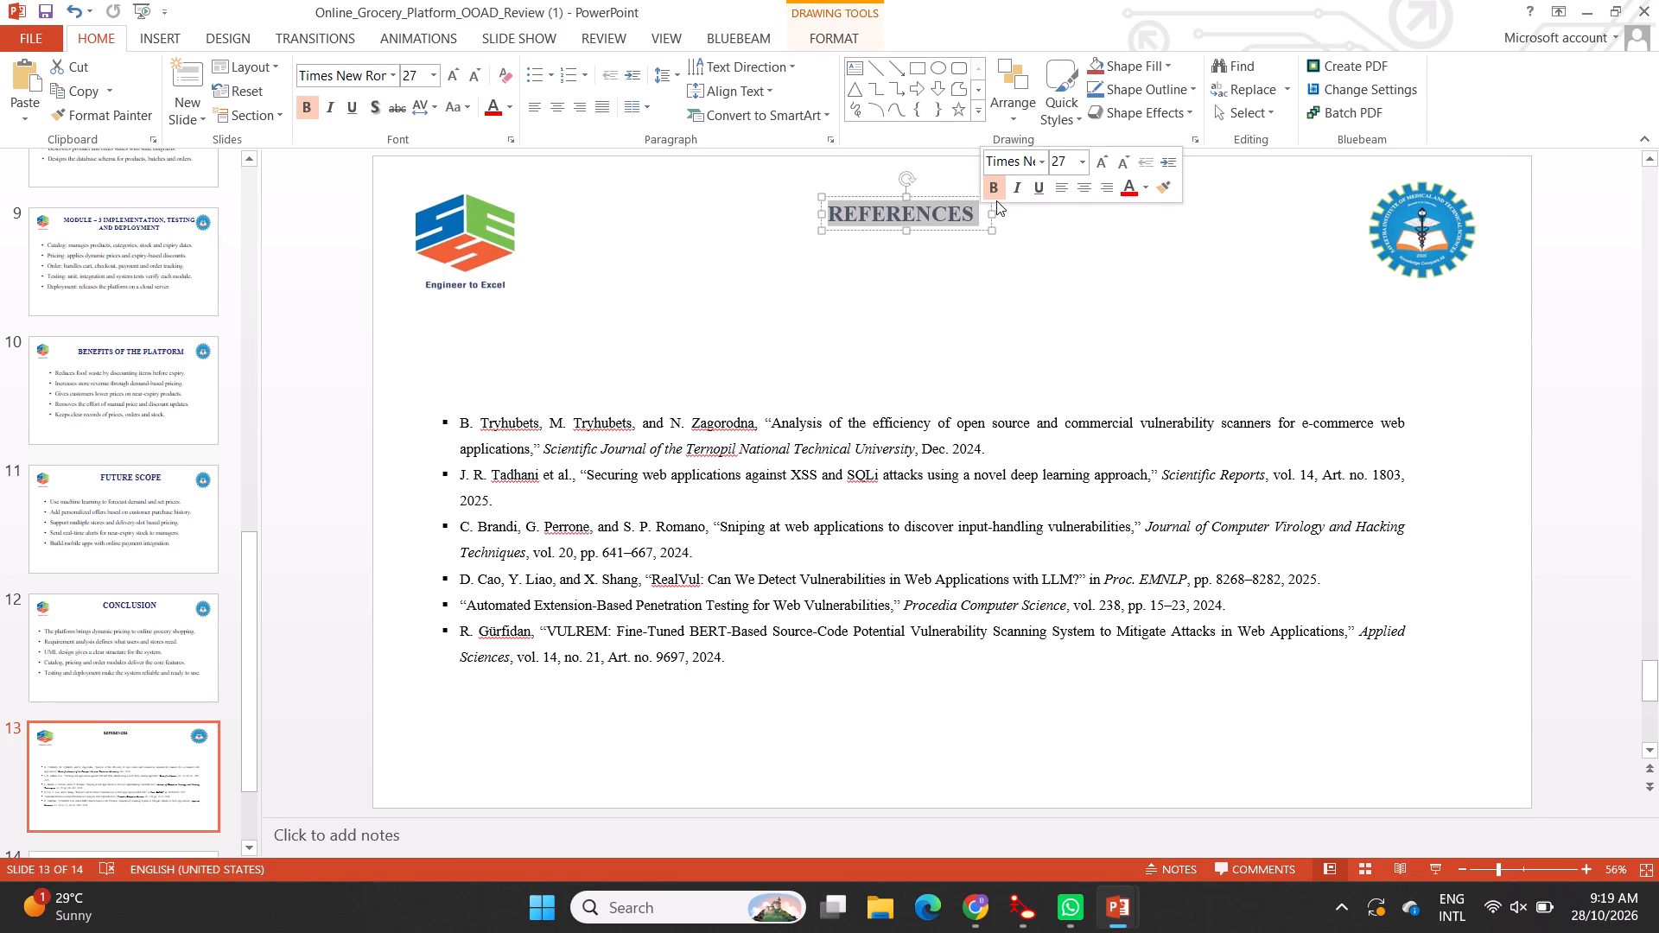
left_click(1081, 163)
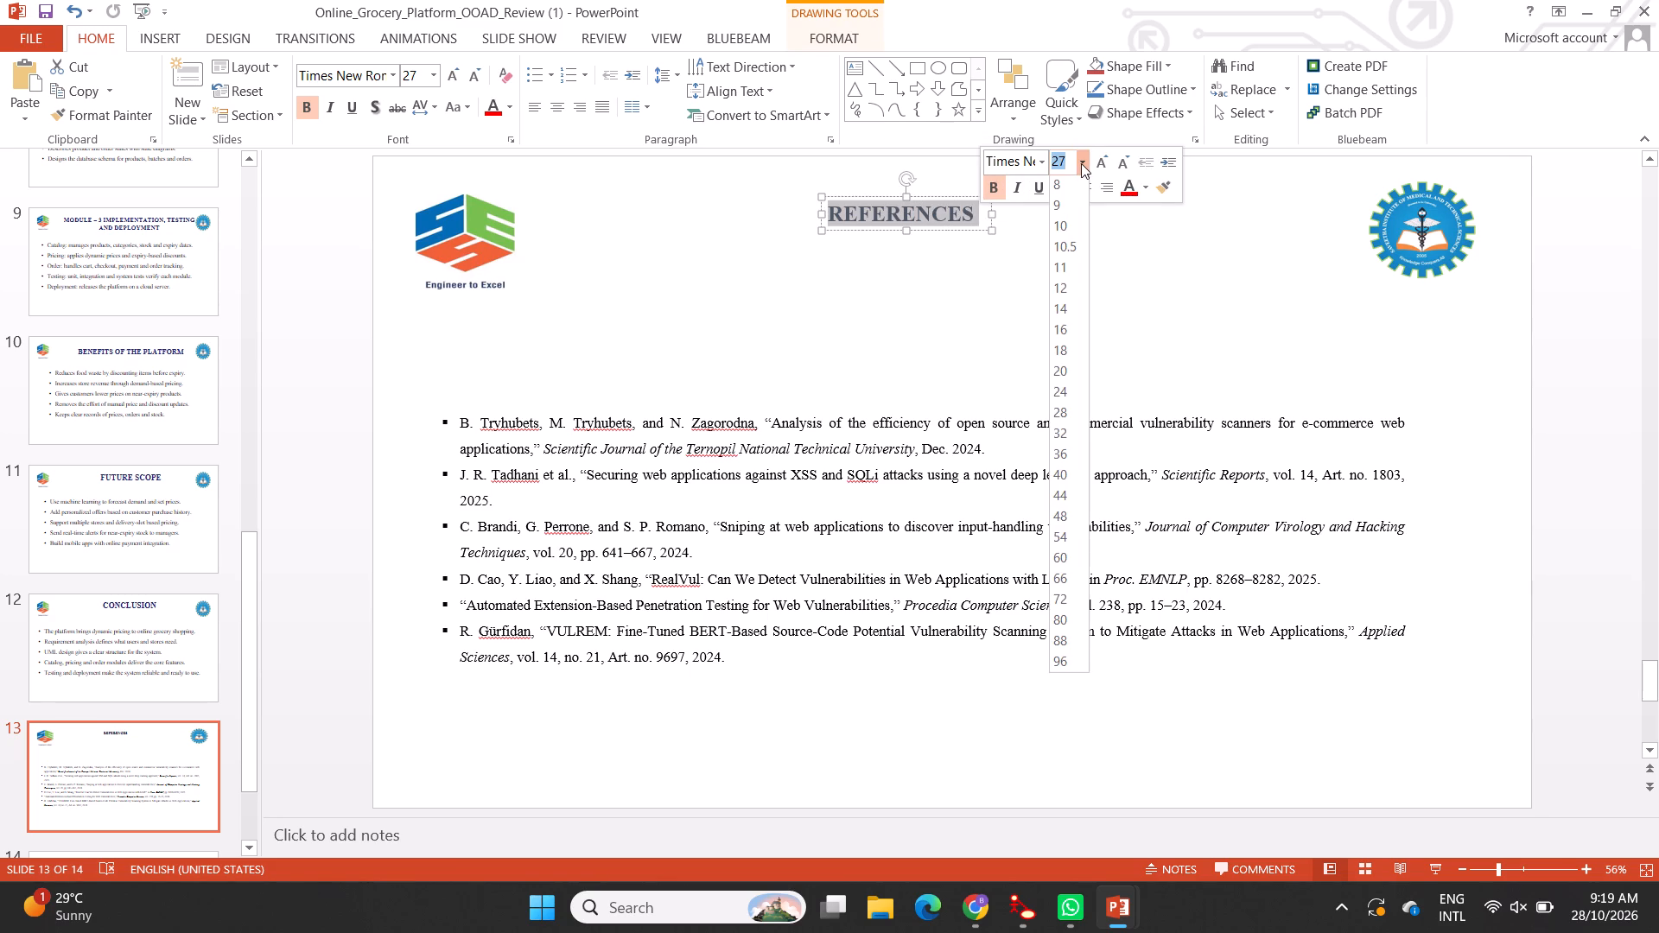
left_click(1065, 473)
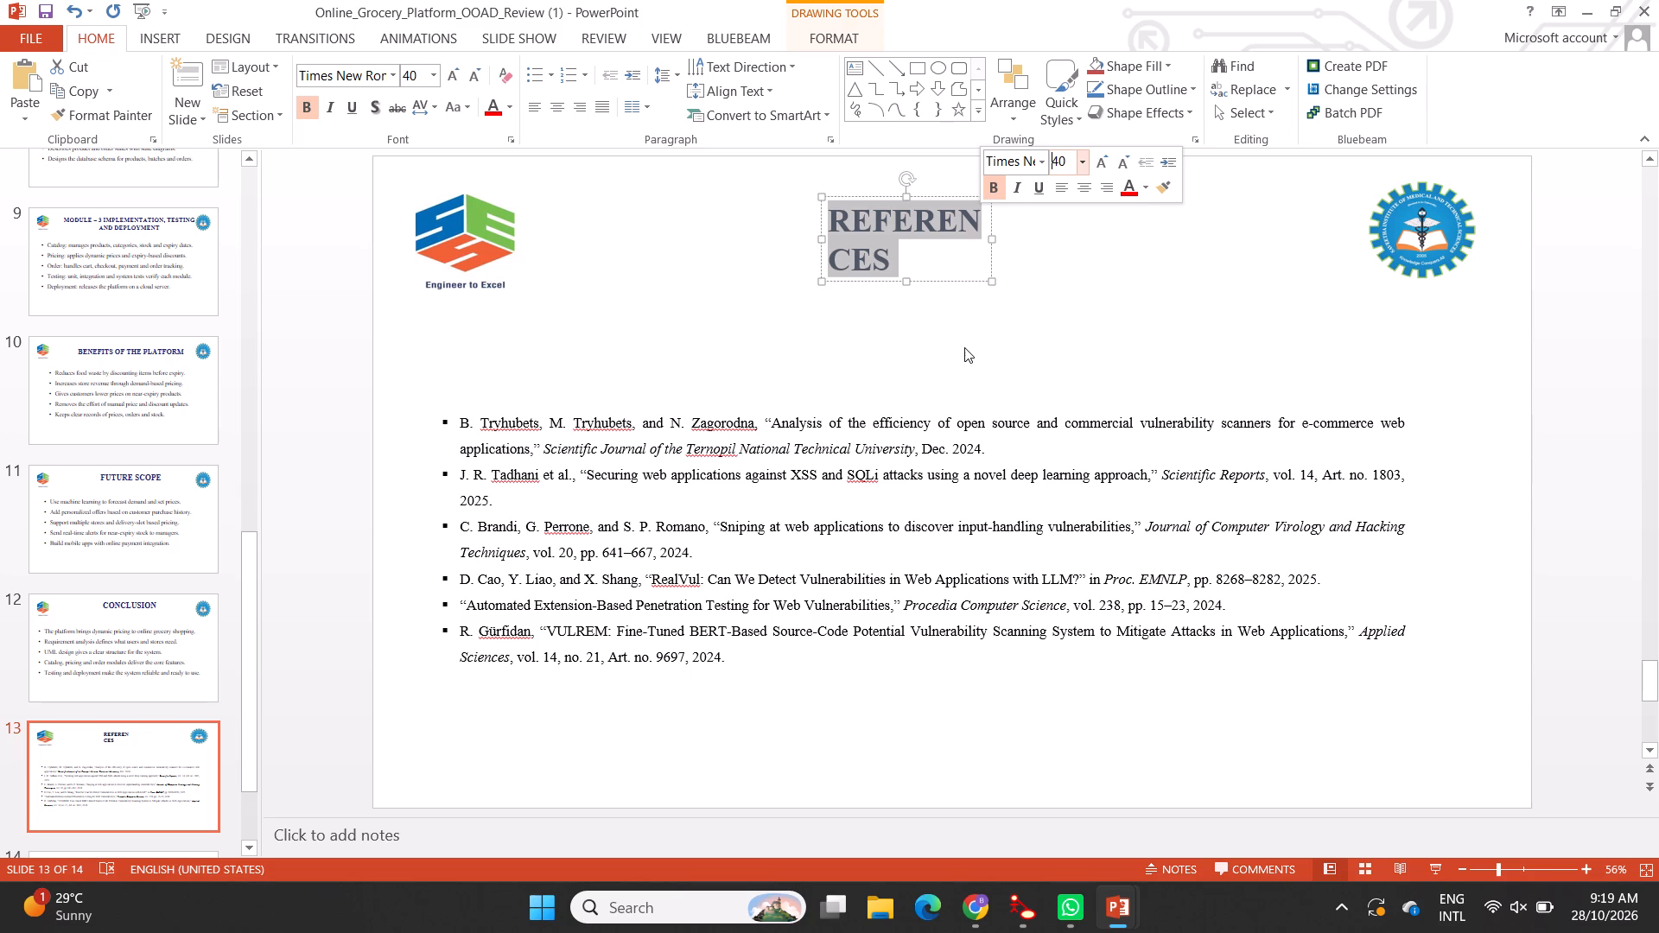
left_click(963, 346)
Widen the REFERENCES heading's text box so the word fits on a single line.
left_click(886, 197)
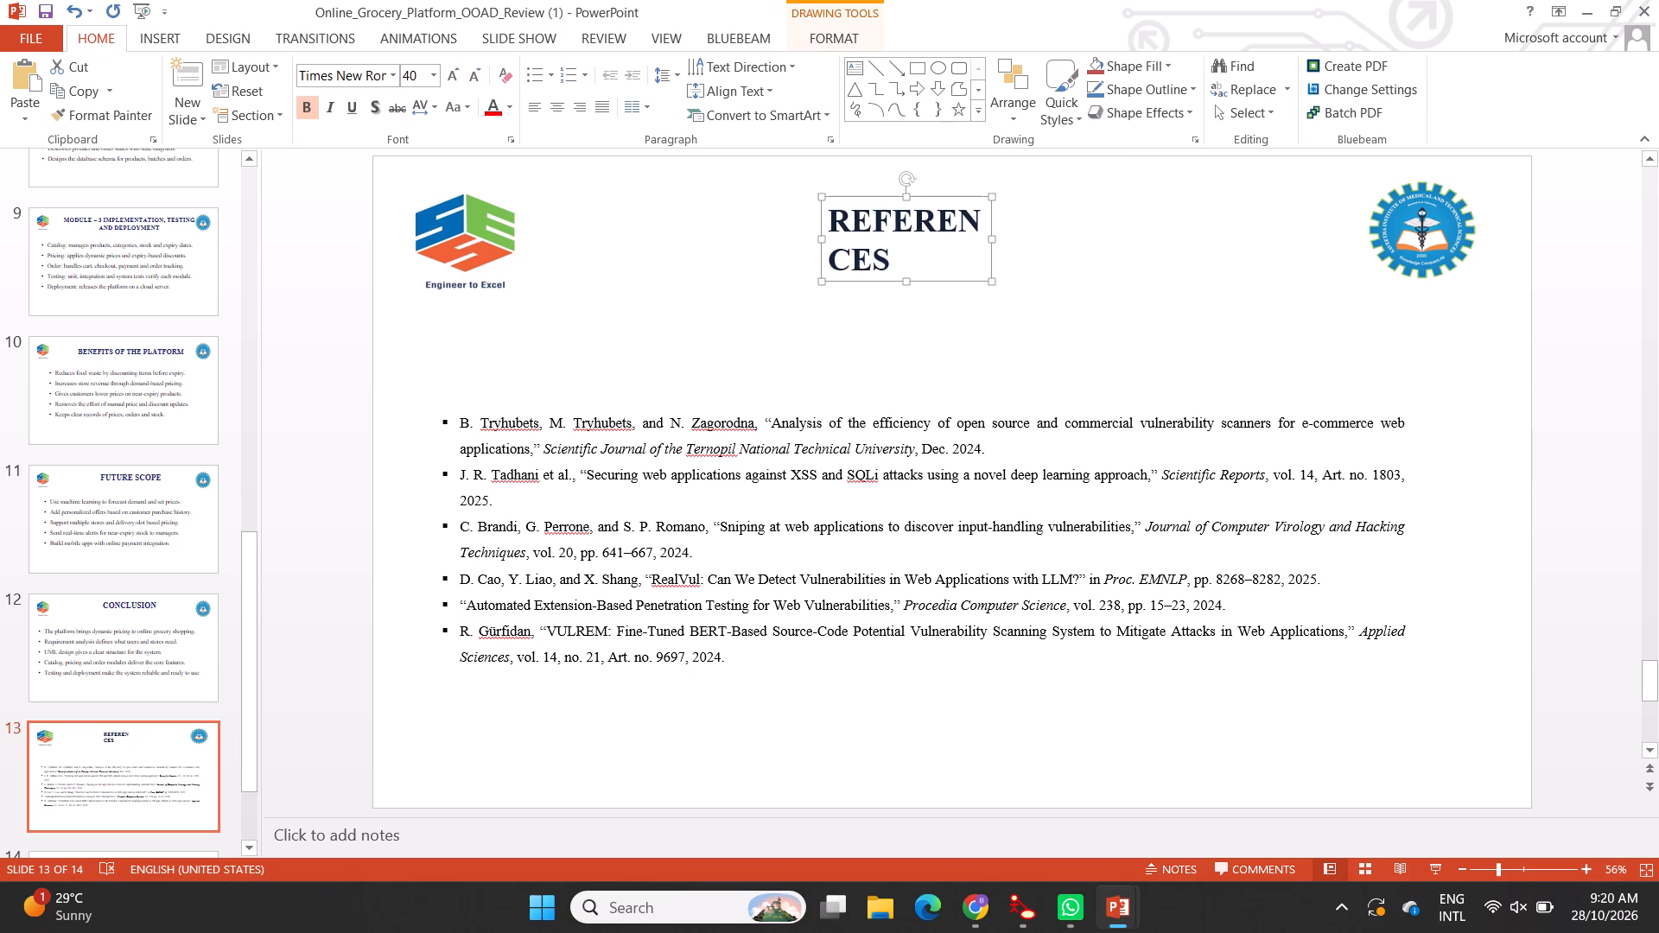
left_click_drag(992, 237, 1056, 228)
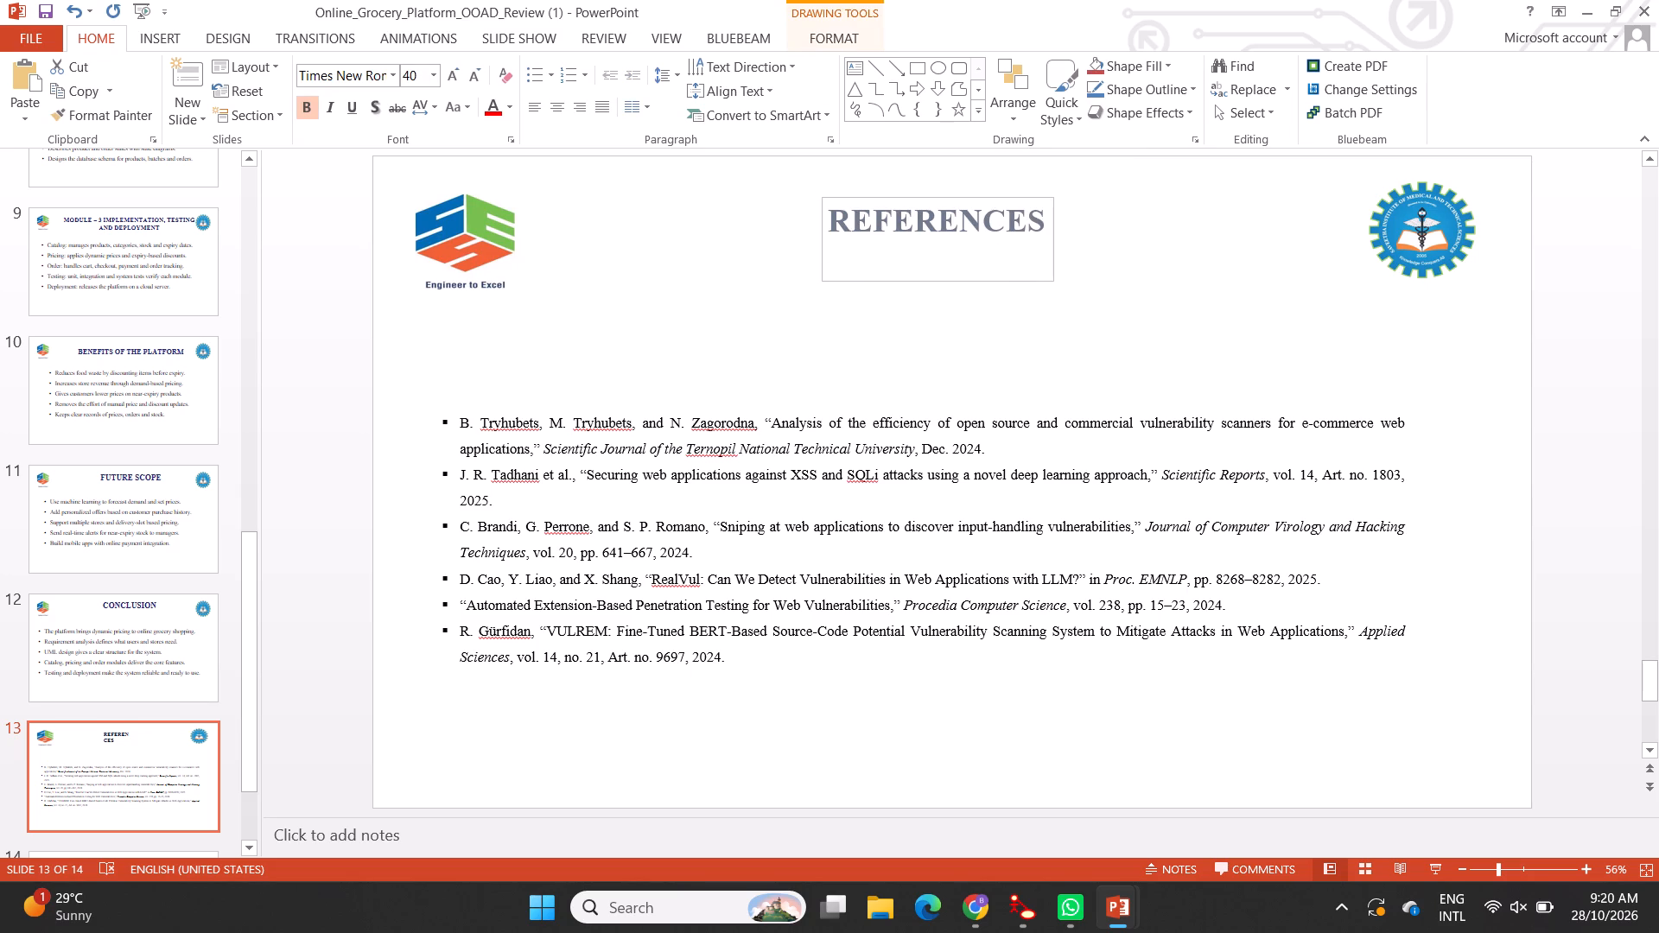
left_click_drag(1056, 228, 1055, 228)
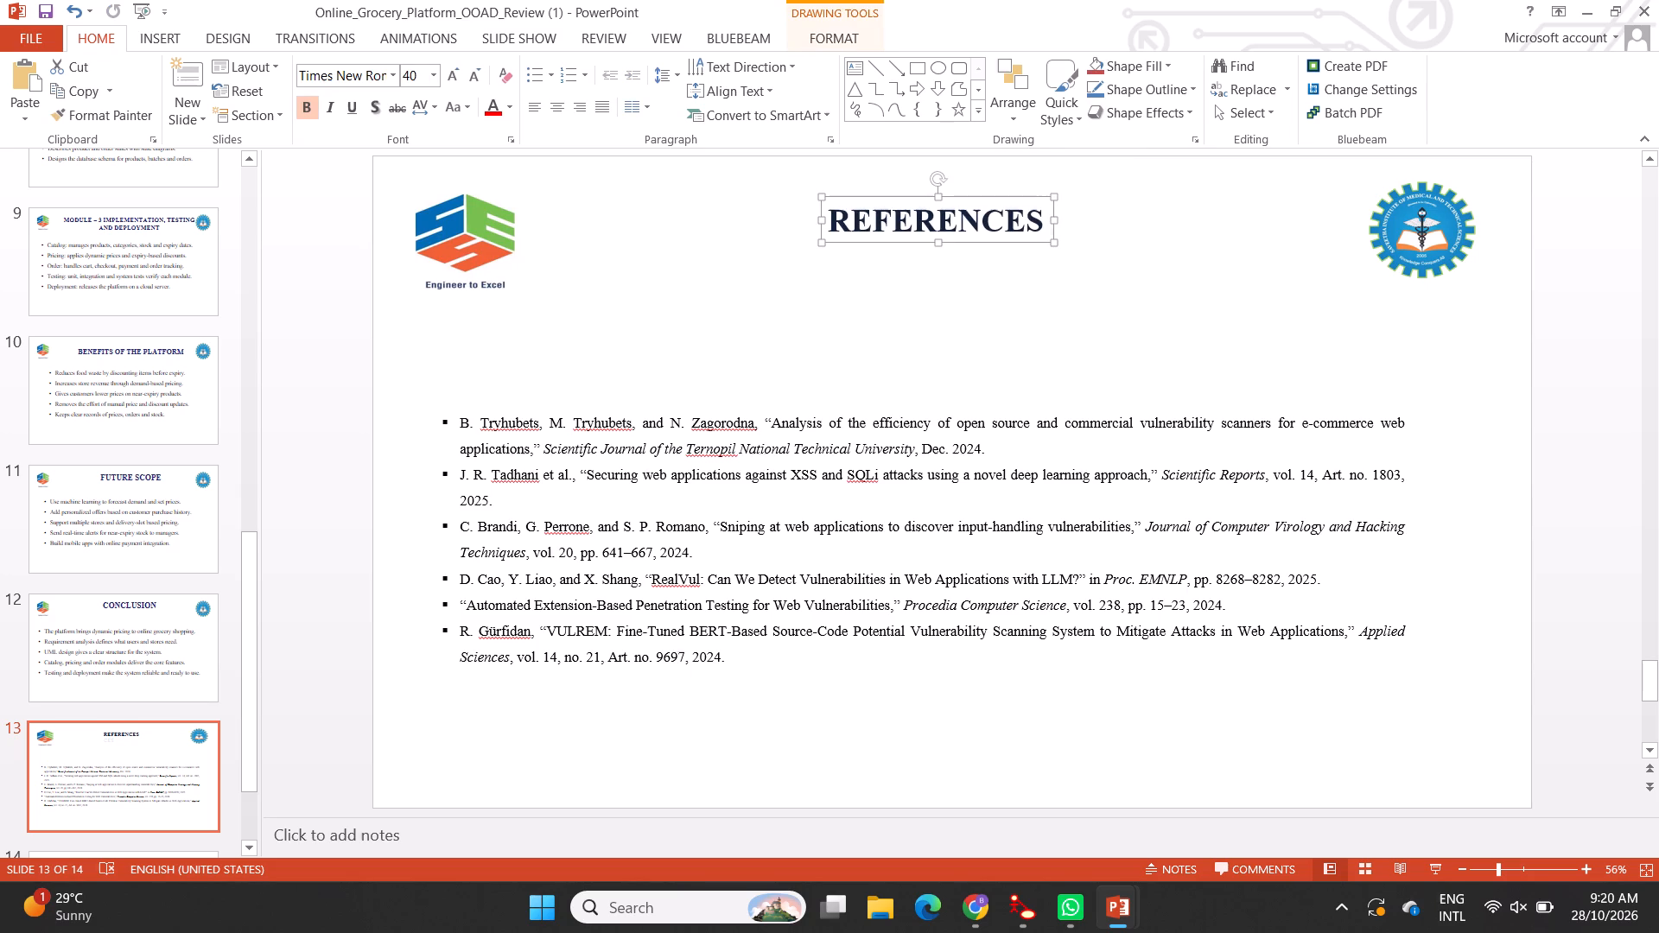
Compare the heading formatting on the Future Scope and Conclusion slides with the REFERENCES heading on slide 13.
left_click(155, 506)
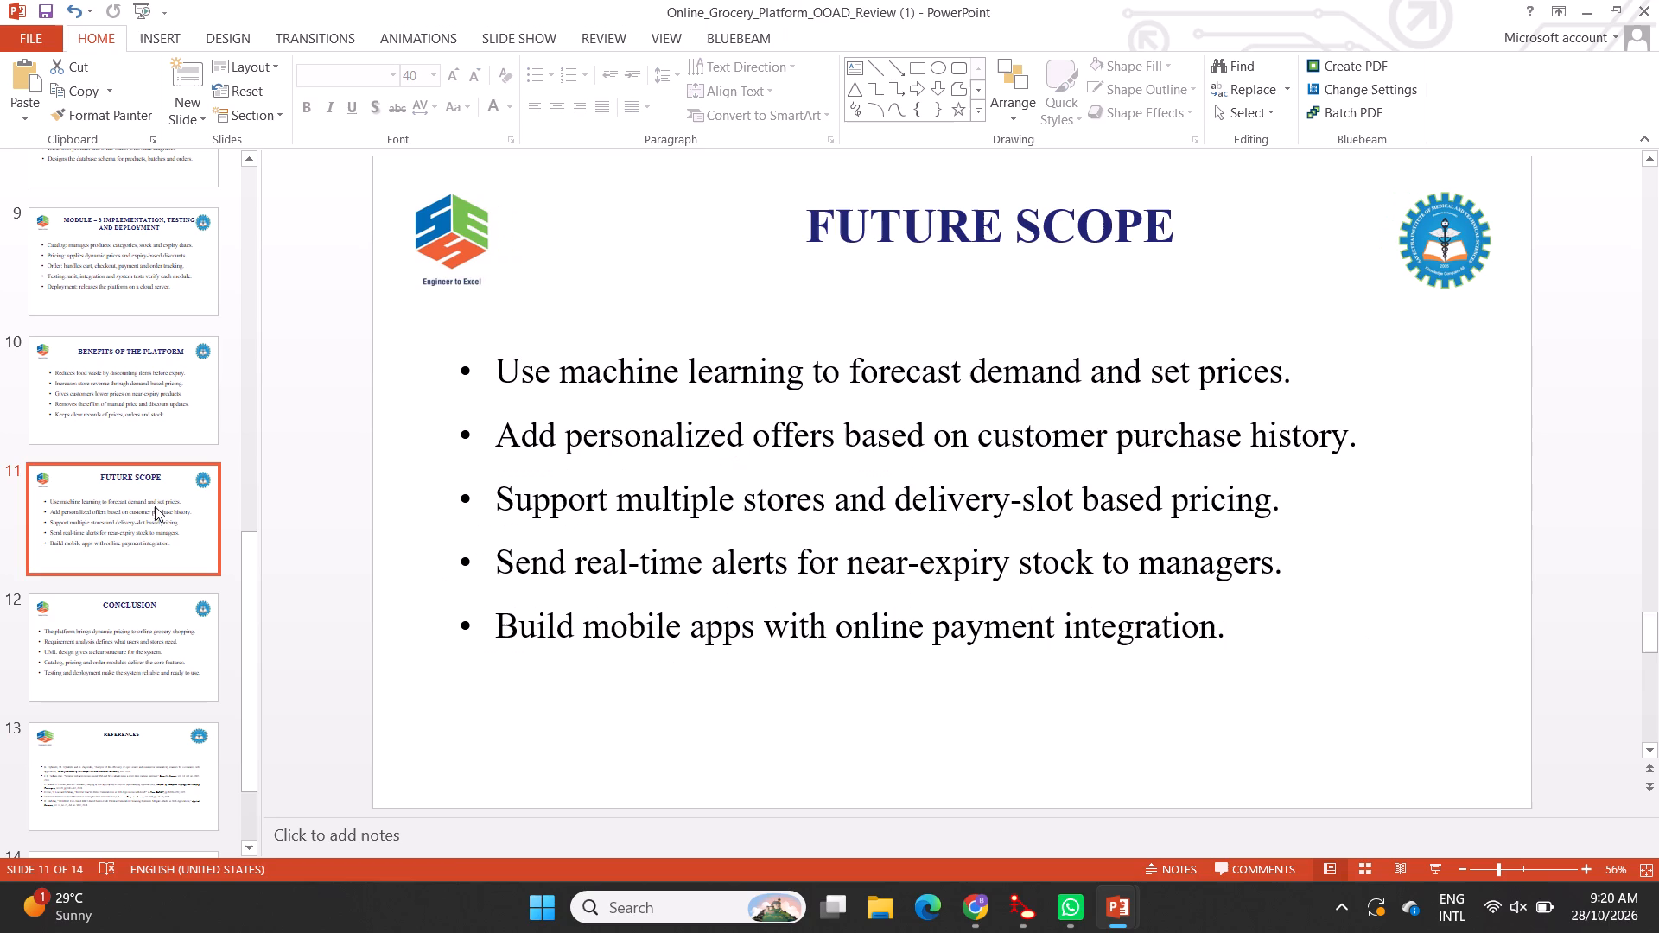
left_click_drag(811, 235, 1069, 225)
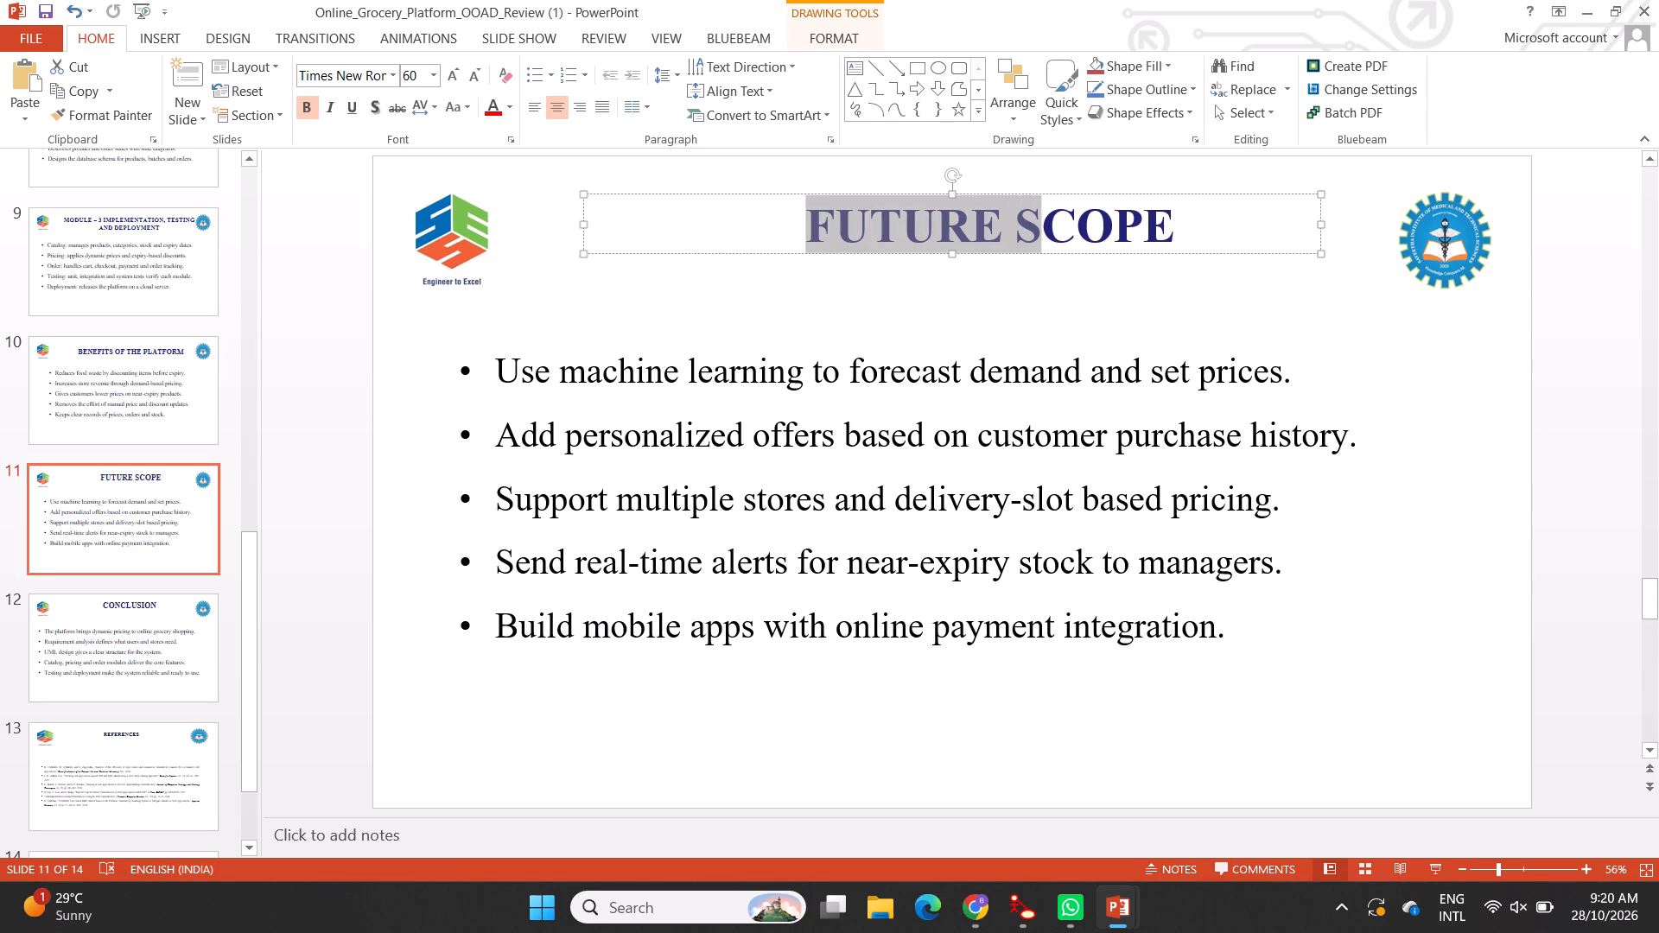
left_click_drag(1069, 225, 1097, 221)
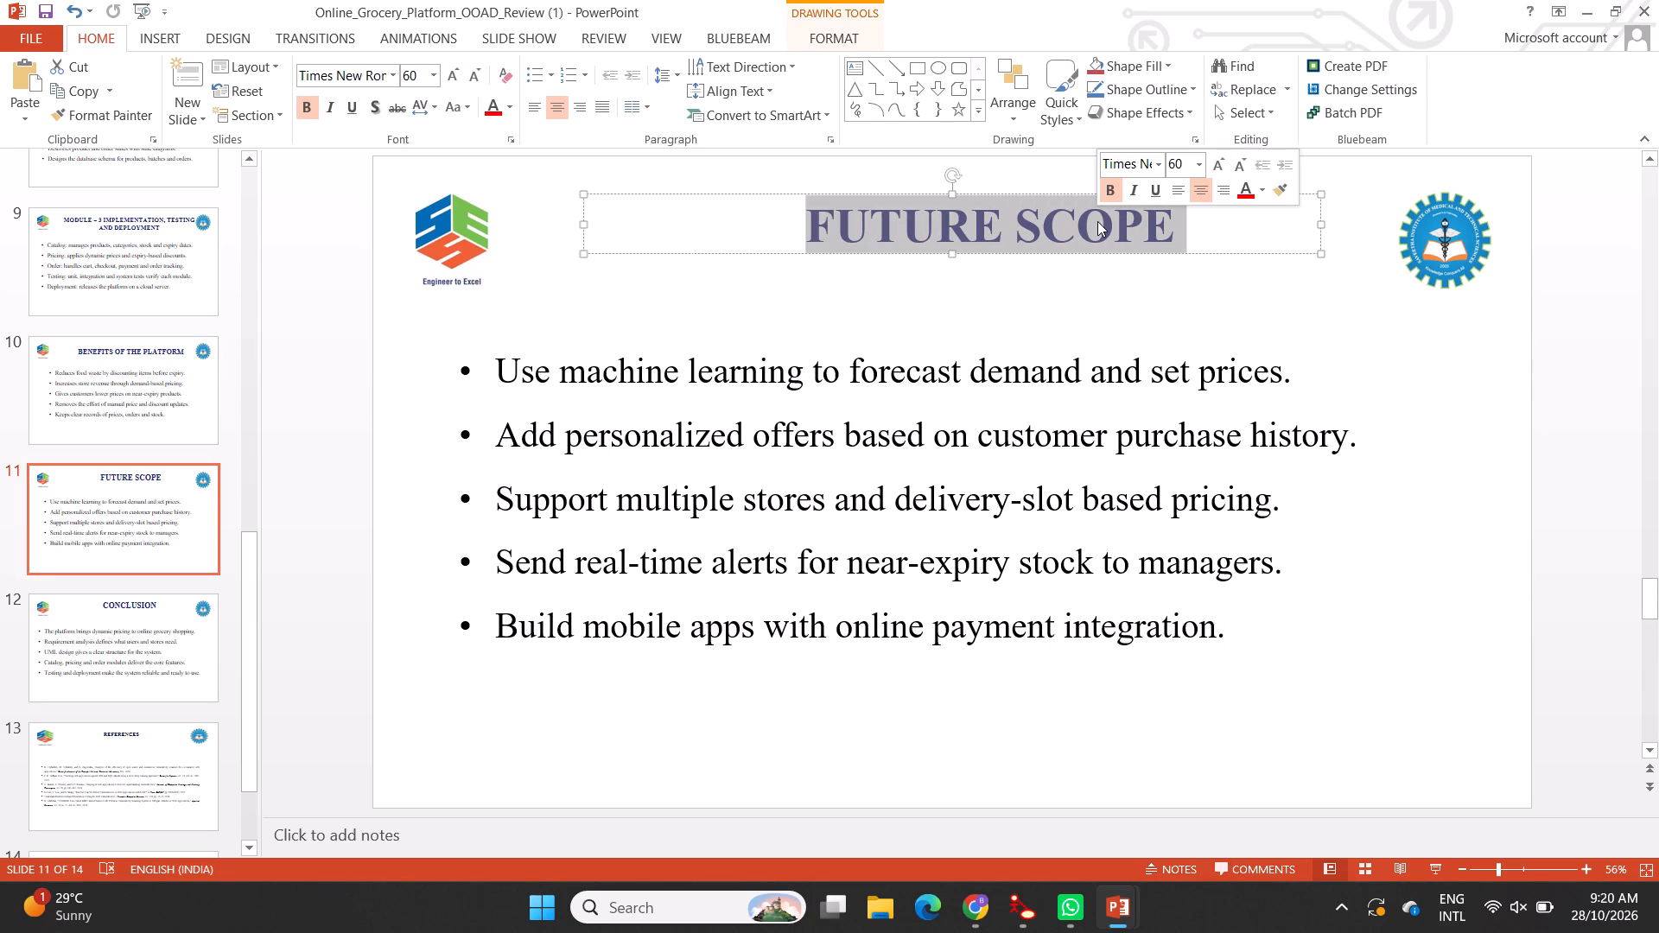
left_click(152, 652)
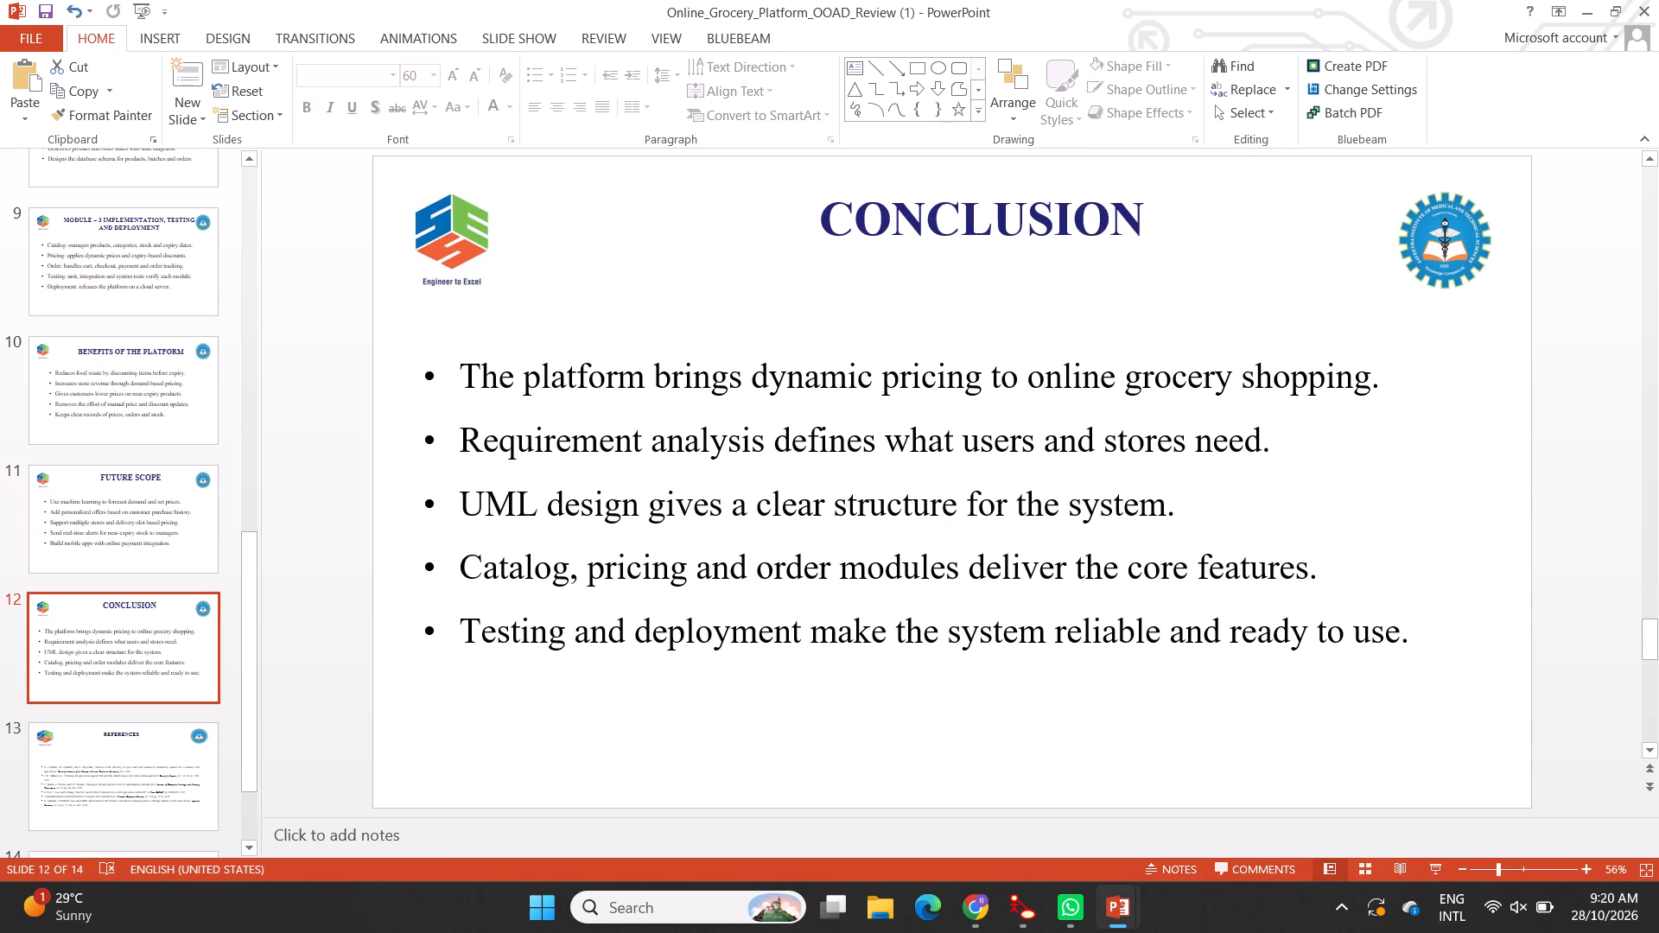
left_click(155, 787)
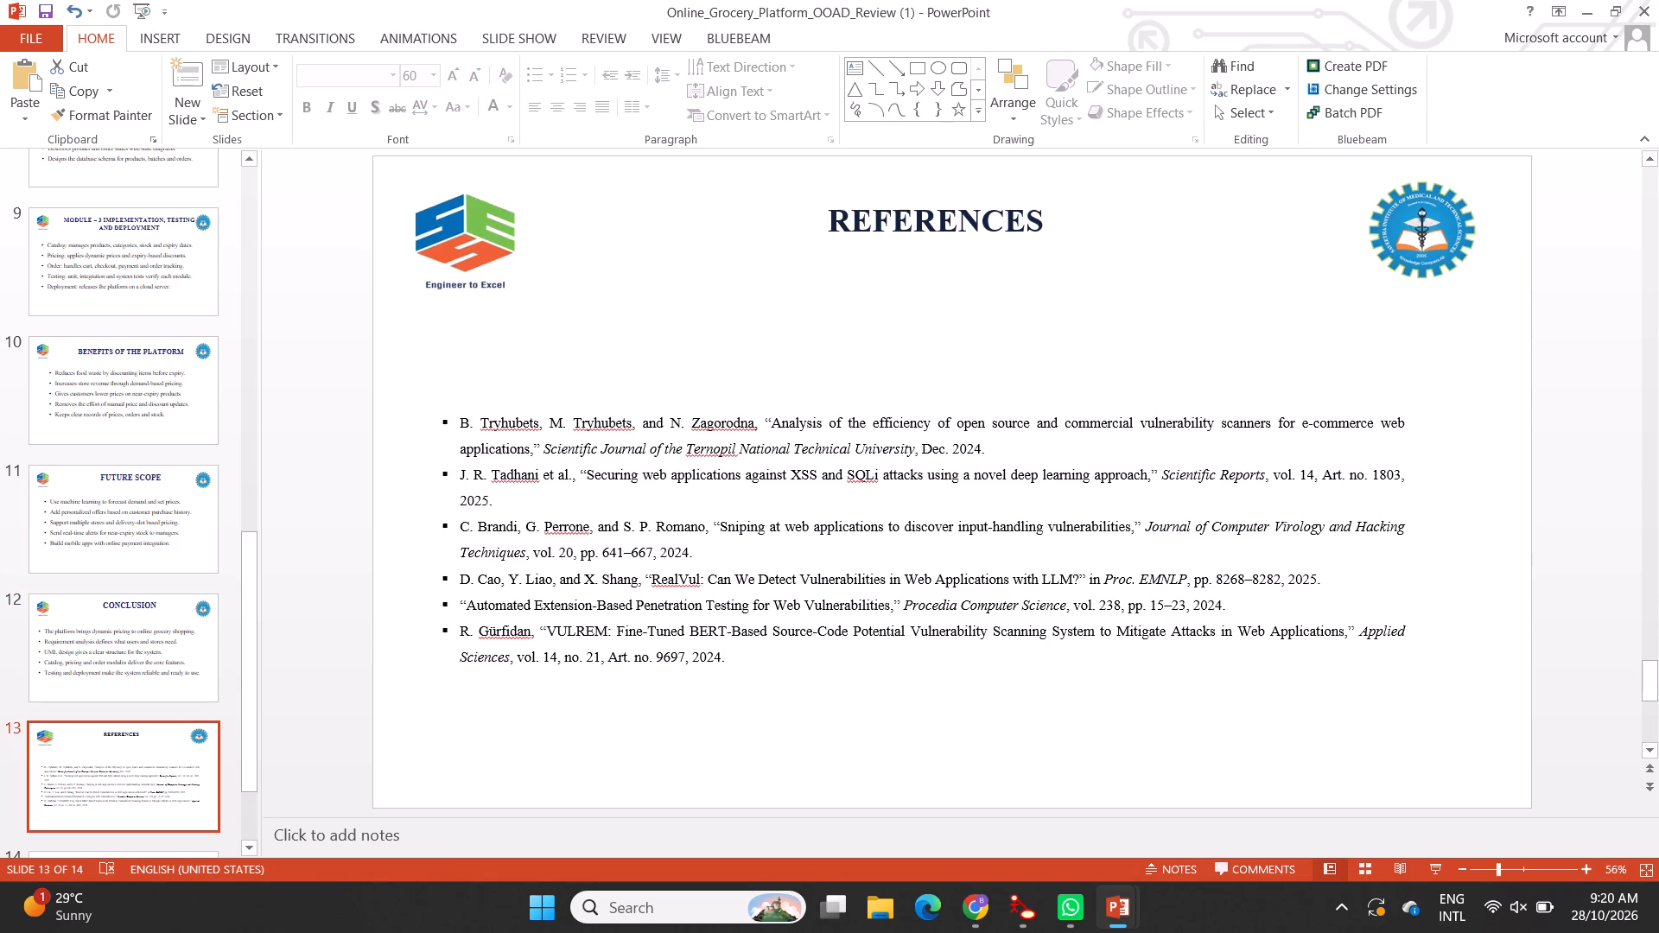
left_click_drag(832, 220, 838, 220)
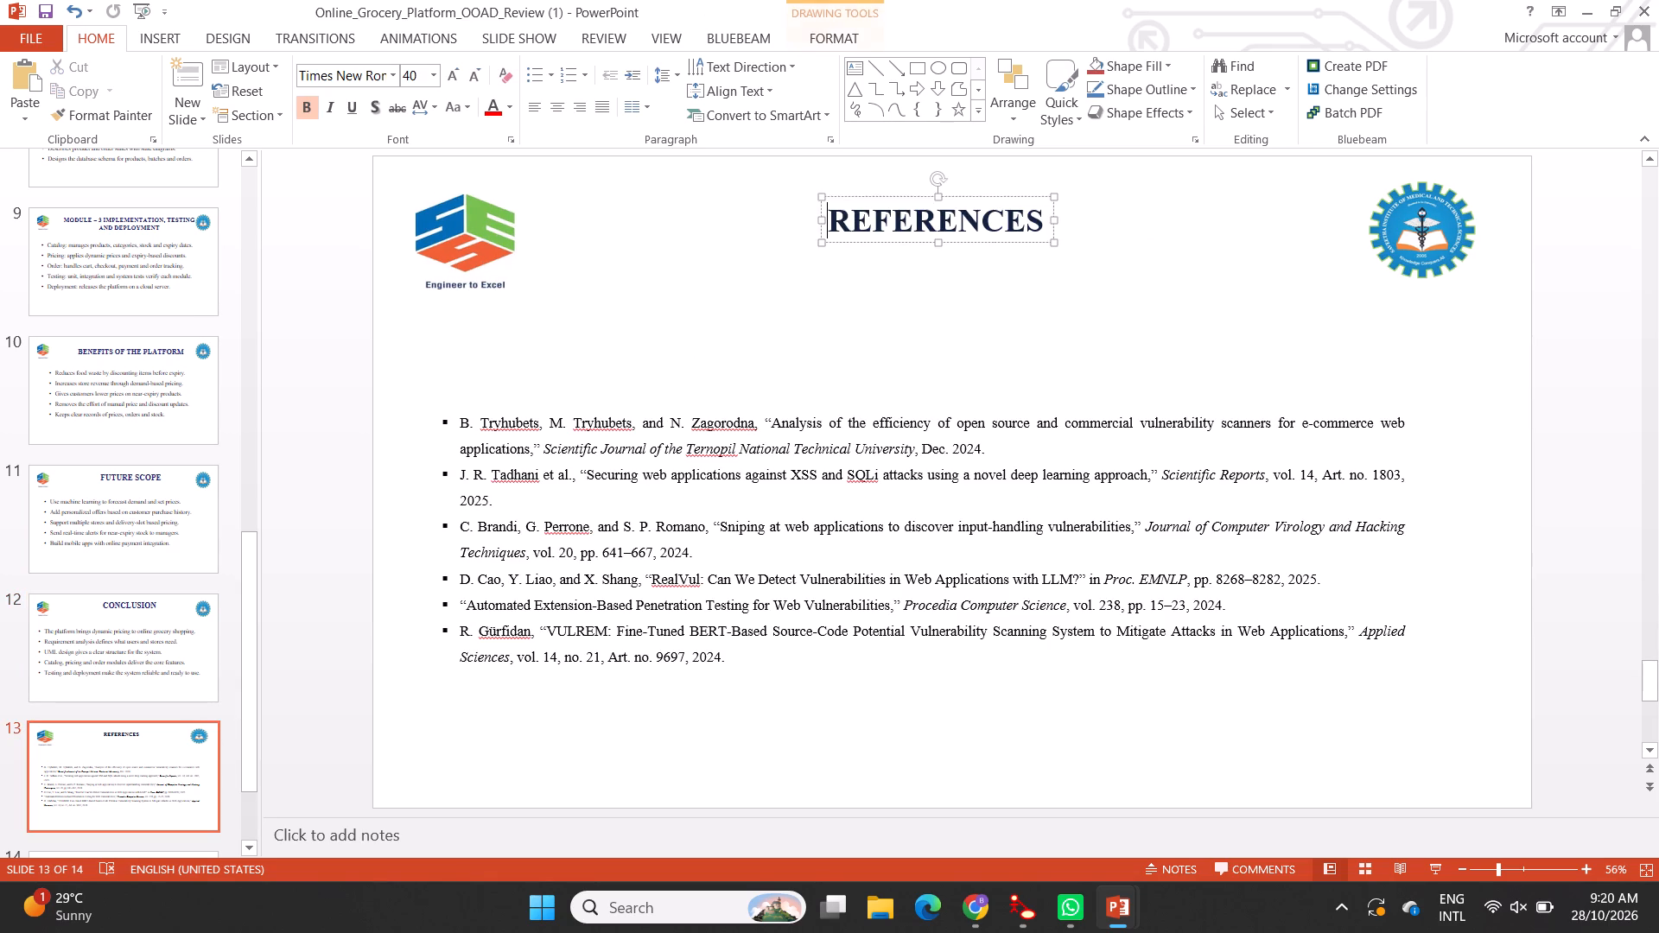
left_click_drag(838, 220, 1043, 221)
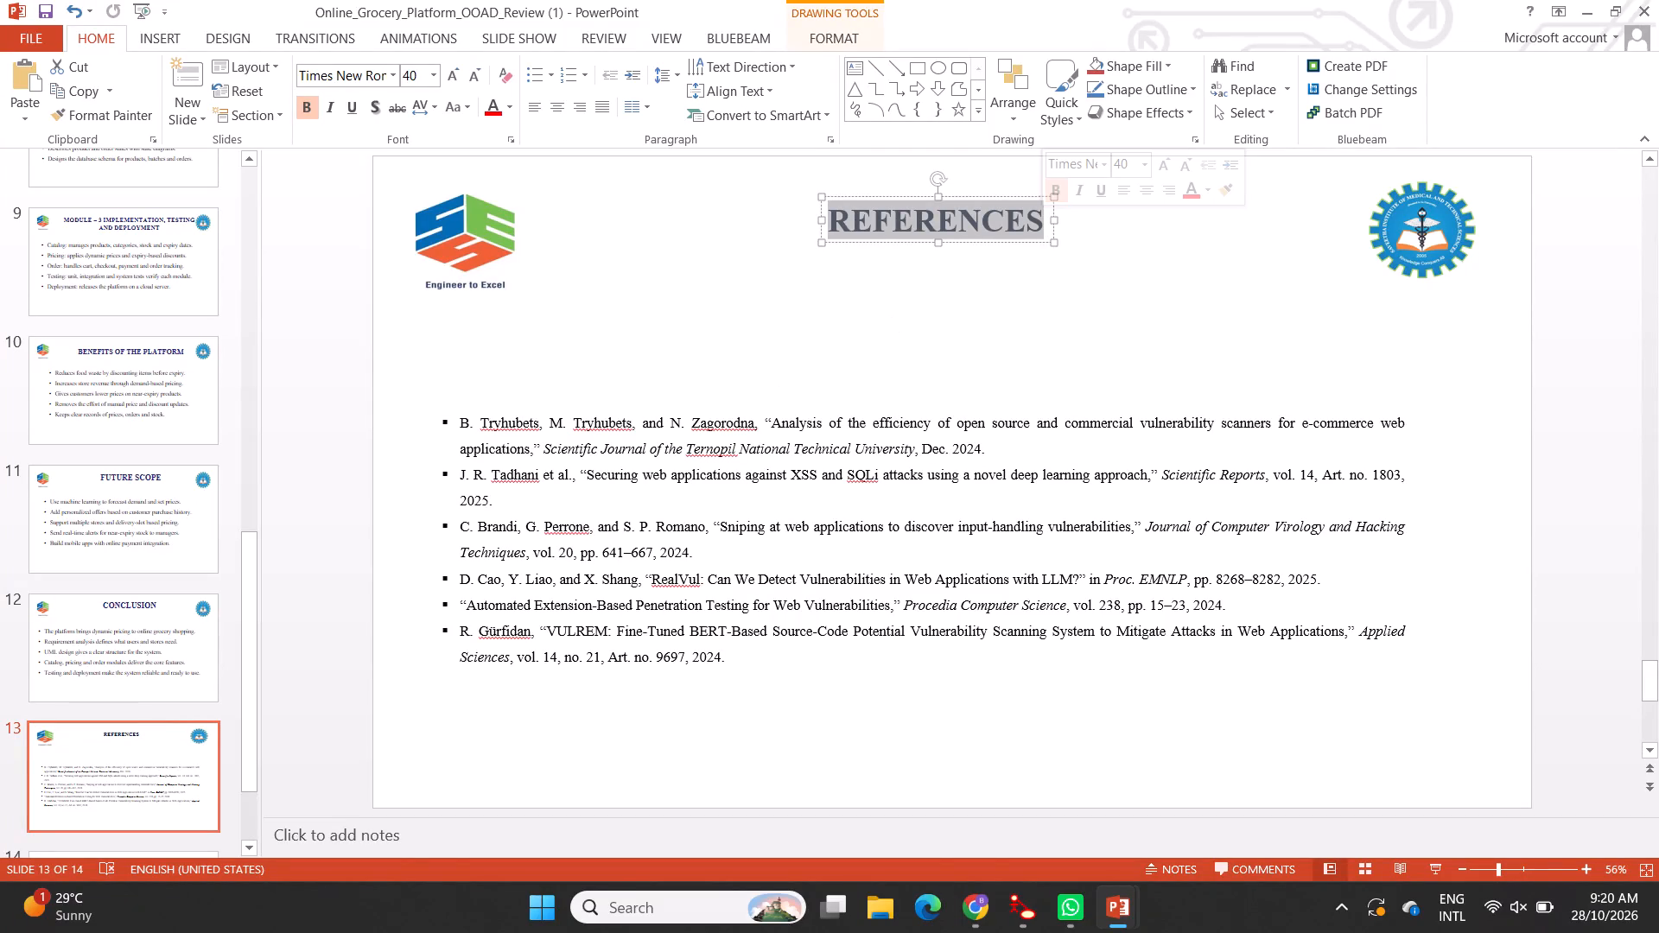
Enlarge the text of the whole reference list on slide 13 to font size 24 with 1.5 line spacing.
left_click(676, 443)
left_click_drag(461, 422, 562, 473)
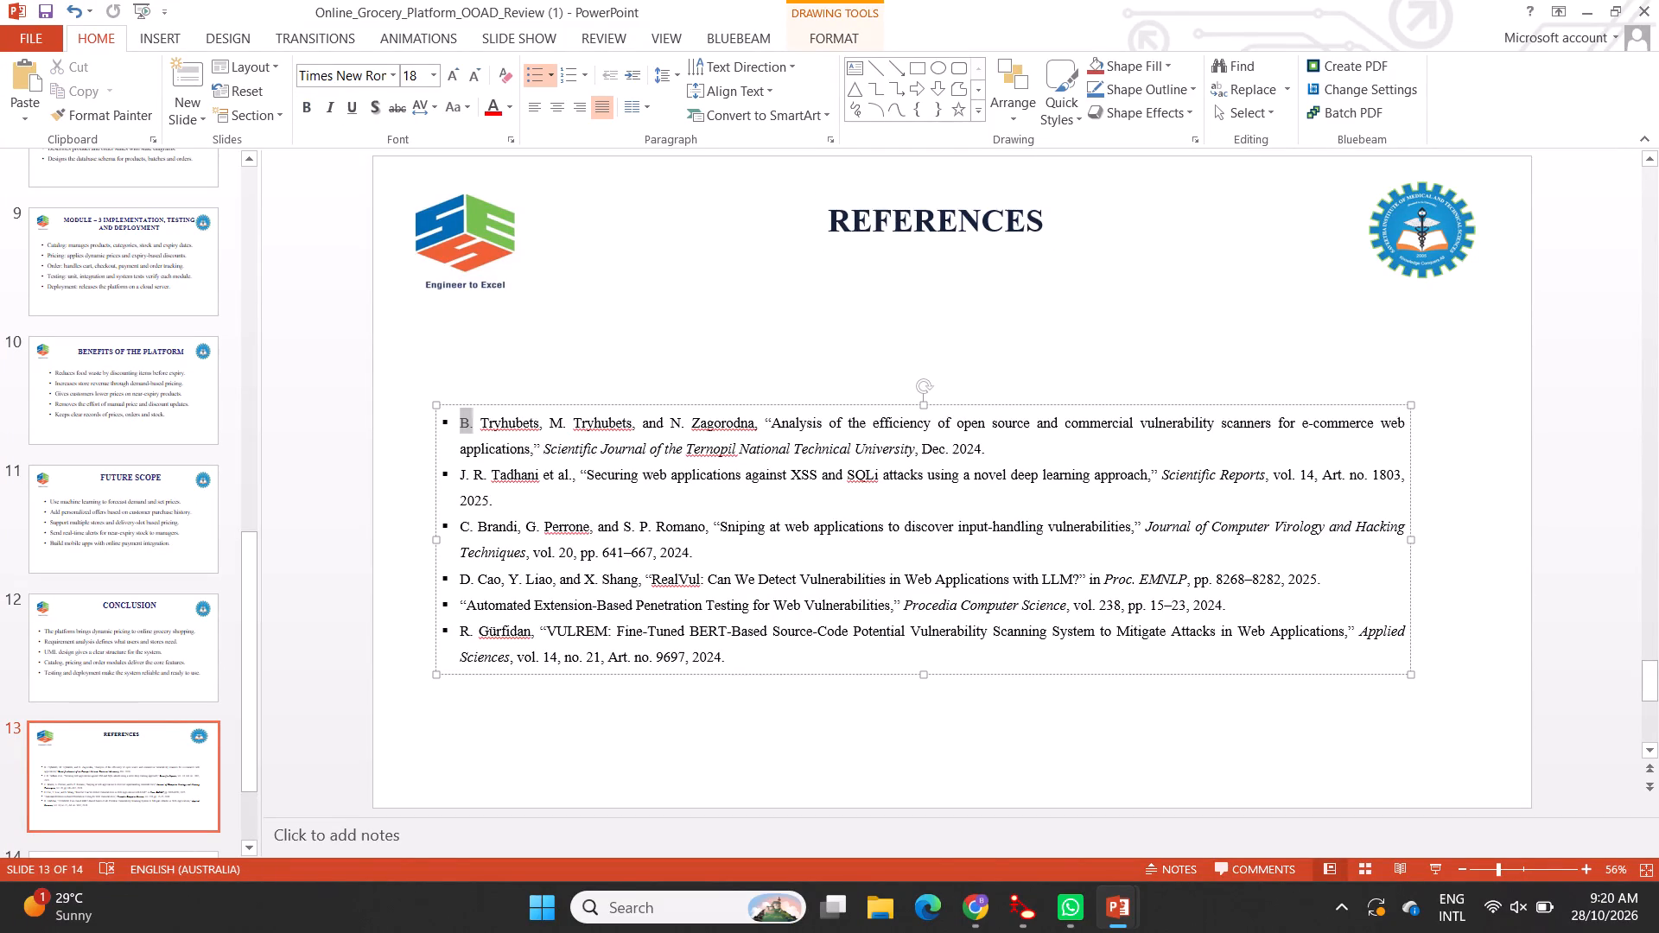
left_click_drag(562, 473, 722, 651)
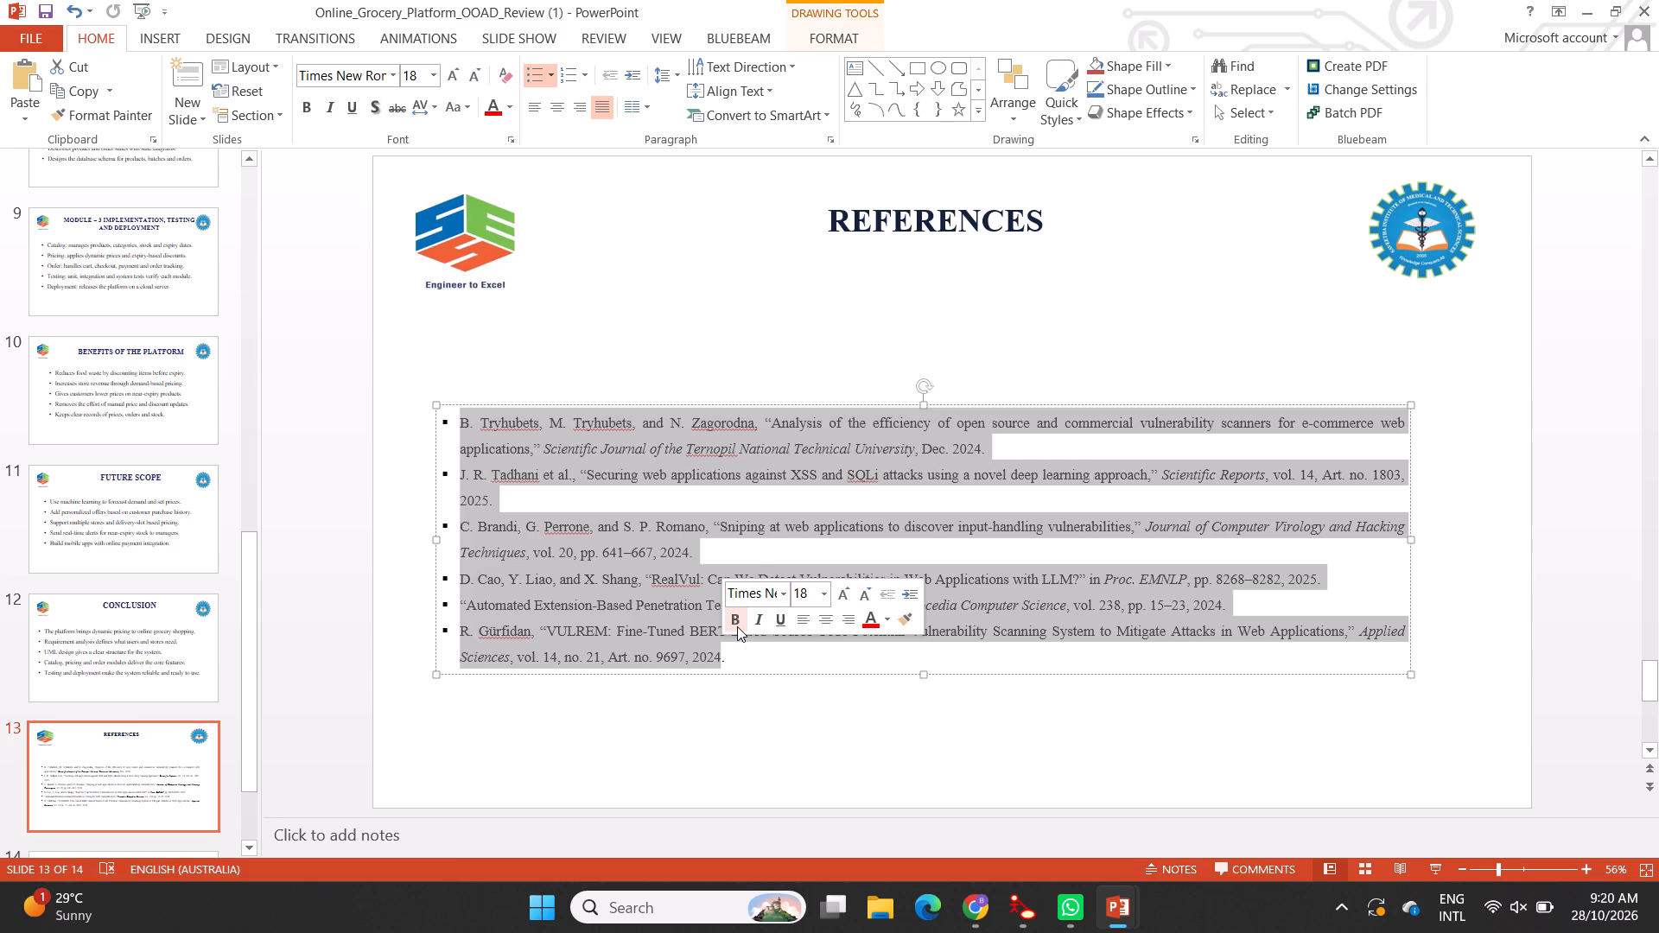
left_click(737, 626)
left_click(737, 626)
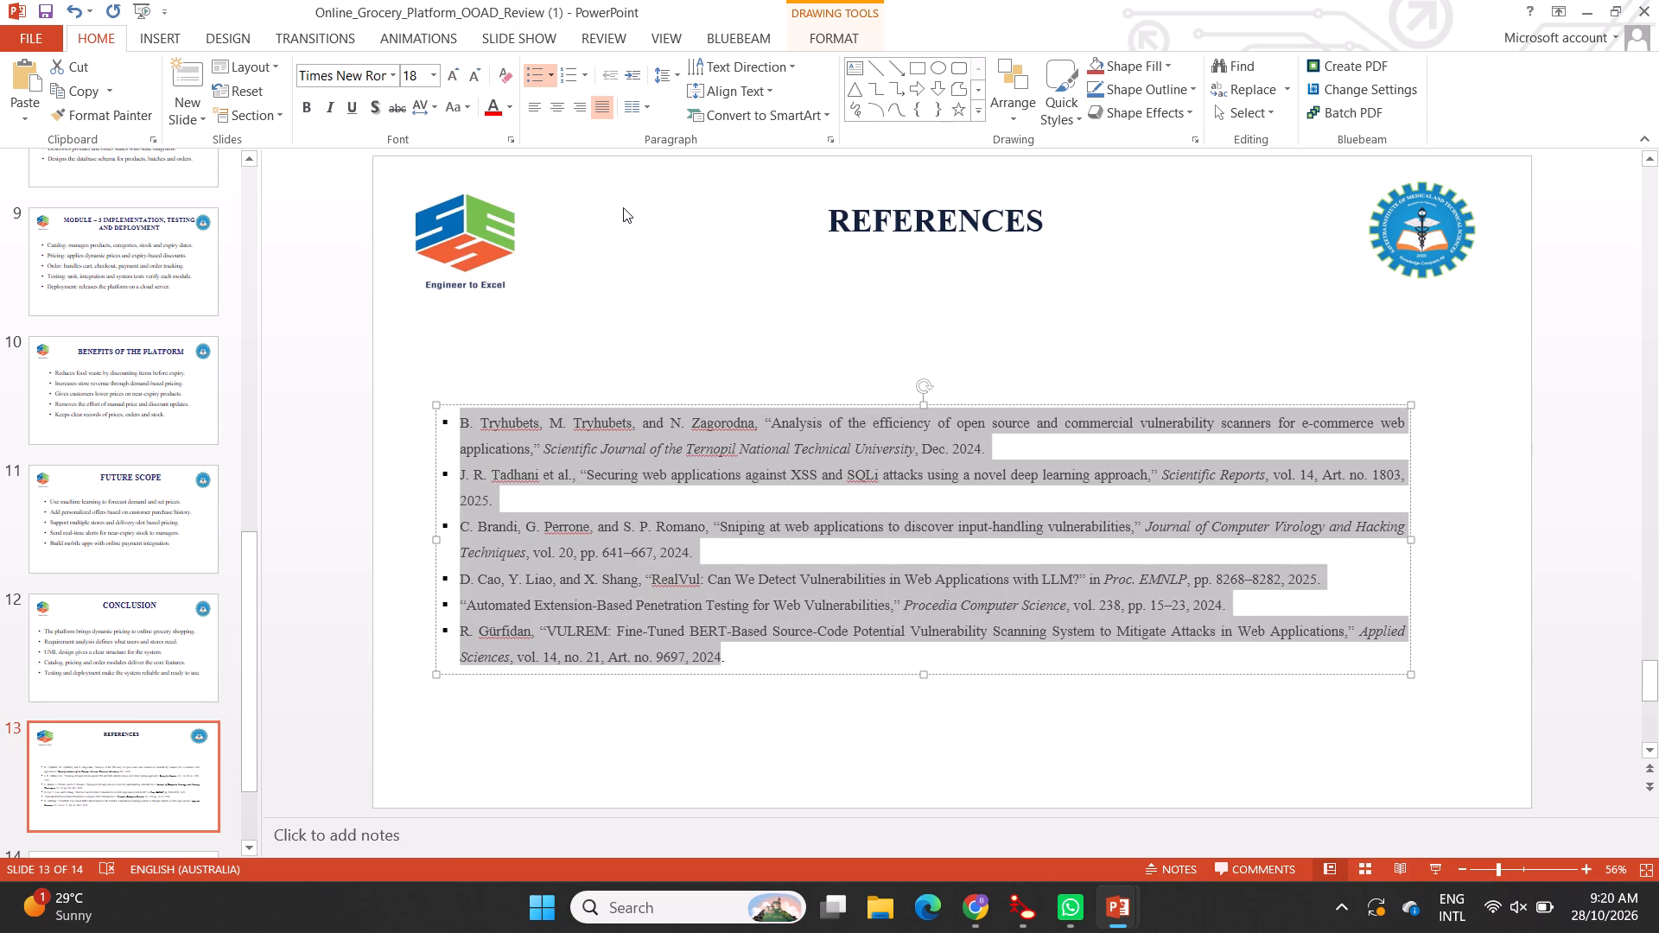
left_click(643, 102)
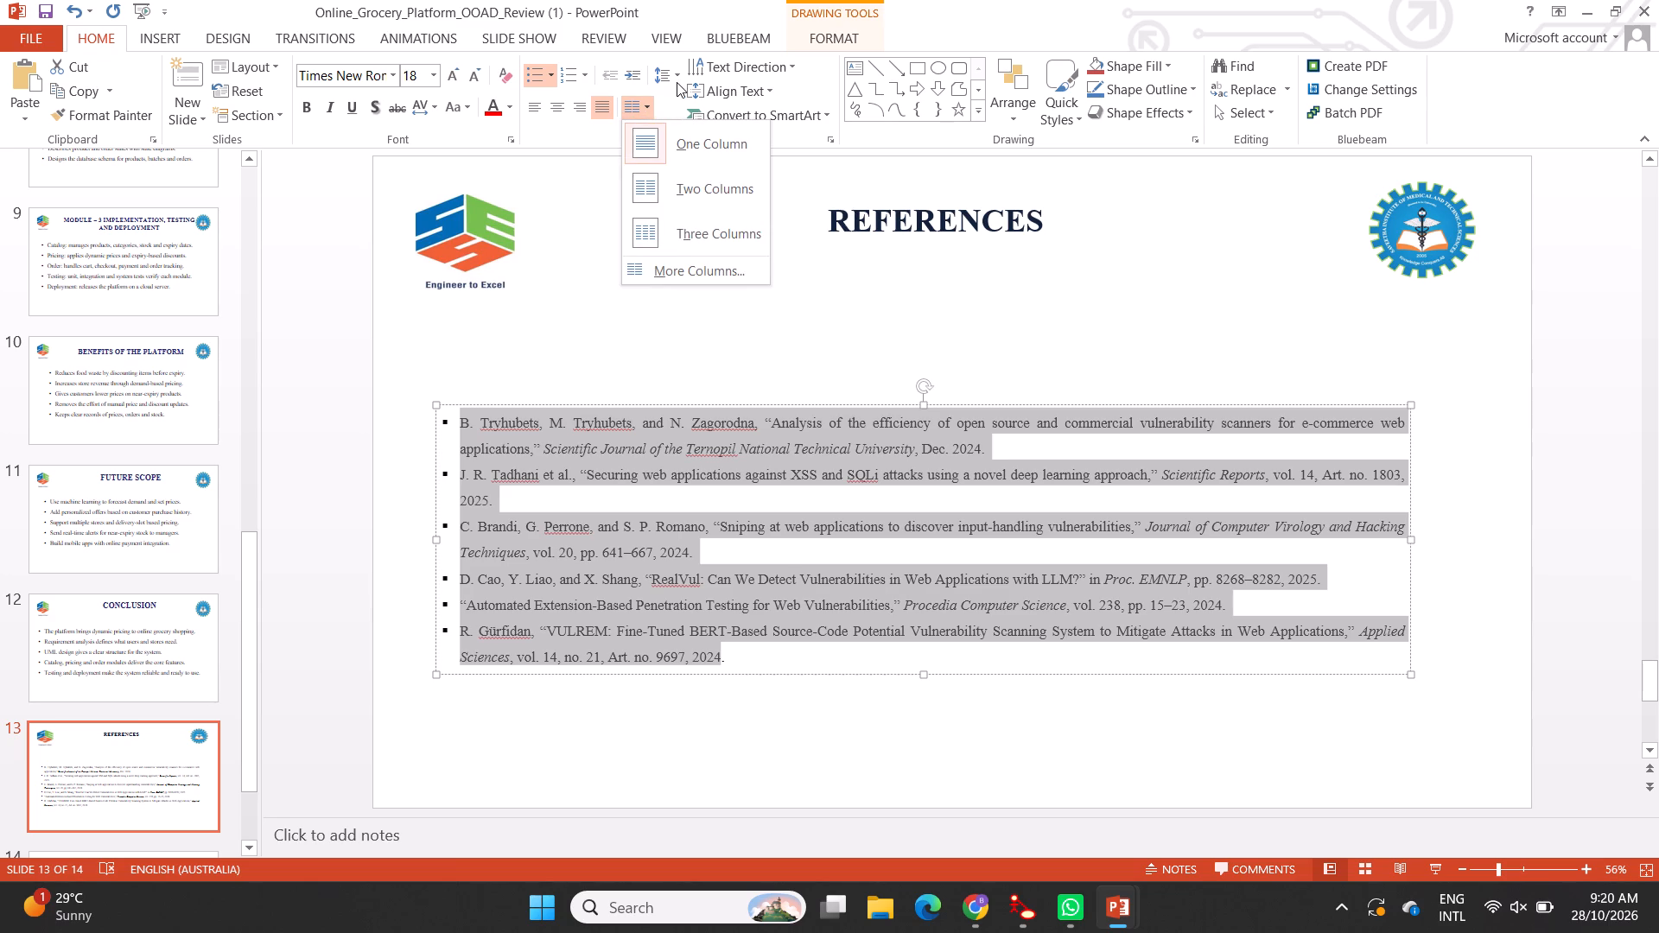
left_click(673, 73)
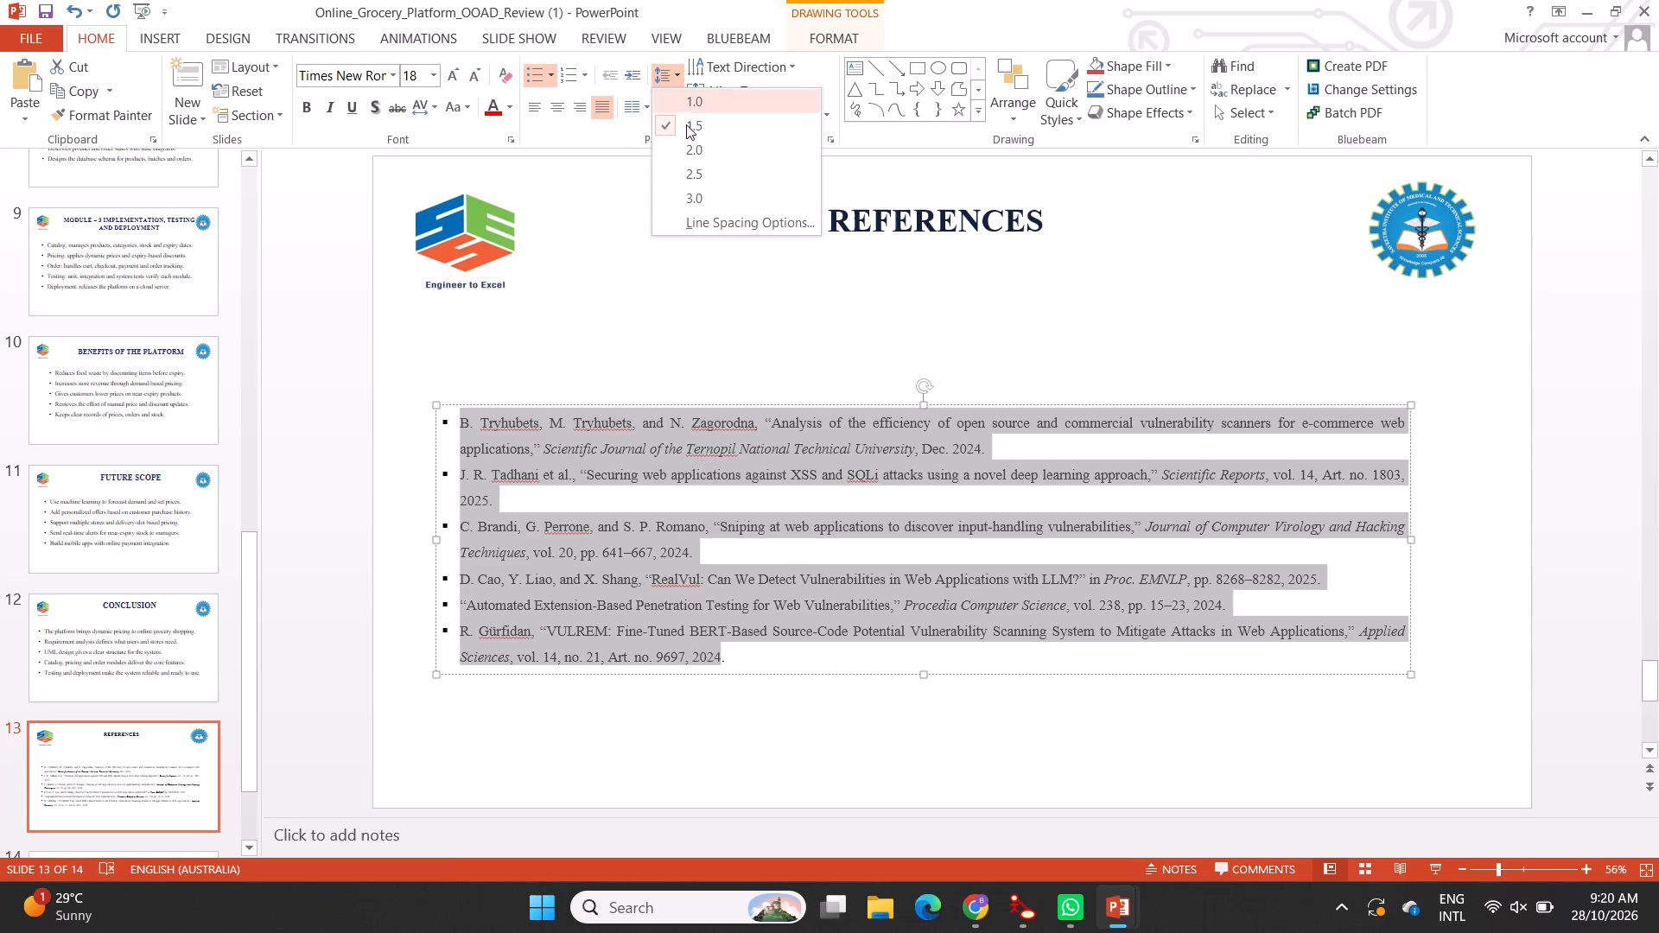
left_click(686, 136)
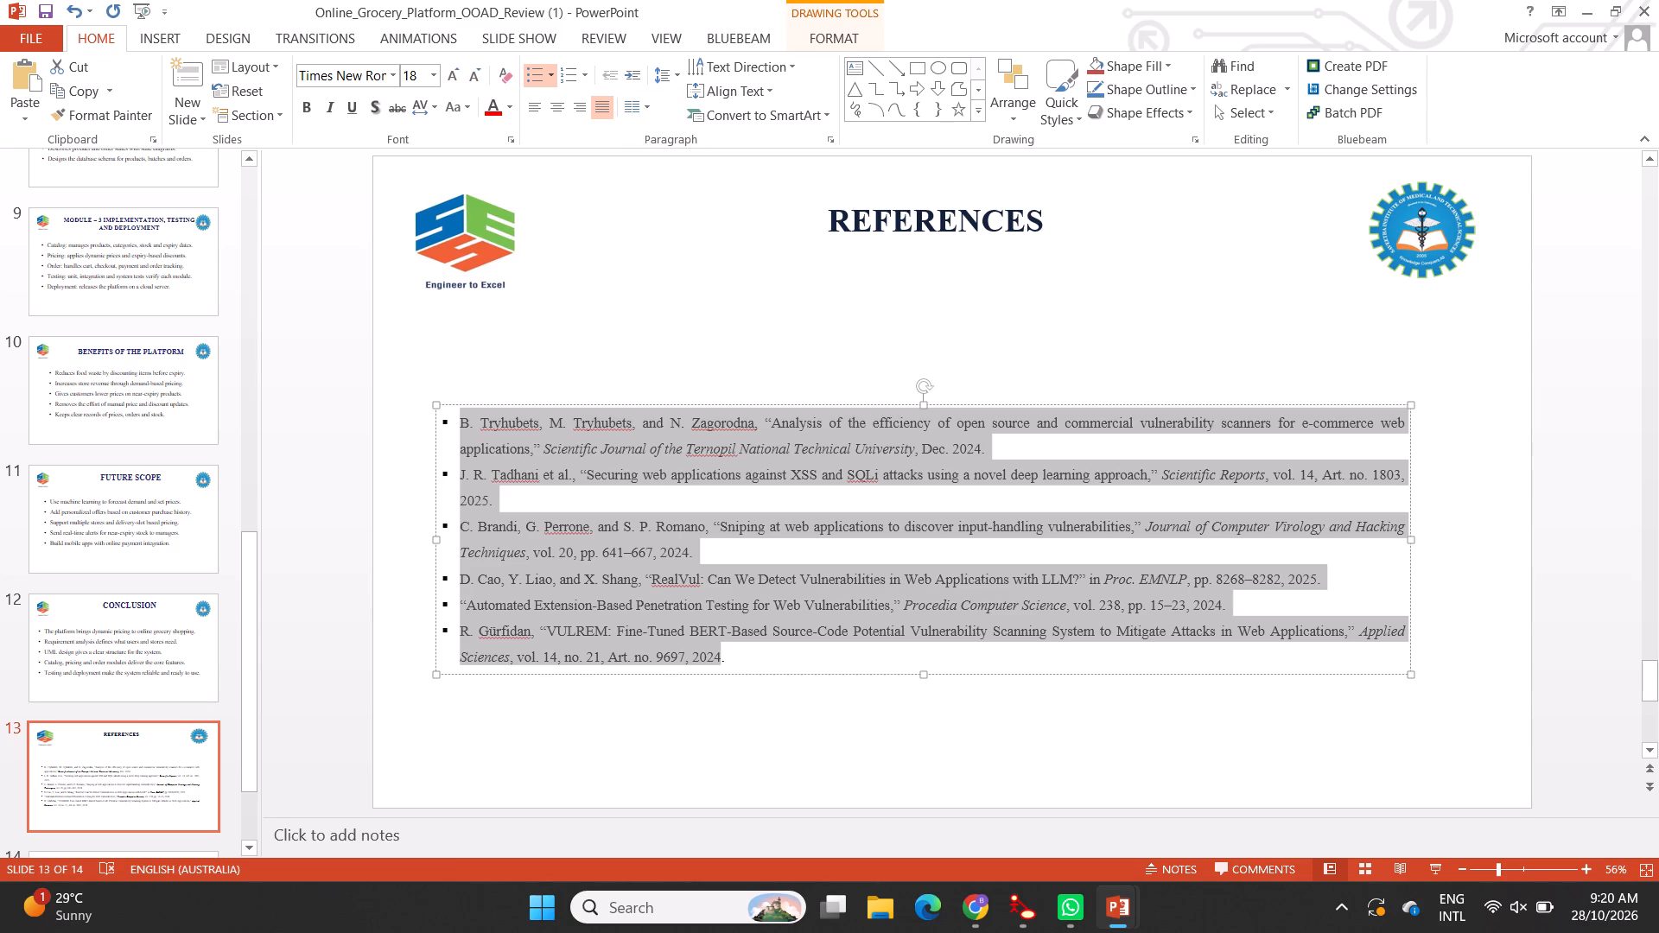
left_click(453, 73)
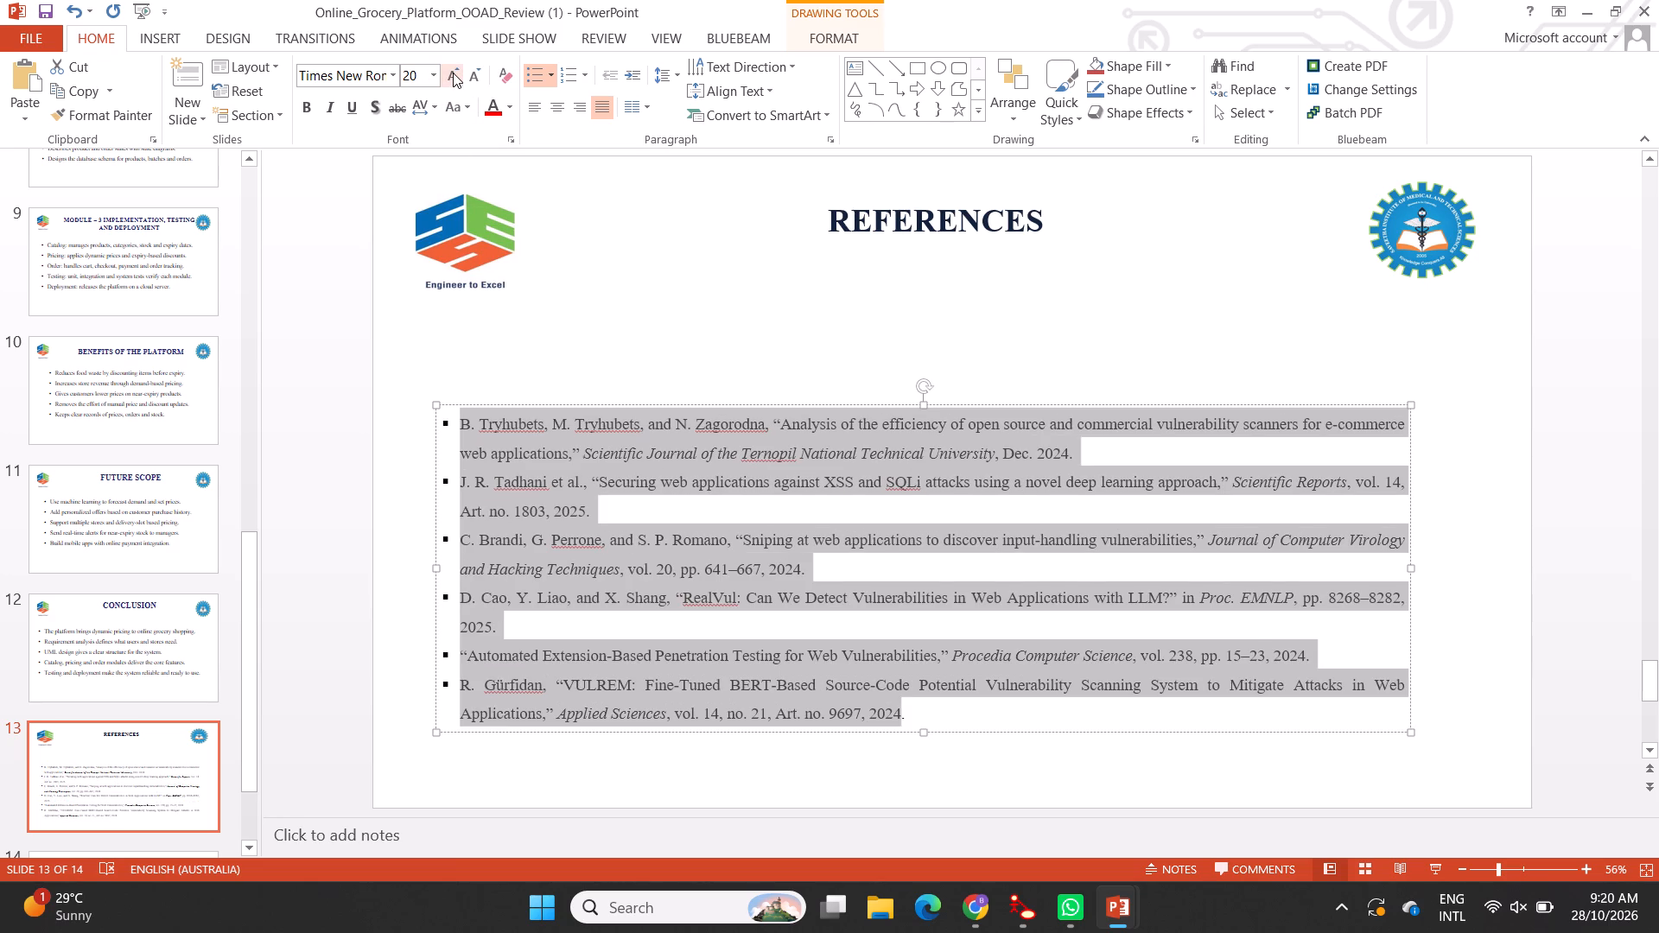
left_click(453, 73)
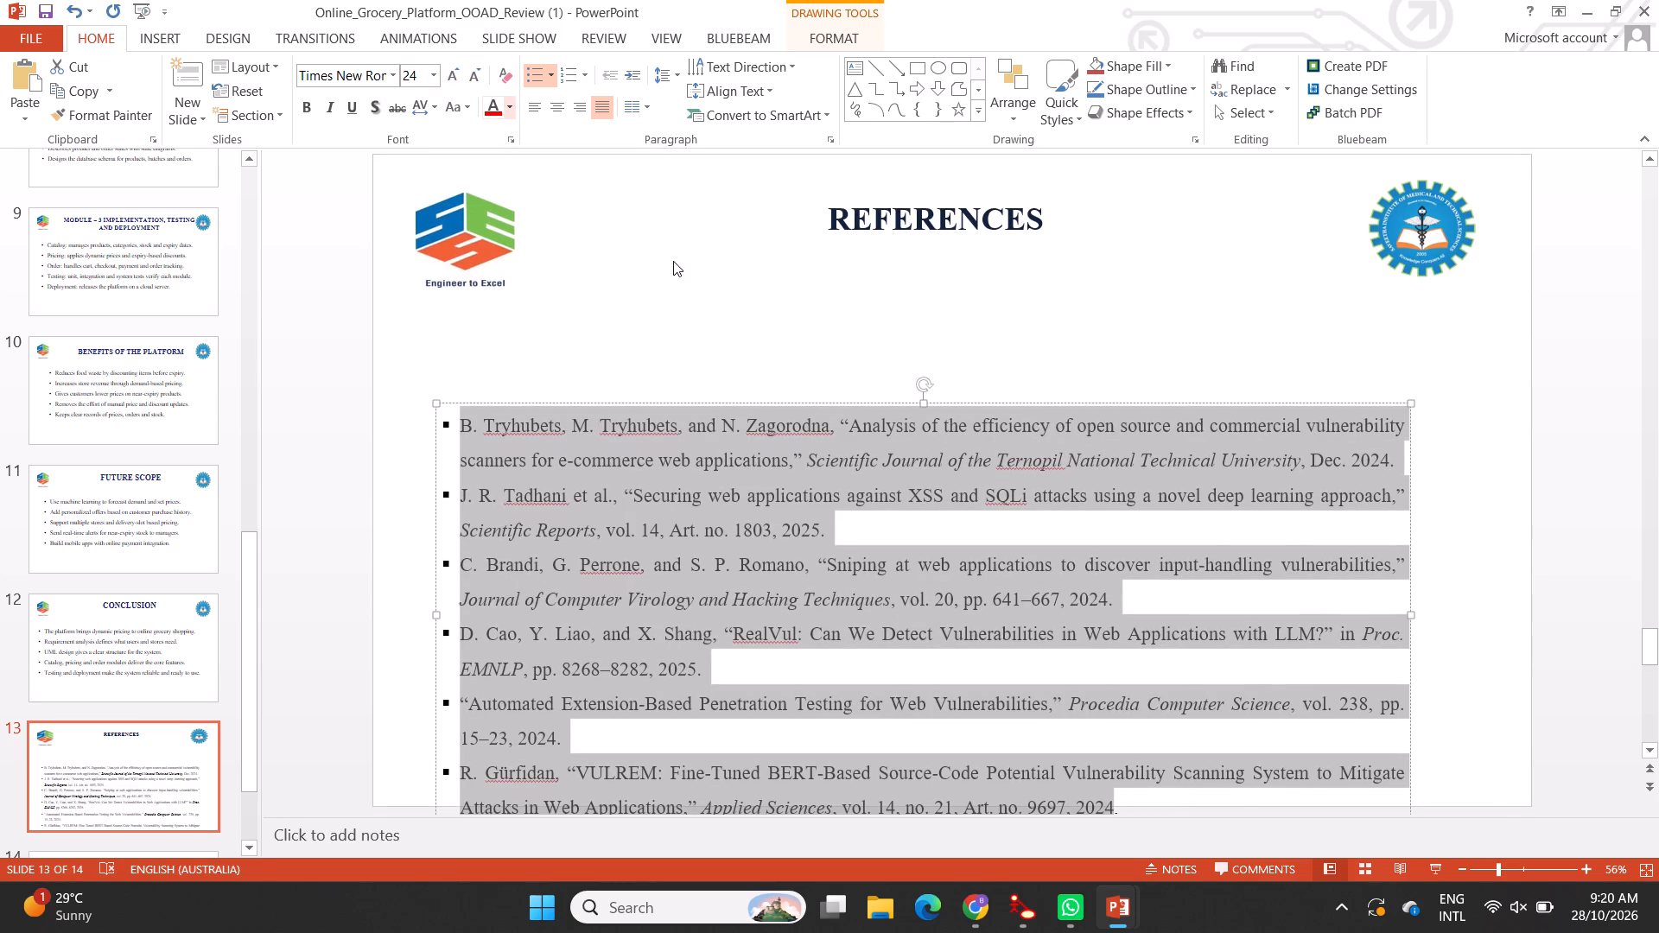
left_click(684, 282)
Move the reference list's text box up below the logos so all the references fit on slide 13.
left_click(741, 479)
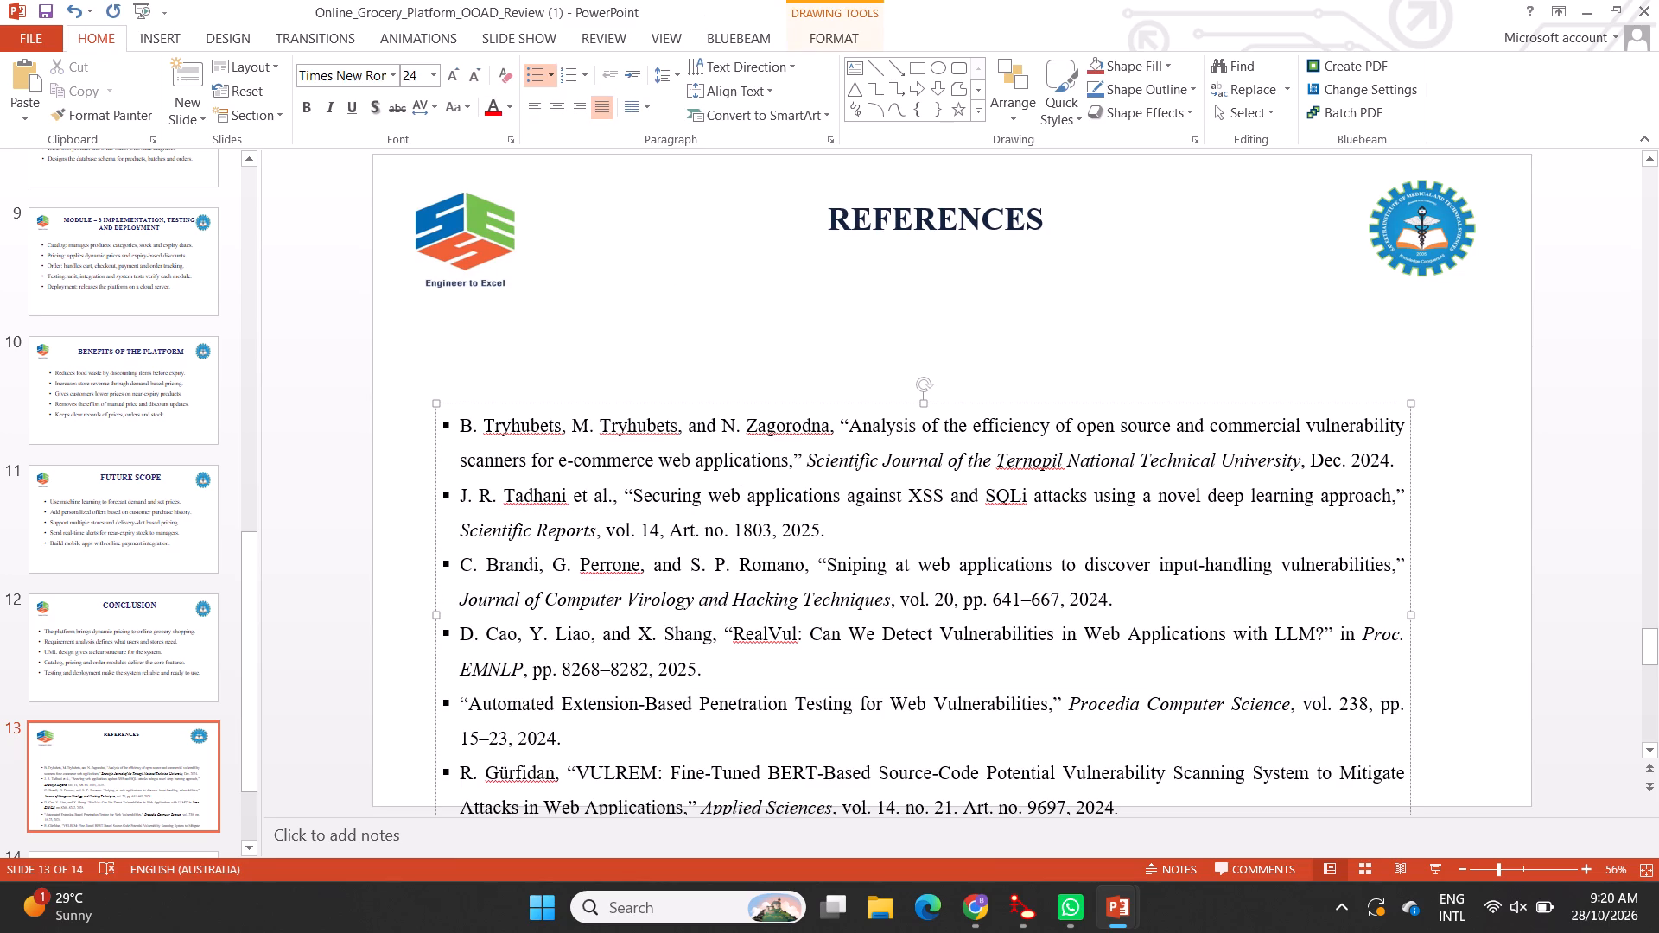
left_click_drag(723, 404, 731, 362)
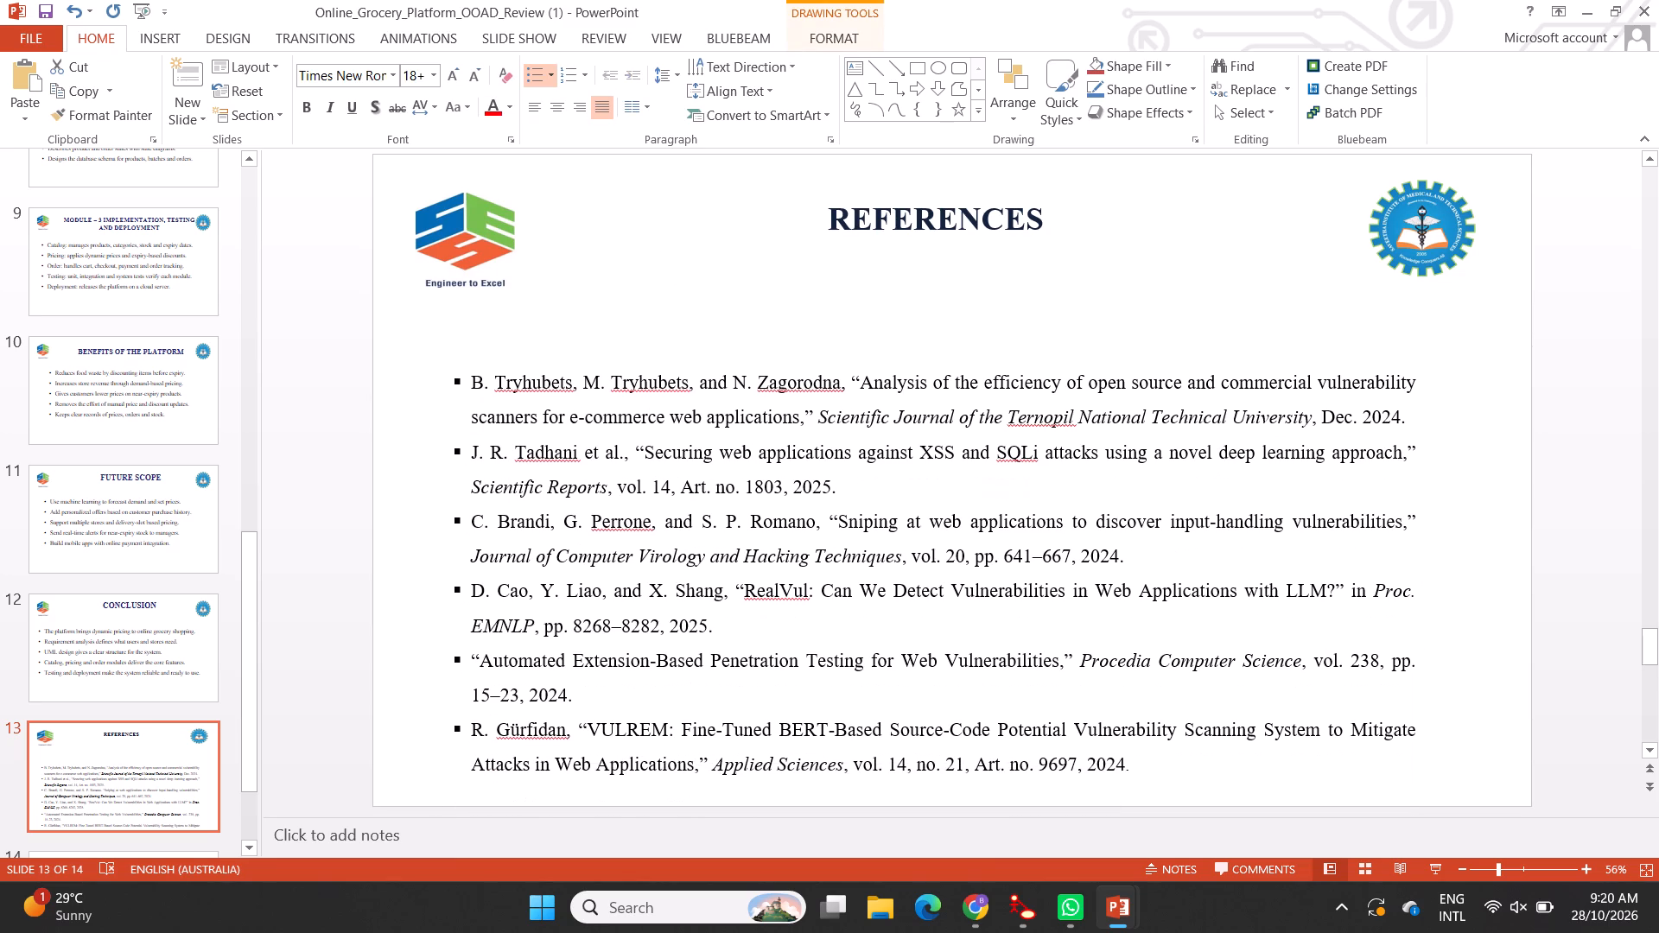
left_click_drag(731, 362, 728, 321)
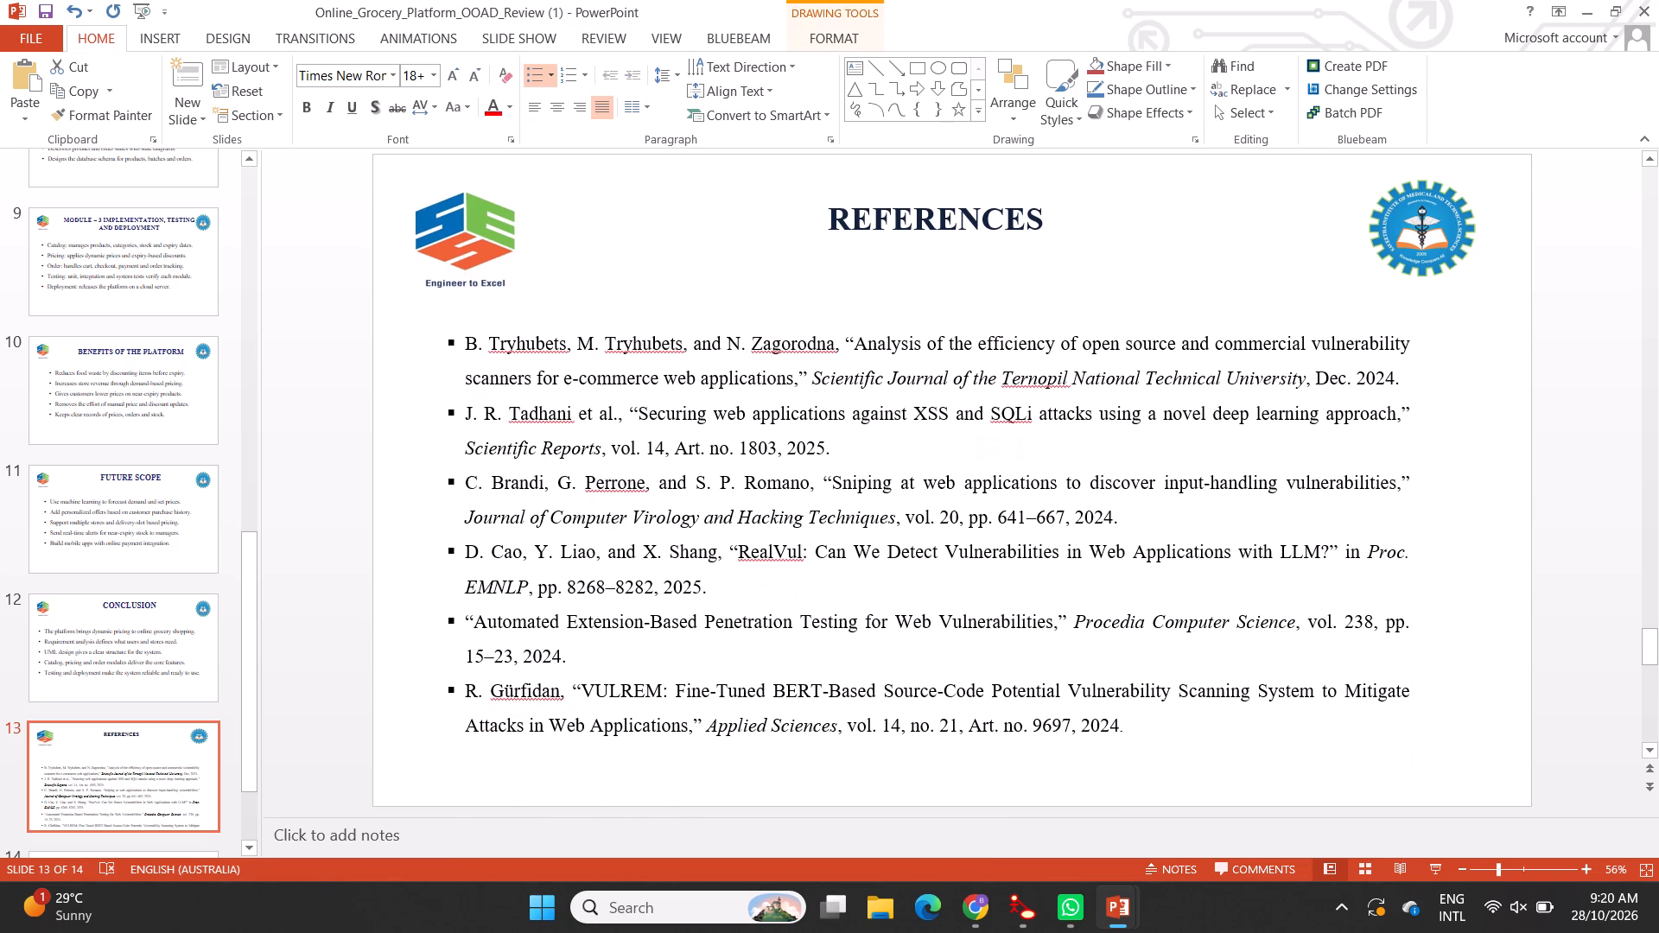
left_click_drag(728, 321, 728, 327)
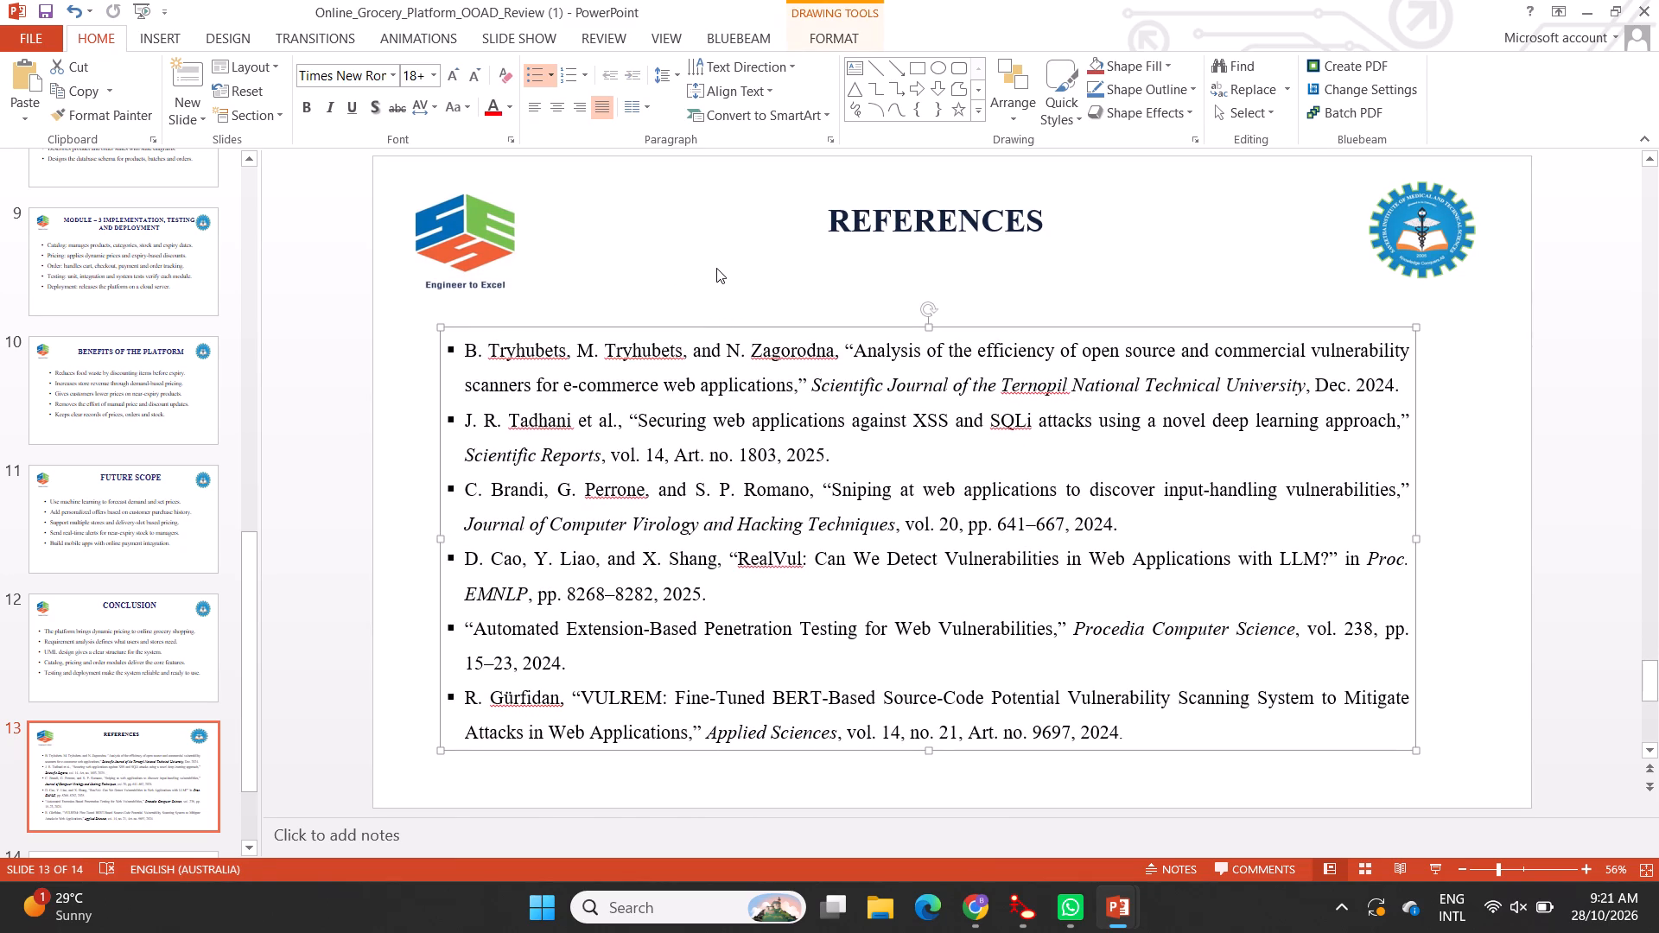
left_click(716, 268)
Move the REFERENCES heading on slide 13 slightly left and down so it sits between the two logos.
left_click(871, 207)
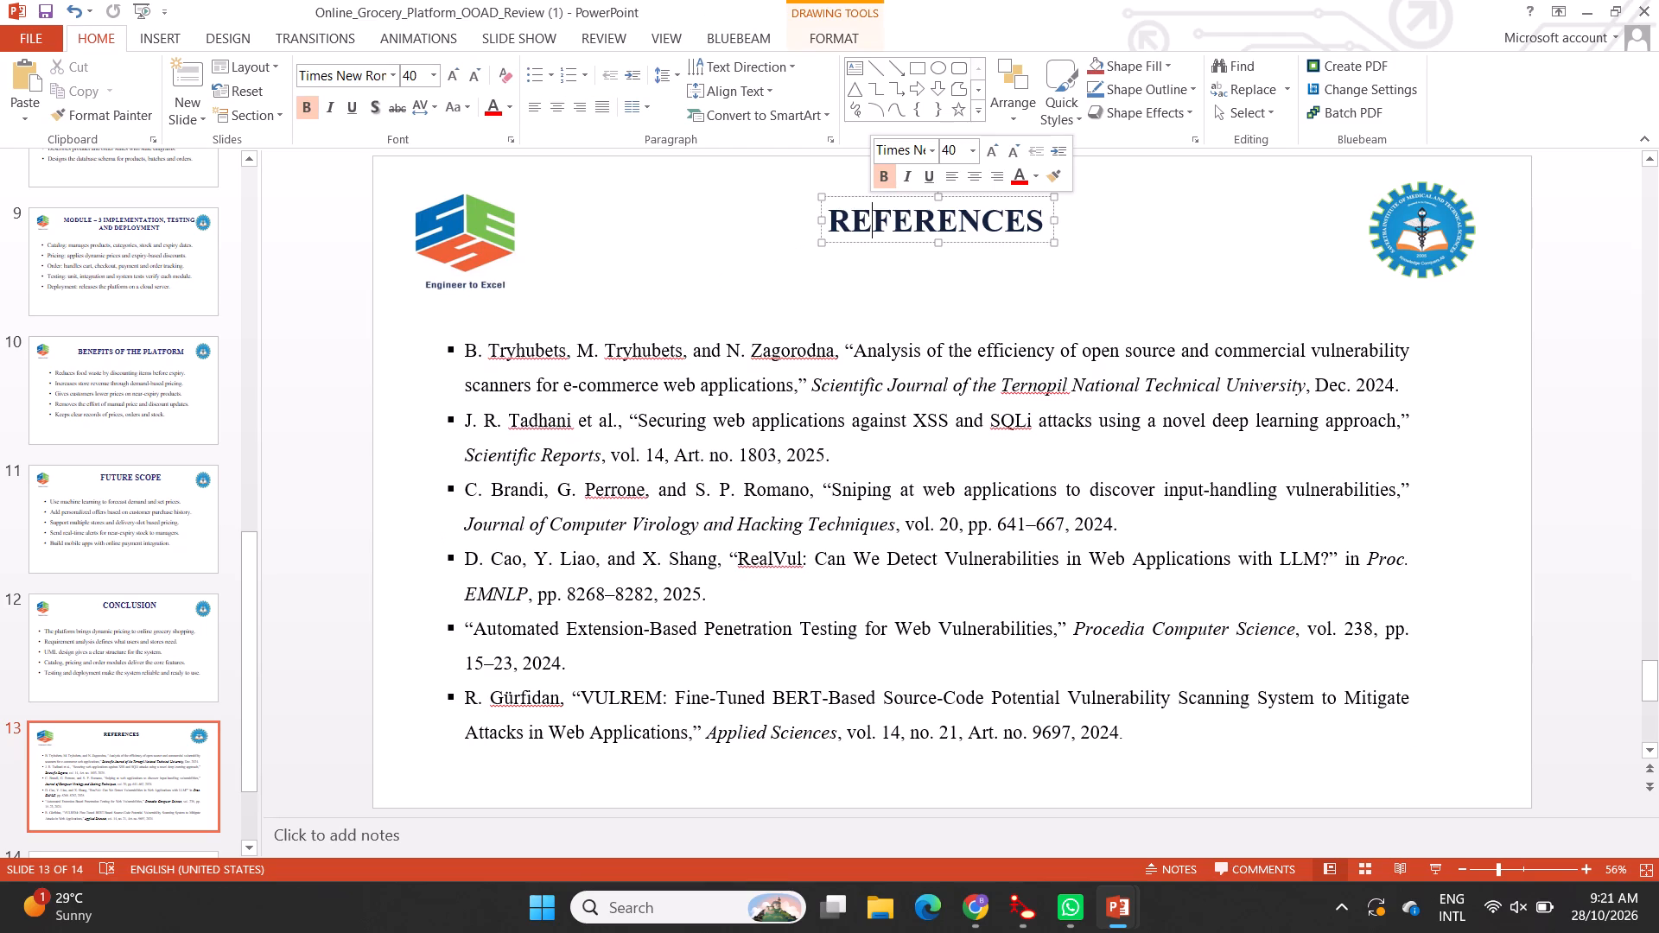
left_click_drag(861, 199, 824, 226)
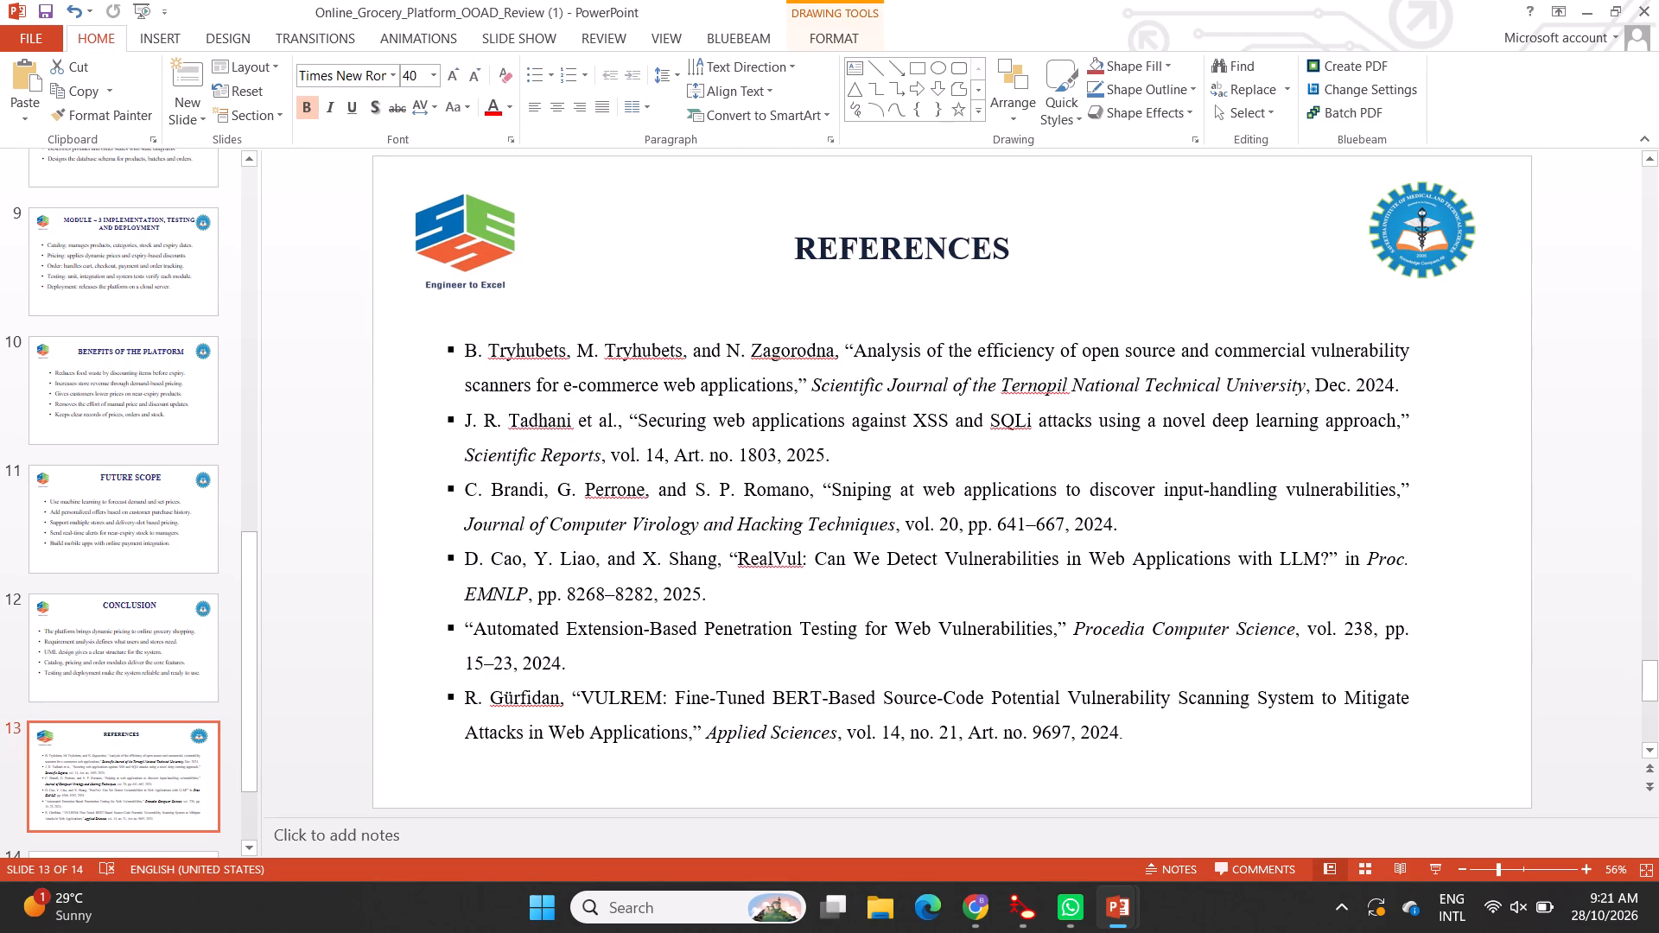
left_click_drag(824, 226, 809, 204)
left_click(770, 309)
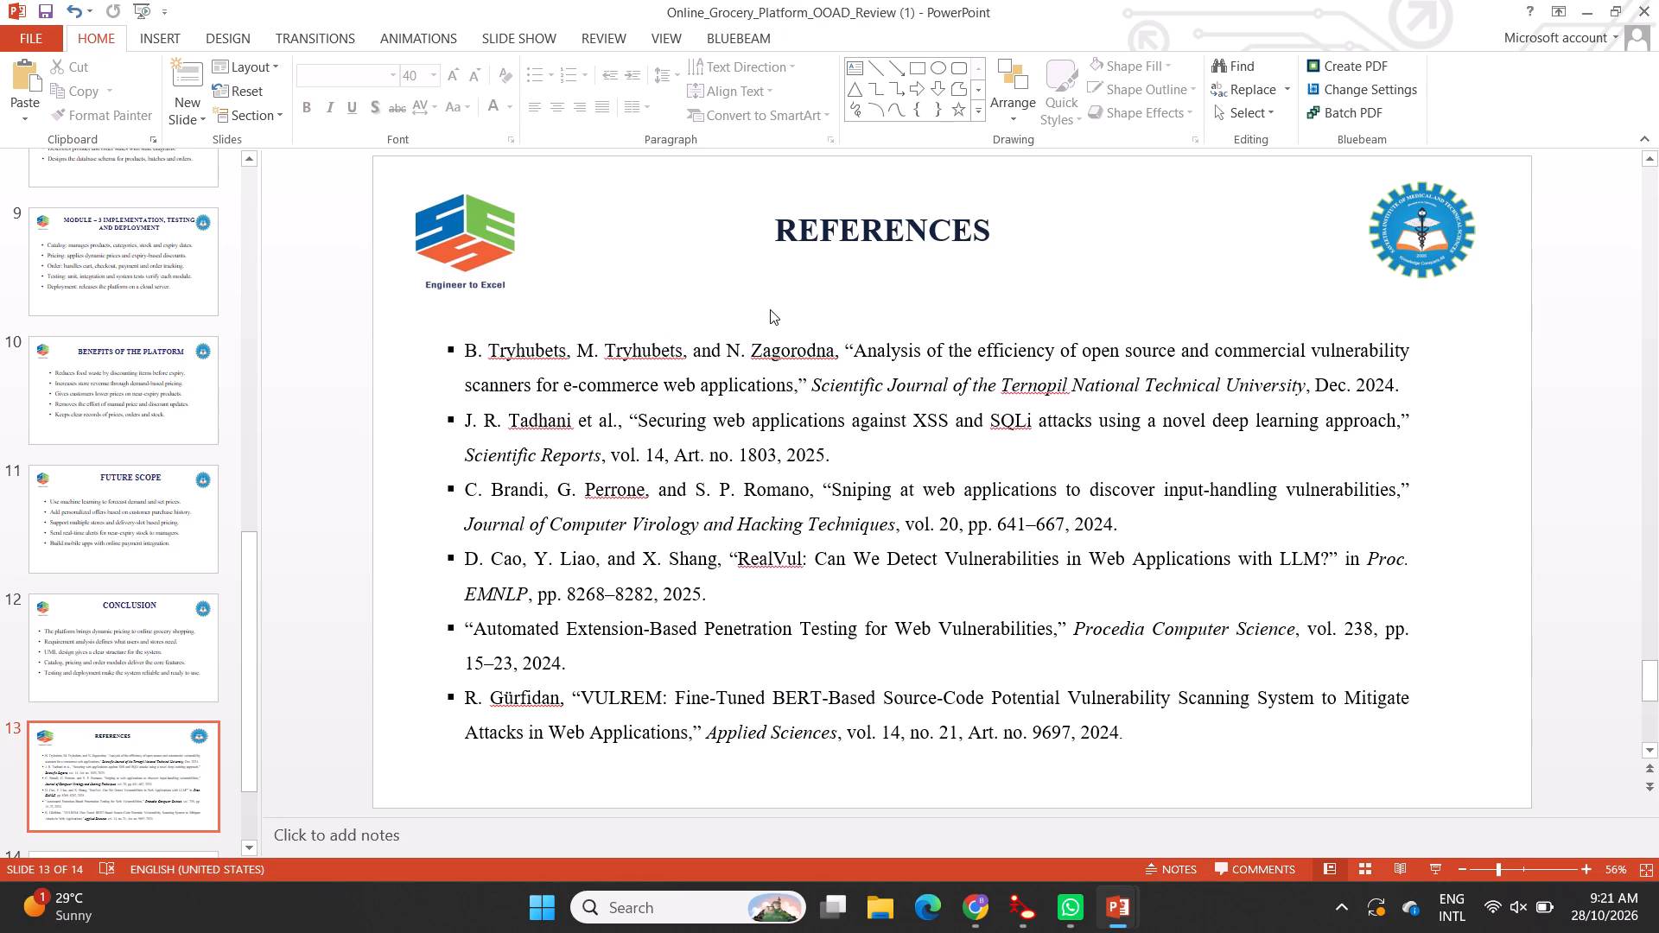
Change the font color of the CONCLUSION heading on slide 12 to the black theme color.
scroll(173, 725, "down", 2)
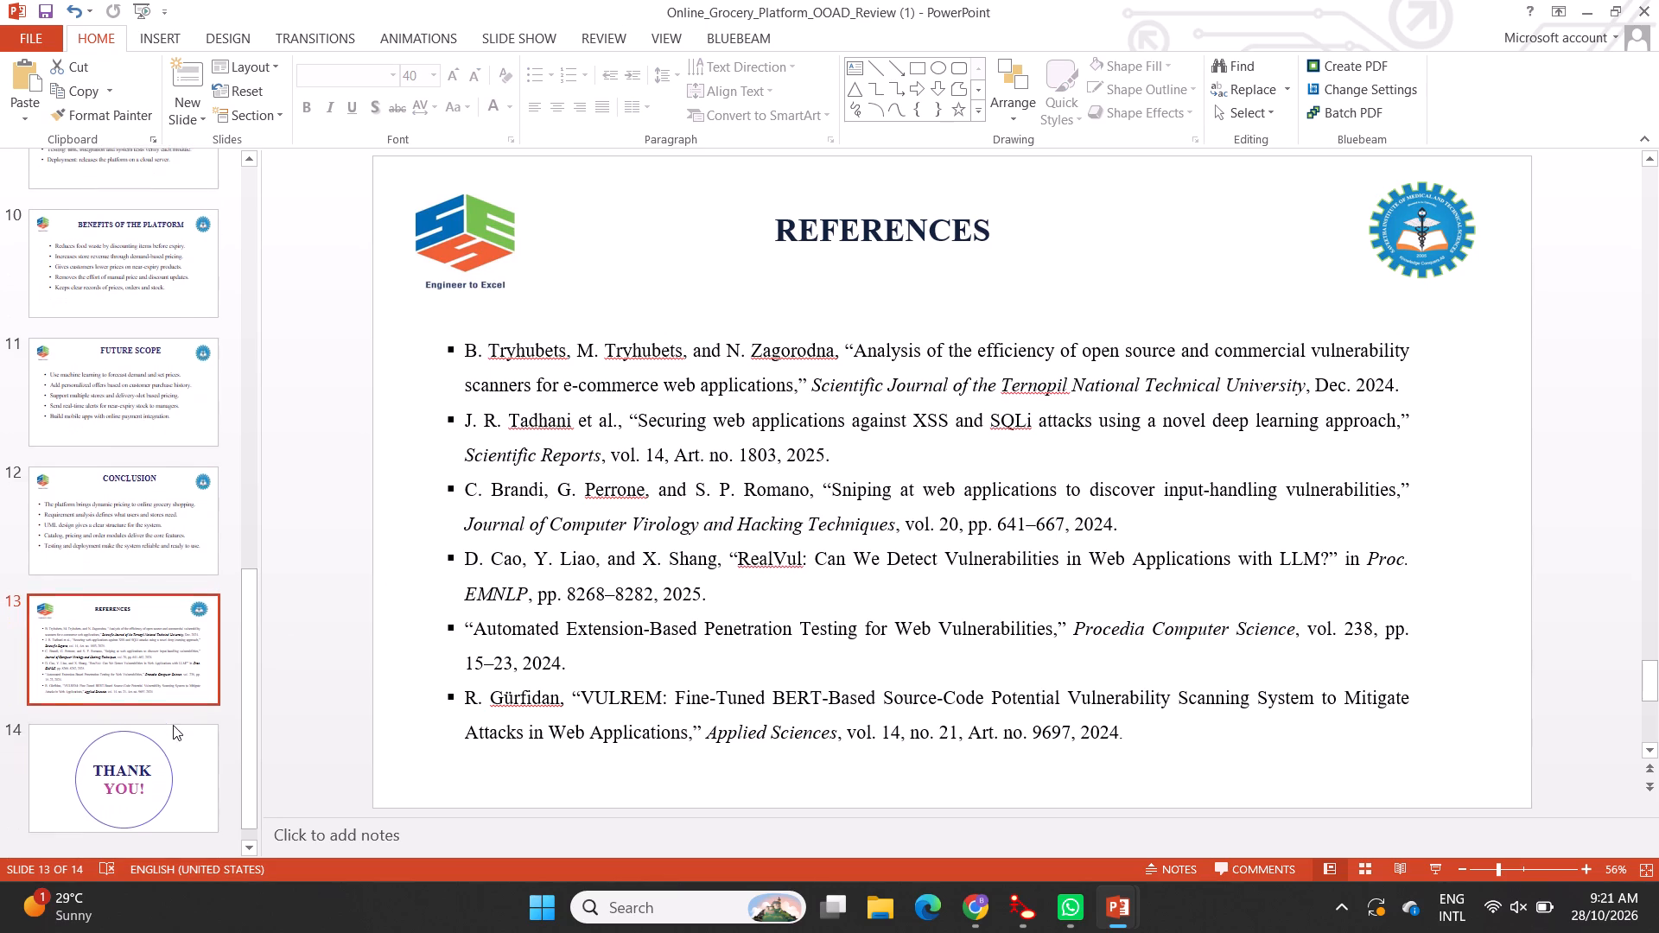
left_click(142, 767)
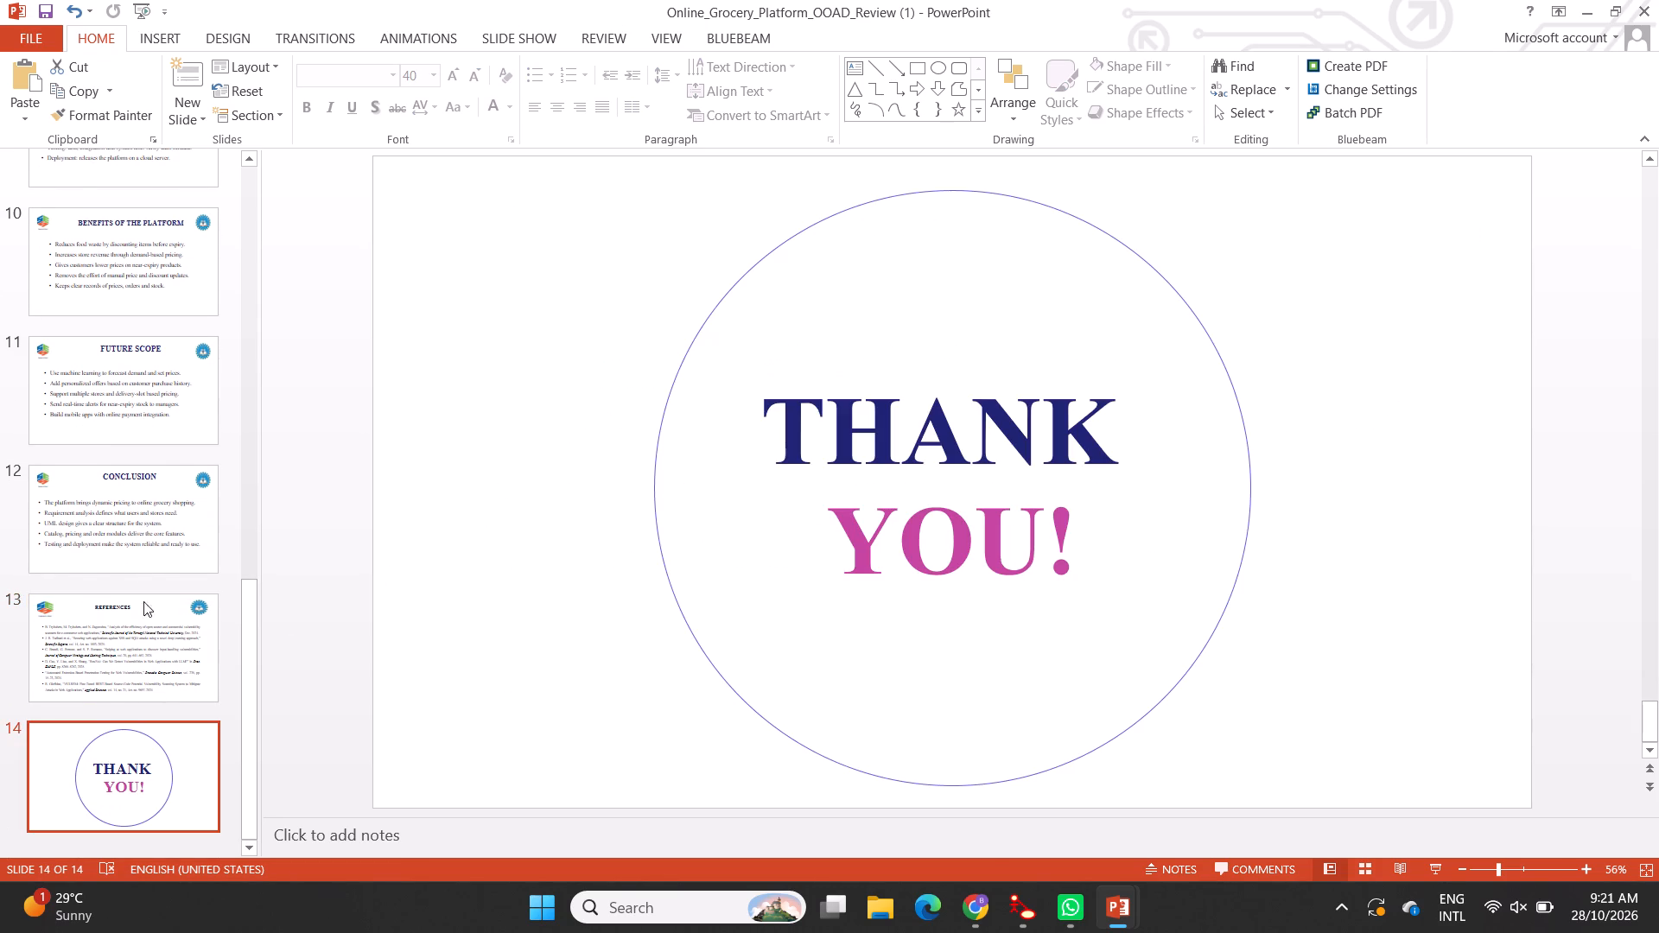
left_click(139, 548)
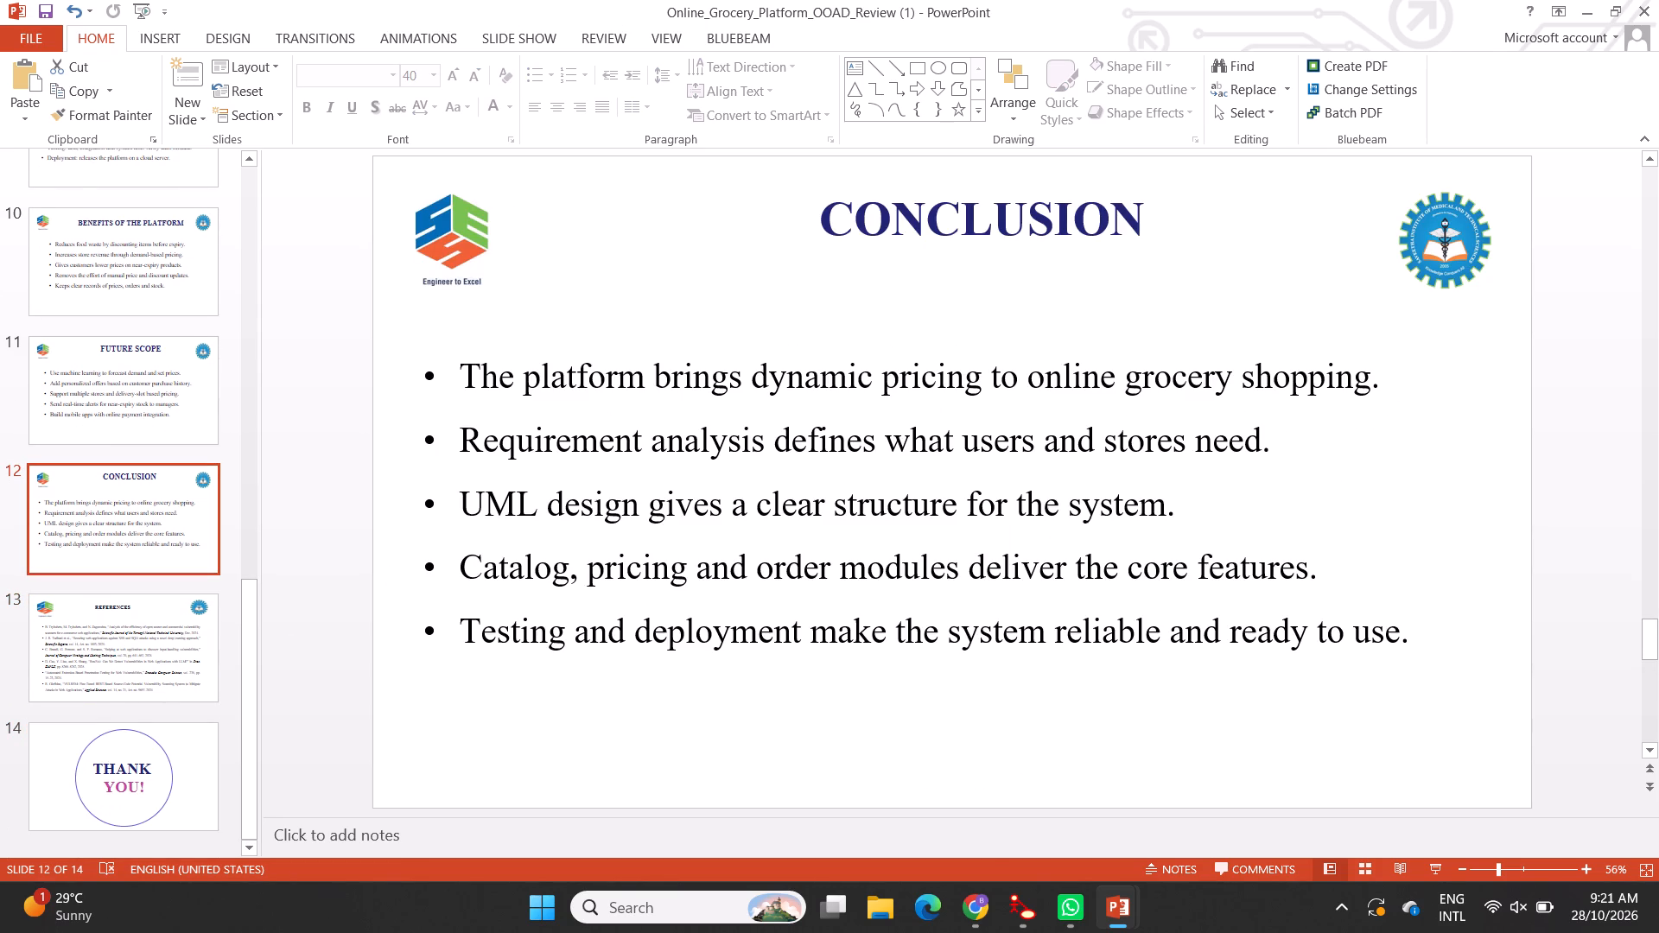
left_click(886, 204)
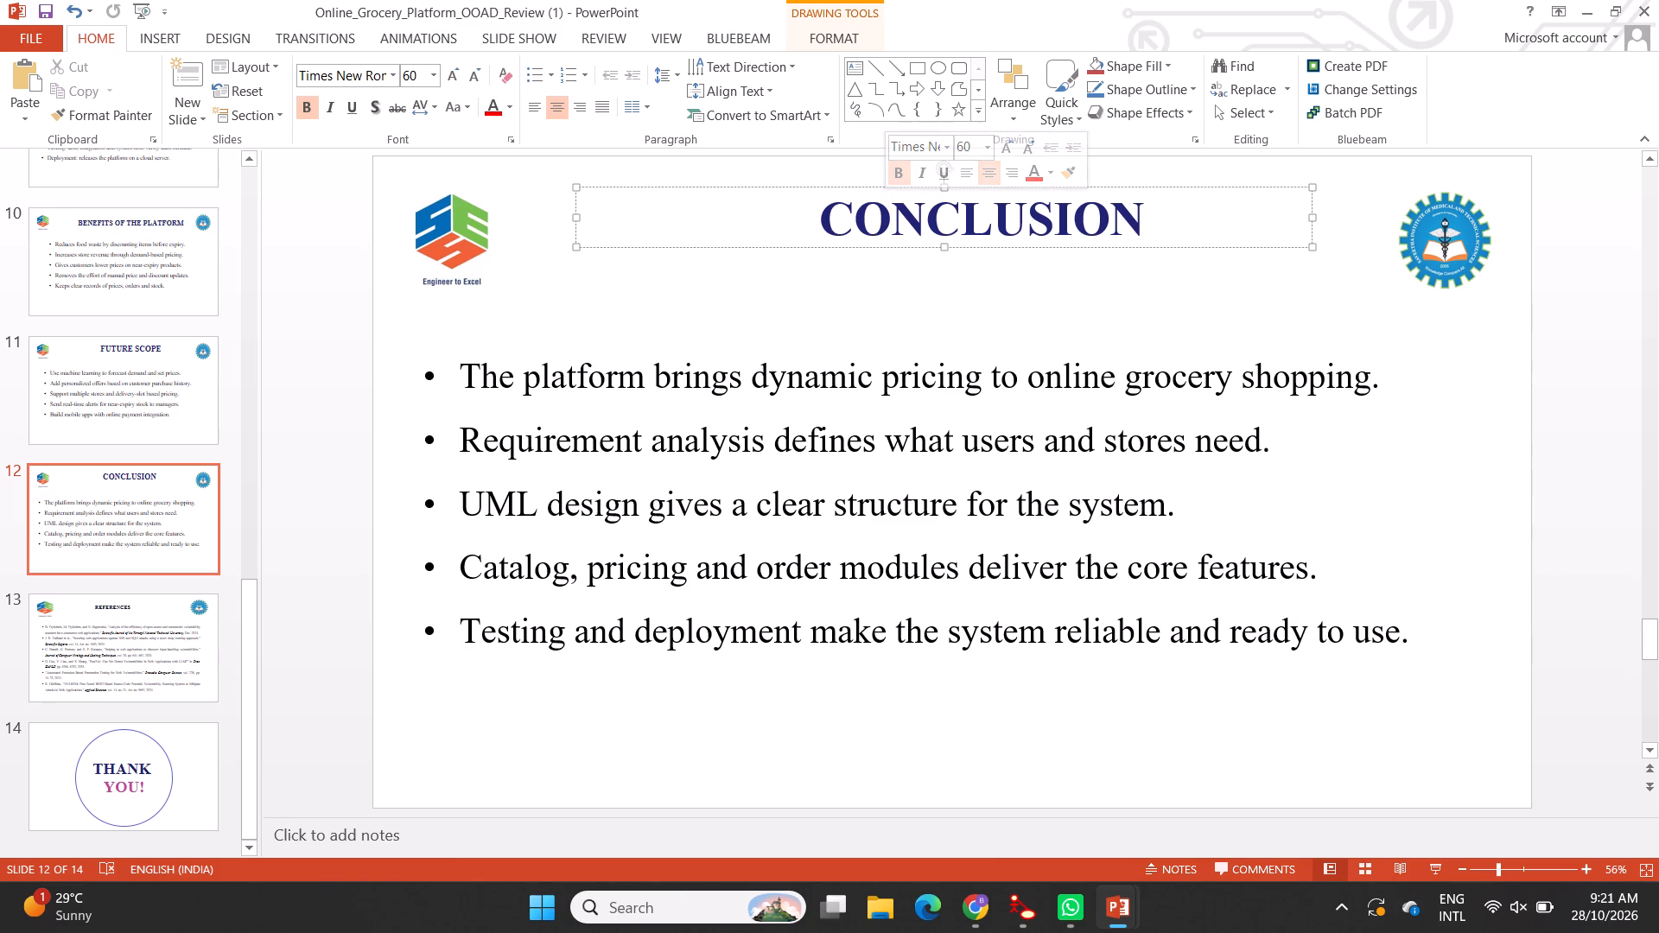
left_click_drag(832, 221, 1141, 212)
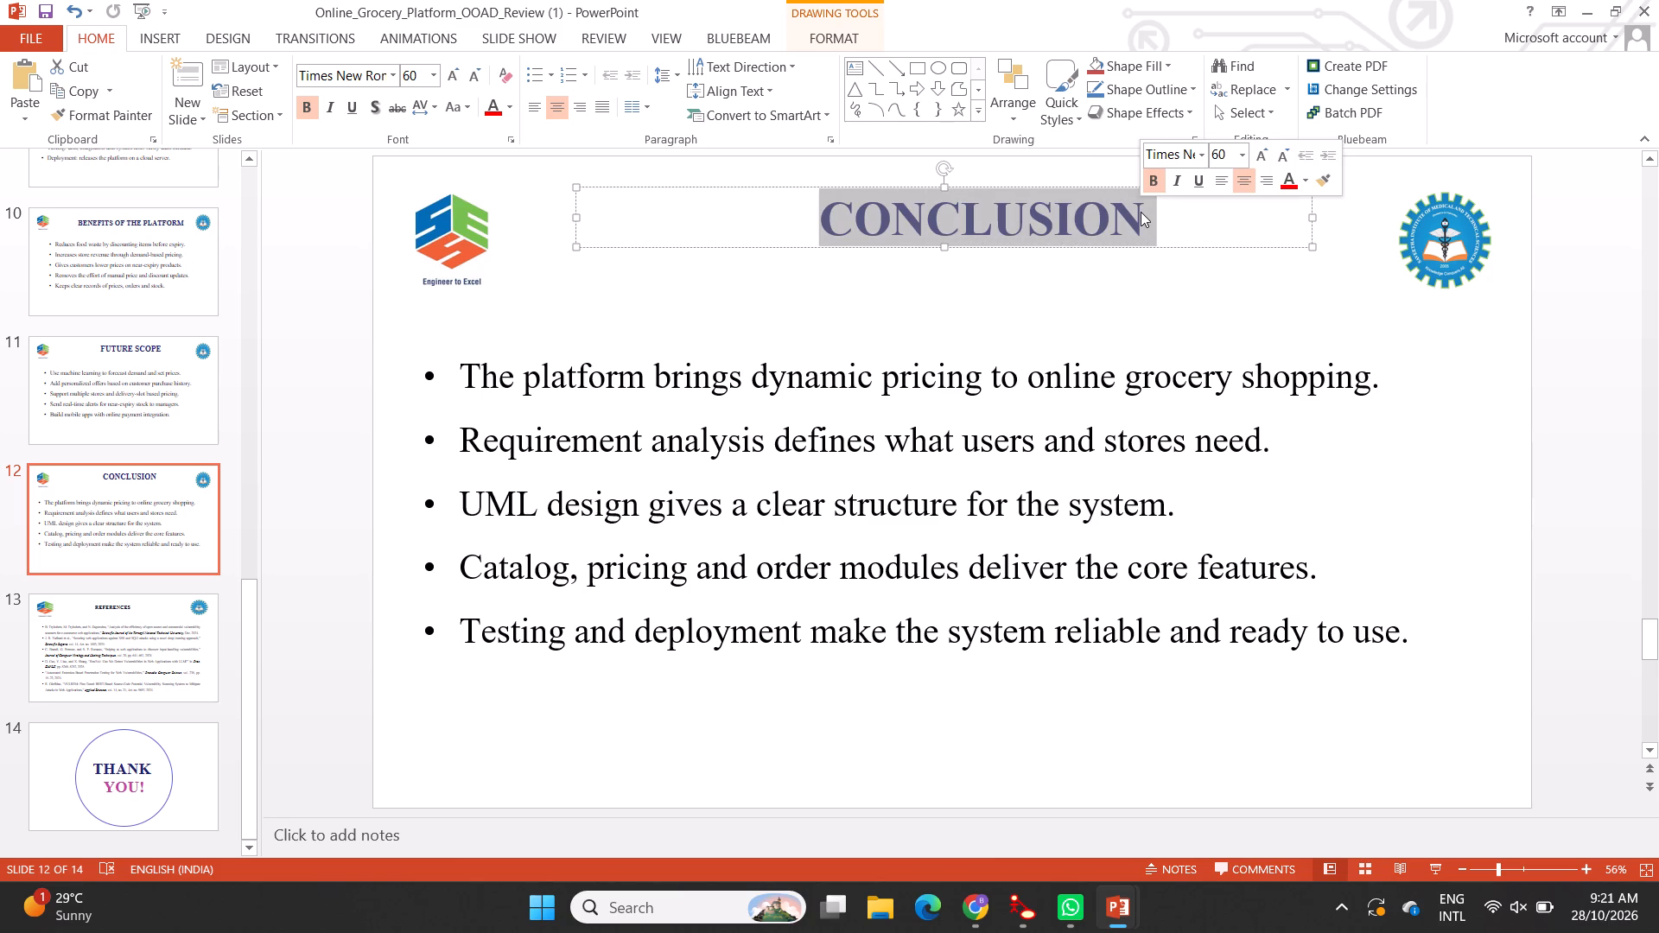
left_click(507, 105)
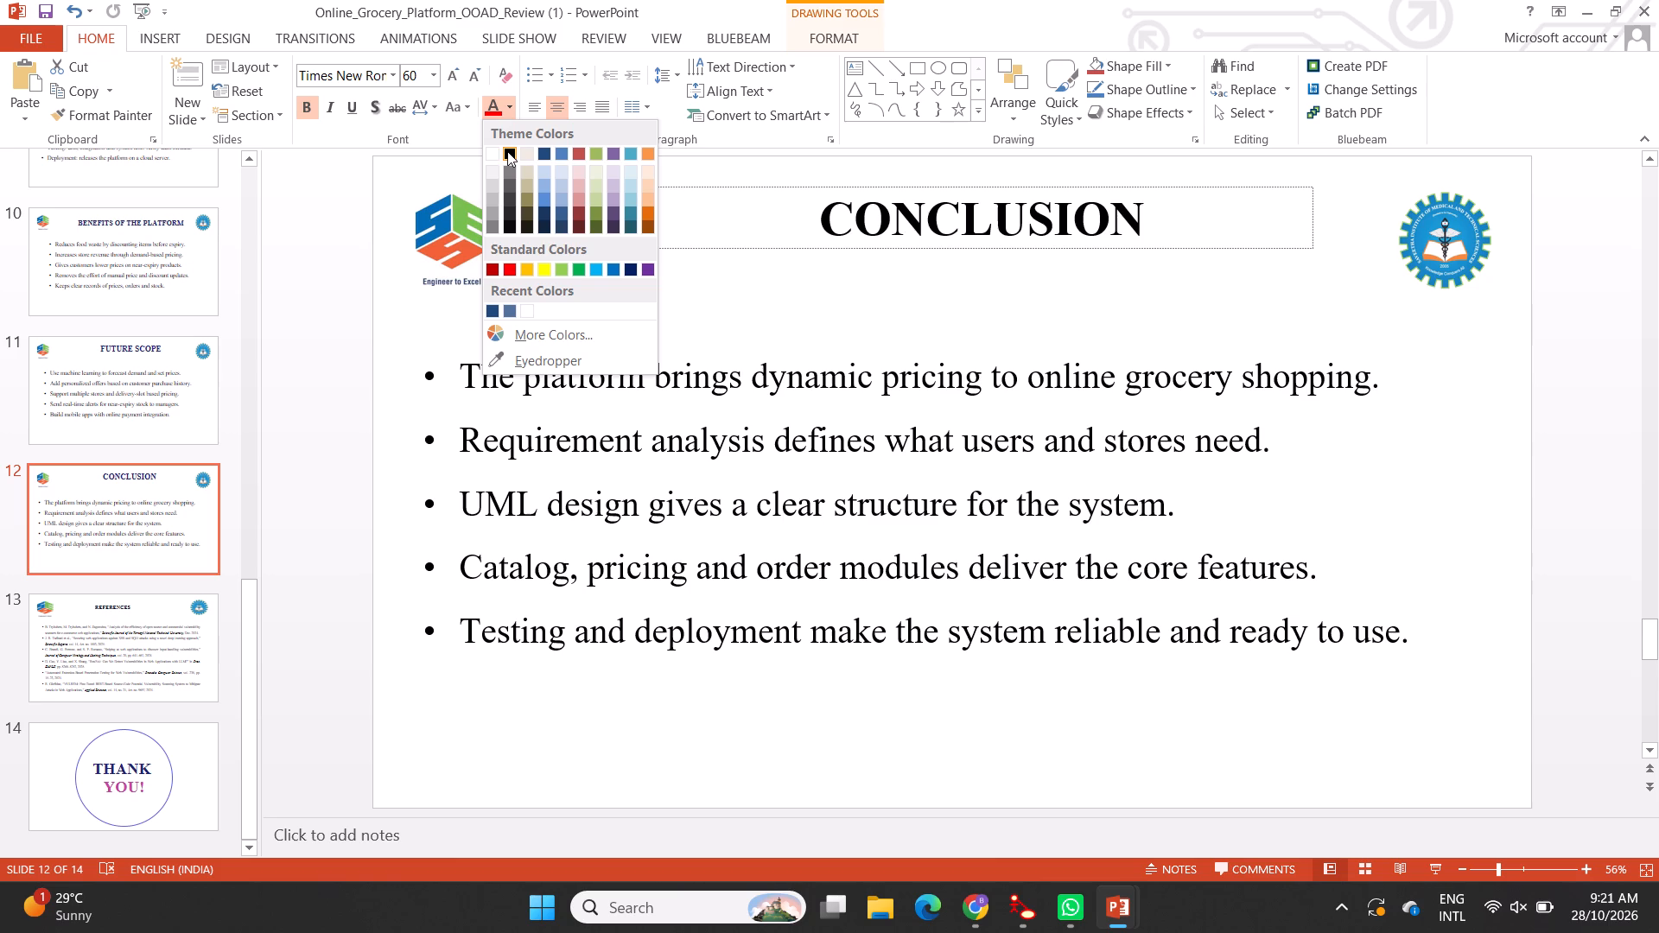
left_click(507, 151)
left_click(630, 302)
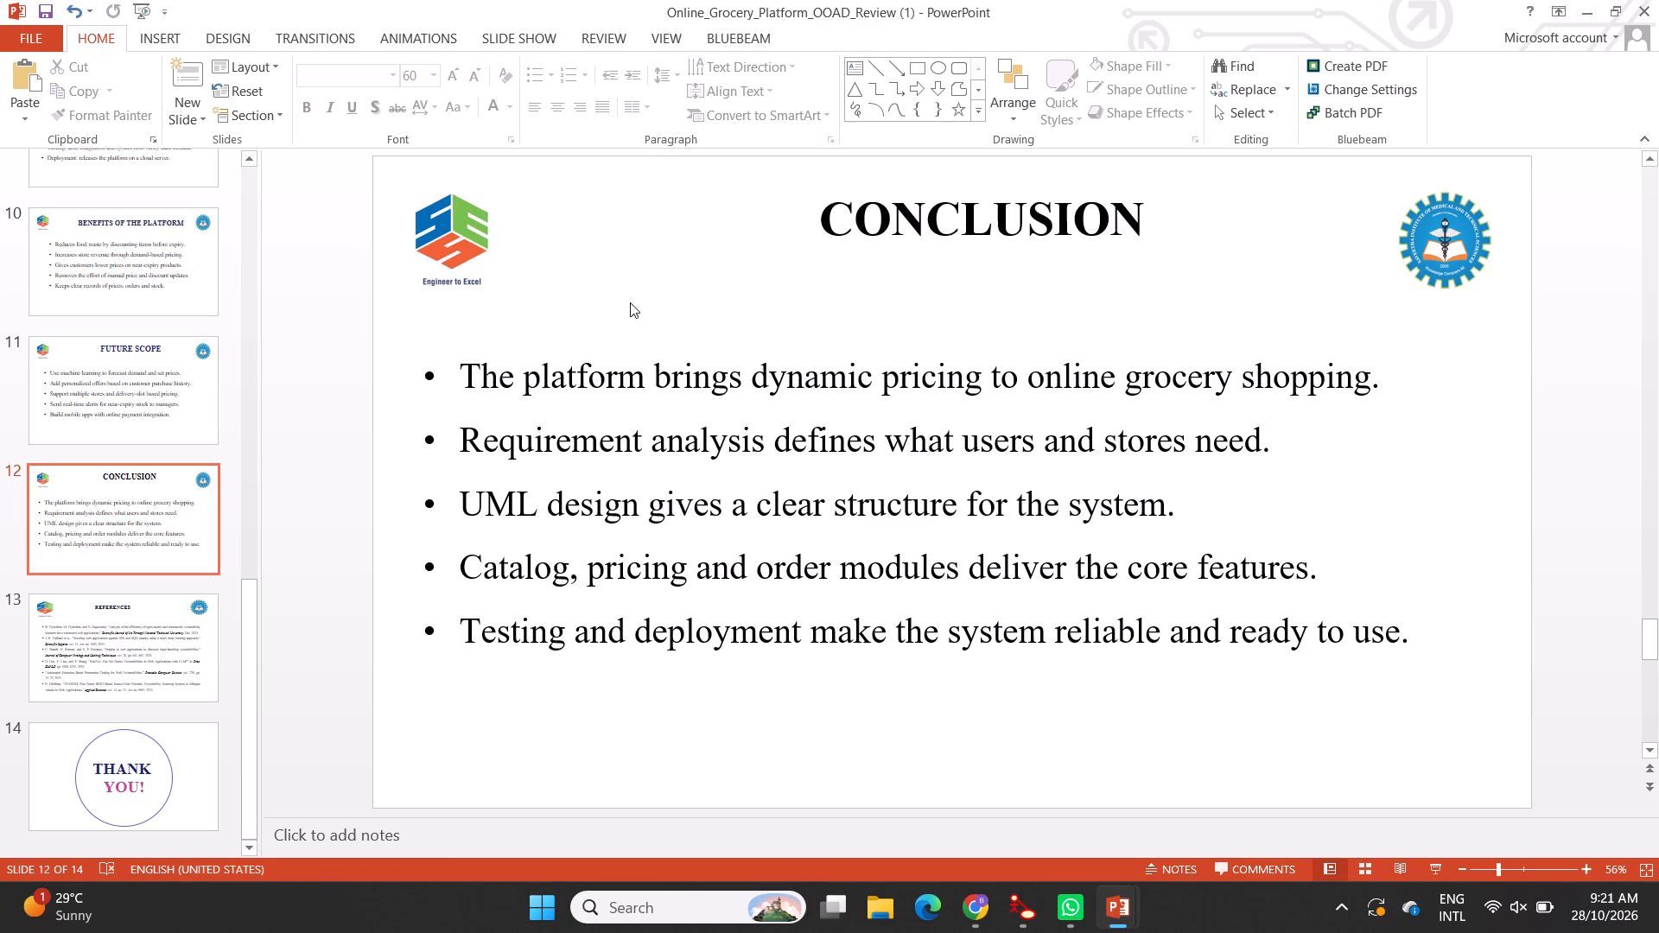
Move the CONCLUSION heading's text box slightly left and down so it sits between the two logos.
left_click(914, 219)
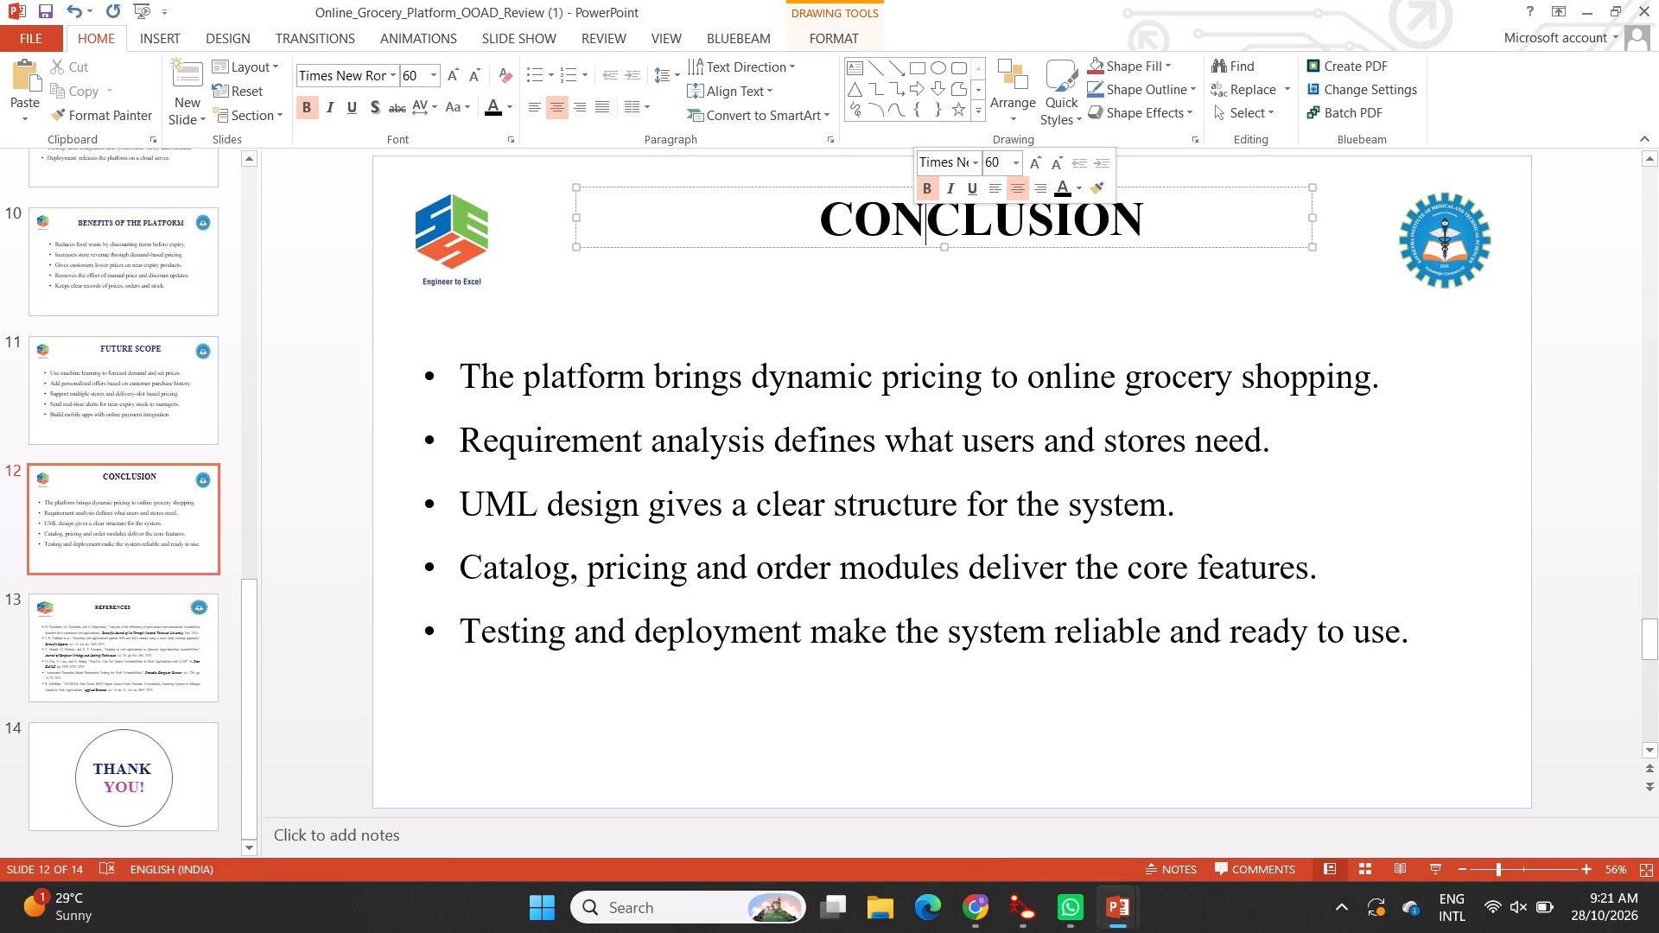
left_click_drag(835, 187, 785, 206)
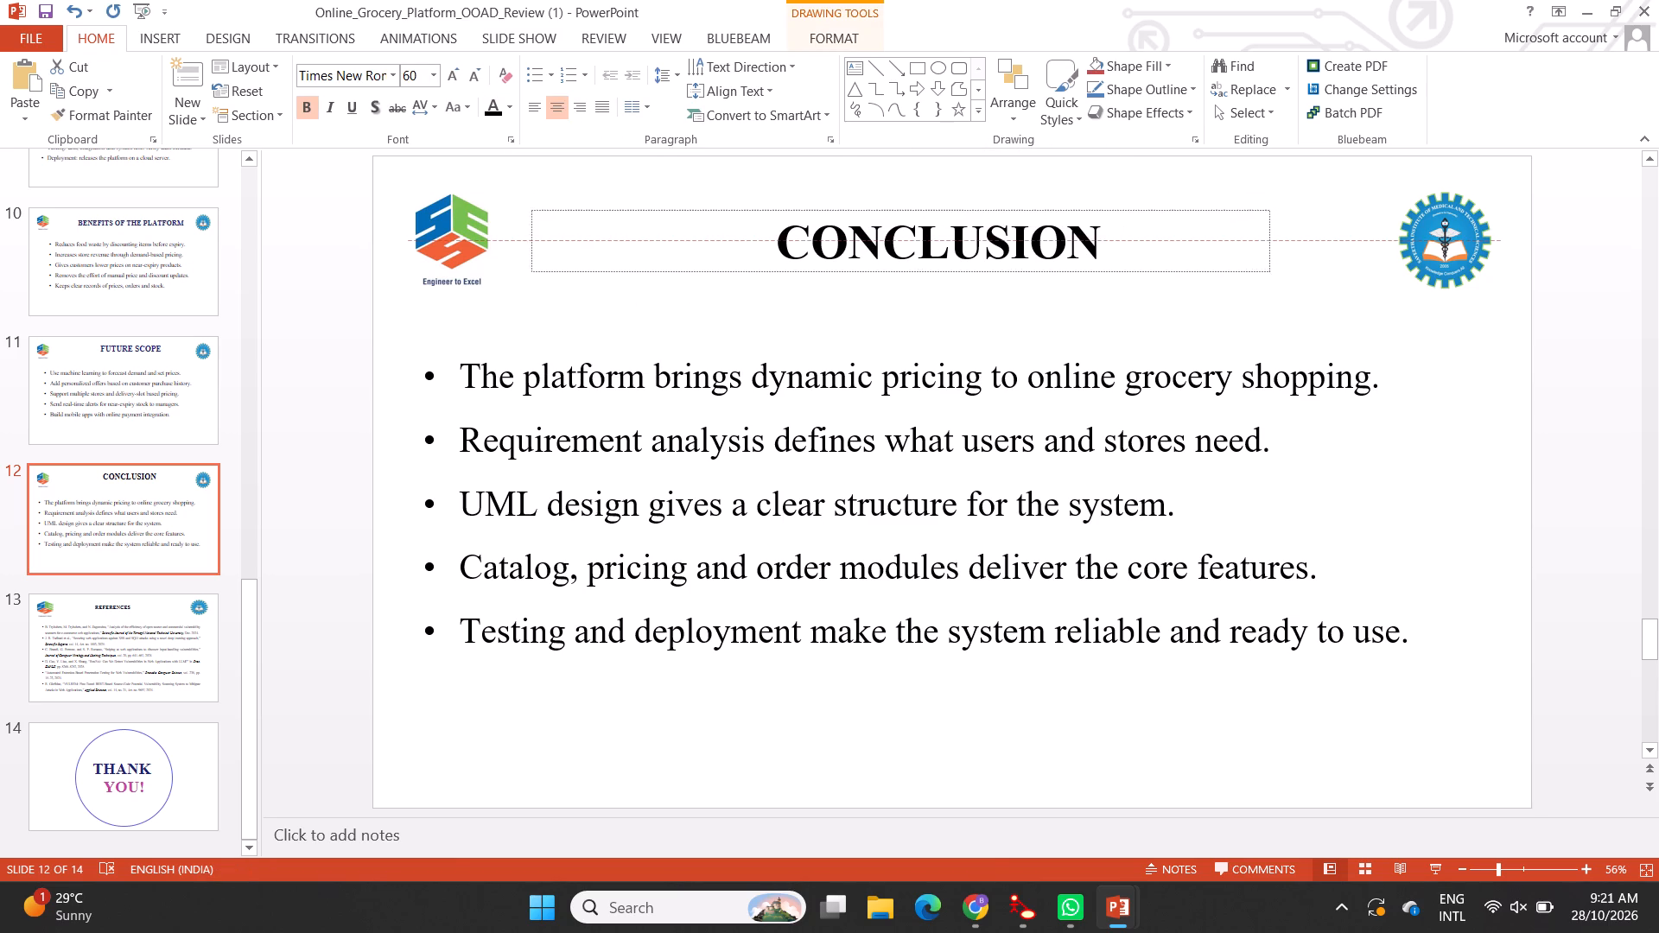
left_click_drag(785, 206, 788, 200)
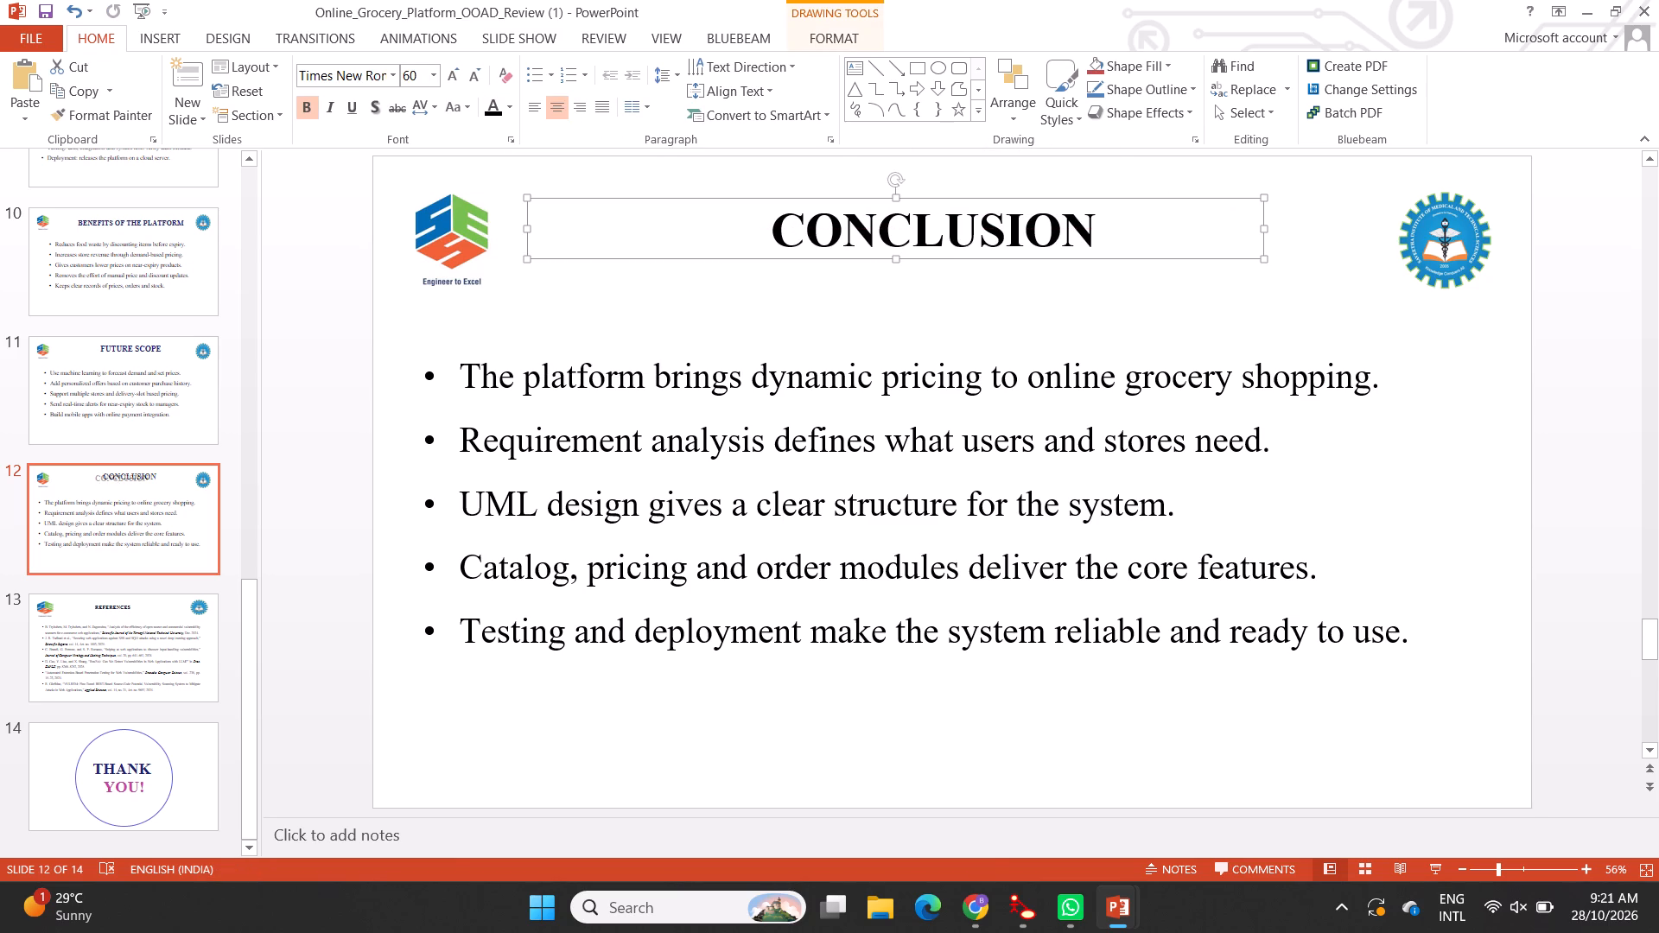
left_click(770, 310)
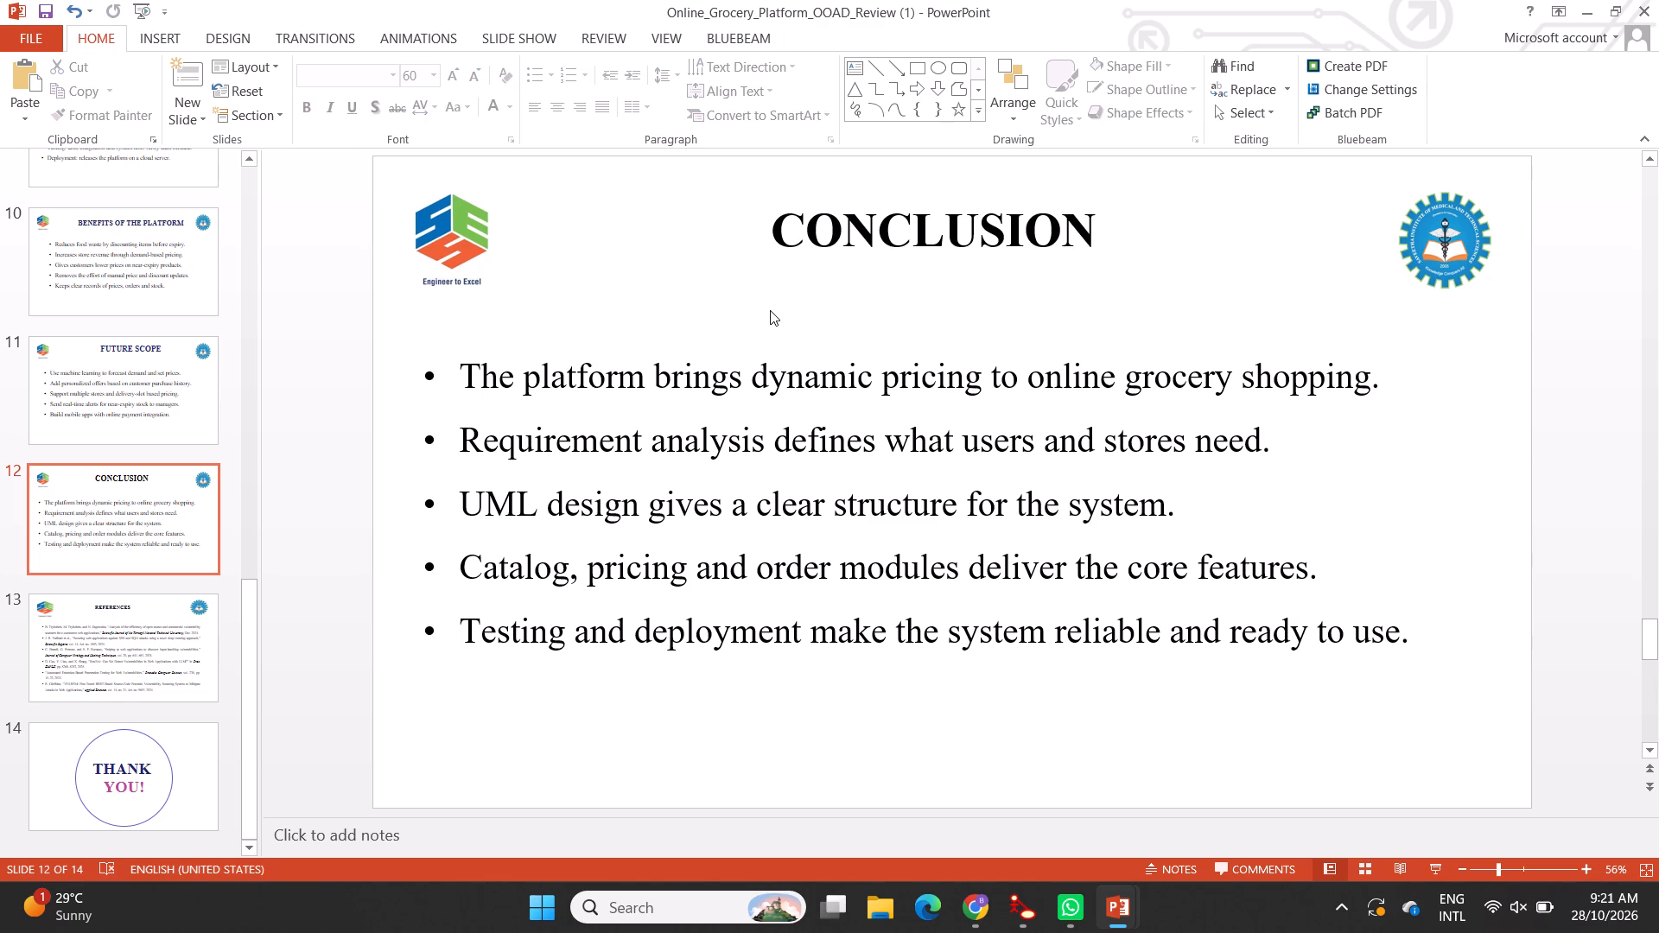
Change the font color of the FUTURE SCOPE heading on slide 11 to the black theme color.
left_click(140, 411)
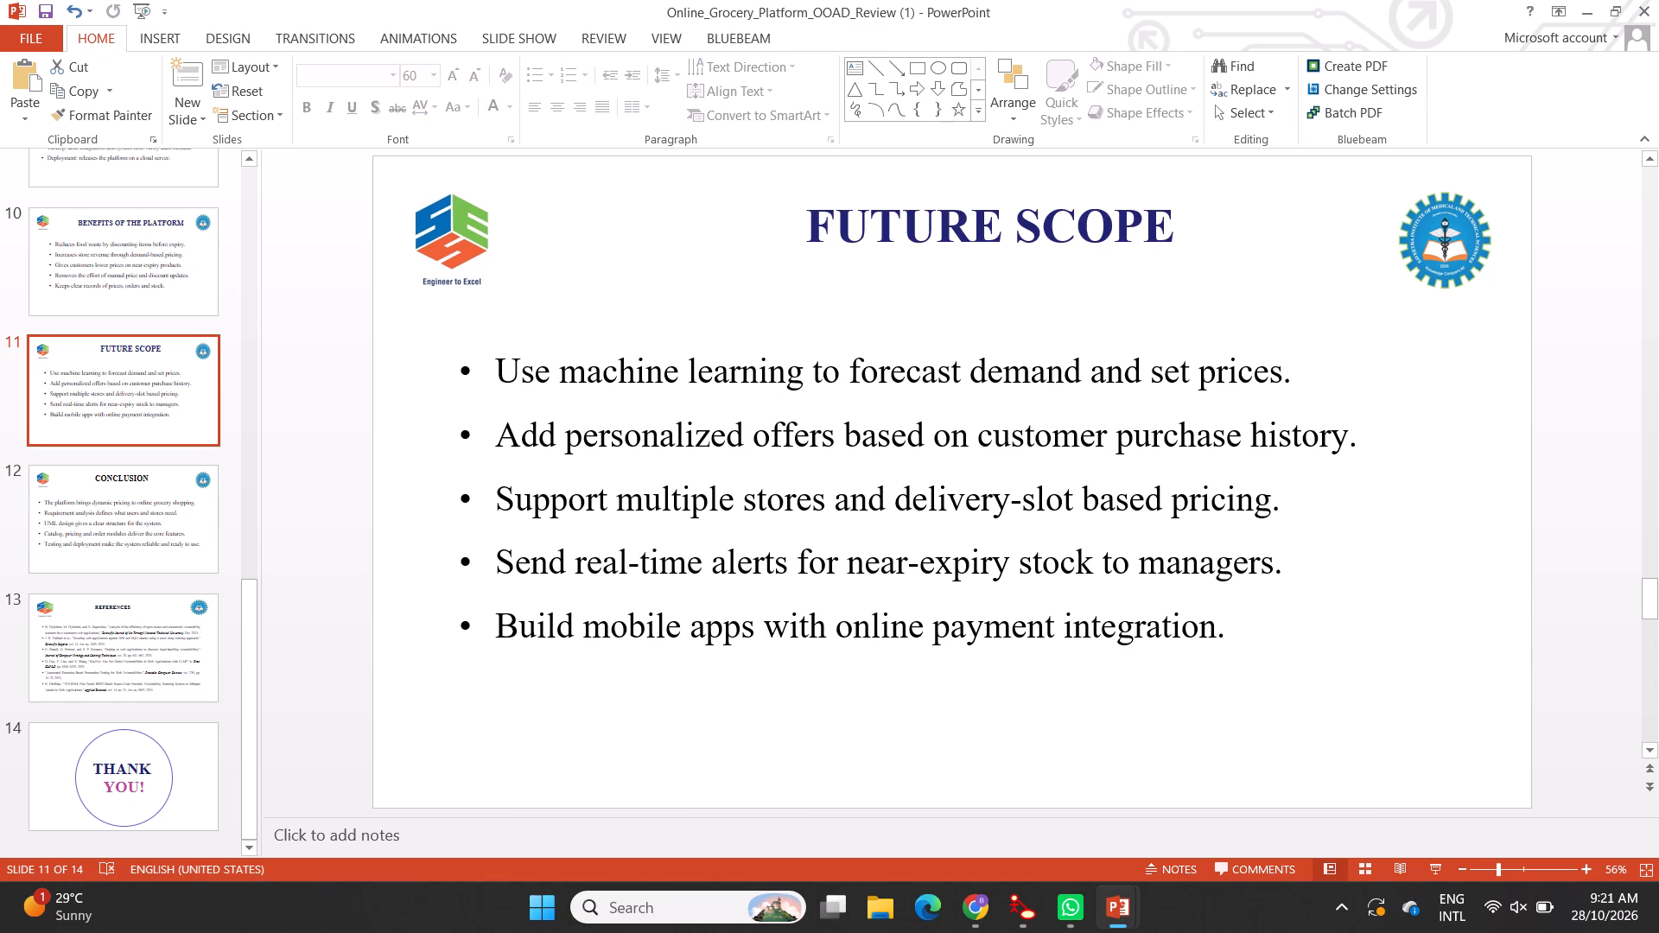
left_click_drag(817, 238, 1116, 222)
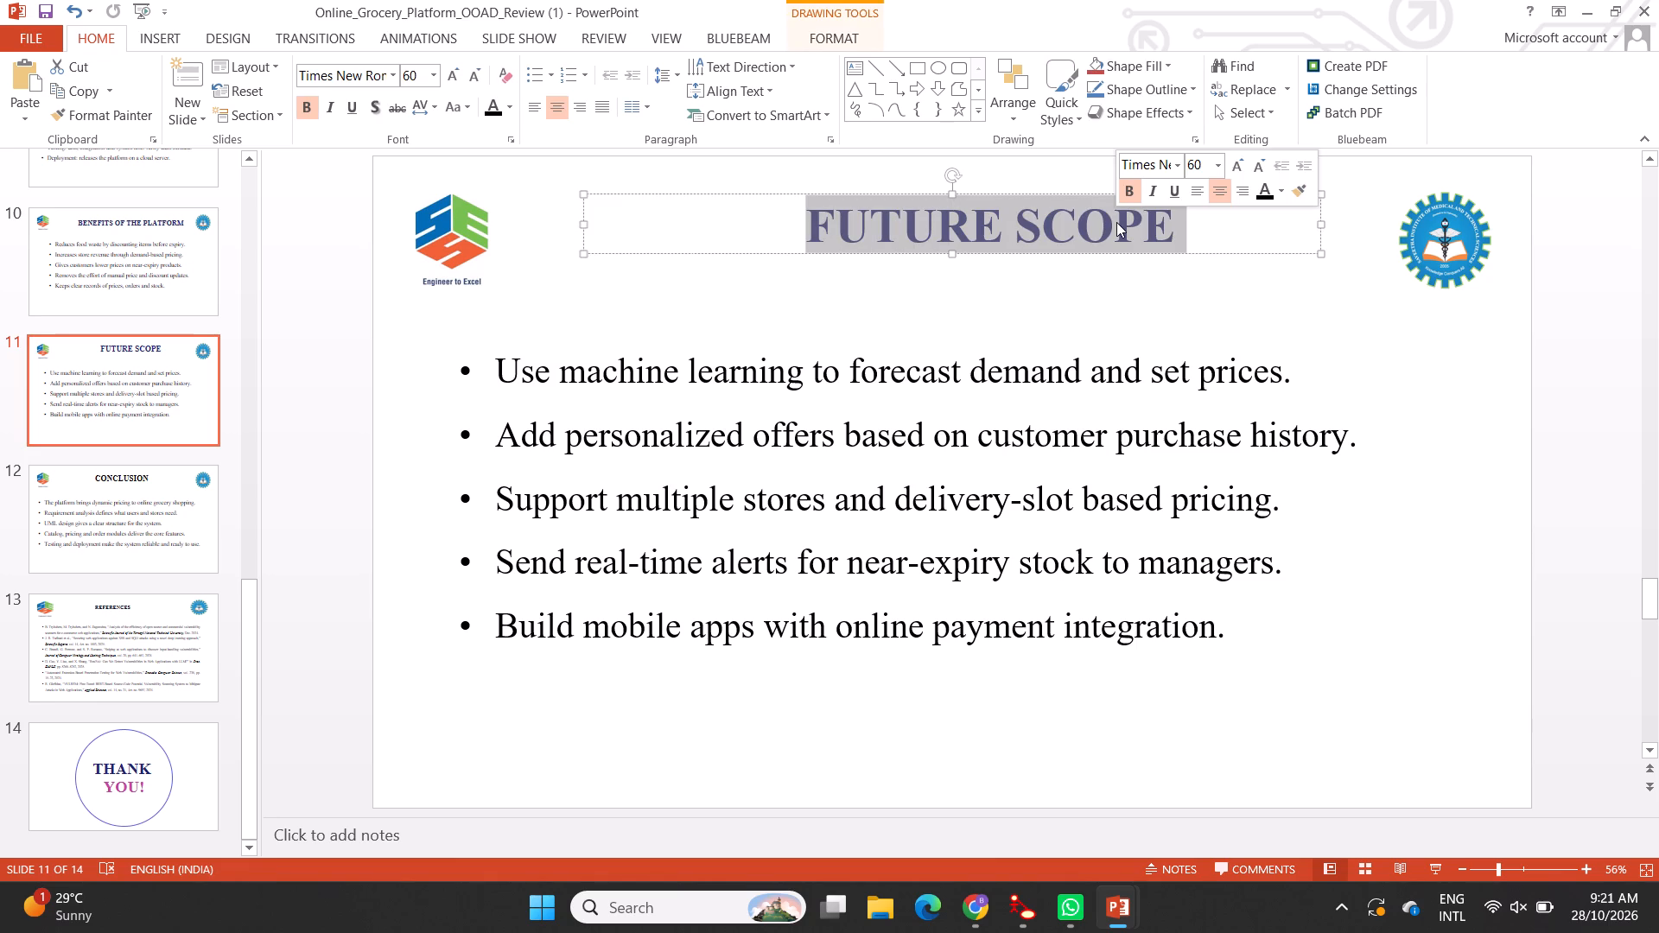
left_click(515, 111)
left_click(510, 151)
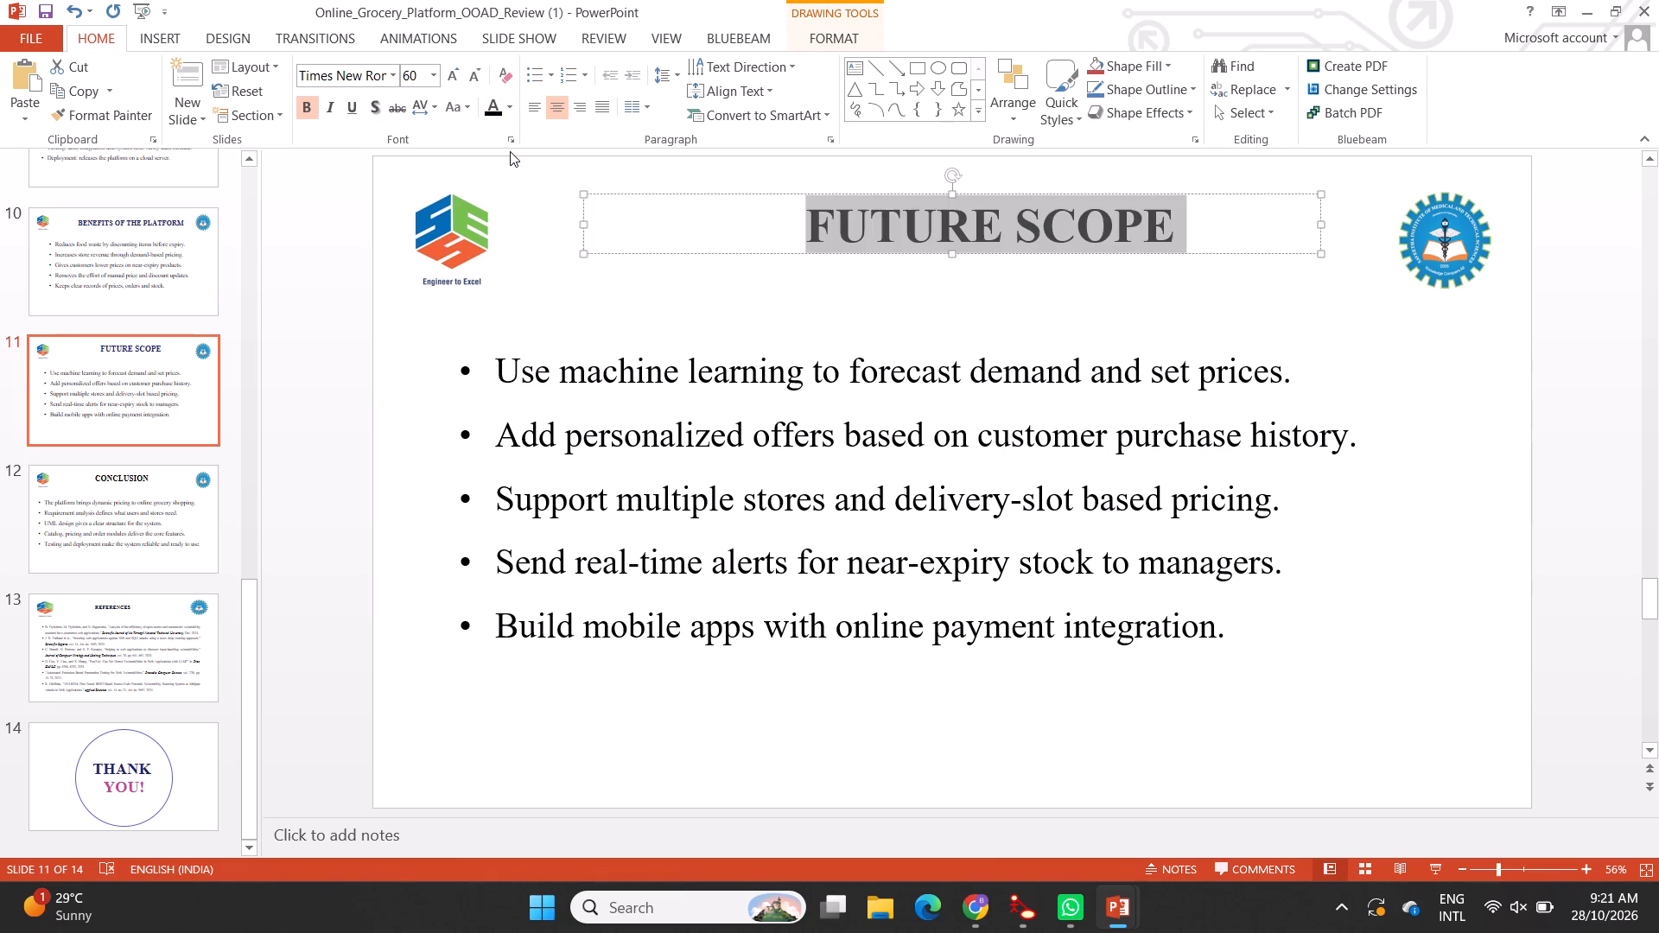
left_click(561, 276)
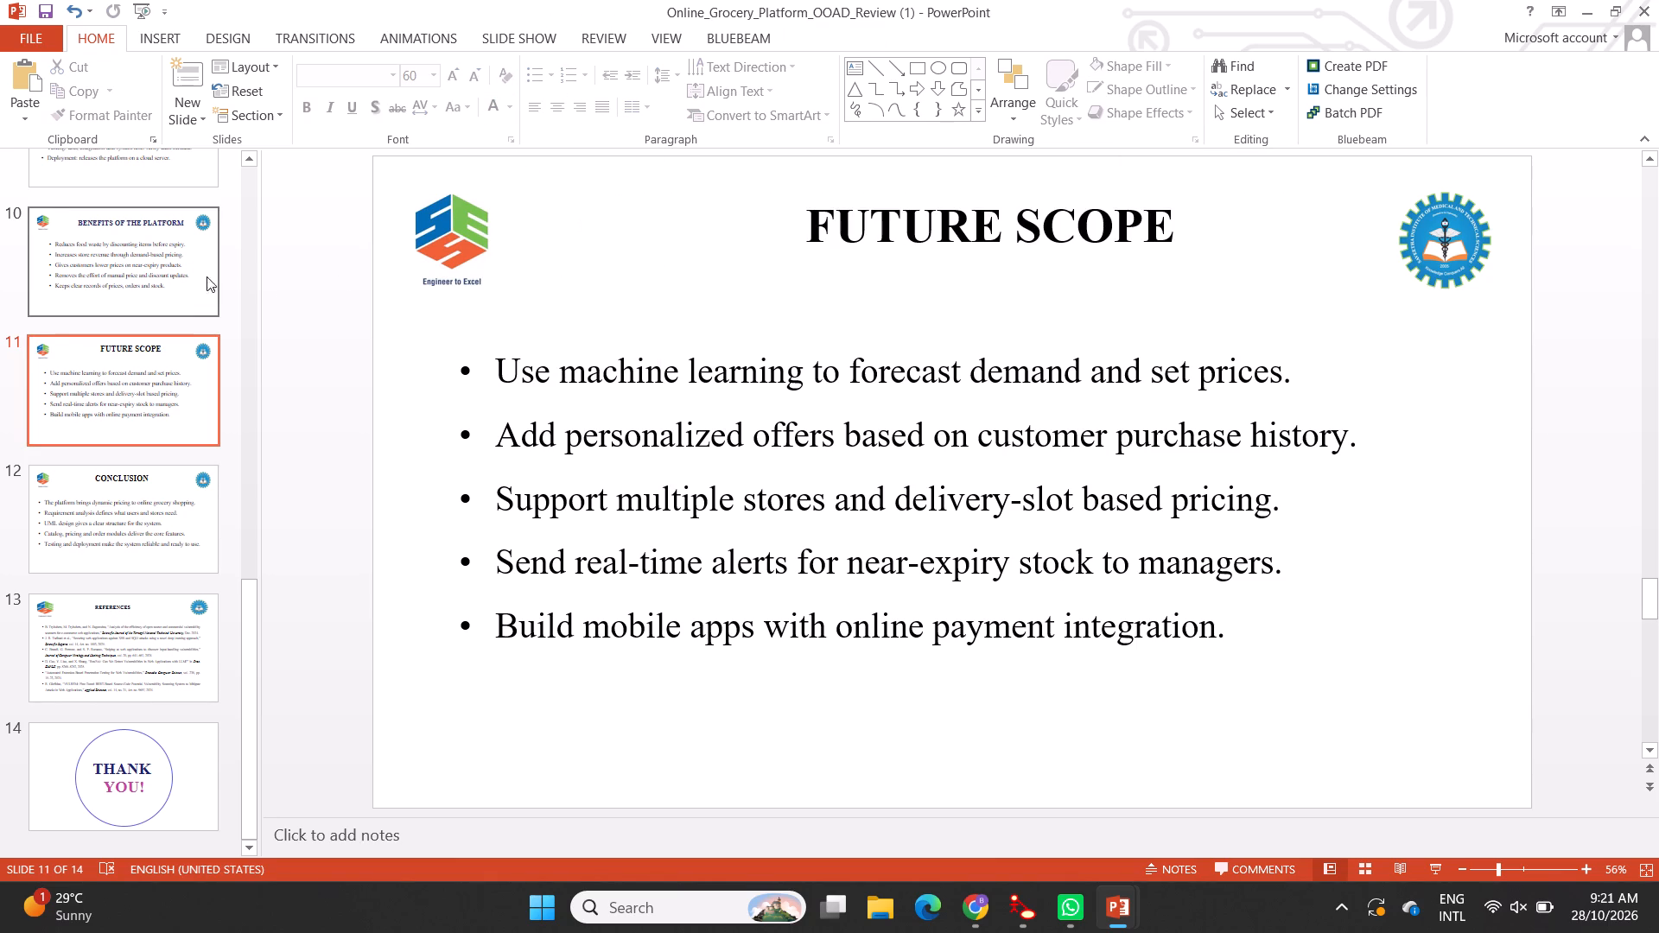
Change the font color of the BENEFITS OF THE PLATFORM heading on slide 10 to the black theme color.
left_click(192, 272)
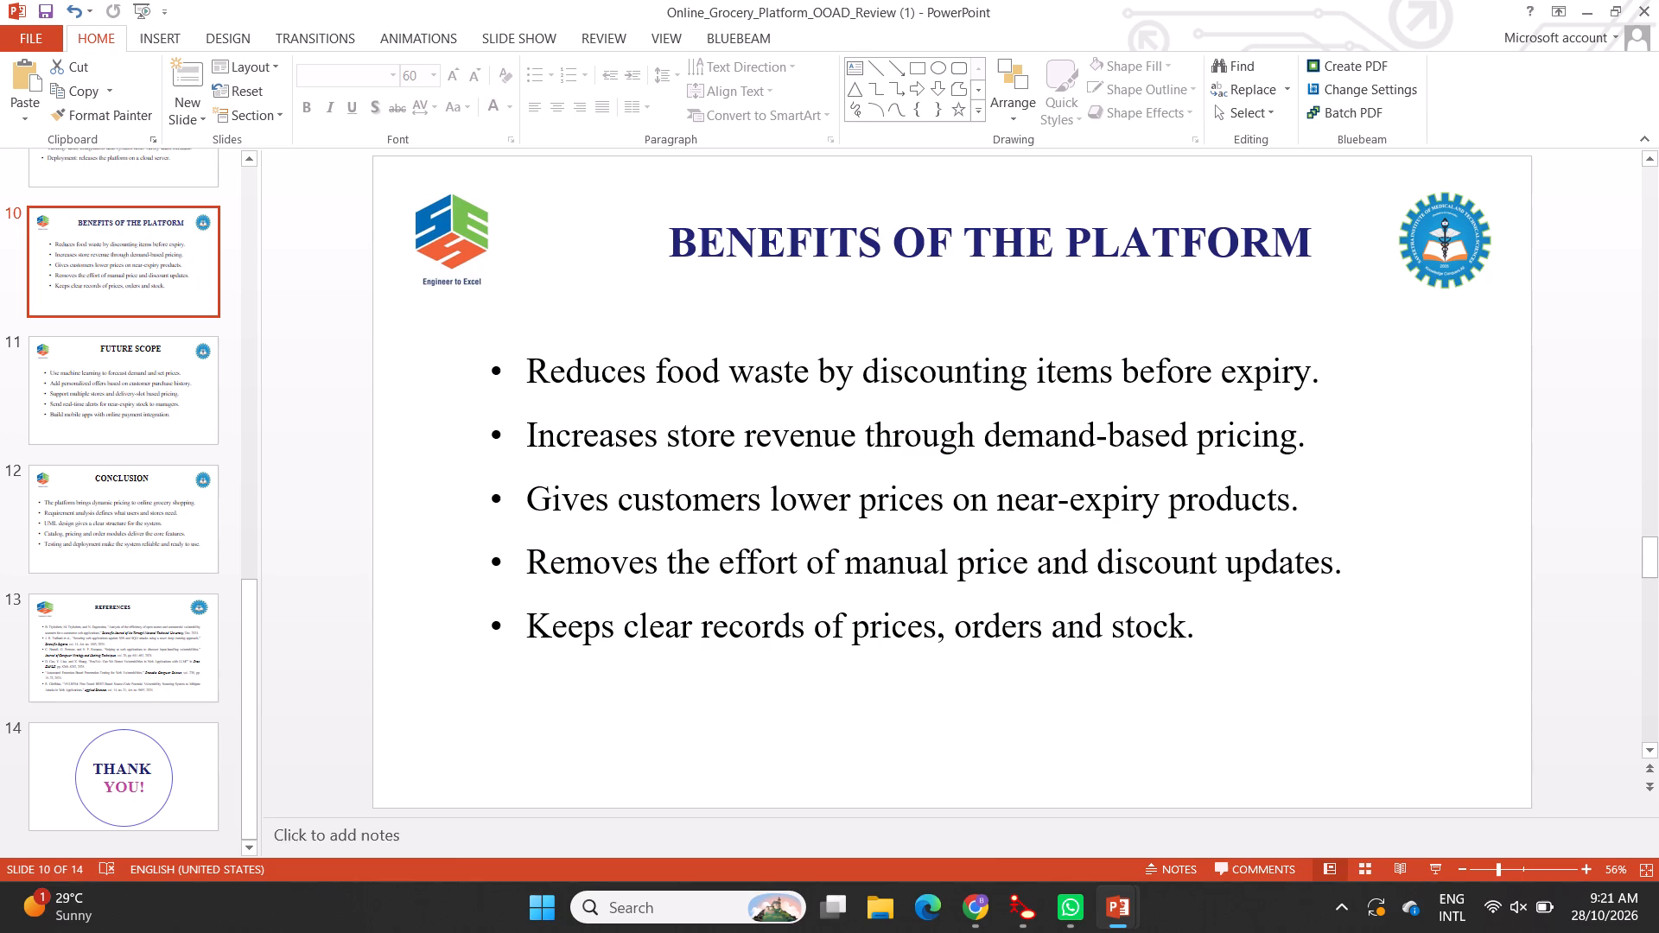
left_click_drag(674, 243, 1131, 239)
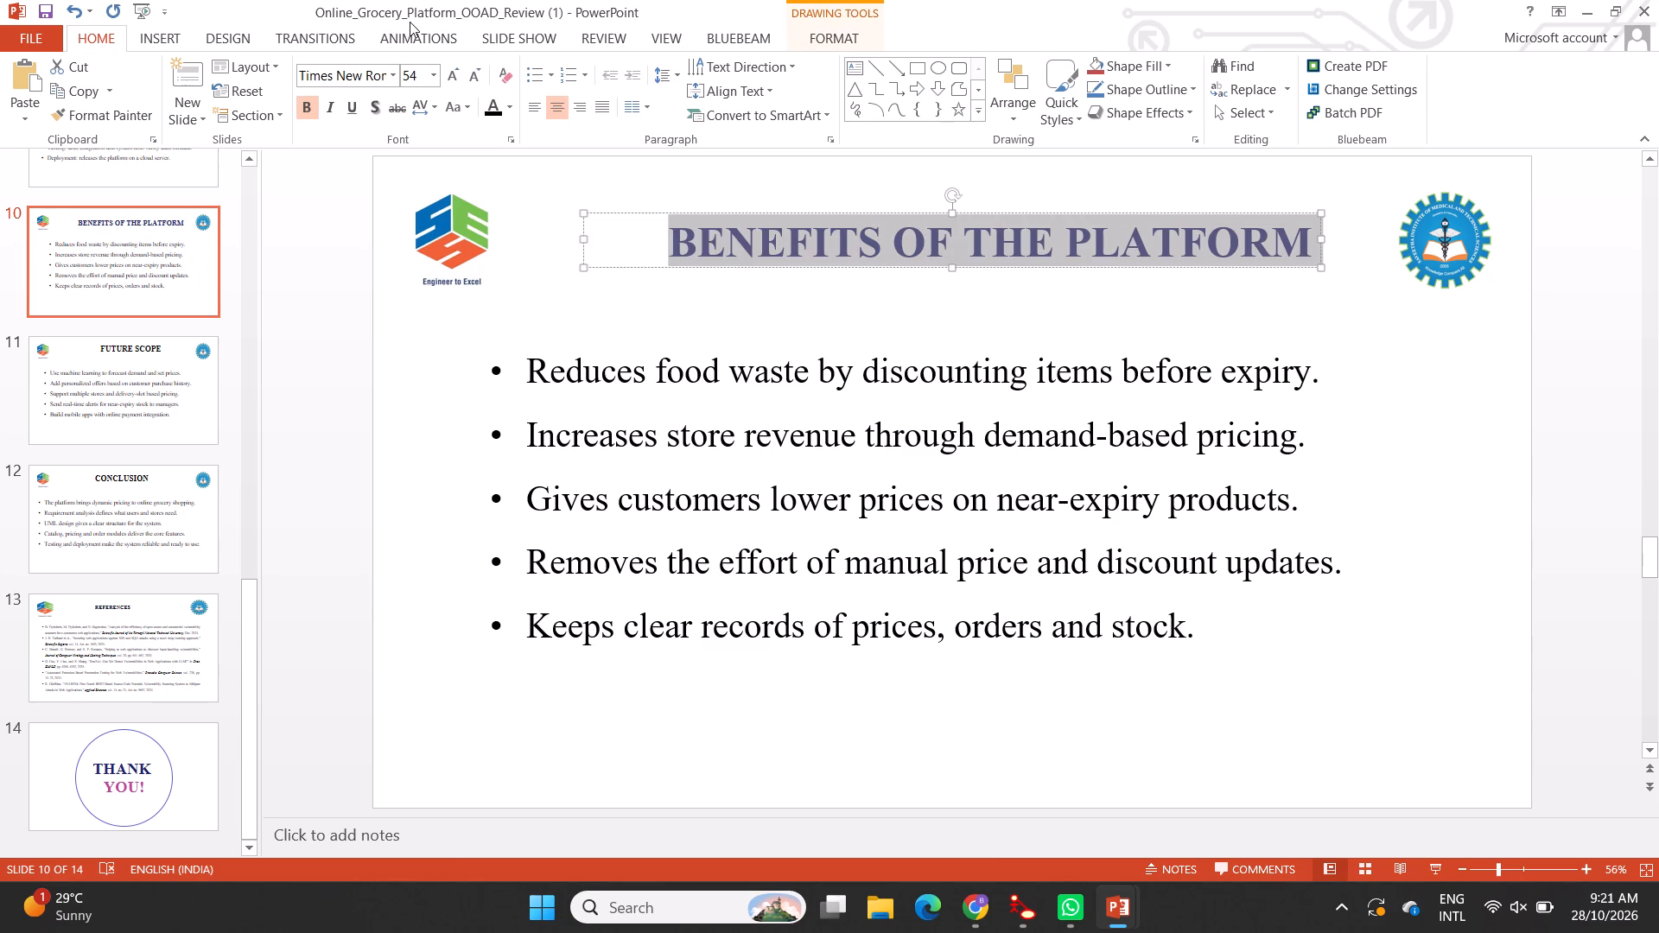
left_click(510, 103)
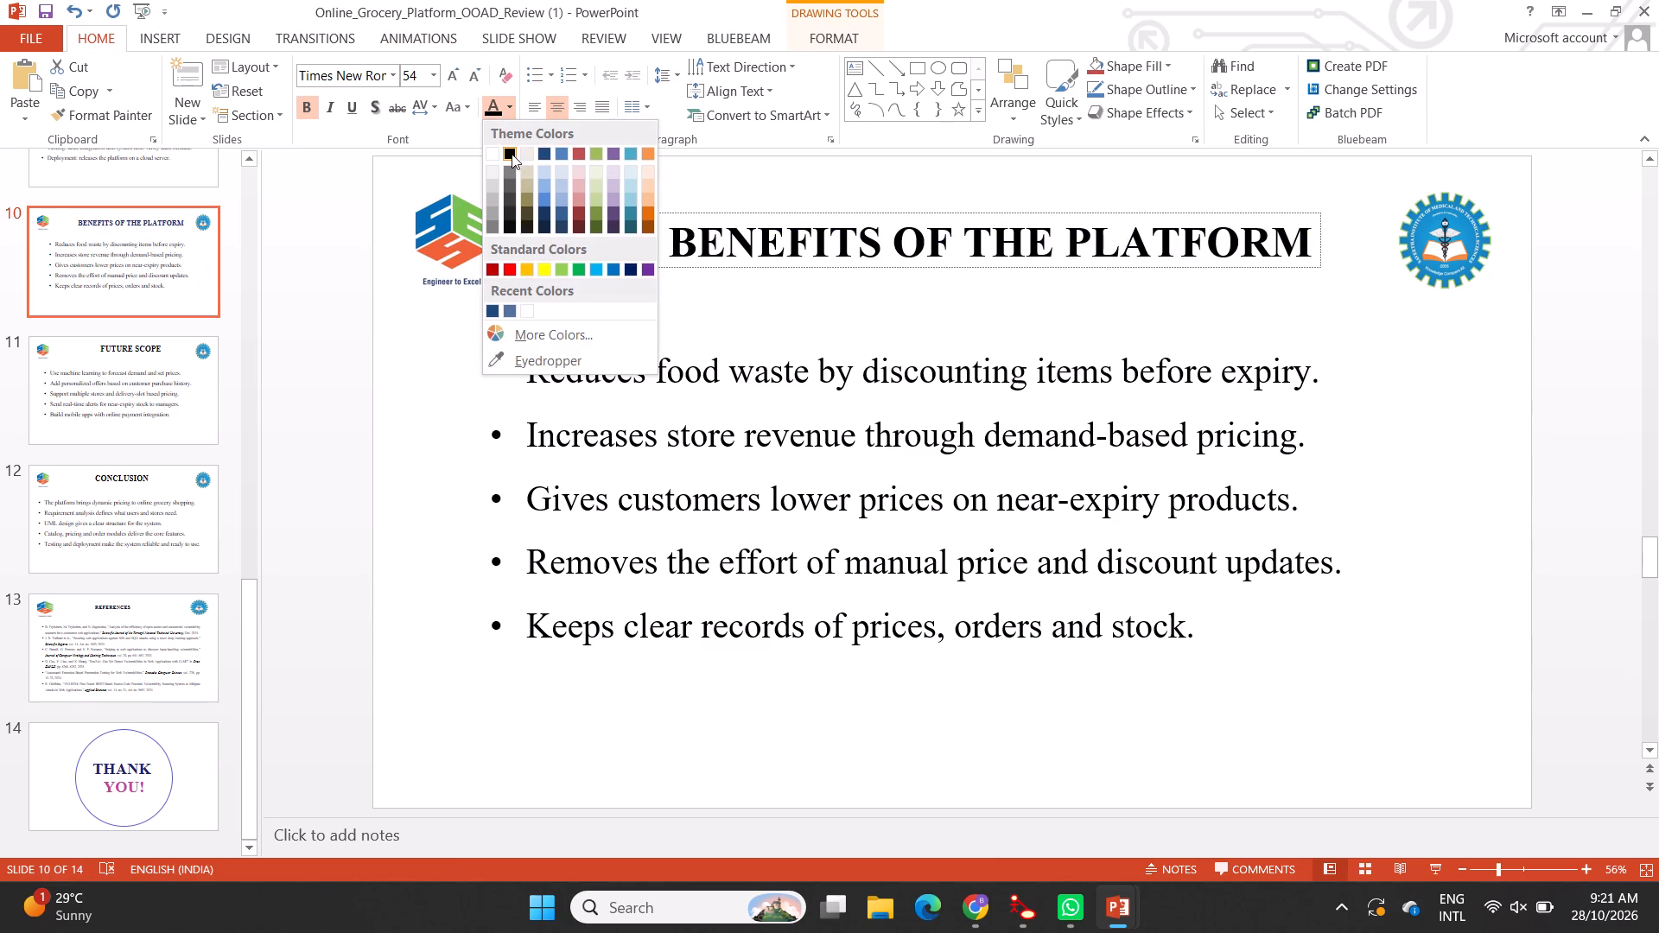
left_click(510, 154)
left_click(552, 306)
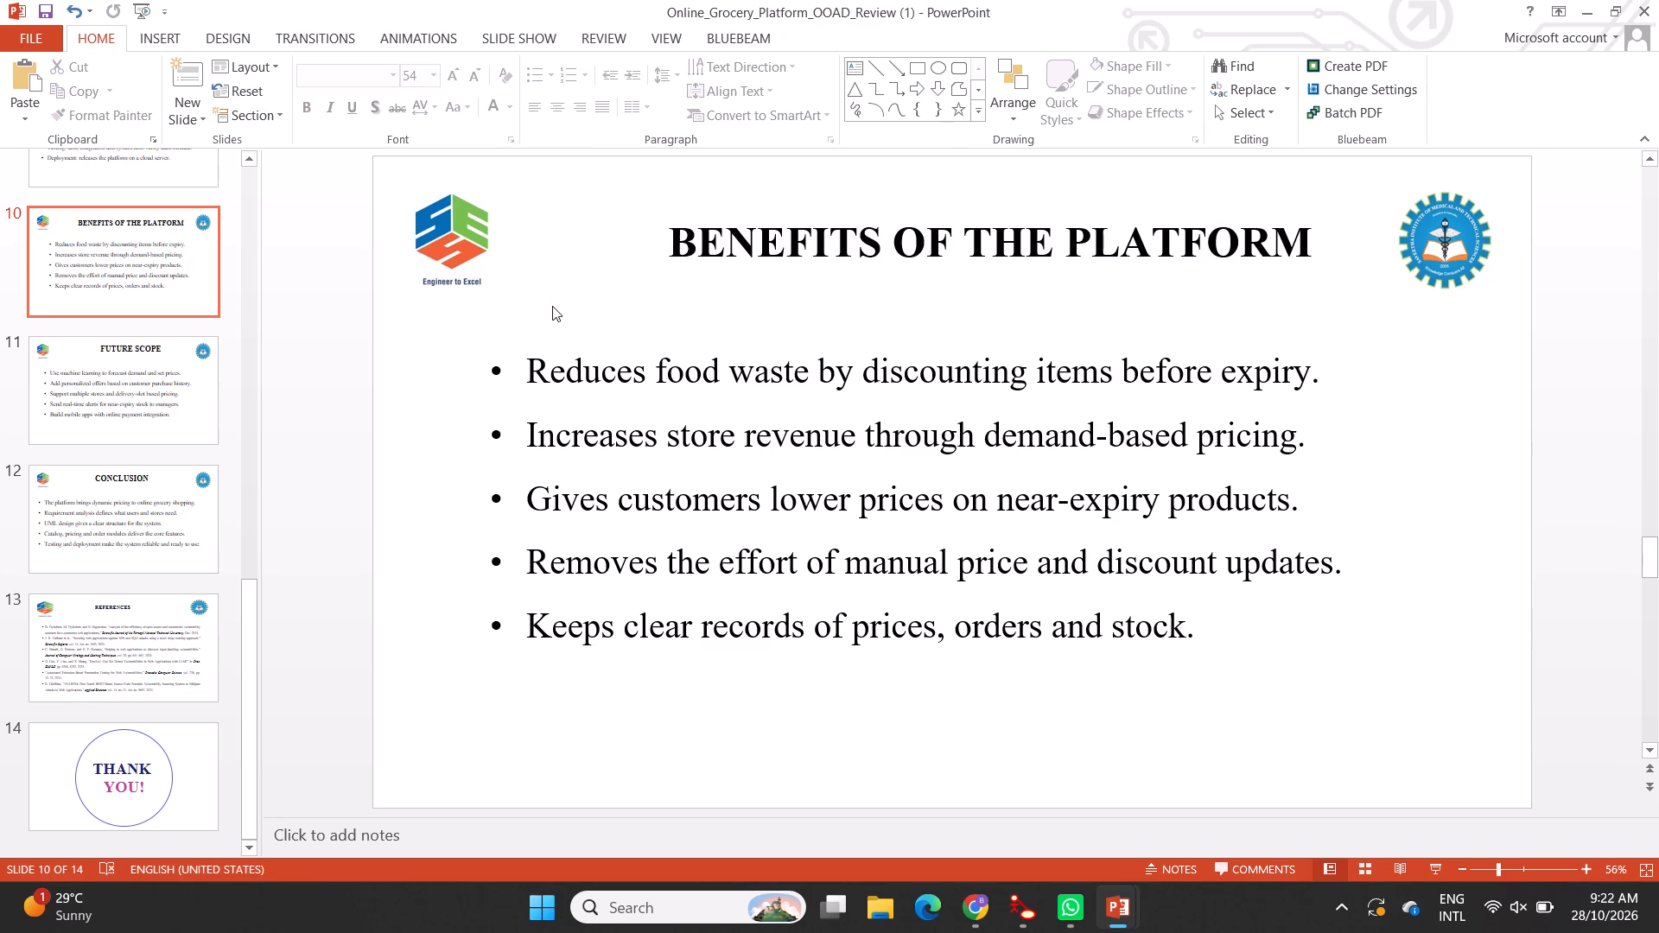
Change the font color of the whole two-line MODULE – 3 IMPLEMENTATION, TESTING AND DEPLOYMENT heading on slide 9 to black.
scroll(139, 257, "up", 1)
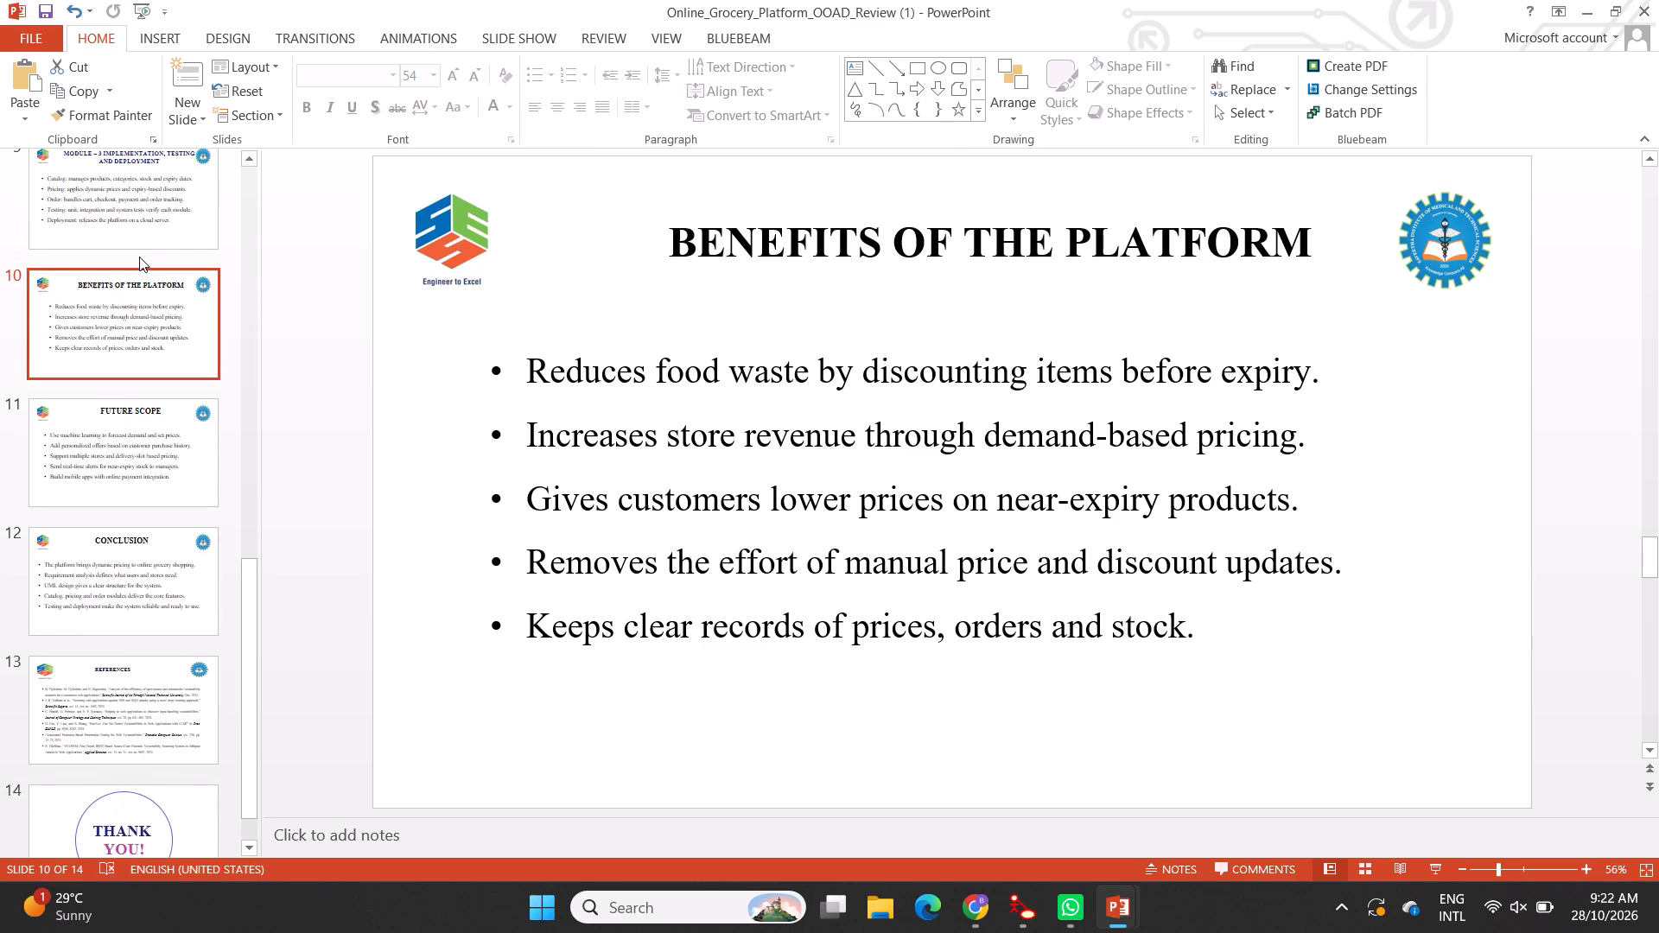
scroll(139, 257, "up", 2)
left_click(139, 257)
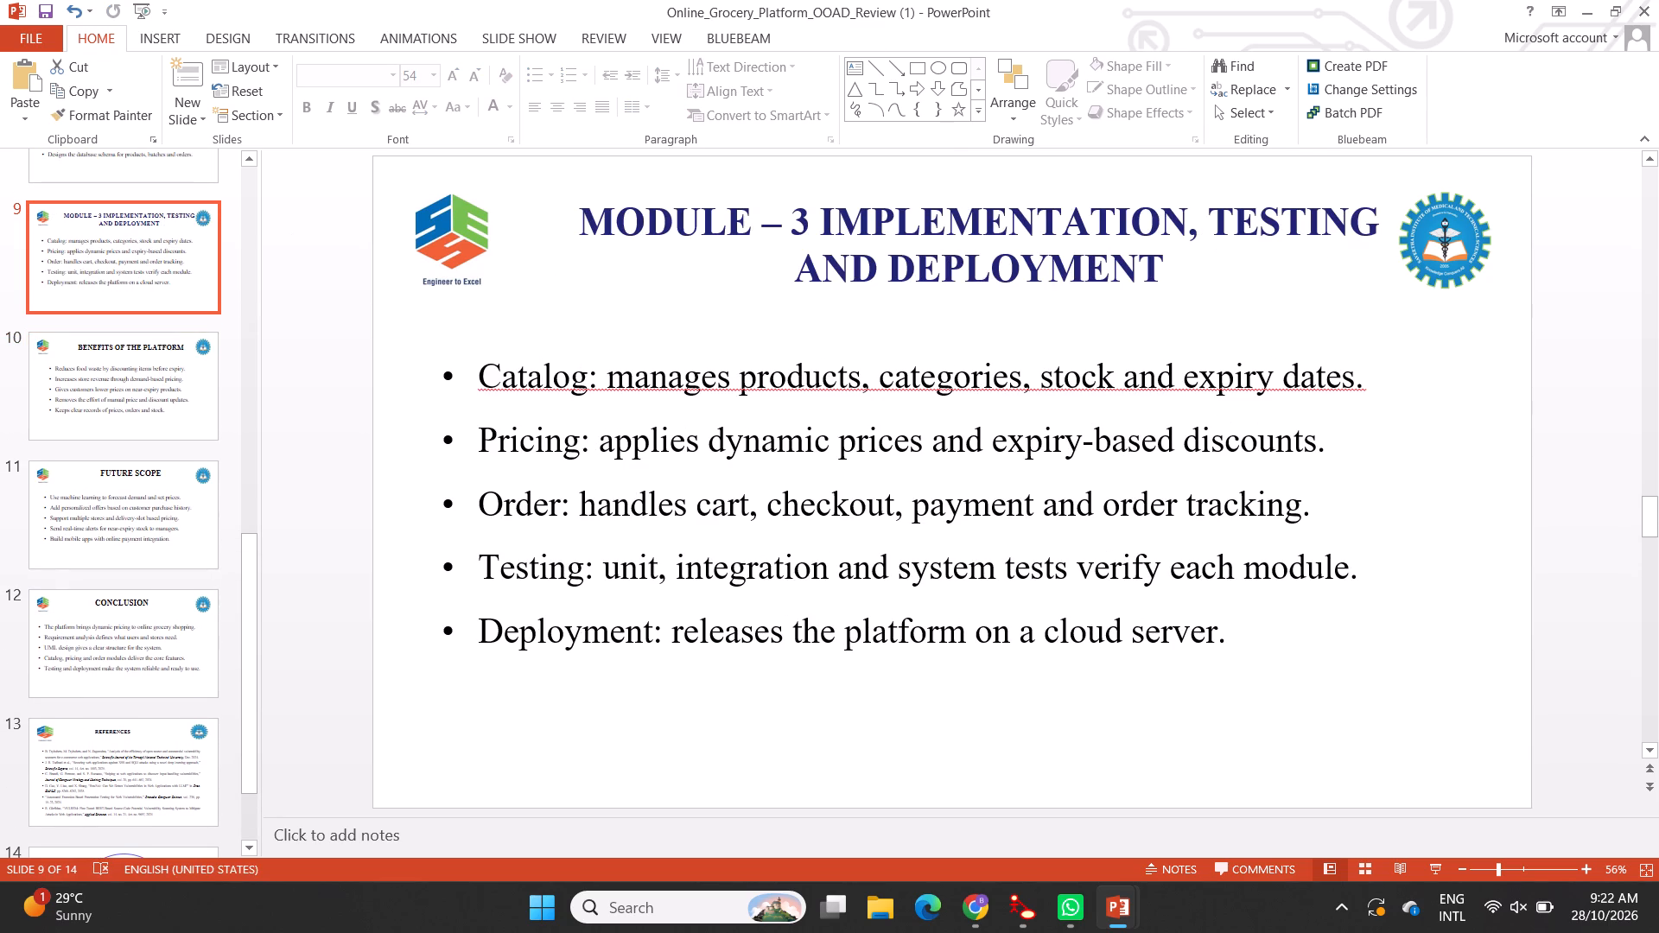
left_click_drag(585, 224, 907, 261)
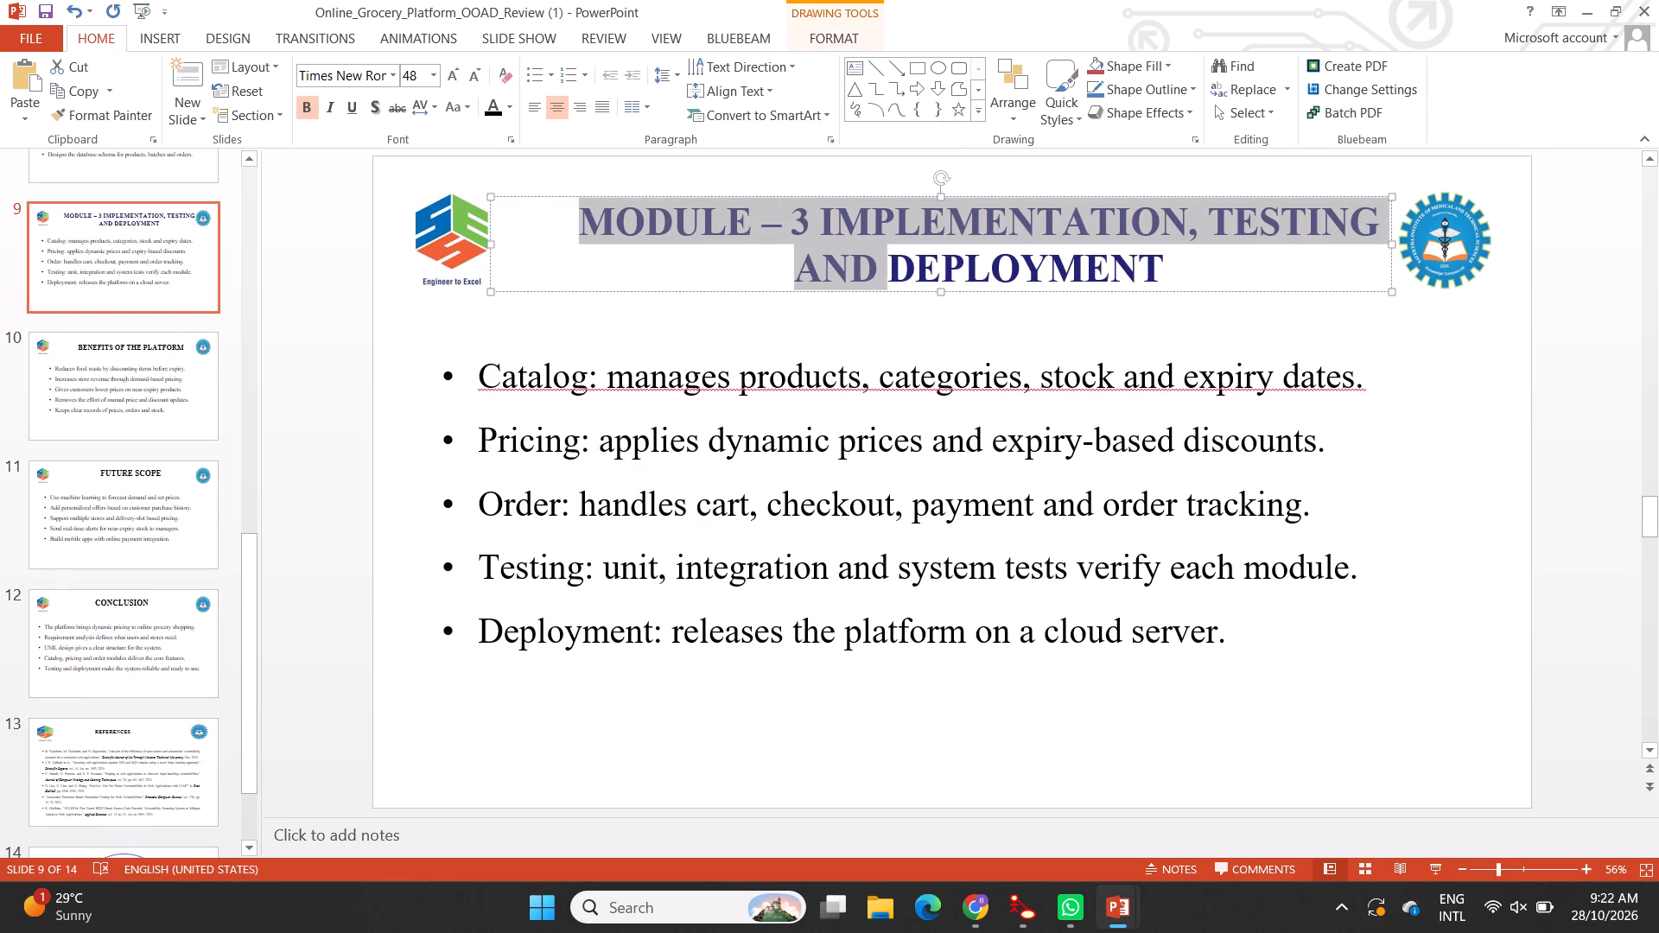
left_click_drag(907, 261, 927, 263)
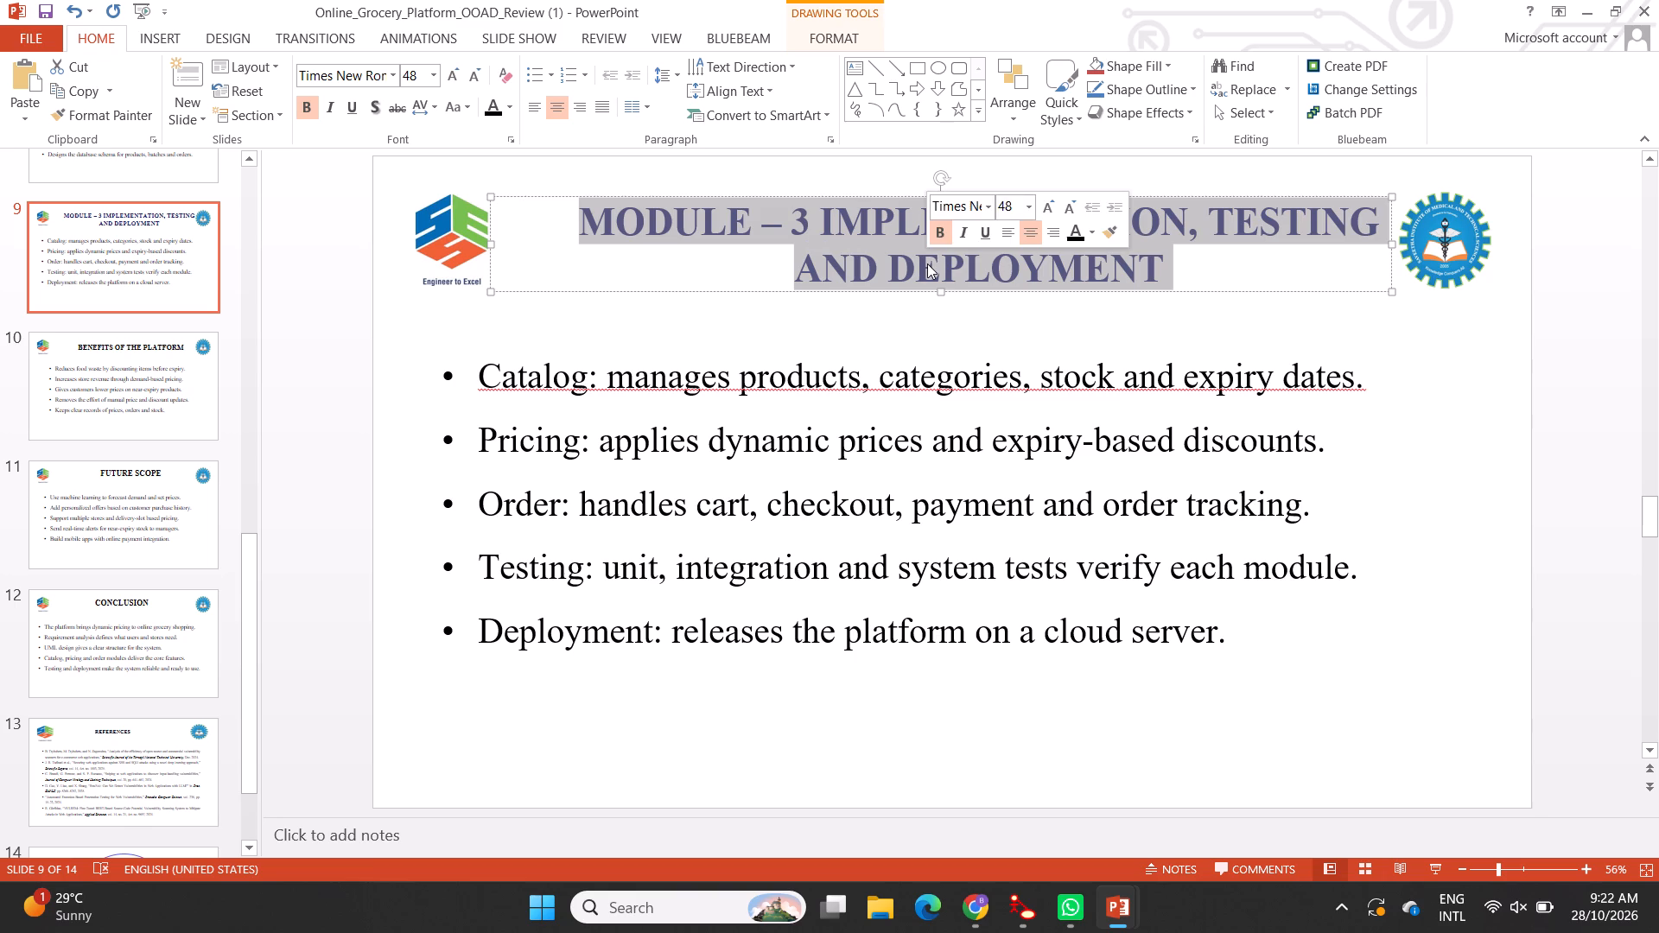
left_click(508, 110)
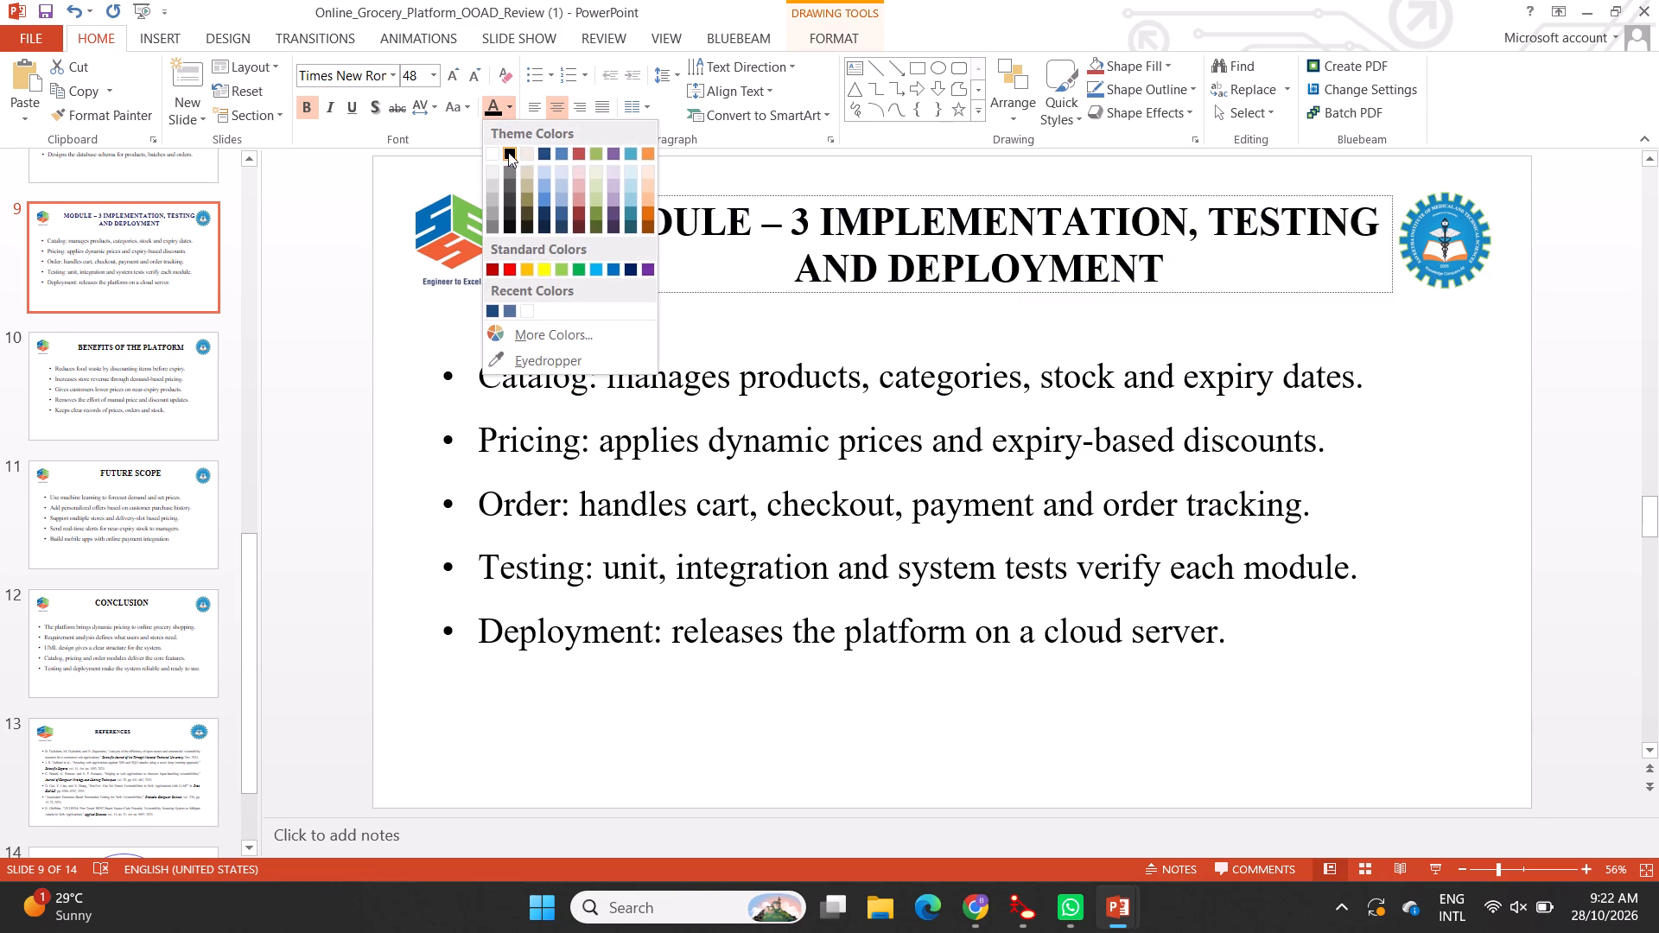
left_click(508, 152)
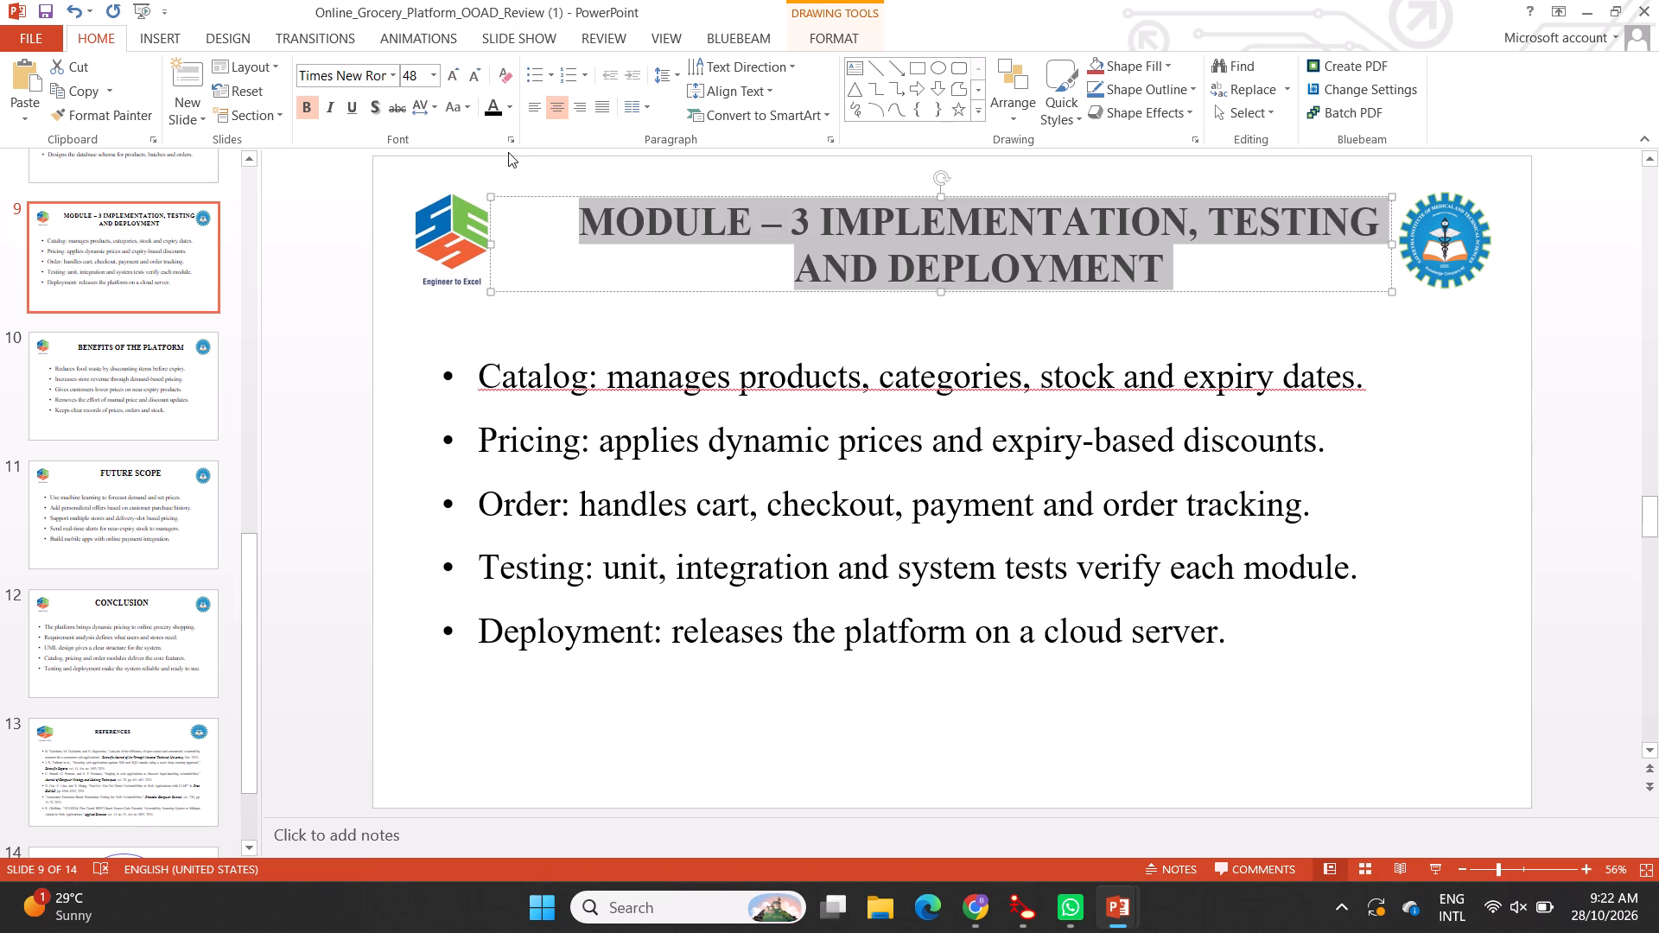
Change the font color of the MODULE – 2 SYSTEM DESIGN (UML) heading on slide 8 to the black theme color.
scroll(37, 258, "up", 1)
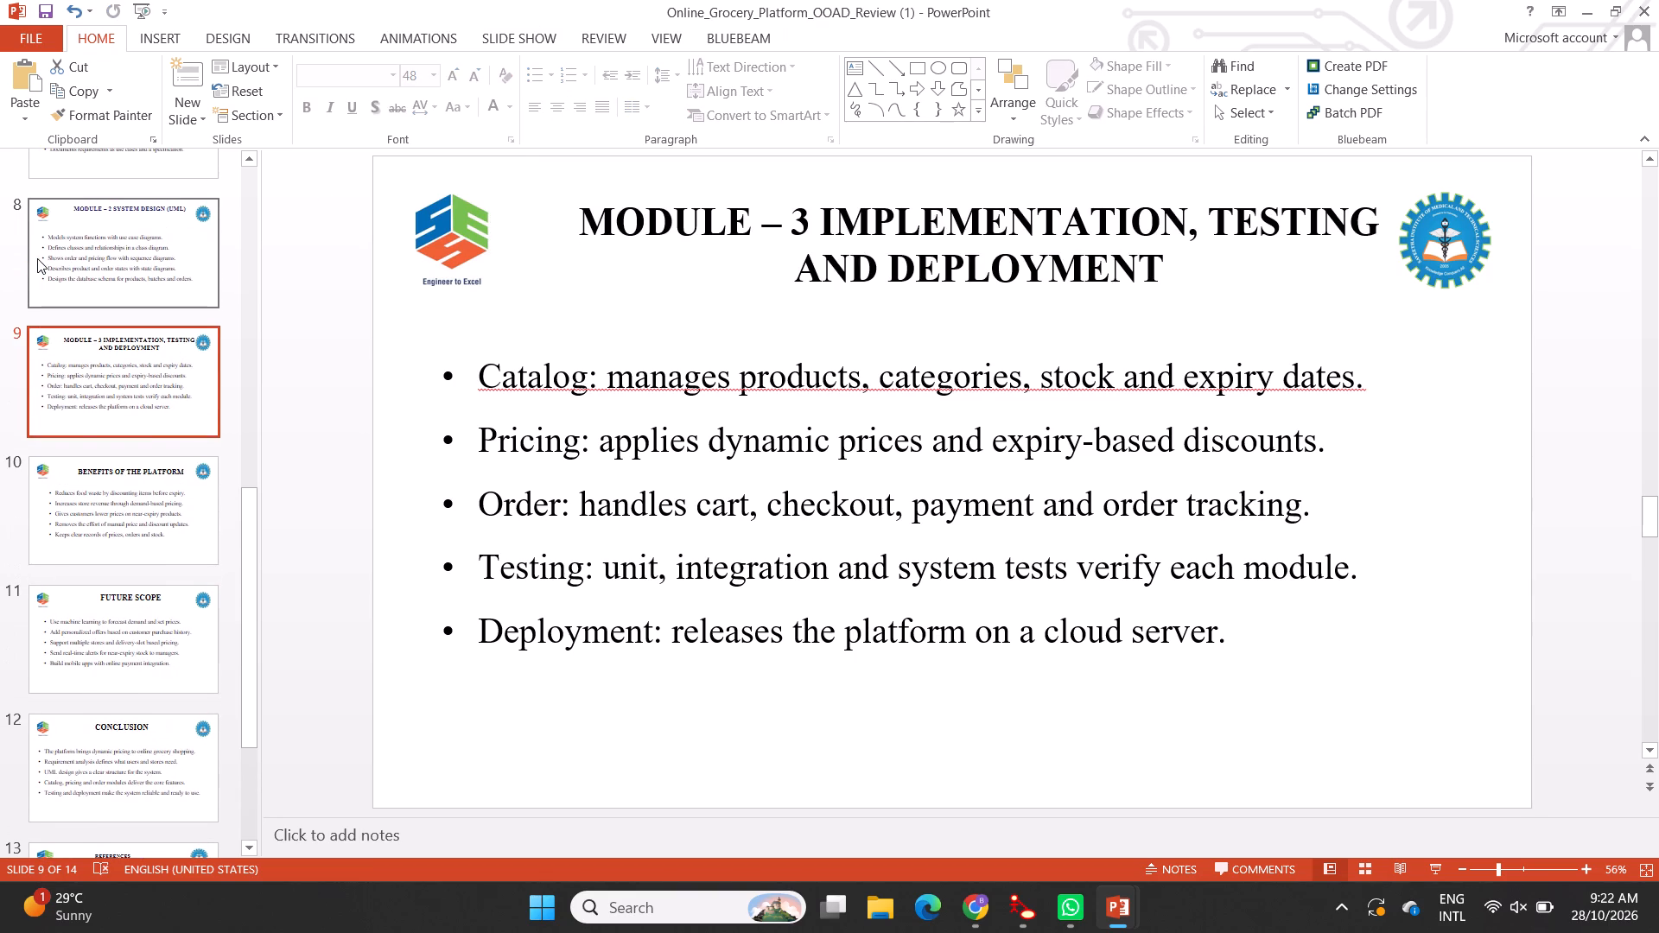
left_click(71, 258)
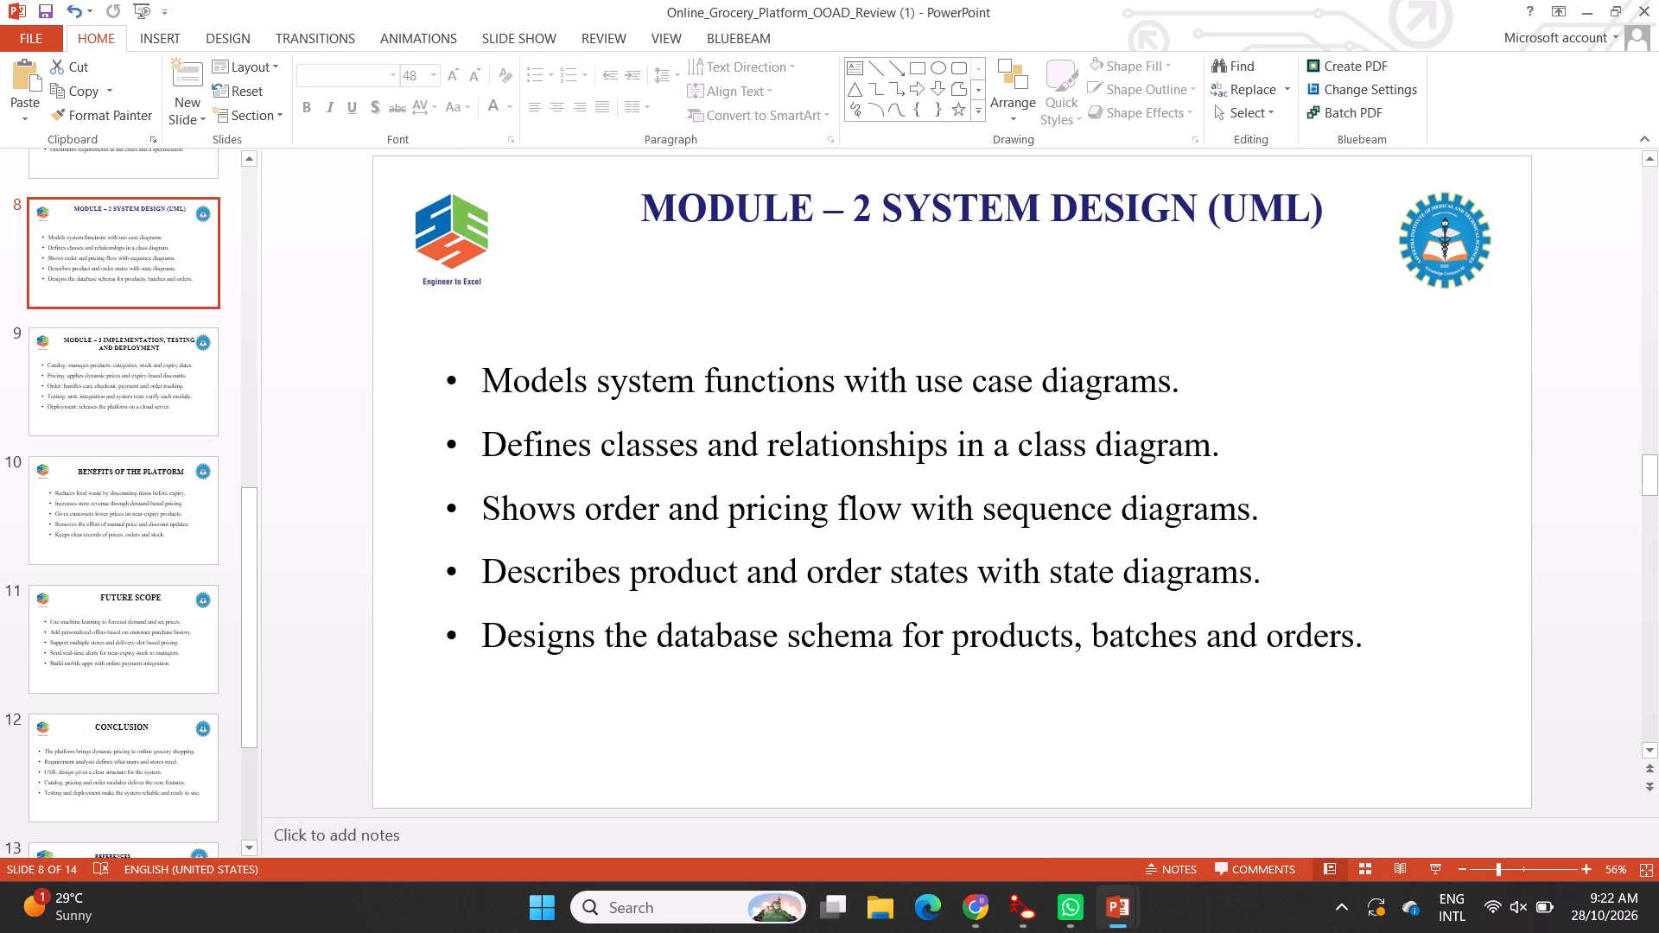
left_click_drag(632, 206, 1246, 219)
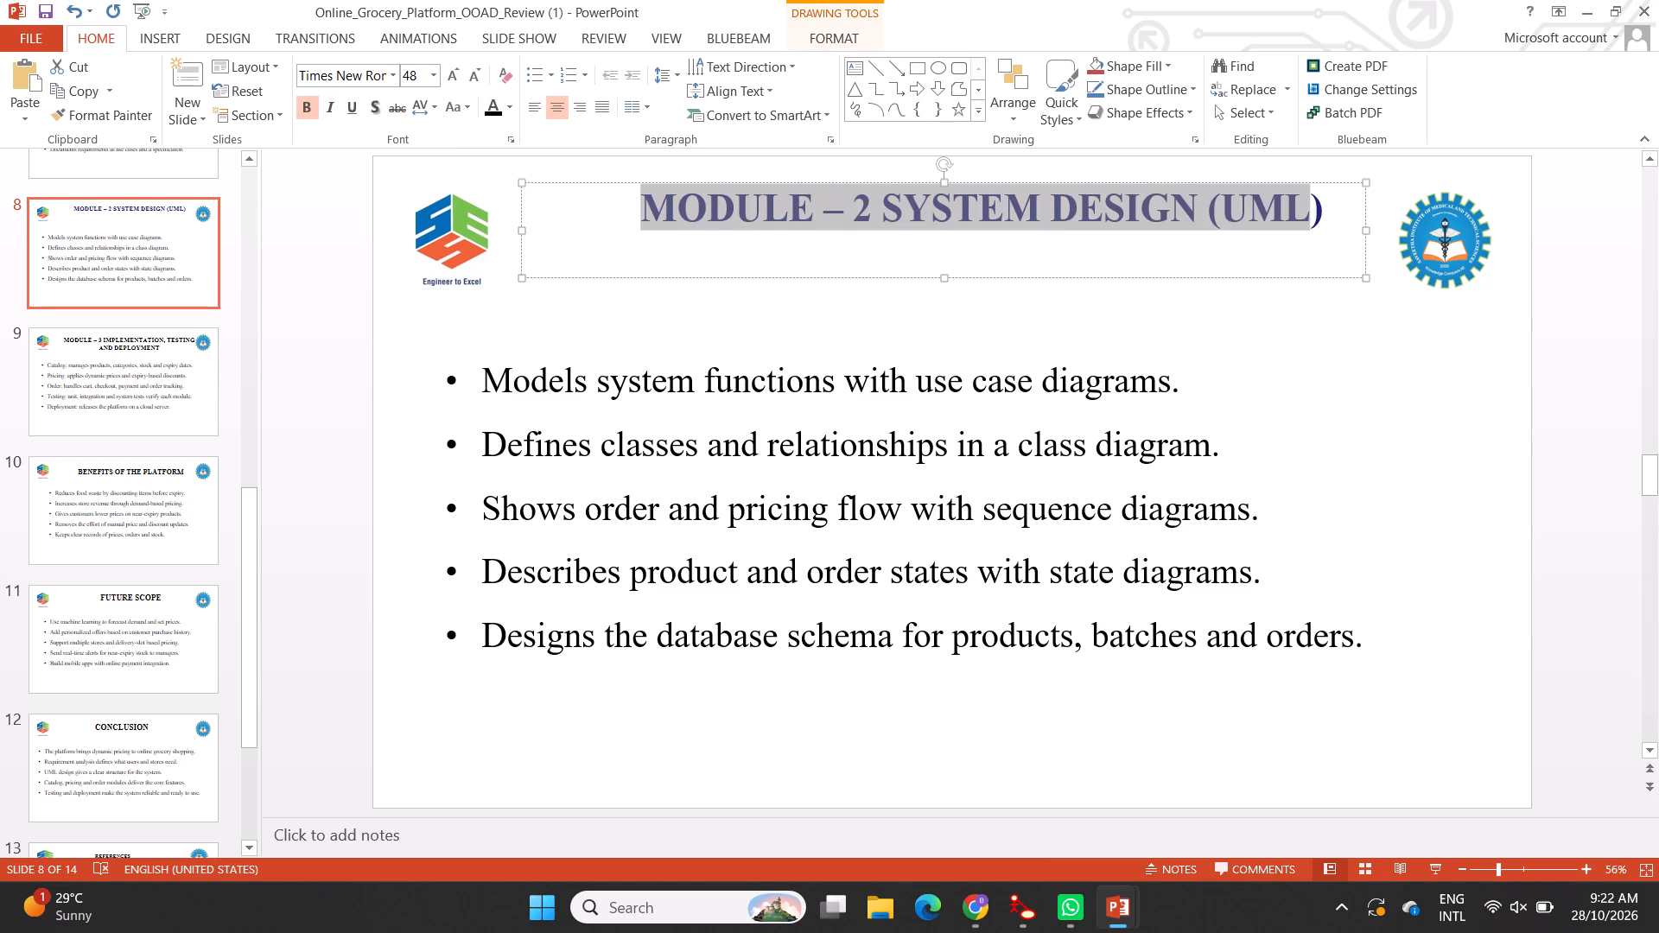
left_click_drag(1246, 219, 1326, 243)
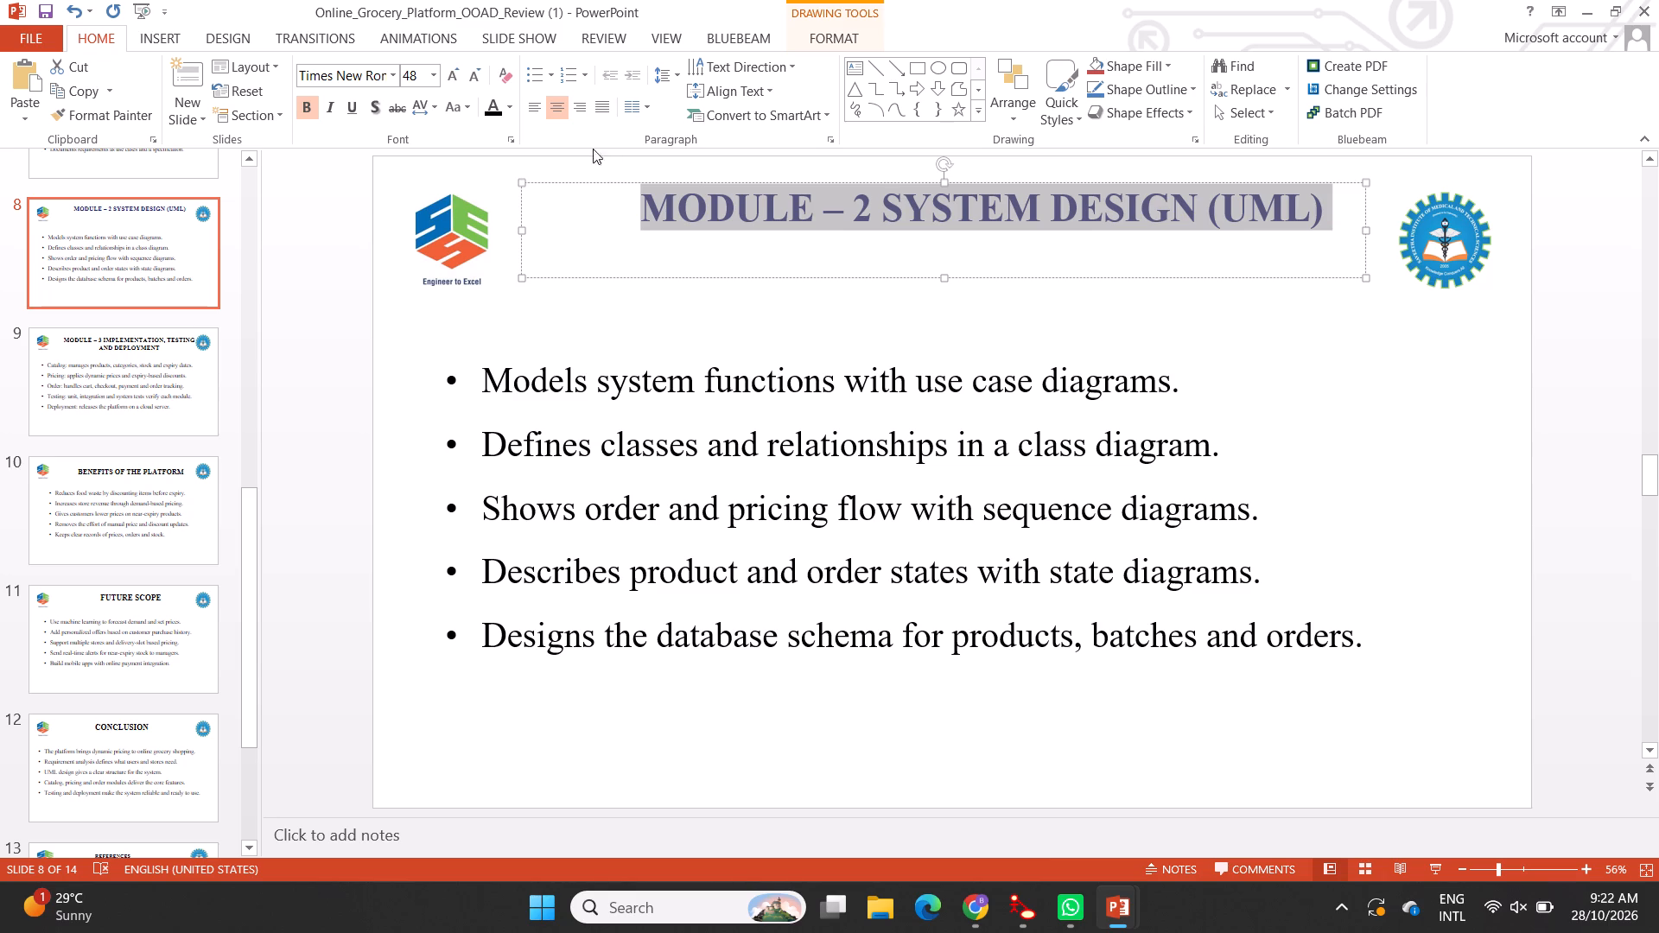
left_click(503, 110)
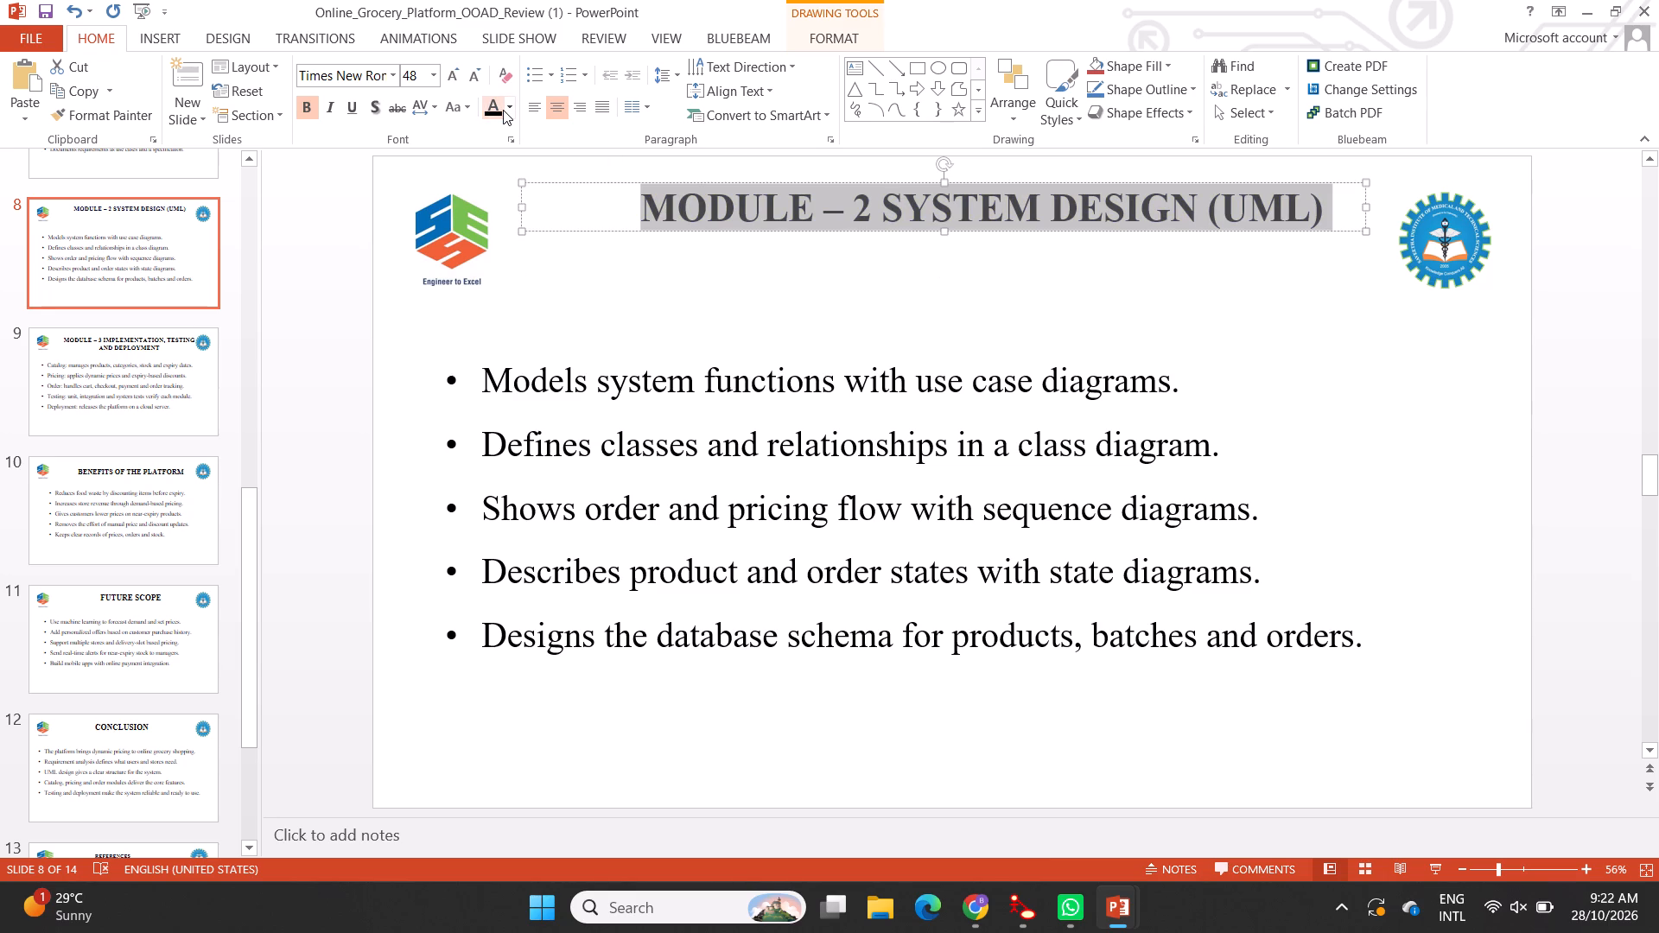
left_click(507, 110)
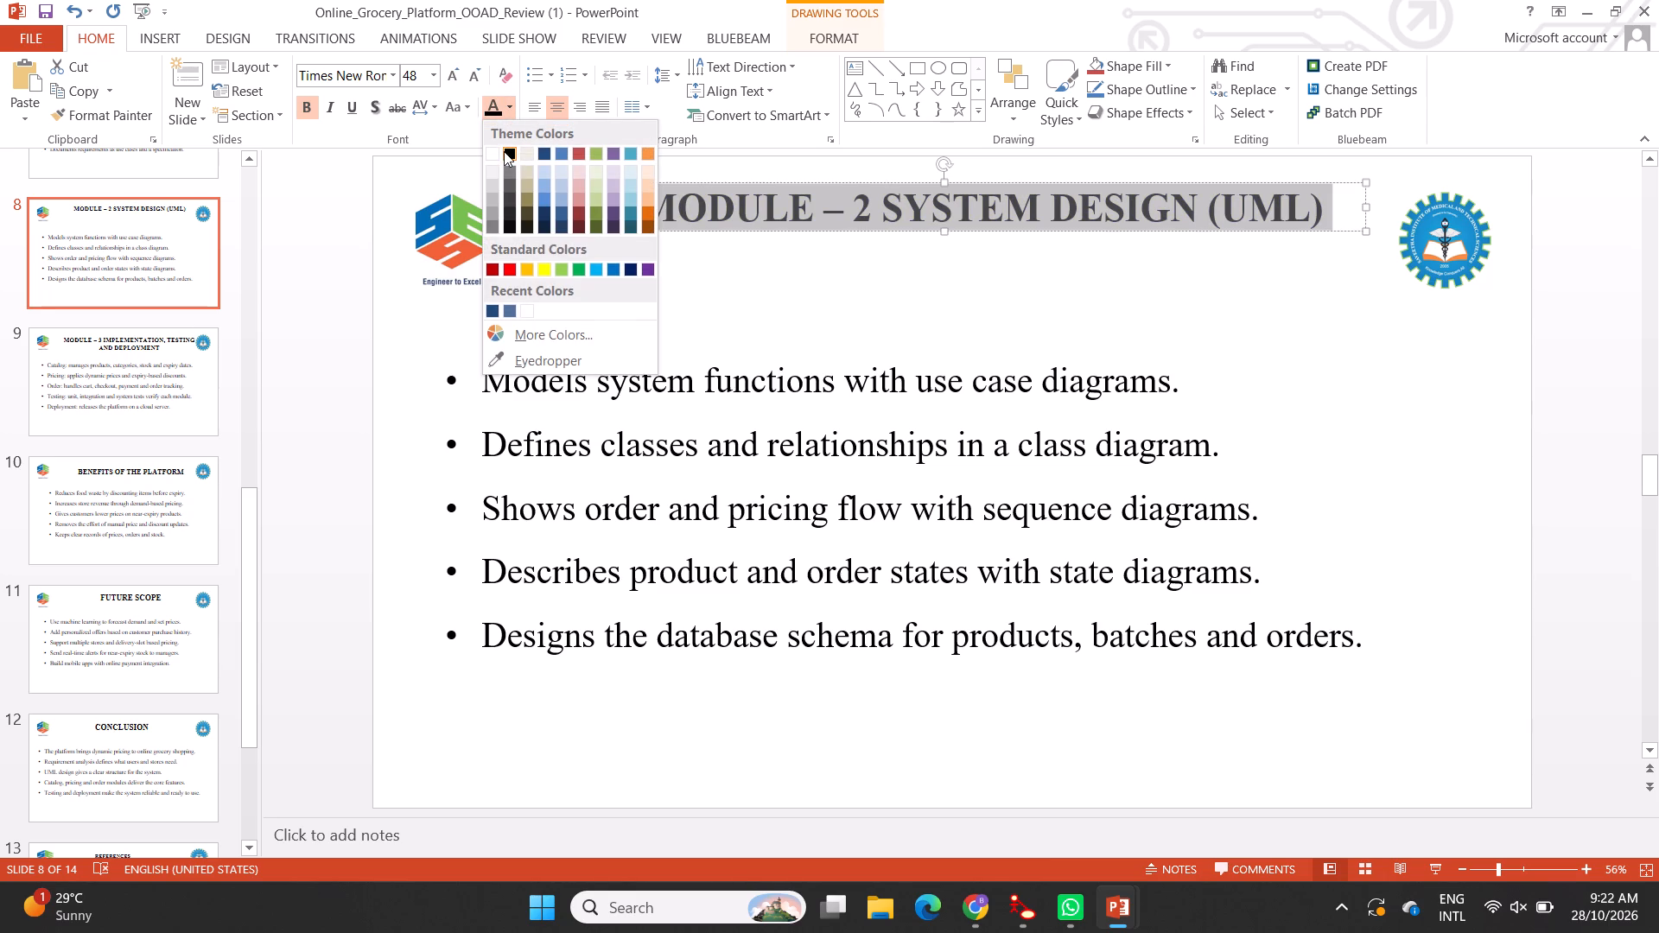
left_click(504, 151)
left_click(602, 282)
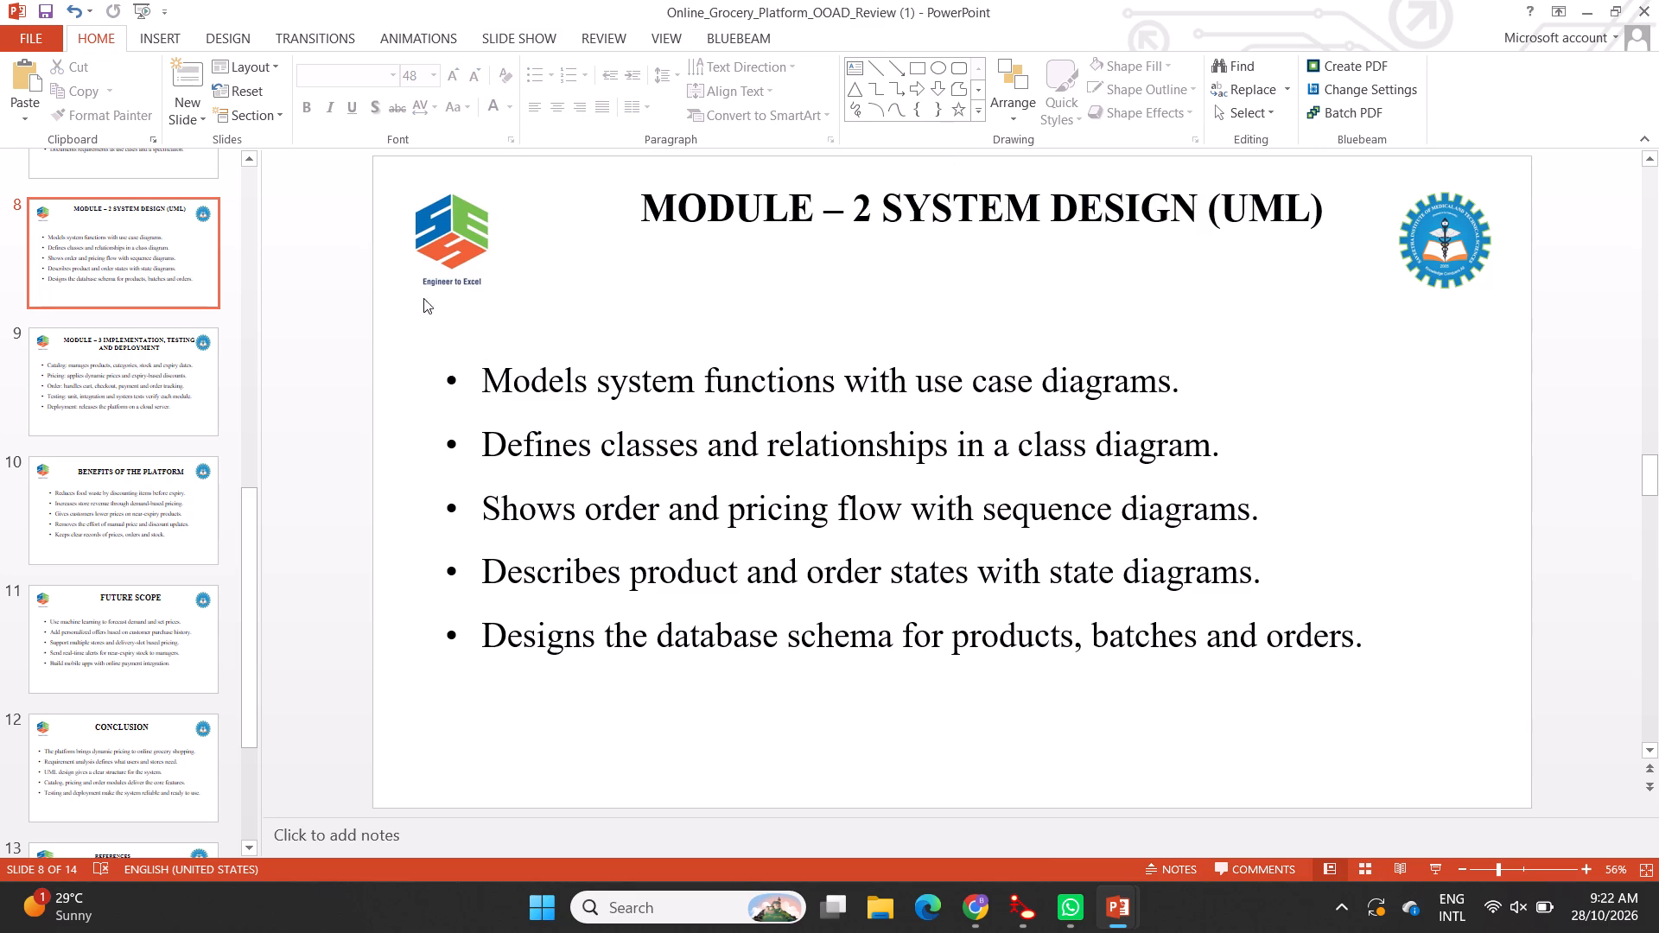
Move the MODULE – 2 SYSTEM DESIGN (UML) heading box on slide 8 slightly down, level with the tops of the logos.
left_click(727, 217)
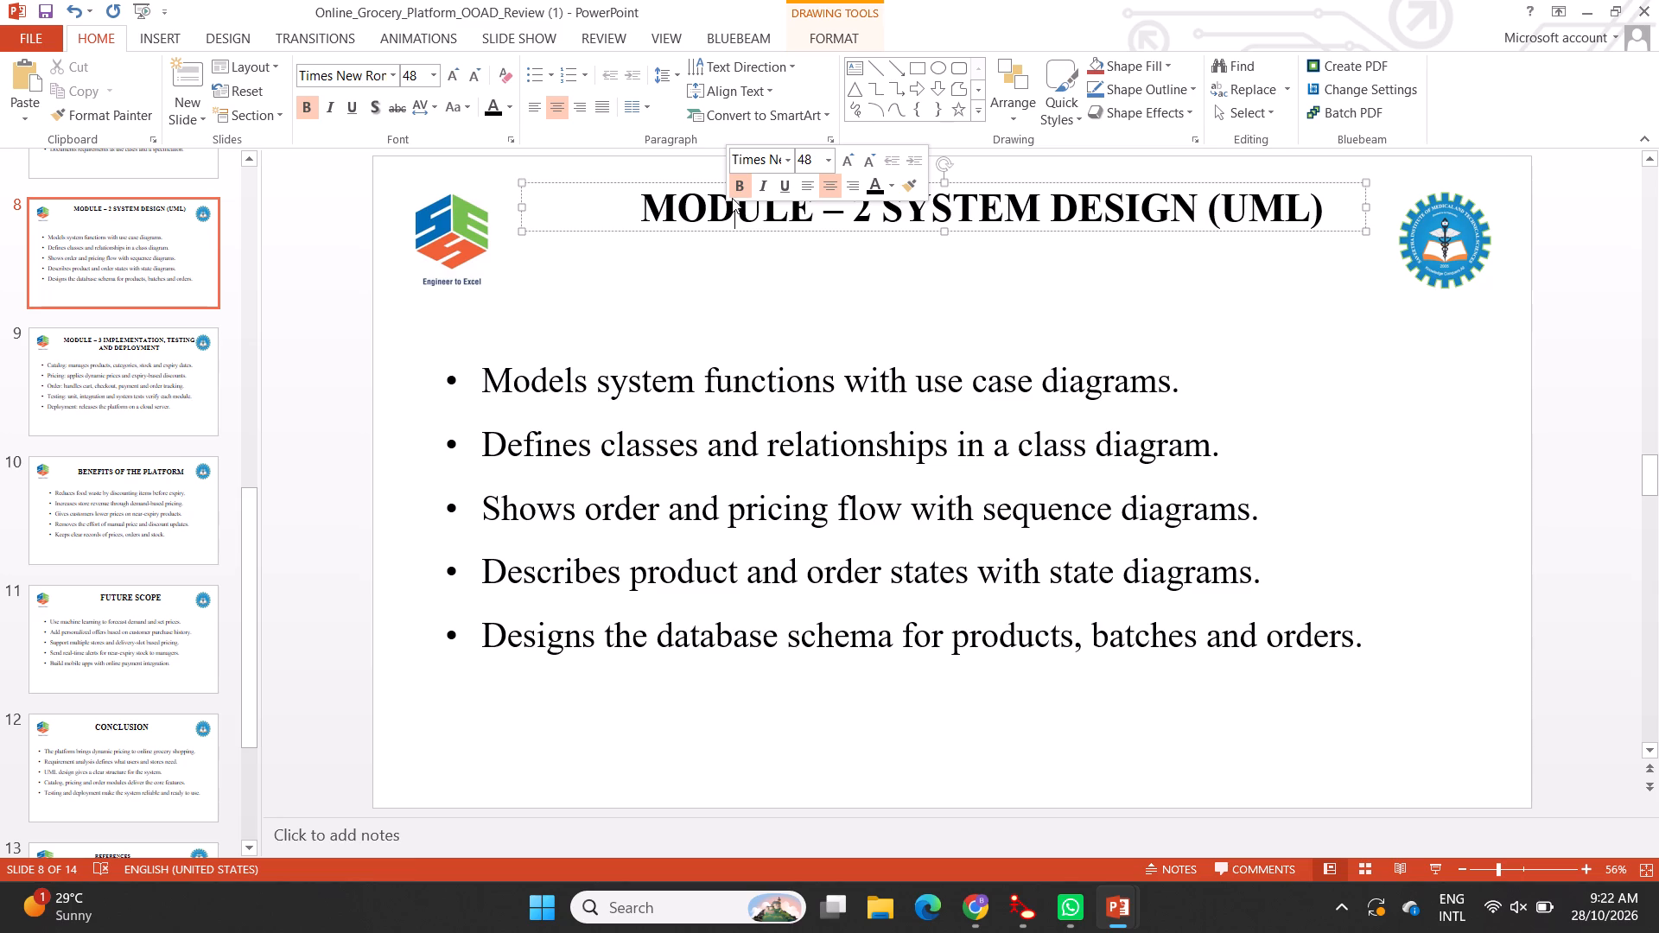
left_click_drag(685, 178, 677, 193)
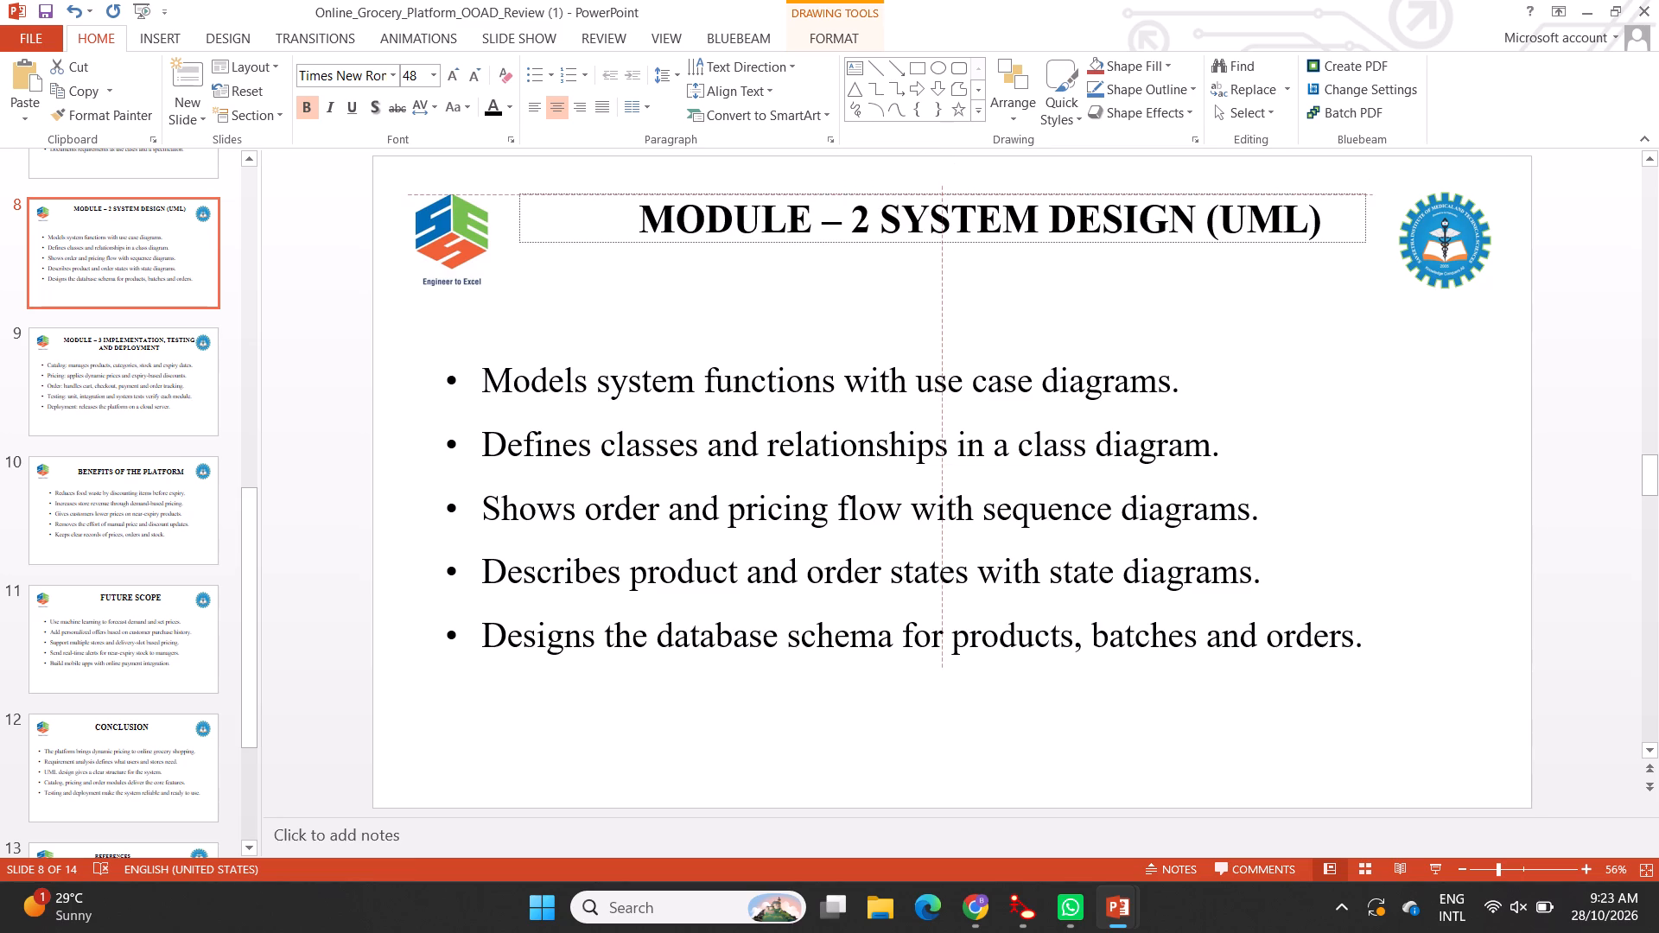
left_click_drag(677, 193, 678, 194)
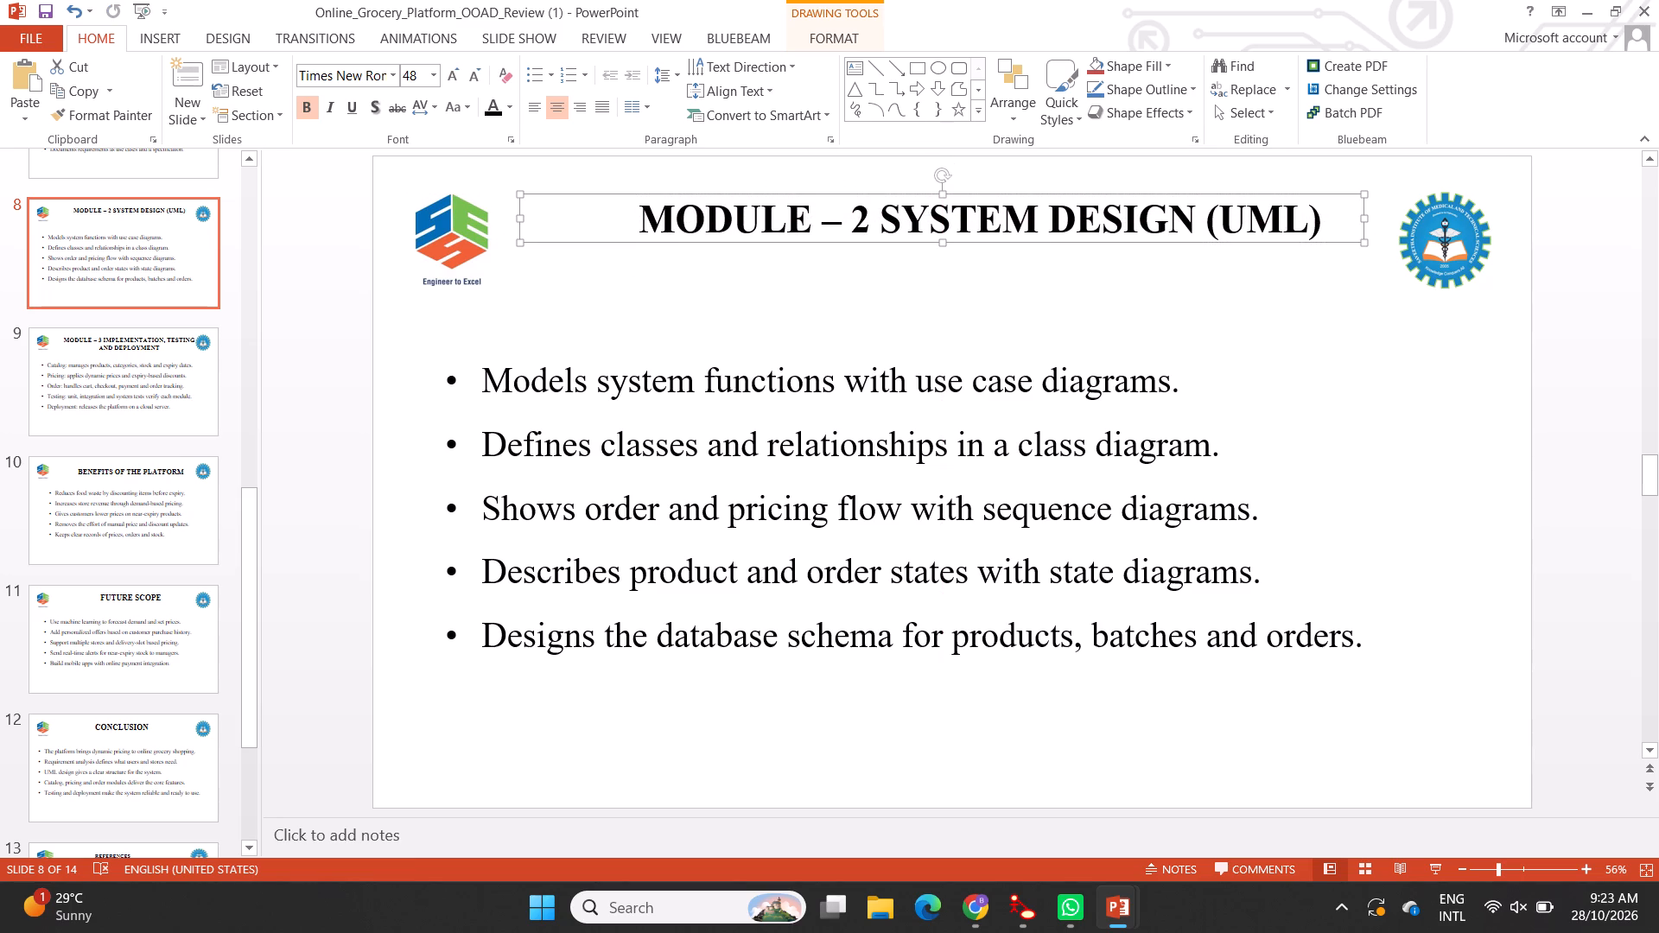
left_click(665, 197)
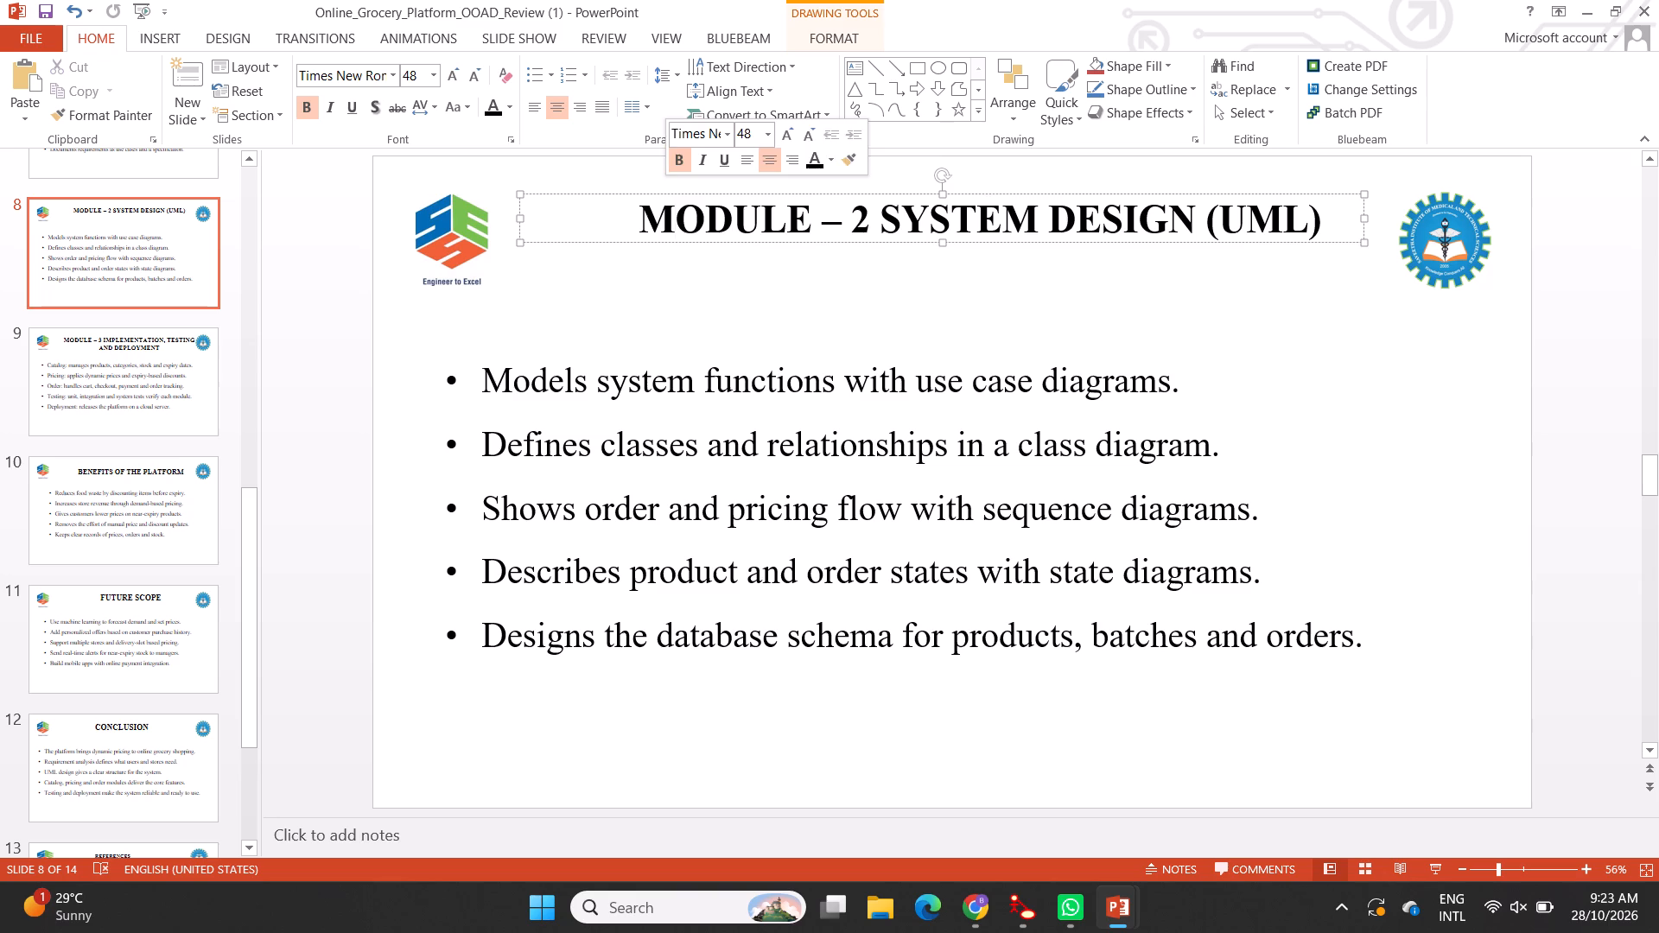
left_click(666, 191)
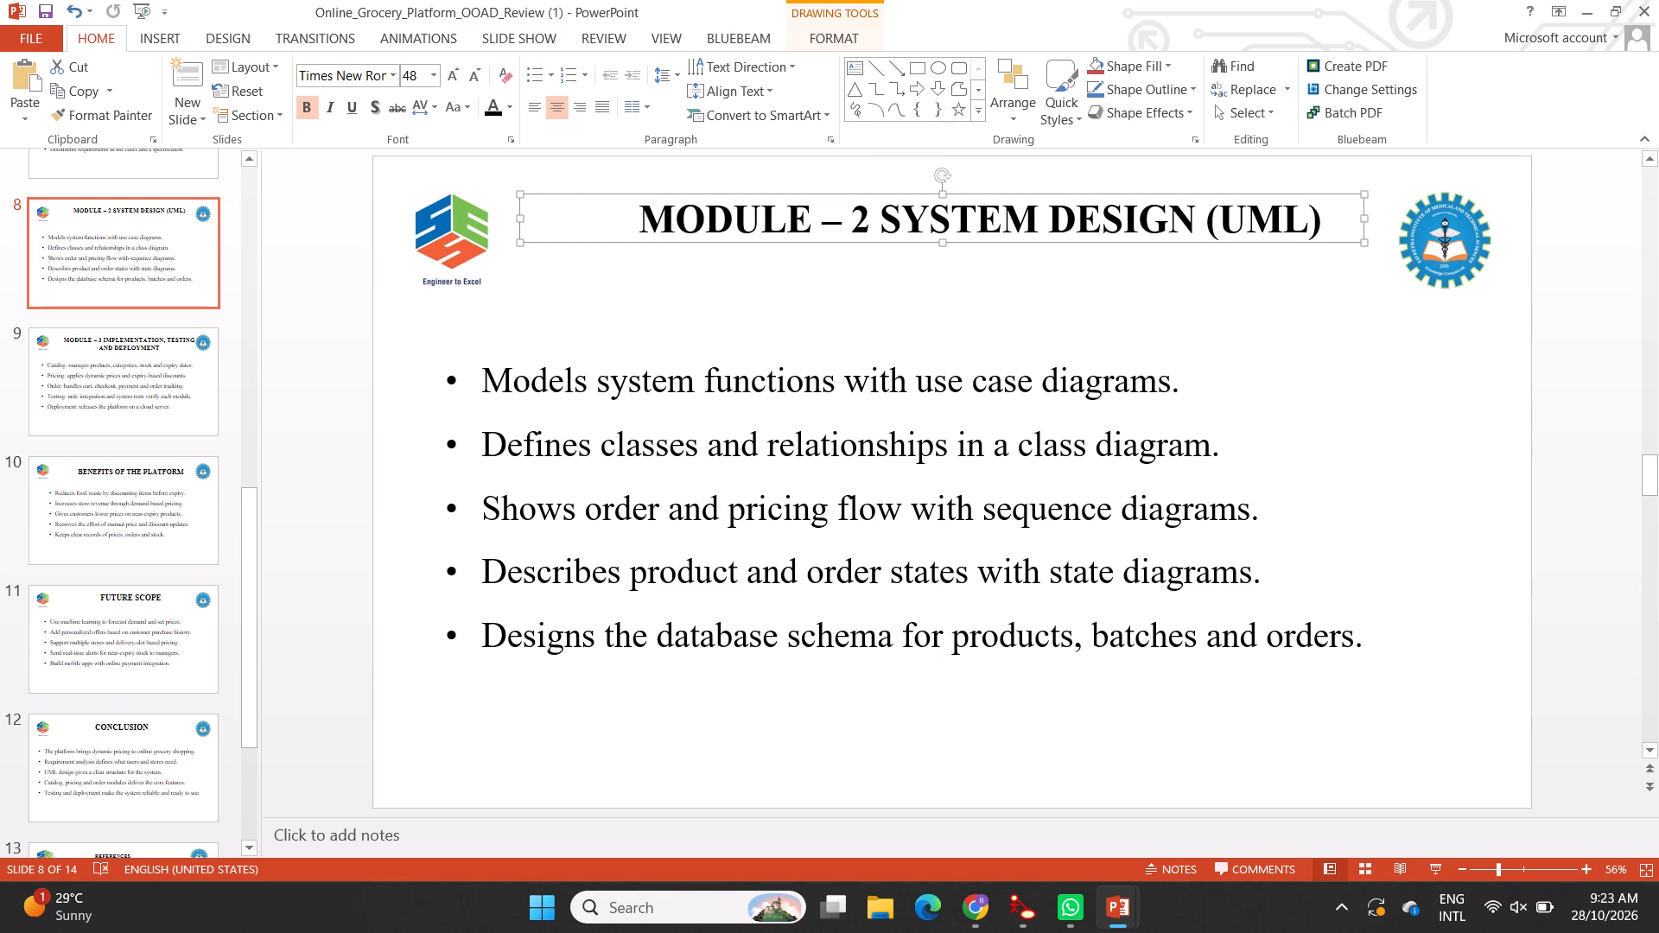
Change the font color of the two-line MODULE – 1 REQUIREMENT ANALYSIS heading on slide 7 to the black theme color.
scroll(165, 335, "up", 1)
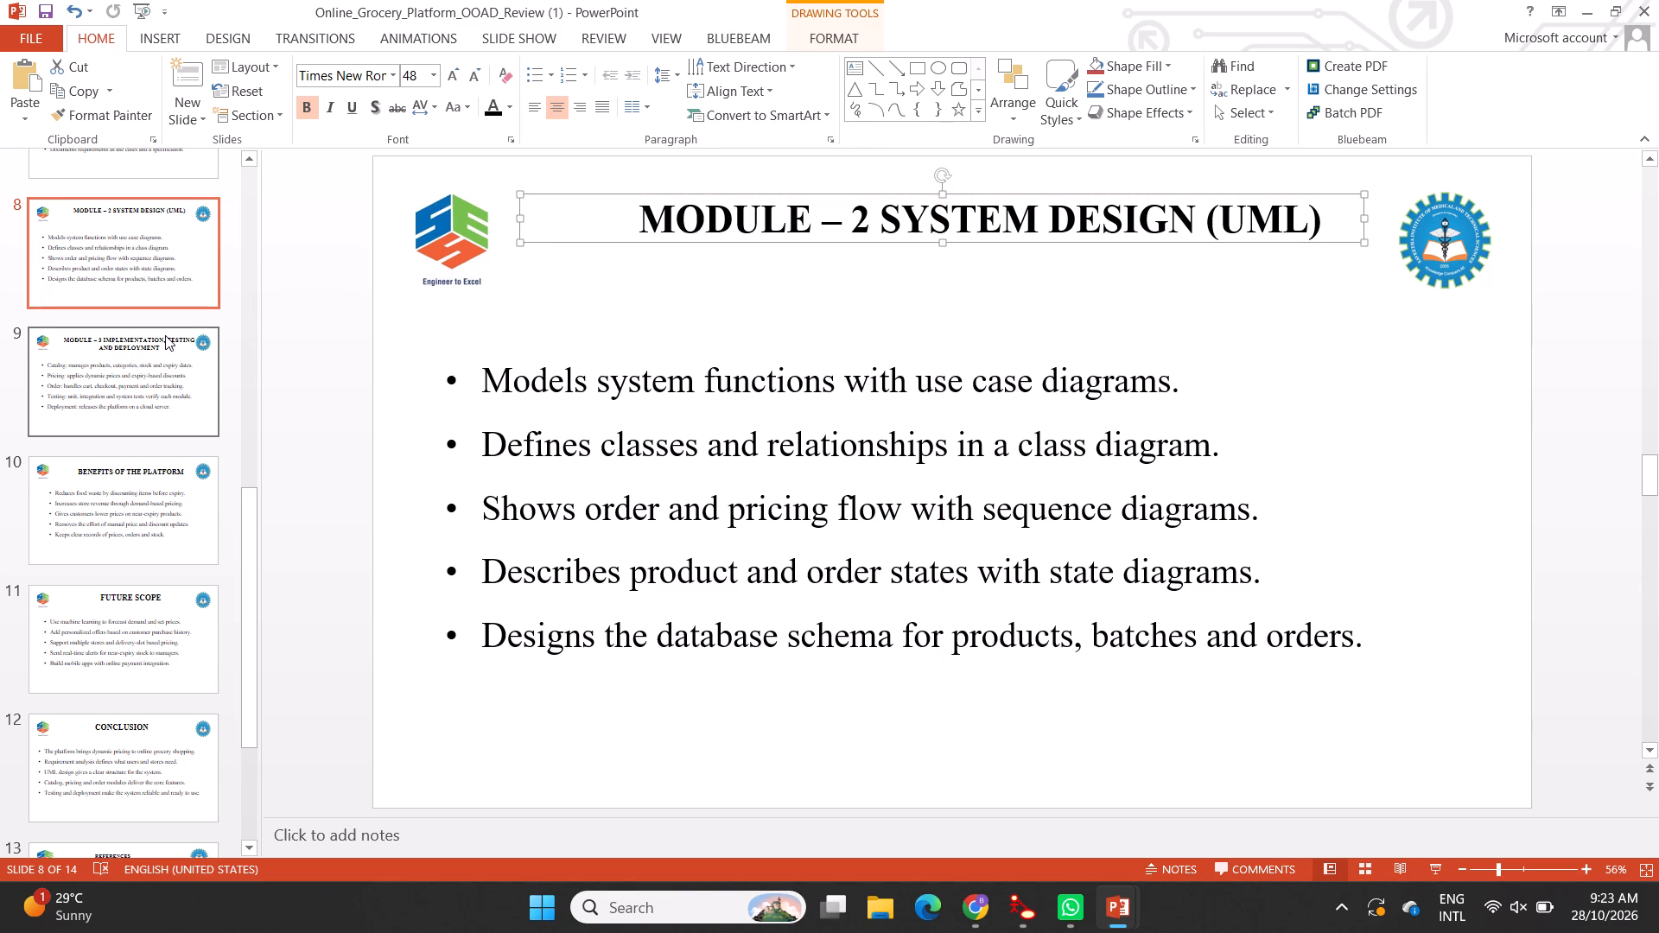
scroll(165, 335, "up", 1)
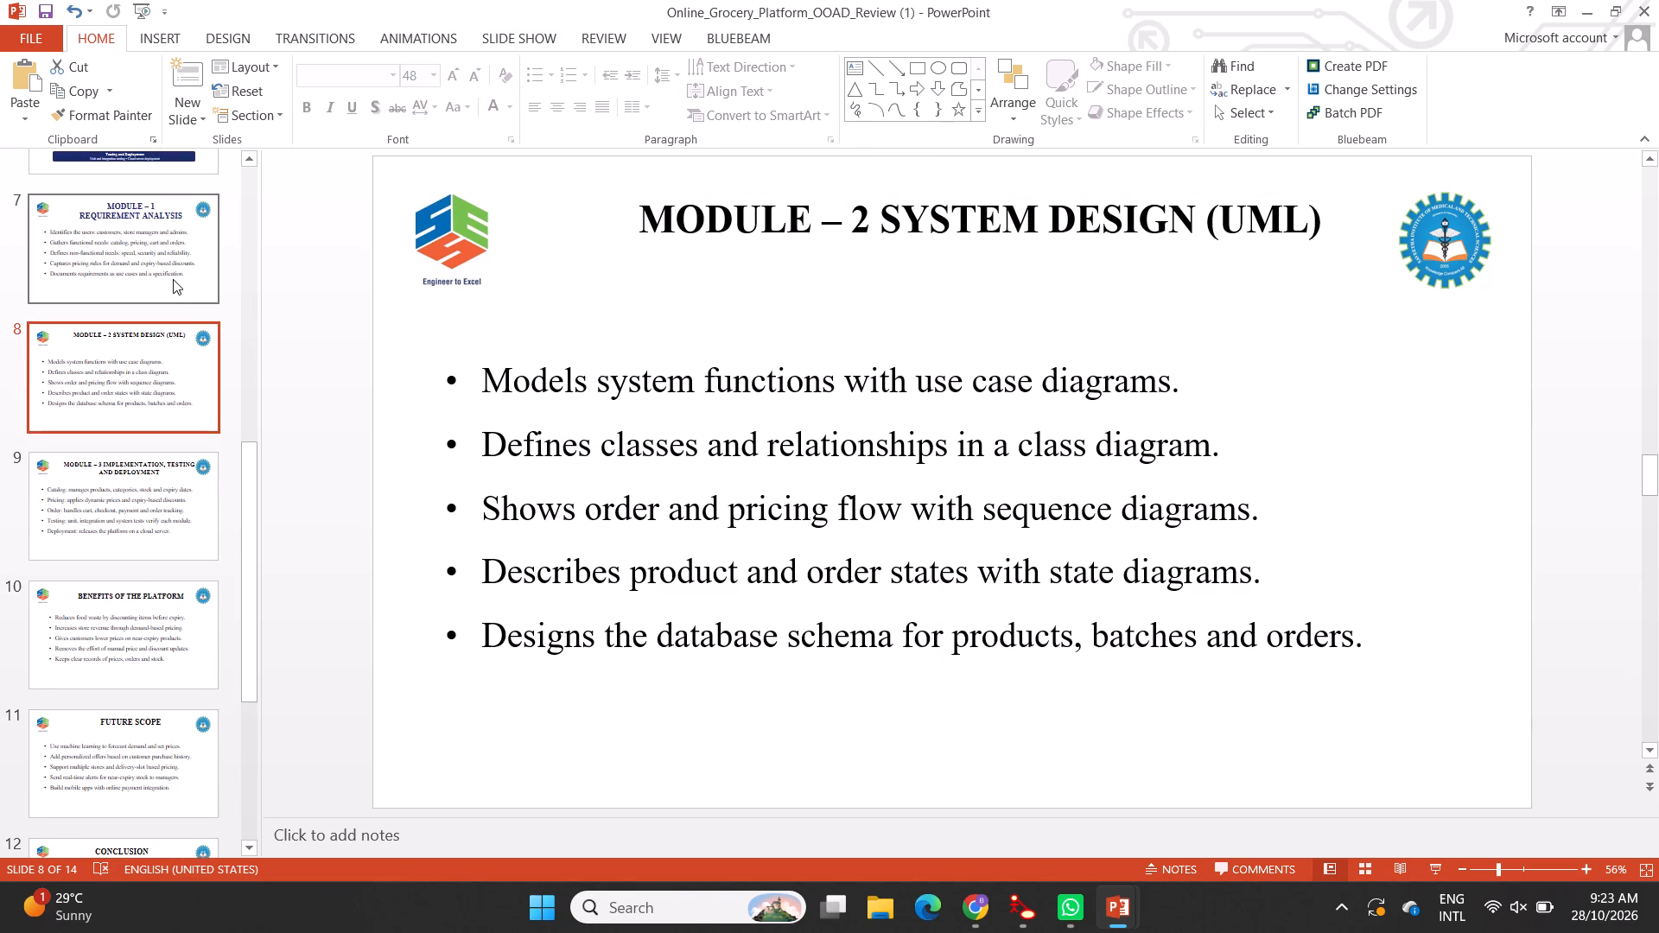
left_click(173, 279)
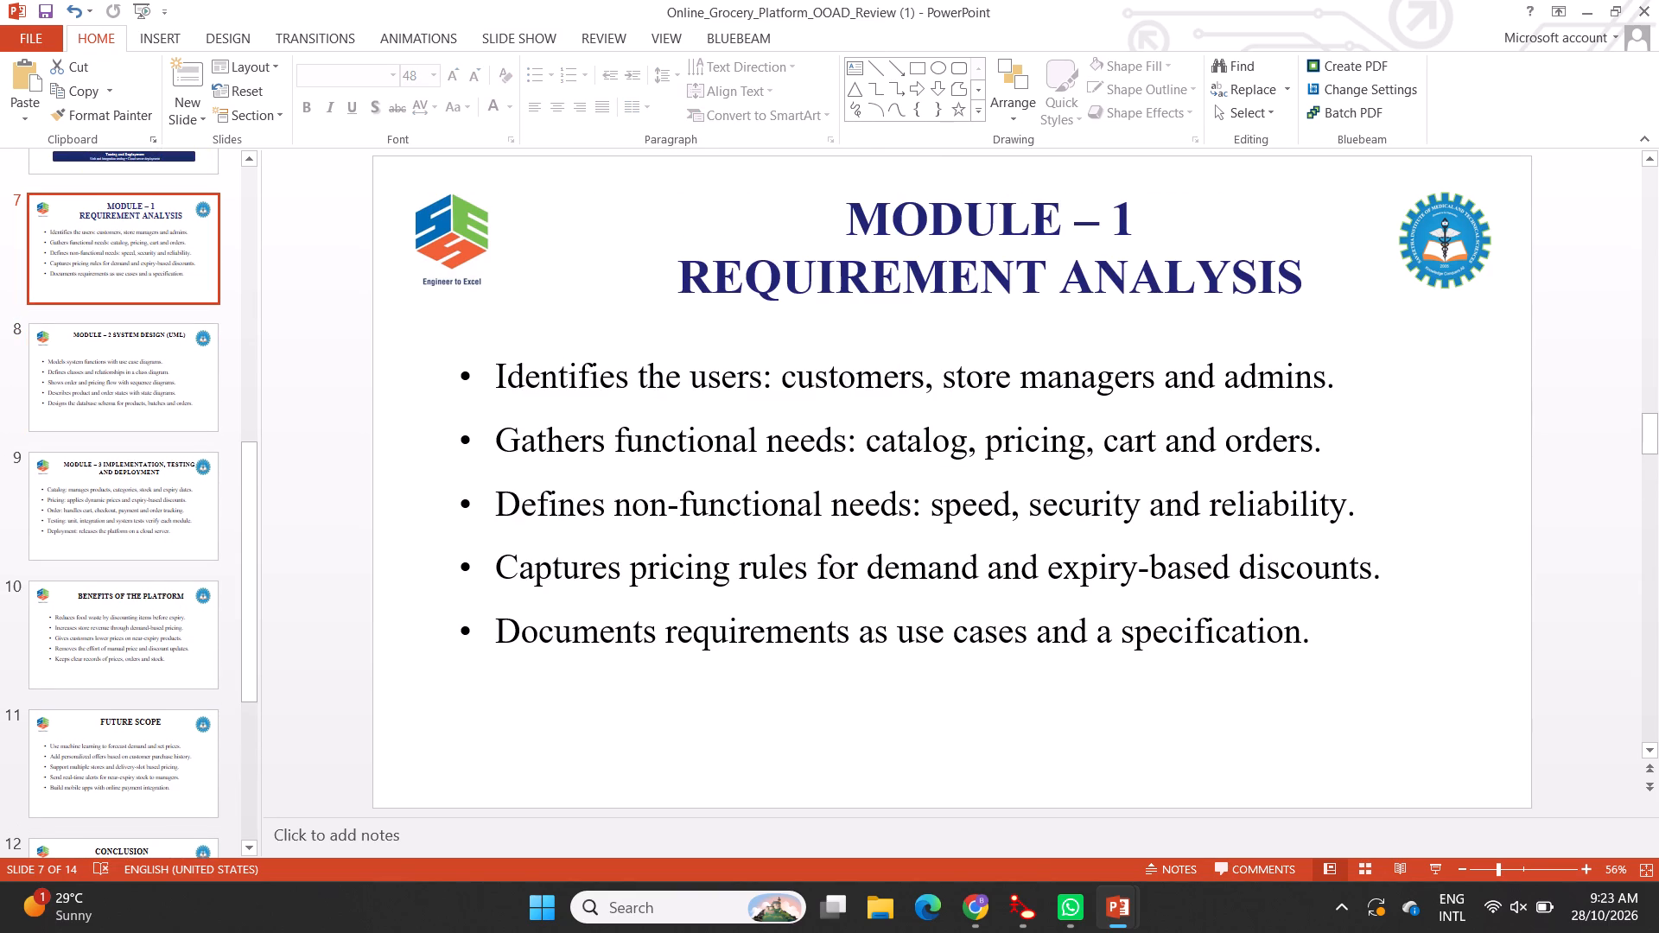
left_click_drag(855, 211, 873, 211)
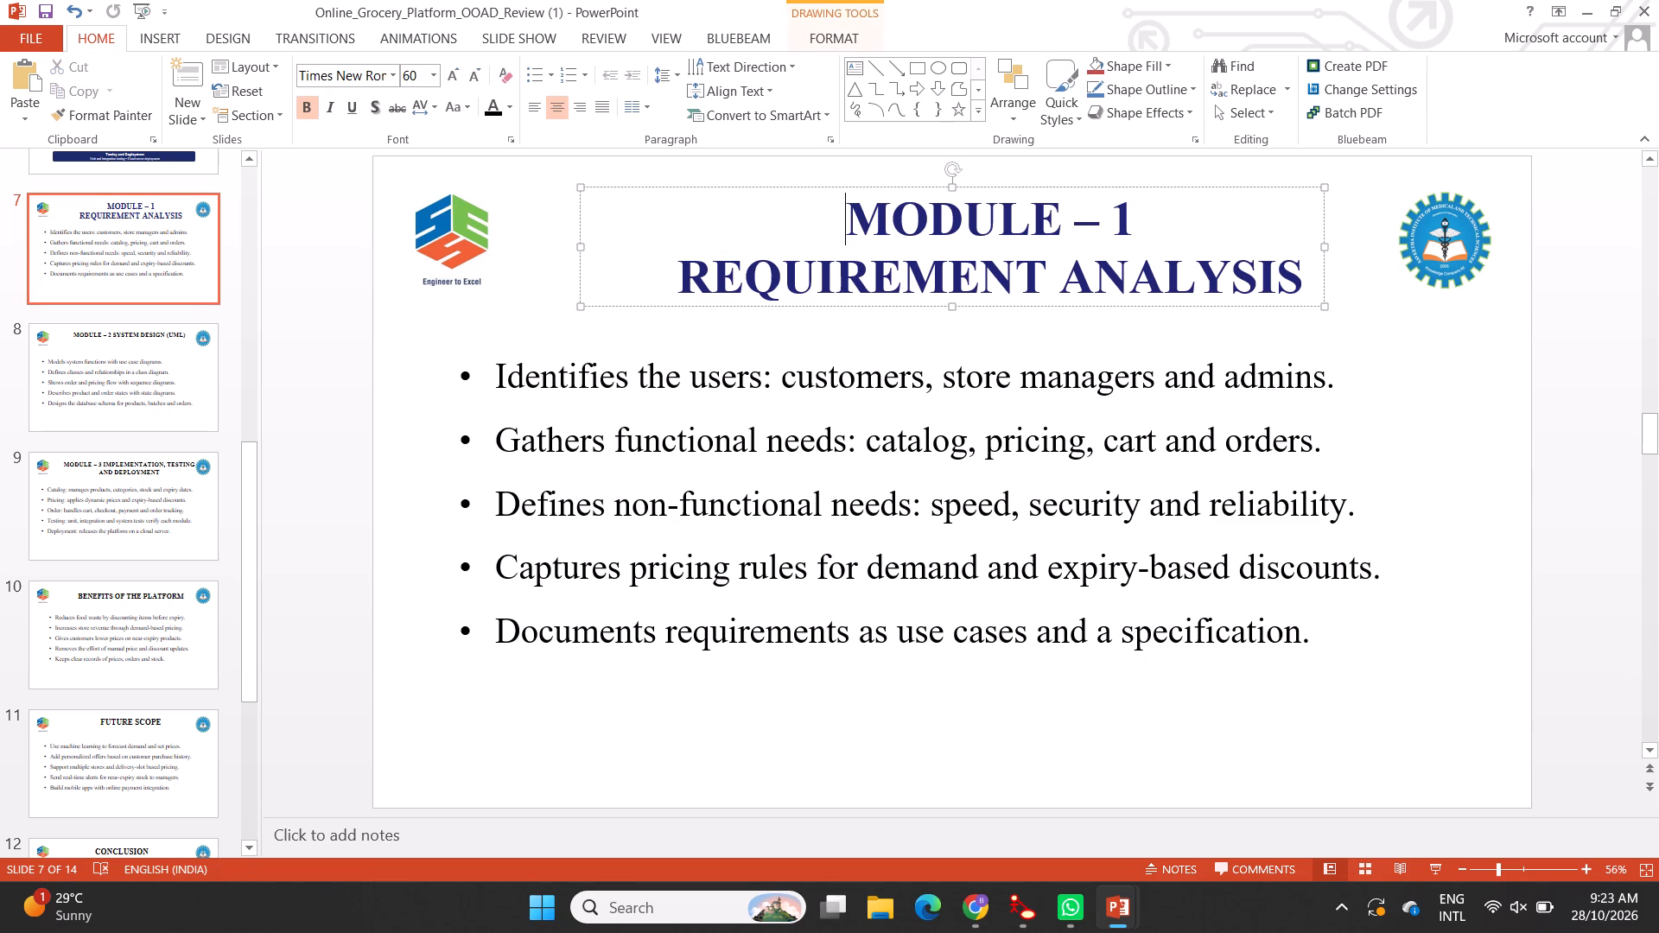
left_click_drag(873, 211, 1152, 275)
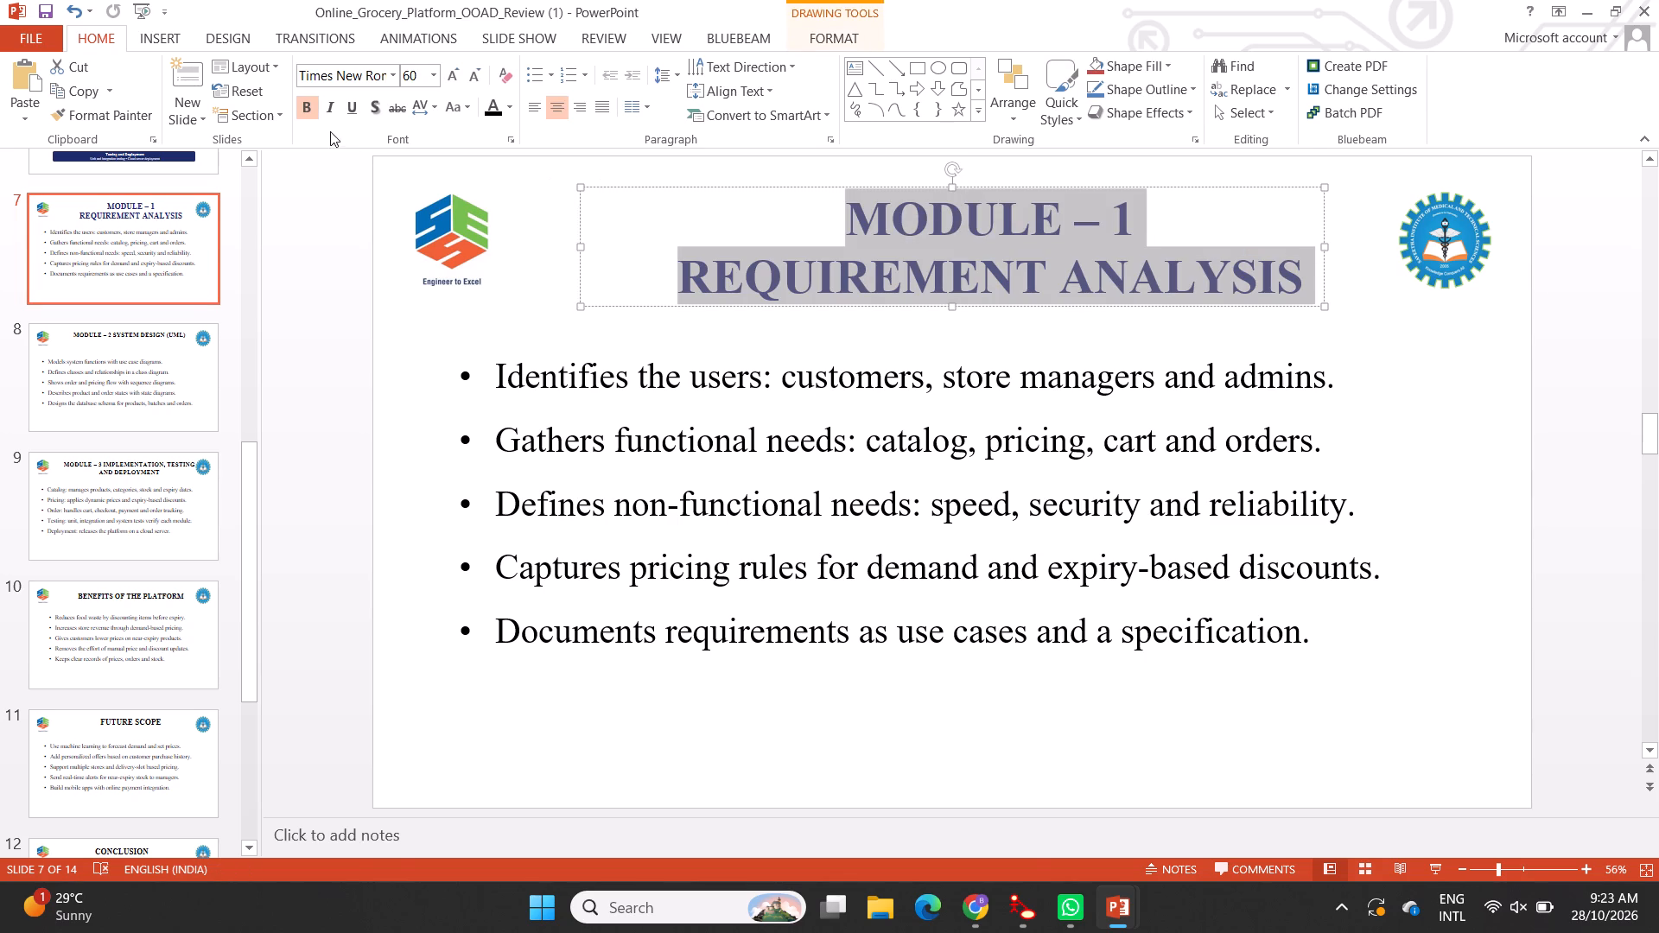
left_click(508, 100)
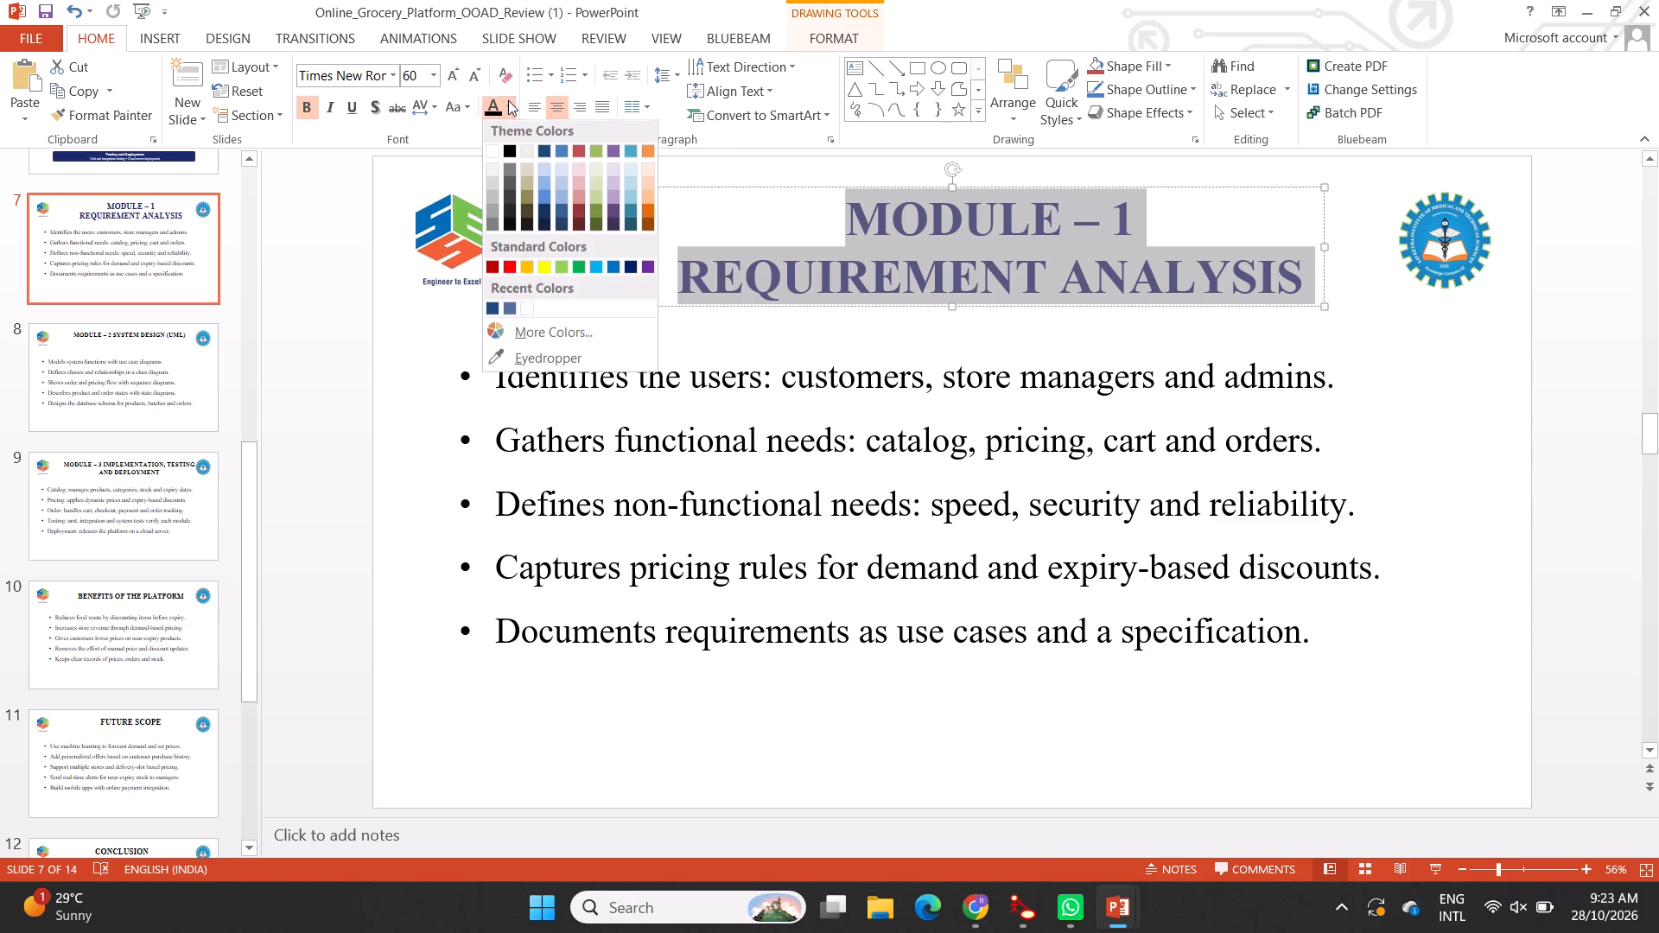
left_click(511, 155)
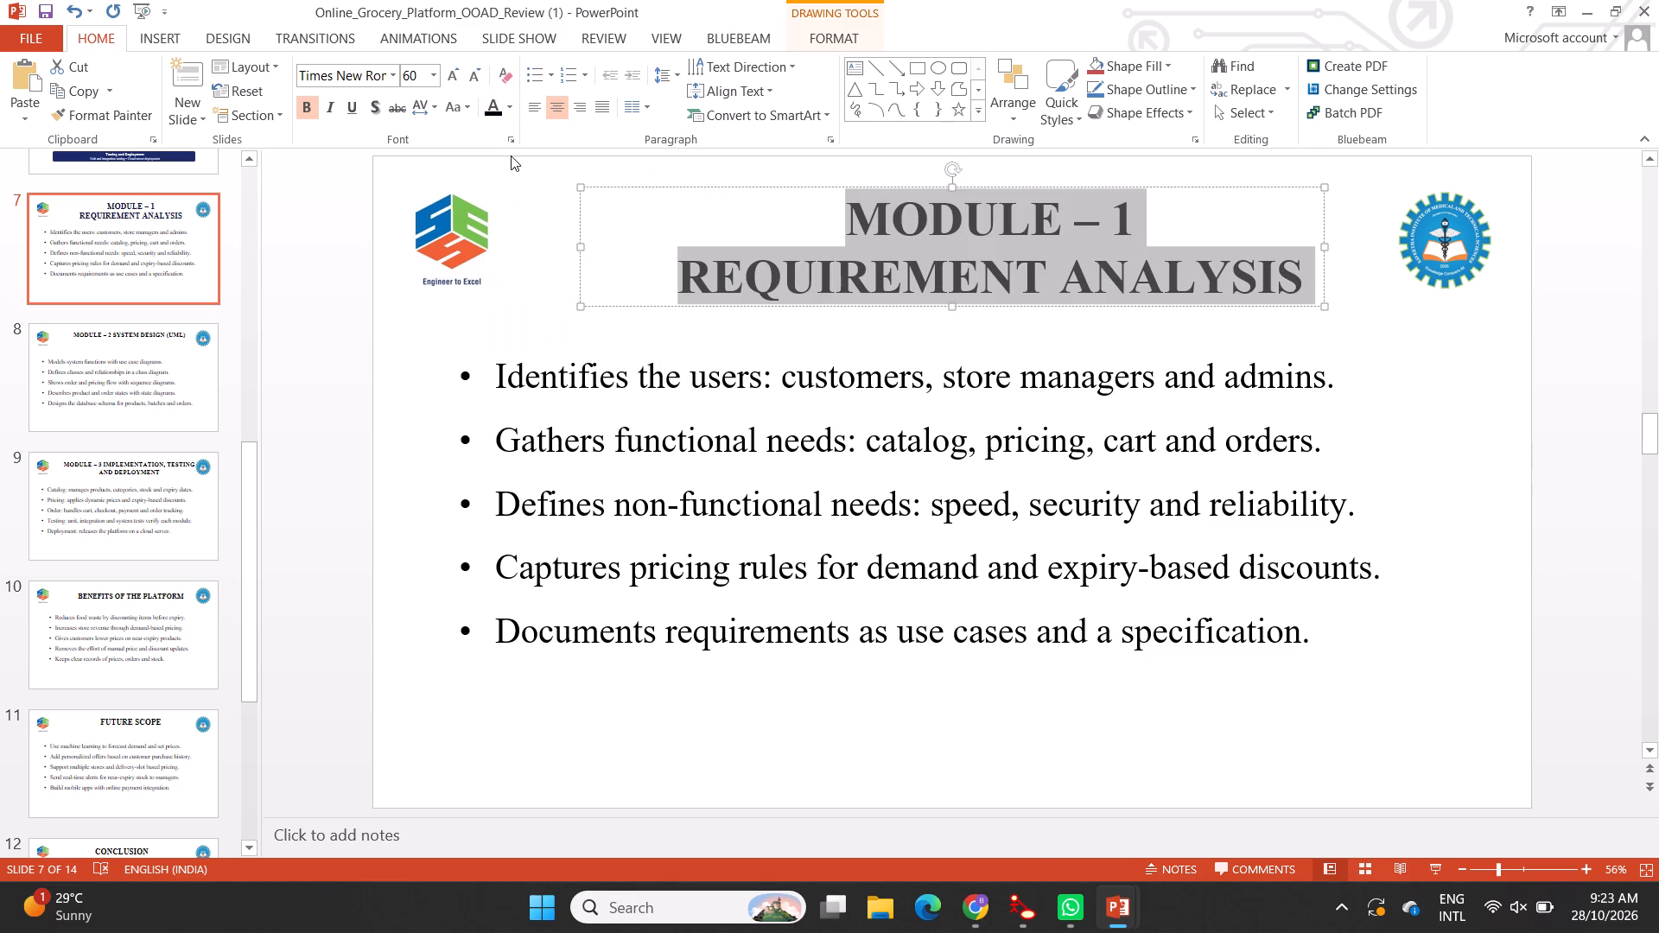
left_click(613, 273)
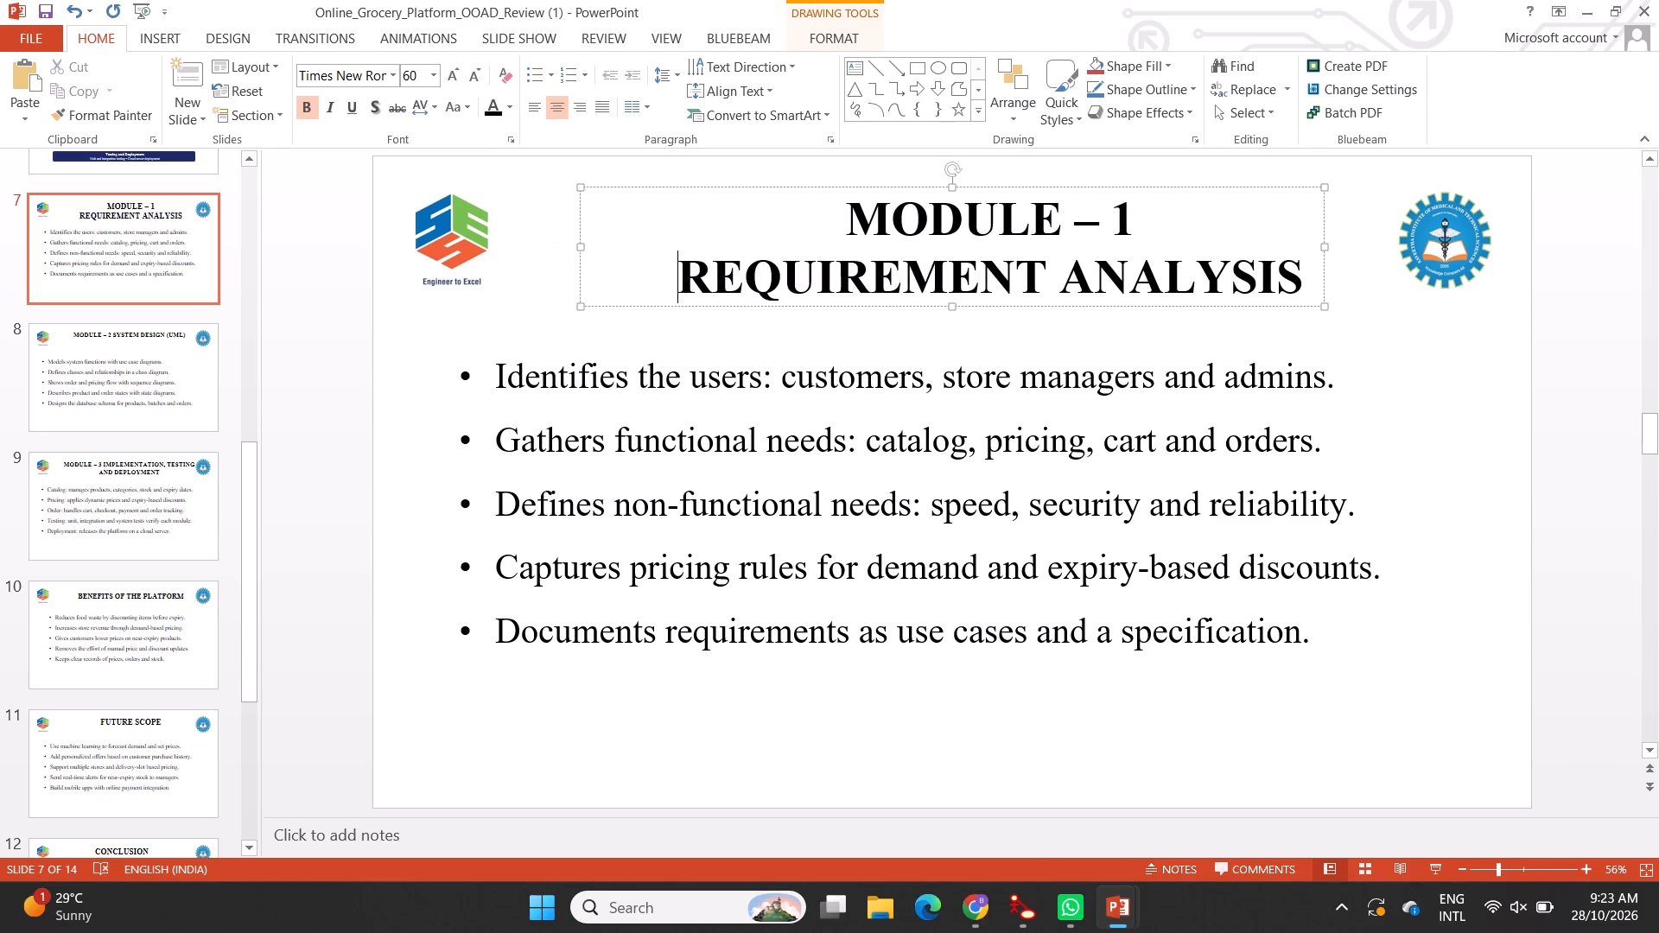
left_click_drag(847, 210, 882, 215)
left_click_drag(882, 215, 1096, 268)
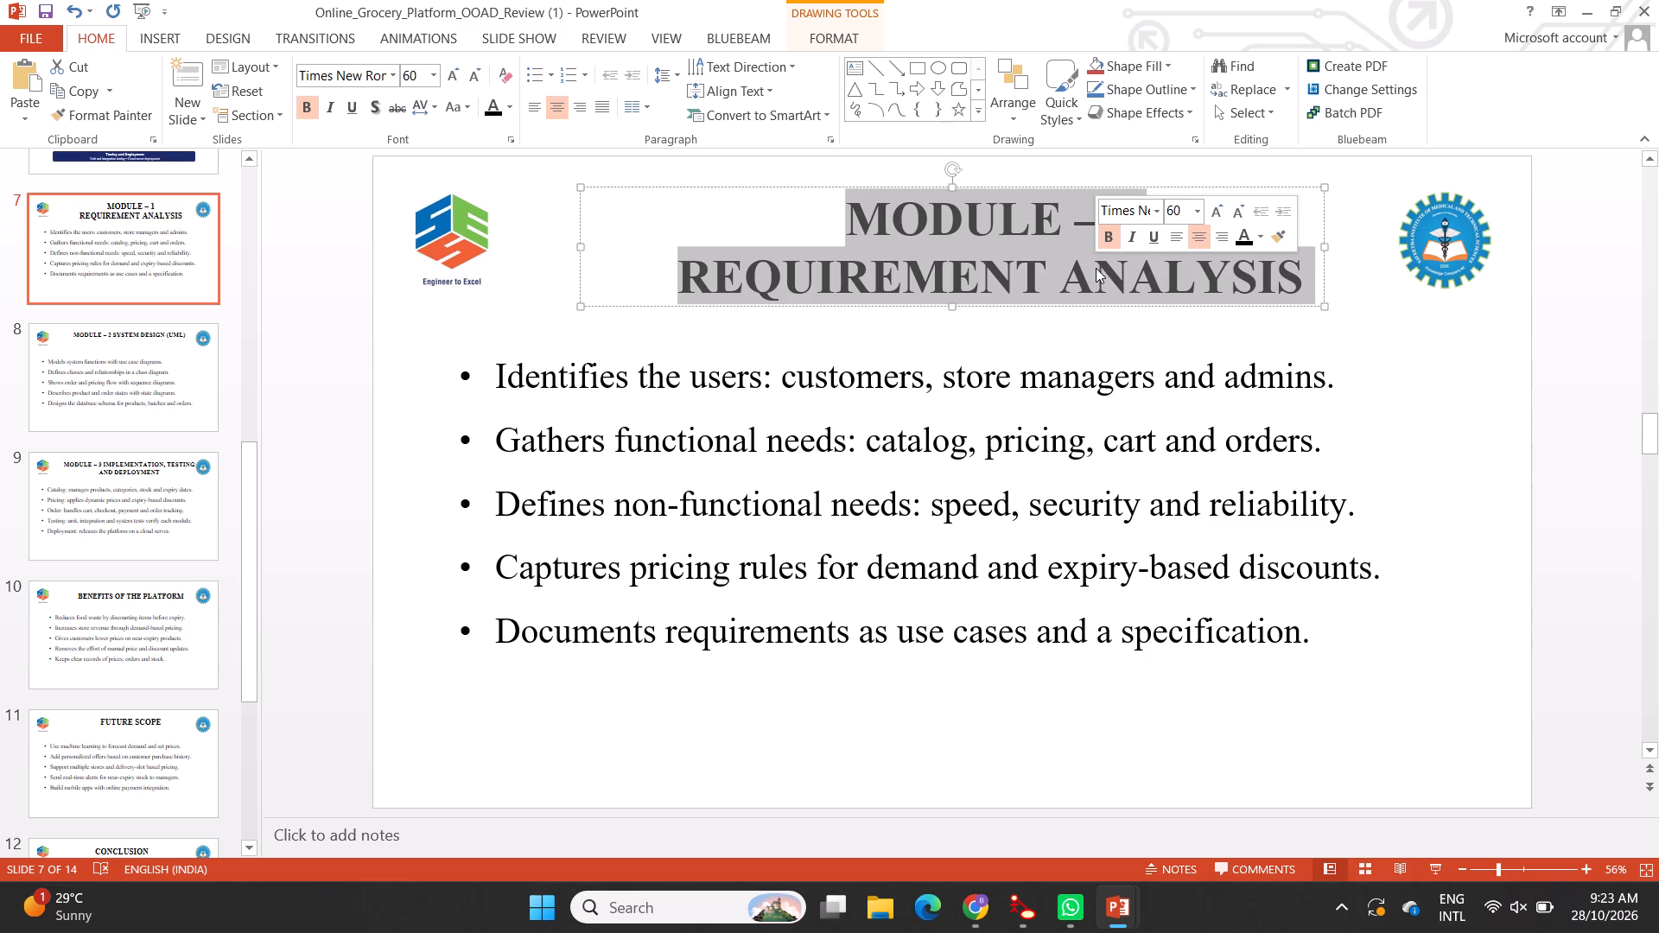
left_click(1032, 346)
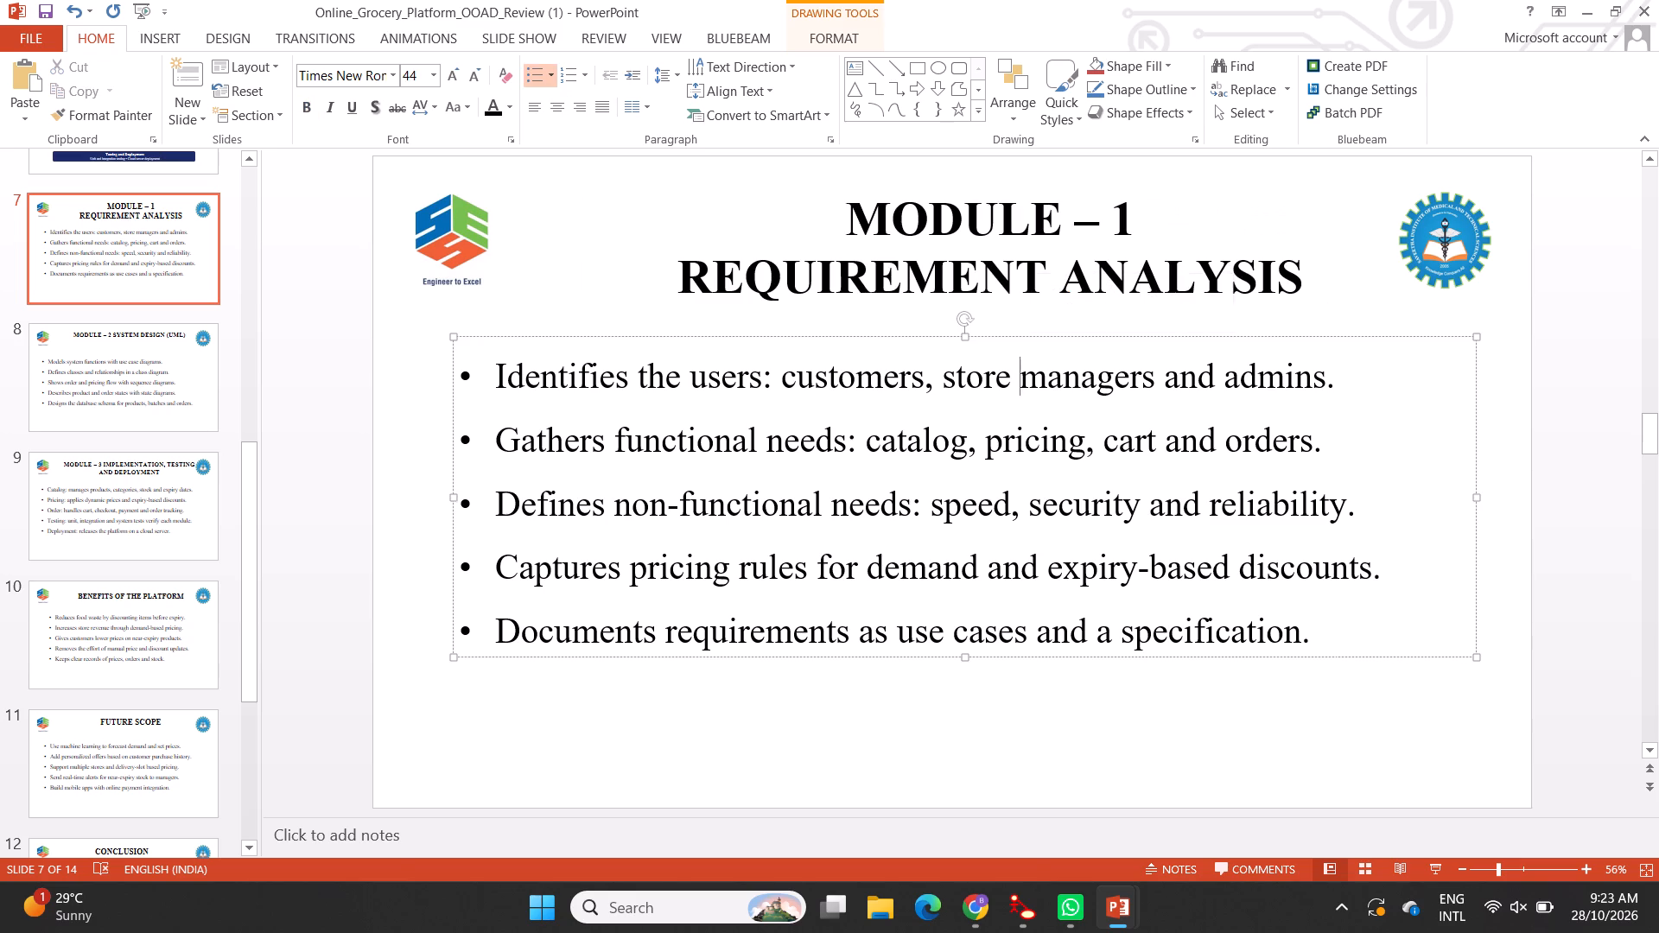
Change the font color of the SYSTEM ARCHITECTURE heading on slide 6 to the black theme color.
scroll(142, 383, "up", 2)
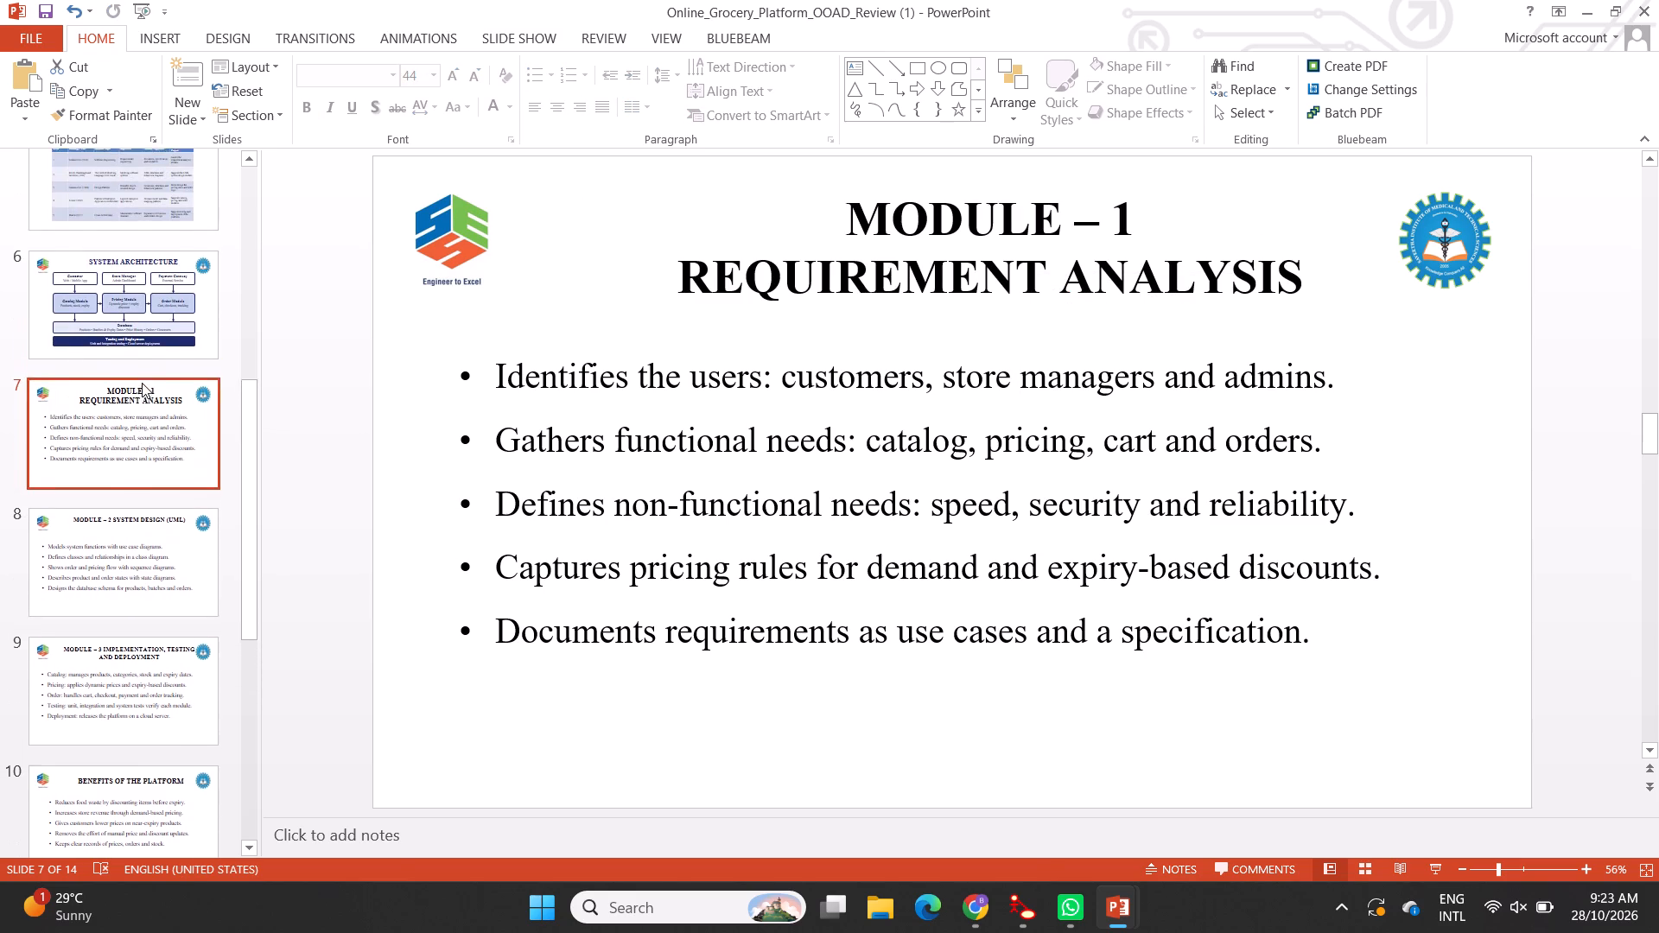
scroll(142, 383, "up", 1)
left_click(152, 360)
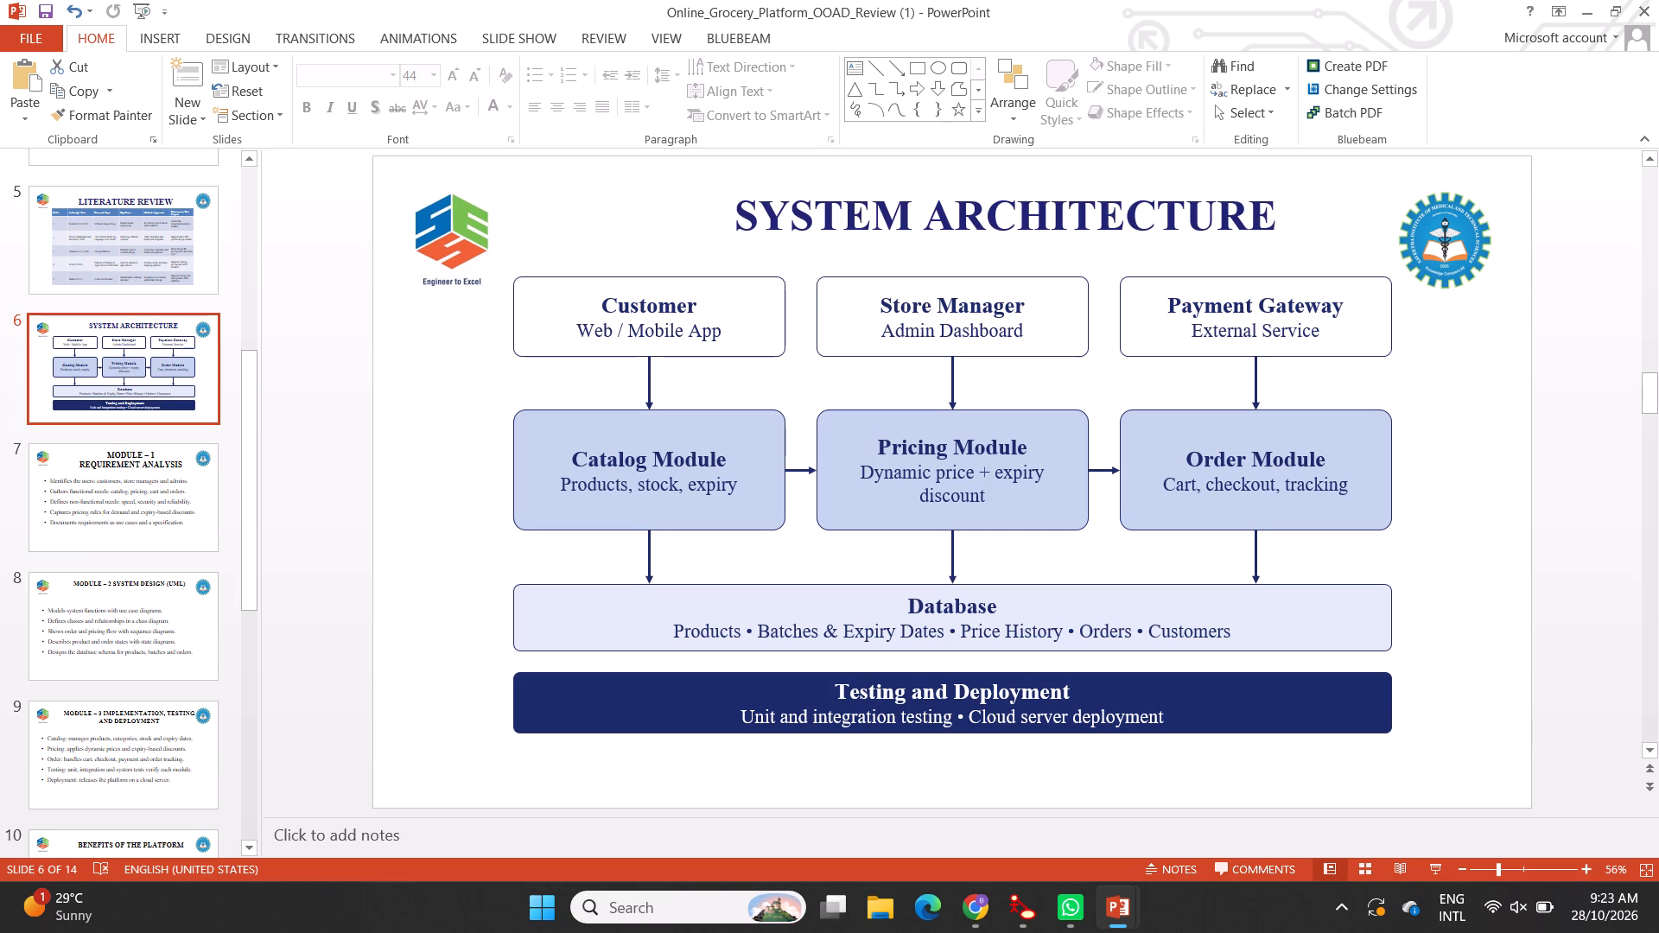
left_click(802, 212)
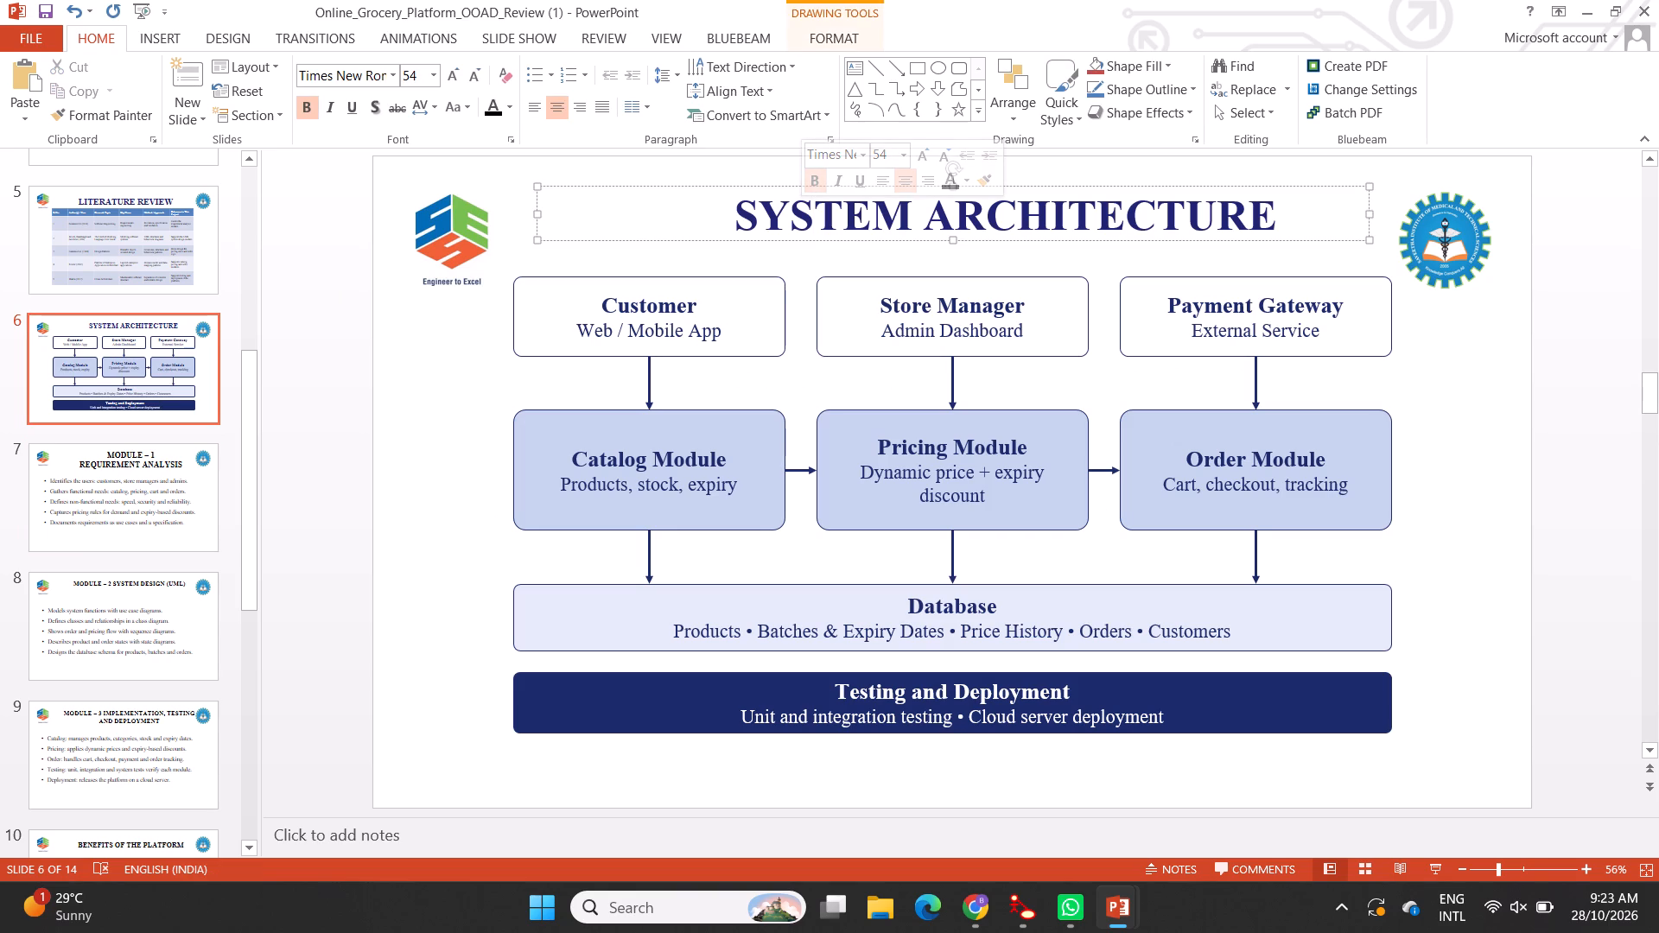
left_click_drag(731, 218, 1043, 241)
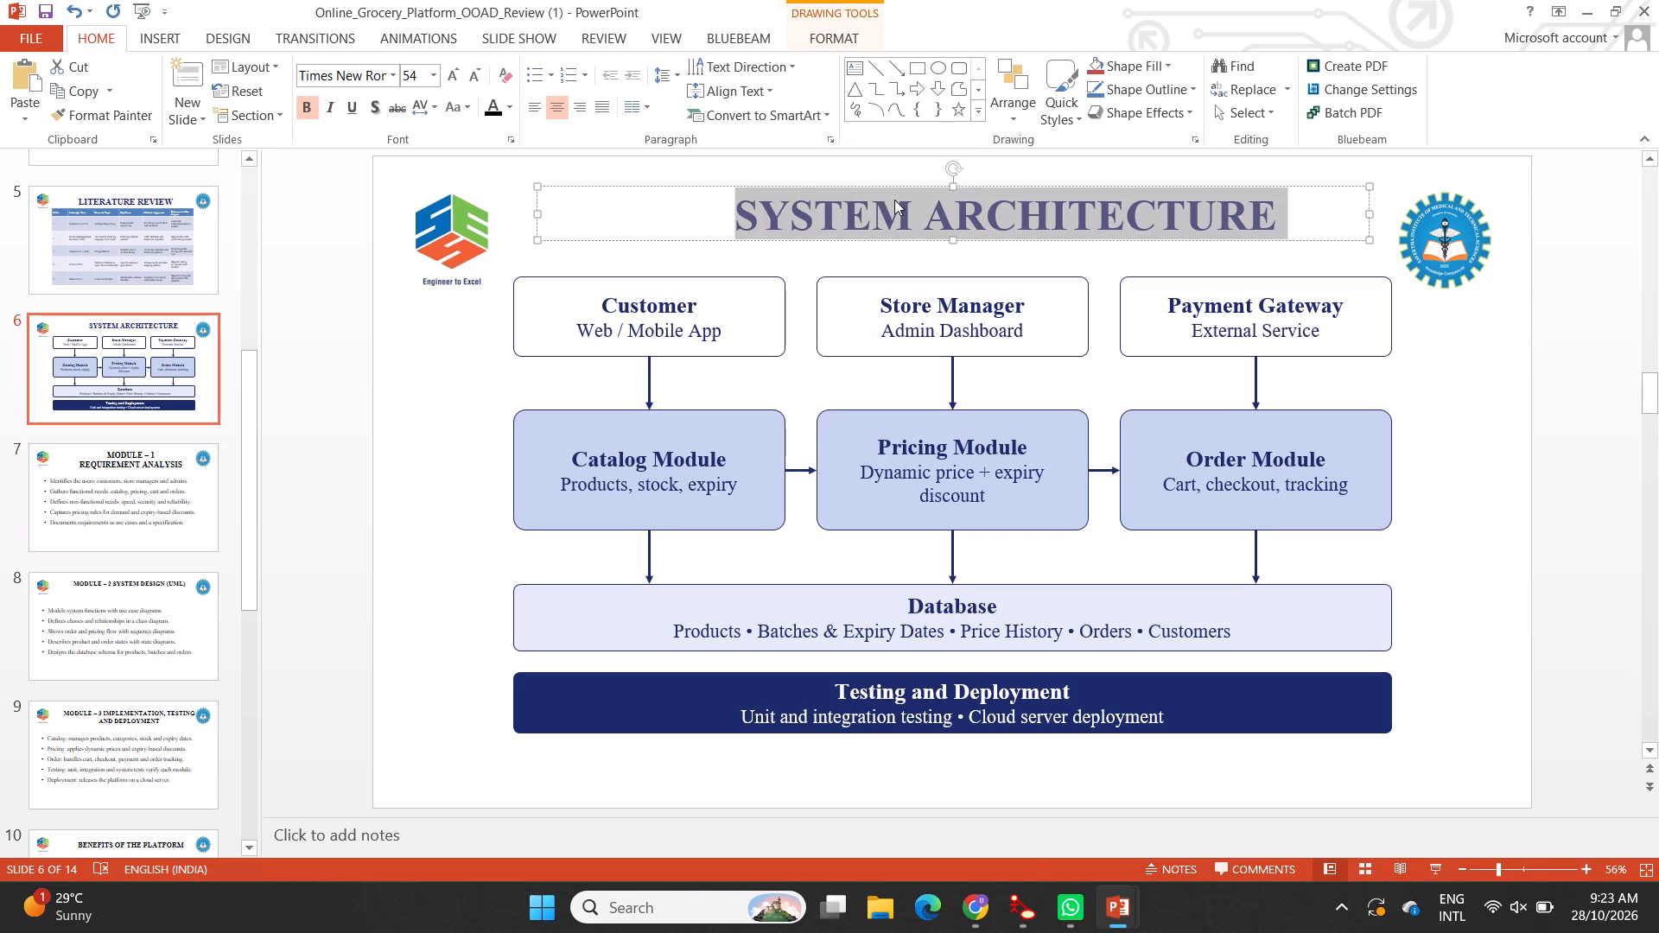
left_click(514, 112)
left_click(510, 151)
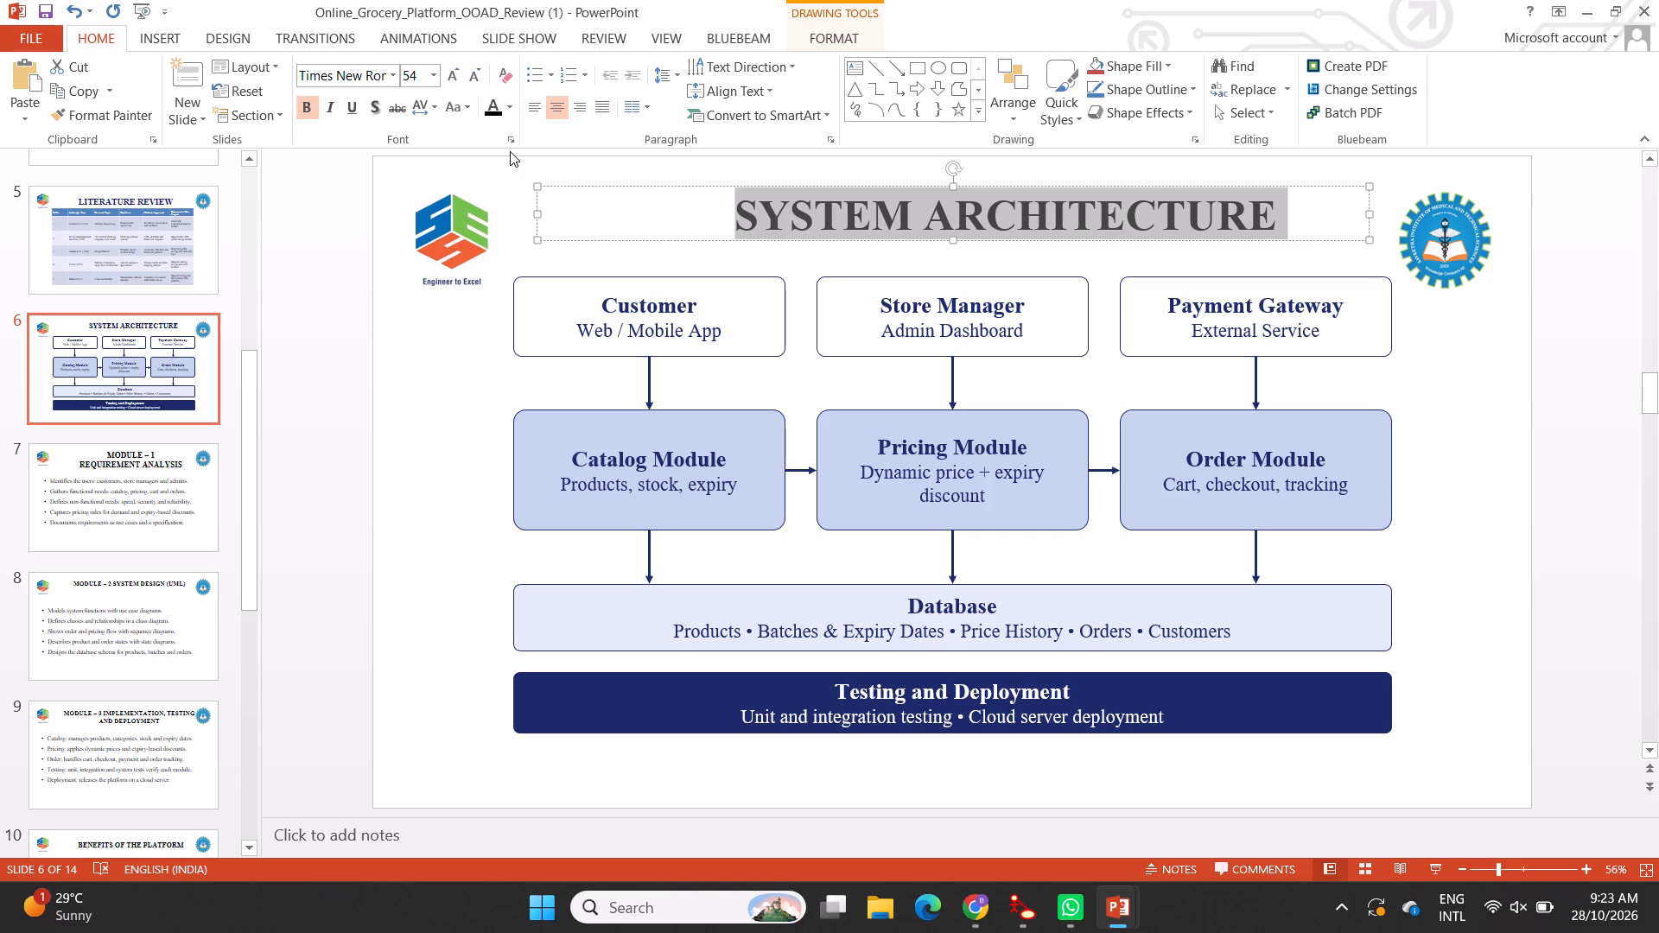
Format the LITERATURE REVIEW heading on slide 5 with the black theme color and a font size of 60.
left_click(187, 249)
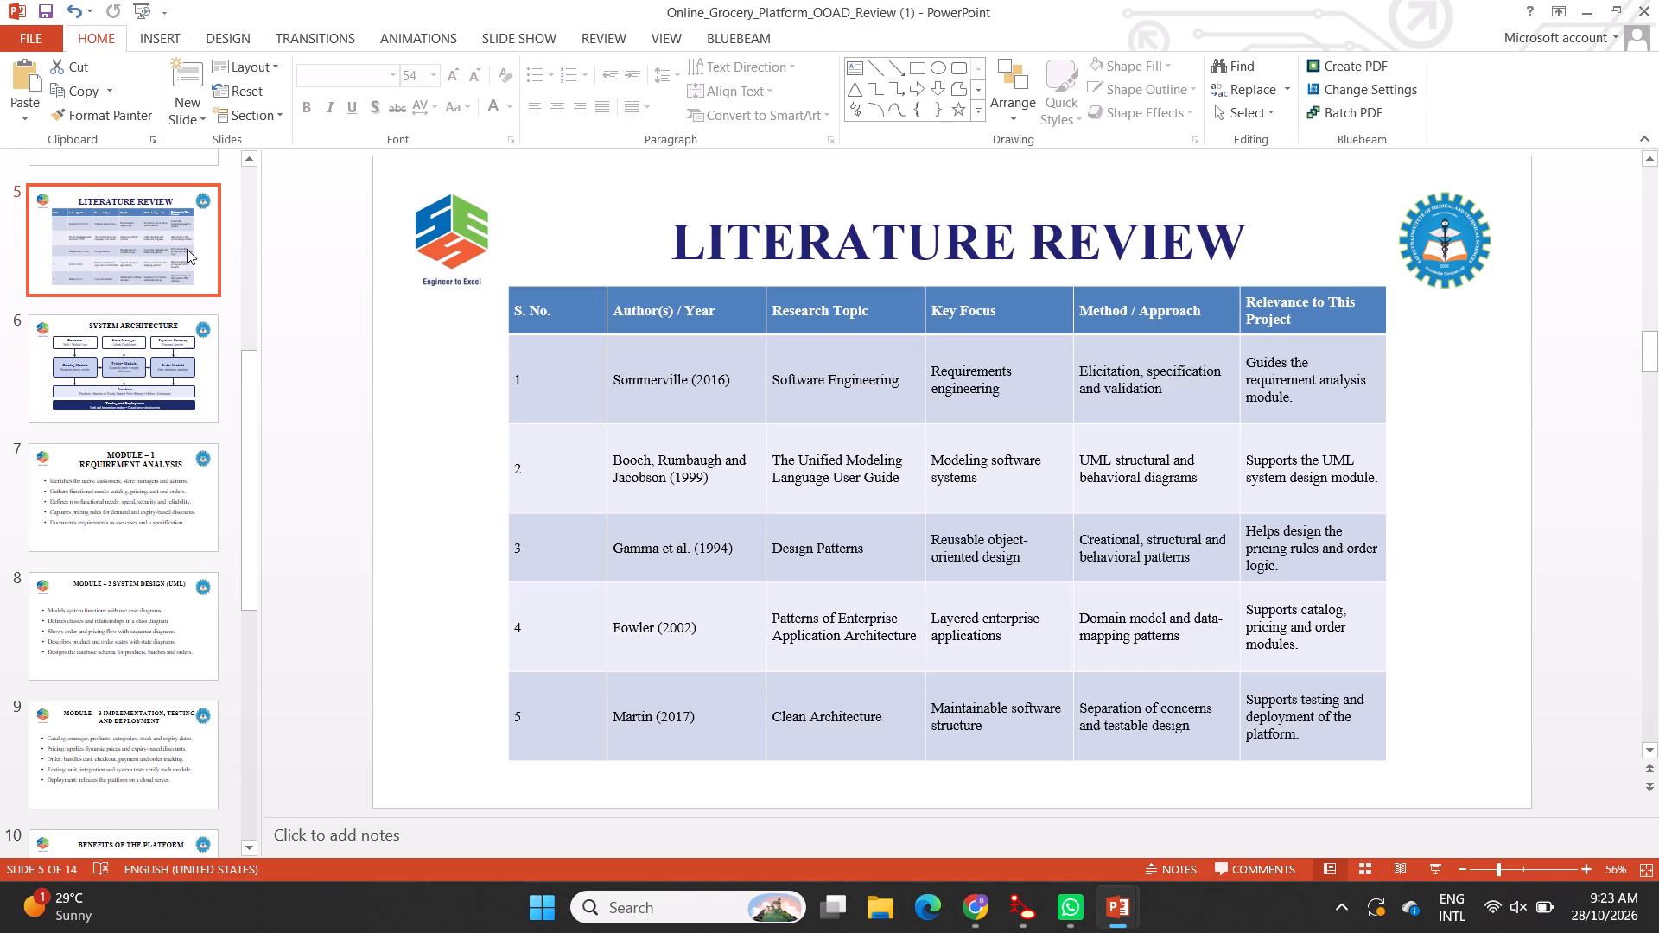
left_click_drag(680, 247, 988, 234)
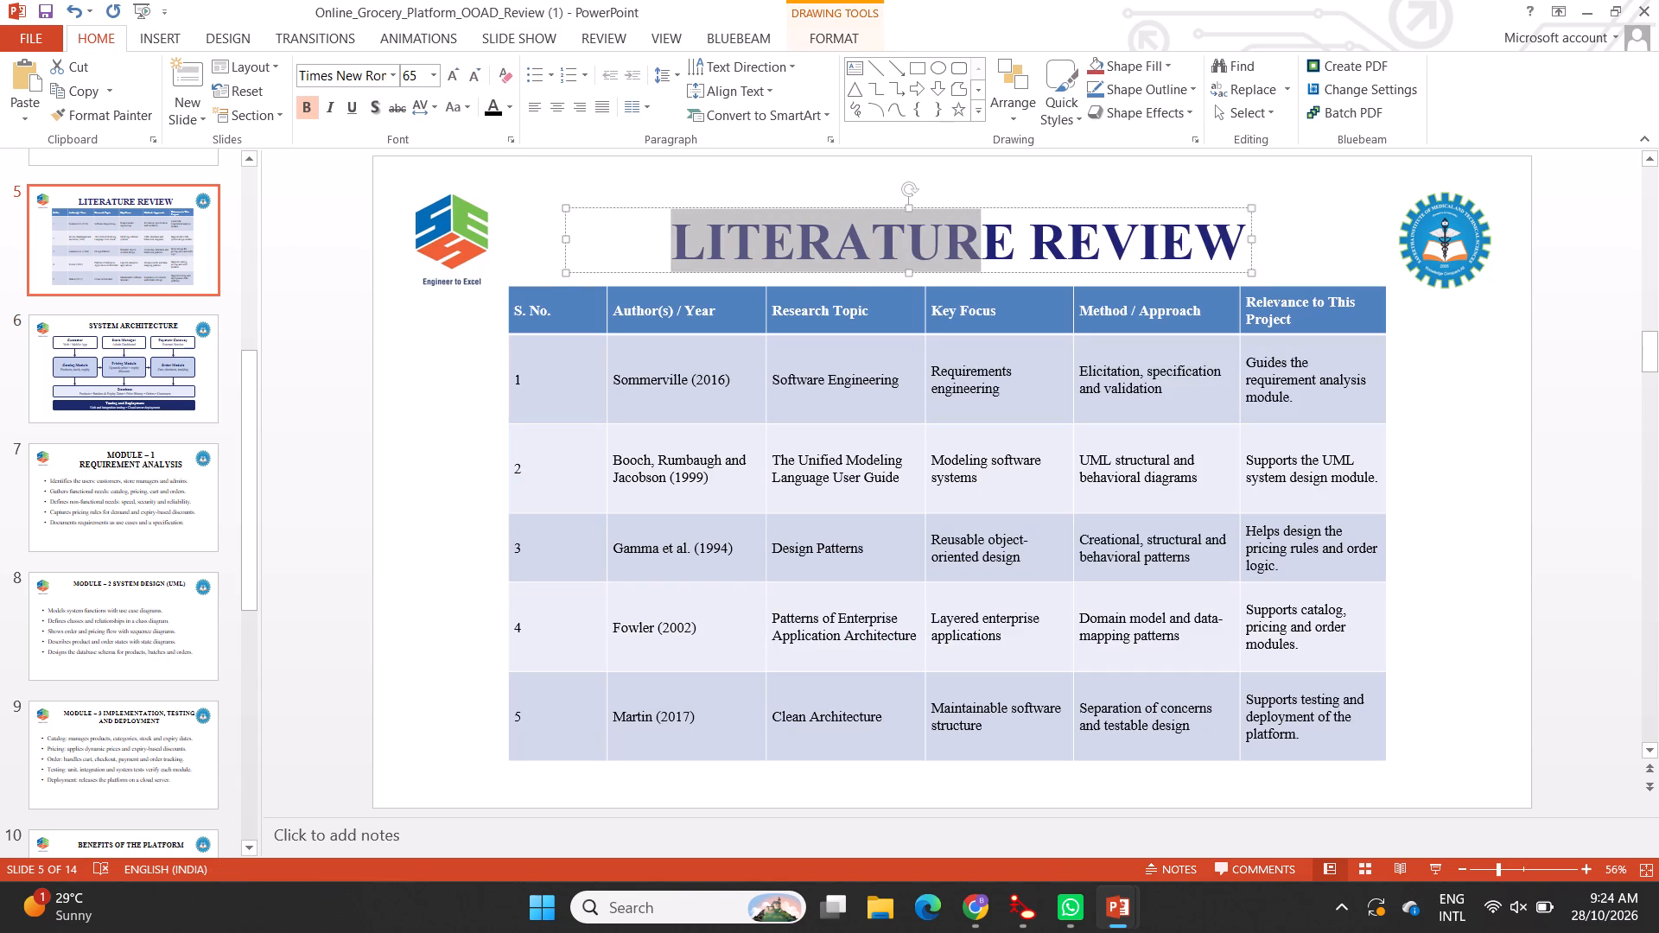
left_click_drag(988, 234, 1116, 240)
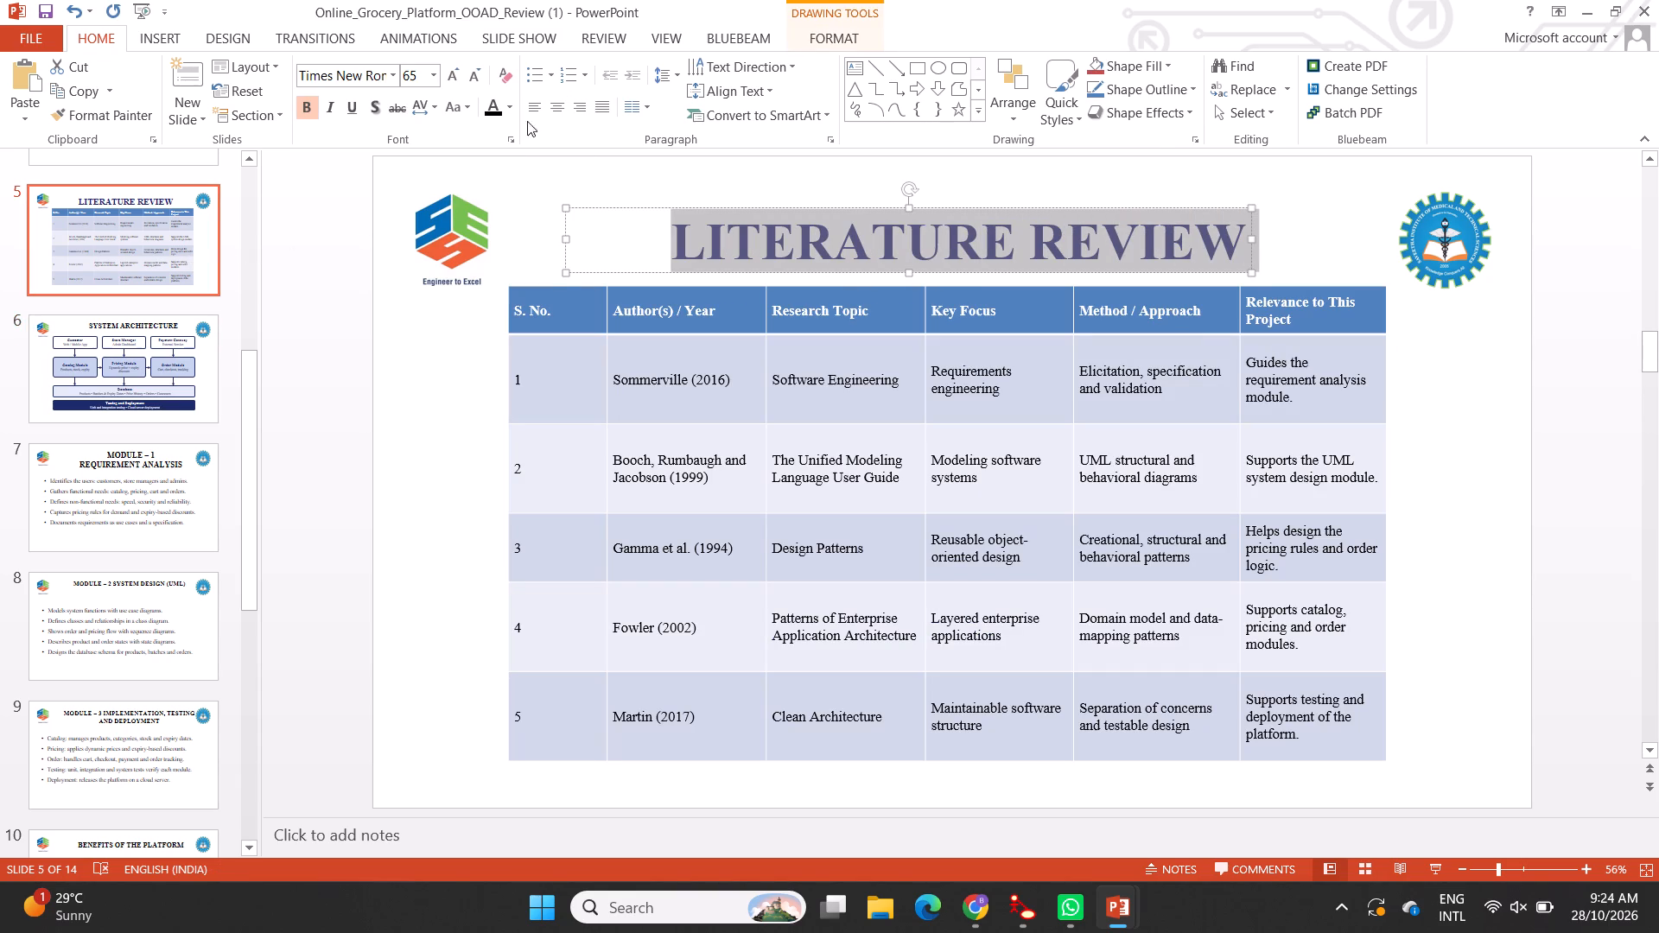
left_click(499, 107)
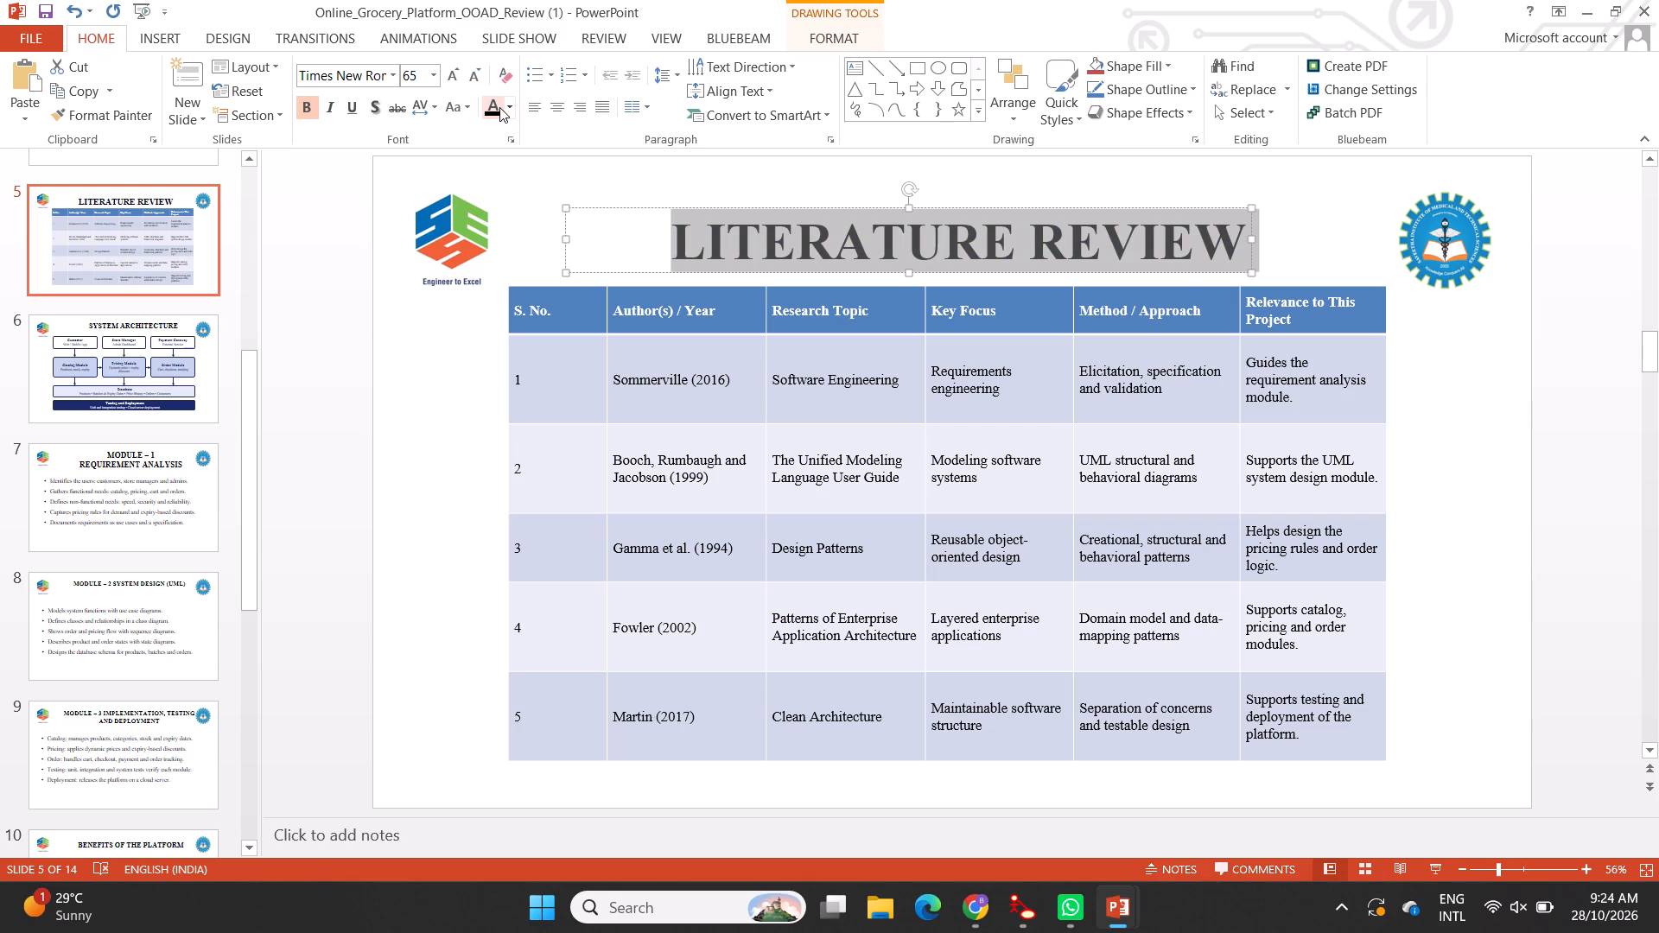
left_click(506, 107)
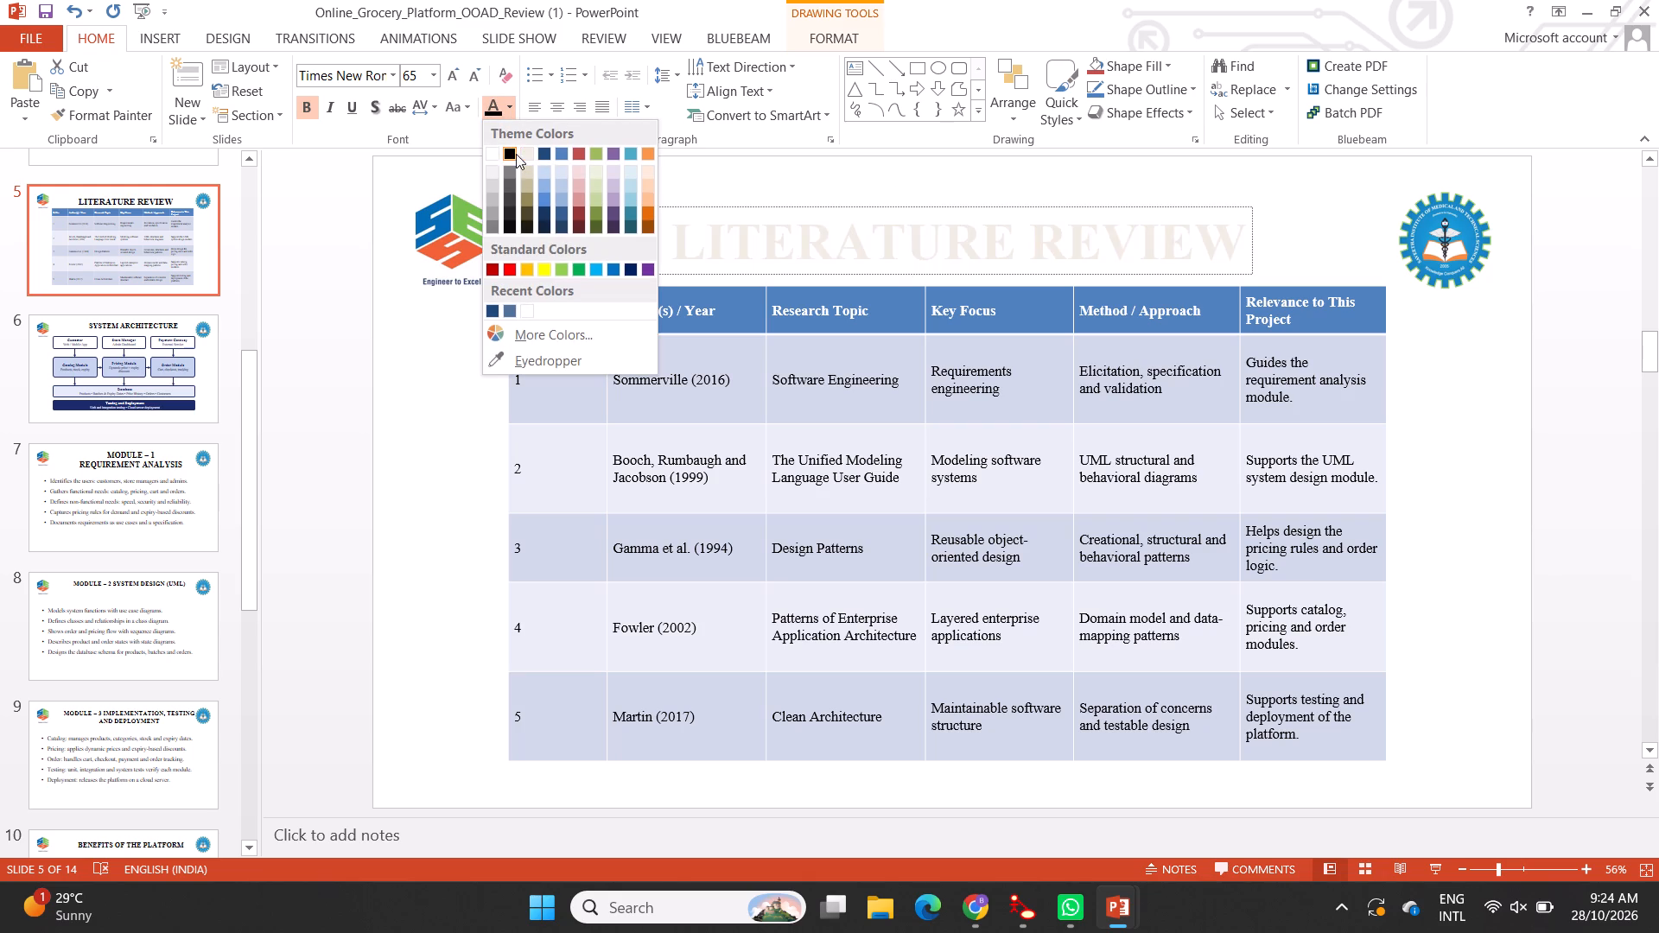
left_click(514, 155)
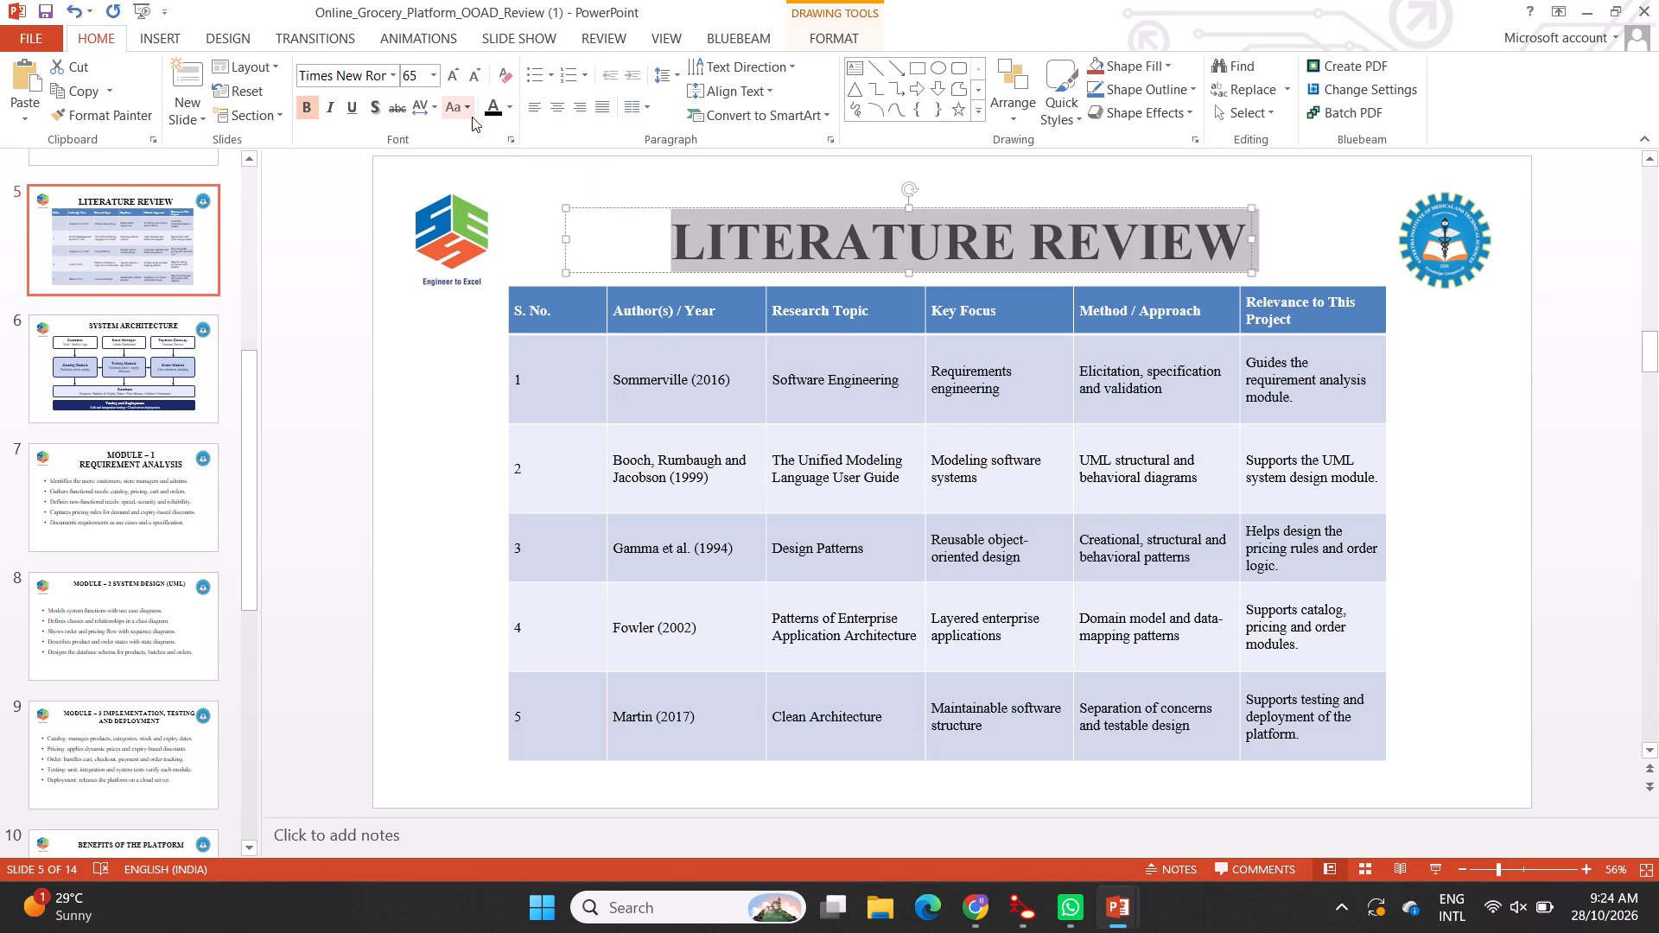
left_click(433, 71)
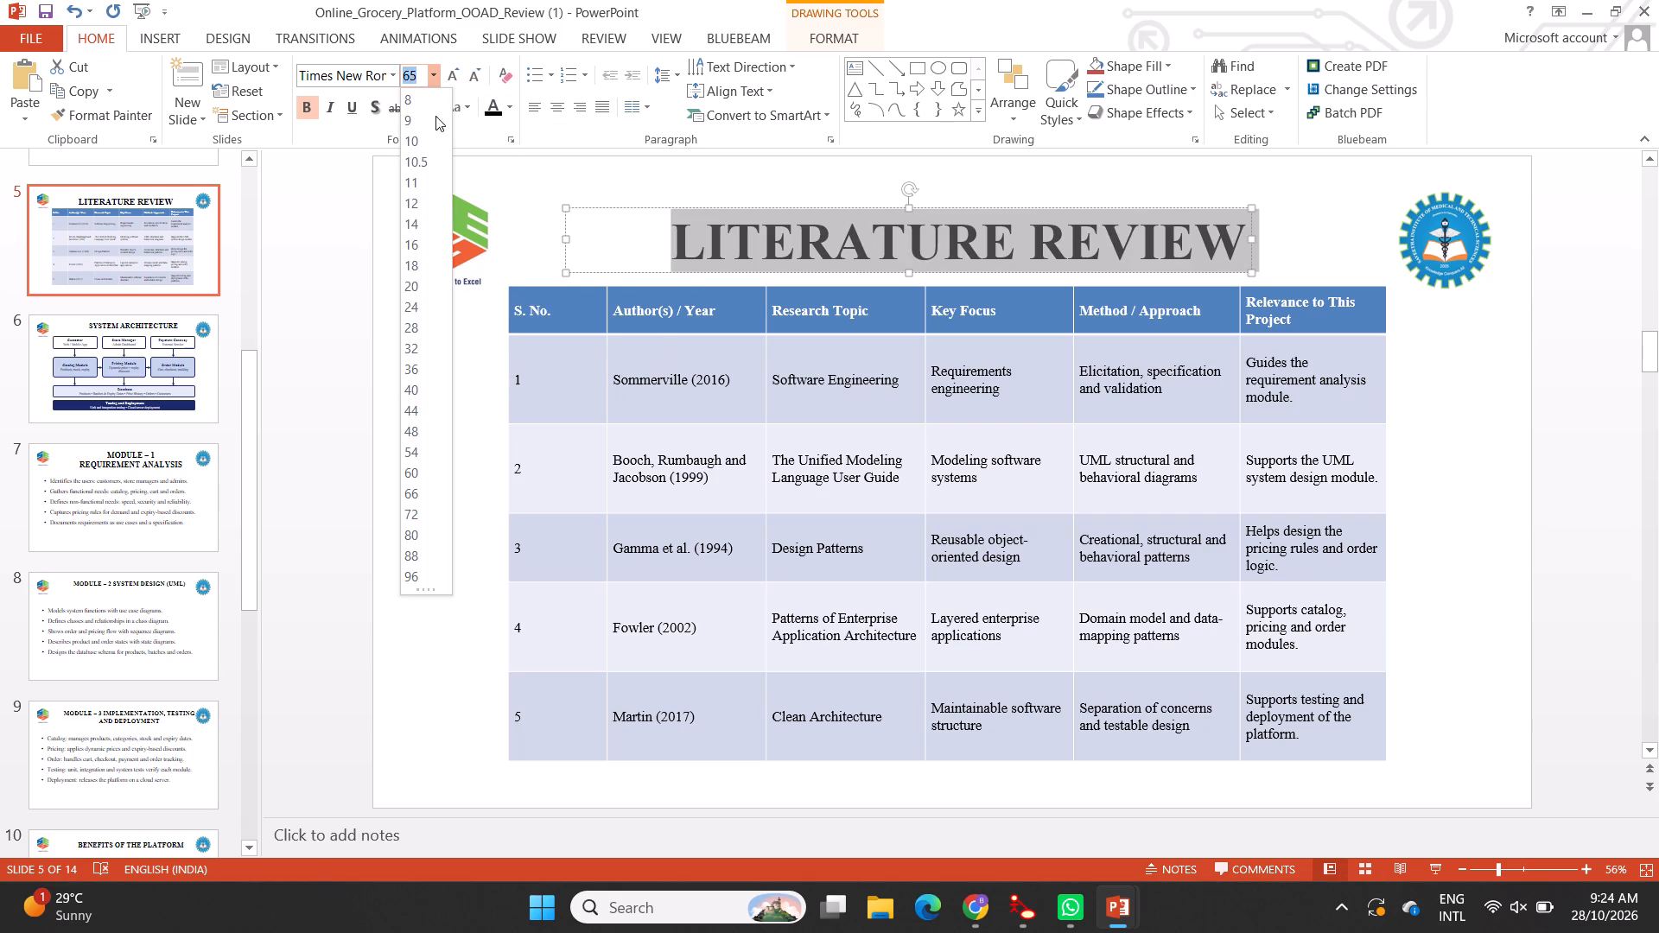
left_click(410, 463)
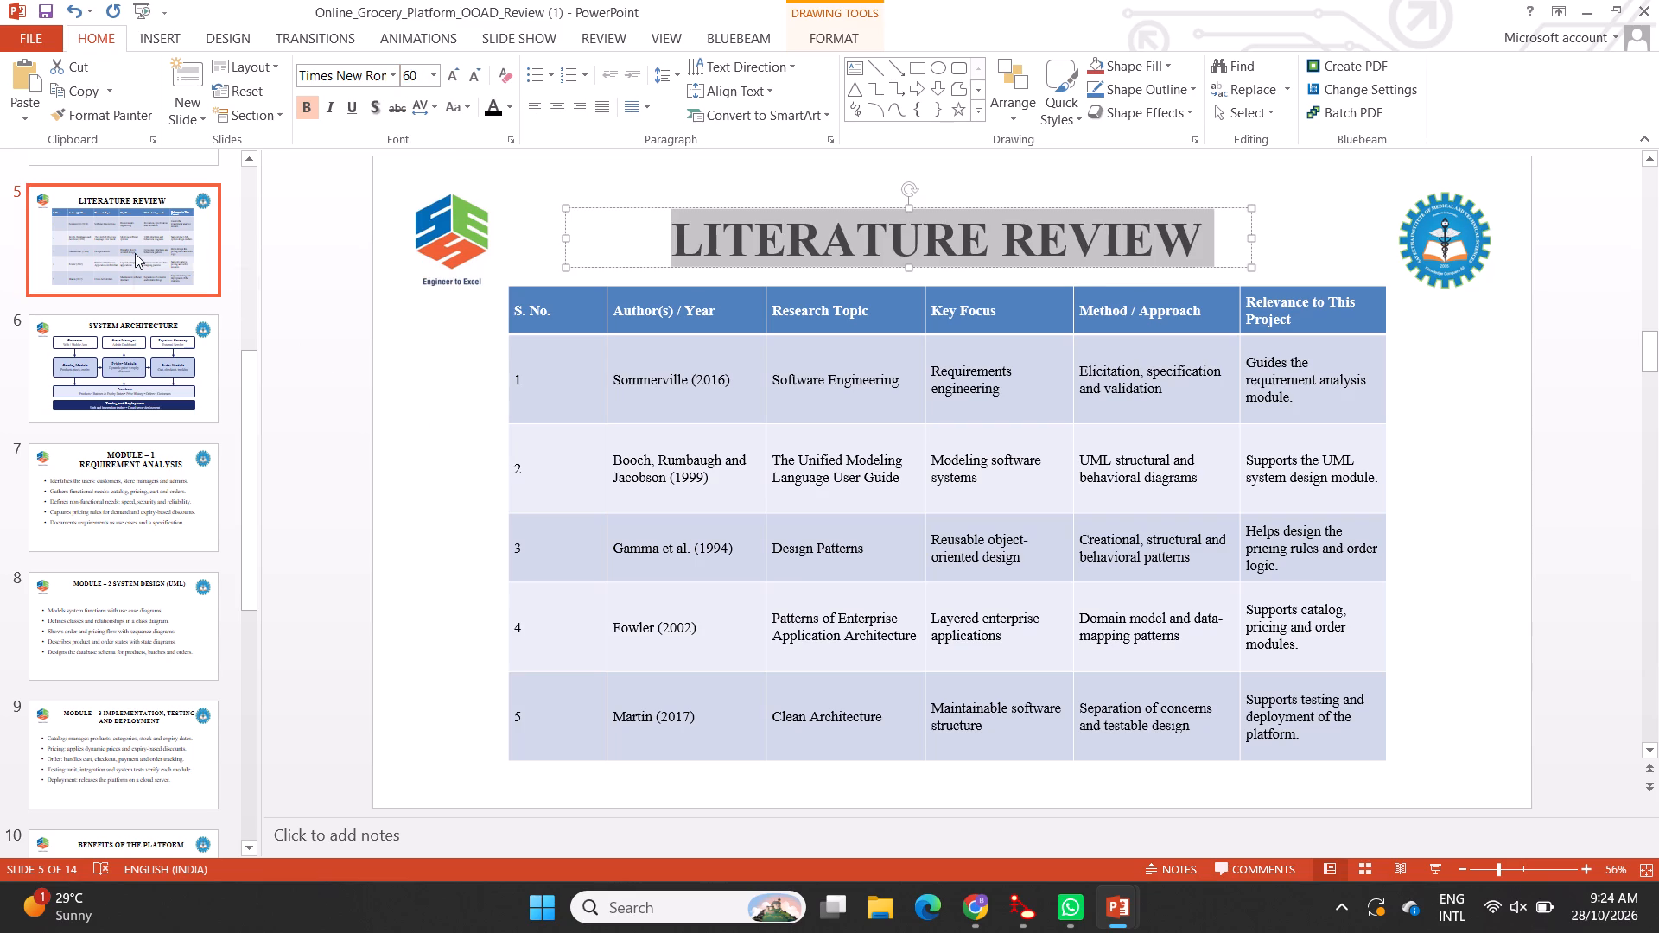
Format the OBJECTIVES heading on slide 4 in black with a font size of 60.
scroll(135, 253, "up", 1)
left_click(135, 253)
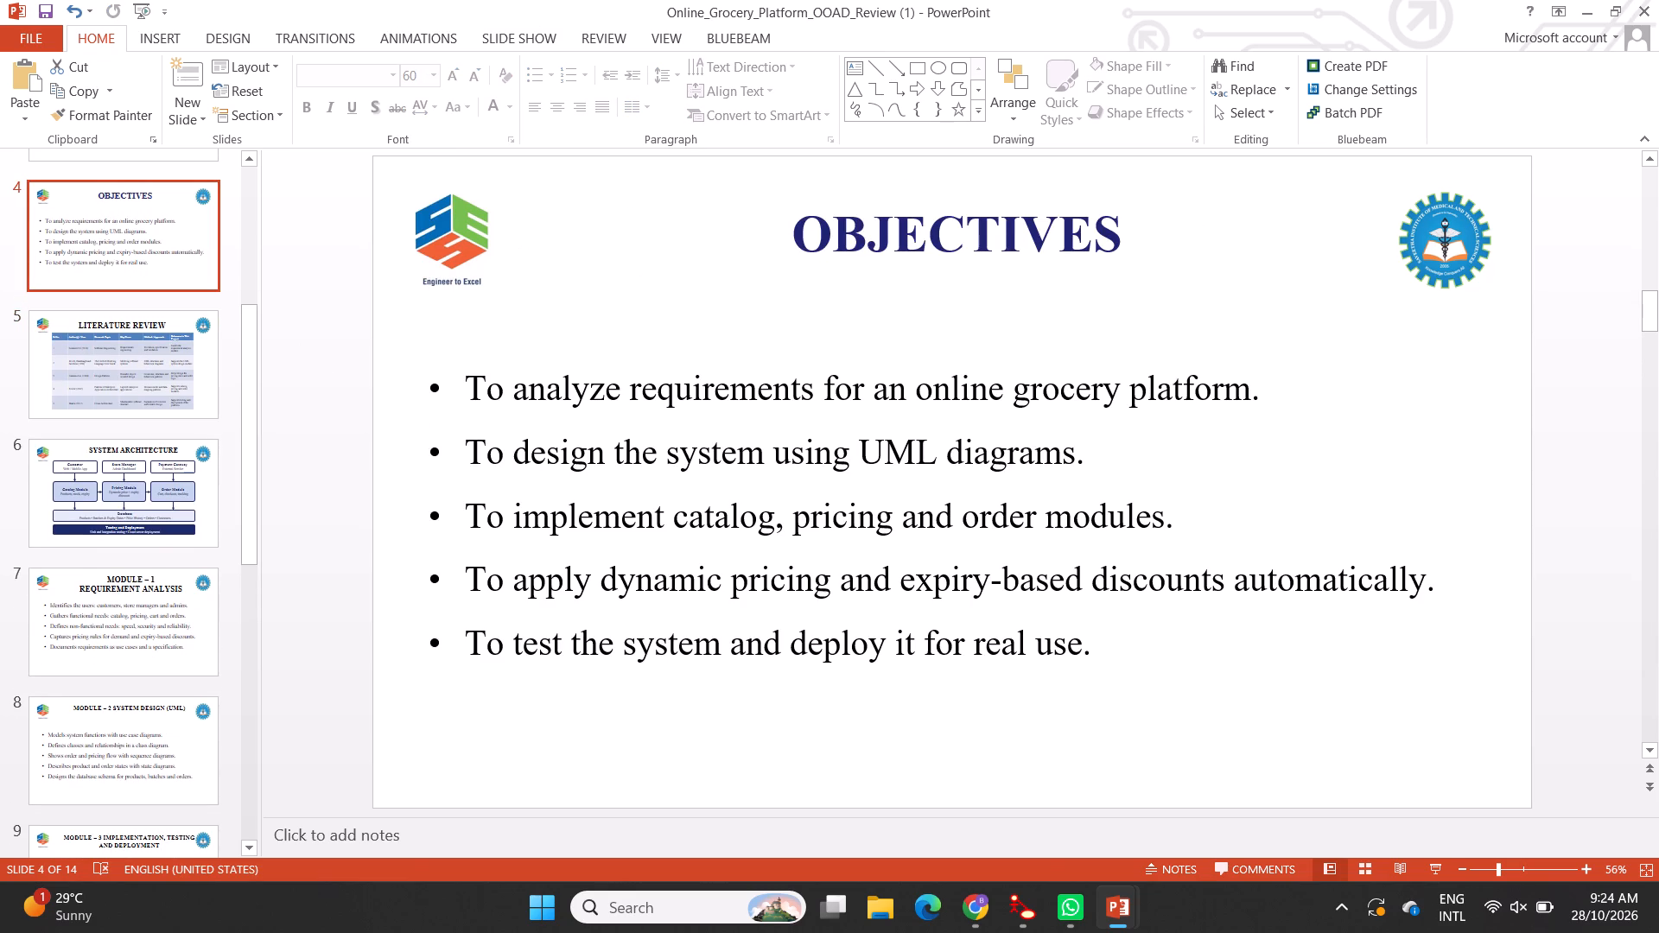
left_click_drag(787, 242, 992, 270)
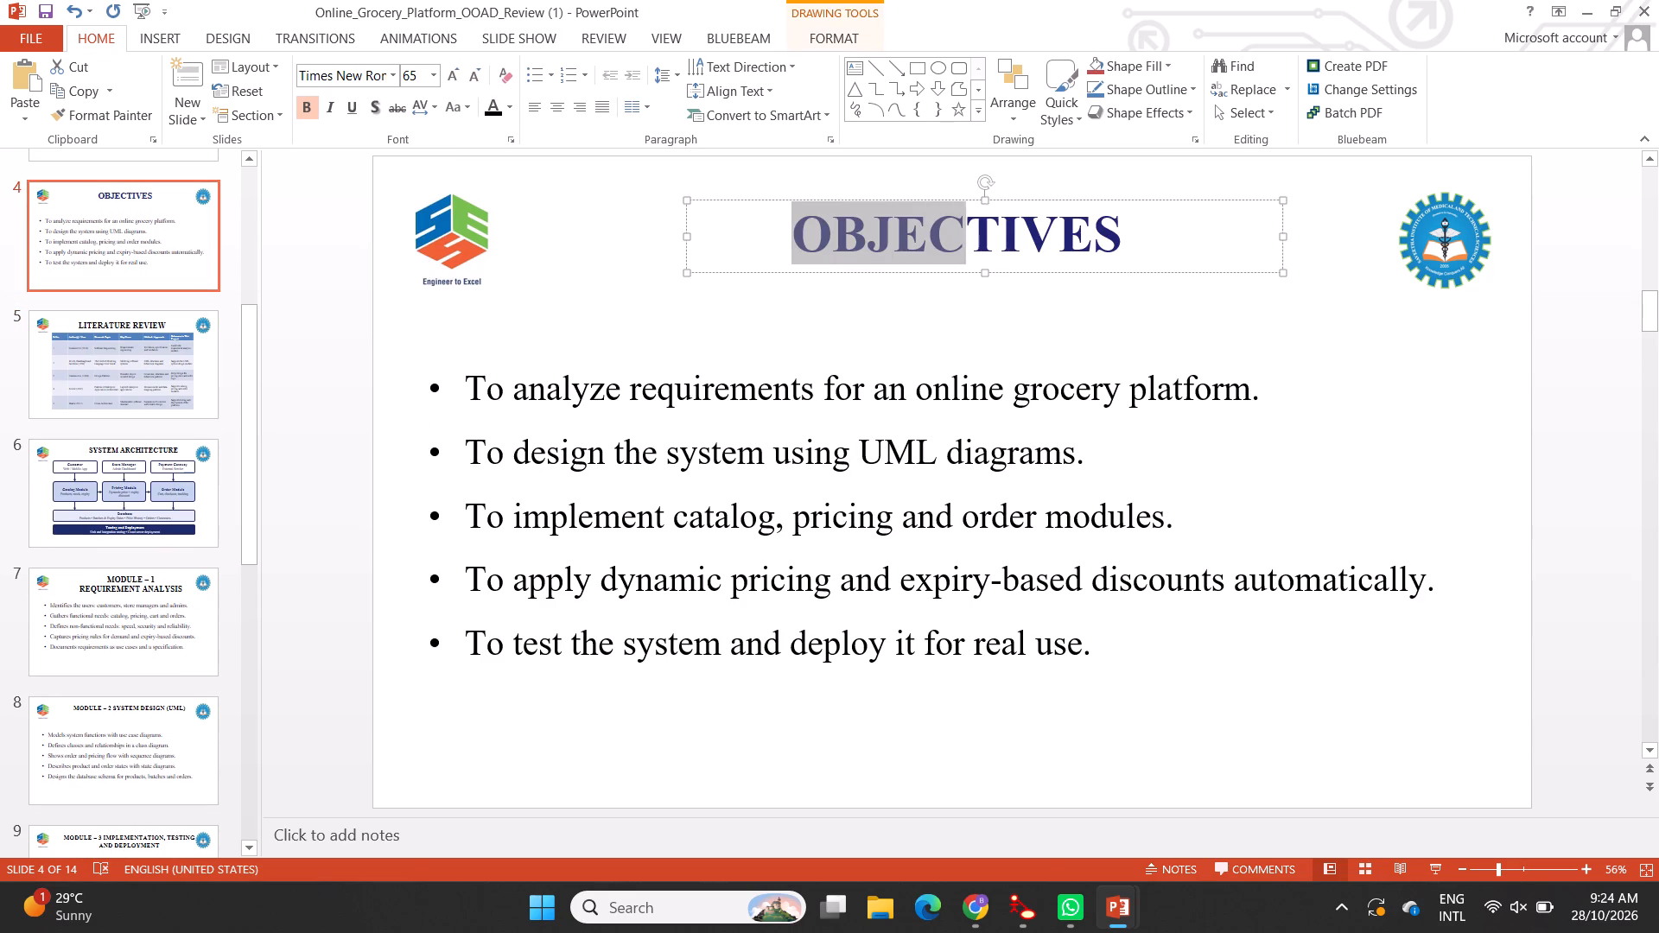
left_click_drag(992, 270, 1114, 244)
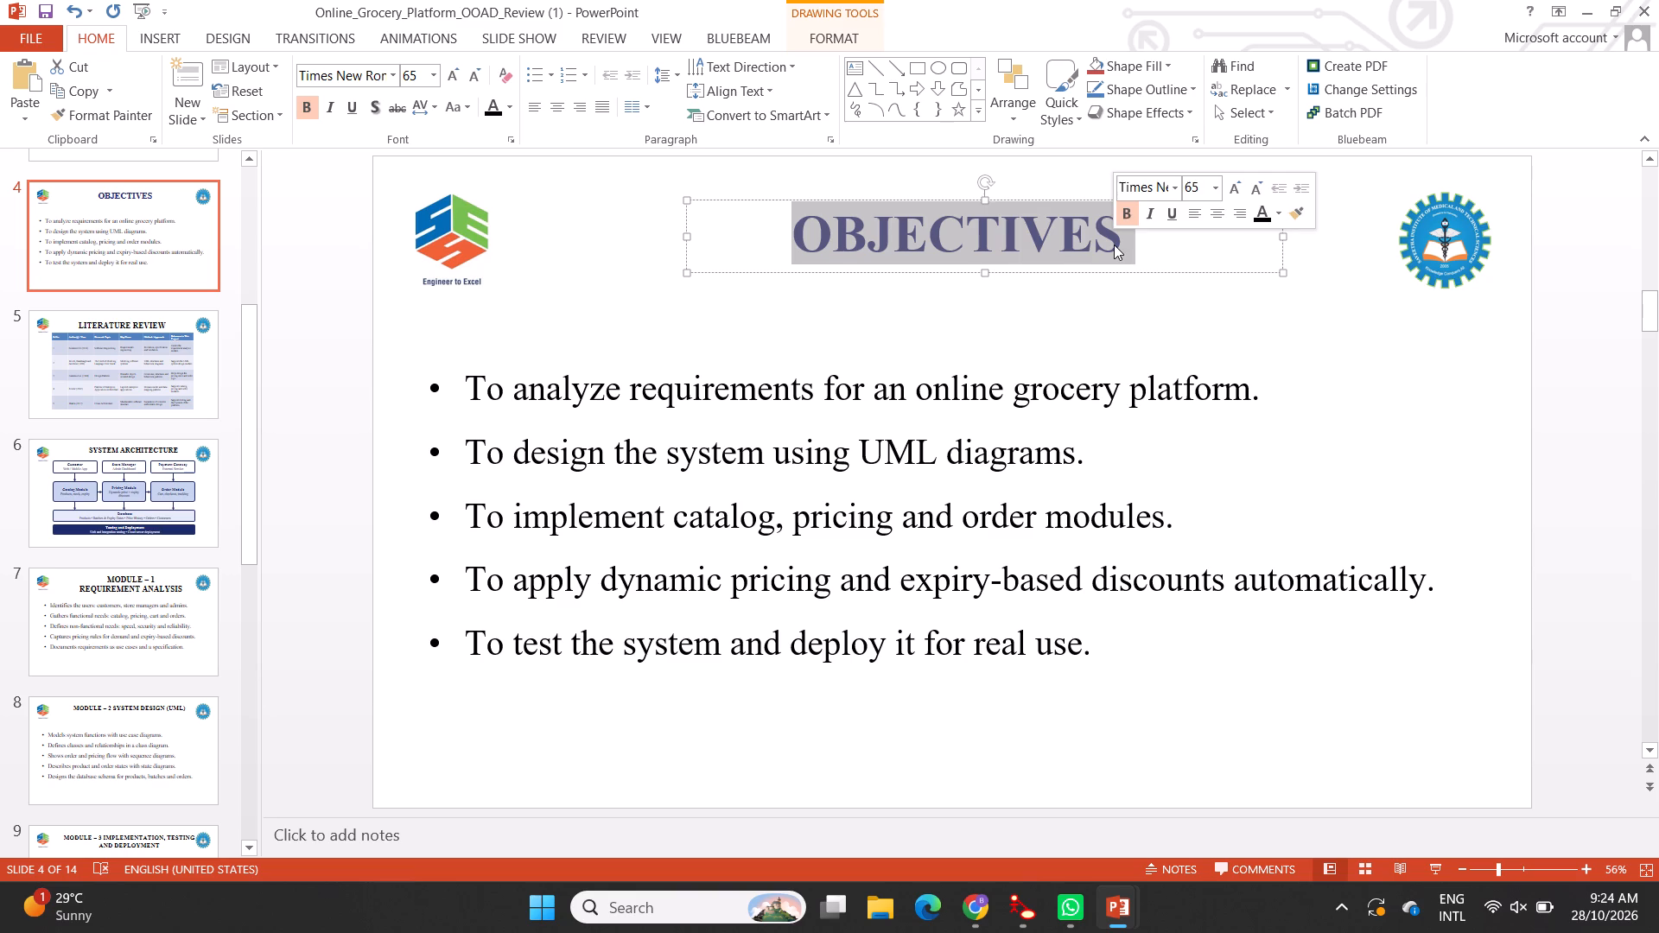
left_click(499, 115)
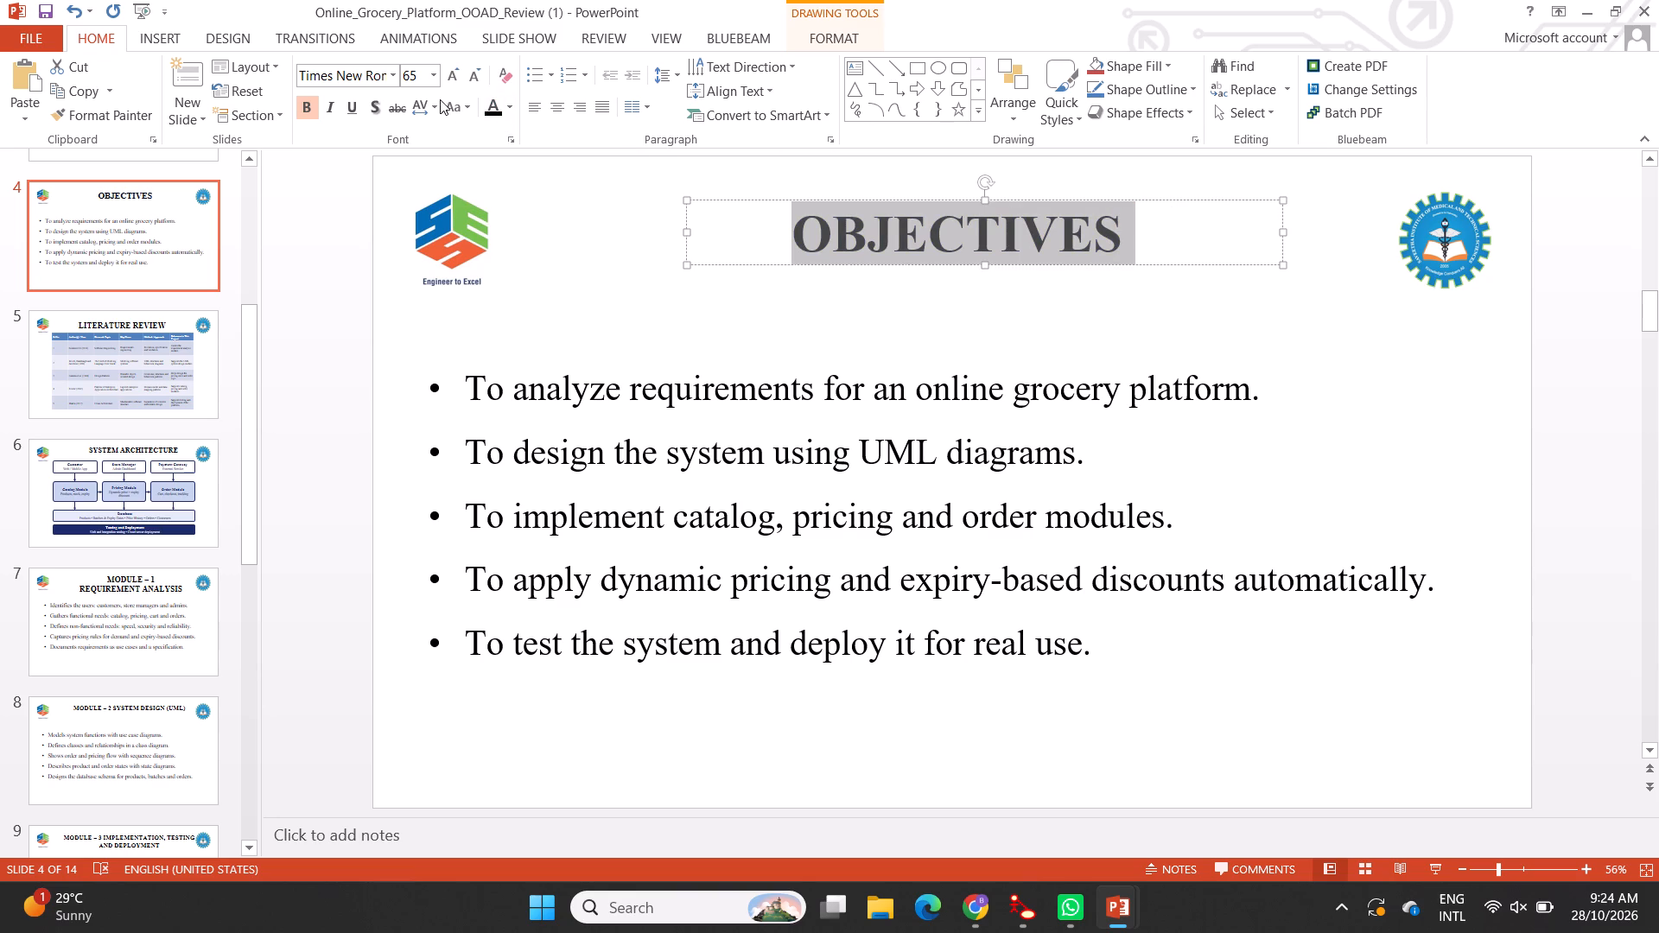
left_click(436, 81)
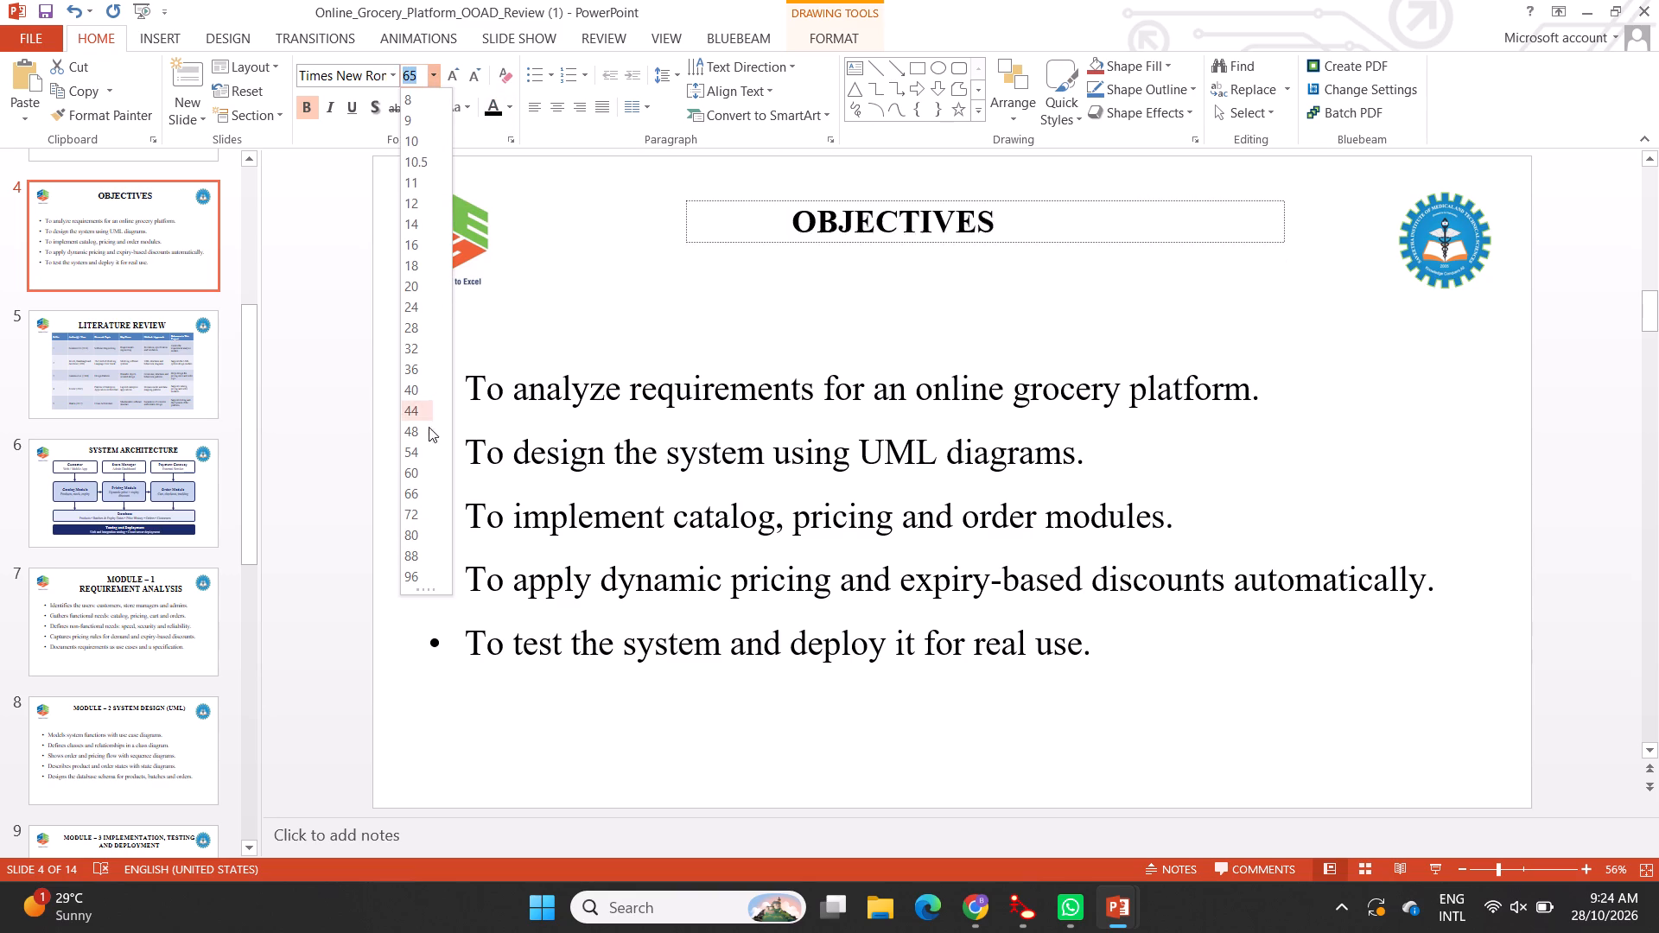
left_click(419, 471)
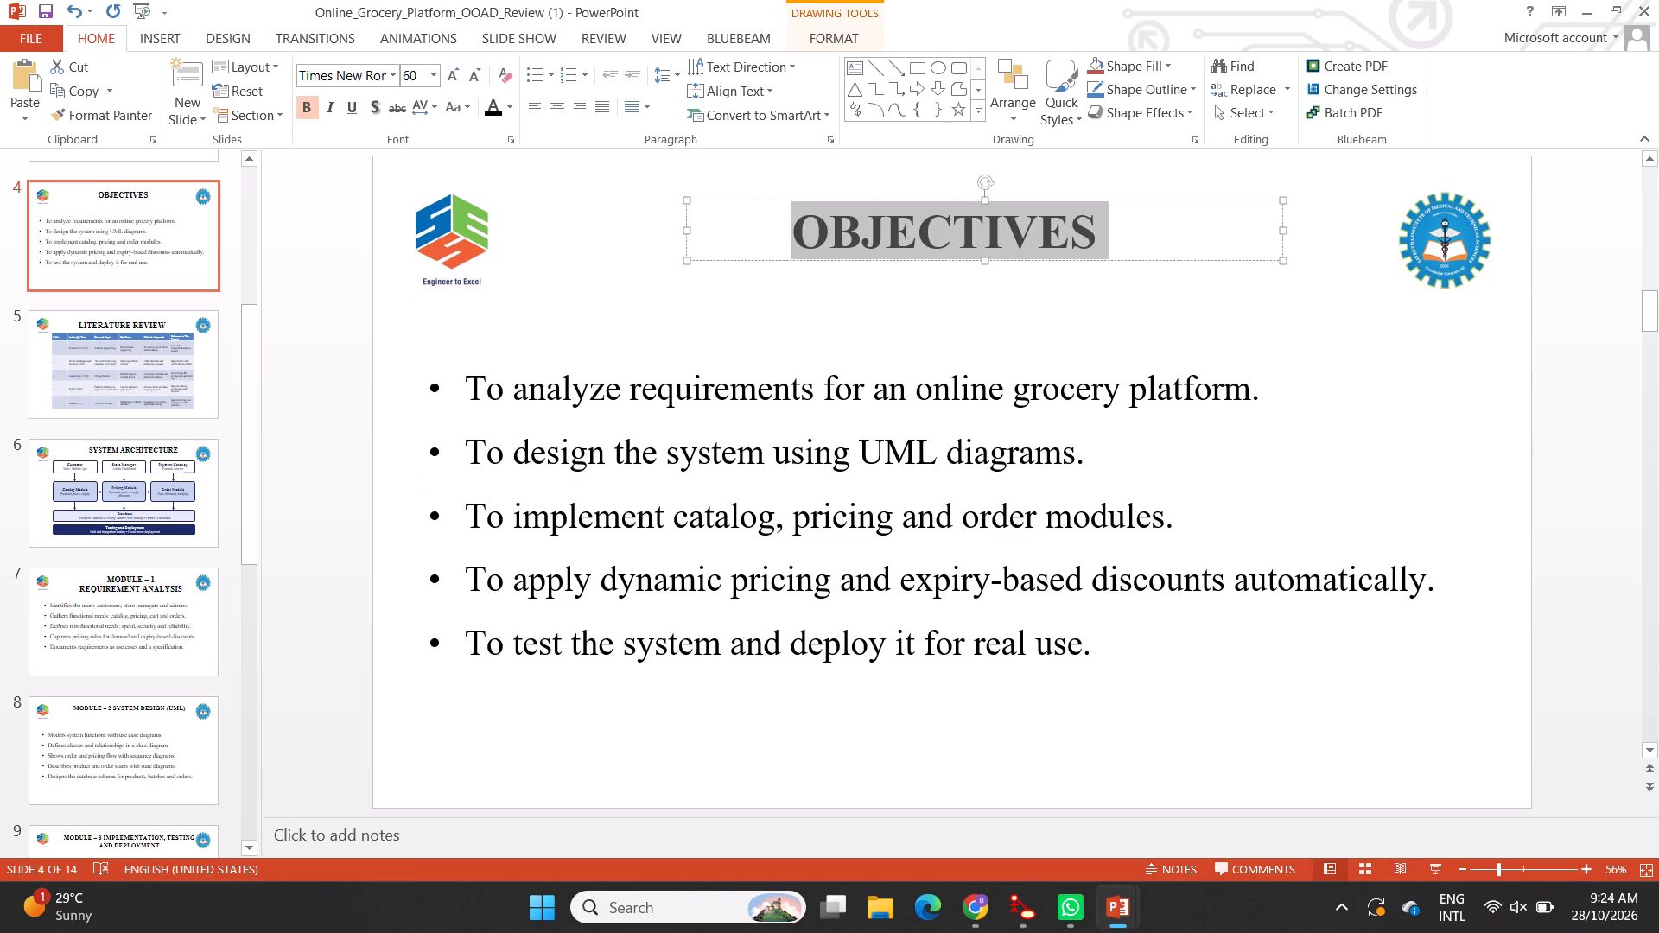
Format the PROBLEM STATEMENT heading on slide 3 in black with a font size of 60.
left_click(575, 352)
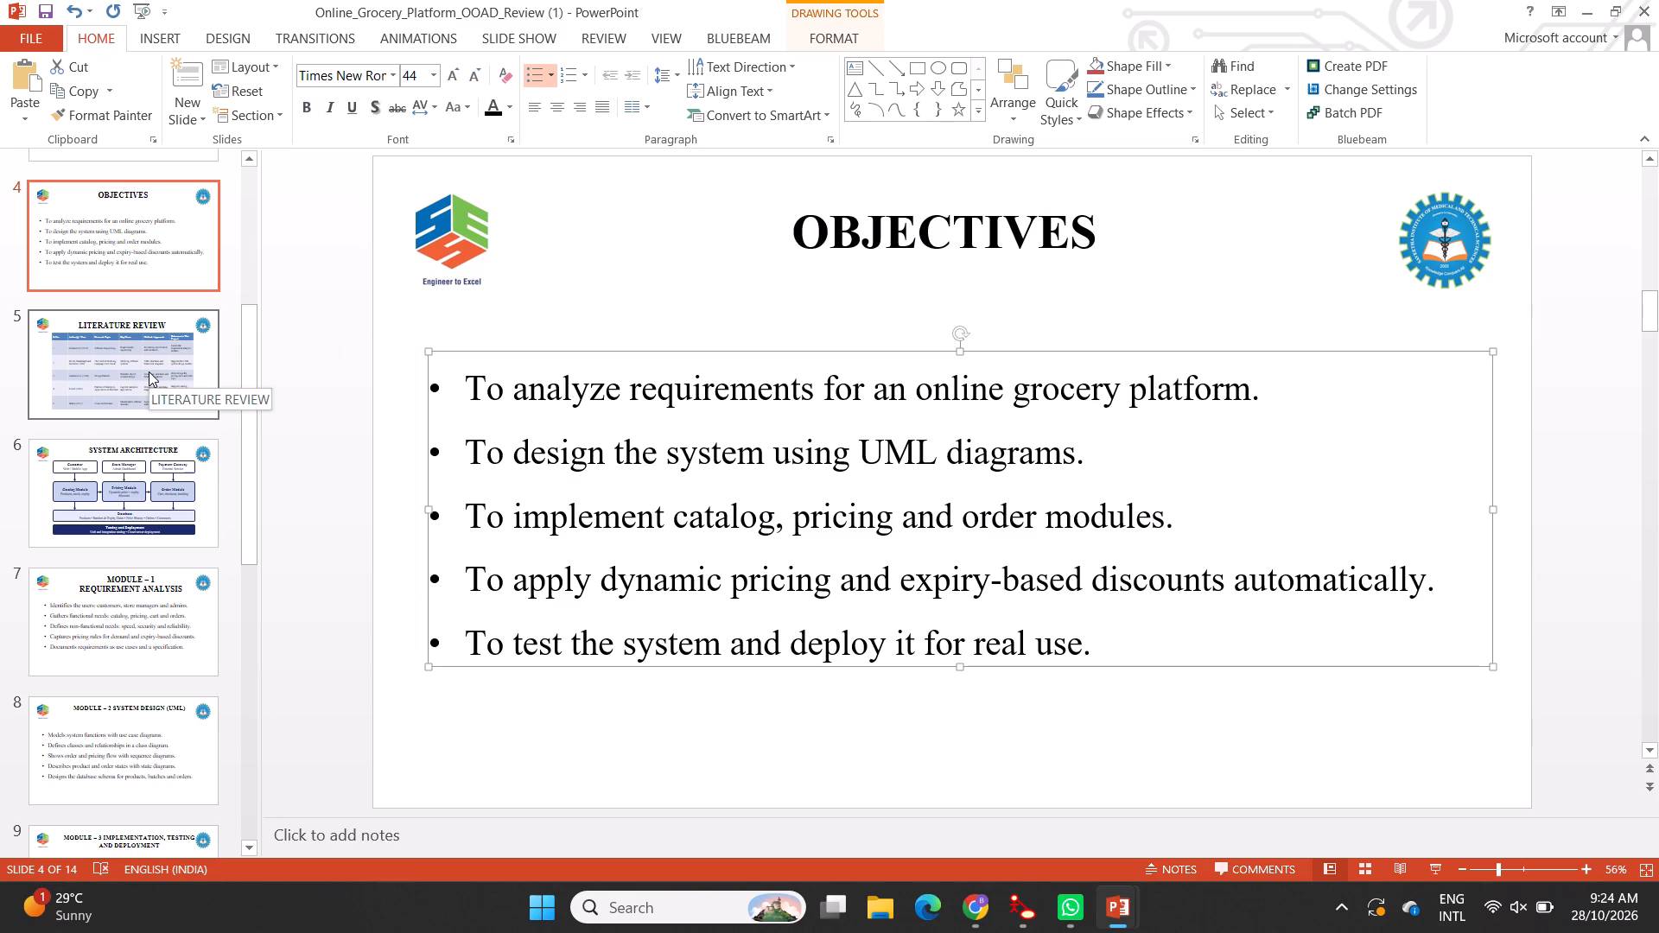
scroll(149, 371, "up", 2)
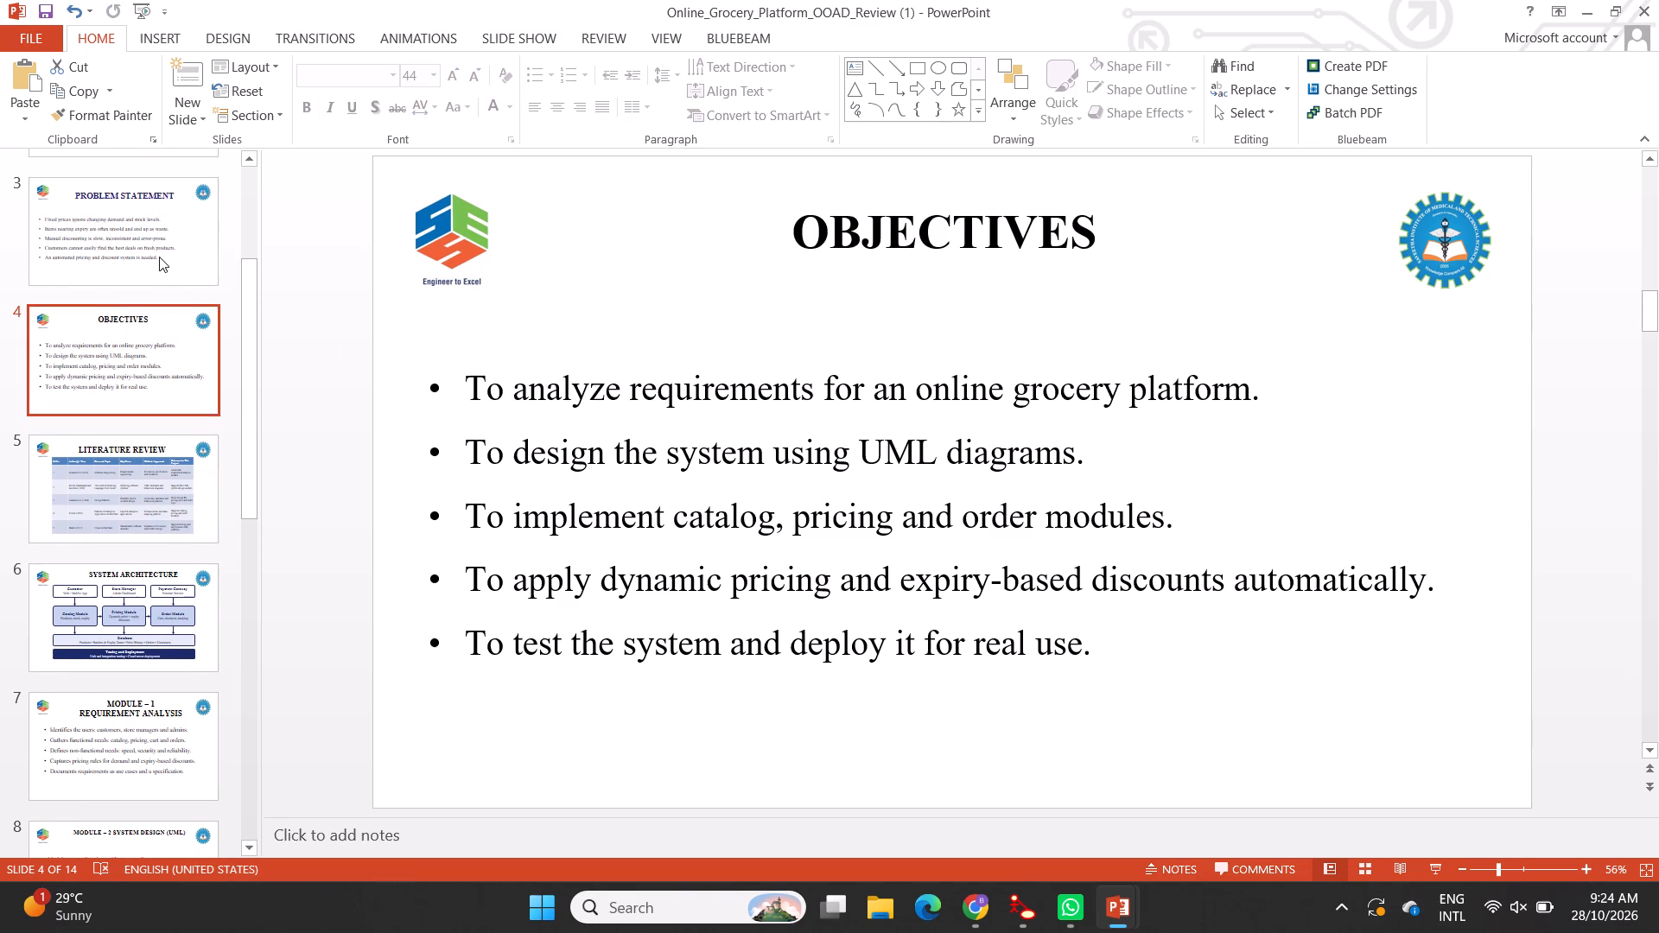
left_click(159, 256)
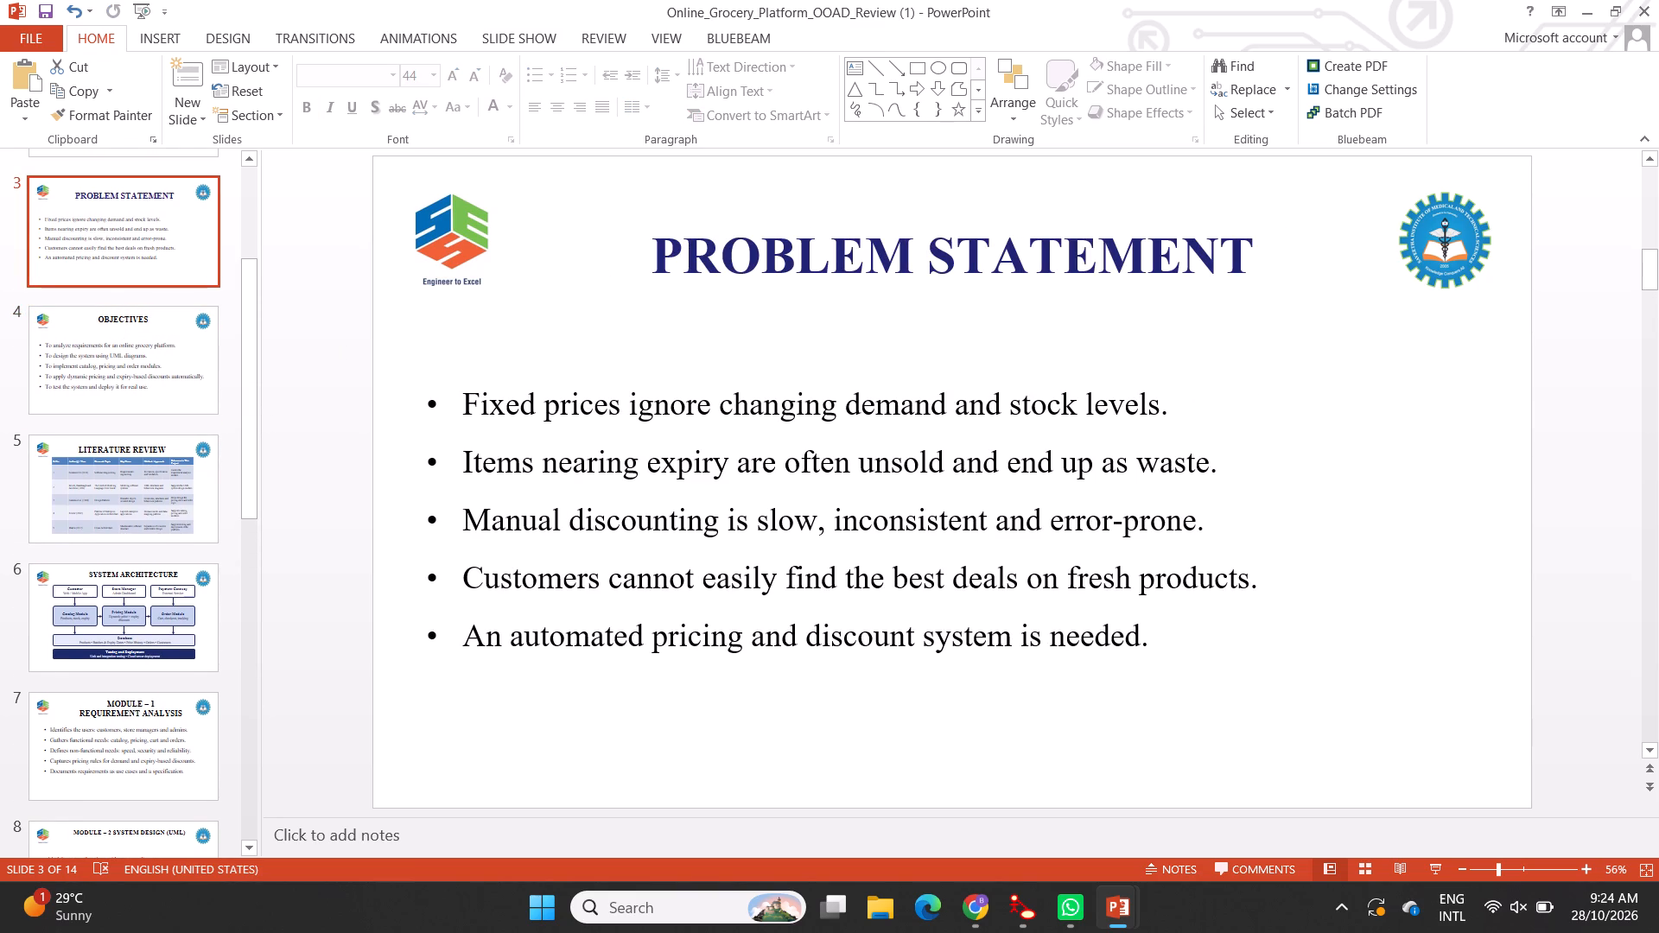
left_click_drag(659, 259, 1052, 261)
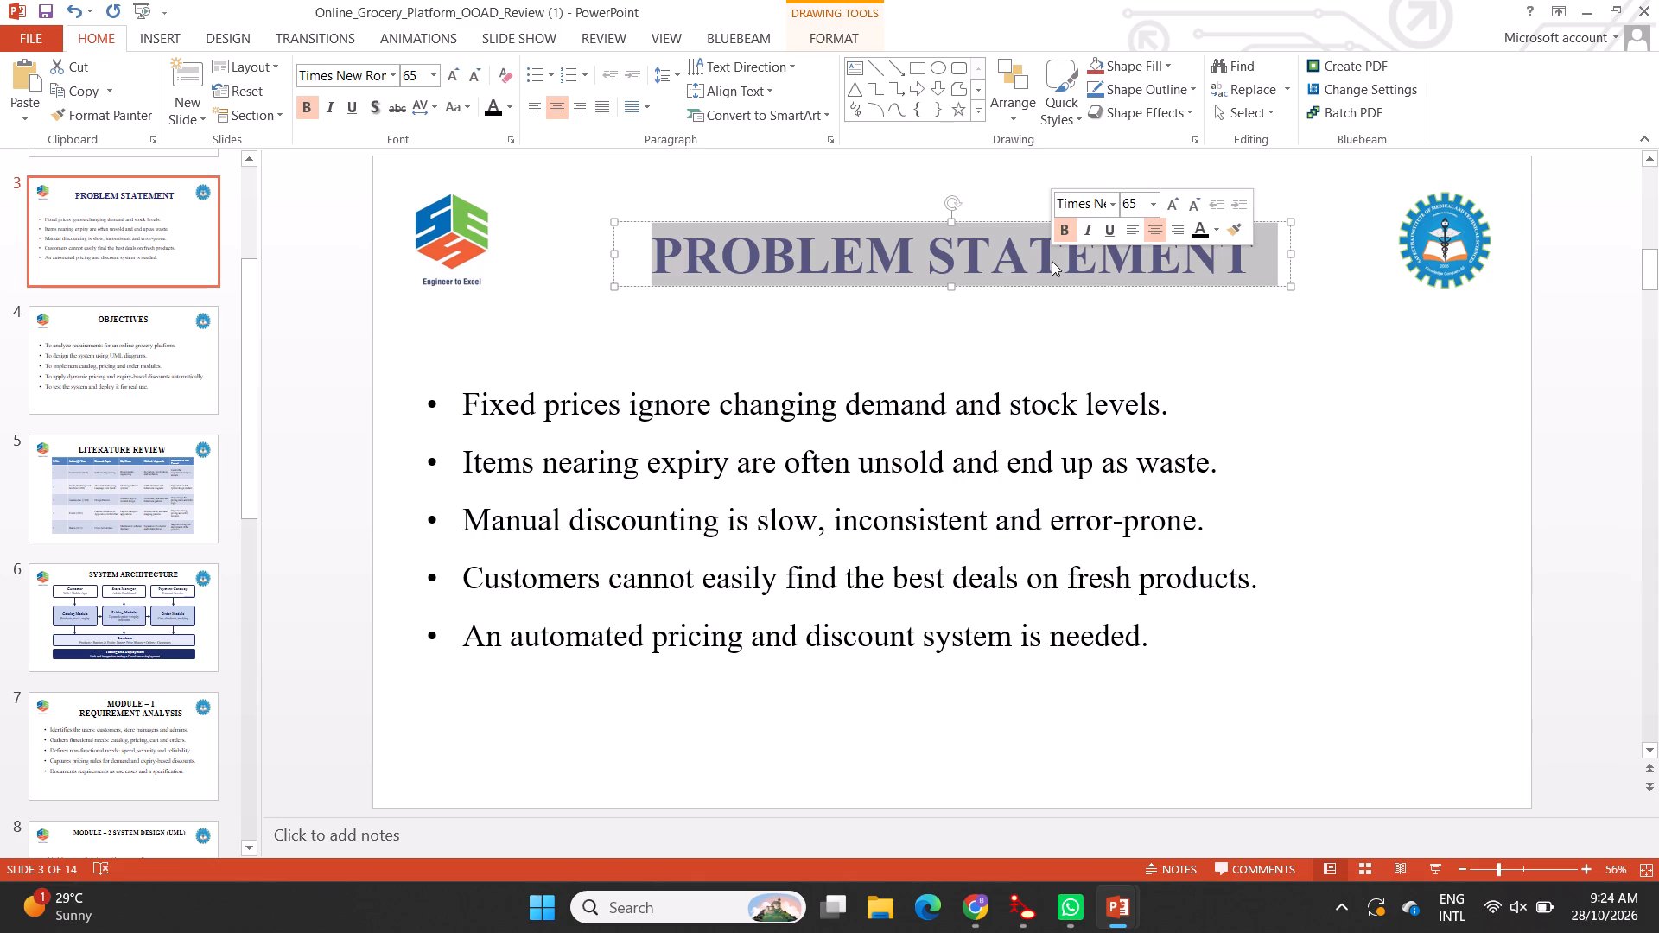
left_click(498, 107)
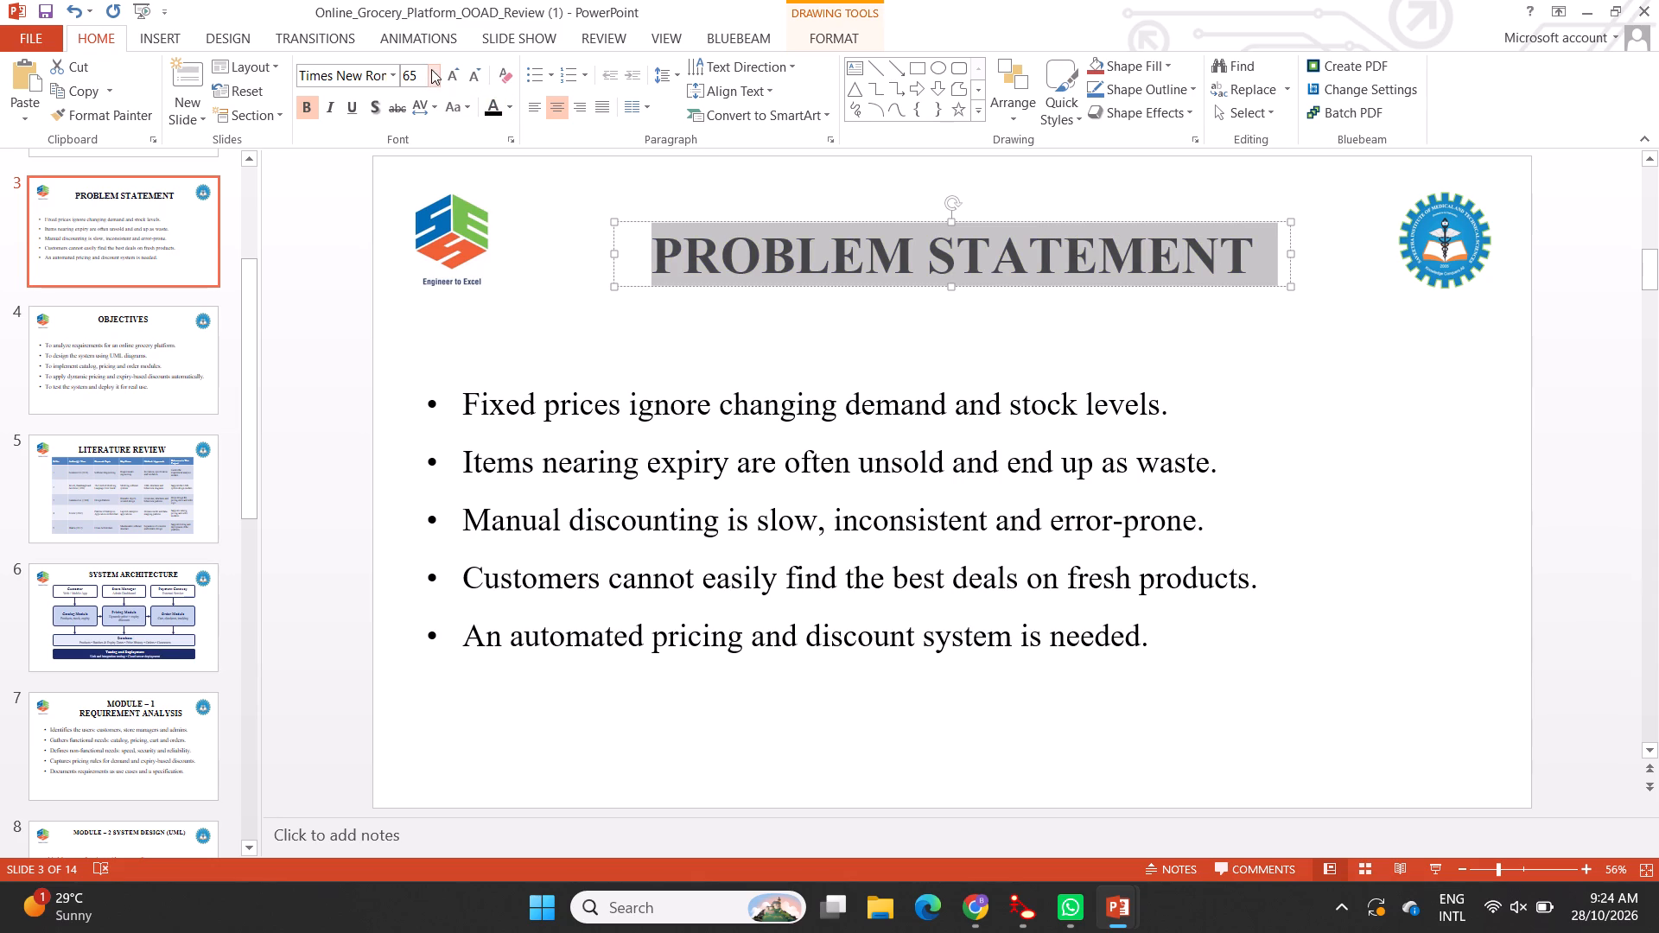
left_click(431, 69)
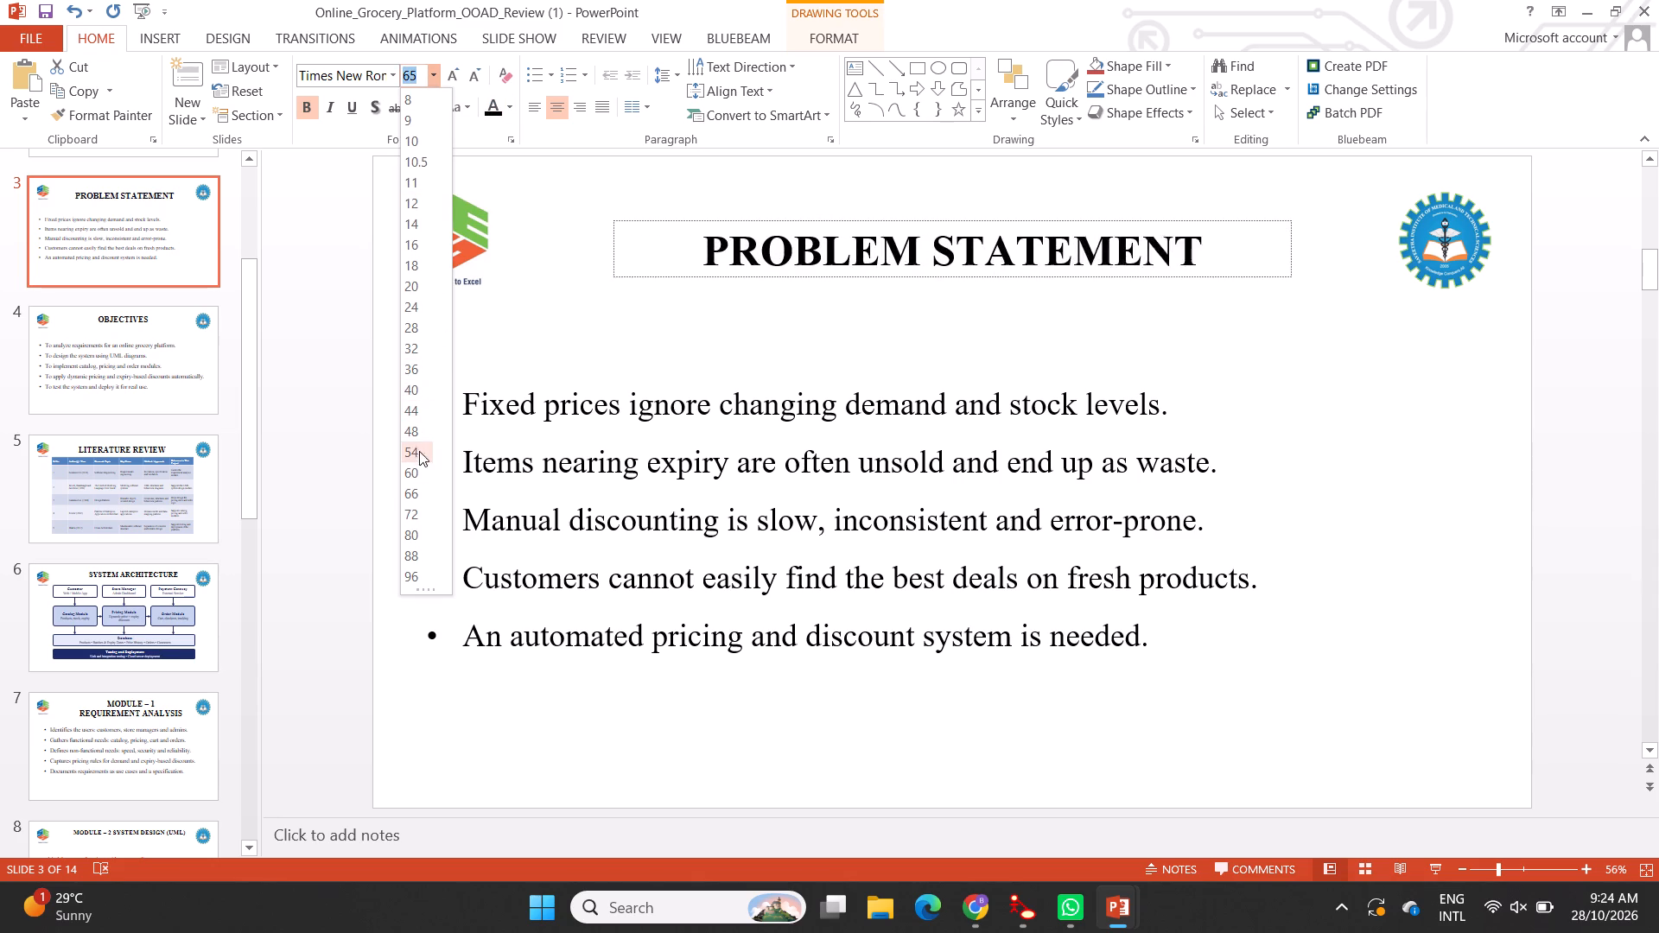
left_click(410, 474)
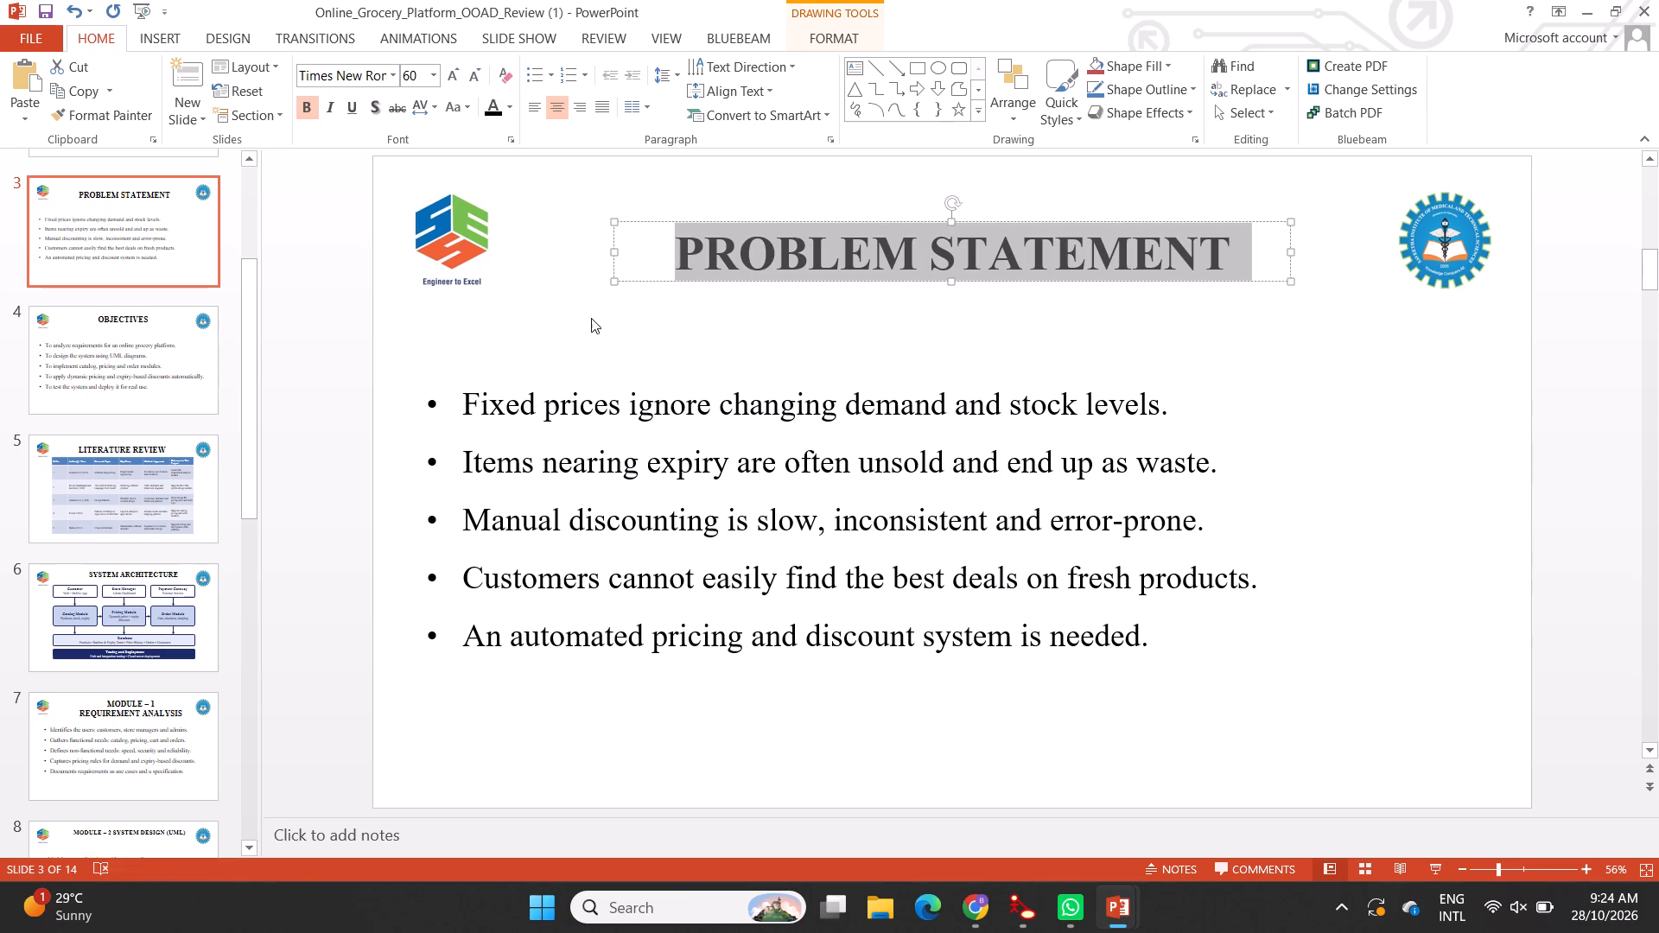
left_click(591, 318)
Format the INTRODUCTION heading on slide 2 with the black theme color and a font size of 60.
scroll(115, 363, "up", 1)
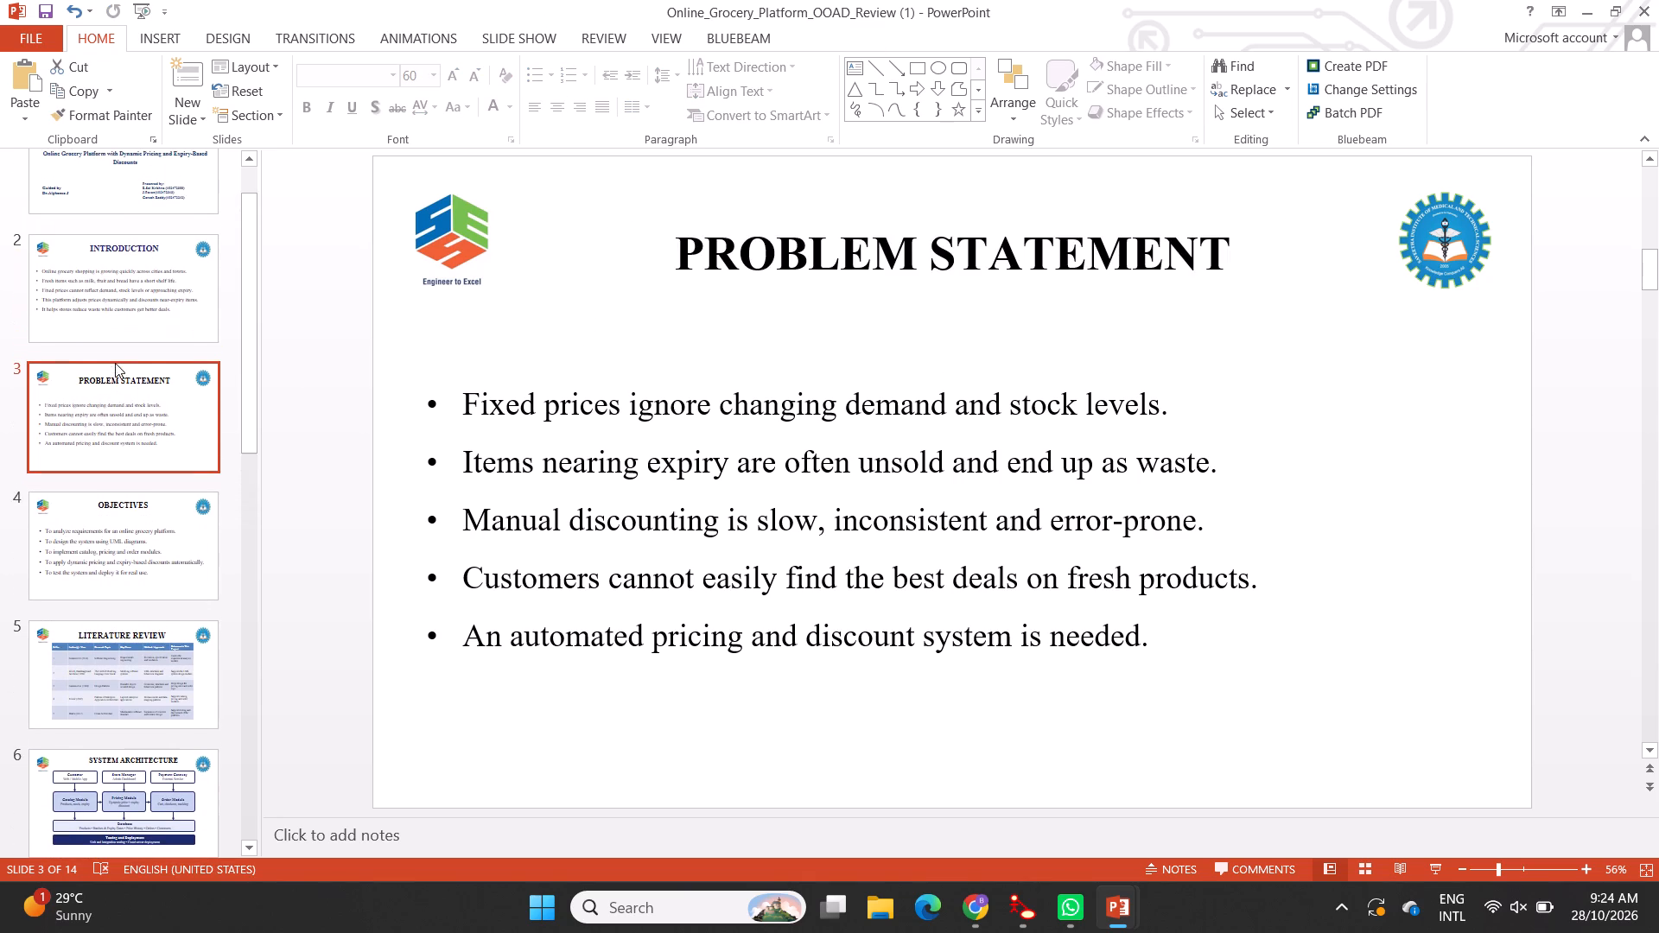
scroll(115, 363, "up", 1)
left_click(132, 331)
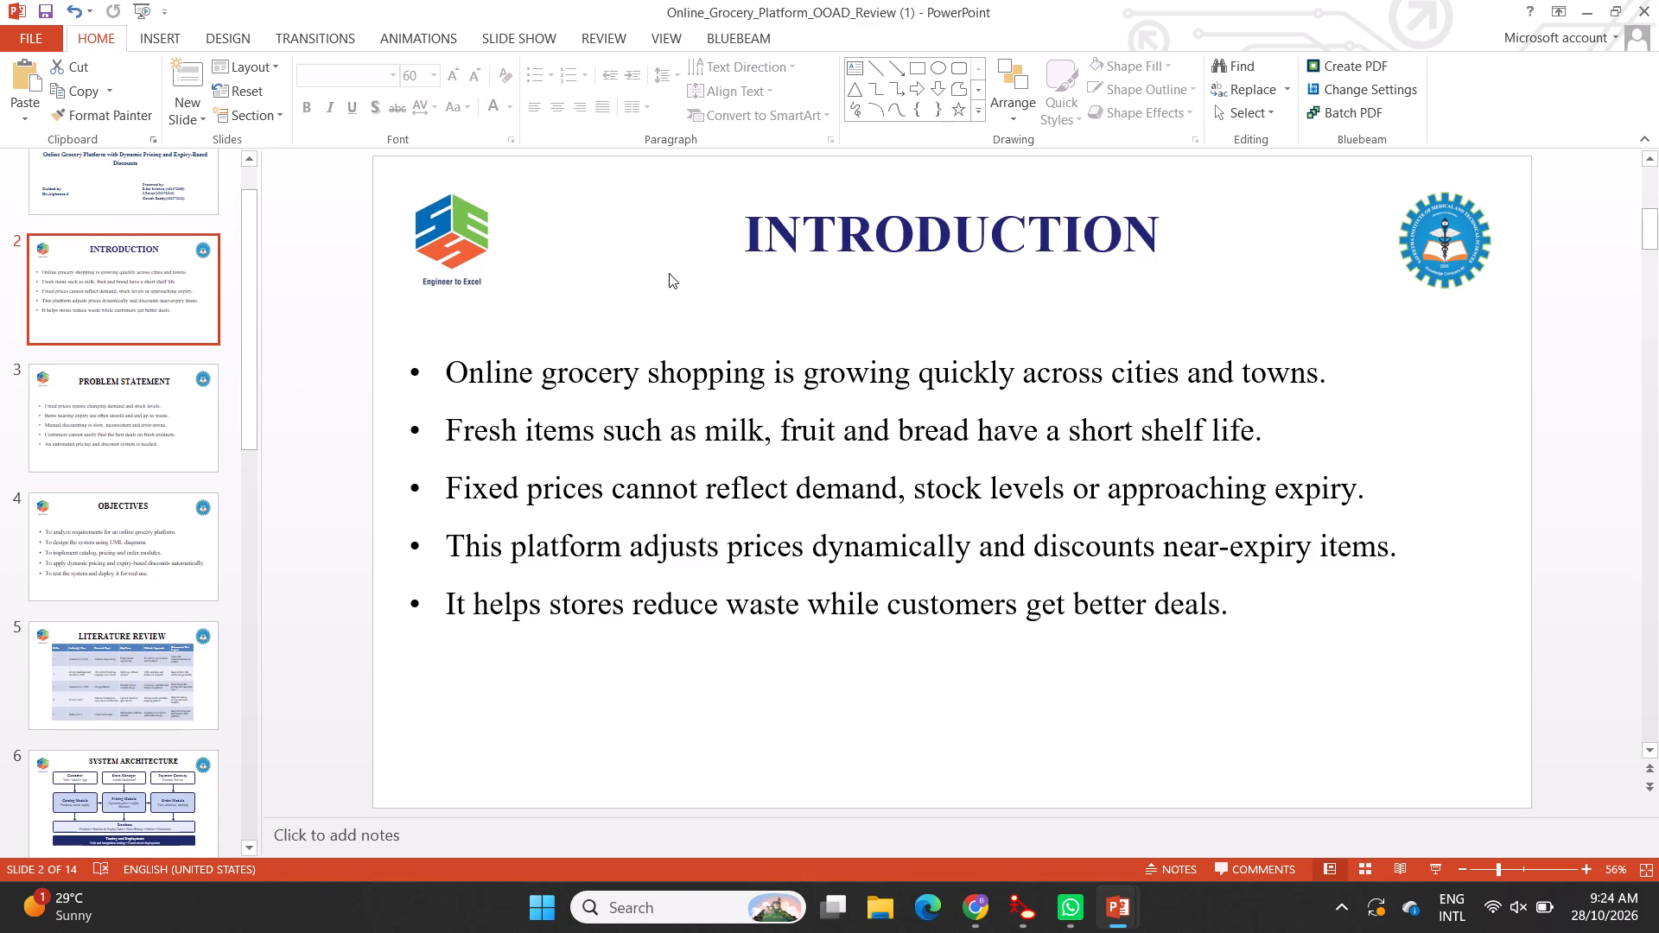
left_click_drag(748, 235, 1085, 203)
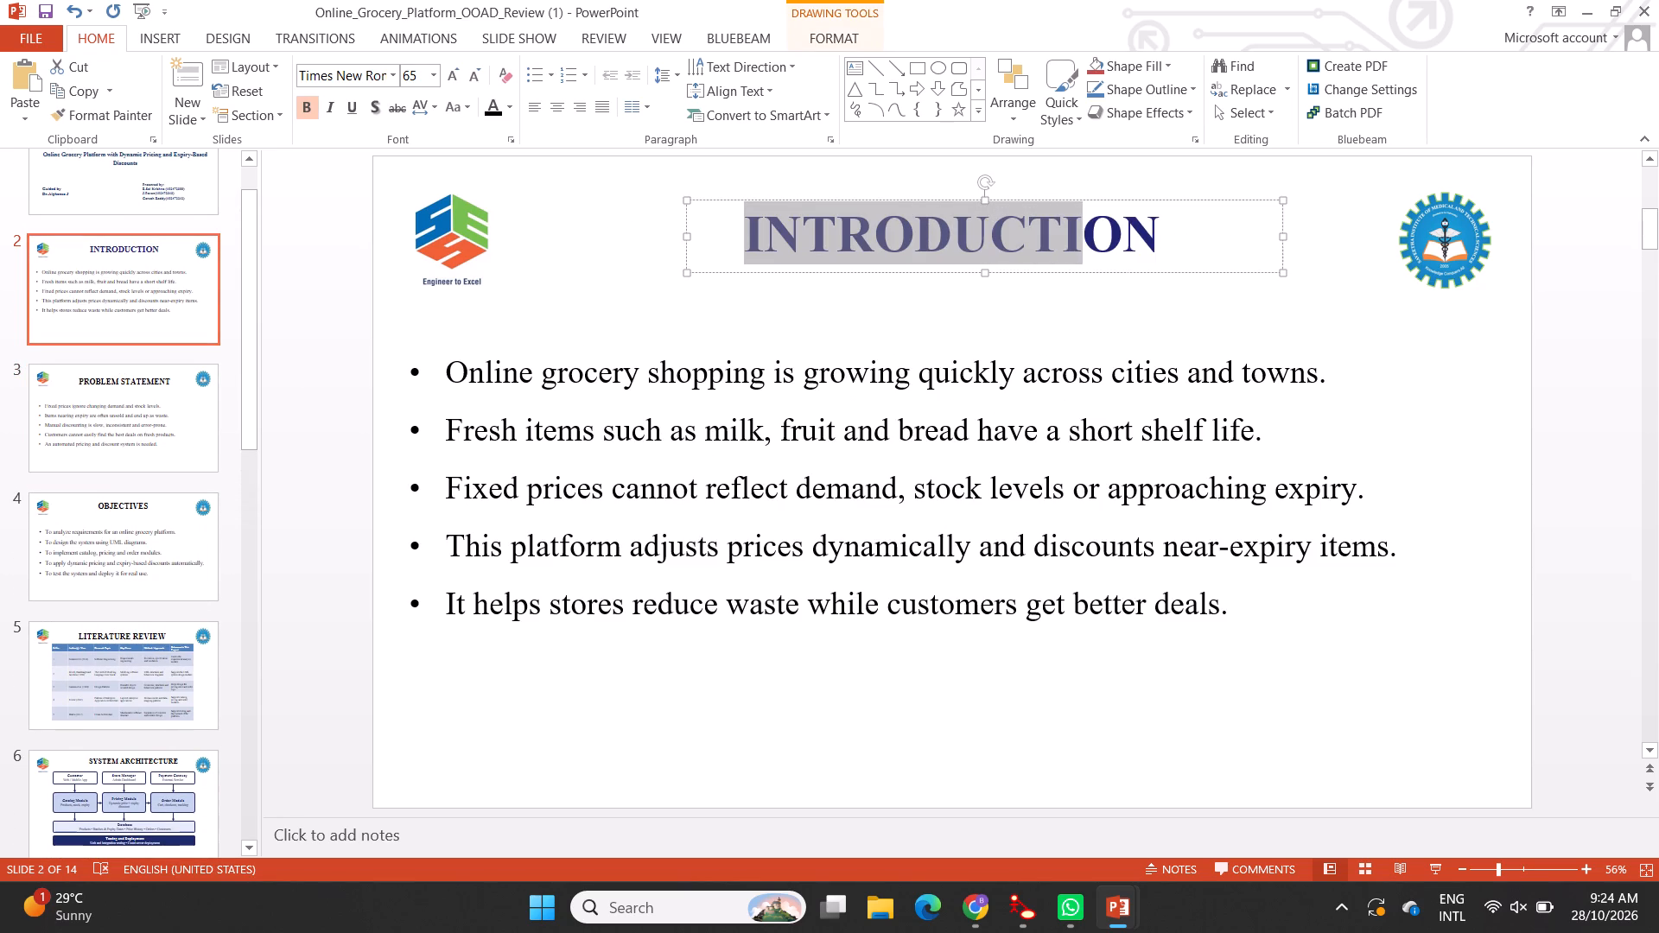
left_click_drag(1085, 203, 1155, 238)
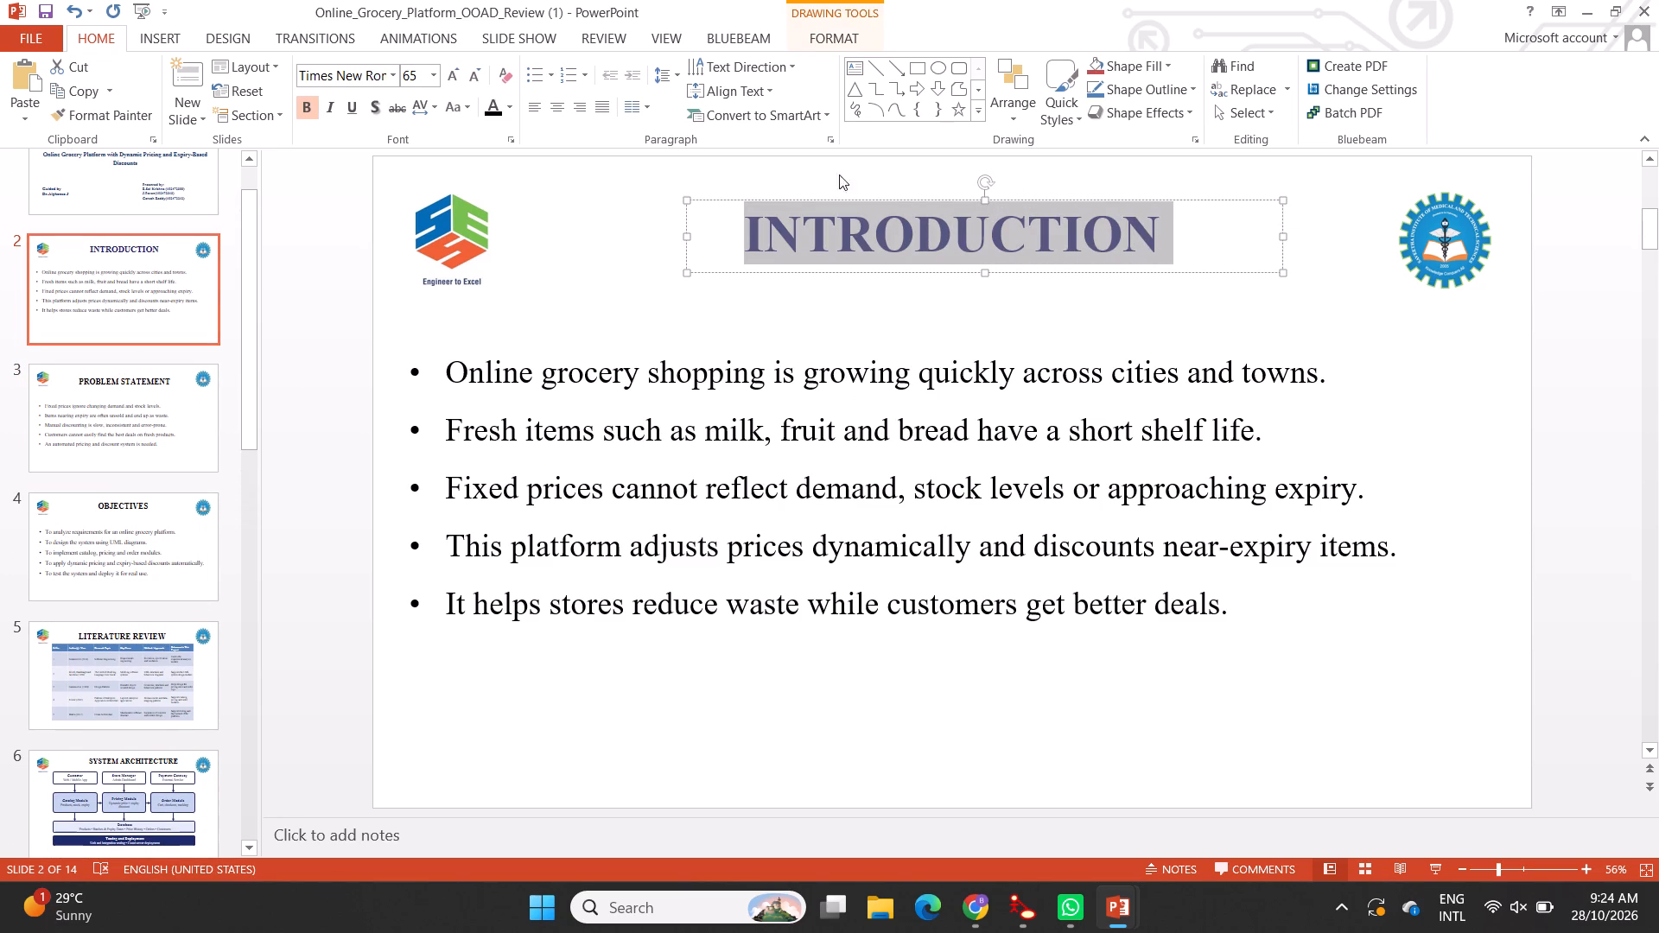
left_click(511, 116)
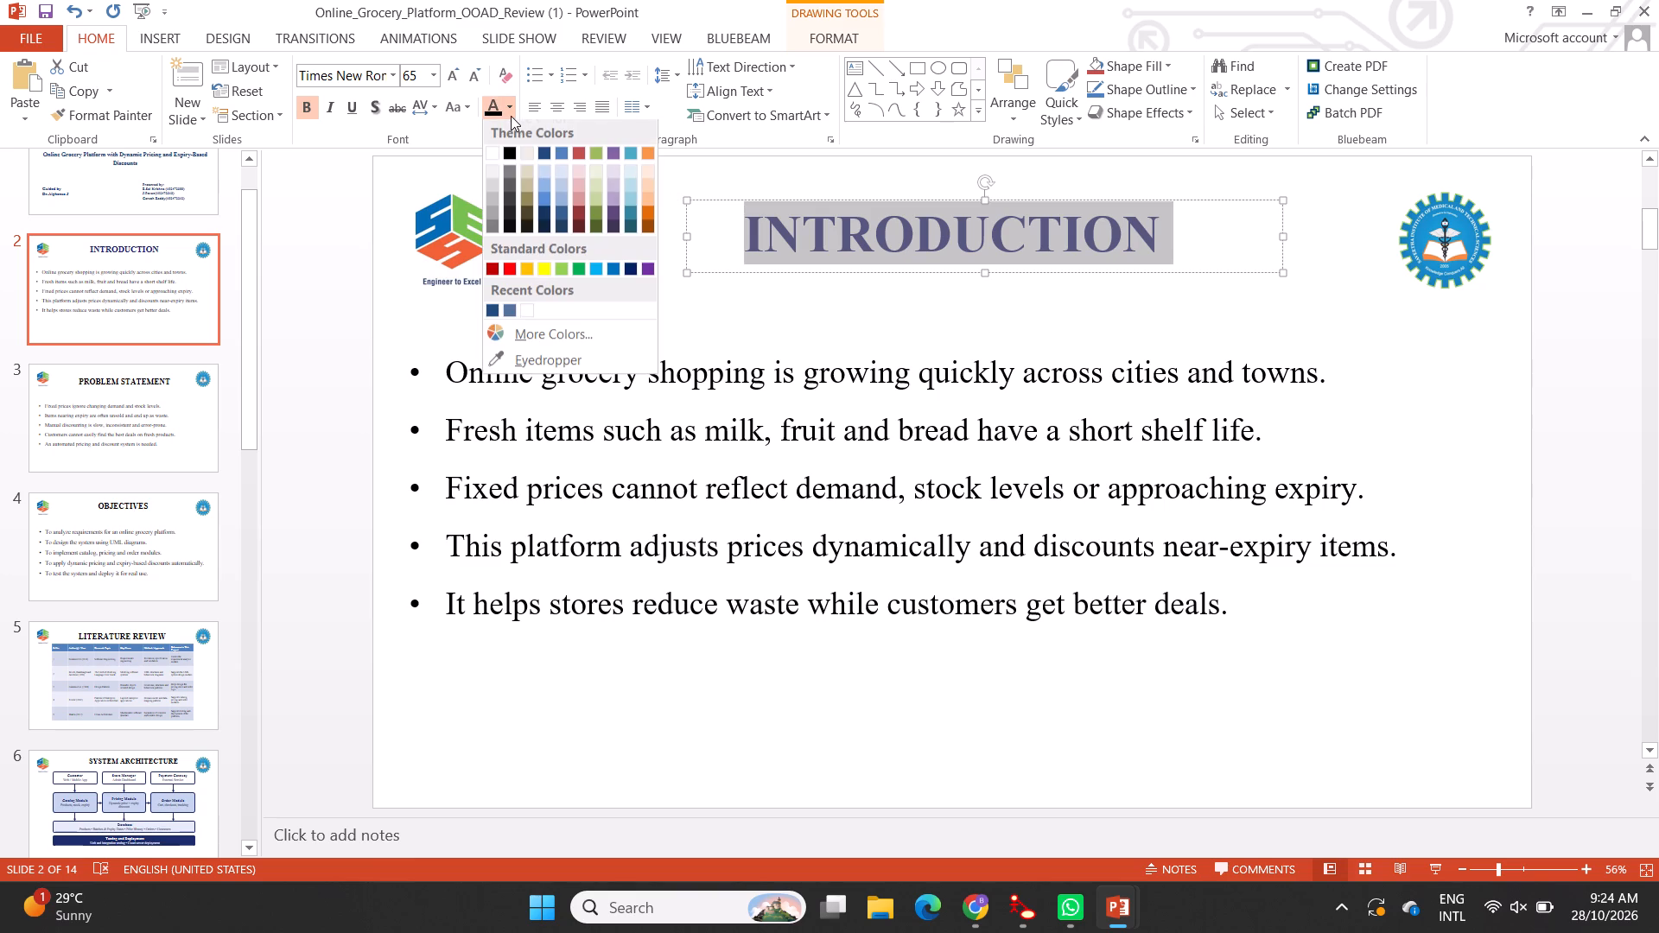
left_click(508, 148)
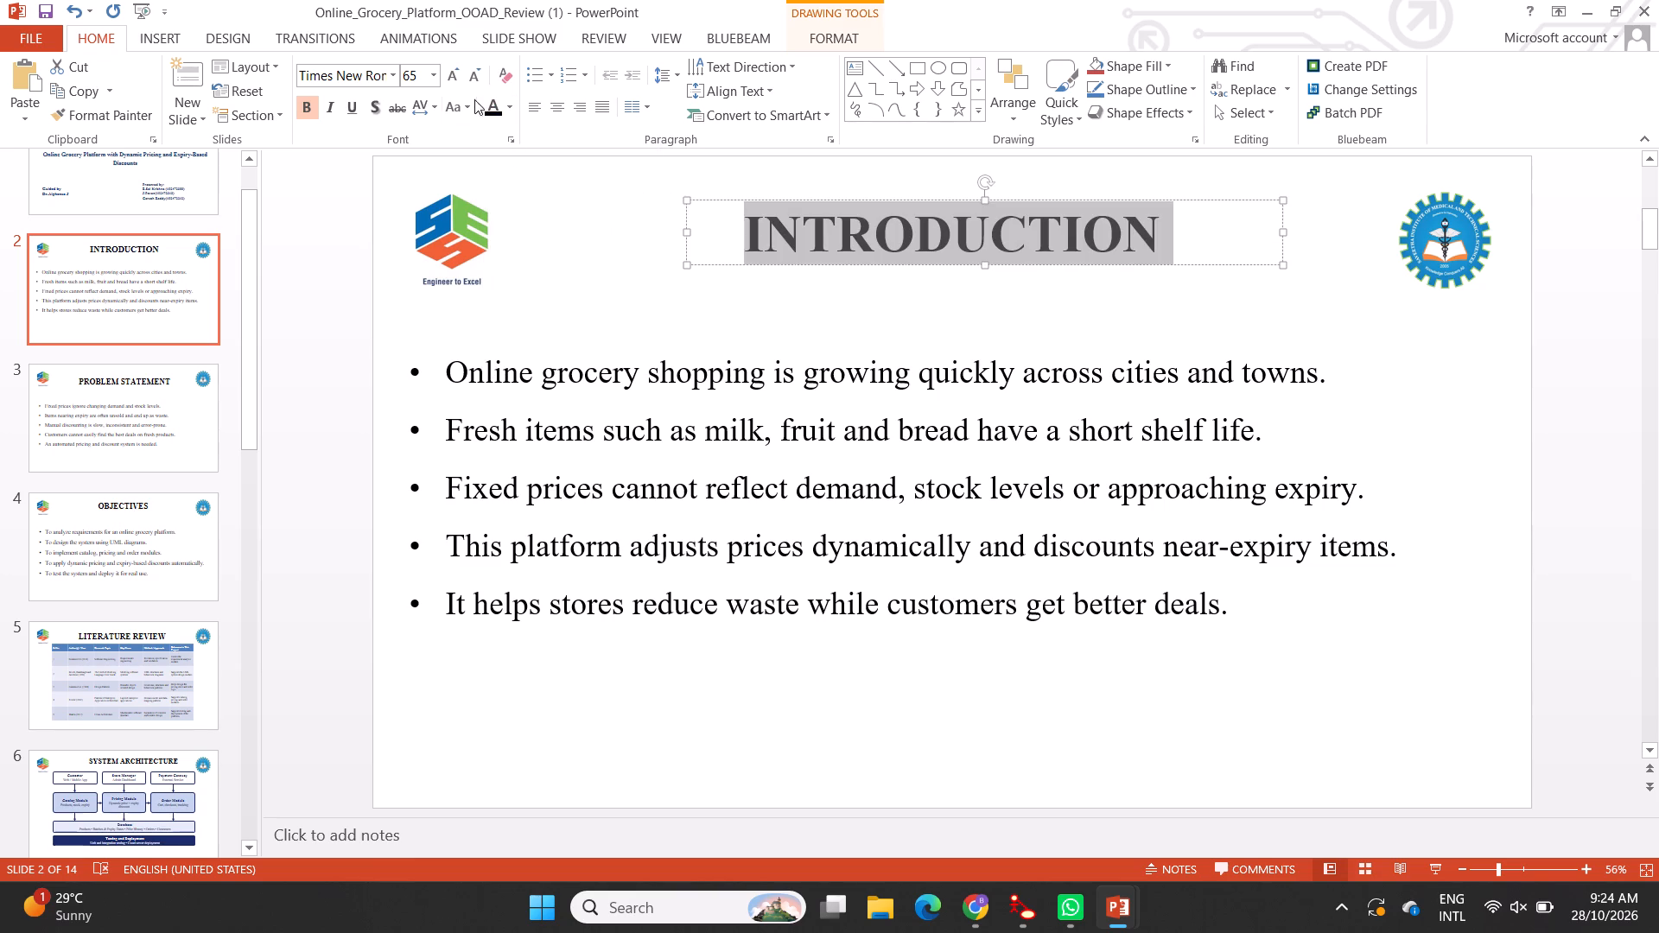
left_click(433, 71)
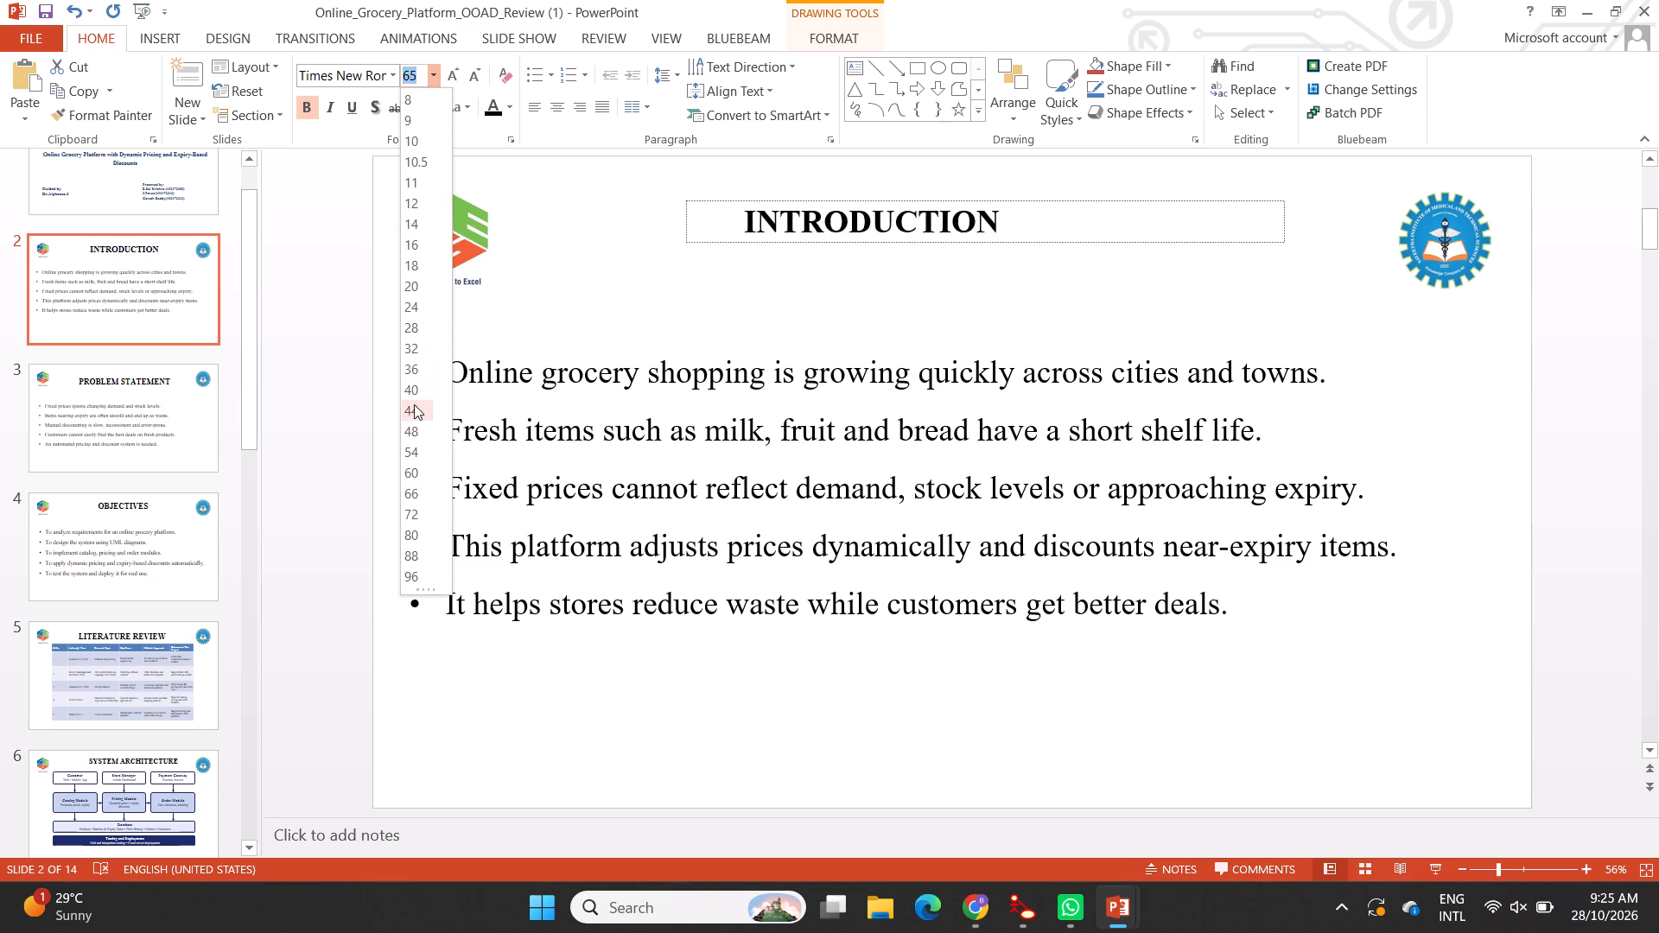
left_click(411, 468)
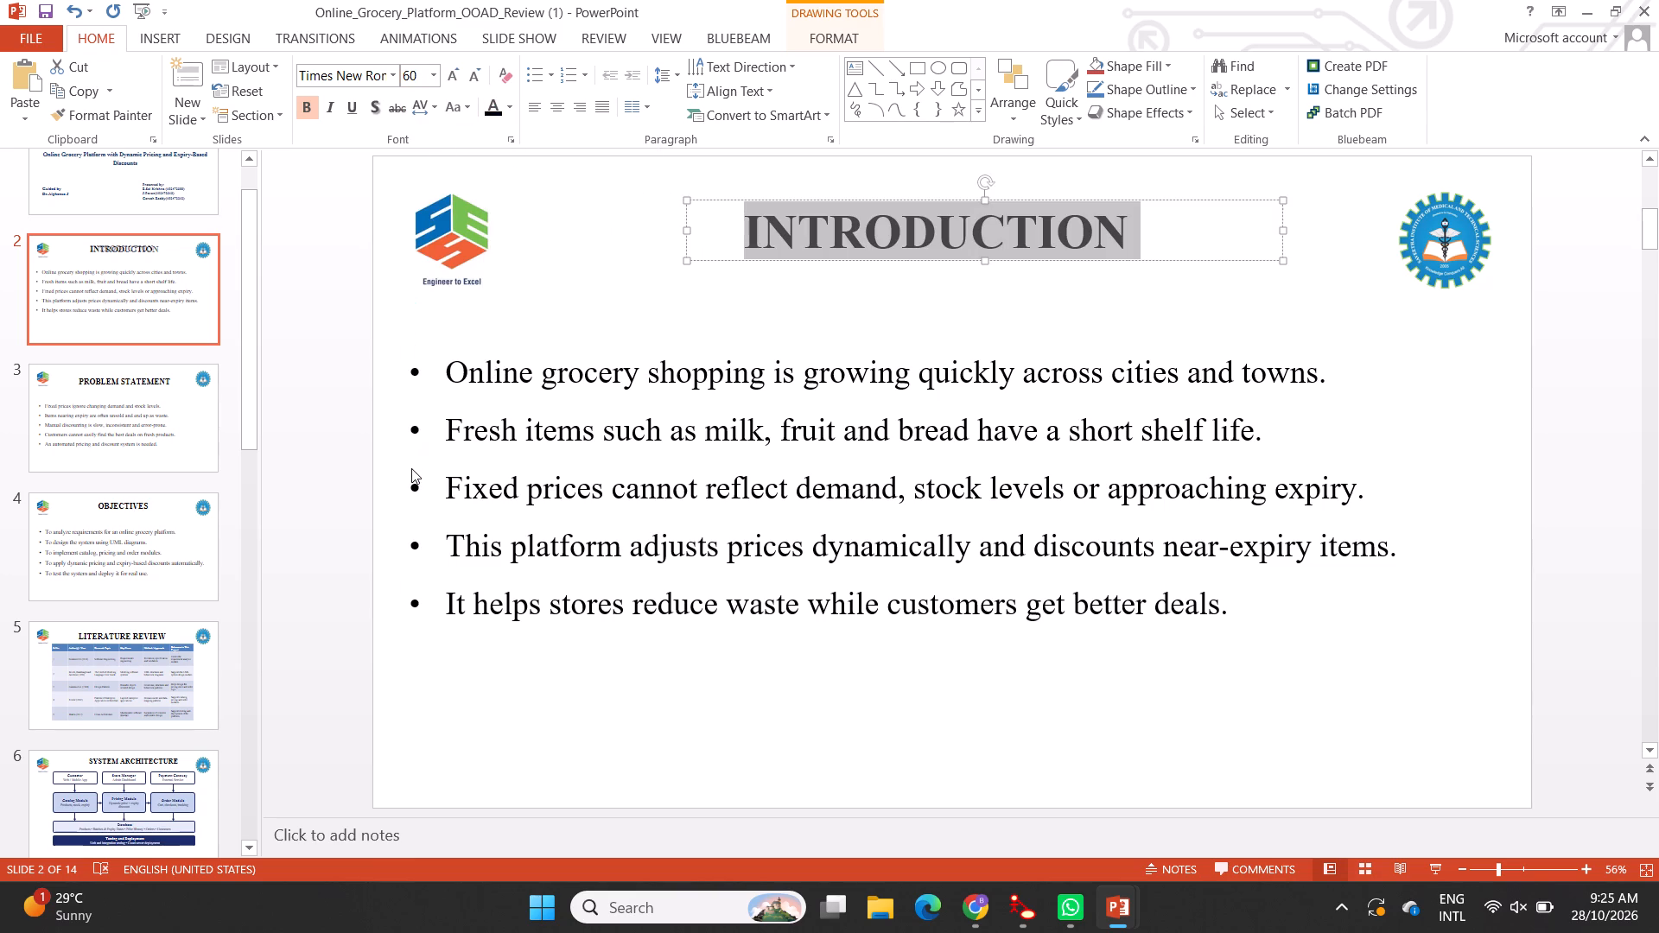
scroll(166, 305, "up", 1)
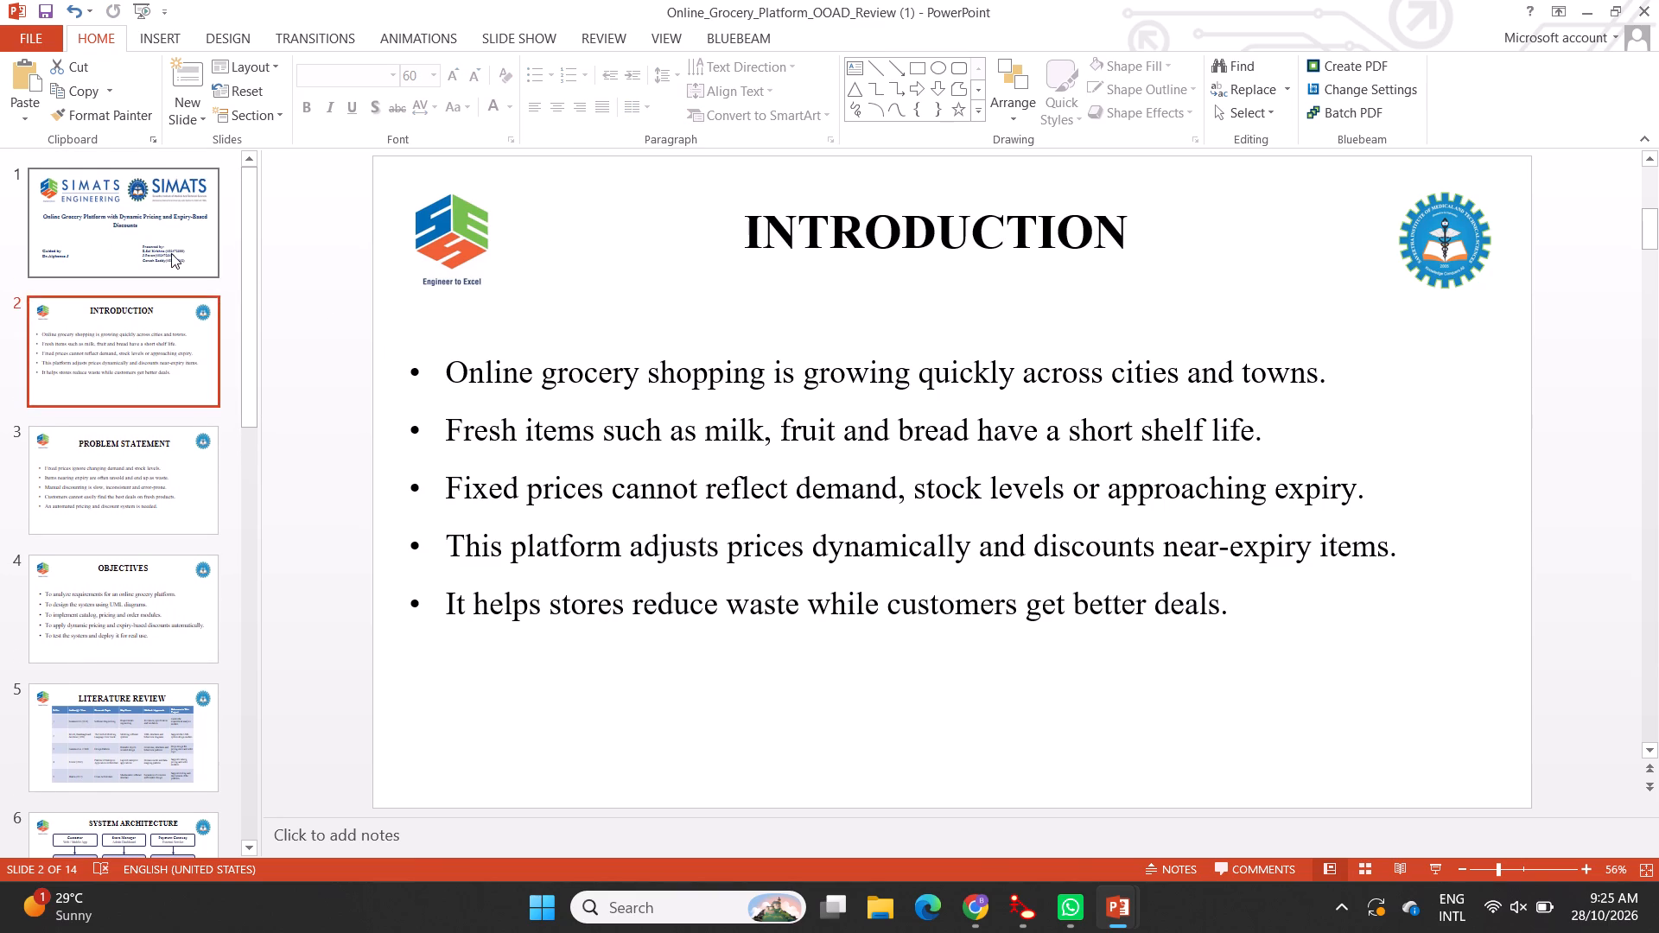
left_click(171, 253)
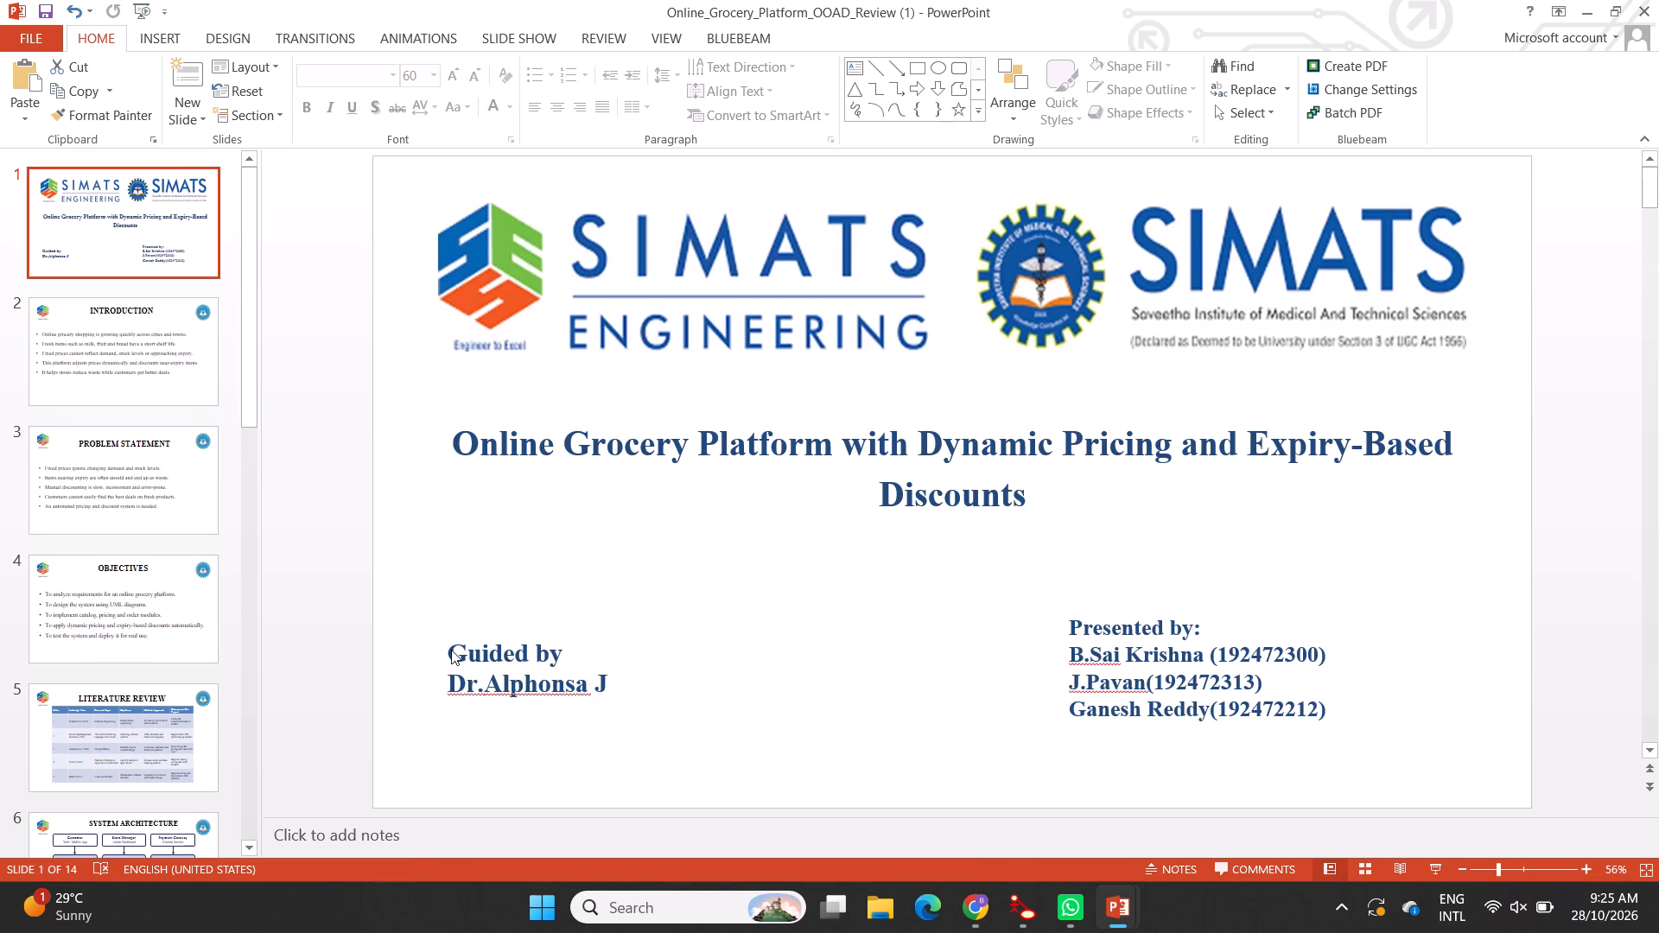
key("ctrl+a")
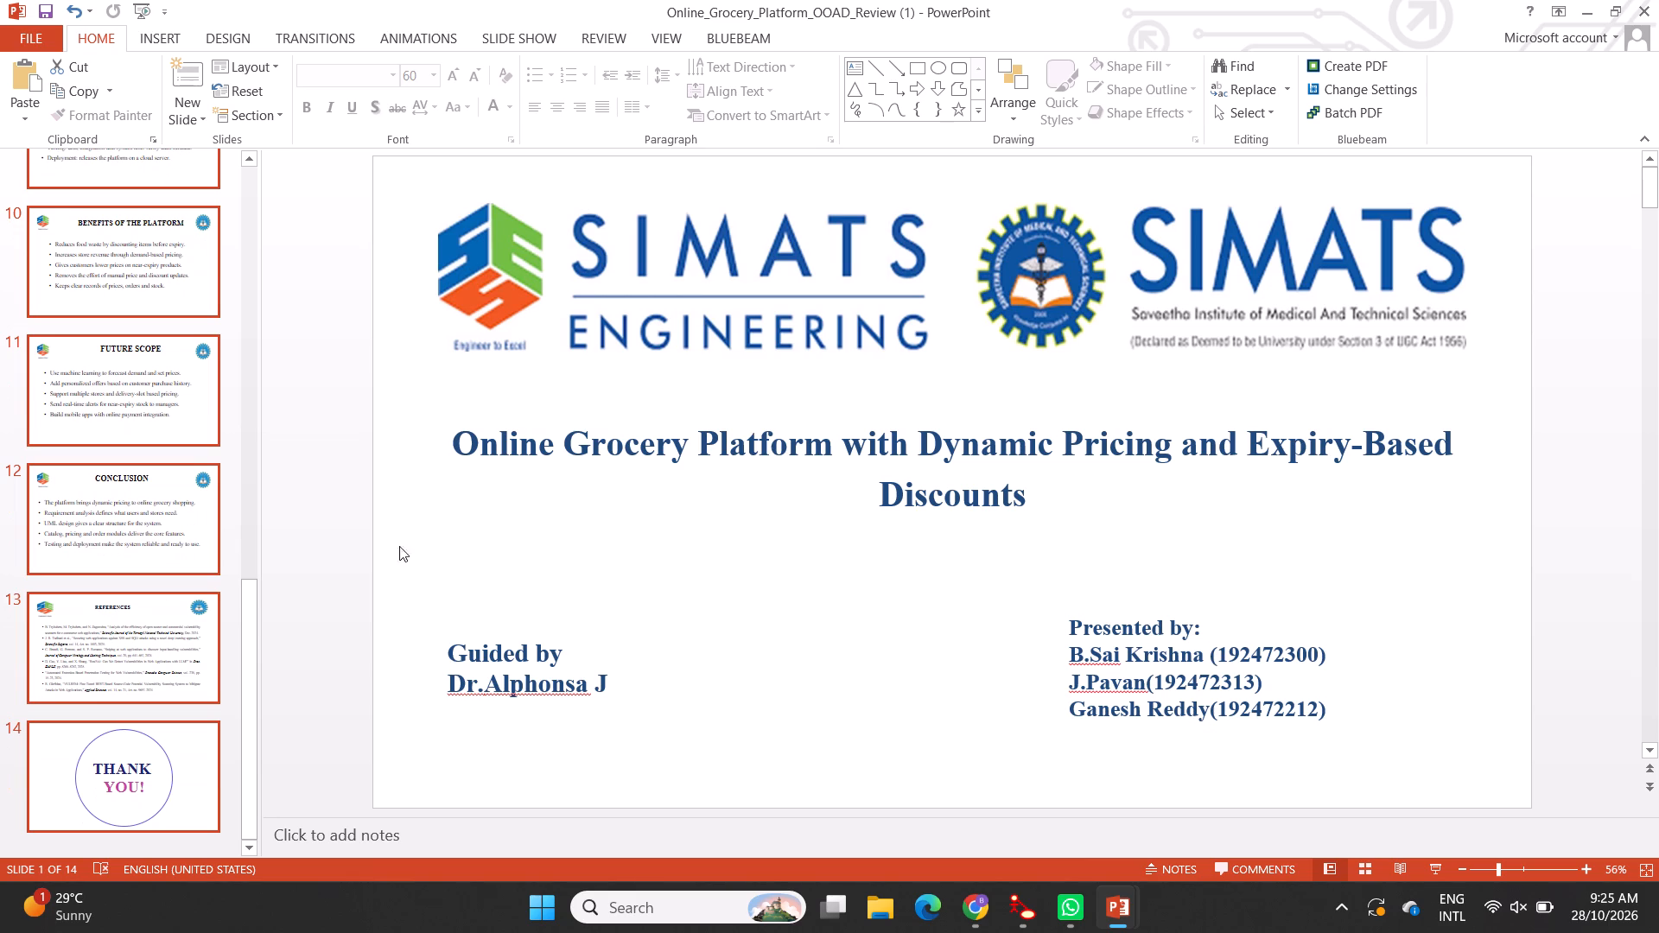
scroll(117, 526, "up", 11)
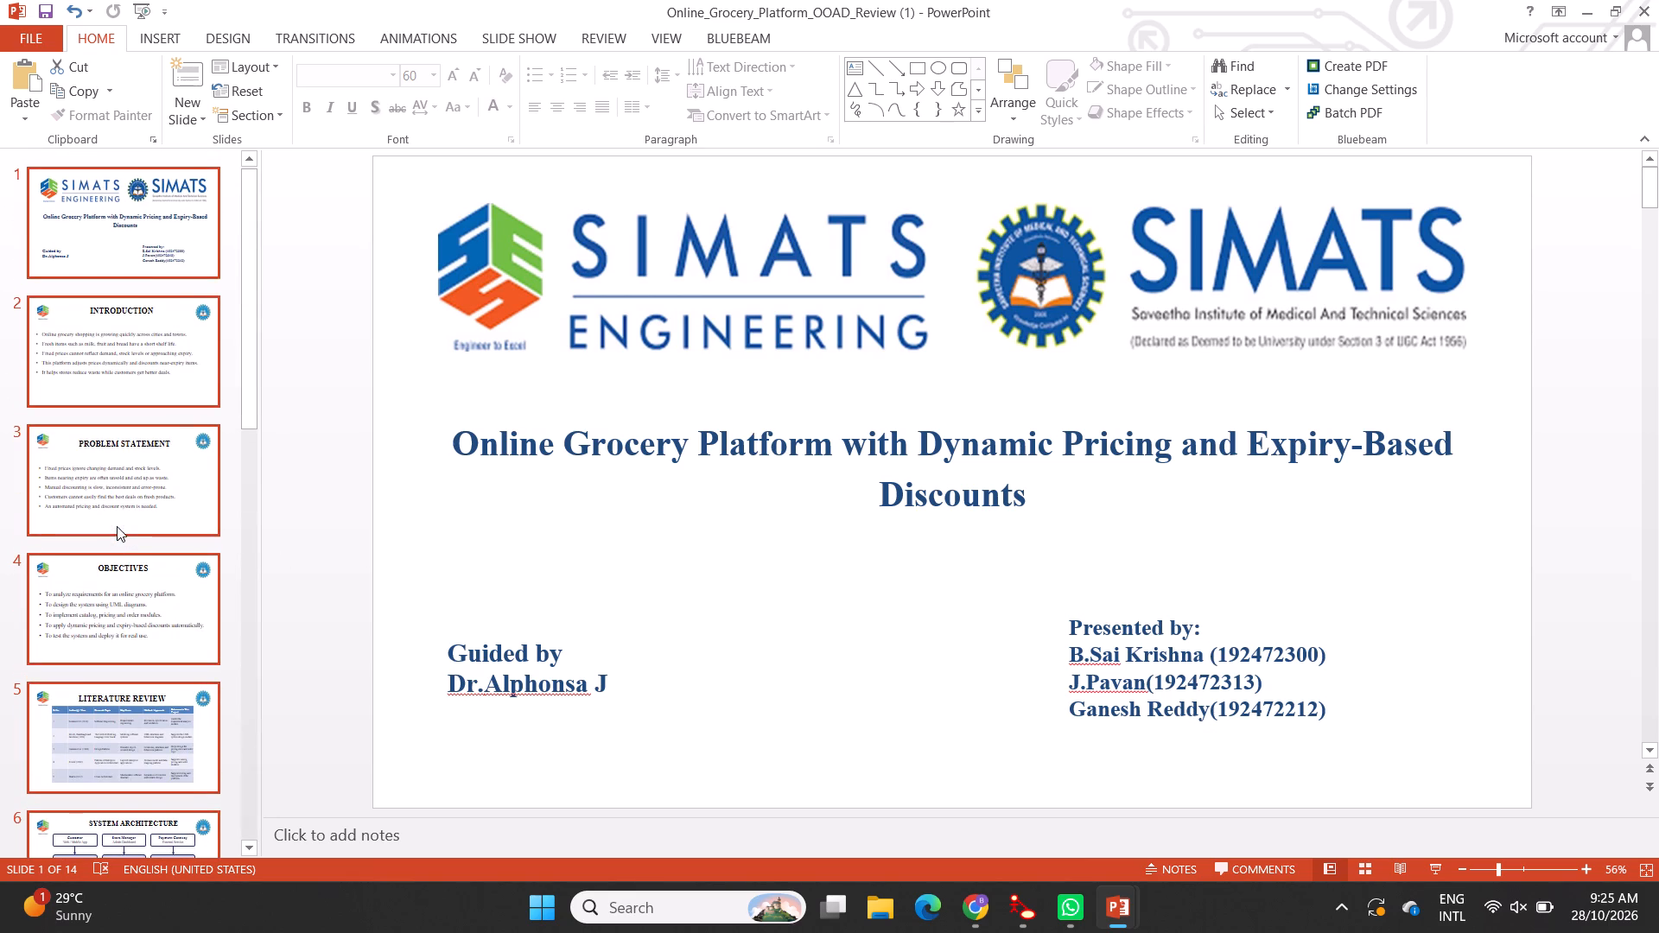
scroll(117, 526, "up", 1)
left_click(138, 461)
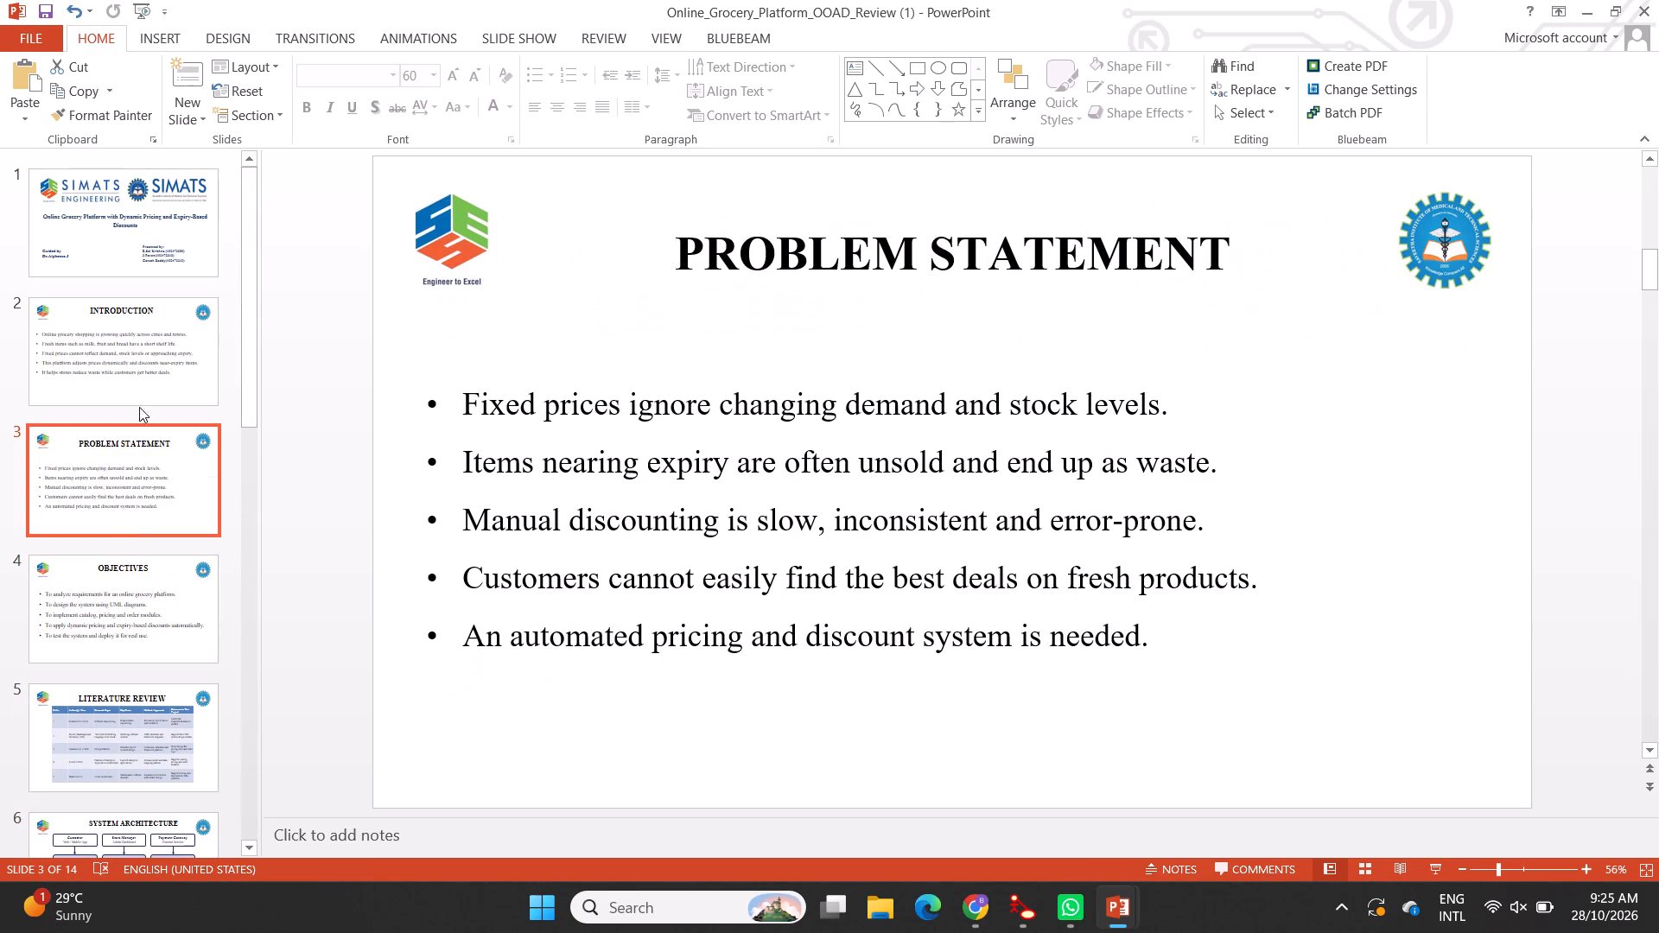
Change the font color of the two-line presentation title on slide 1 to black.
left_click(125, 250)
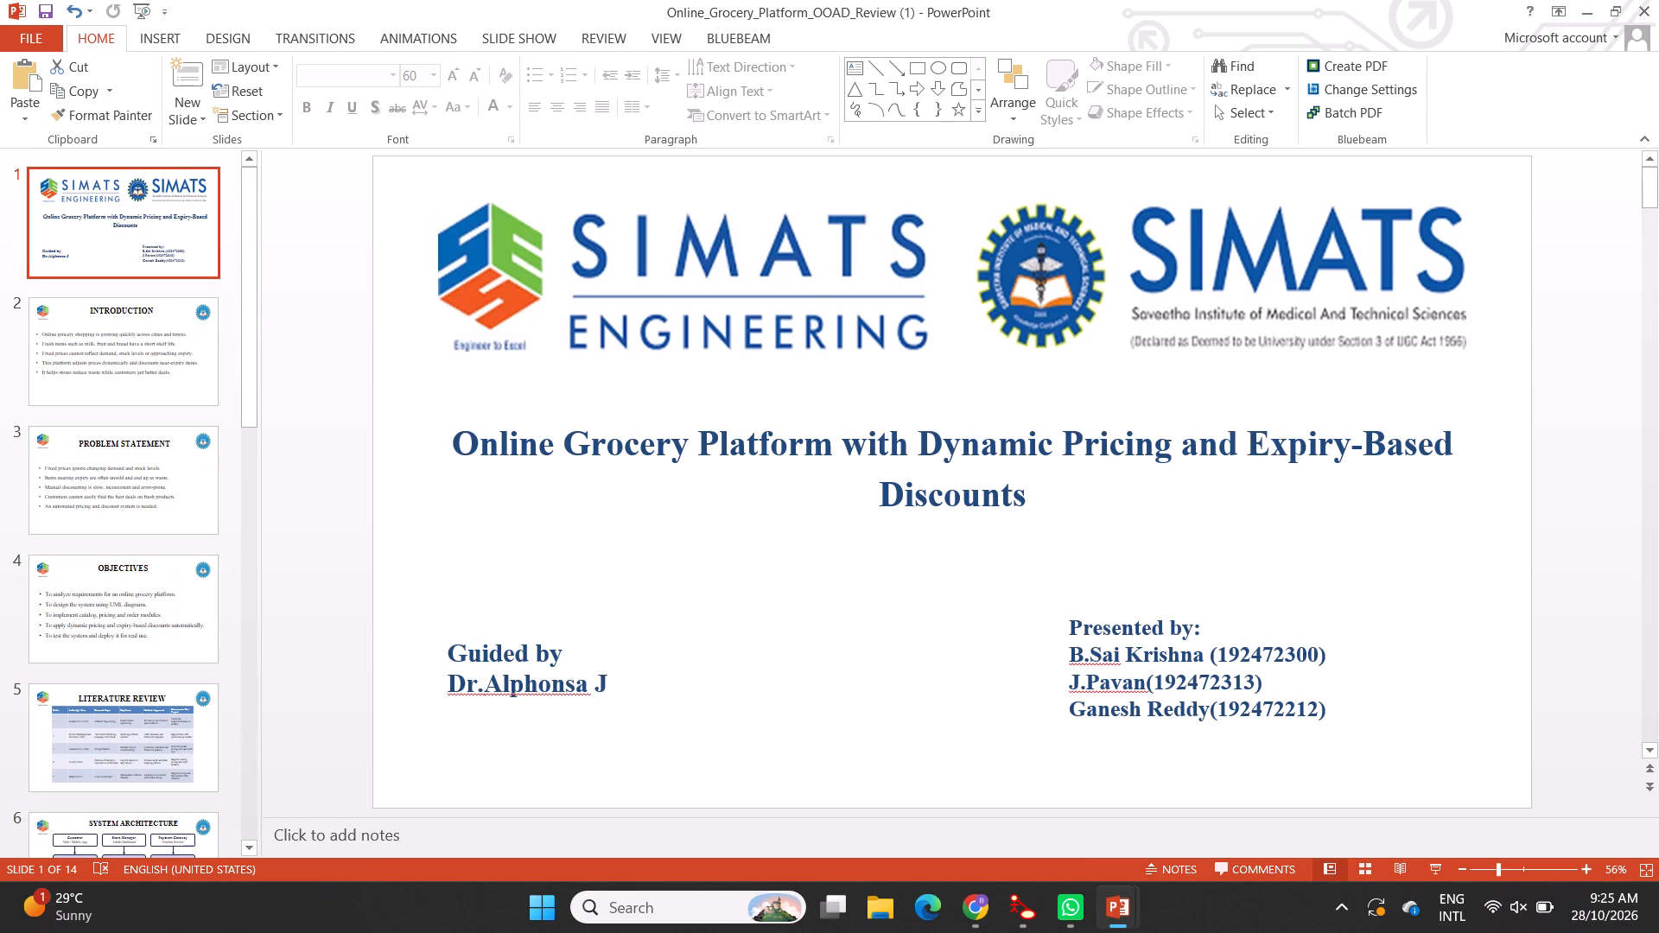
left_click_drag(461, 442, 534, 442)
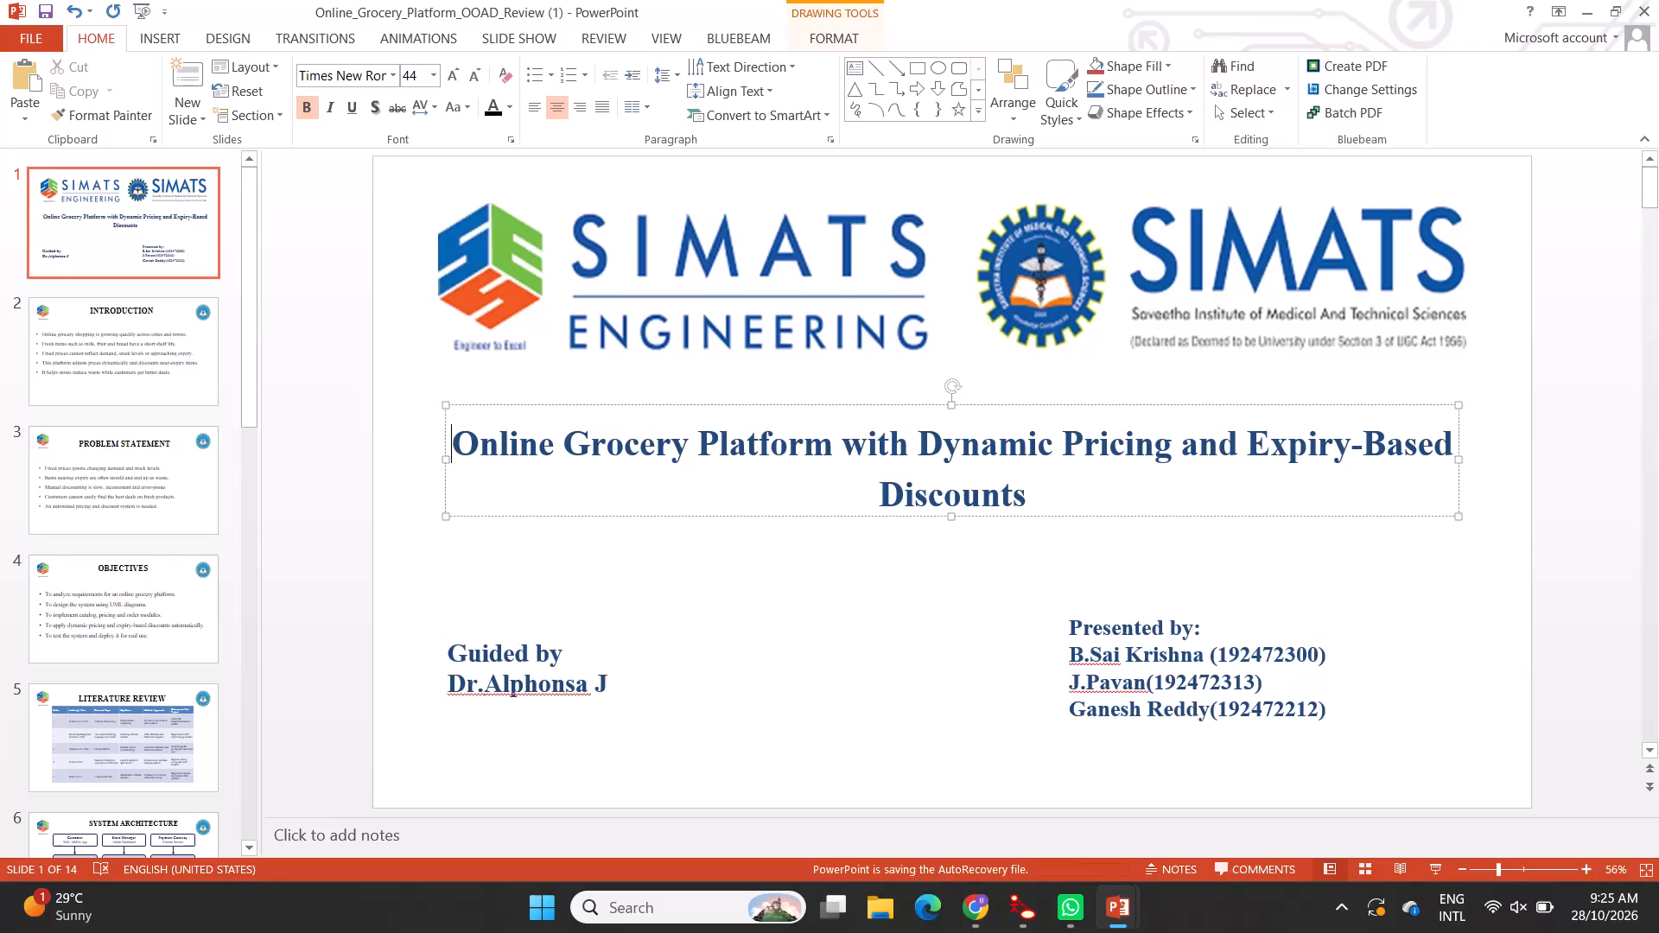
left_click_drag(534, 442, 941, 482)
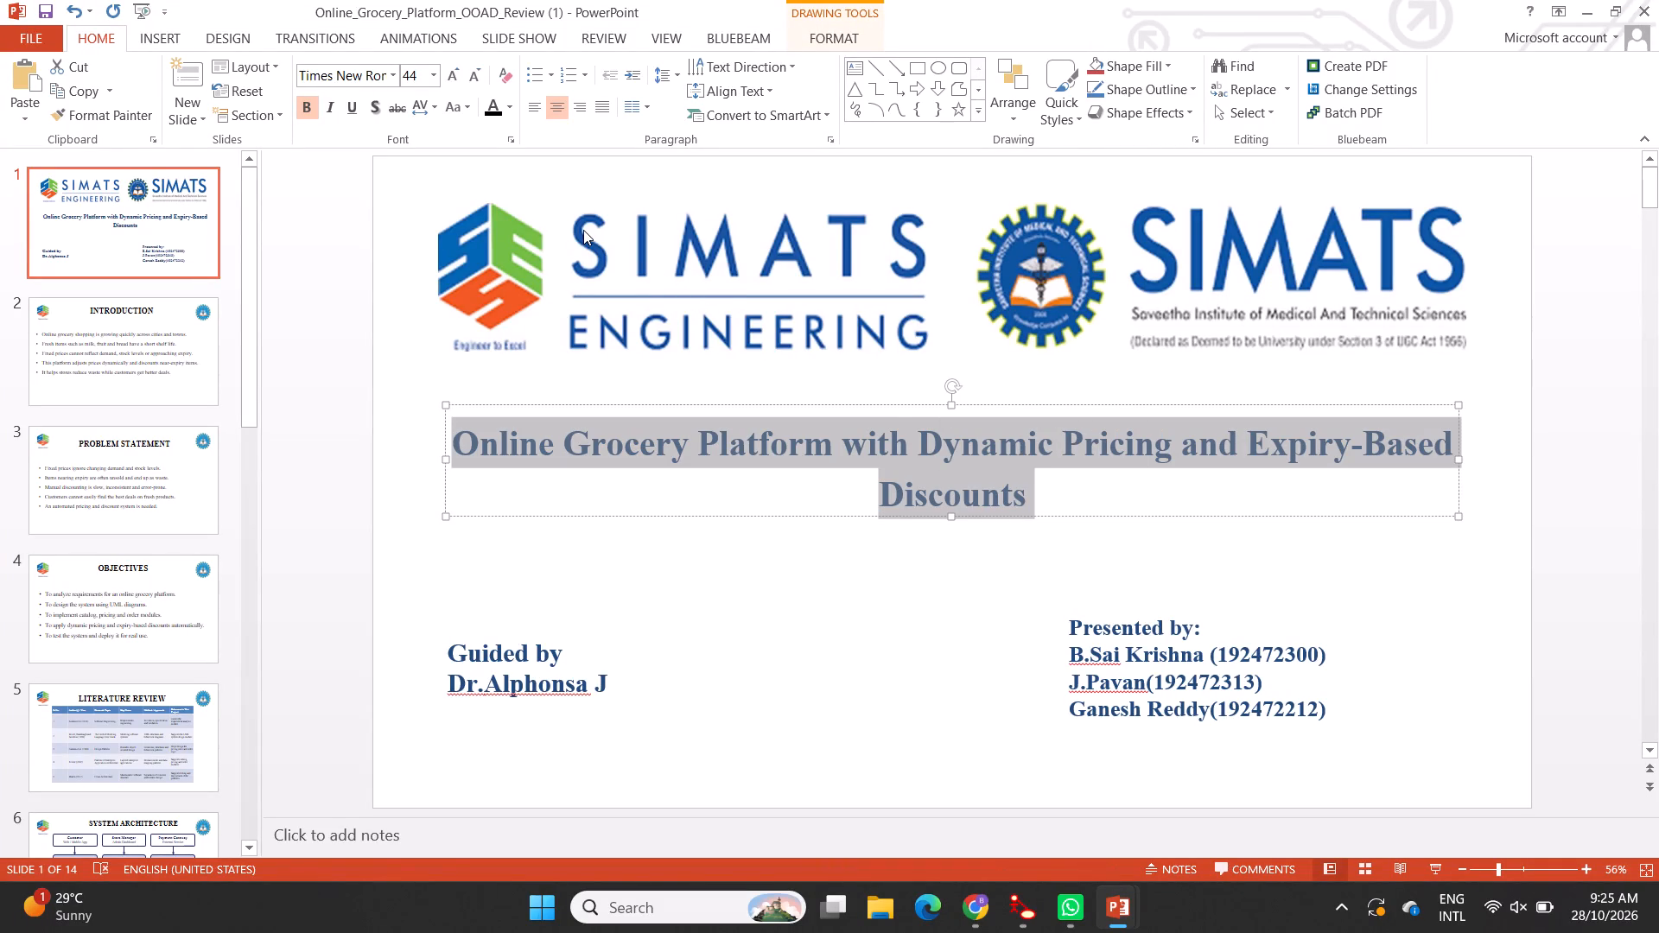
left_click(498, 112)
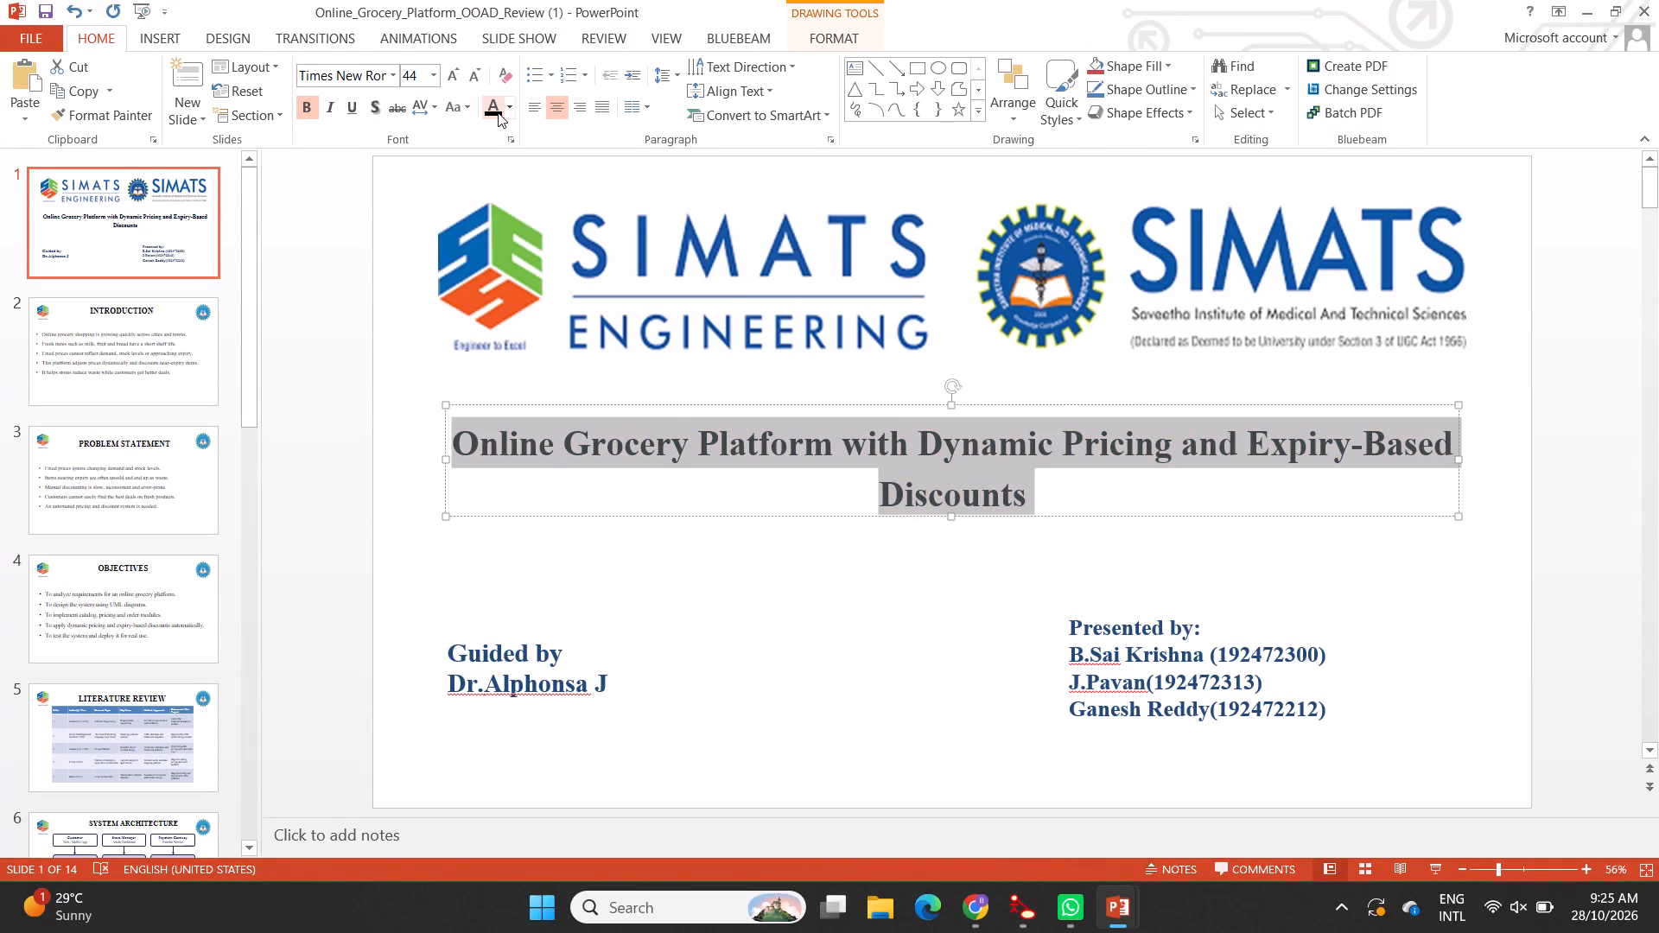
left_click(683, 571)
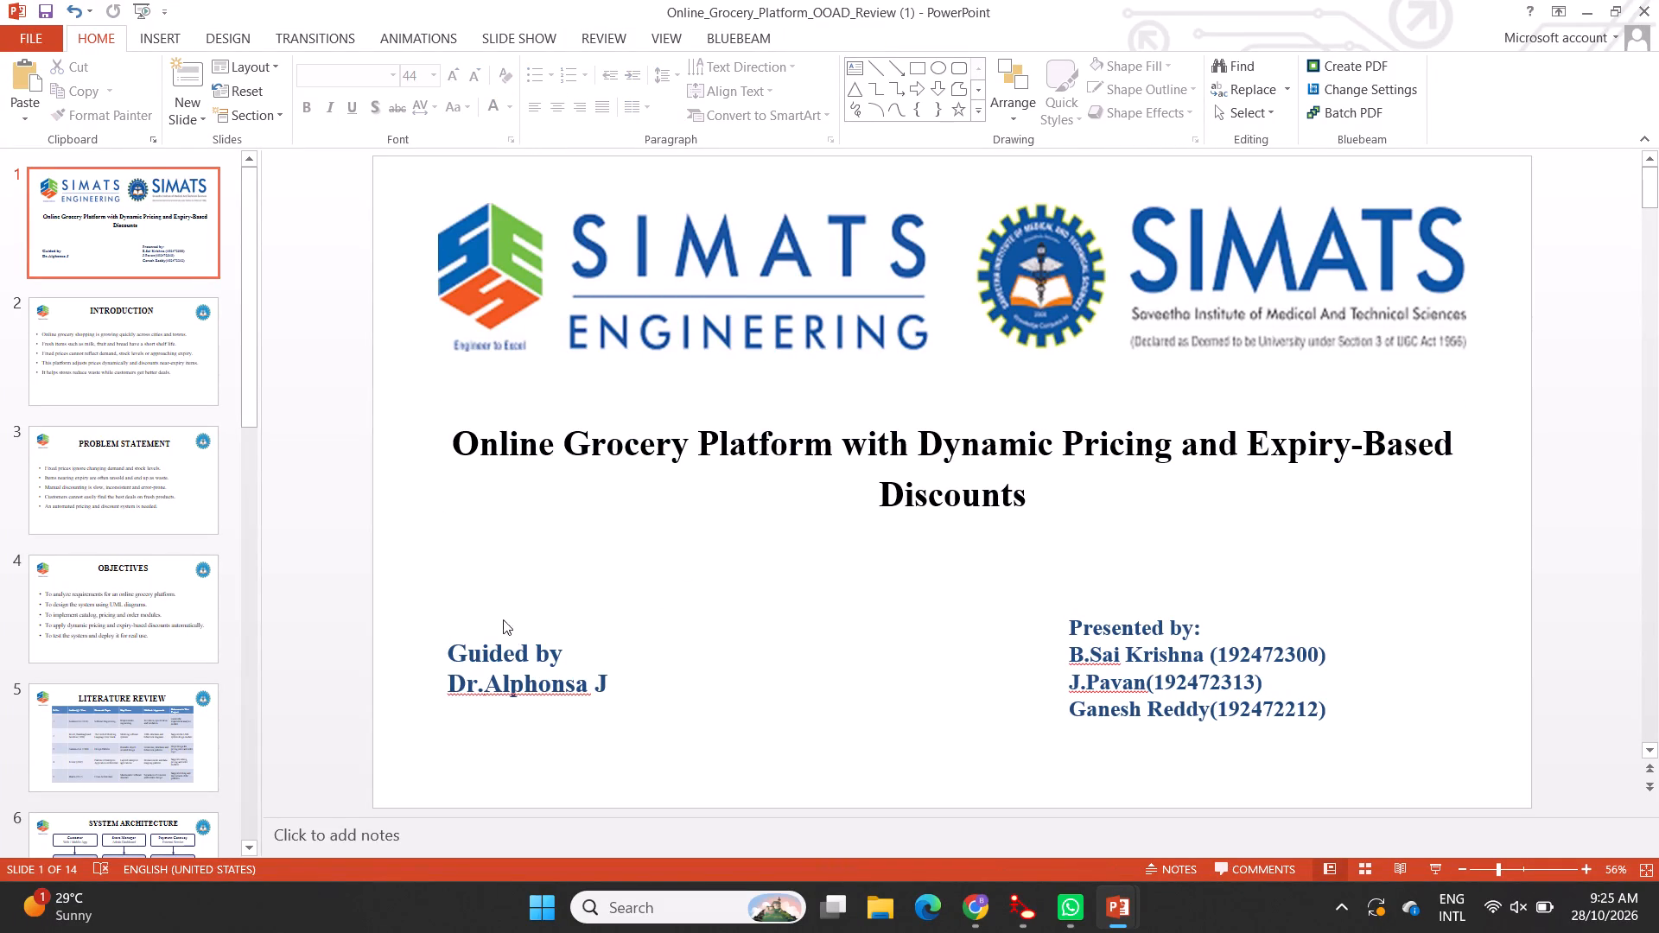
Change the font color of the two-line Guided by text on slide 1 to black.
left_click_drag(454, 654, 617, 687)
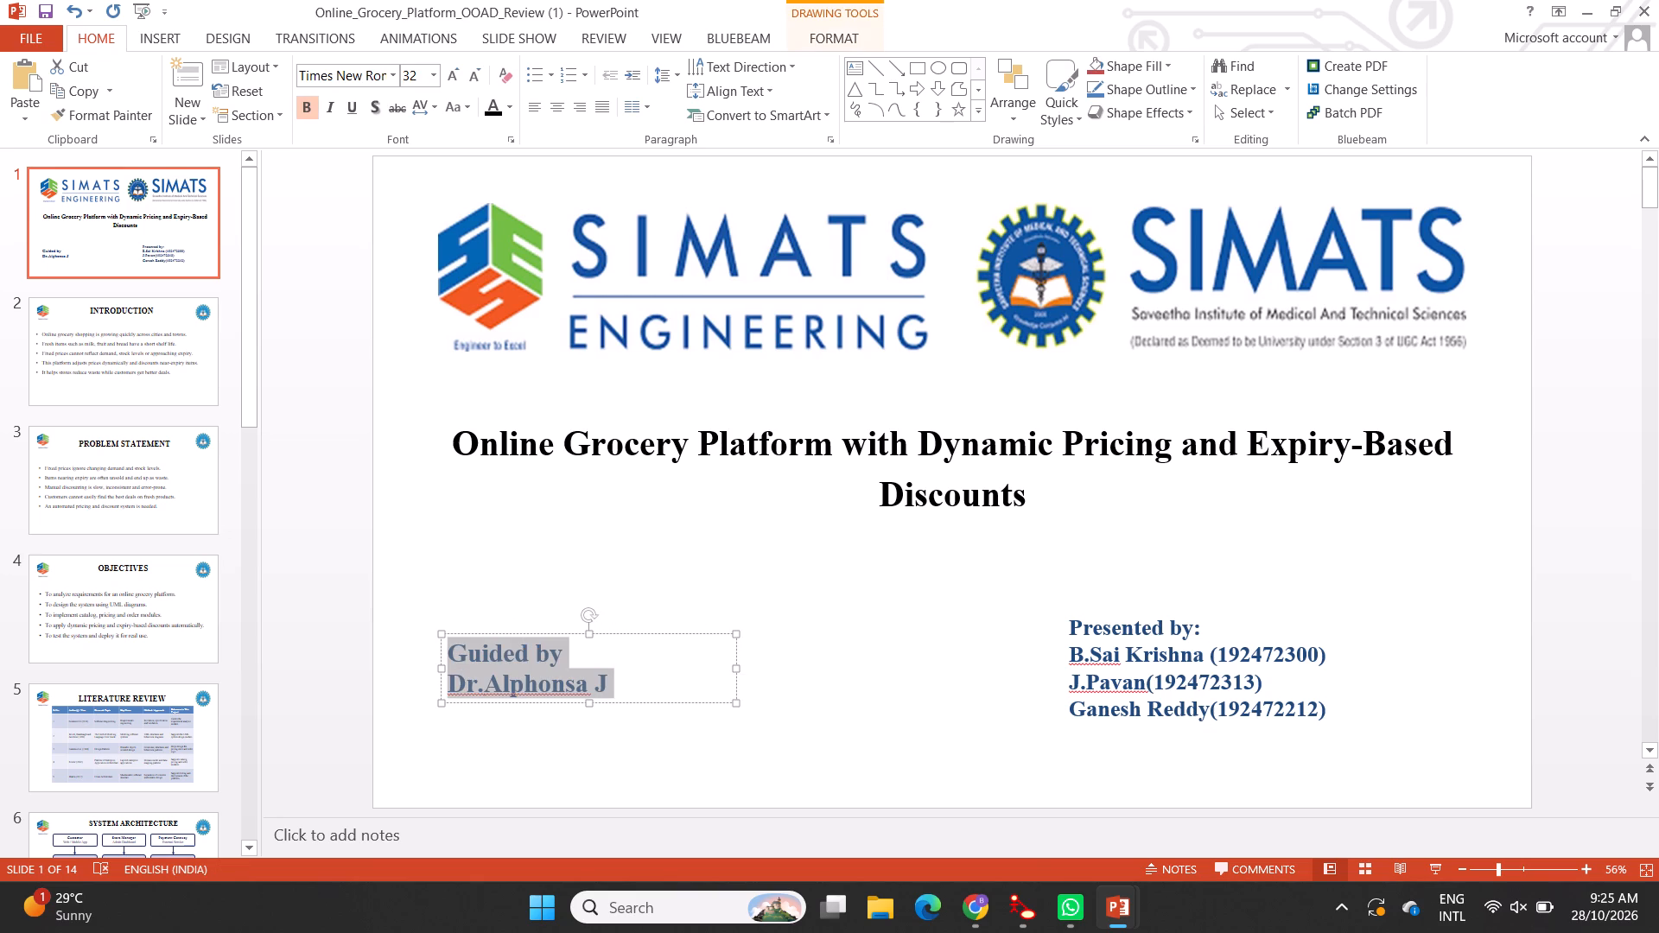
left_click(492, 112)
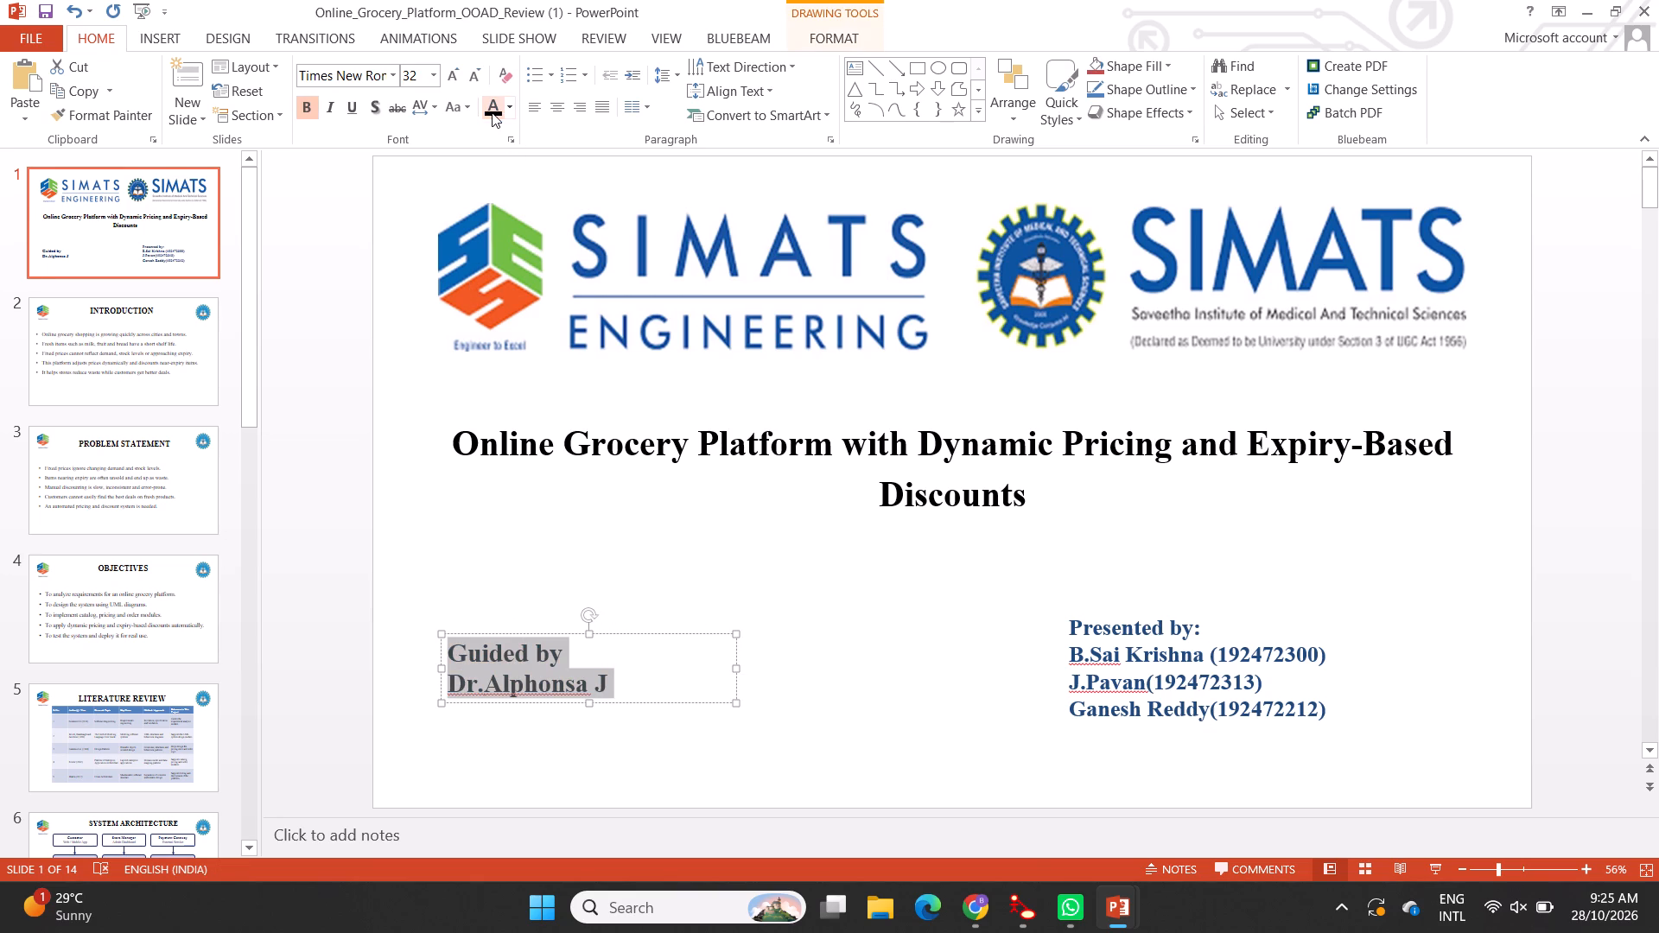
left_click(809, 593)
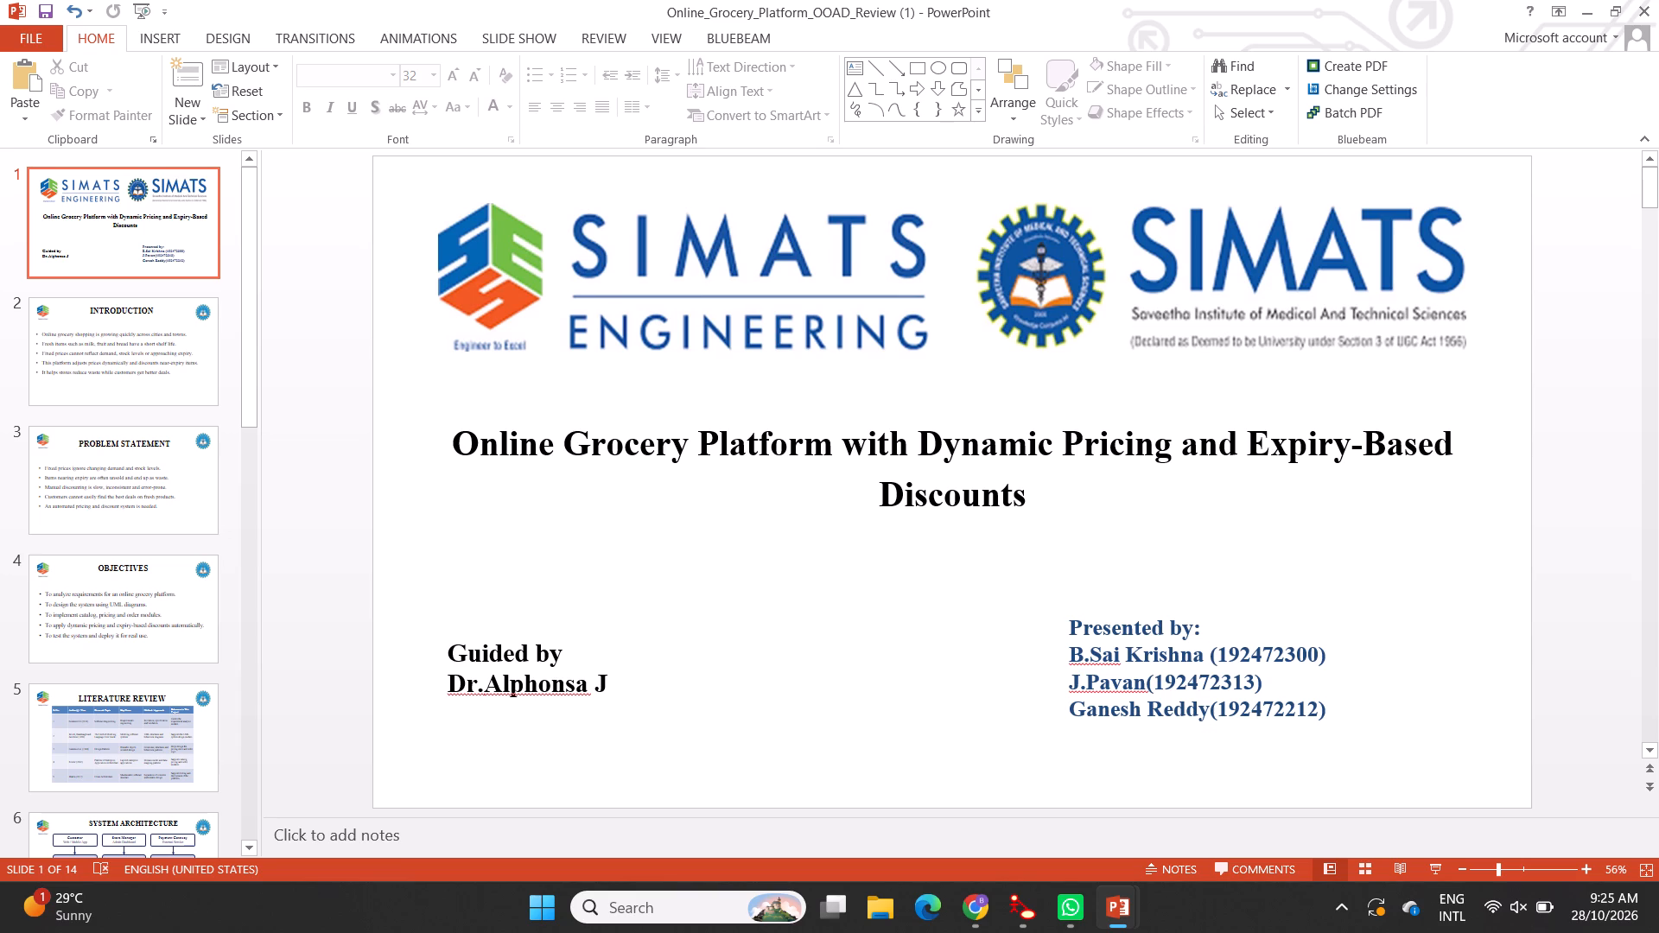
Change the font color of the Presented by text and the presenter lines on slide 1 to black.
left_click_drag(1073, 628, 1279, 696)
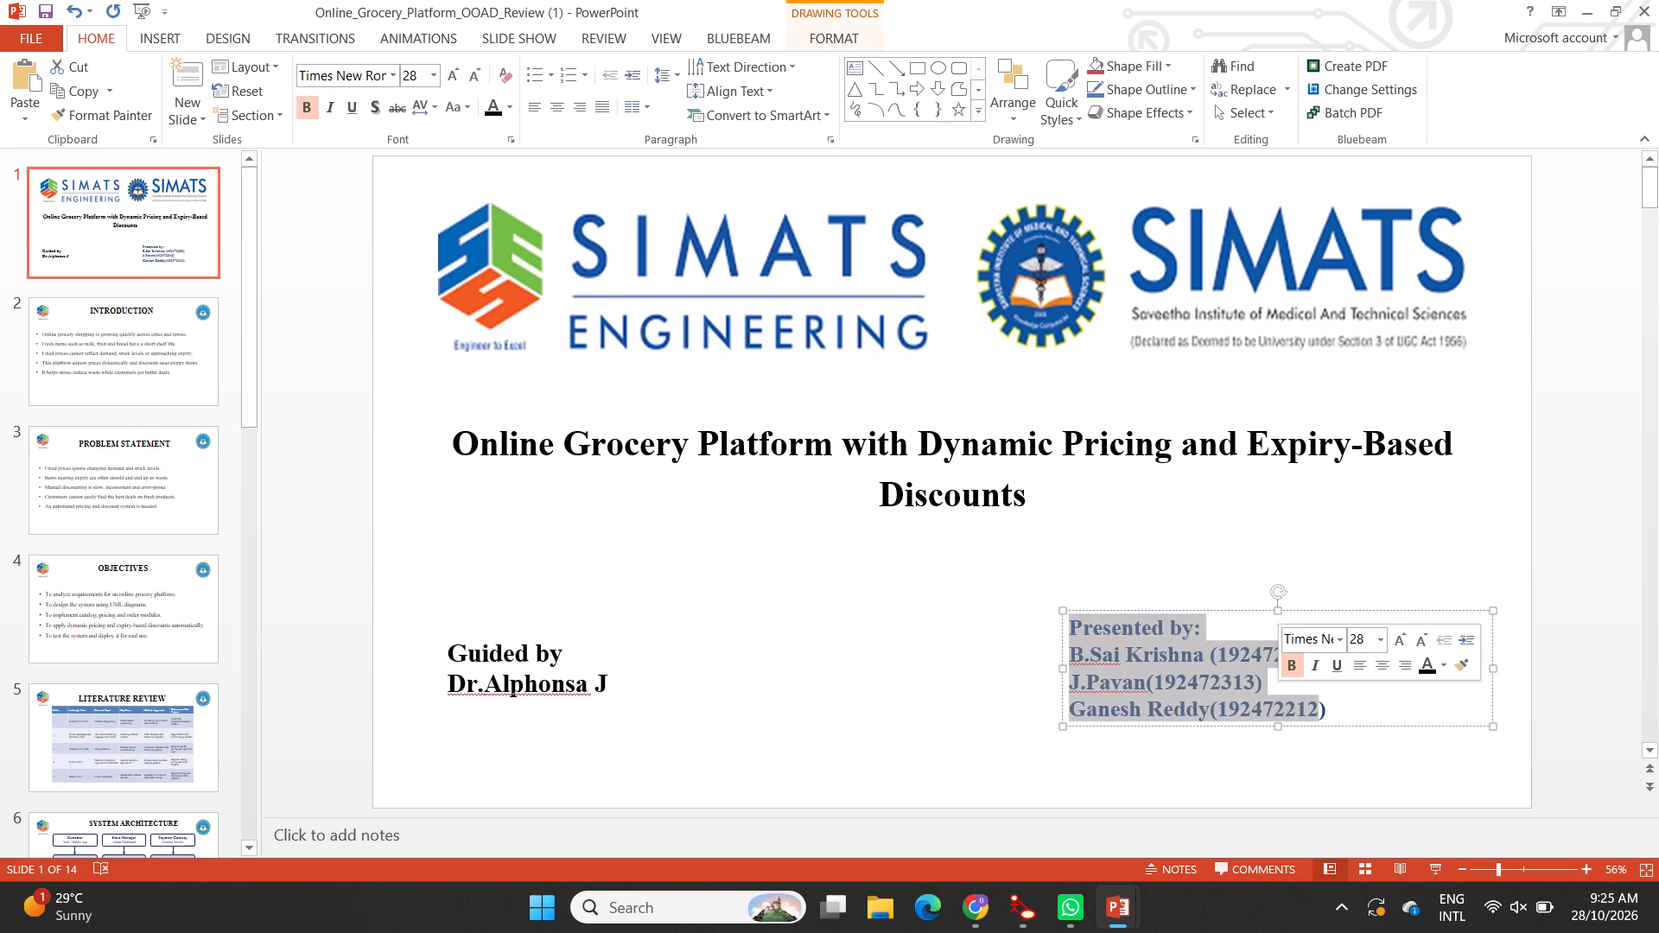
left_click(495, 117)
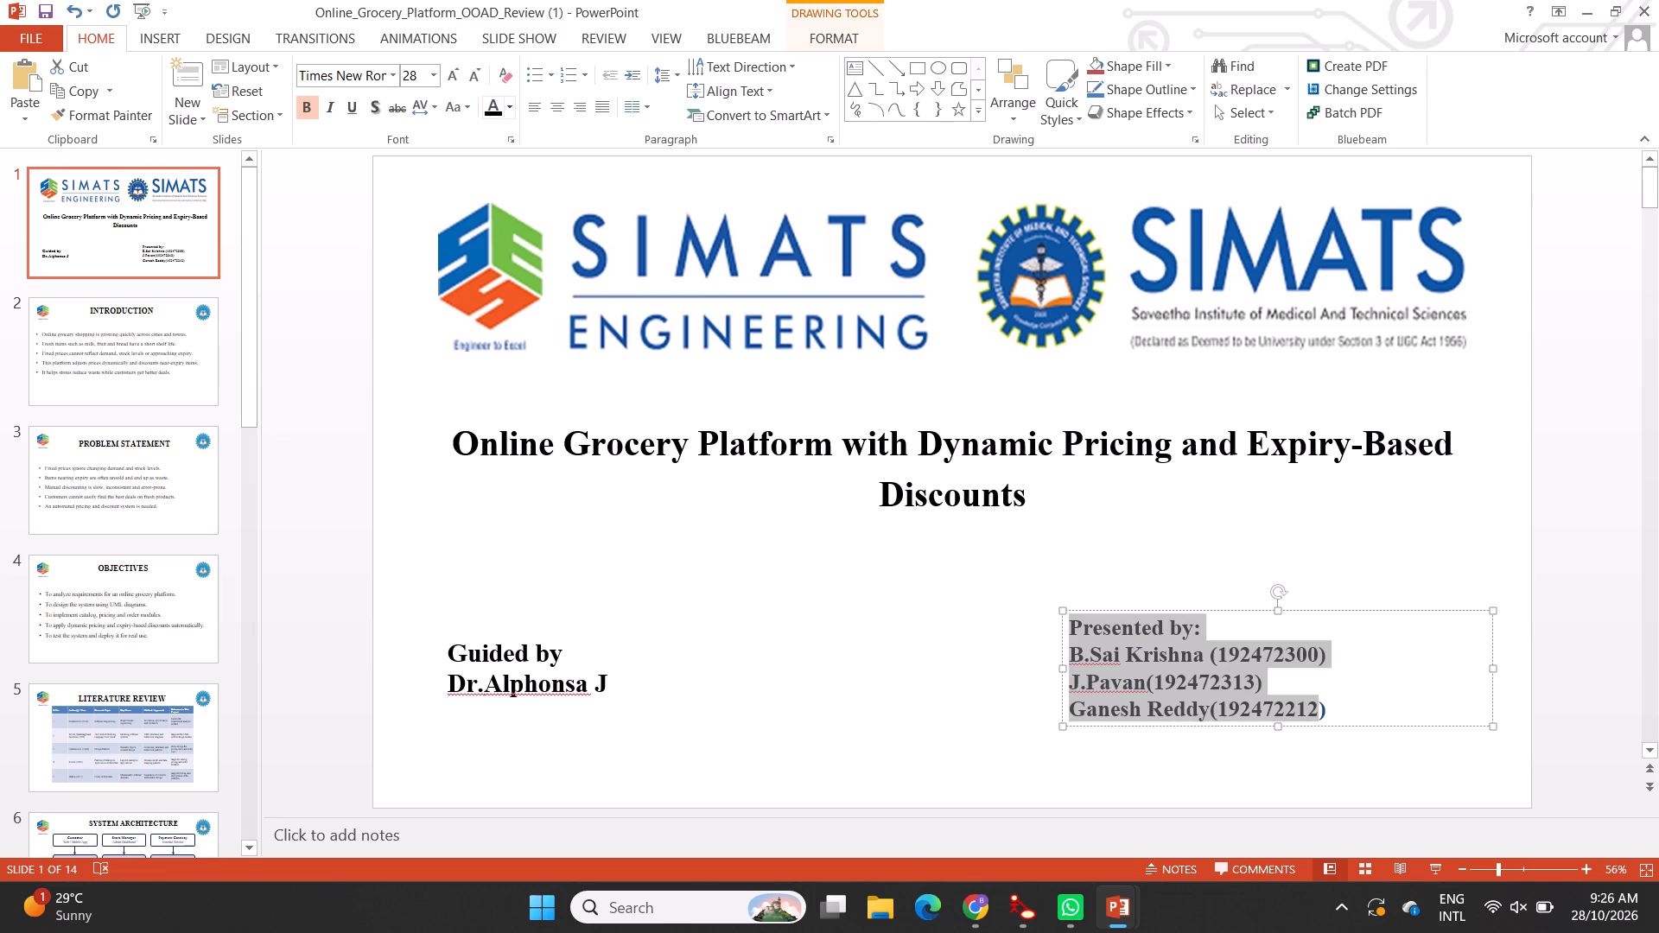
left_click(745, 590)
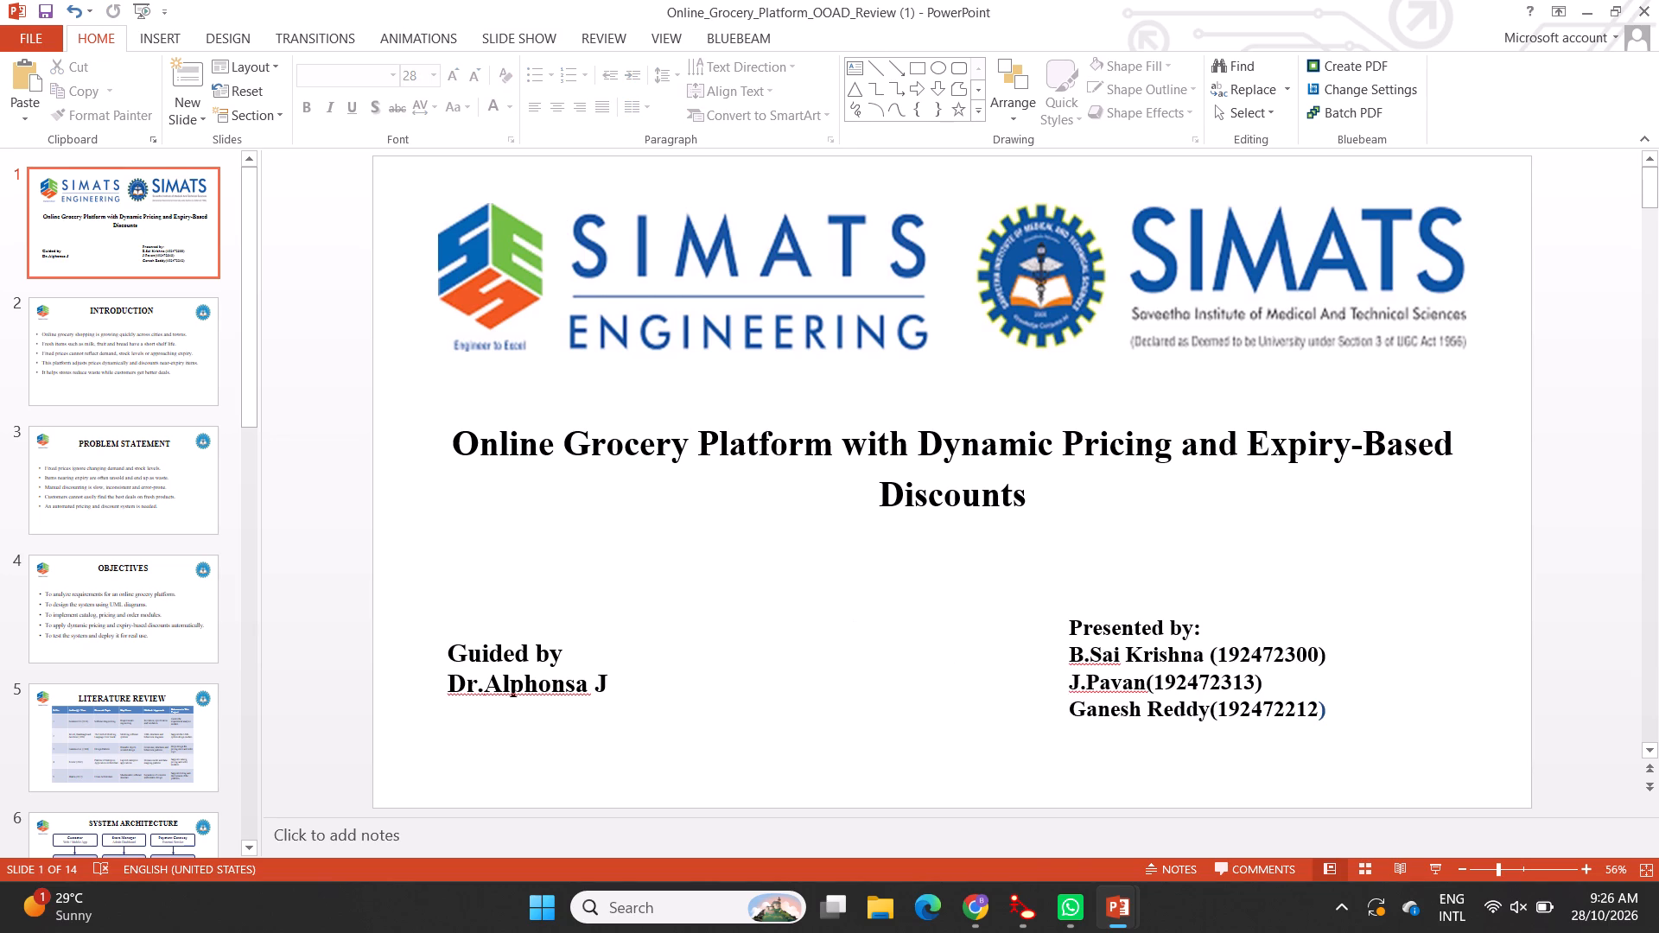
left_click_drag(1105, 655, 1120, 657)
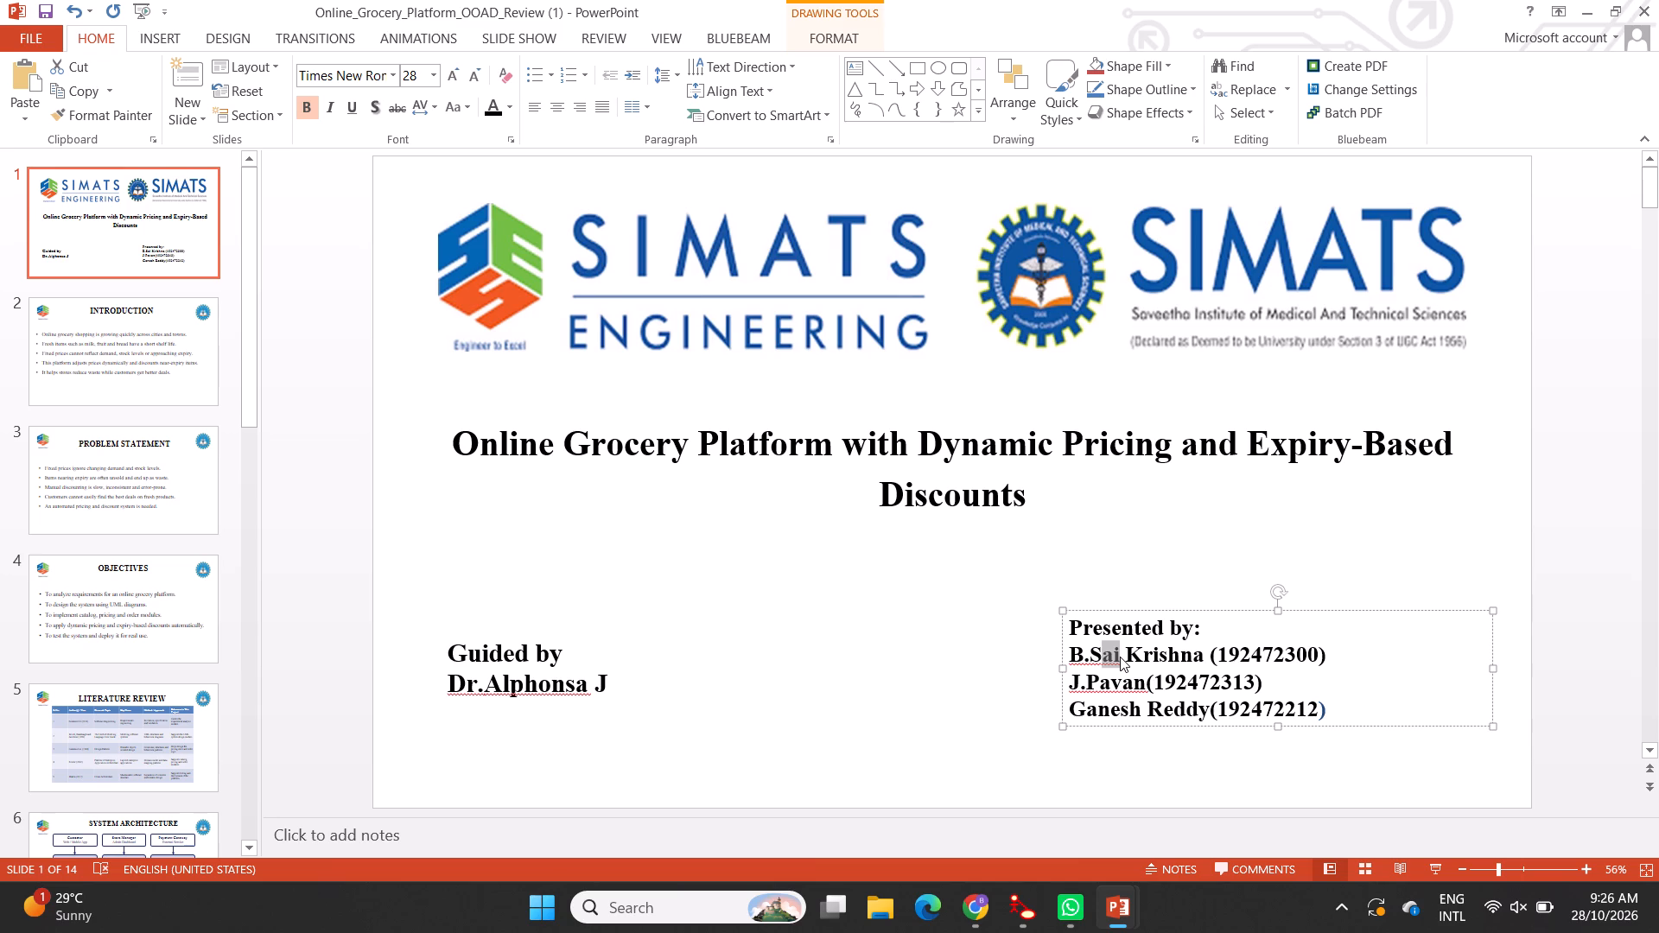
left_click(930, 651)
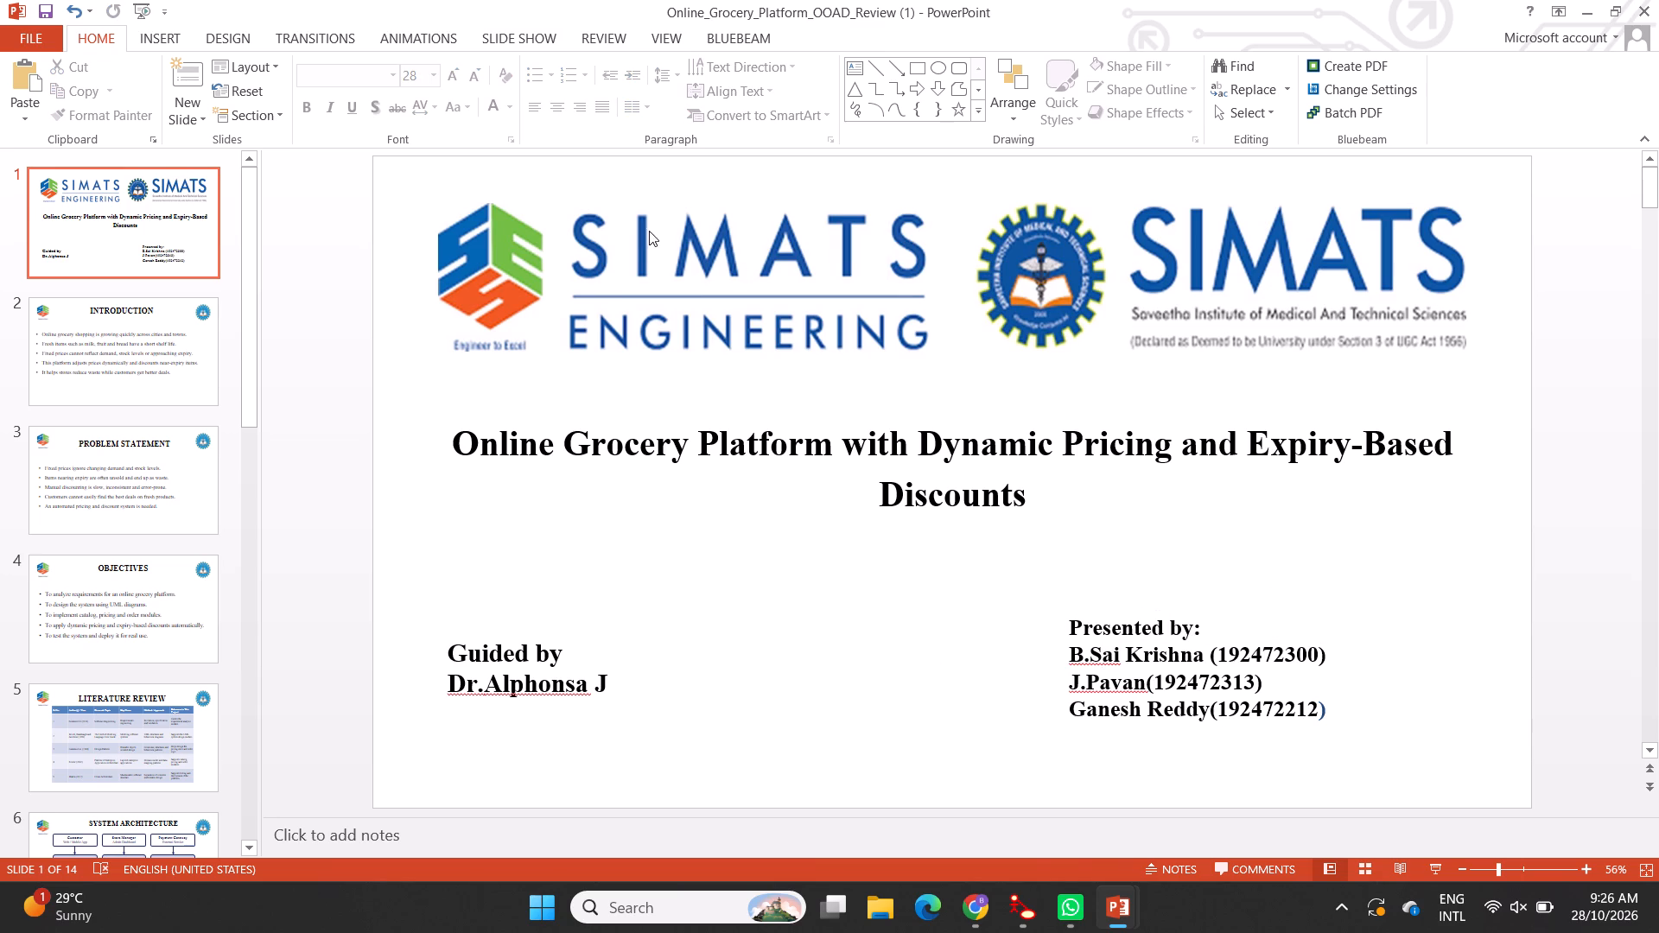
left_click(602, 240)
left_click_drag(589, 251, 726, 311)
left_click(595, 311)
Review the slide thumbnails through to the closing Thank You slide to check the formatting of the whole presentation.
left_click_drag(496, 258, 521, 274)
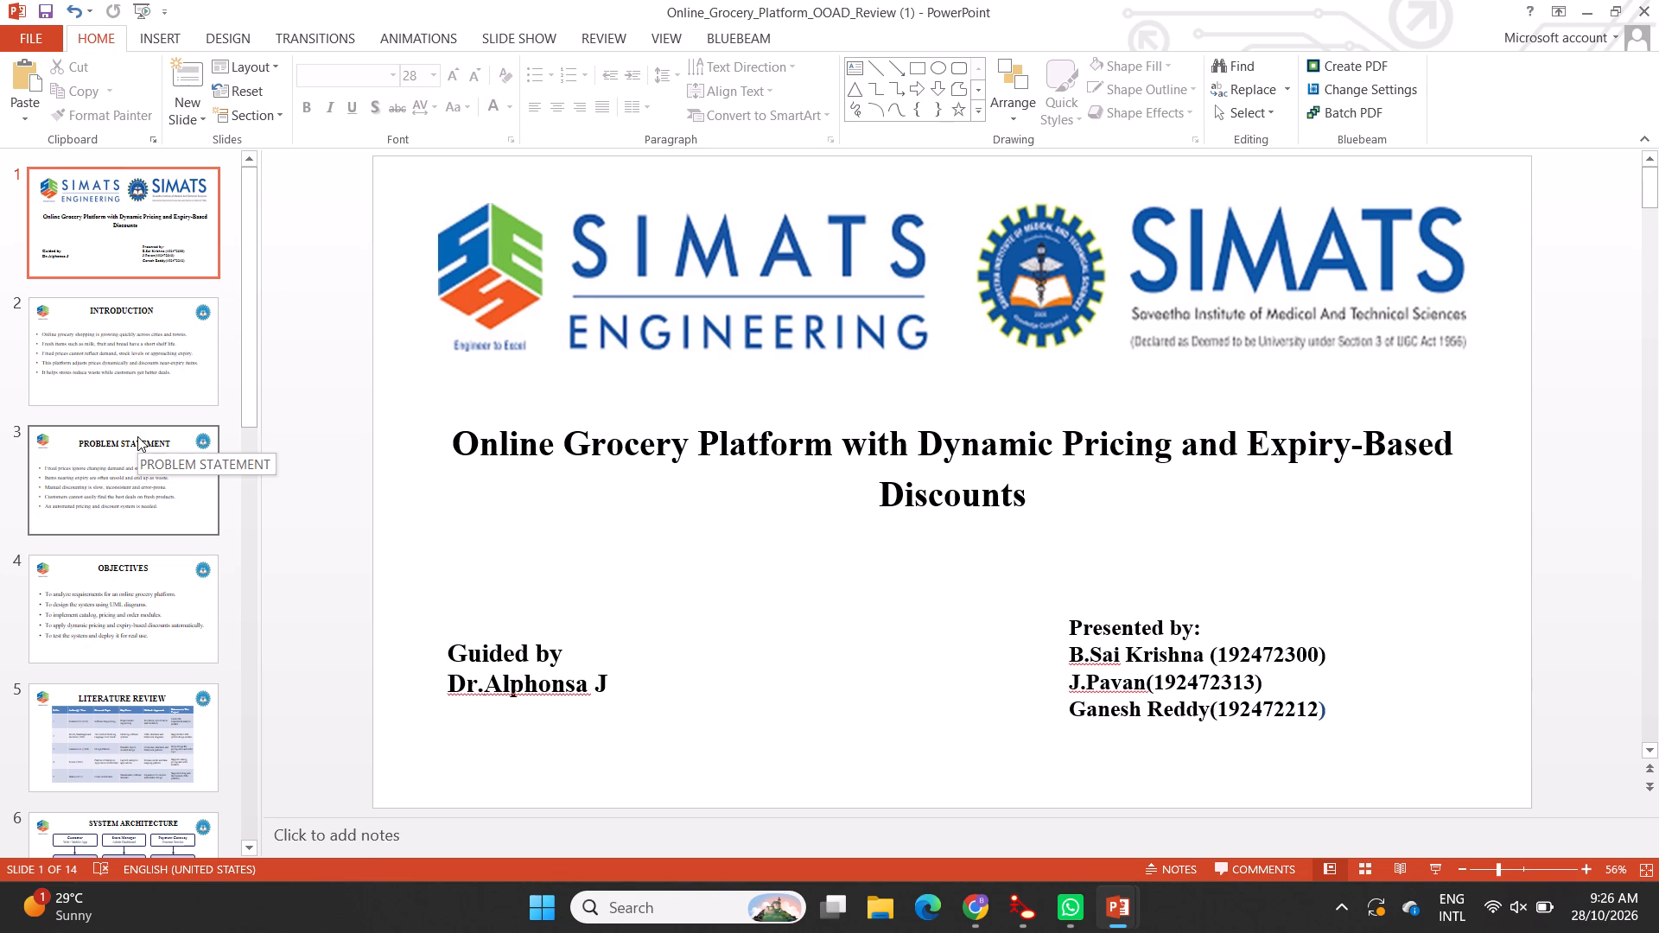
scroll(137, 436, "down", 6)
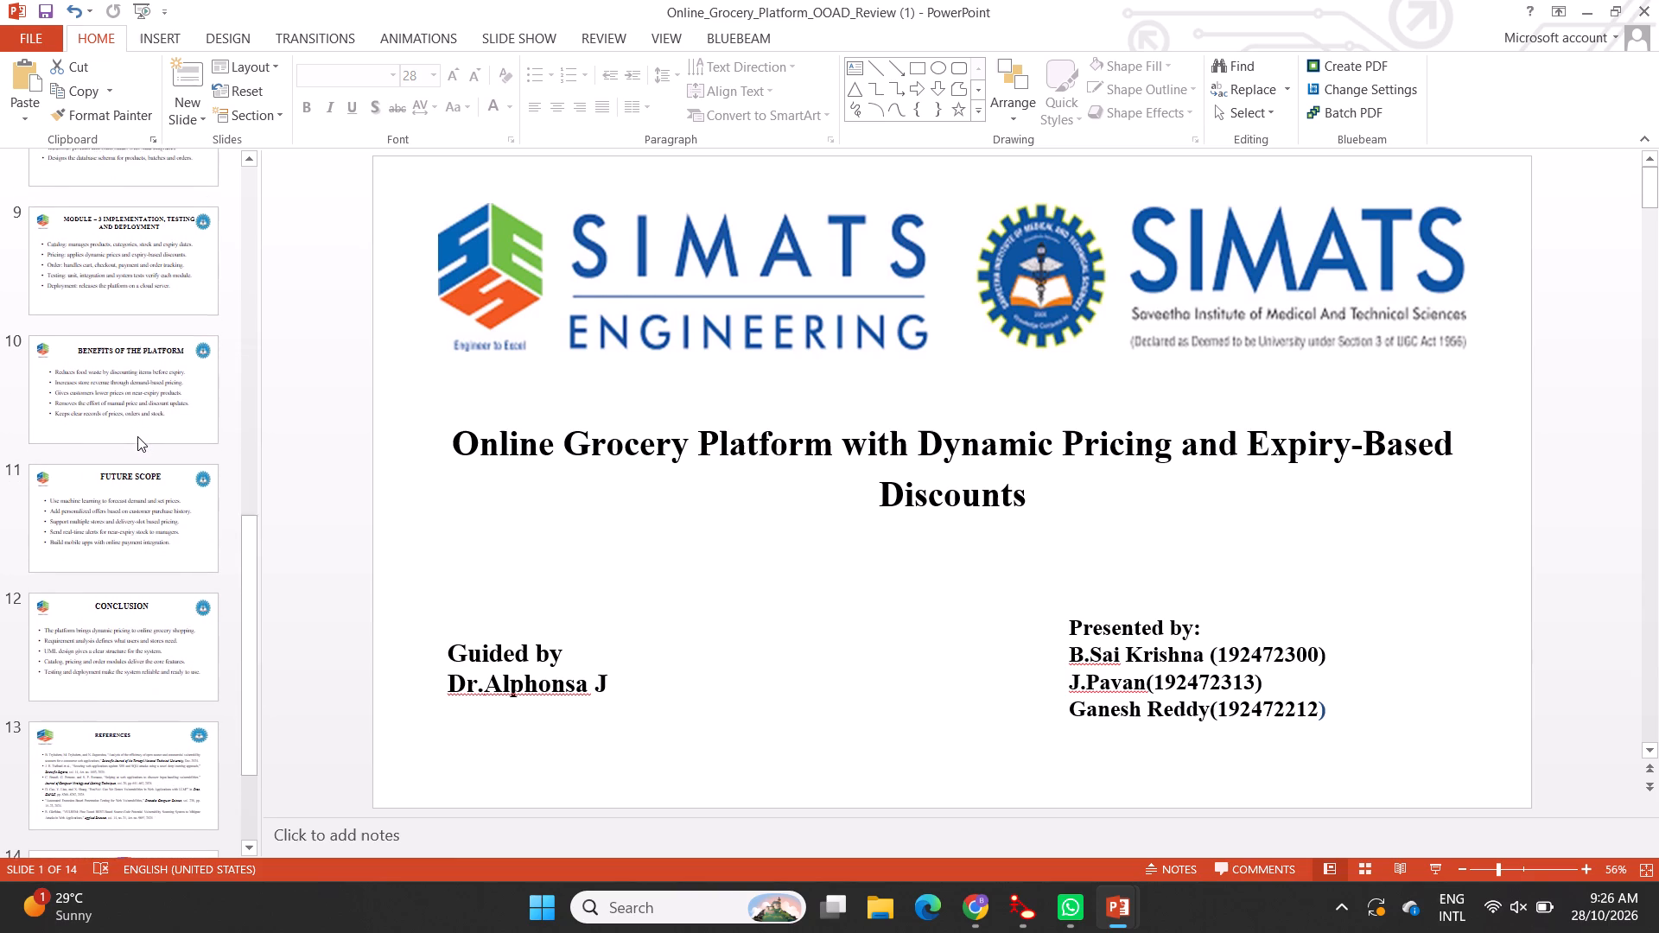
scroll(137, 436, "down", 2)
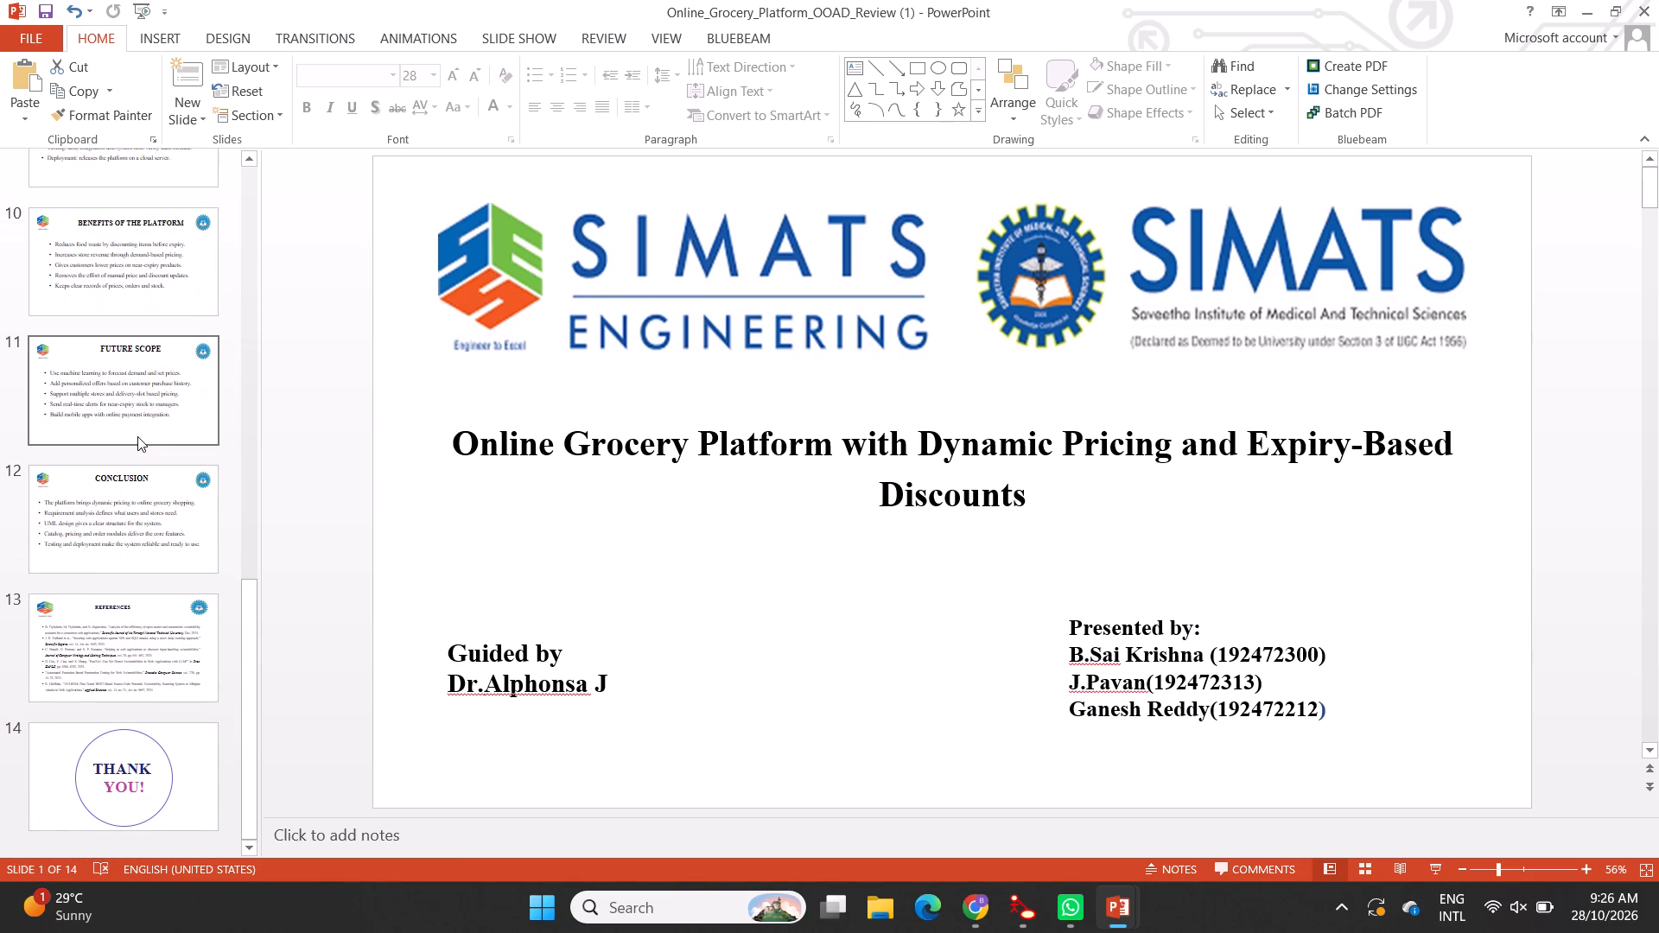
scroll(137, 436, "down", 1)
scroll(137, 436, "up", 15)
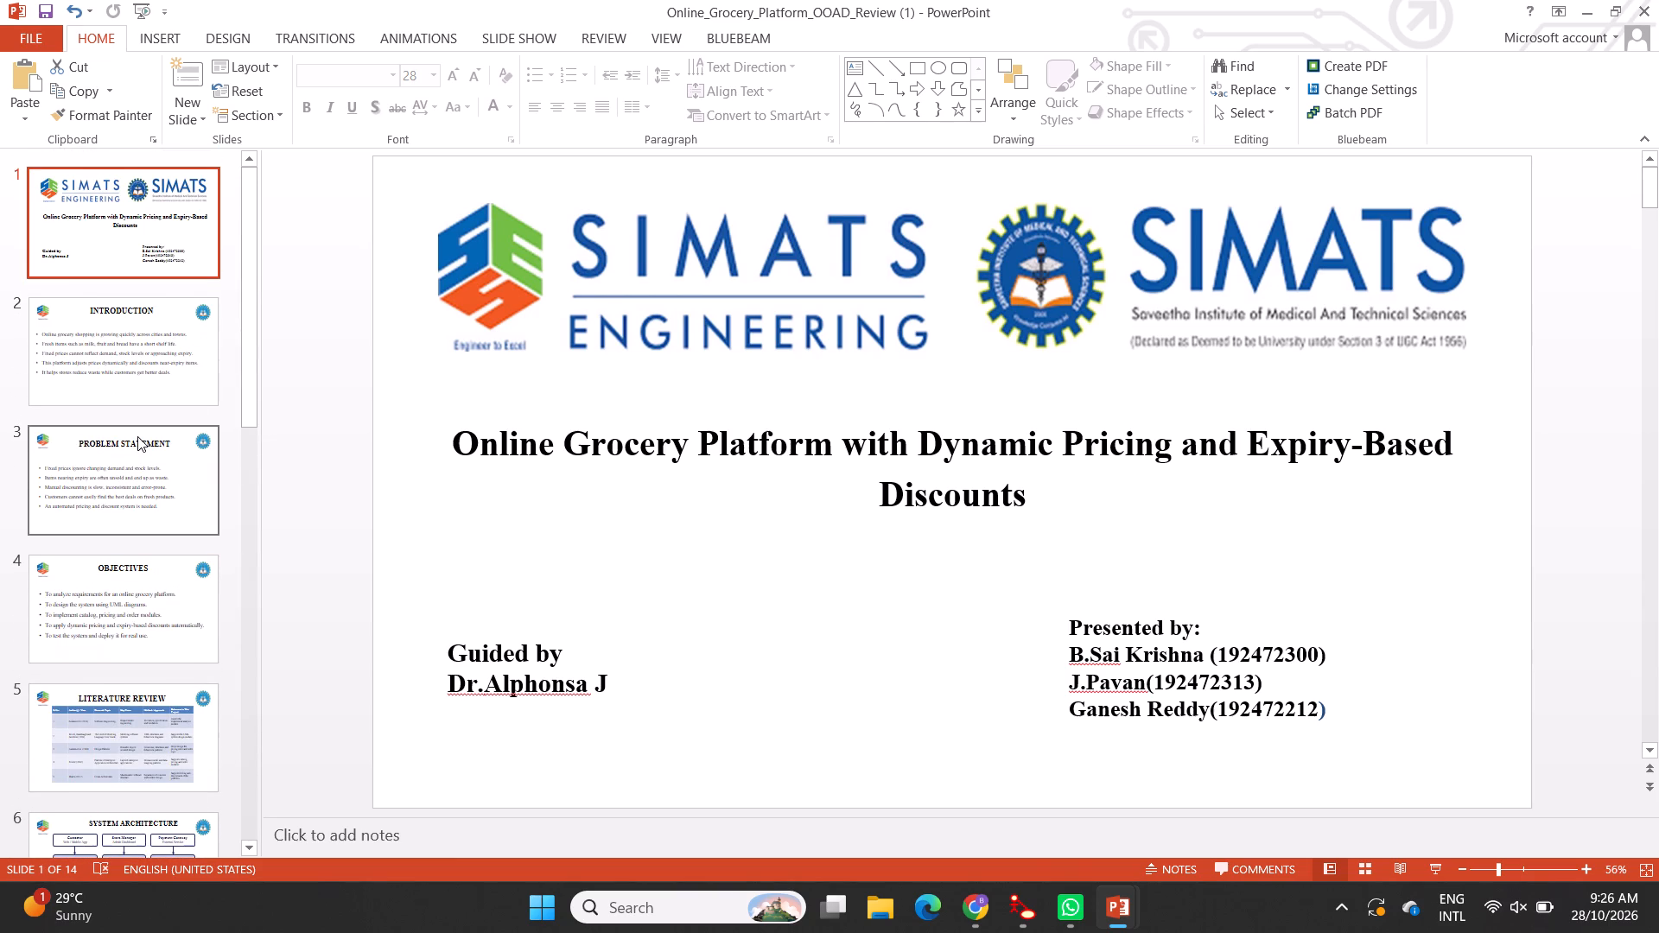
Save a copy of the presentation in the computer's Downloads folder under the file name OOAD PPT.
left_click(45, 43)
left_click(54, 241)
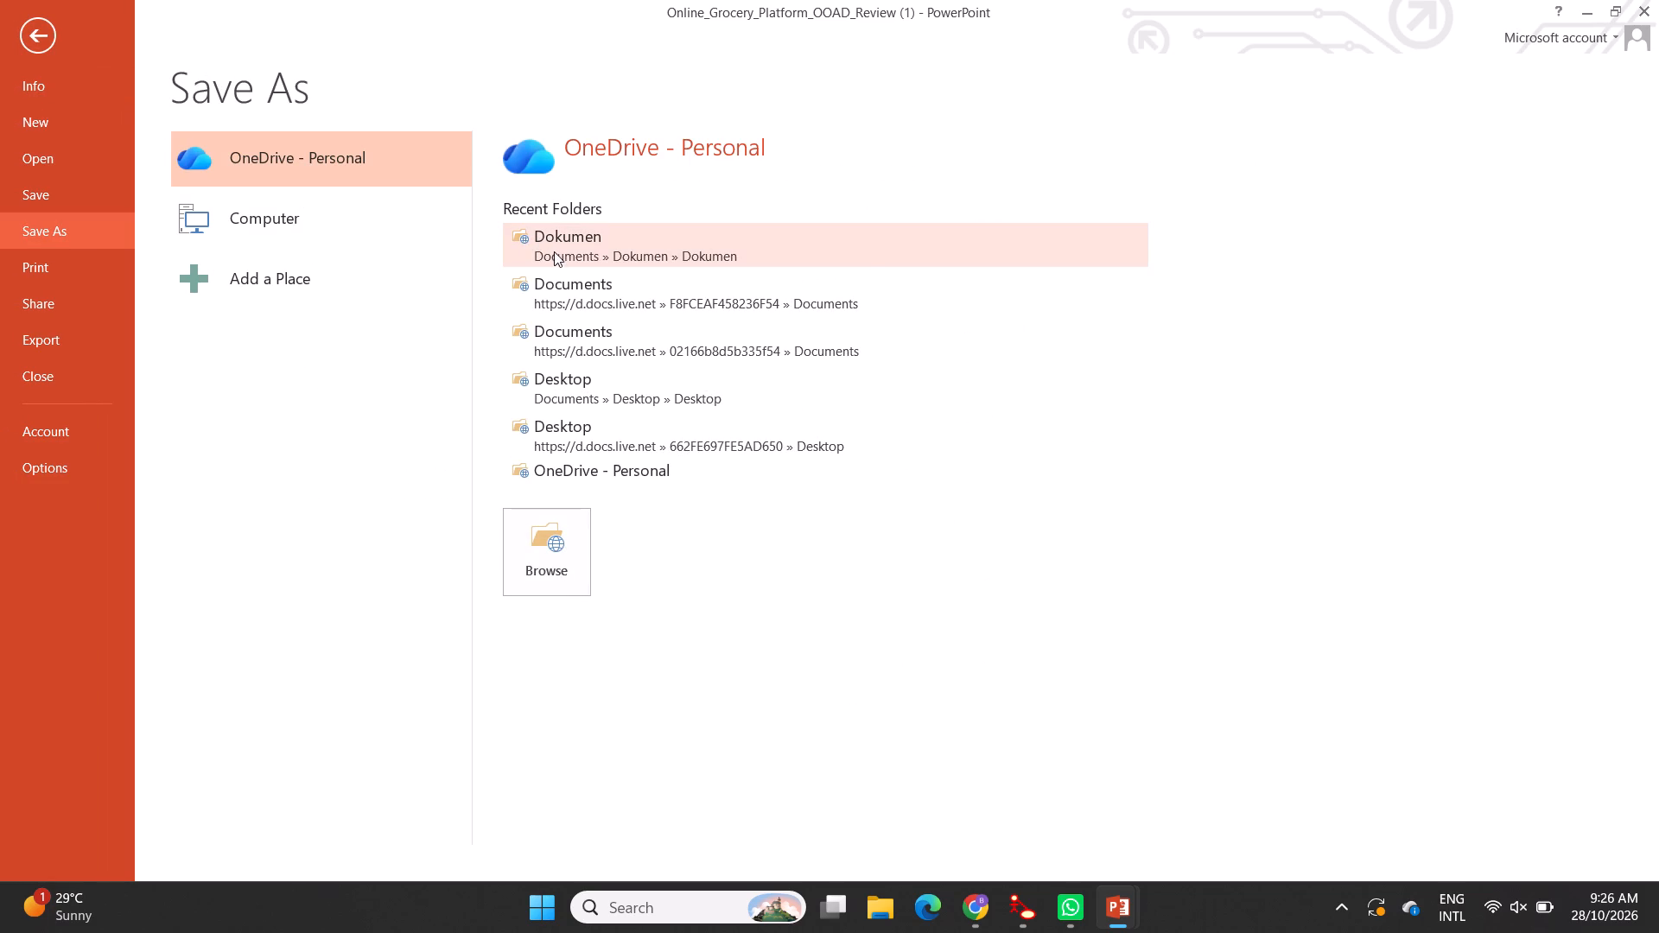
left_click(417, 233)
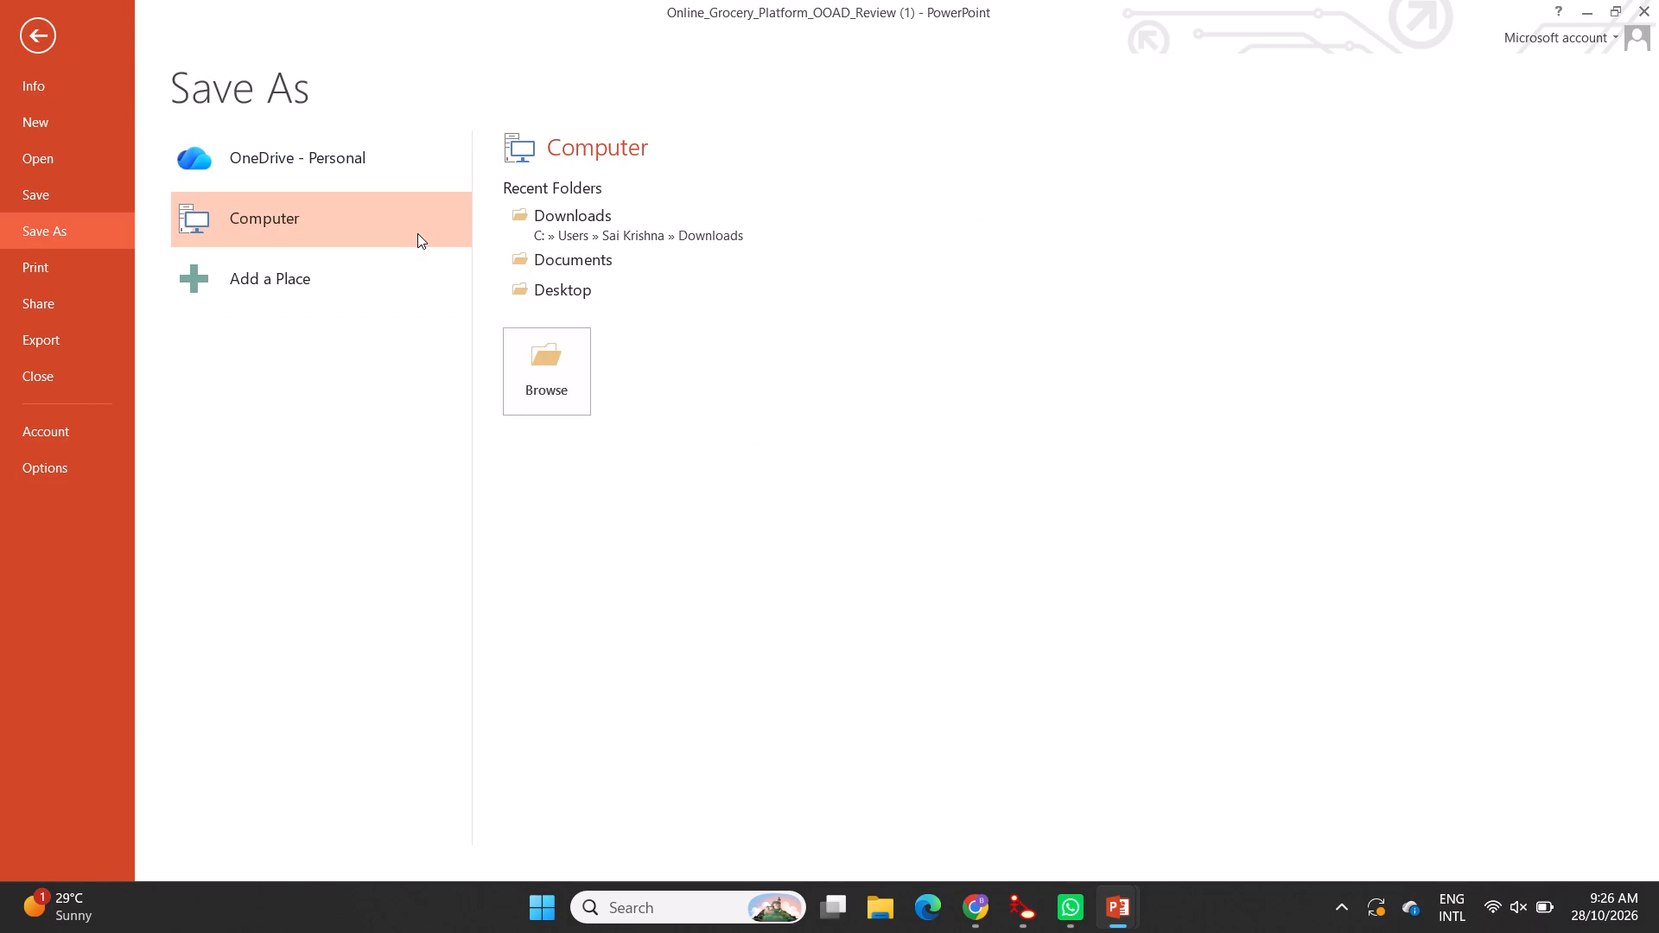
left_click(553, 220)
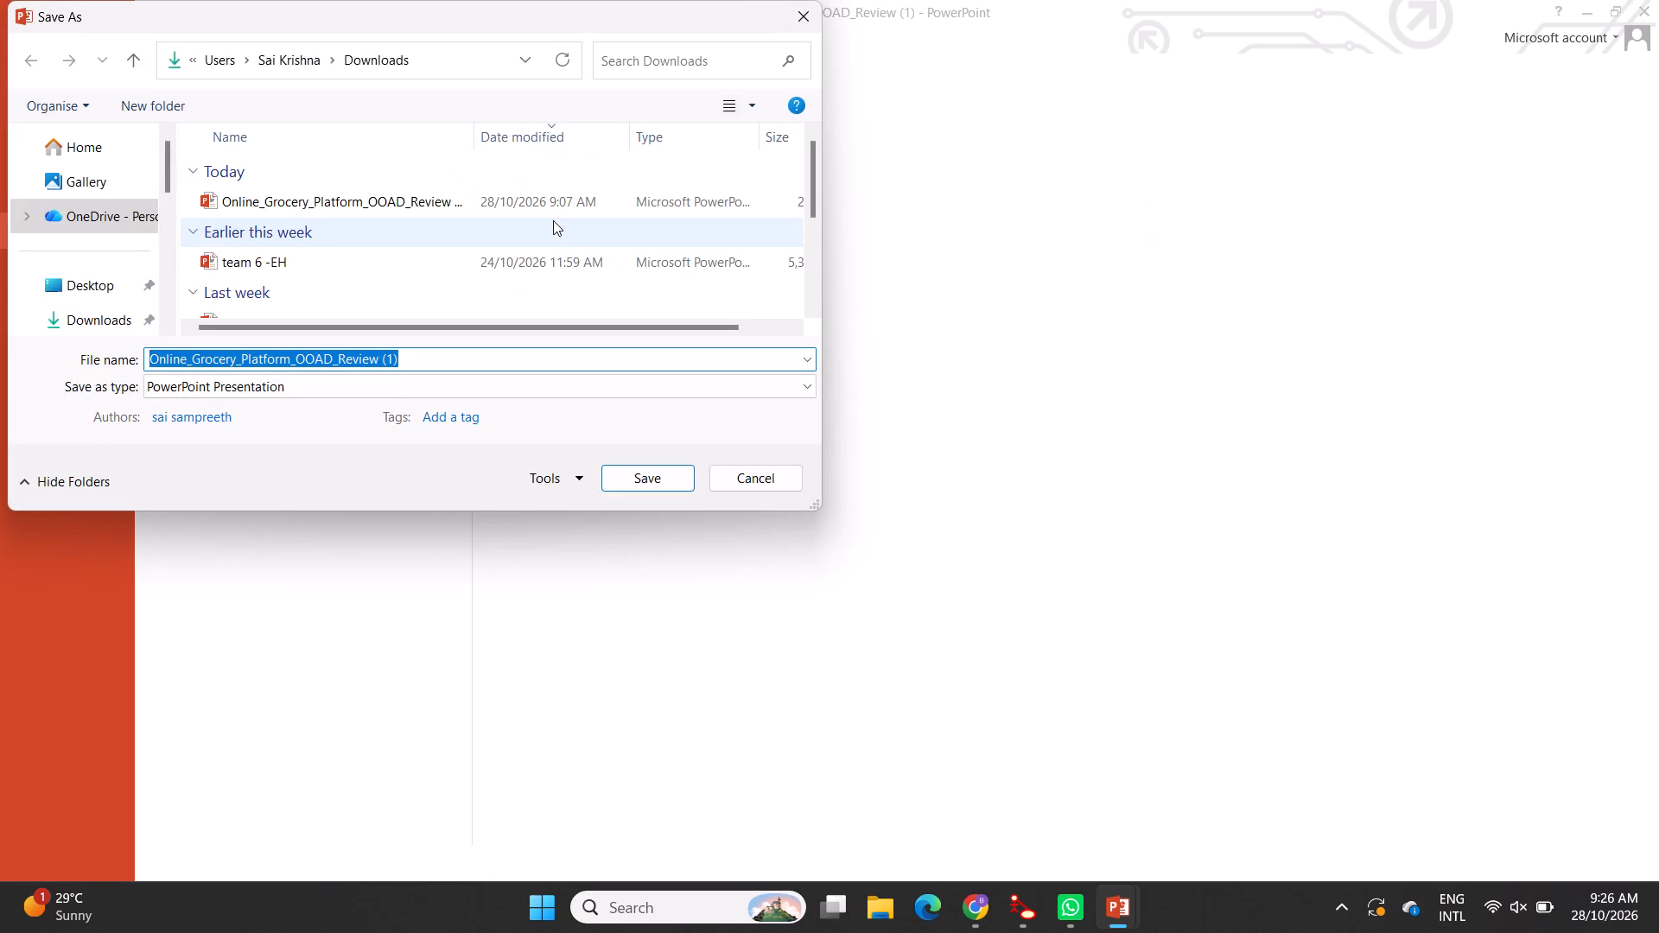
key("BackSpace")
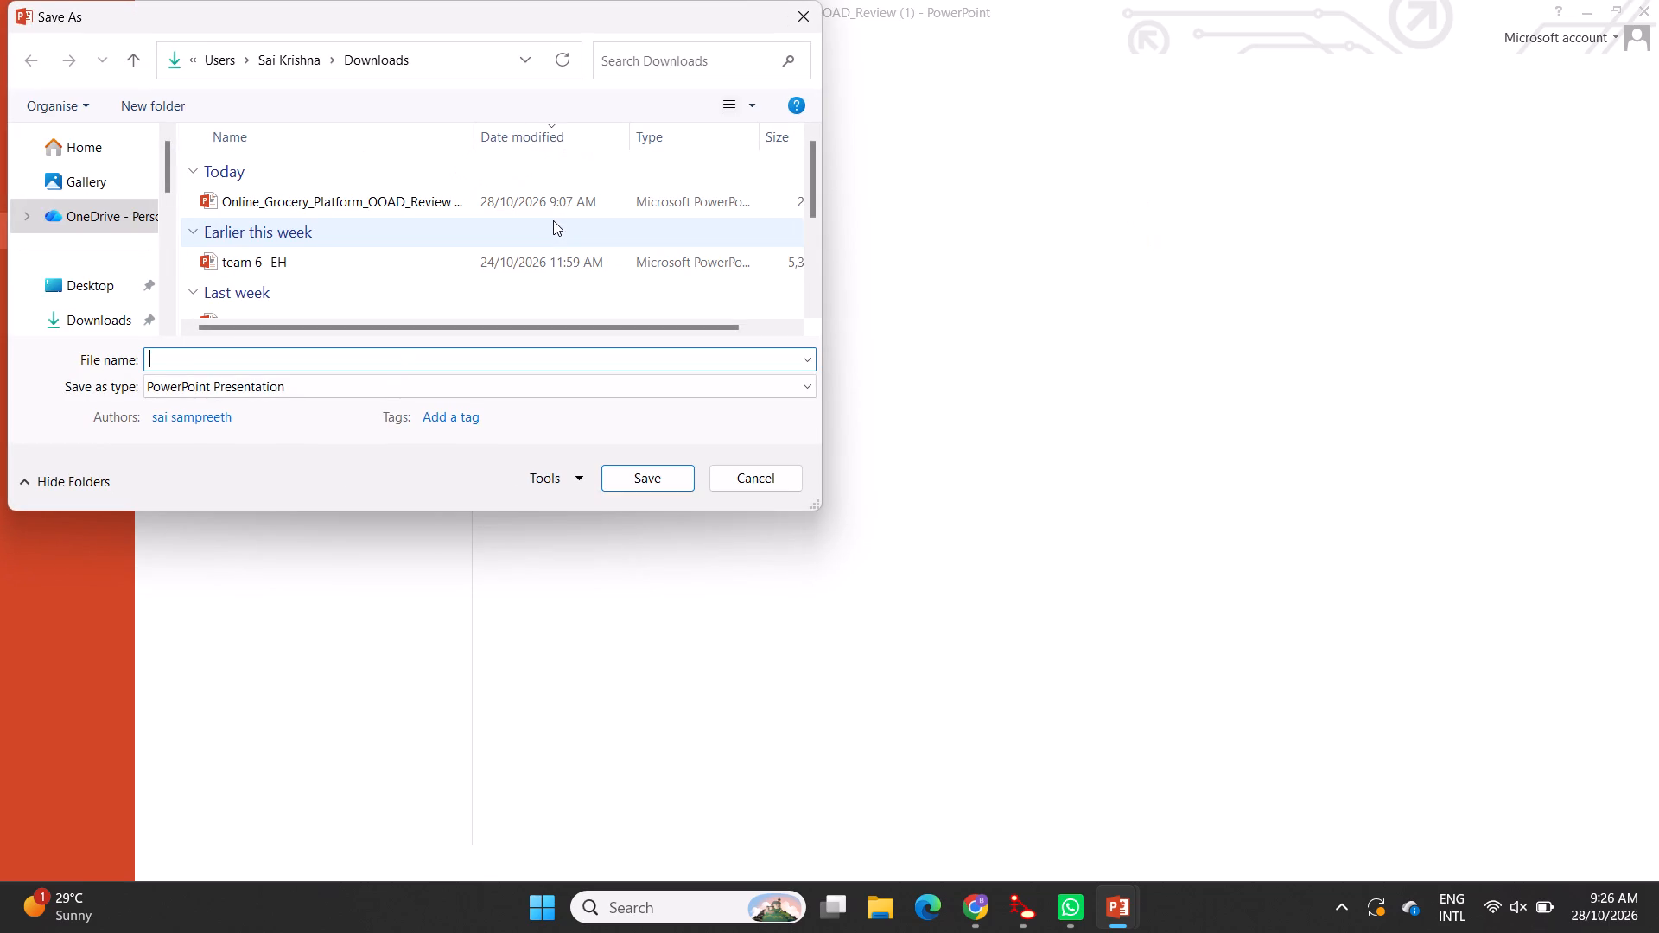
type("OOA")
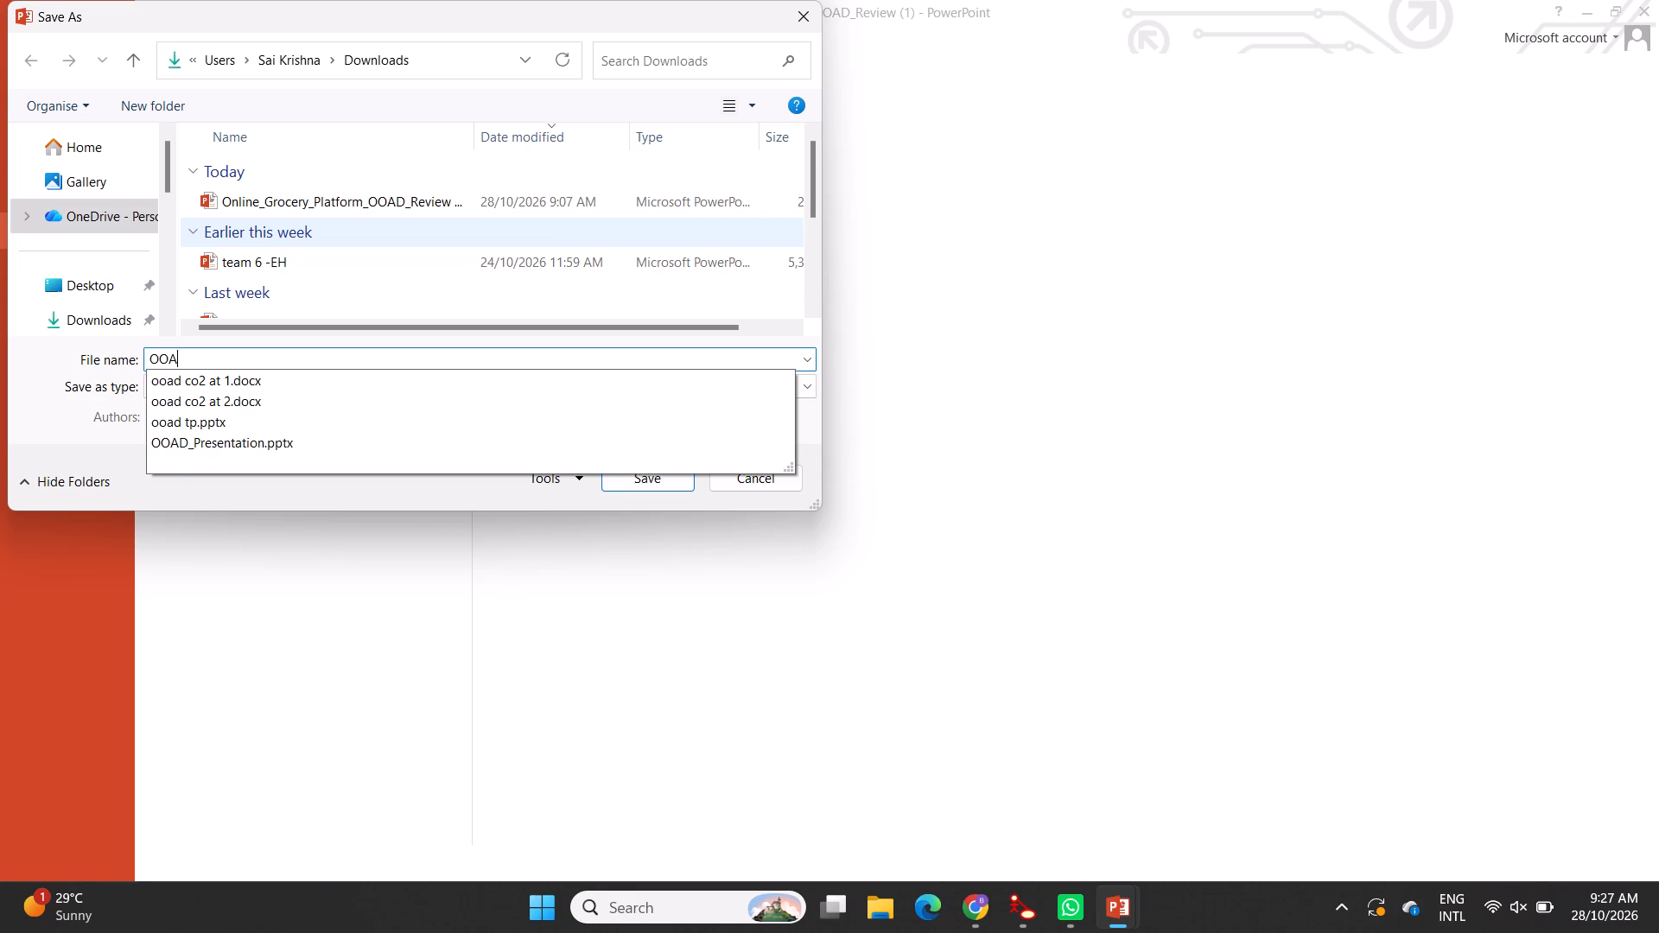
type("D")
key("space")
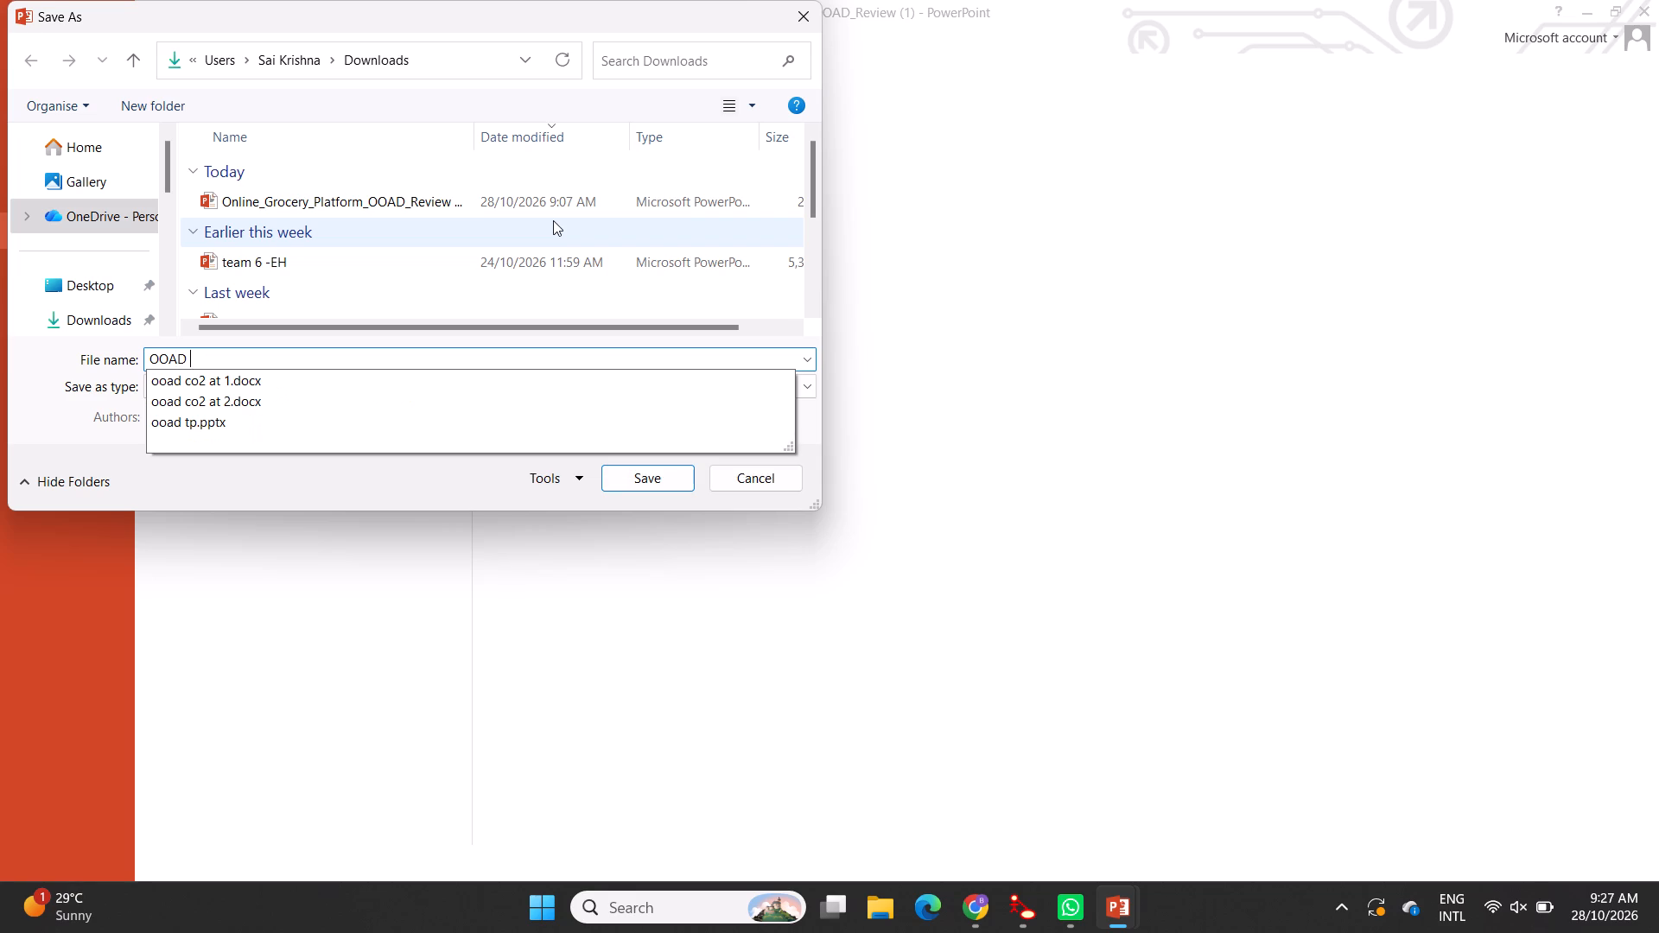
type("PP")
type("T")
key("space")
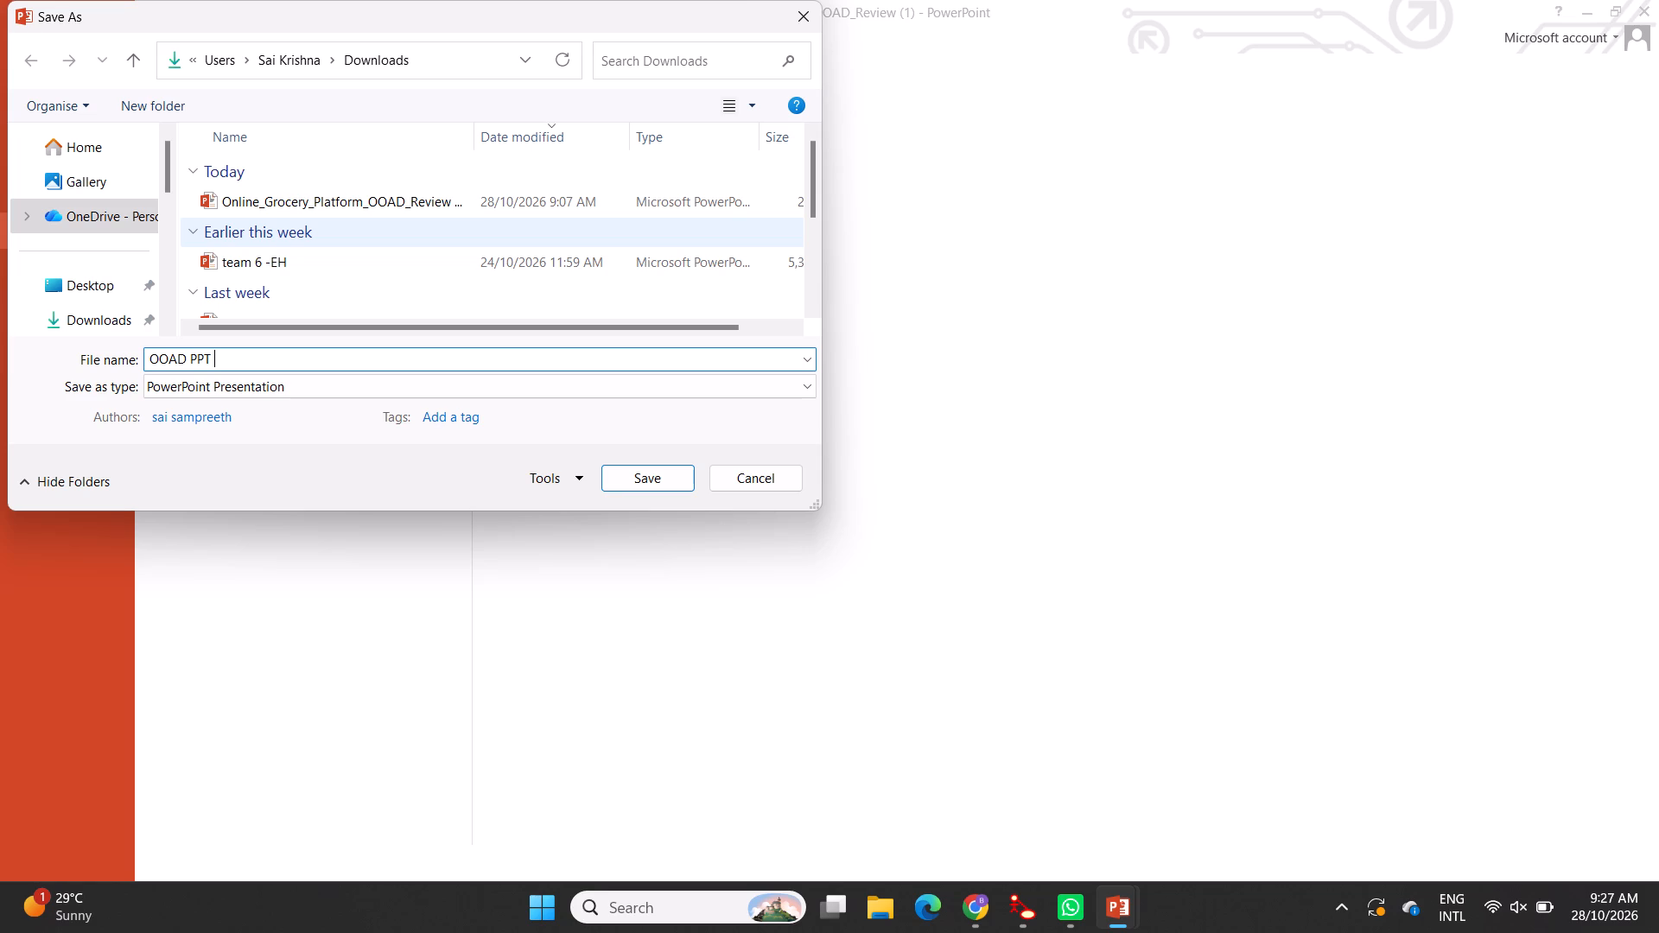
key("Return")
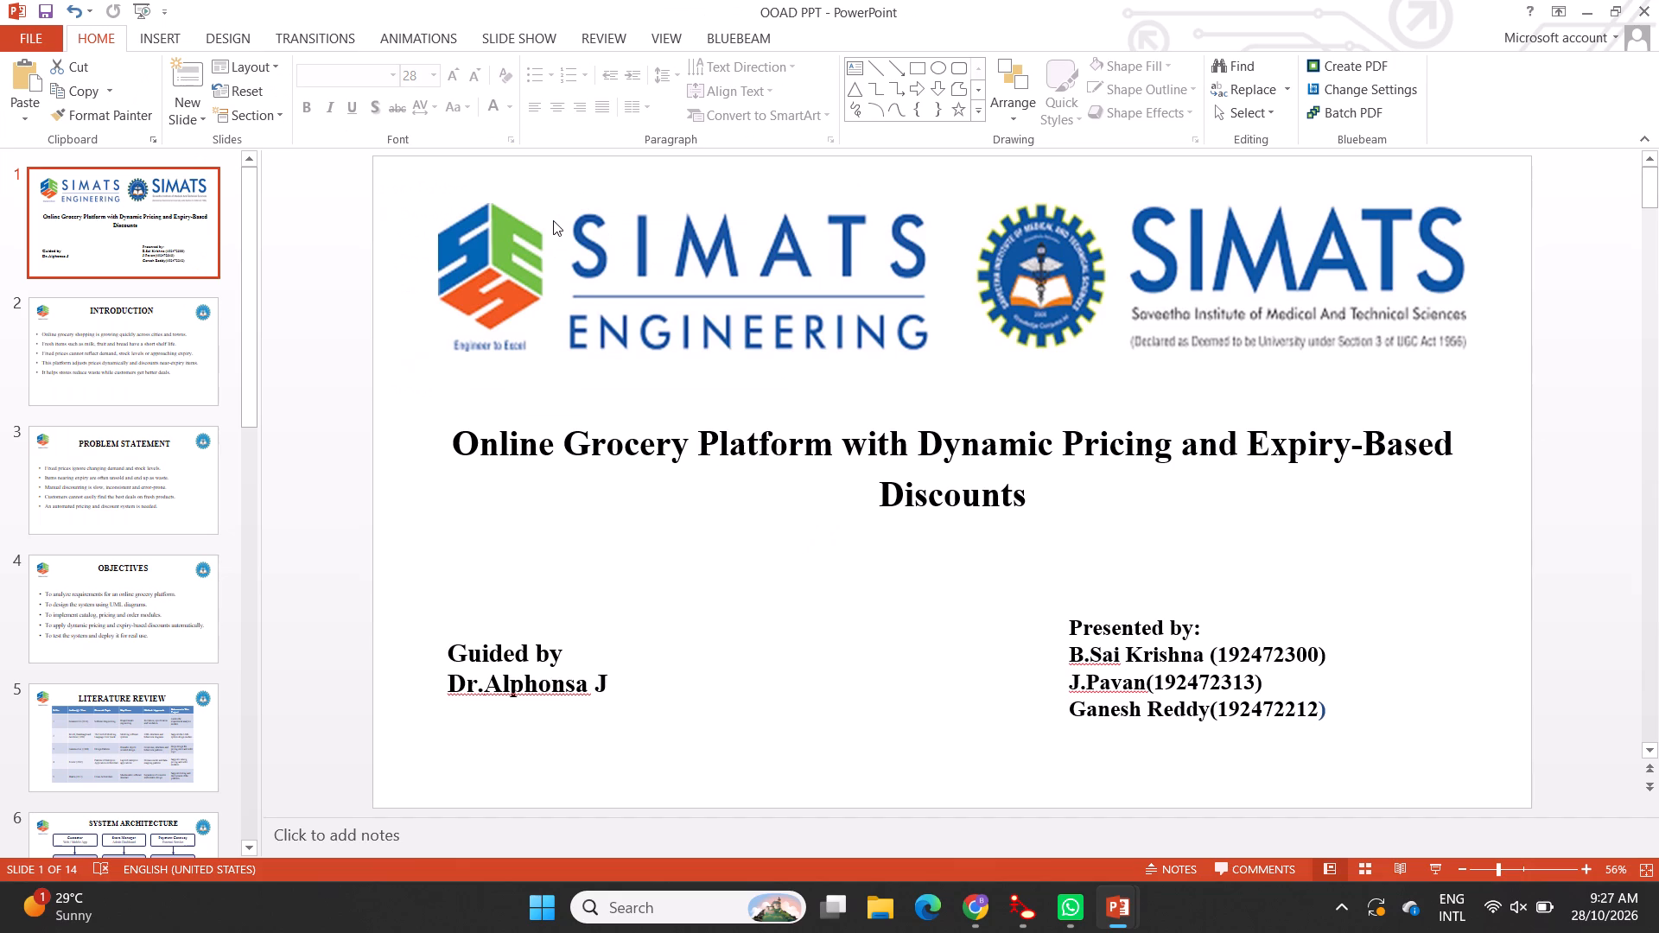
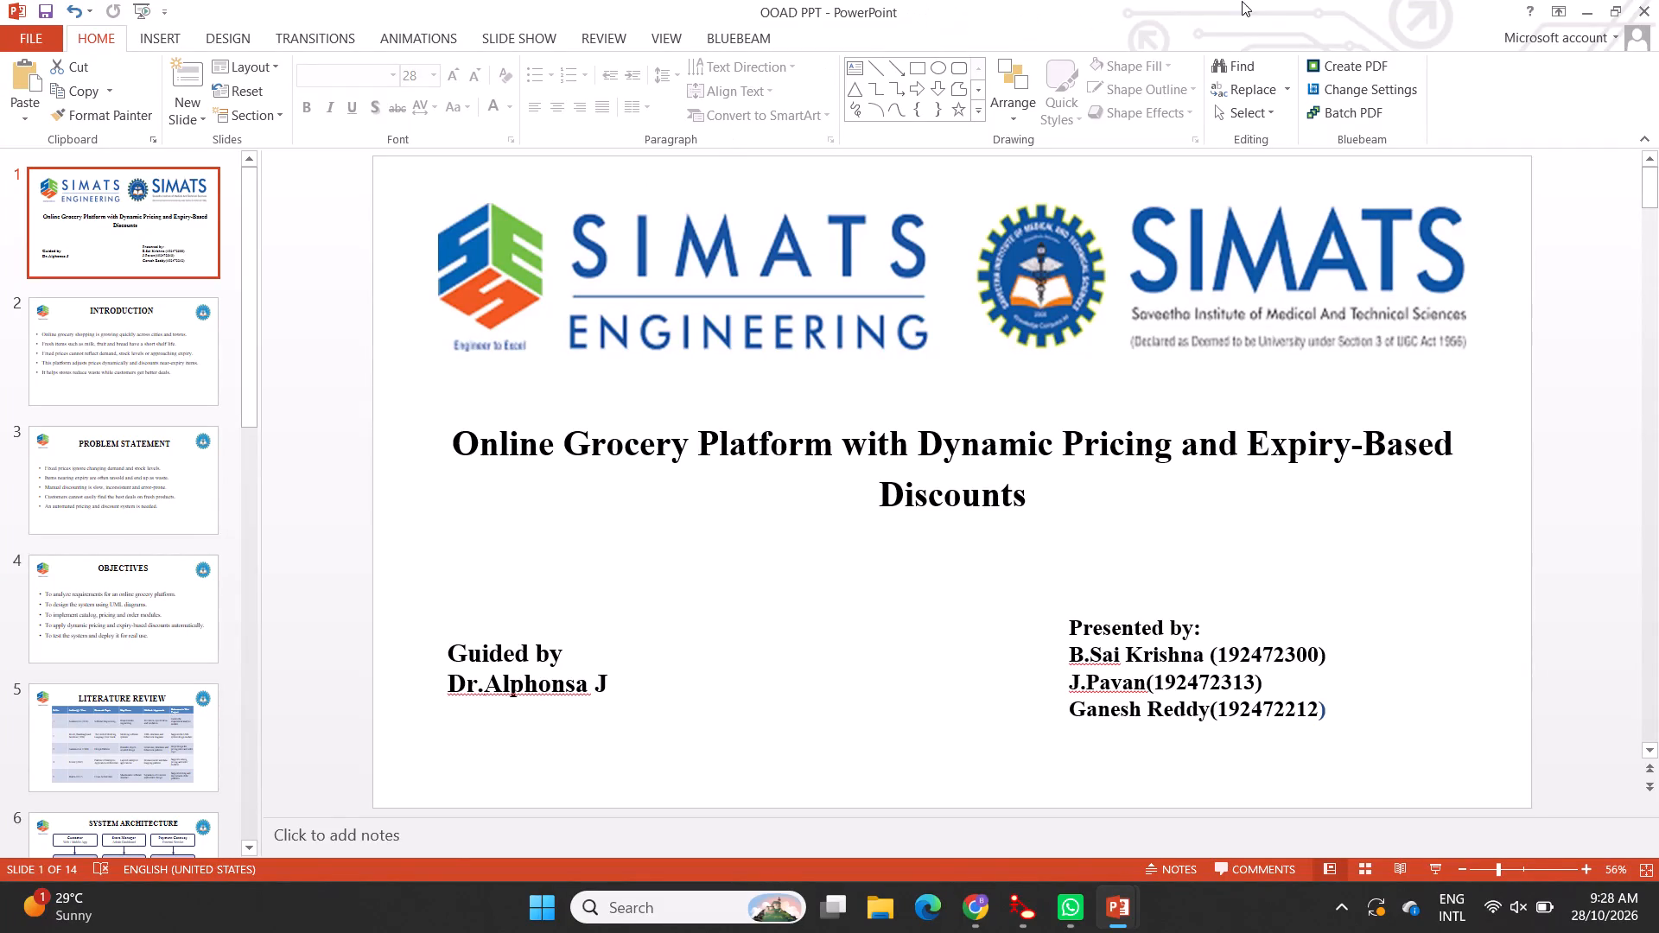
Close the saved OOAD PPT presentation.
left_click(1643, 8)
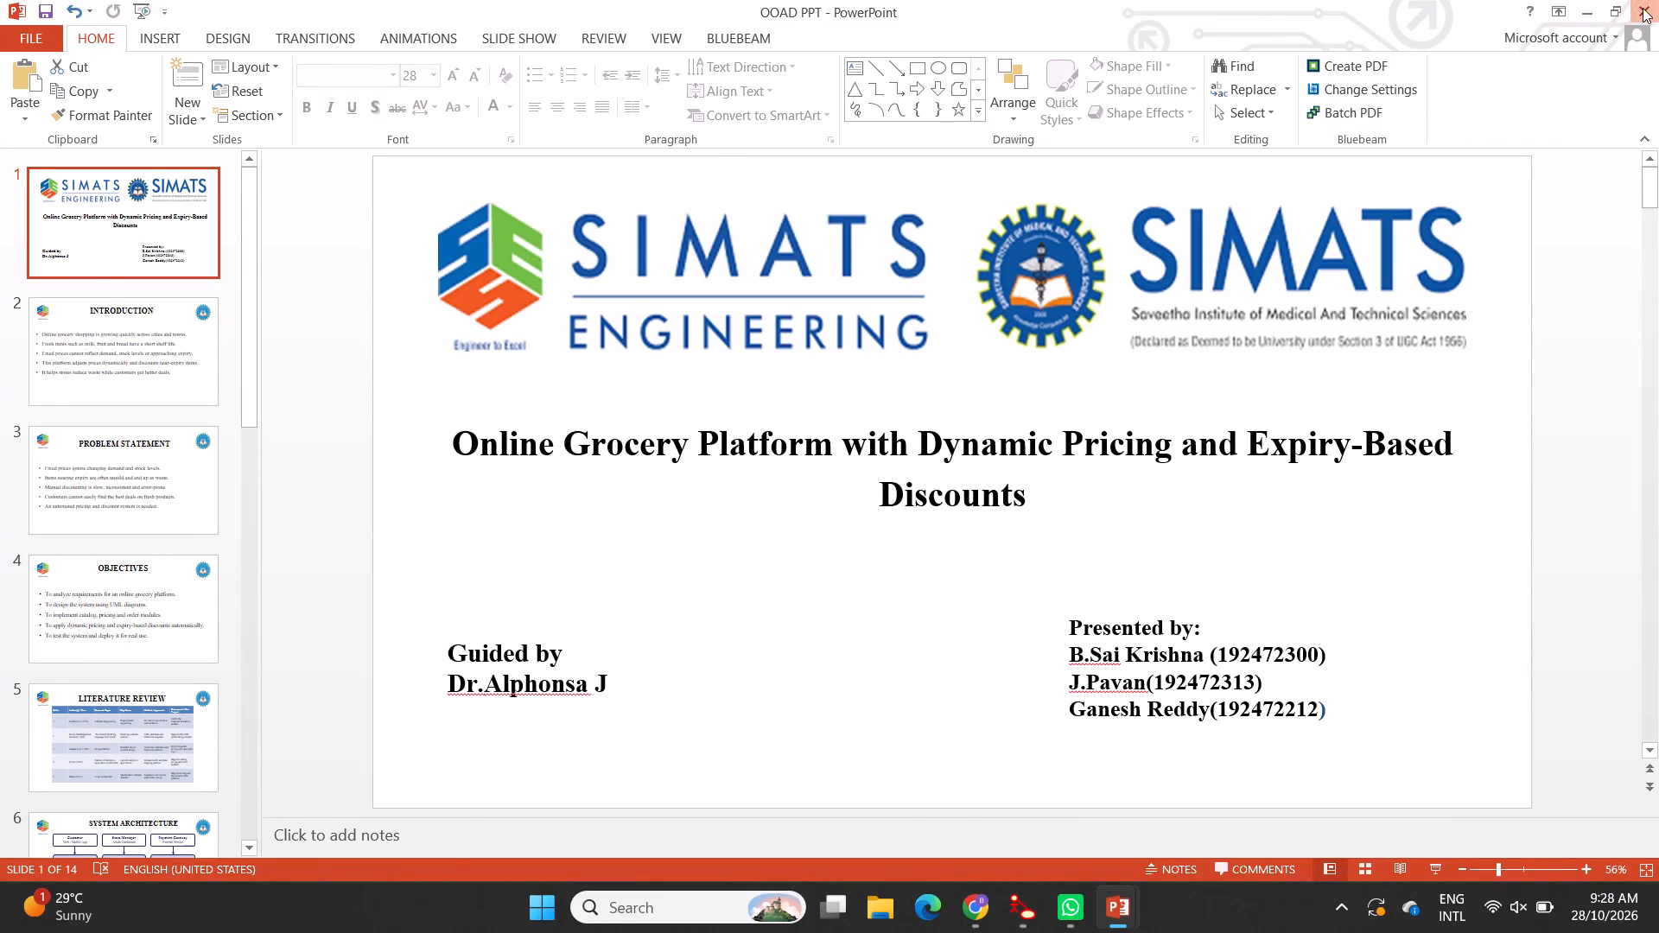
Close the Ethical hacking ppt presentation without saving its changes.
left_click(1643, 8)
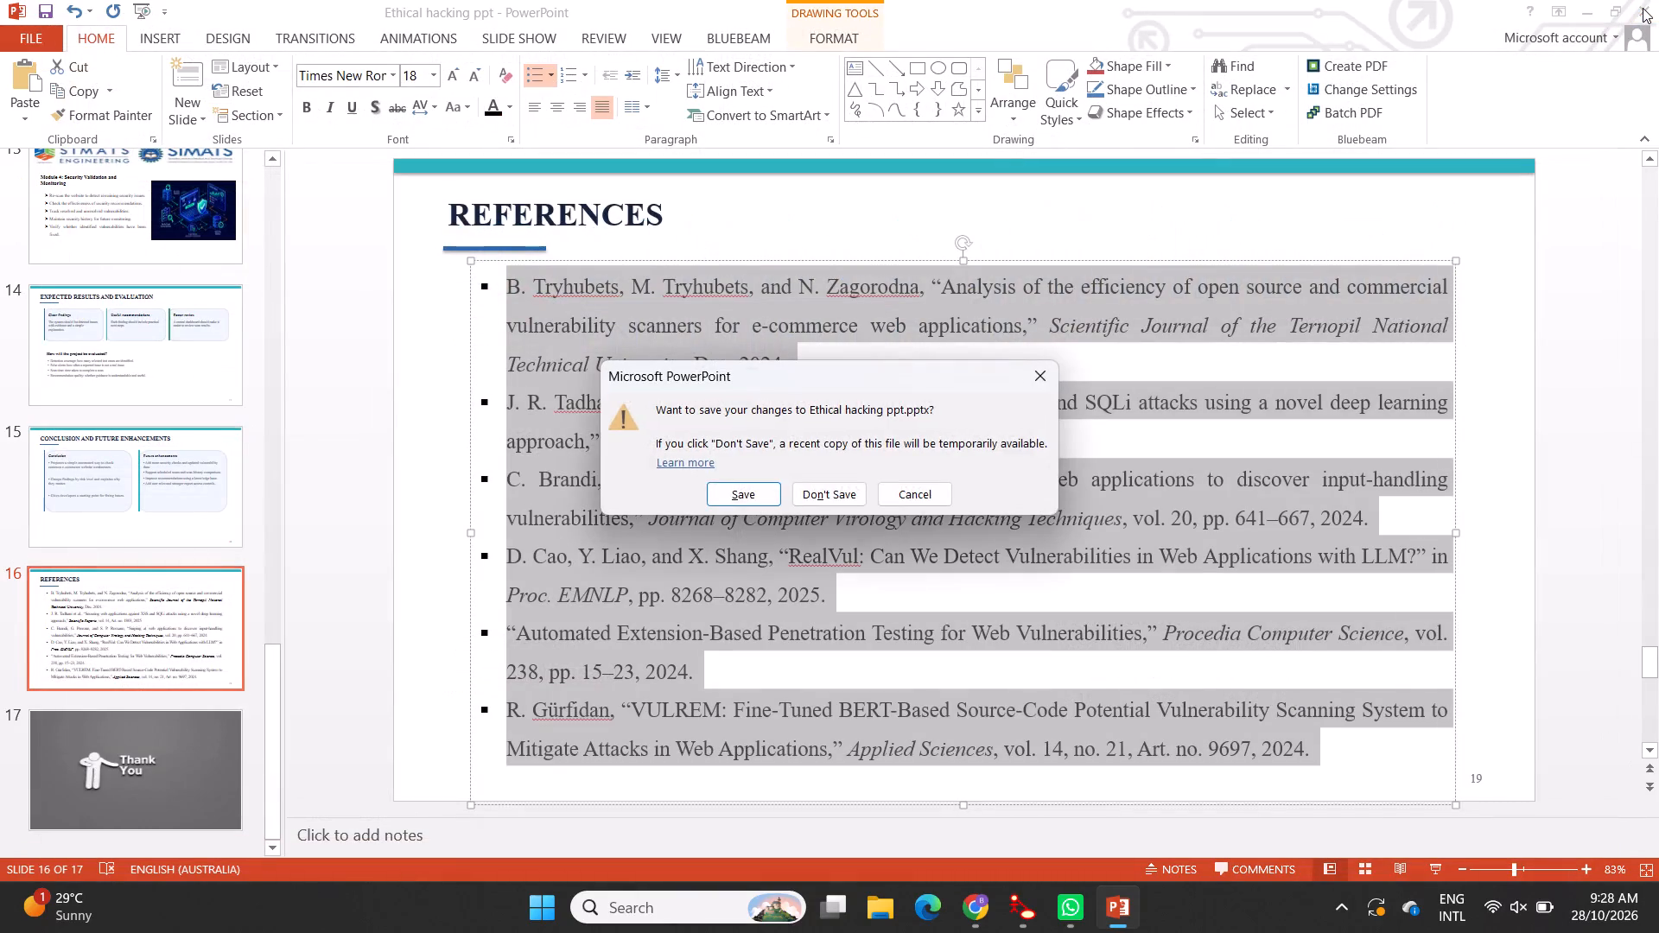
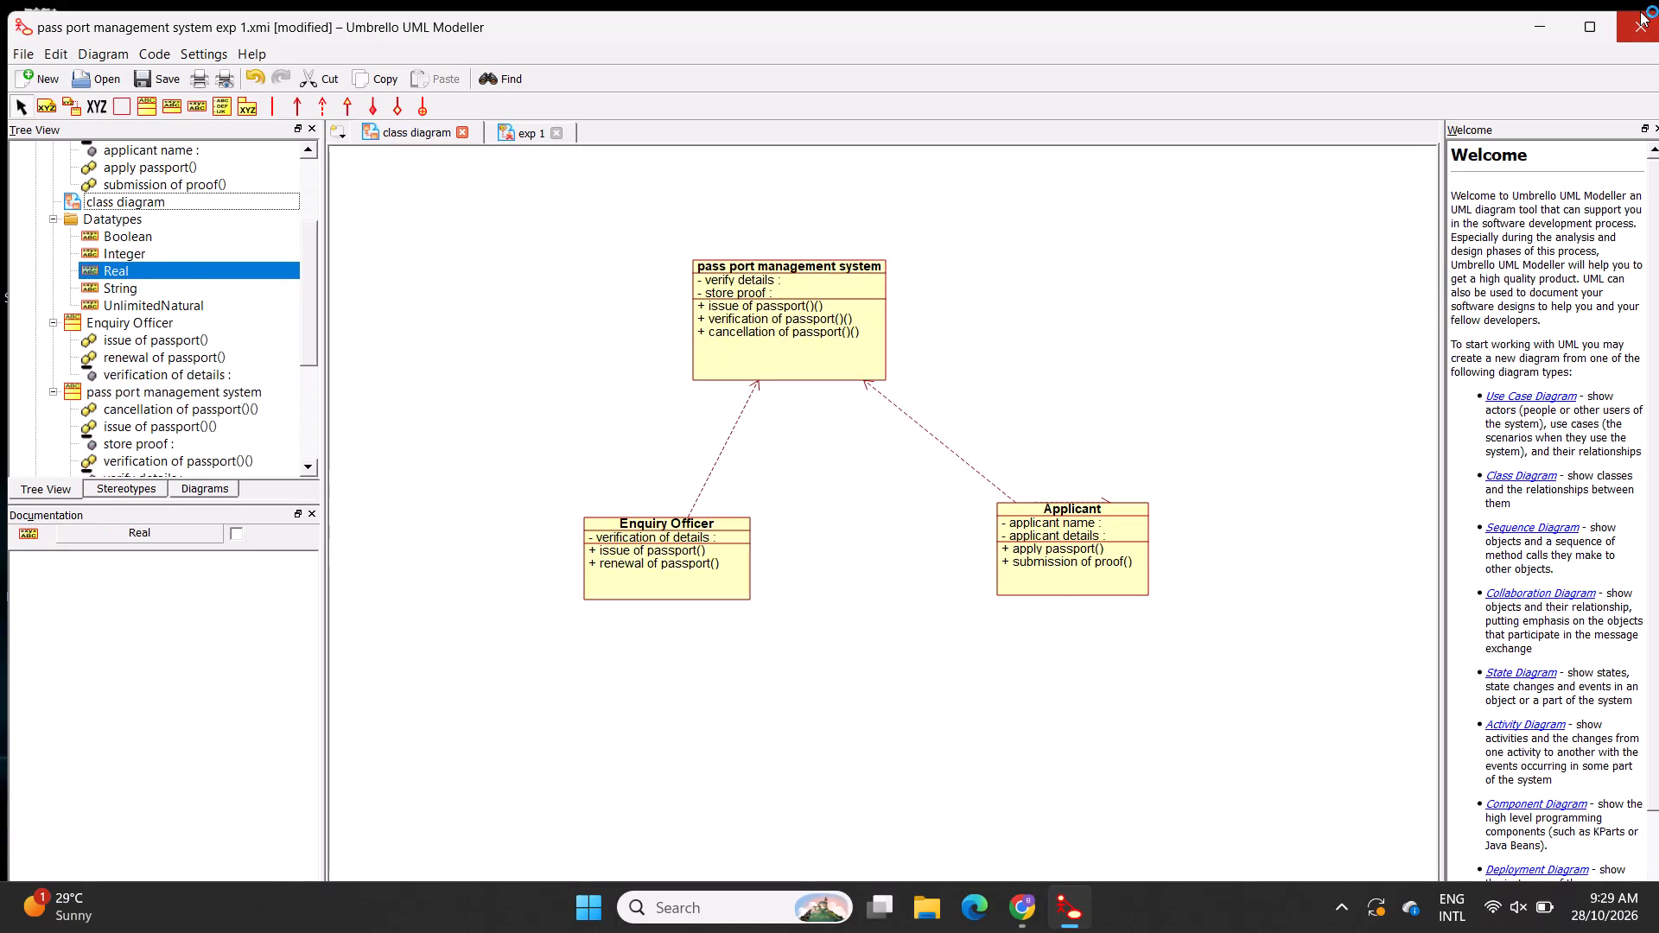
Close the Umbrello UML Modeller window containing the passport management system class diagram.
left_click(1640, 11)
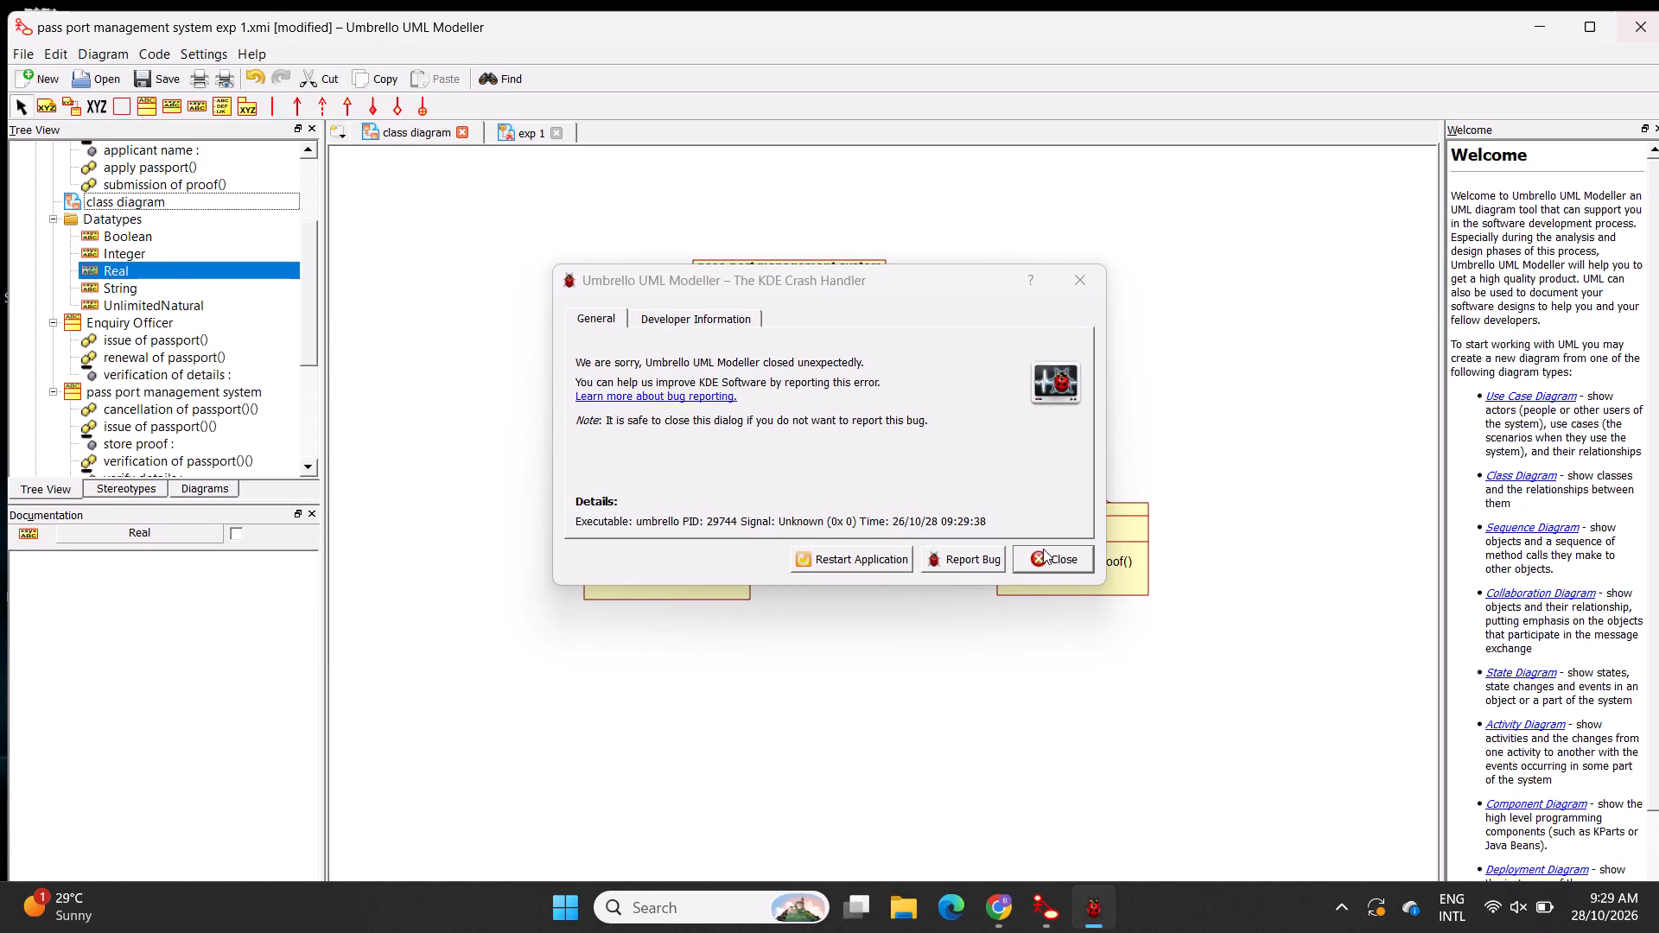
Dismiss the Umbrello UML Modeller crash report without reporting the bug or restarting the application.
left_click(1043, 549)
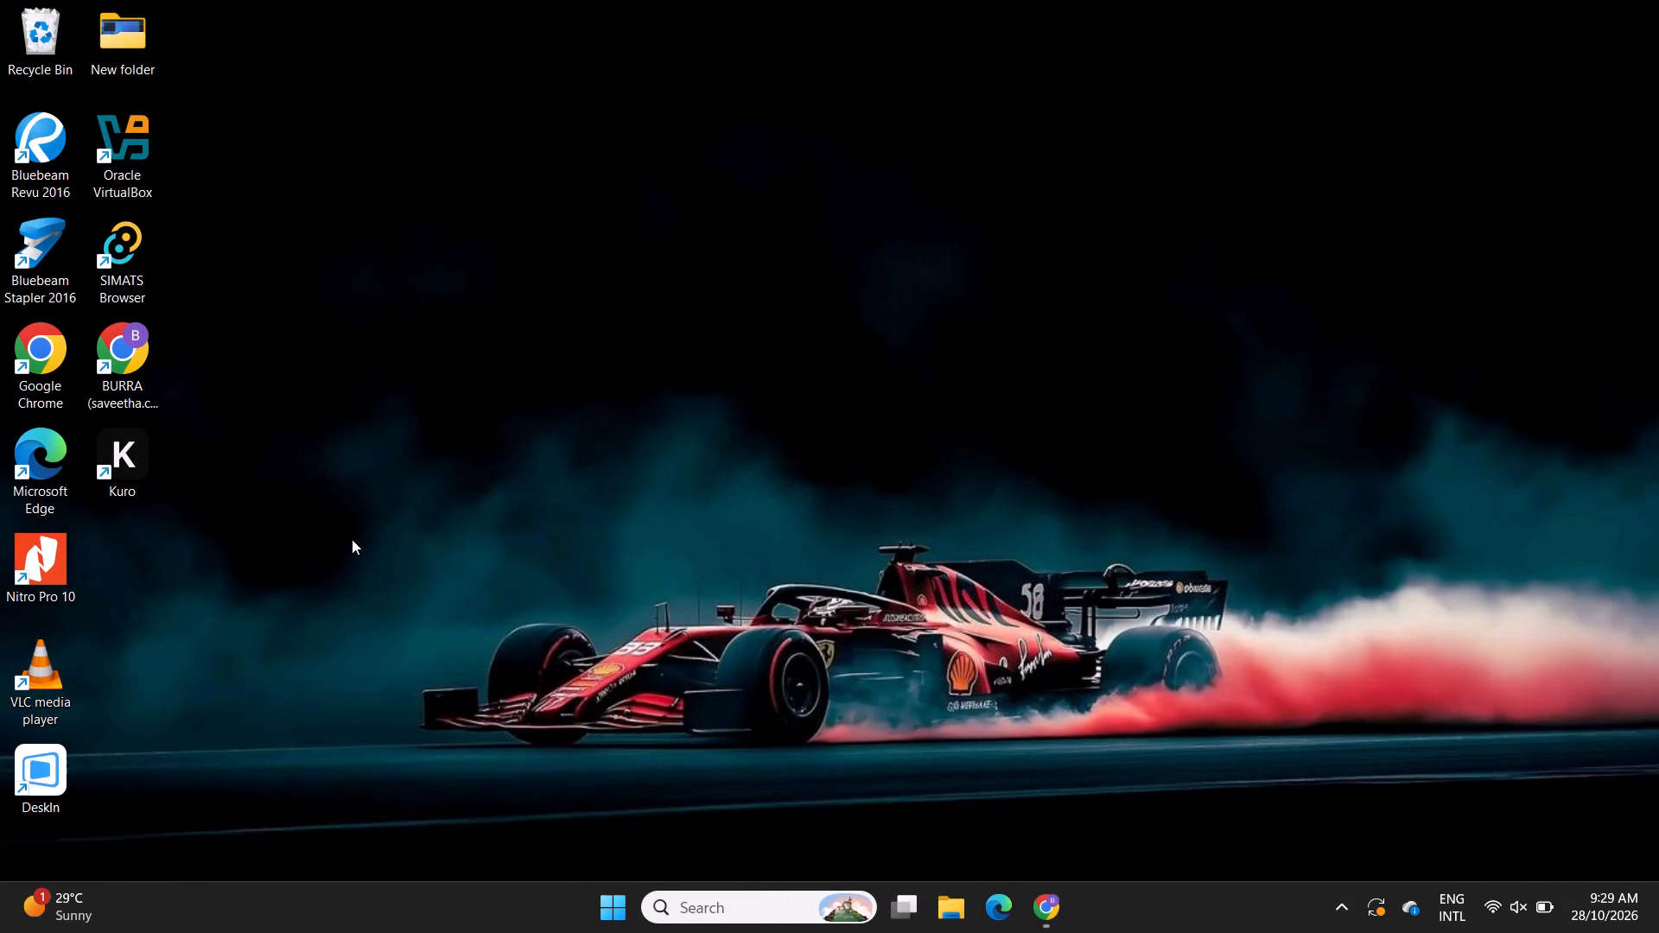
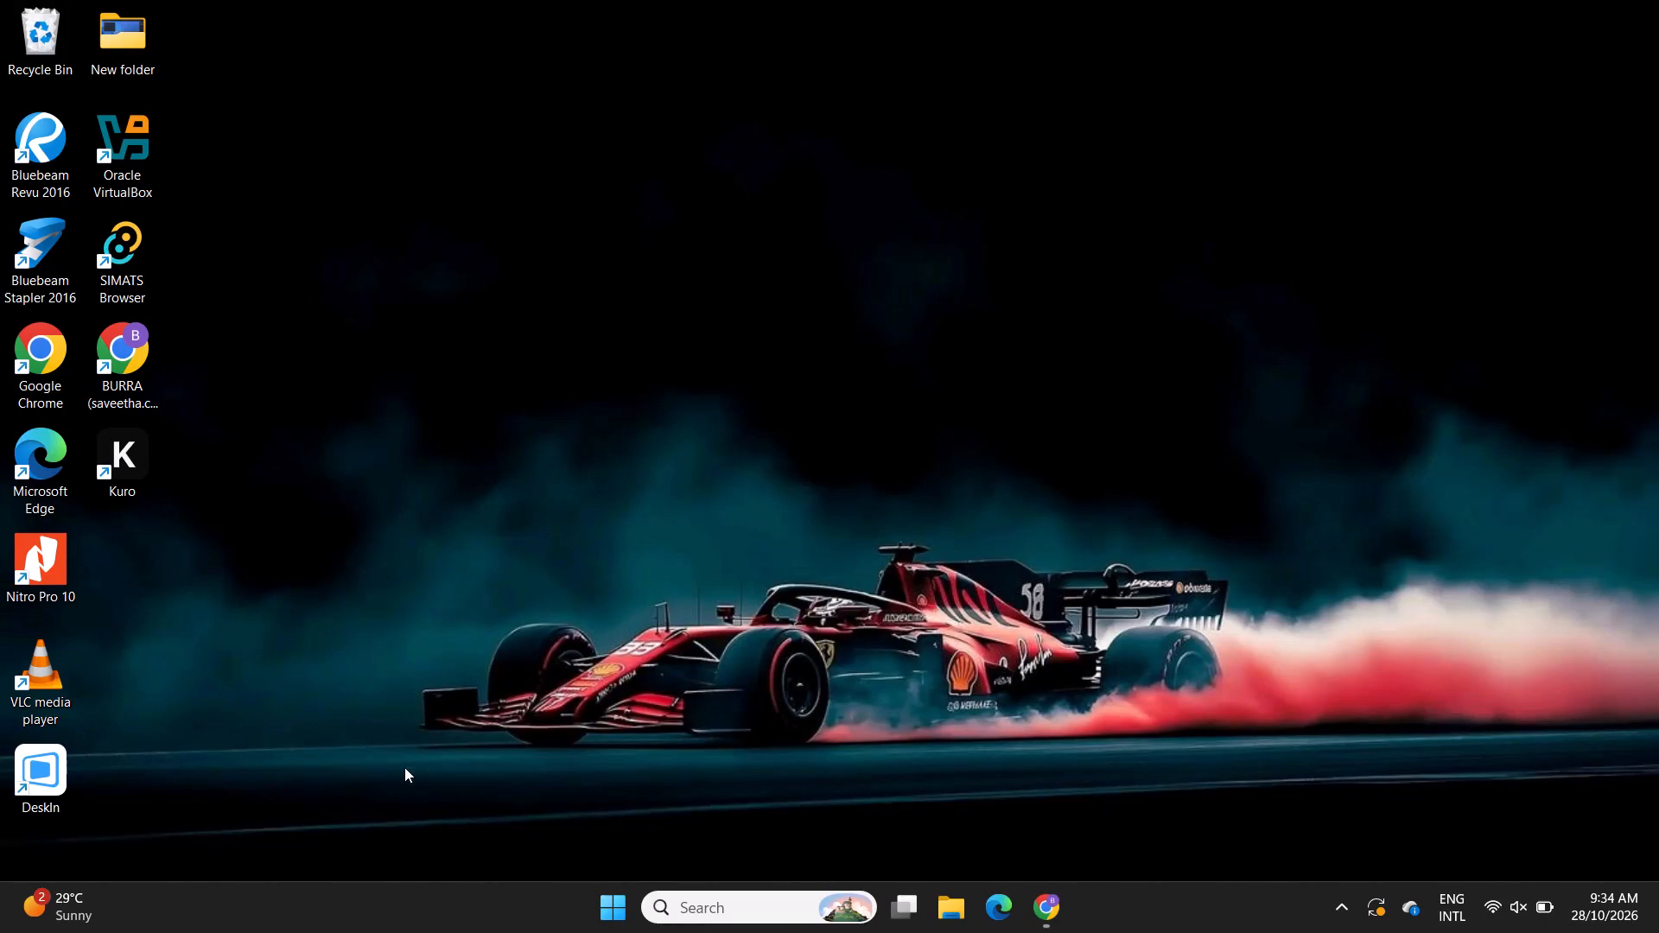
Open Windows search from the desktop.
left_click(731, 920)
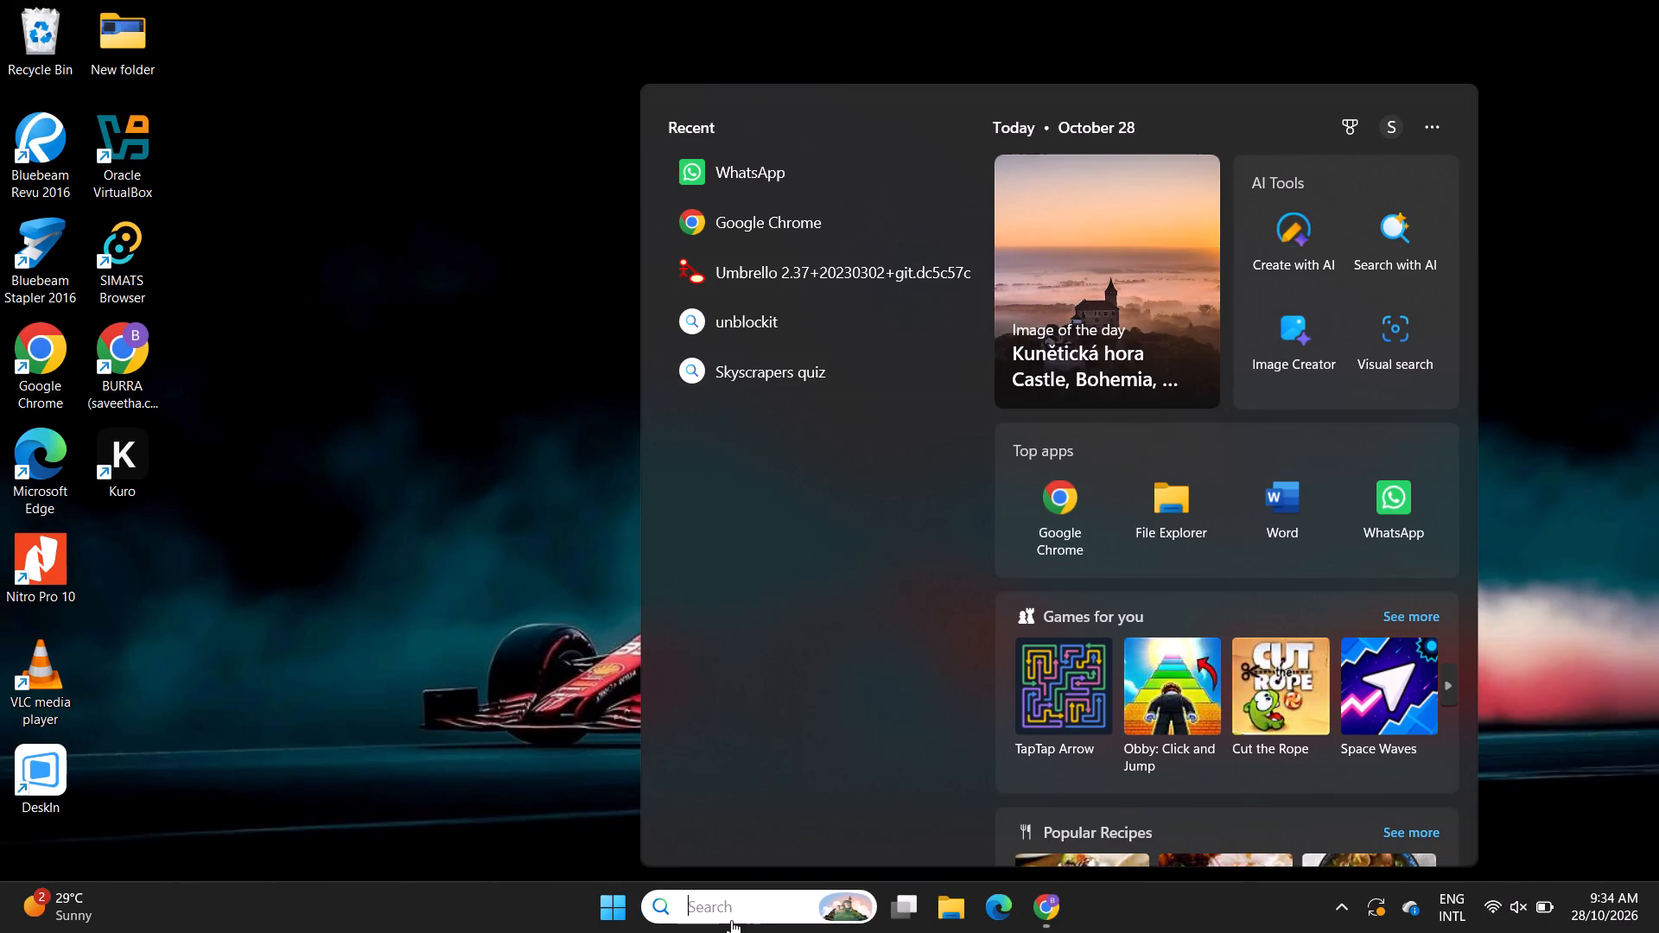
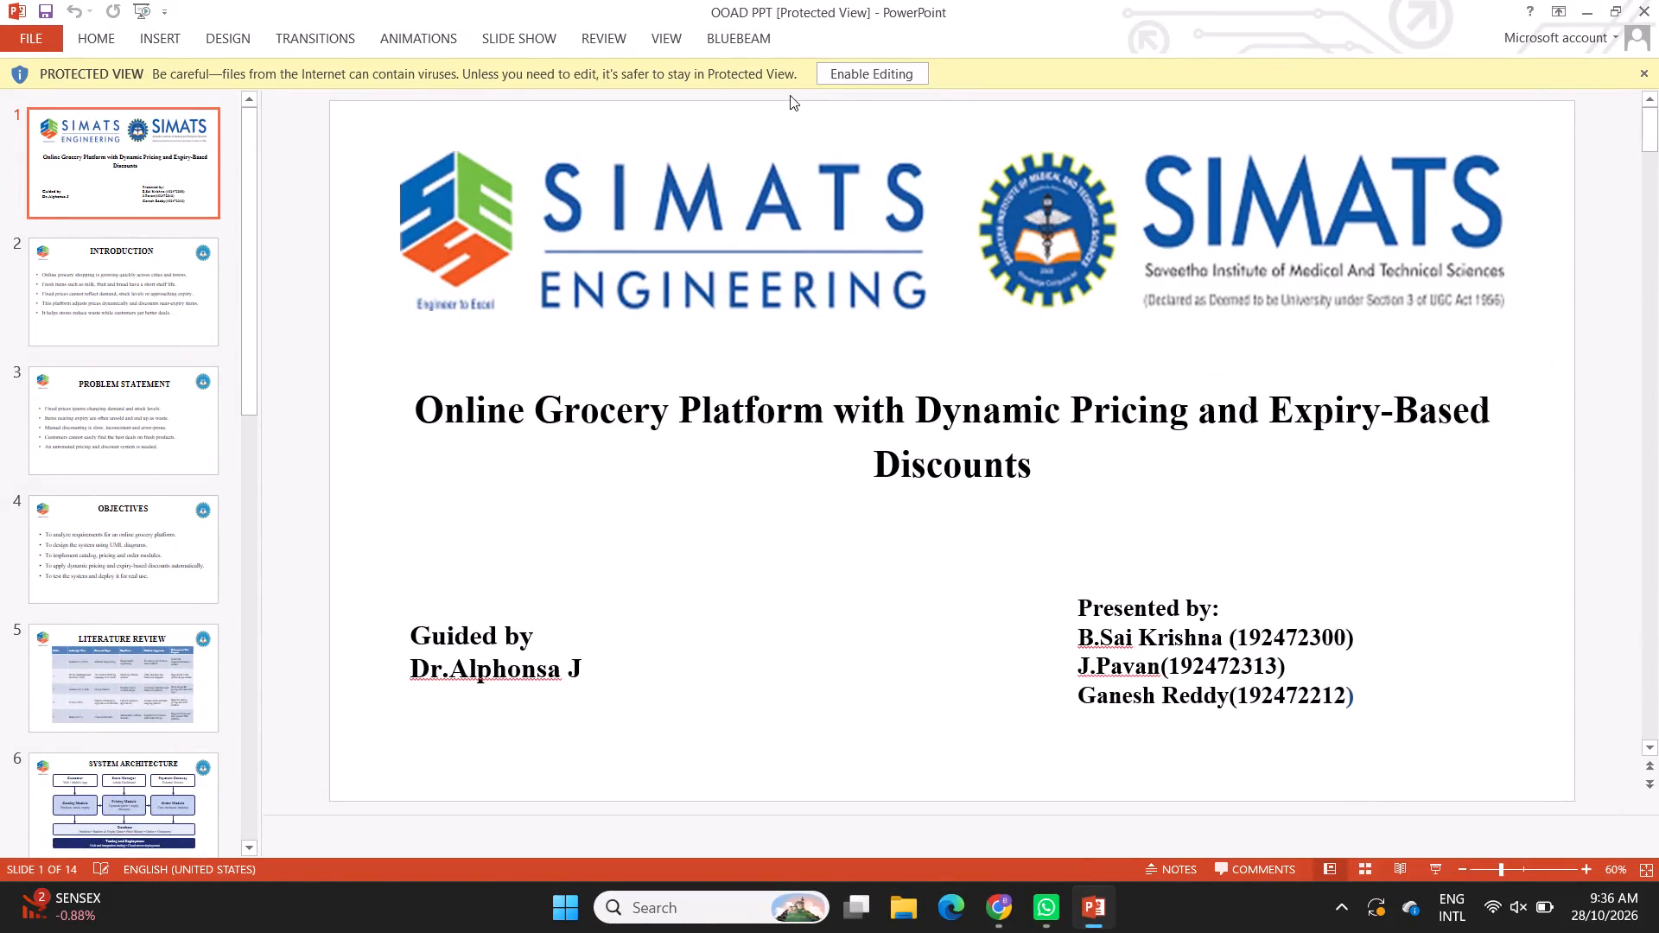
Enable editing for the OOAD PPT presentation opened in Protected View.
left_click(845, 73)
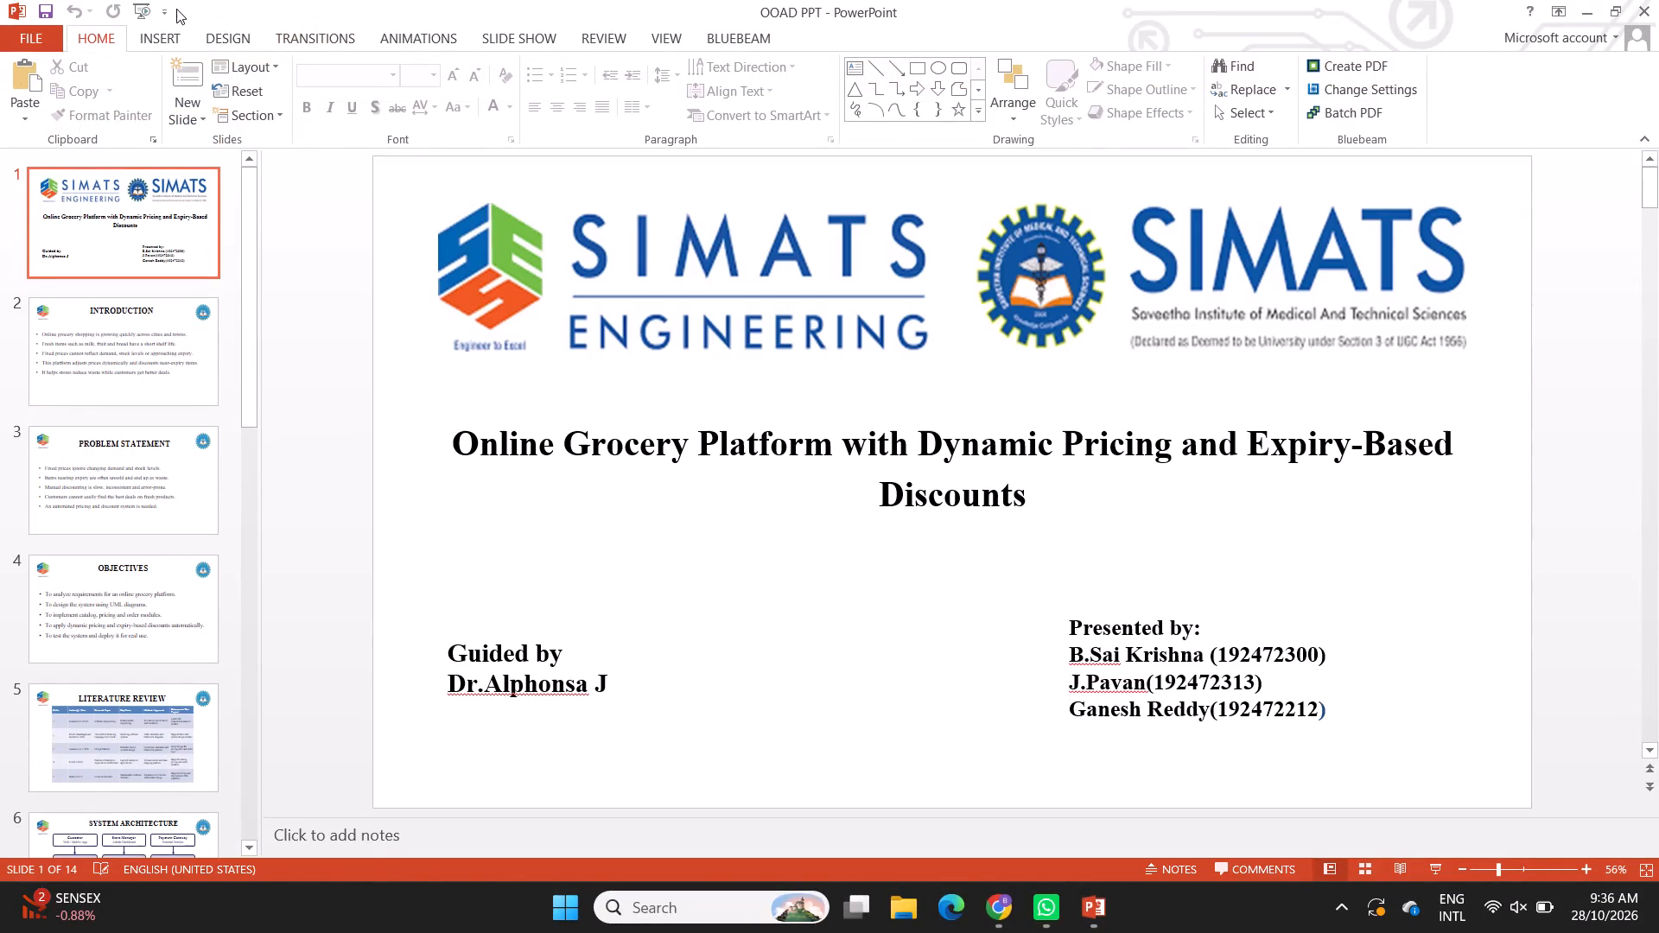
left_click(168, 12)
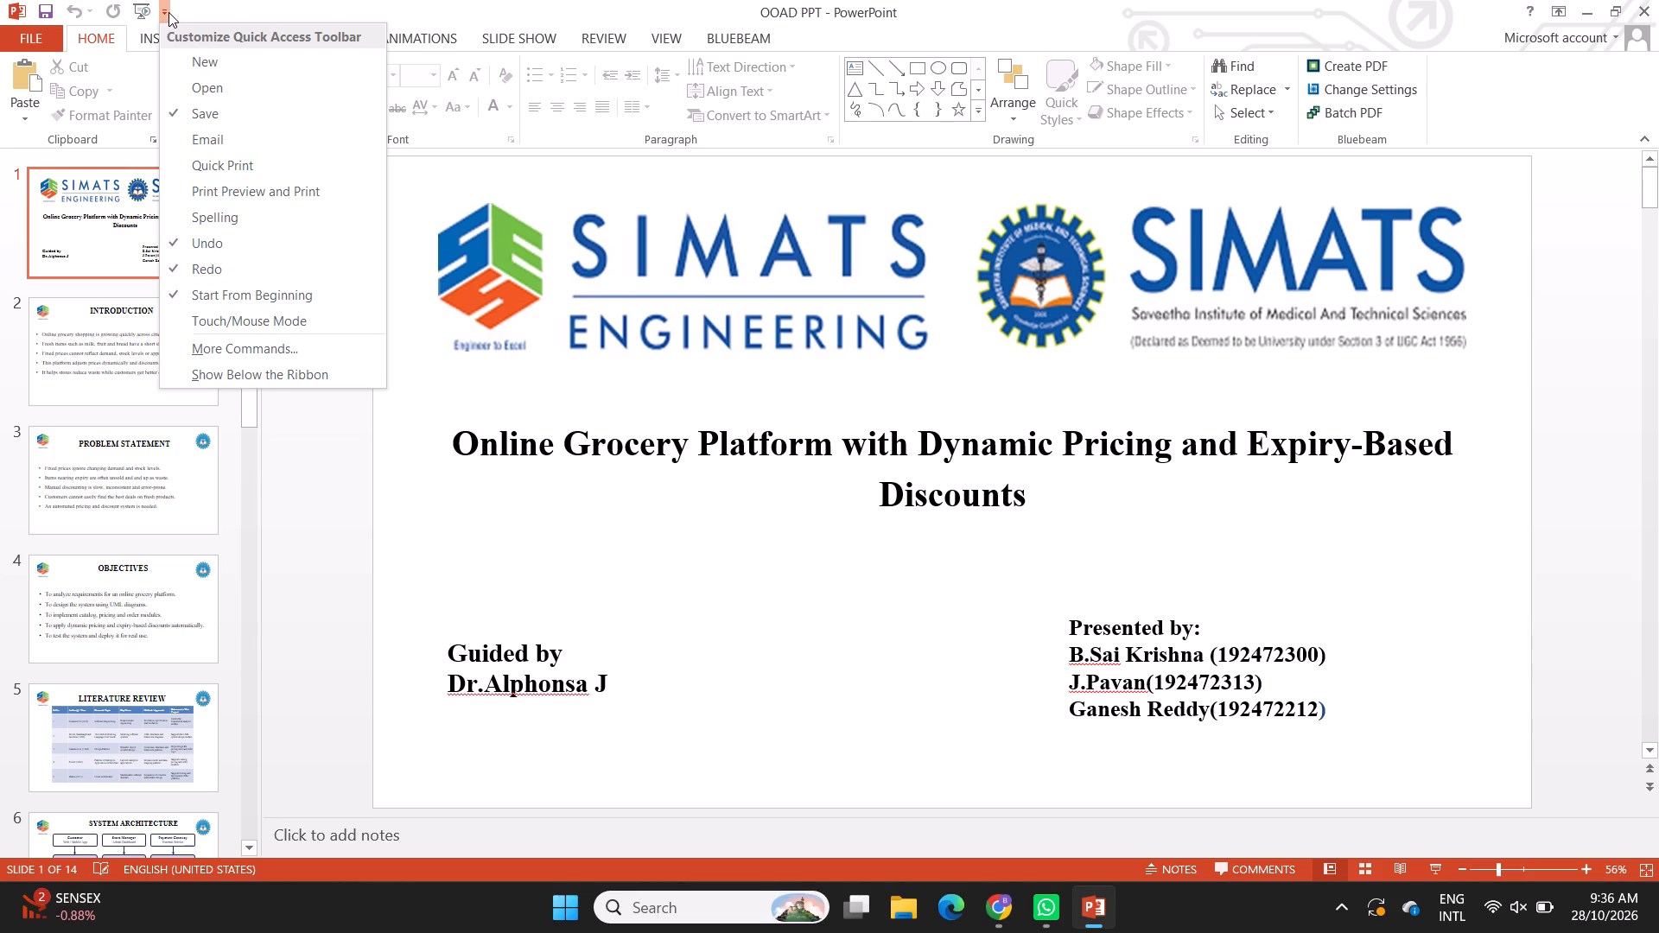
left_click(328, 485)
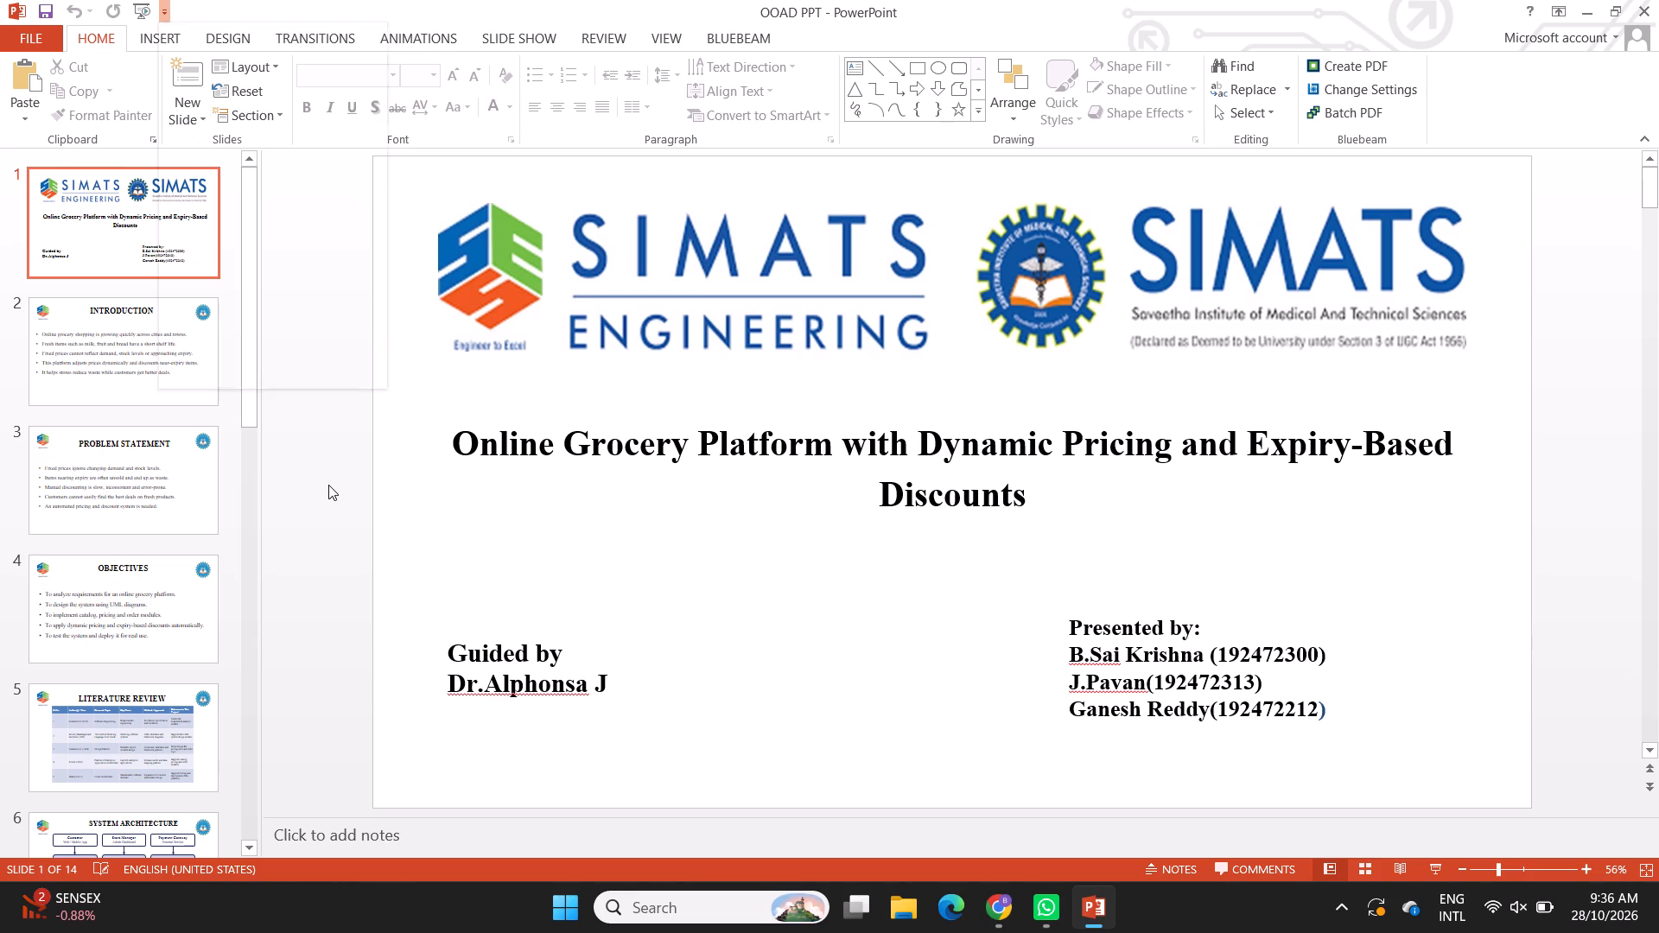
Move the presentation title on the first slide slightly up, closer to the SIMATS logo banner.
left_click(778, 444)
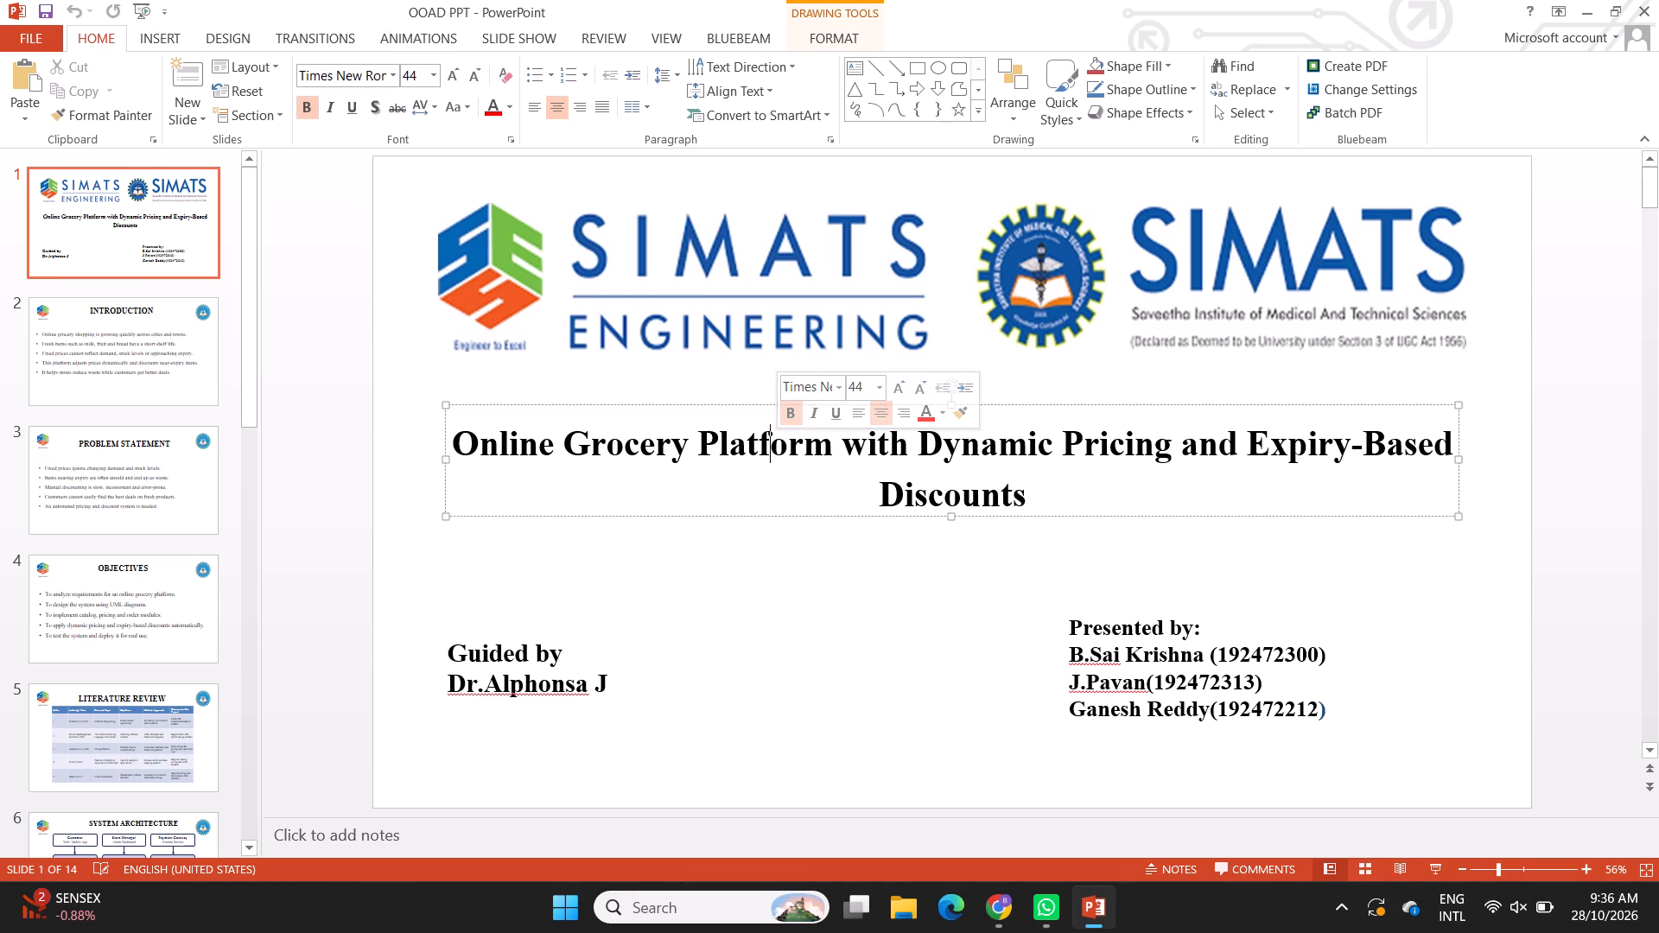
left_click_drag(736, 403, 732, 371)
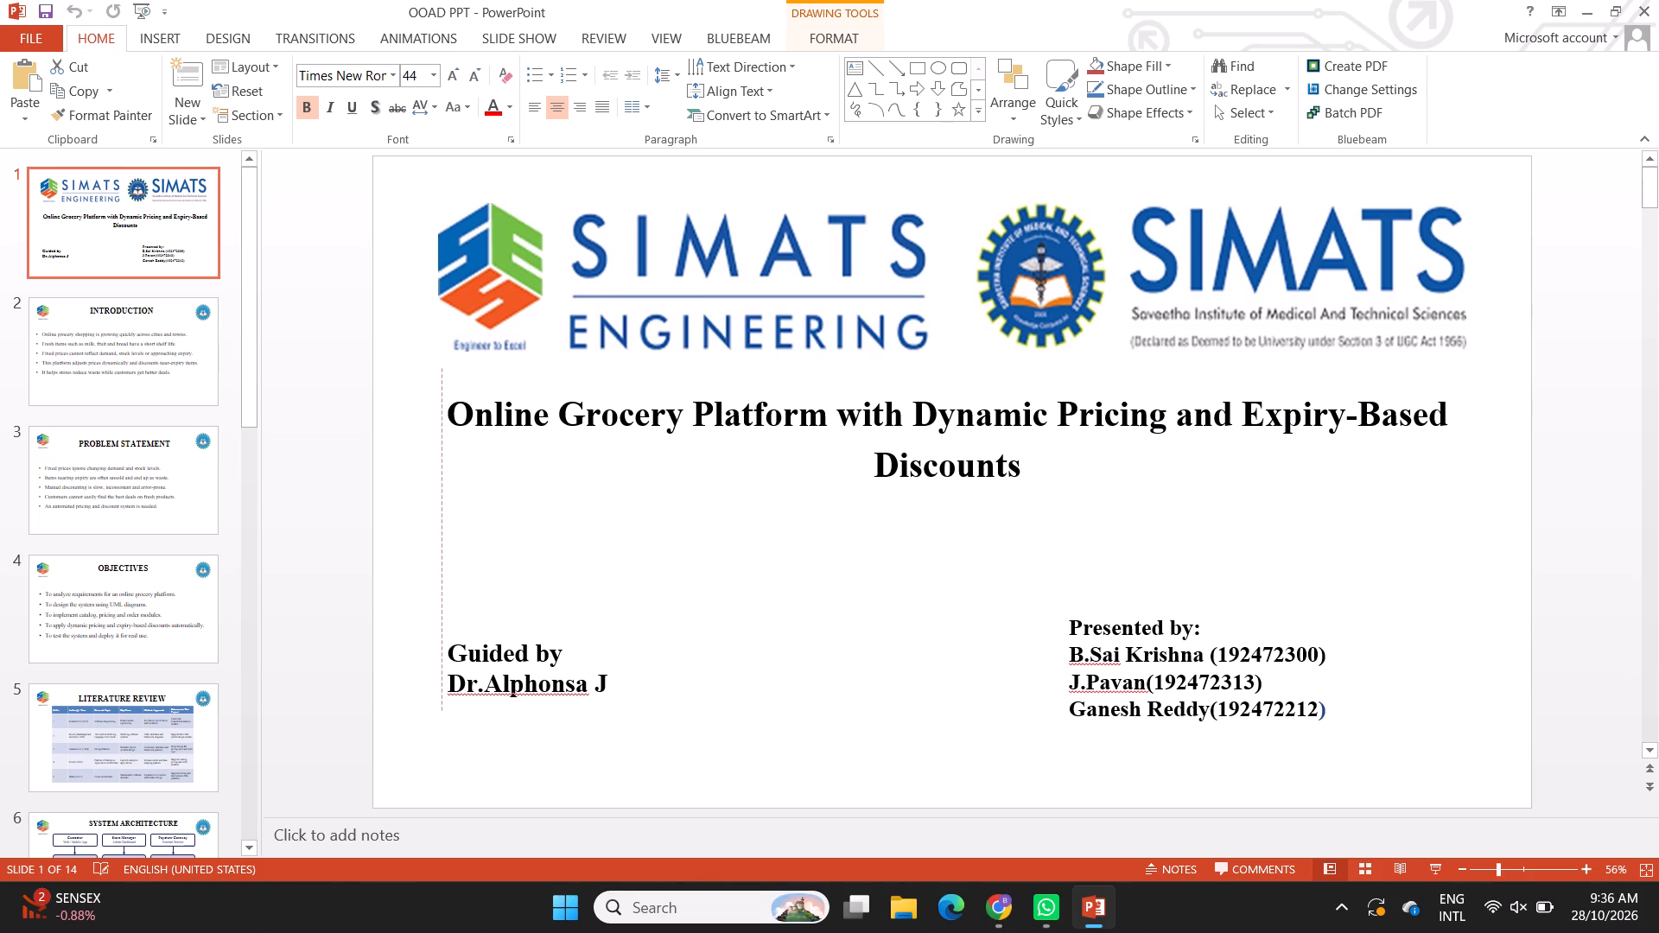
left_click_drag(732, 371, 733, 375)
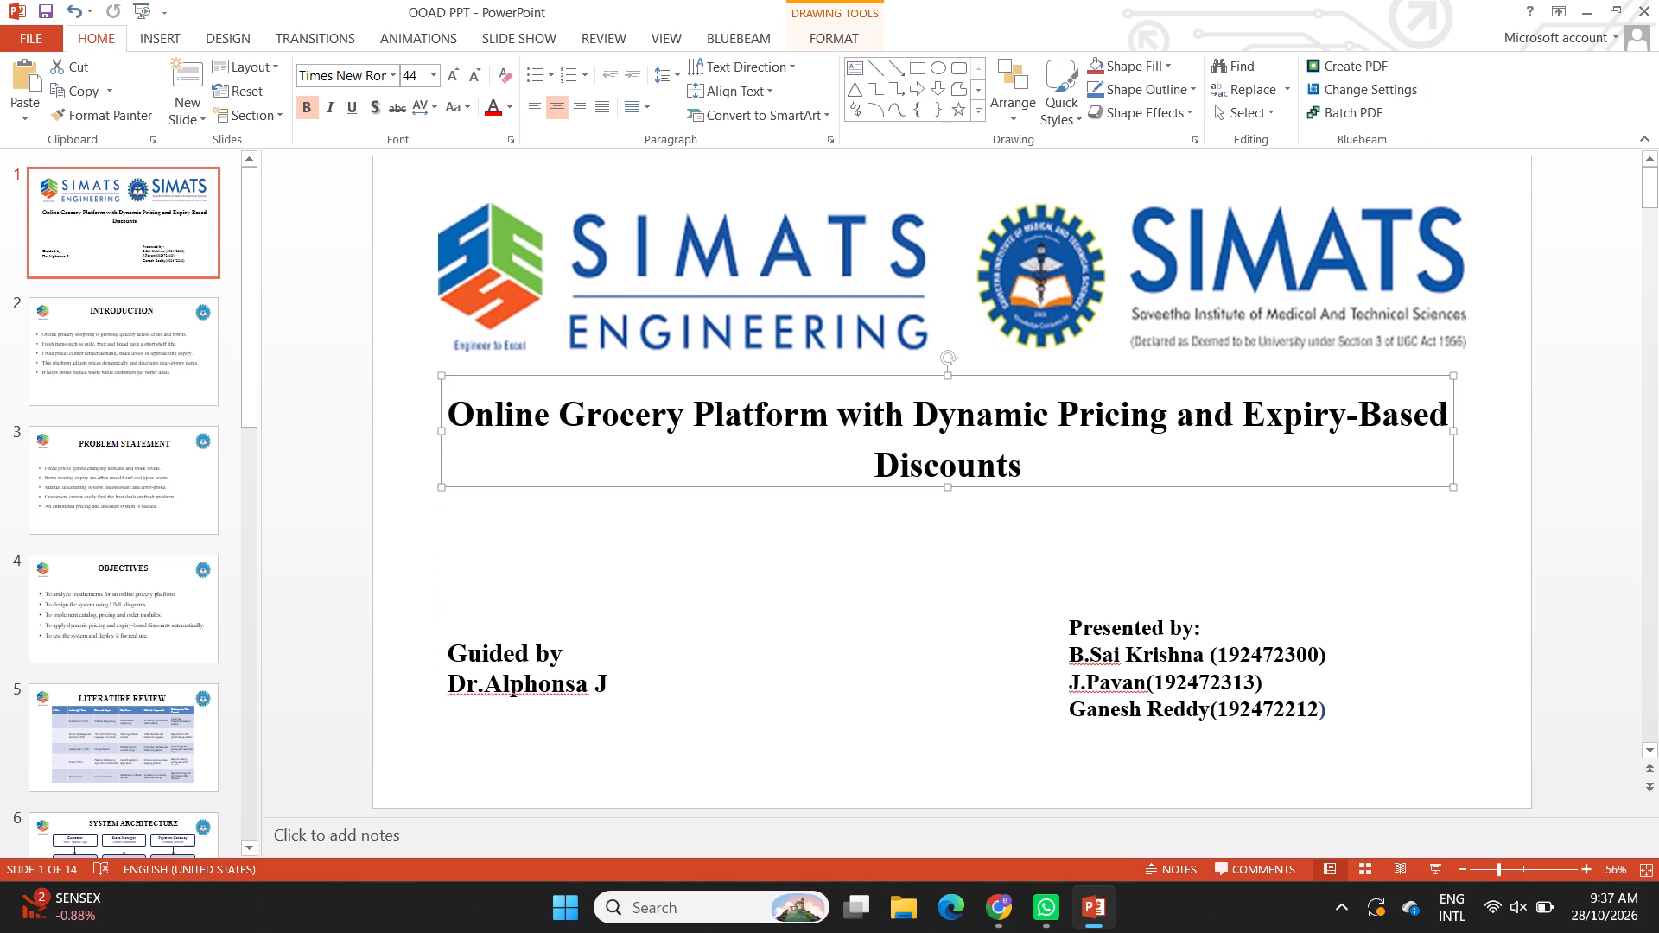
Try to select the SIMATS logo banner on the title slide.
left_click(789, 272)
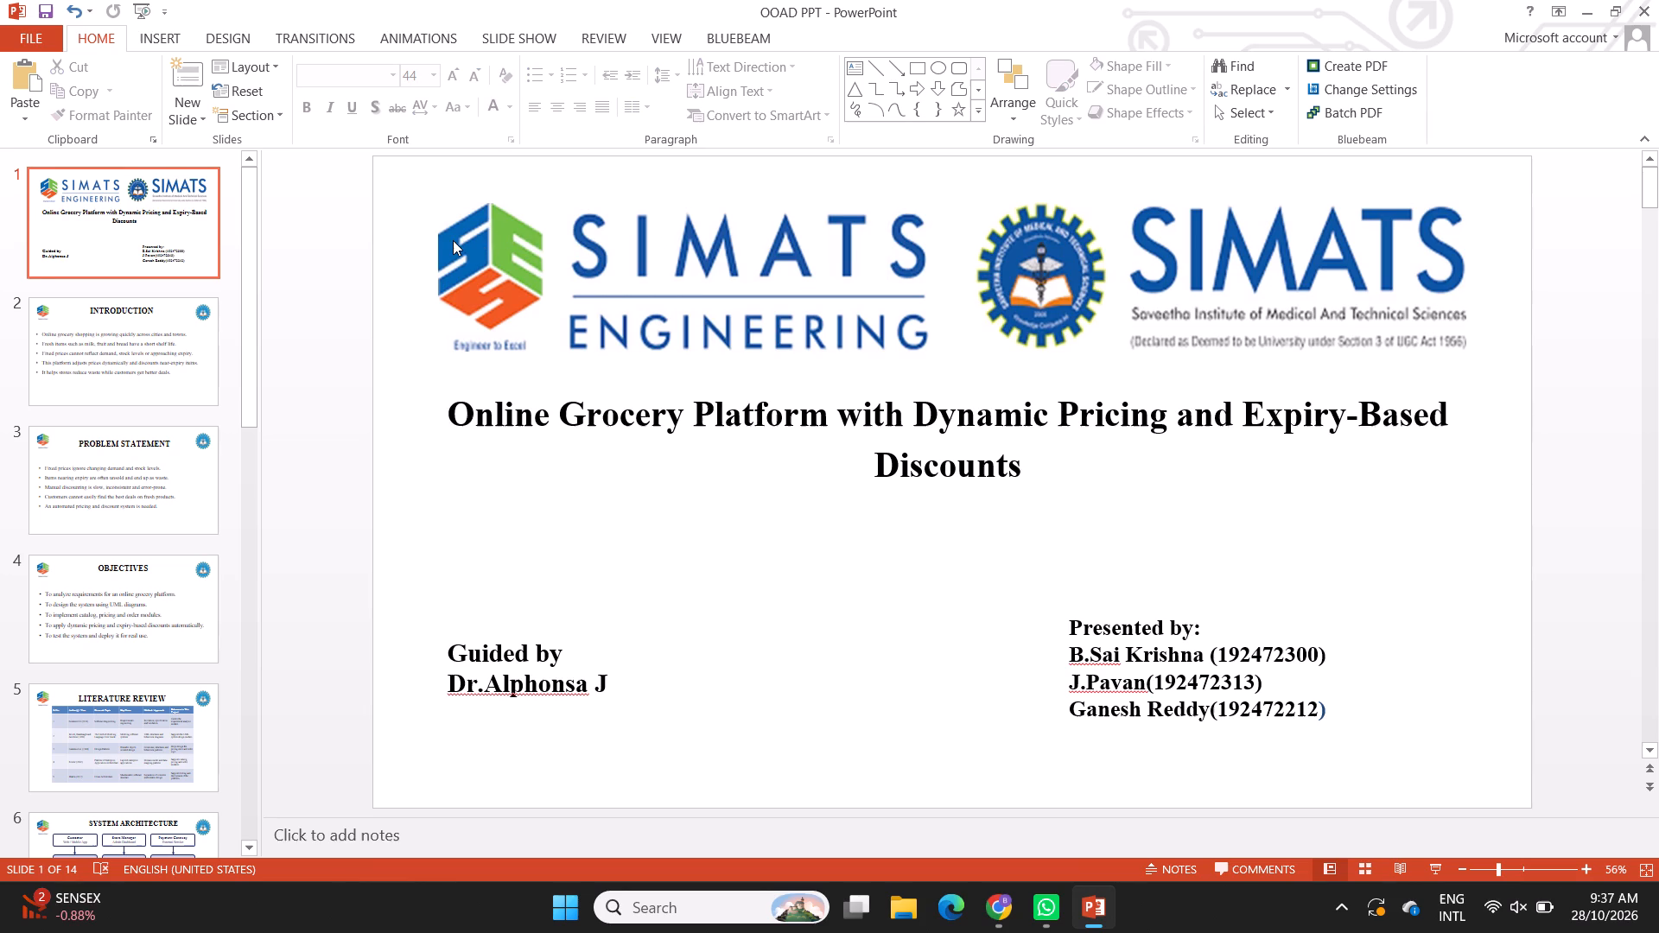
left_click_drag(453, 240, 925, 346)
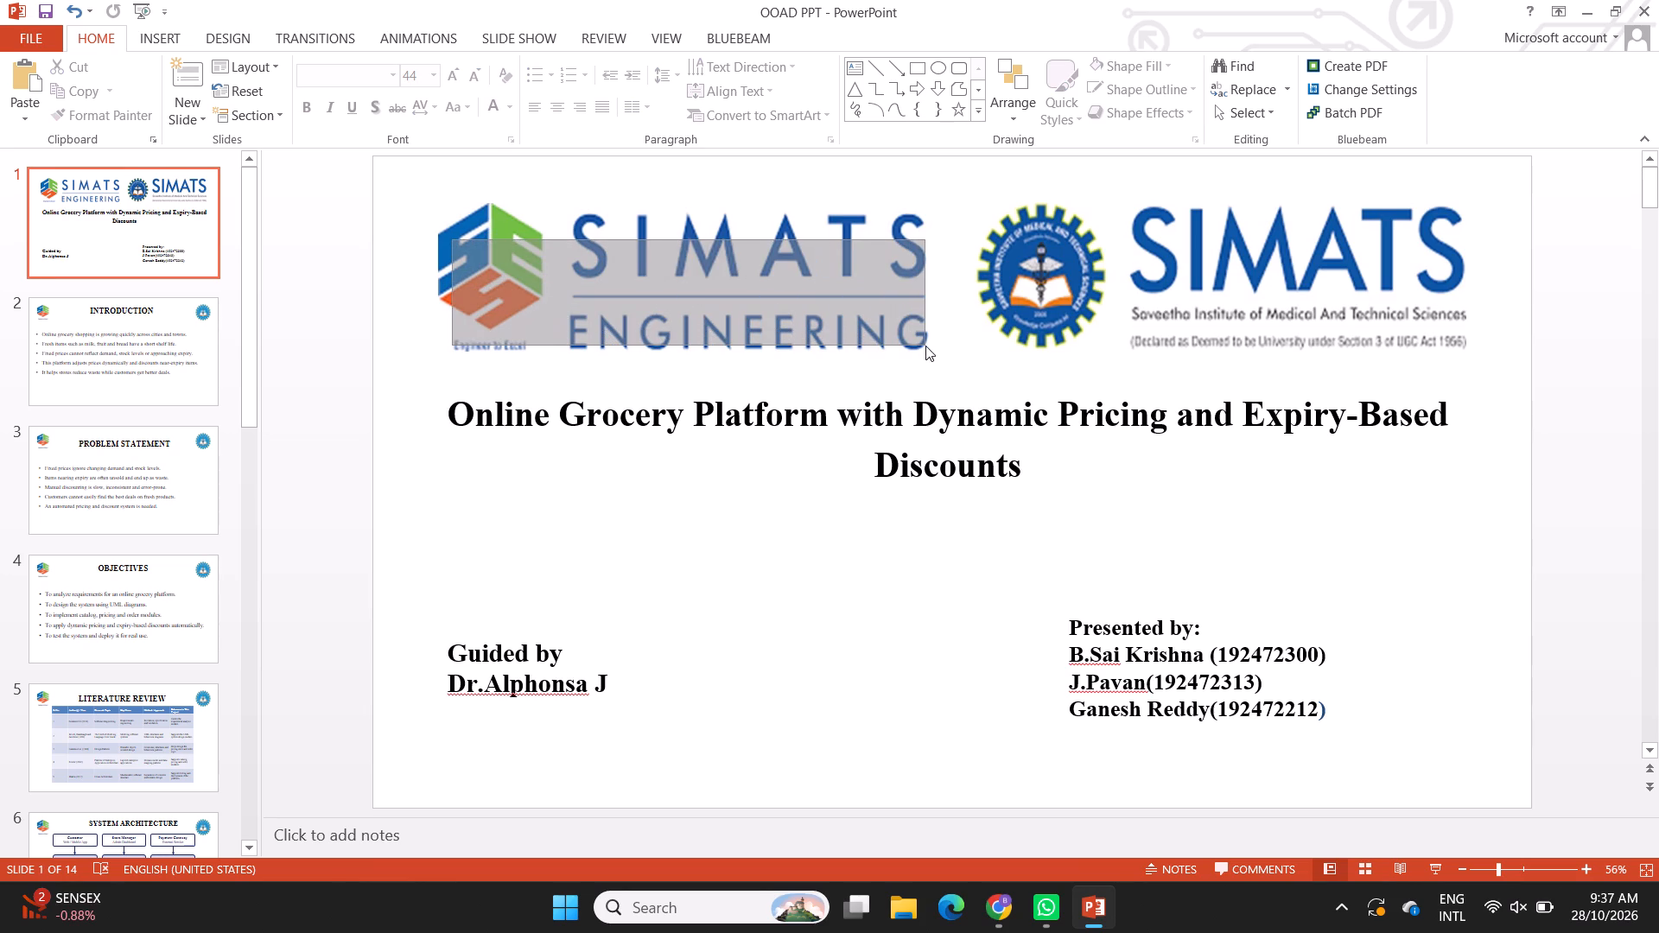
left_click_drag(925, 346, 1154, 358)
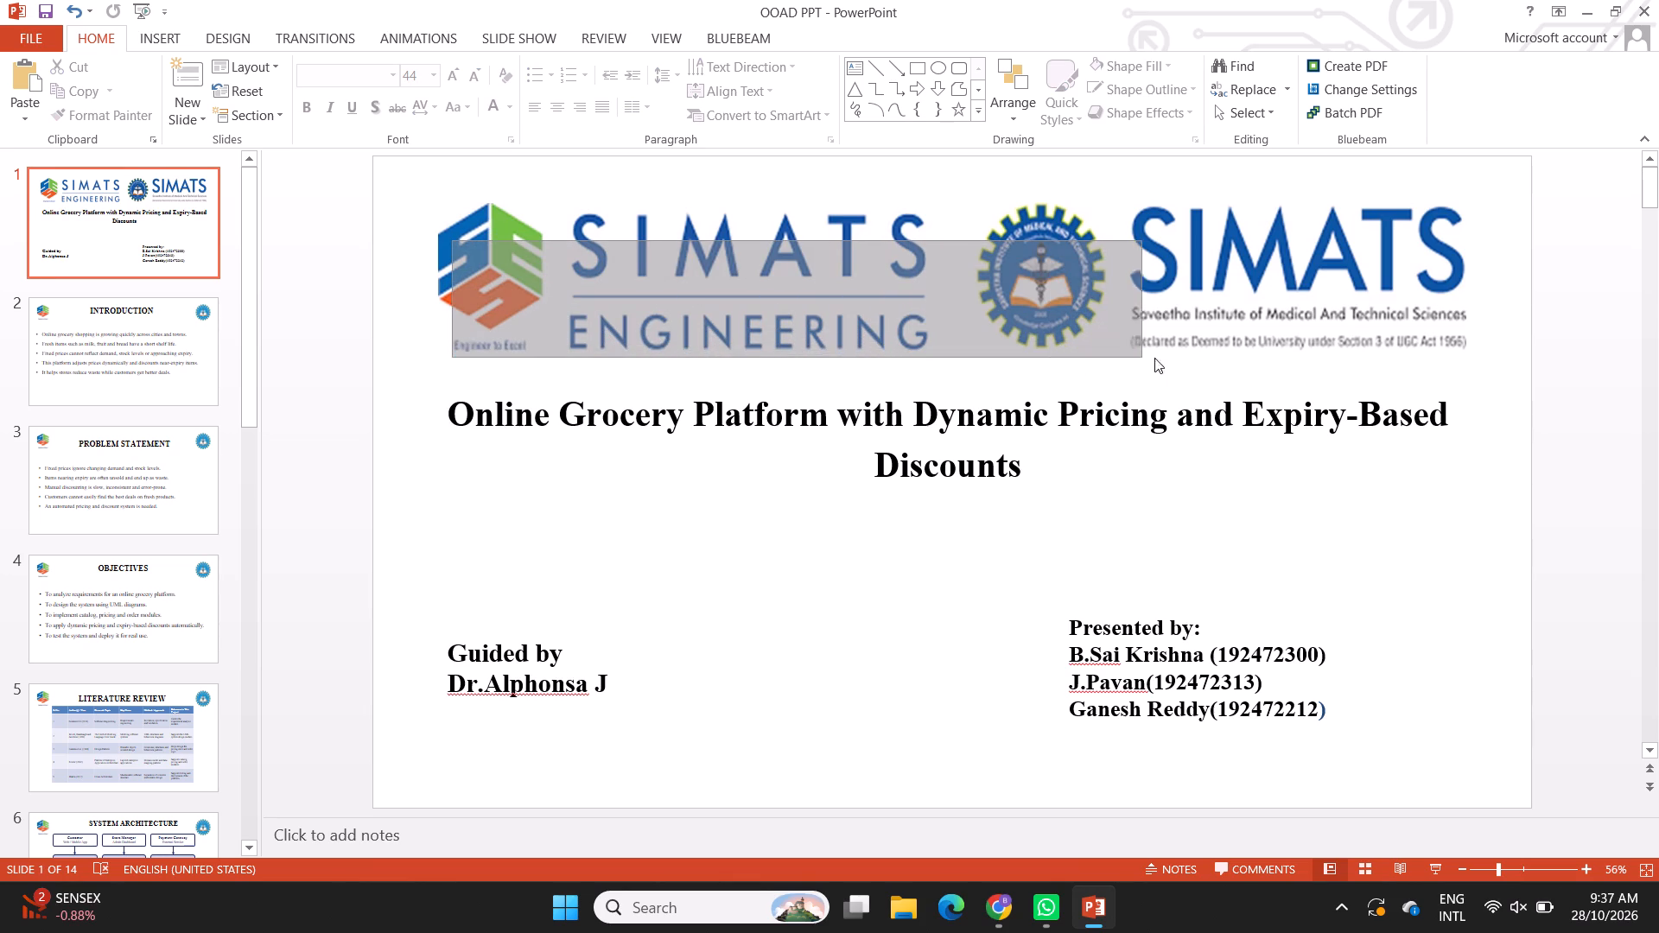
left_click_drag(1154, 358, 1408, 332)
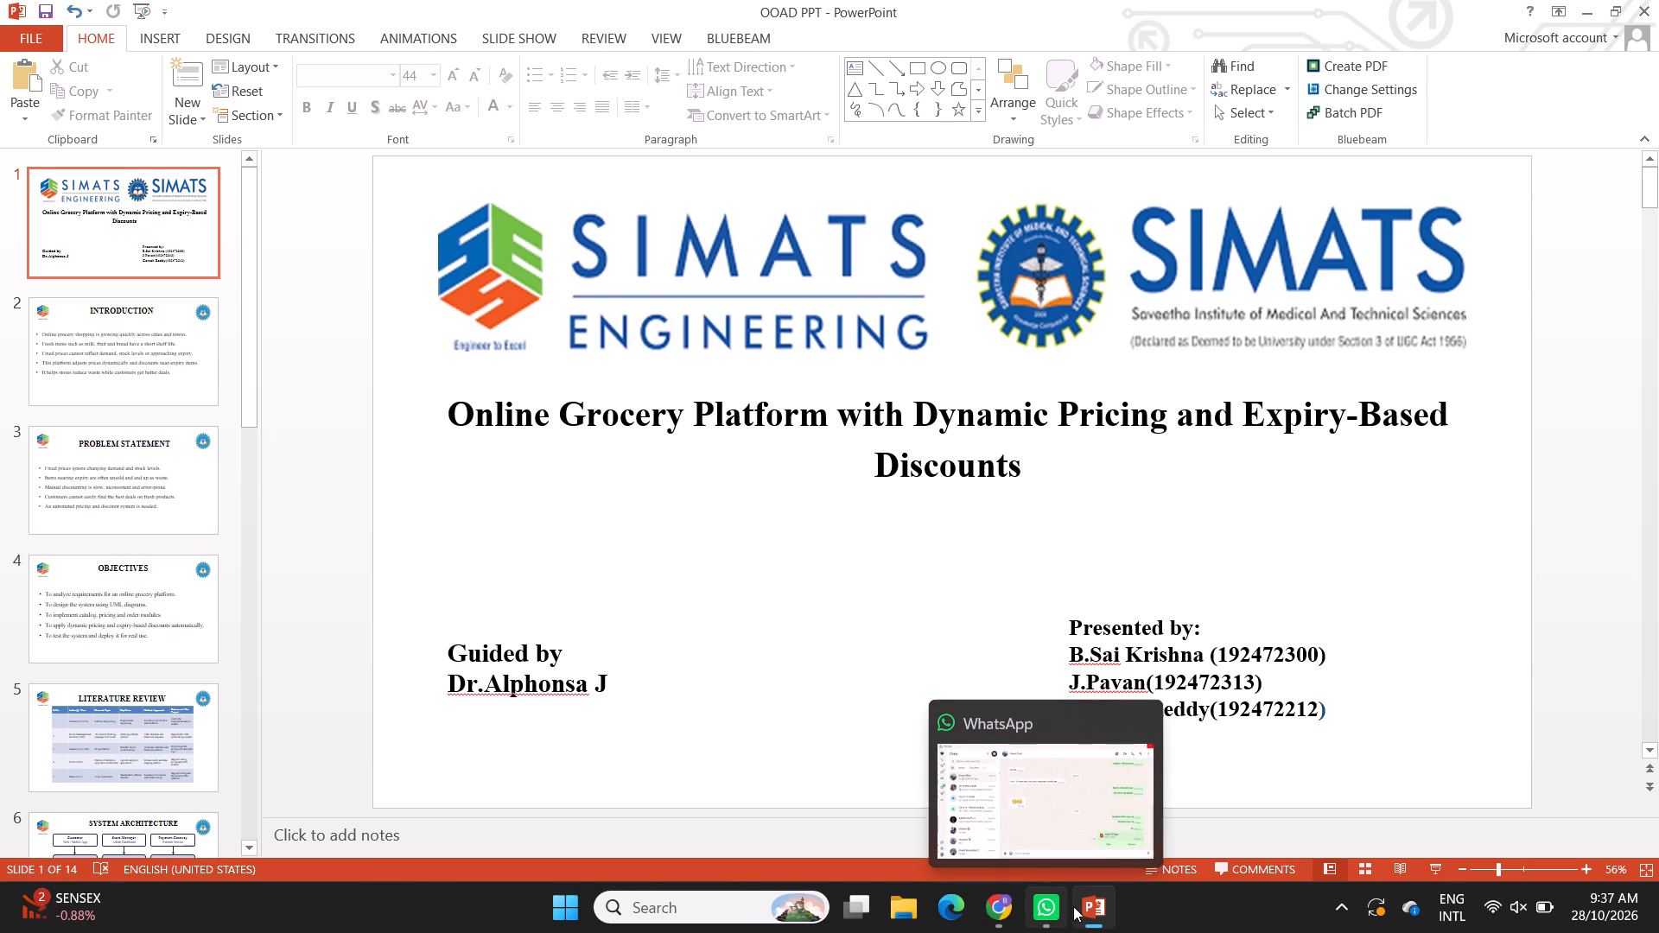
Open the Ethical hacking ppt presentation from the recent files in File Explorer and close the Explorer window.
left_click(906, 905)
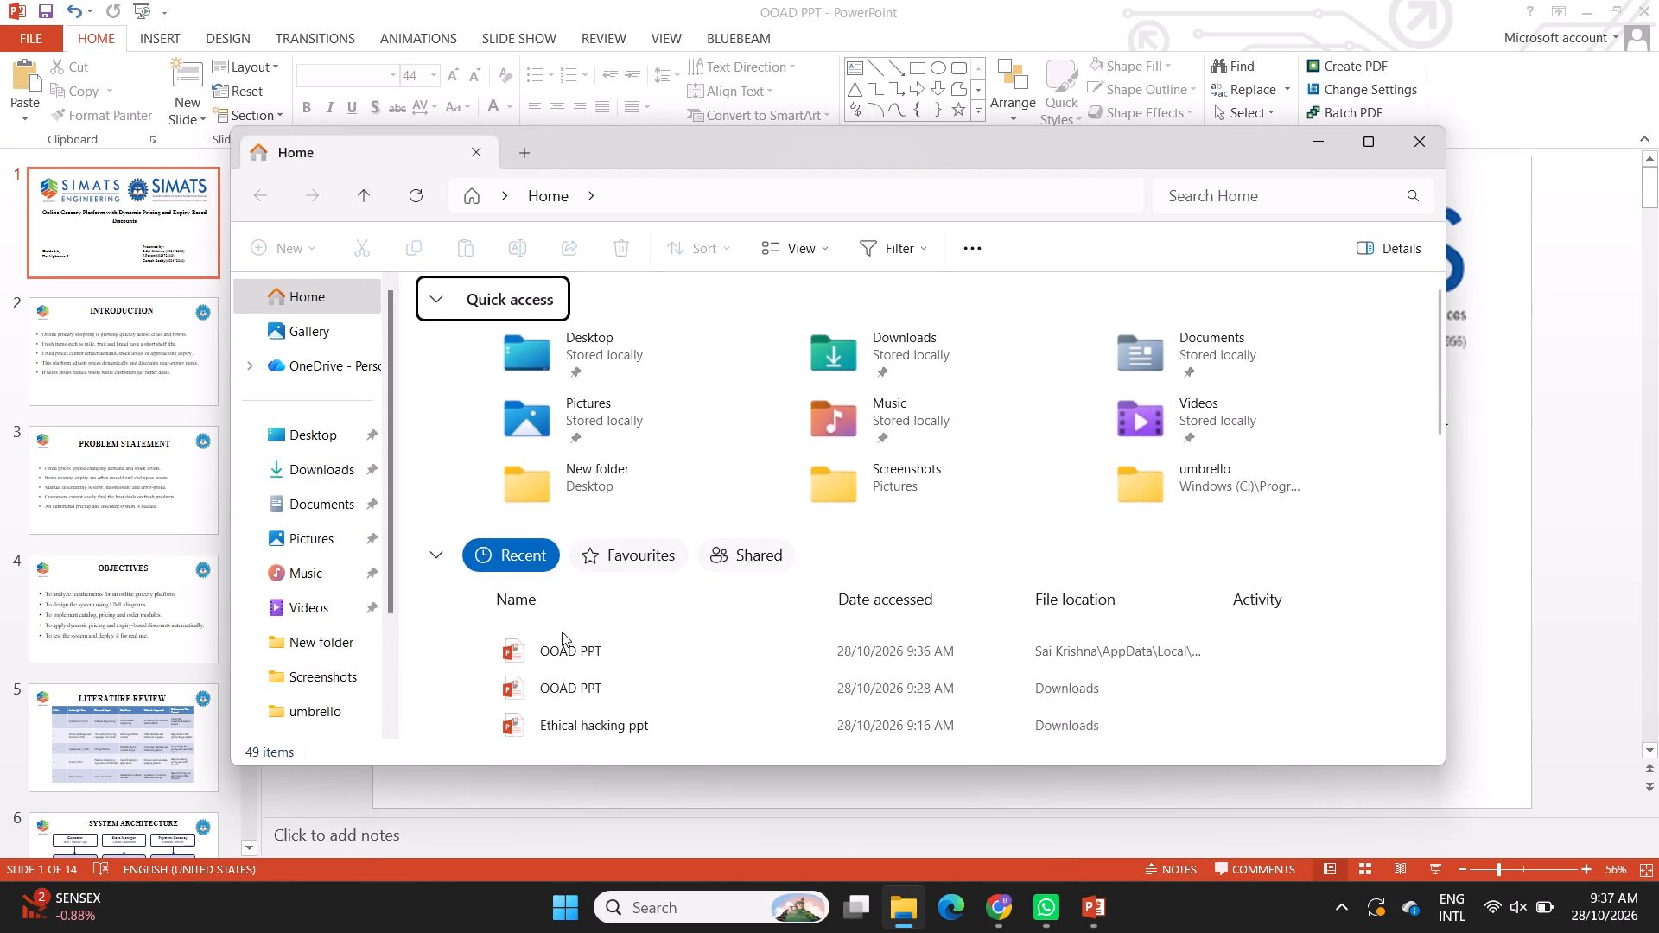
scroll(636, 701, "down", 1)
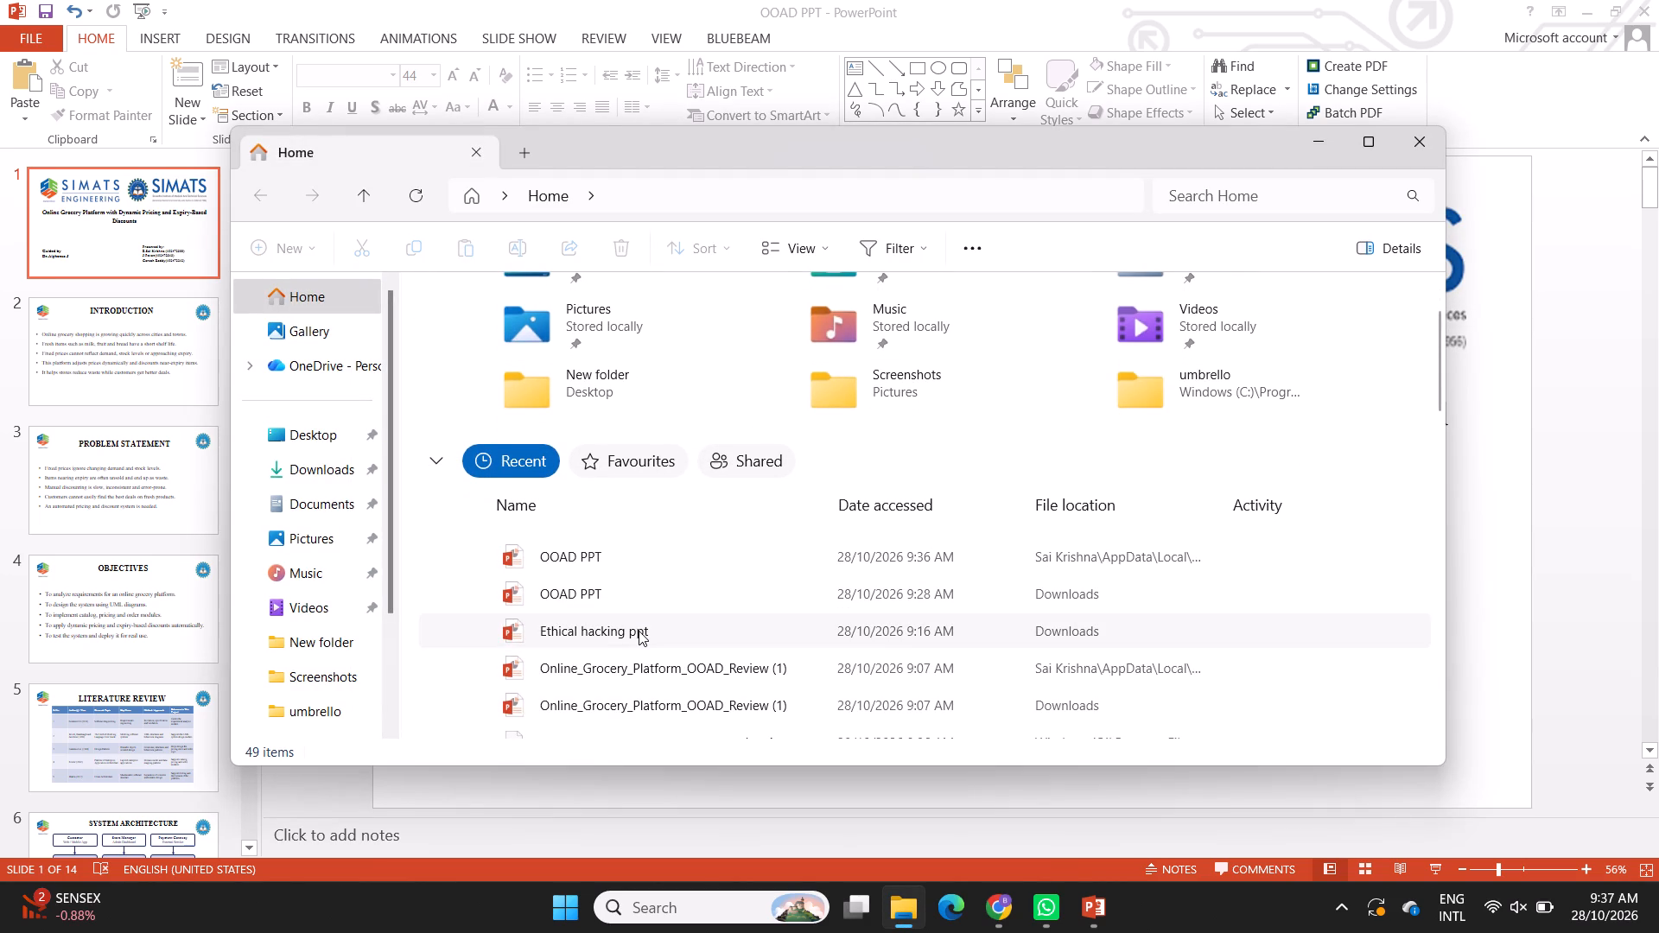
double_click(639, 631)
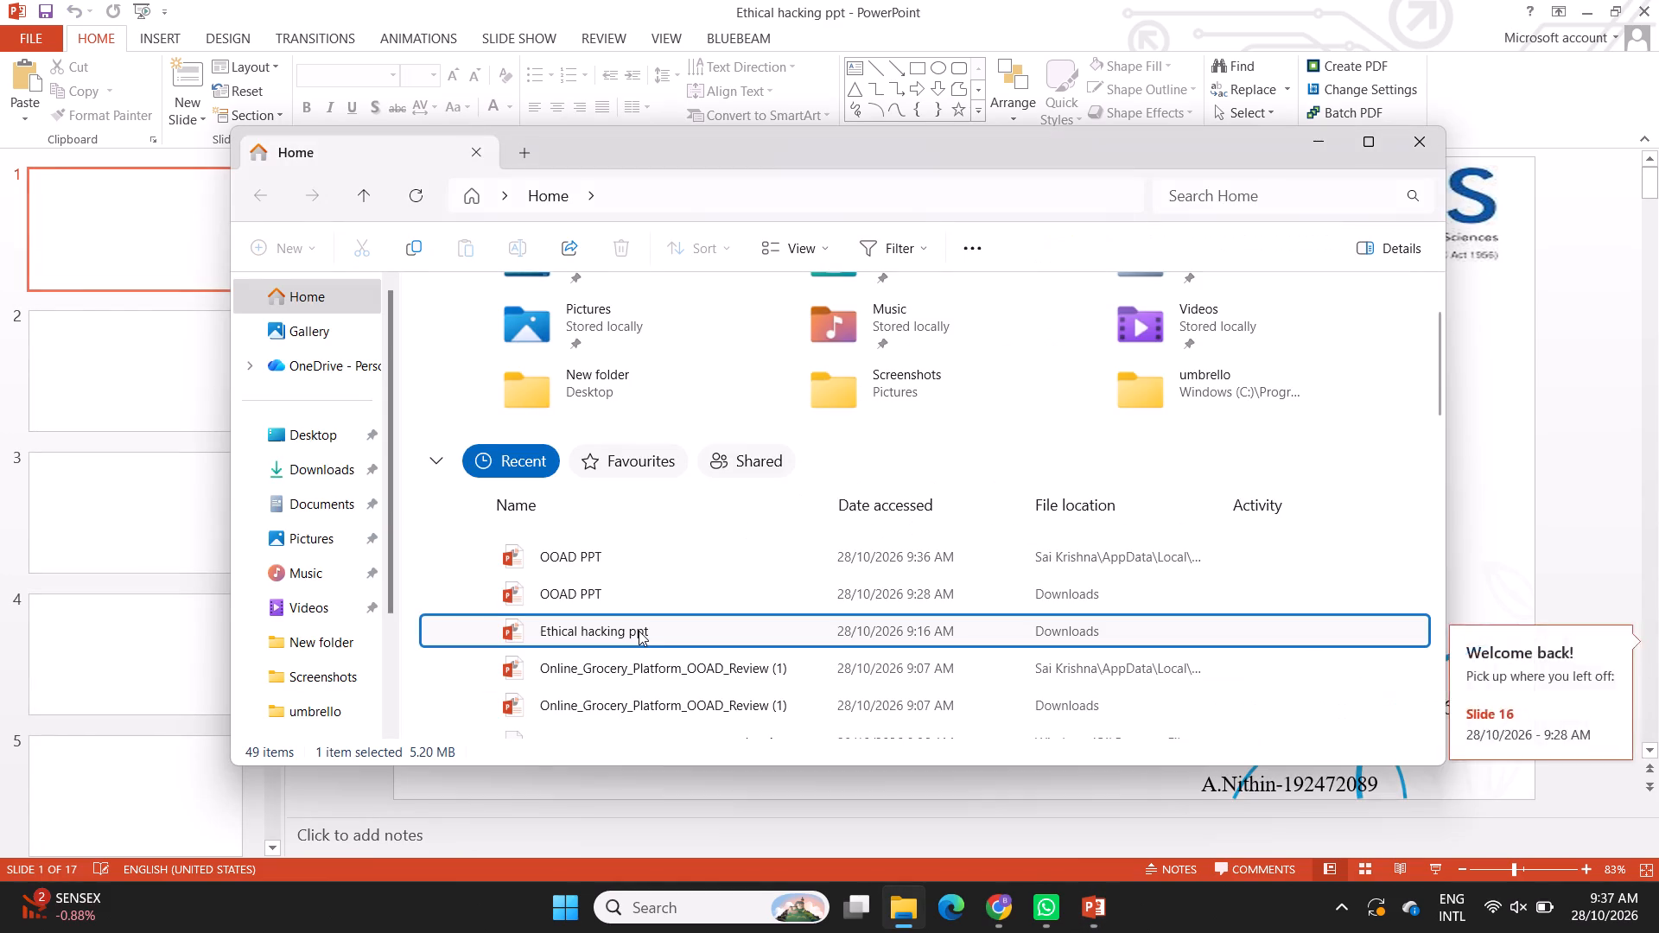
left_click(1428, 158)
left_click(1421, 143)
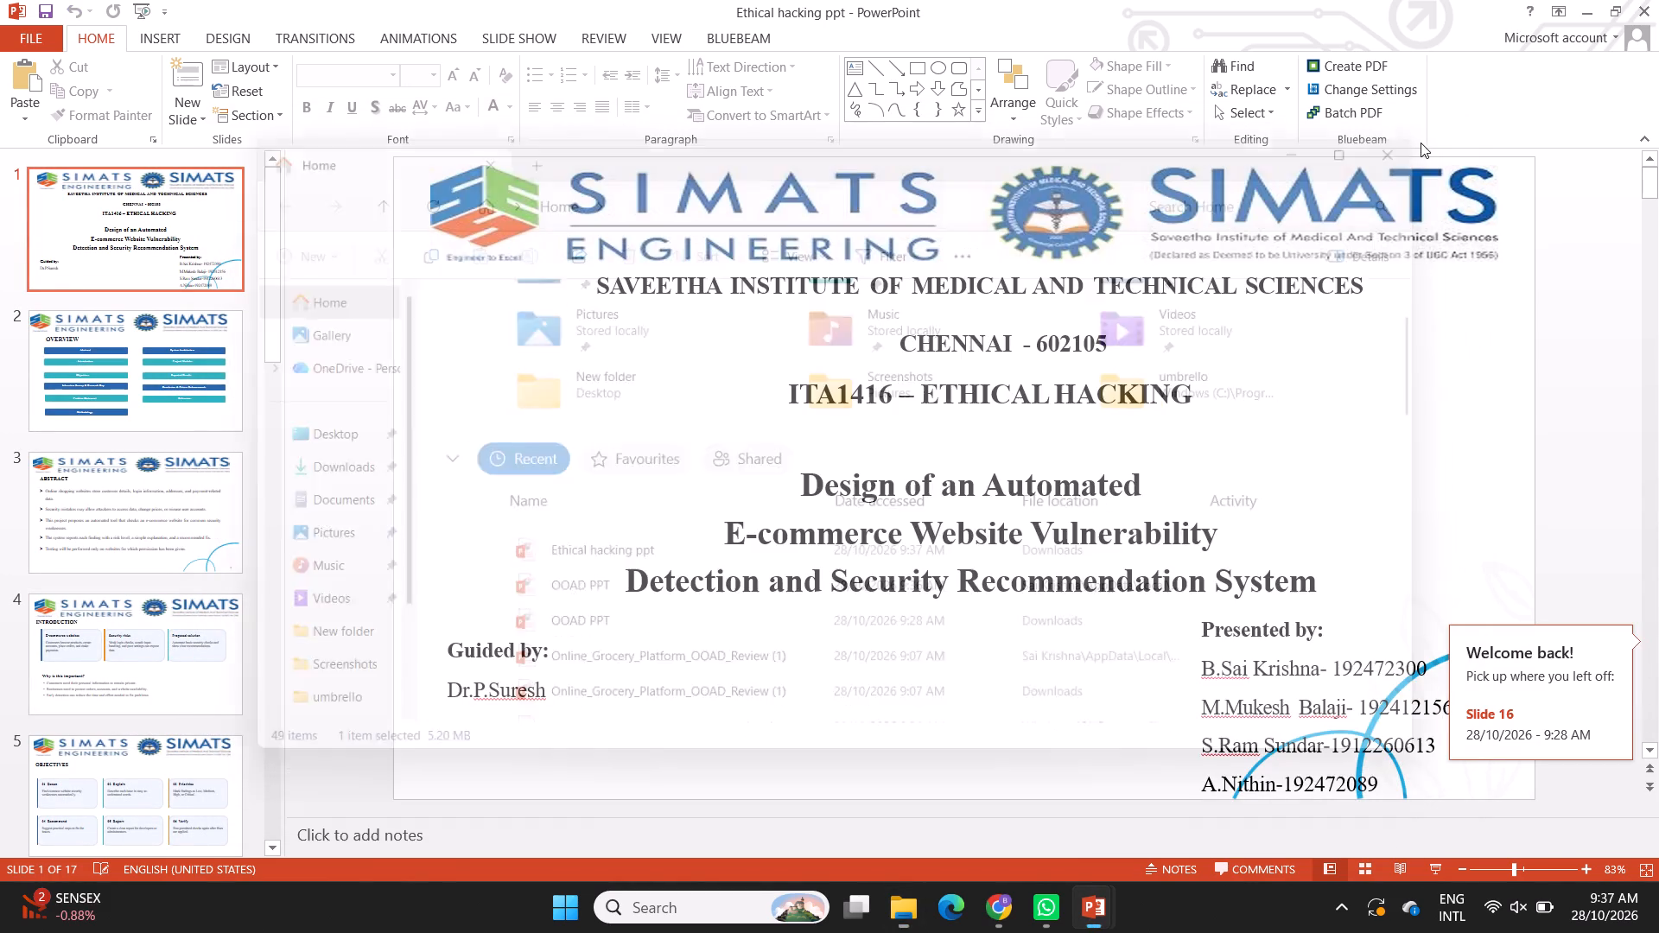
Copy the SIMATS logo banner from the Ethical hacking title slide and paste it onto the OOAD PPT title slide.
left_click(1182, 183)
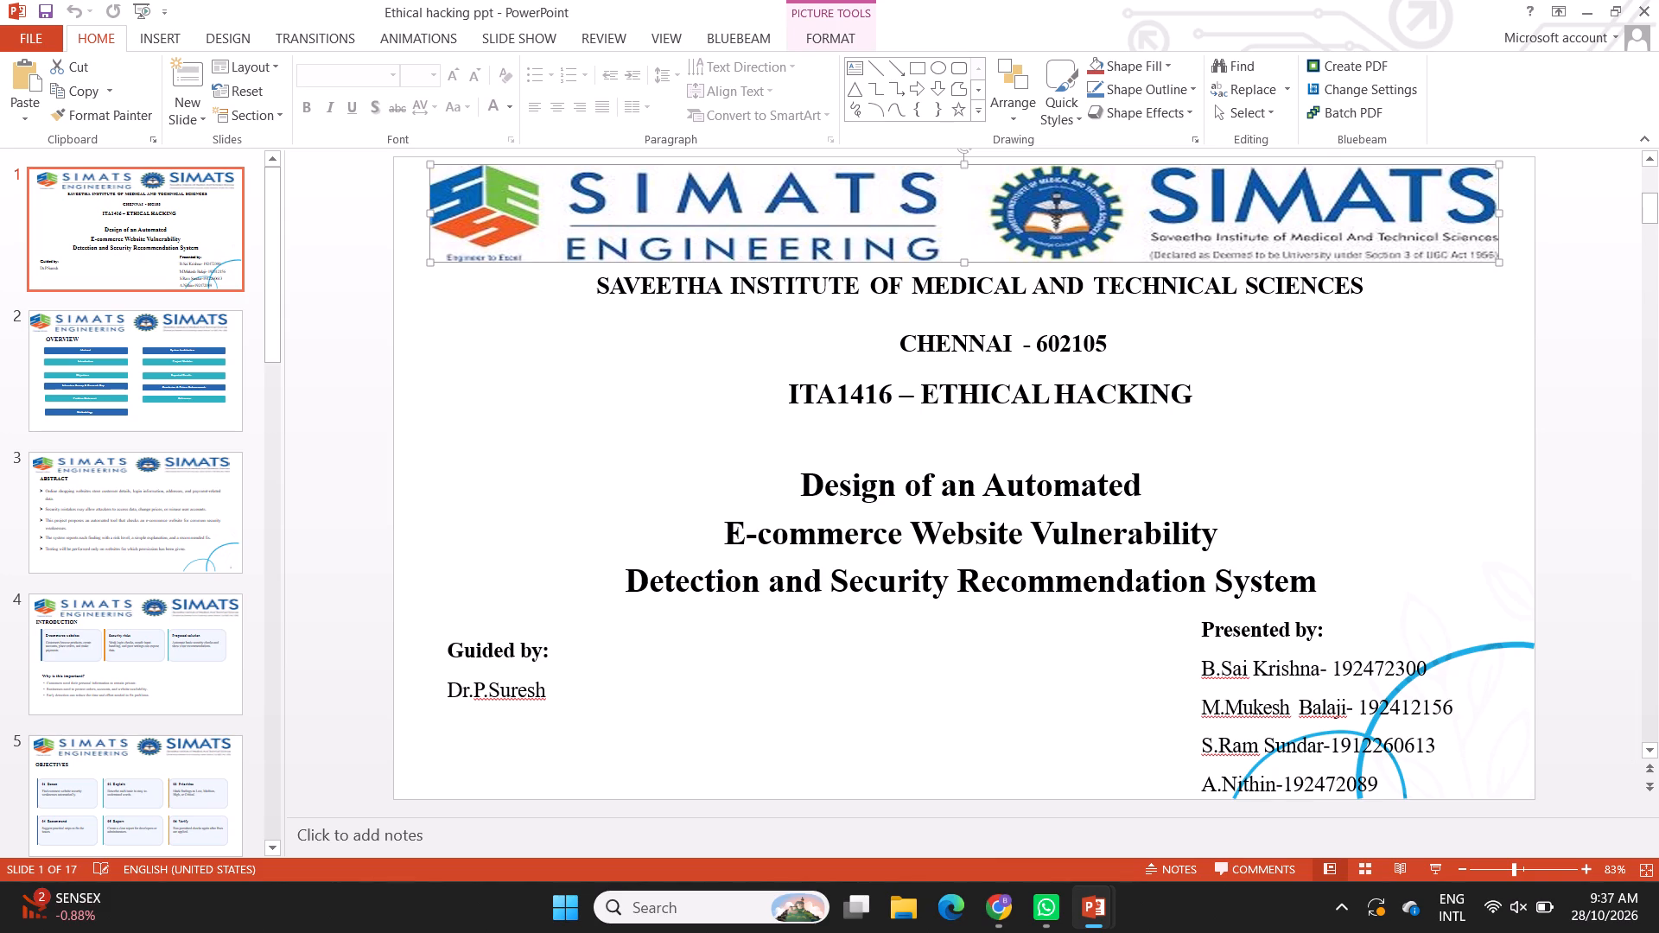
key("ctrl+c")
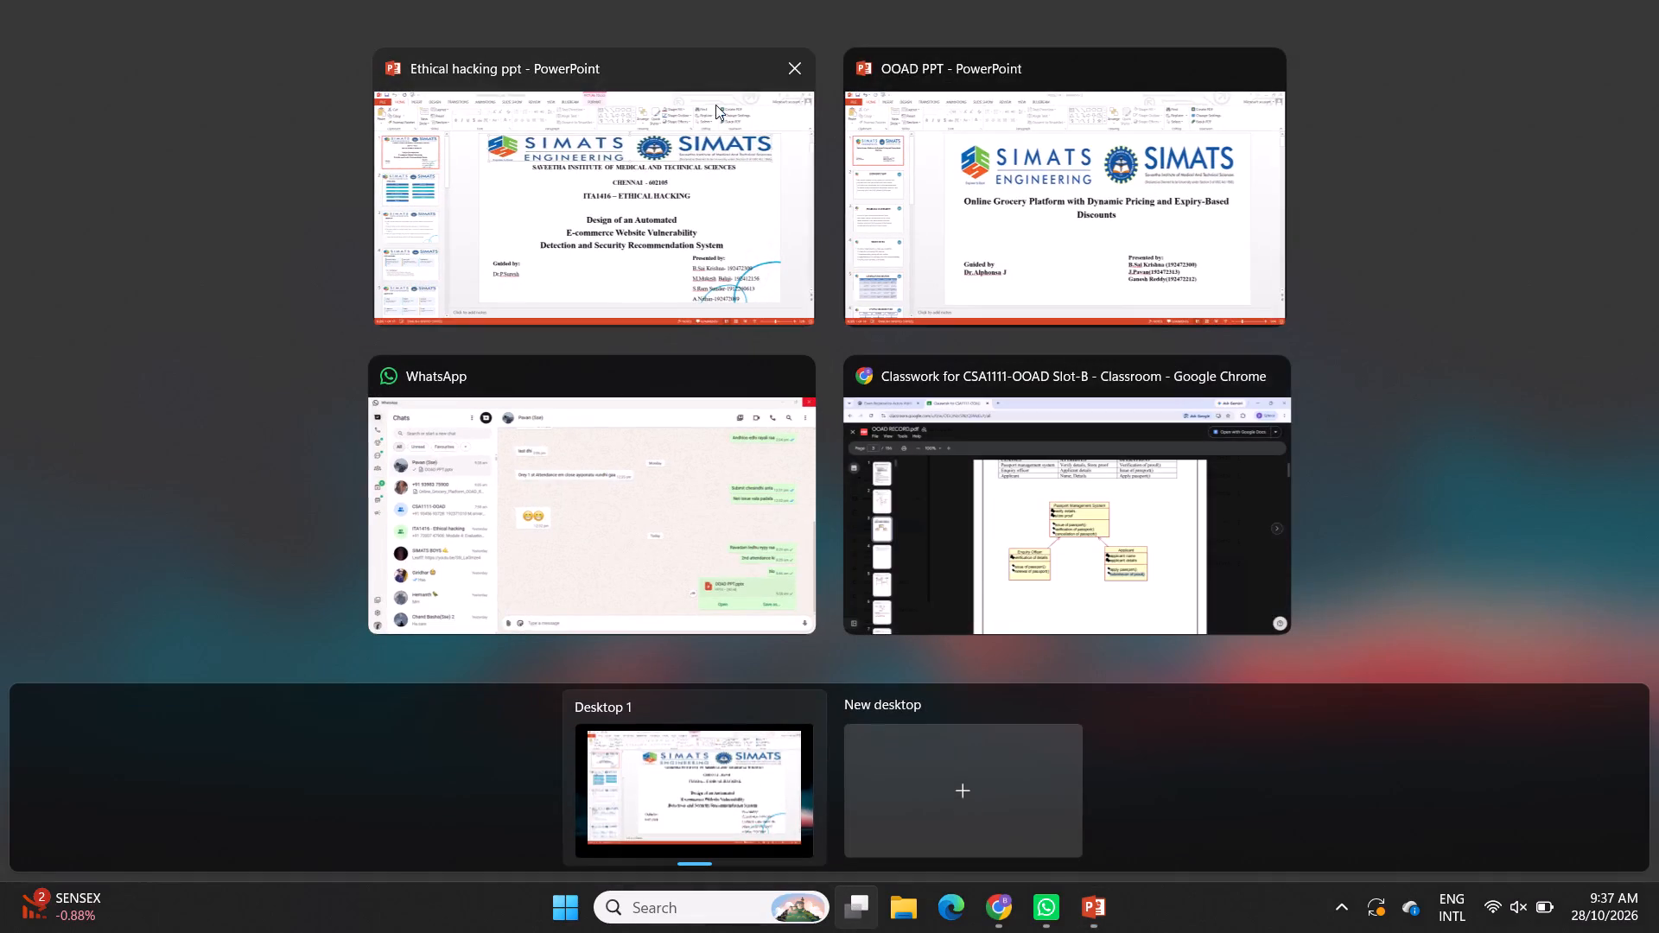
left_click(1033, 236)
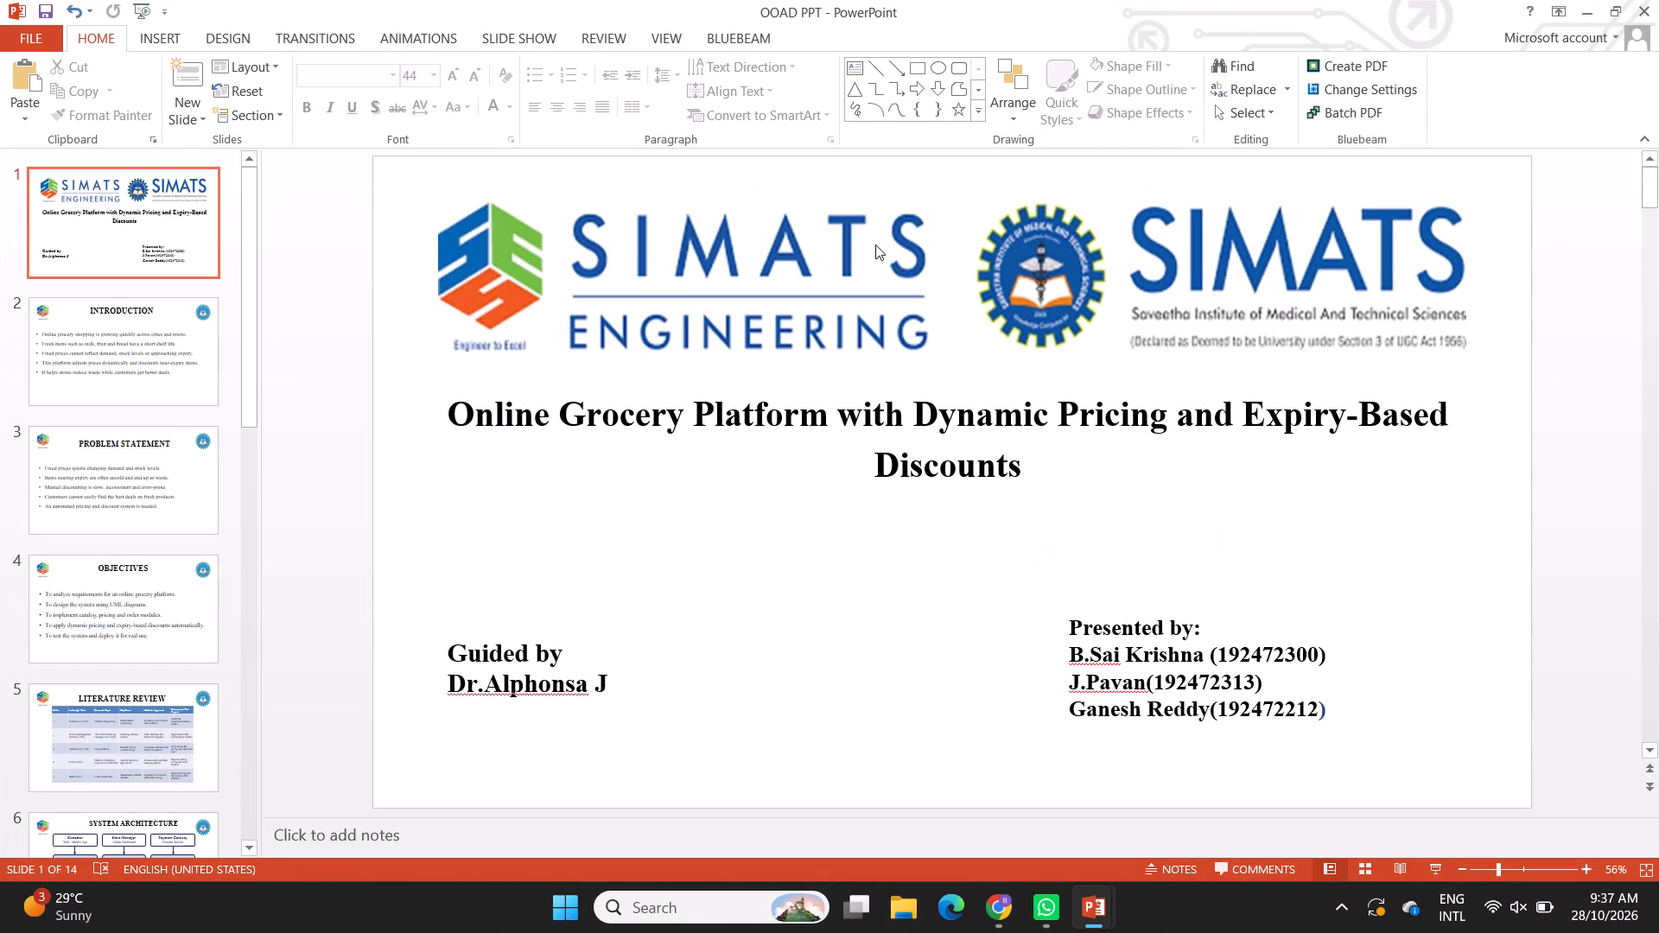
left_click(848, 263)
key("ctrl+v")
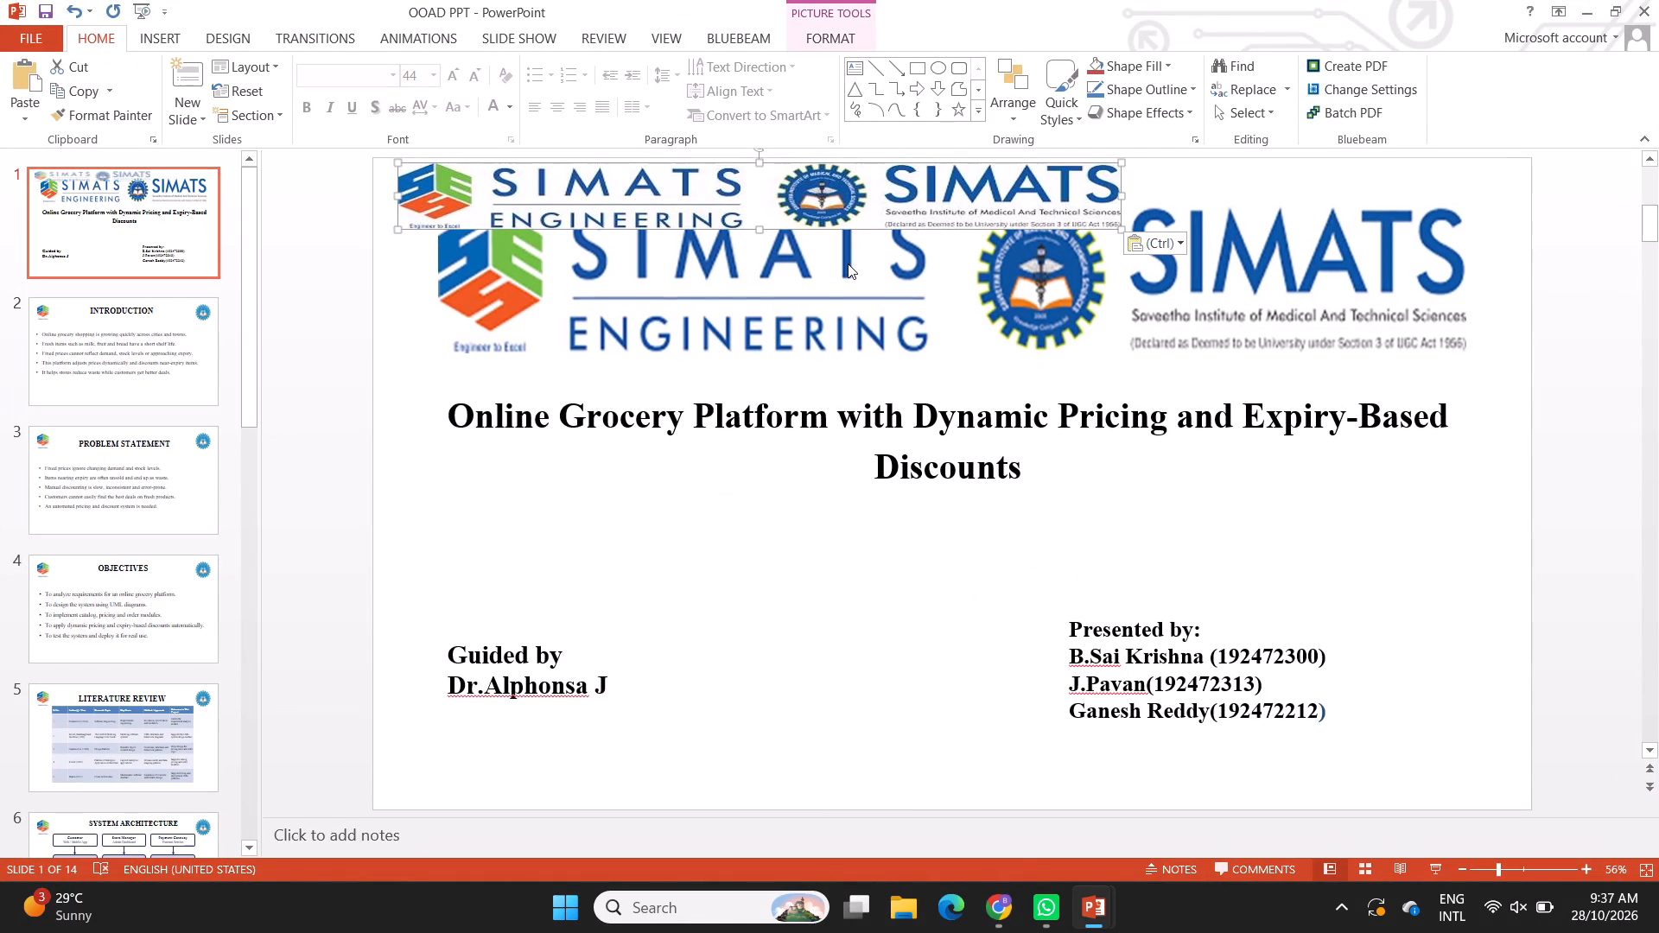
Move and stretch the pasted banner so it covers the original logos across the top of the title slide, above the title text.
left_click(836, 201)
left_click_drag(736, 160, 783, 216)
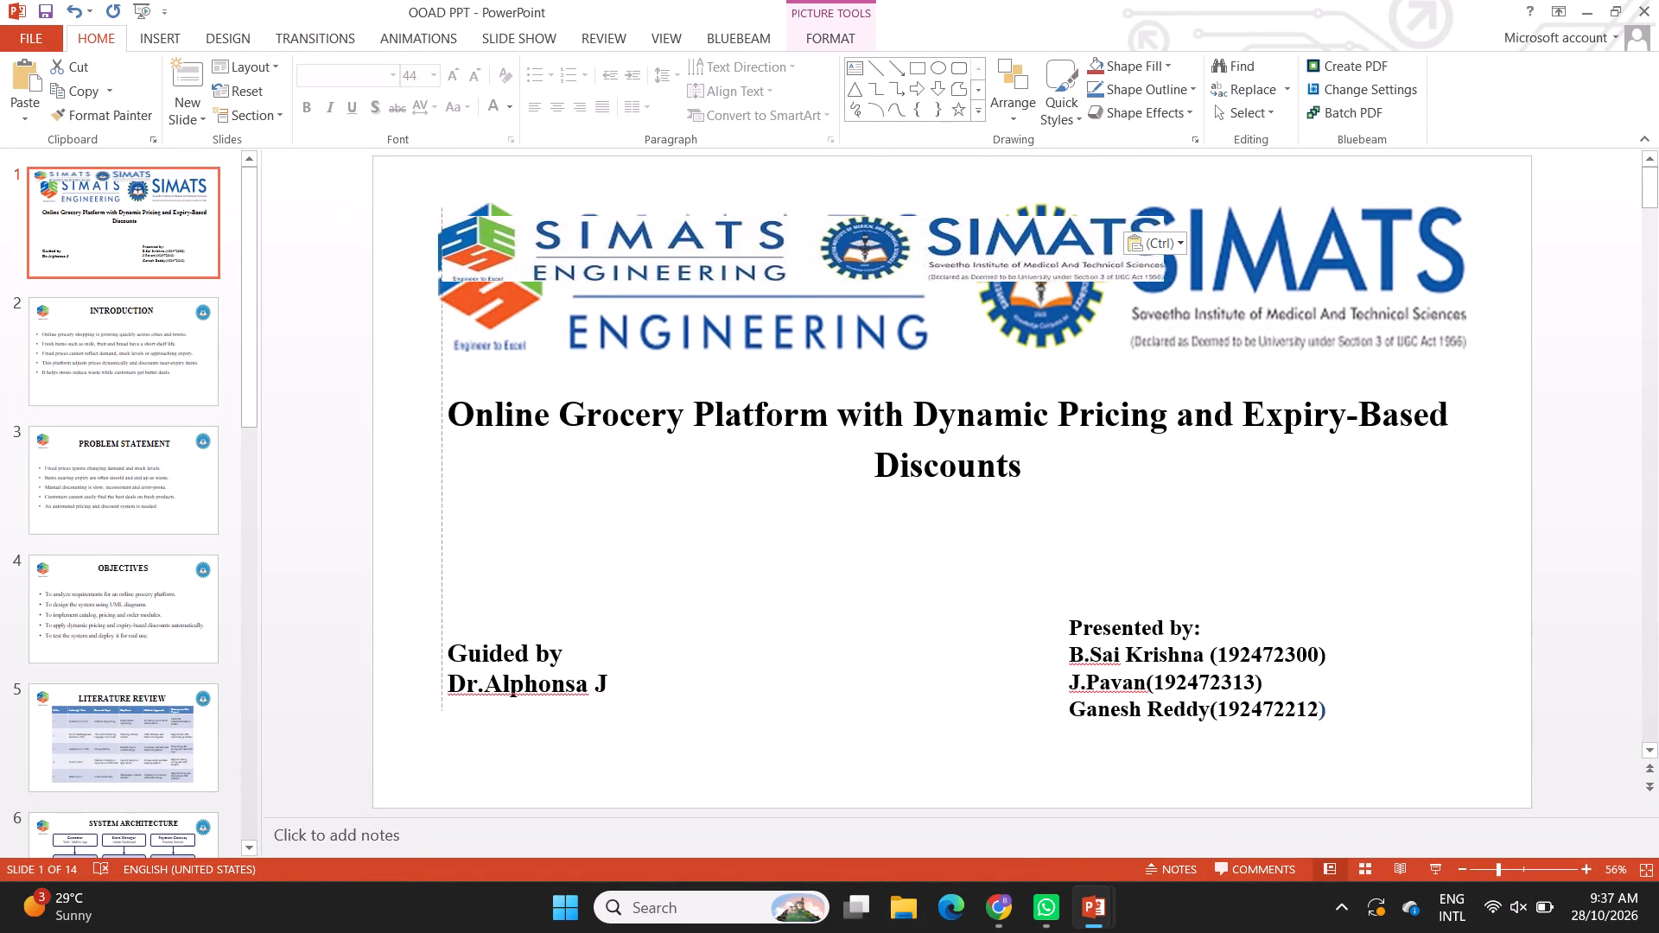
left_click_drag(783, 216, 795, 229)
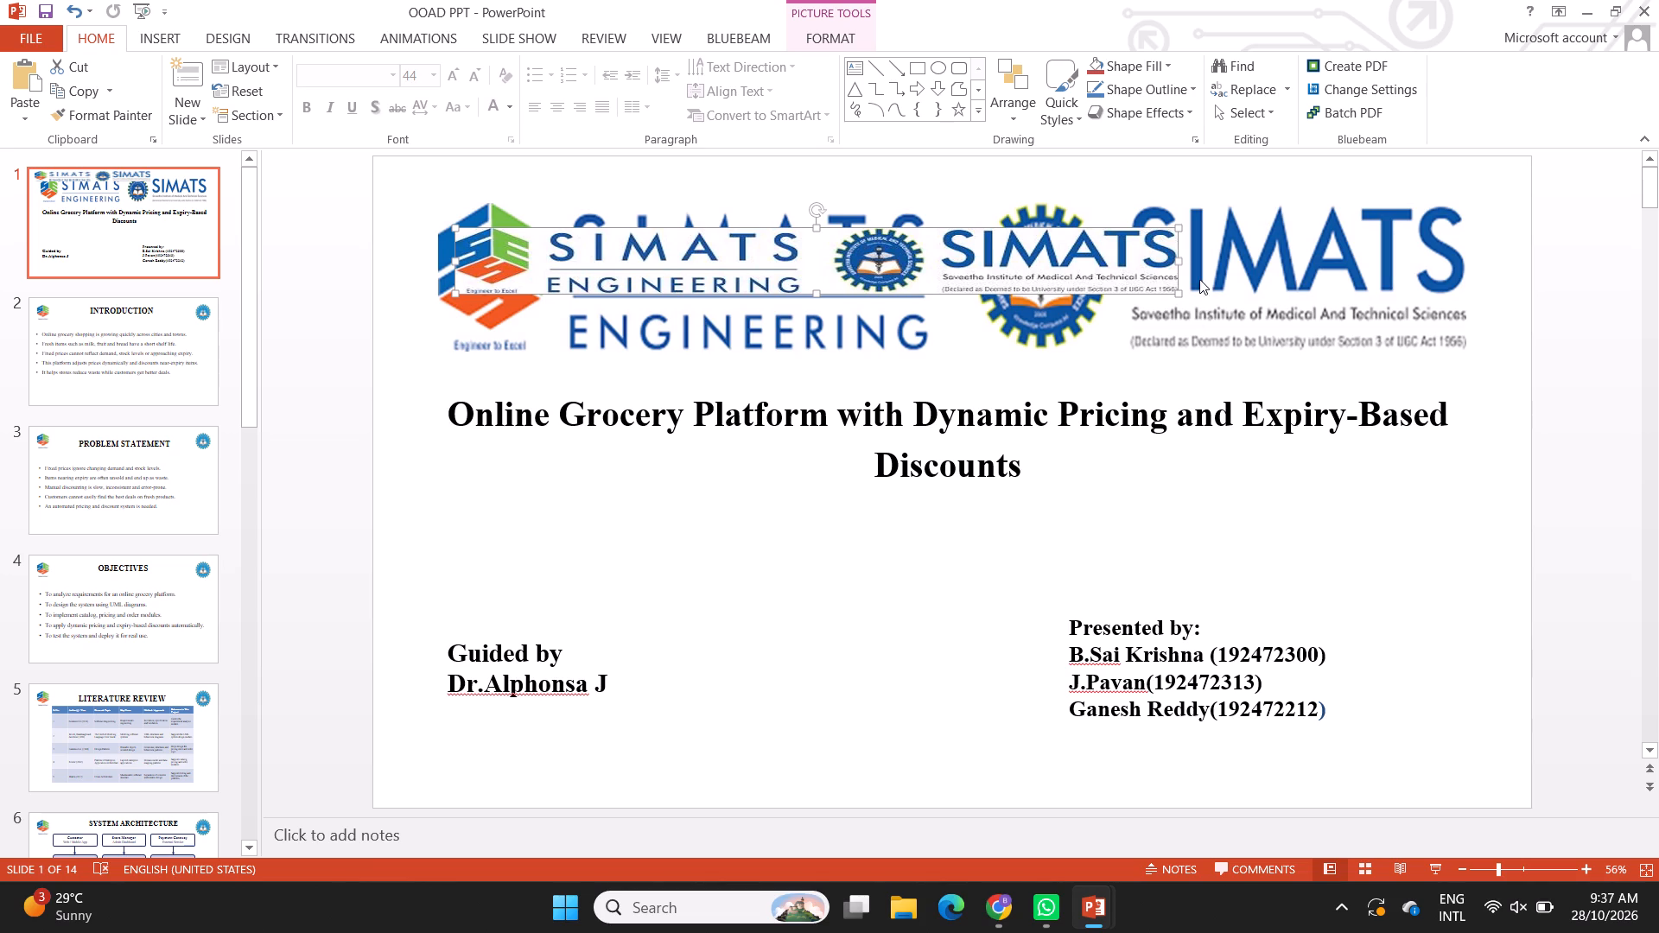
left_click_drag(1178, 257, 1380, 256)
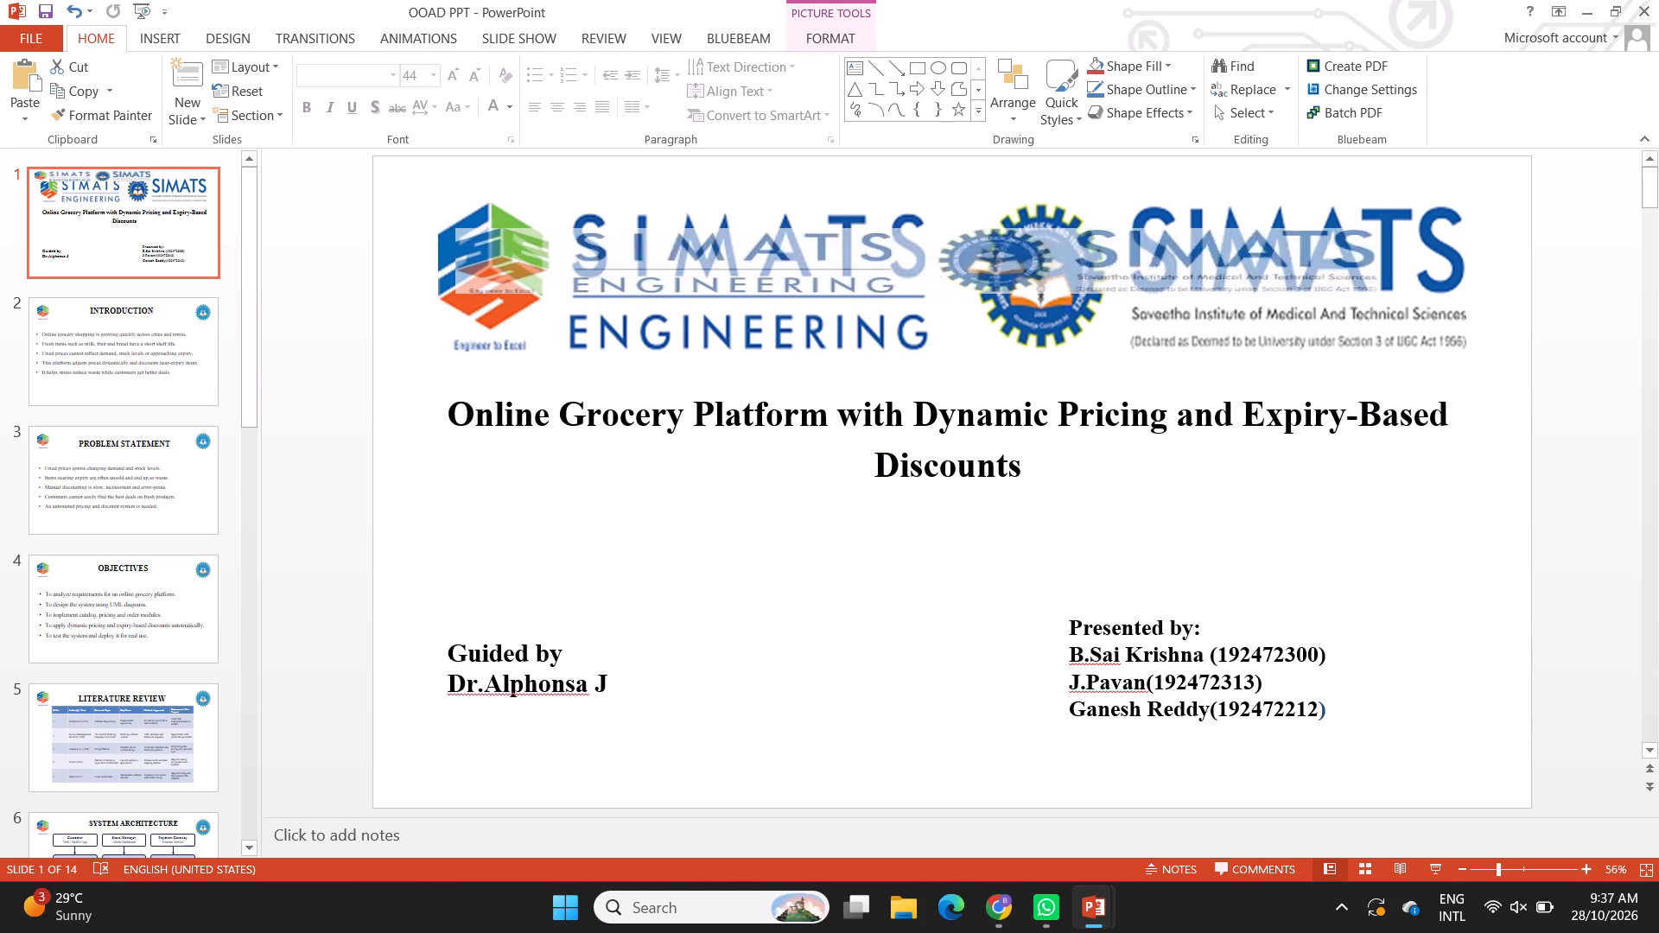
left_click_drag(1380, 256, 1462, 244)
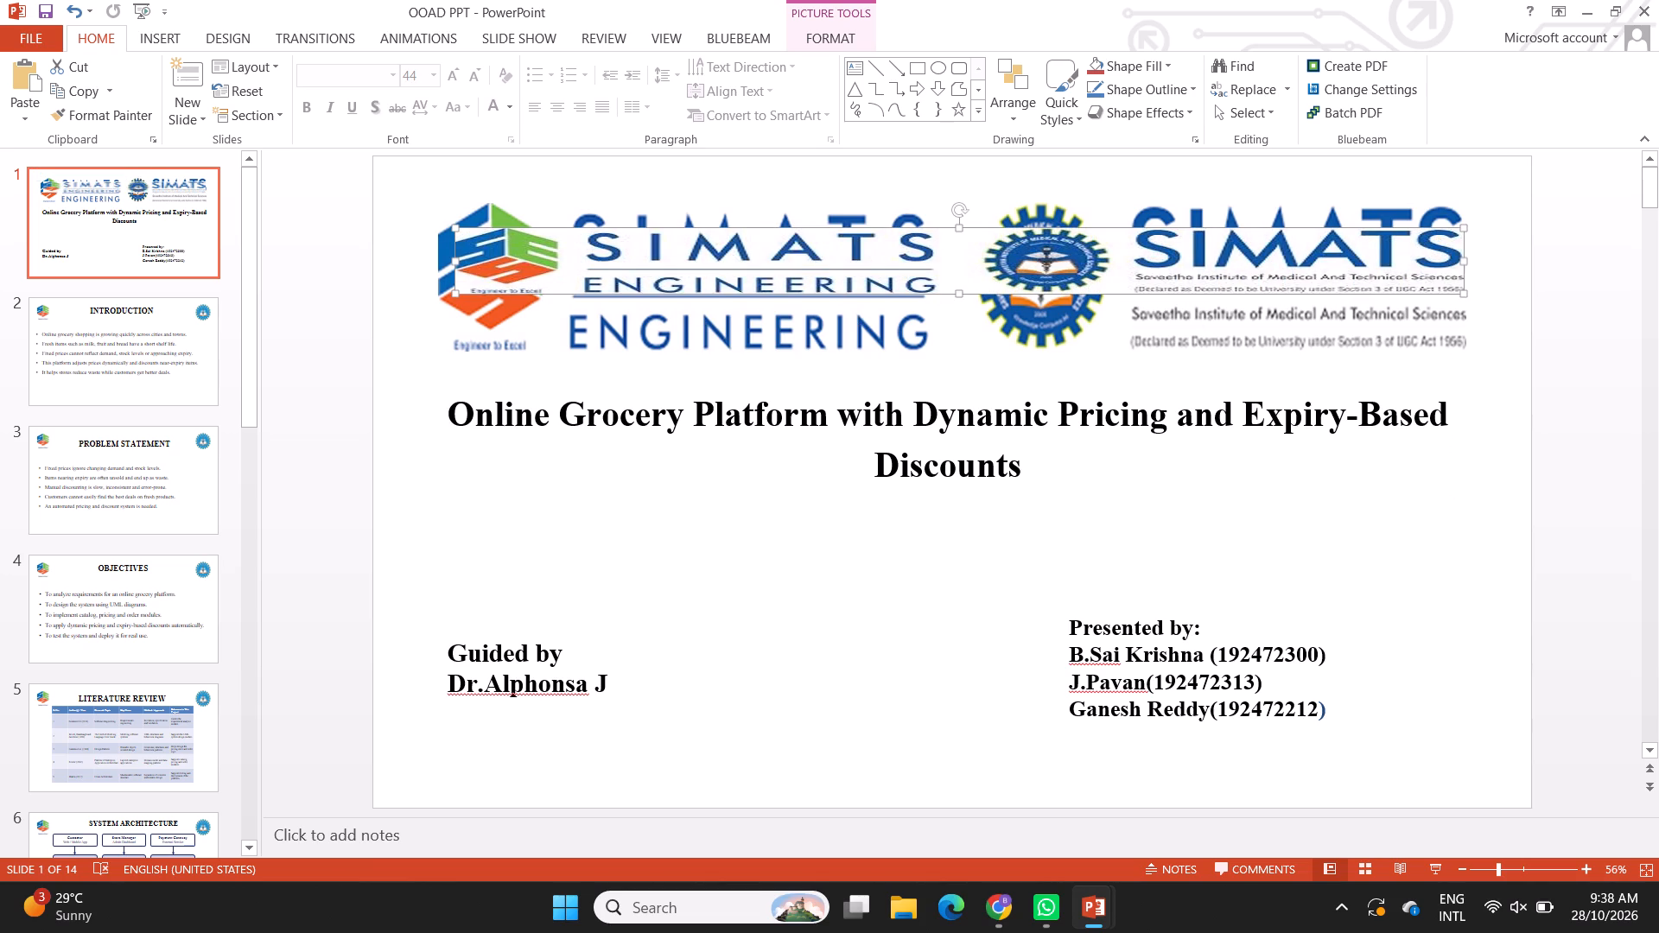
left_click(961, 295)
left_click_drag(961, 295, 980, 360)
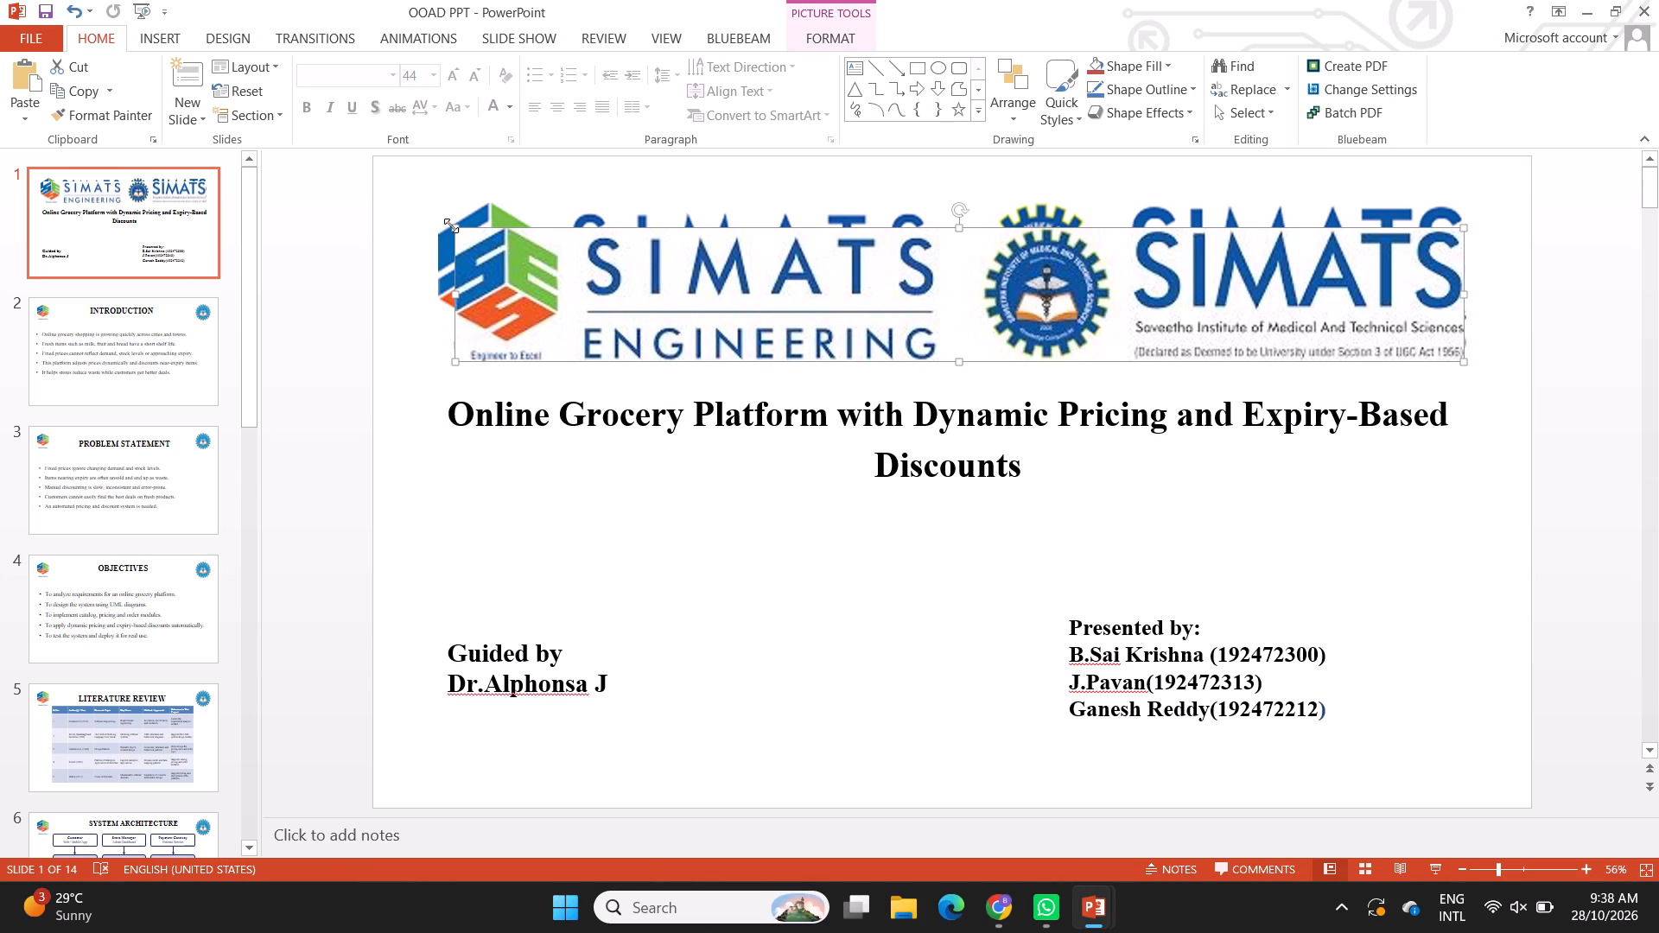
left_click_drag(451, 225, 423, 186)
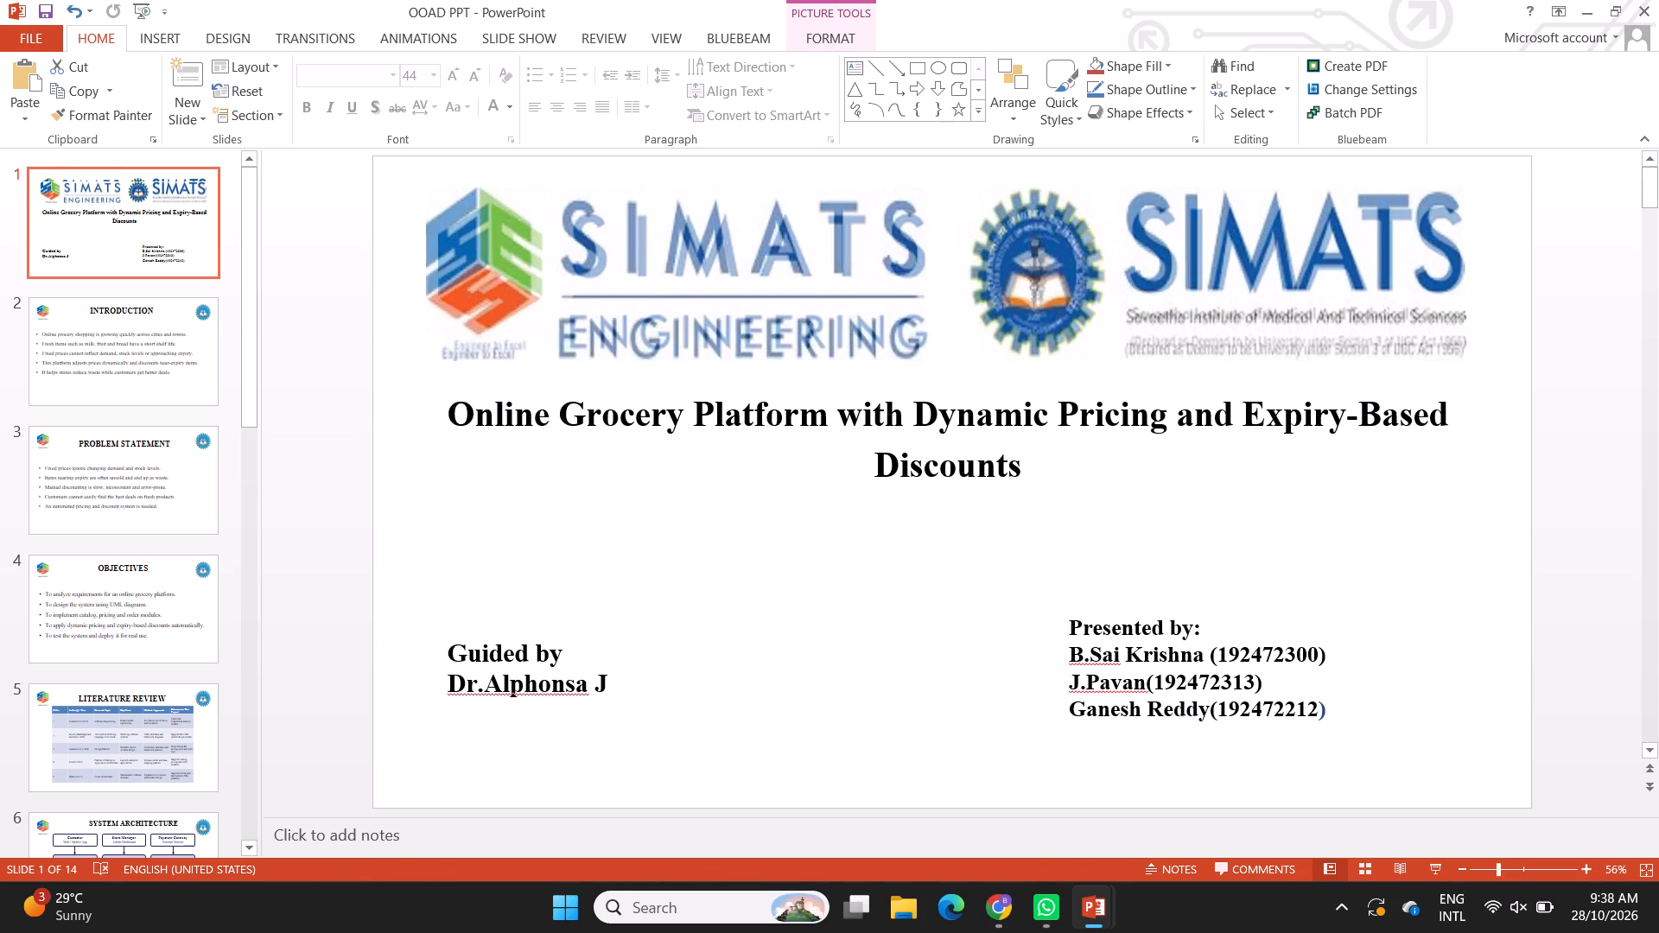
left_click_drag(423, 186, 405, 182)
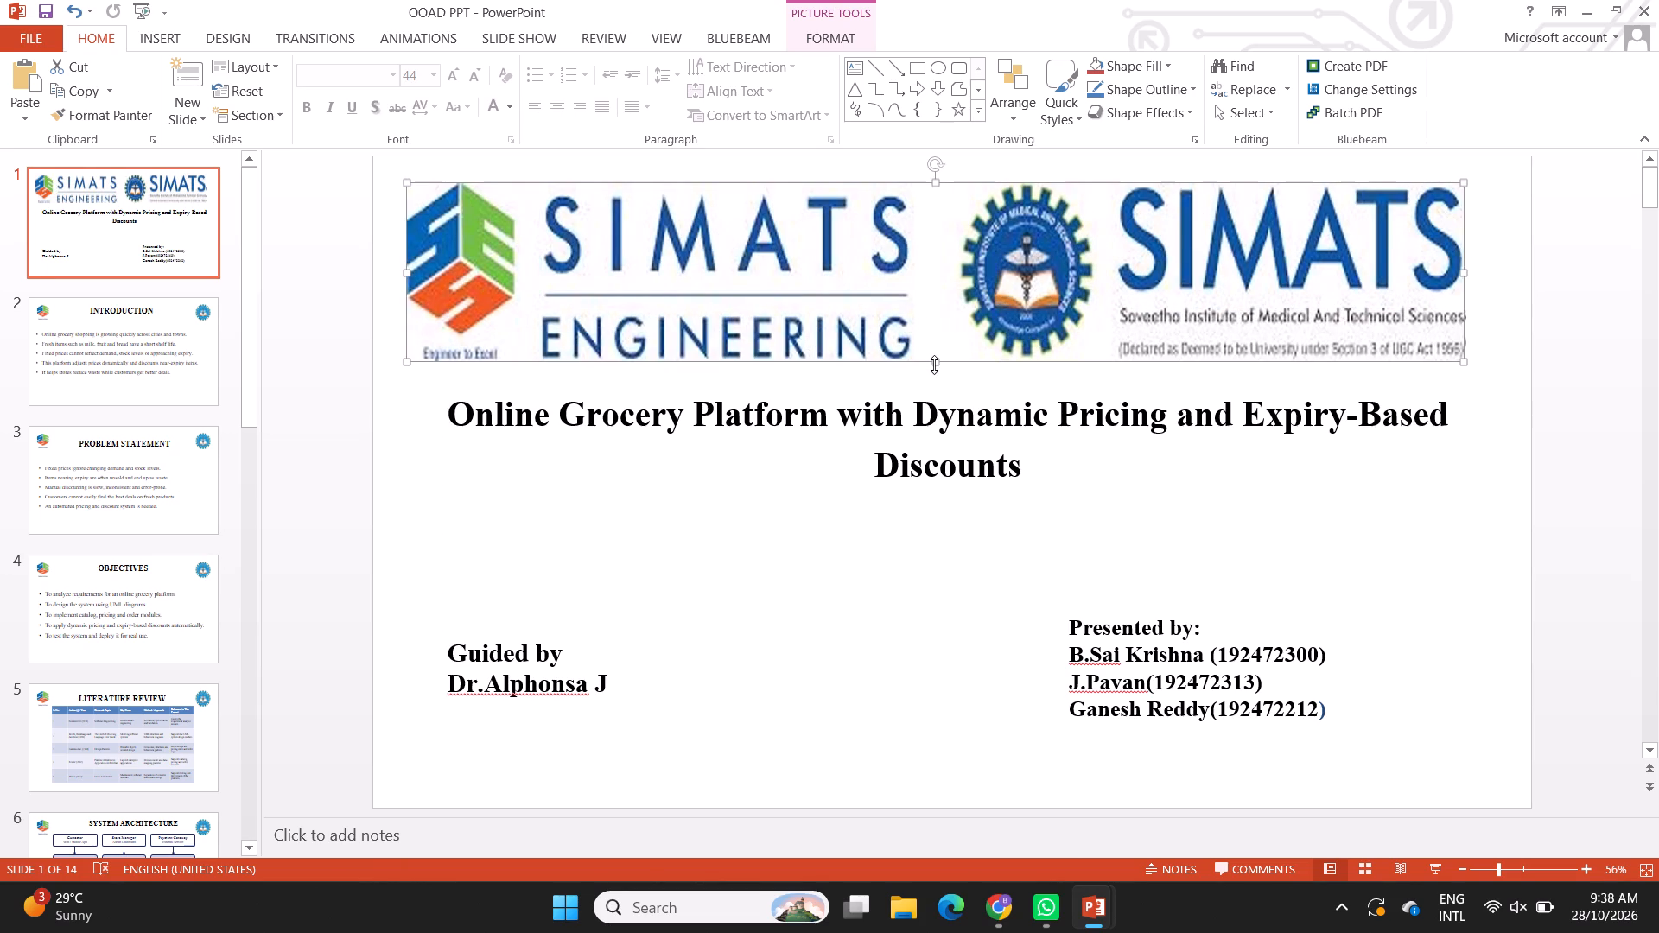
left_click_drag(936, 360, 931, 351)
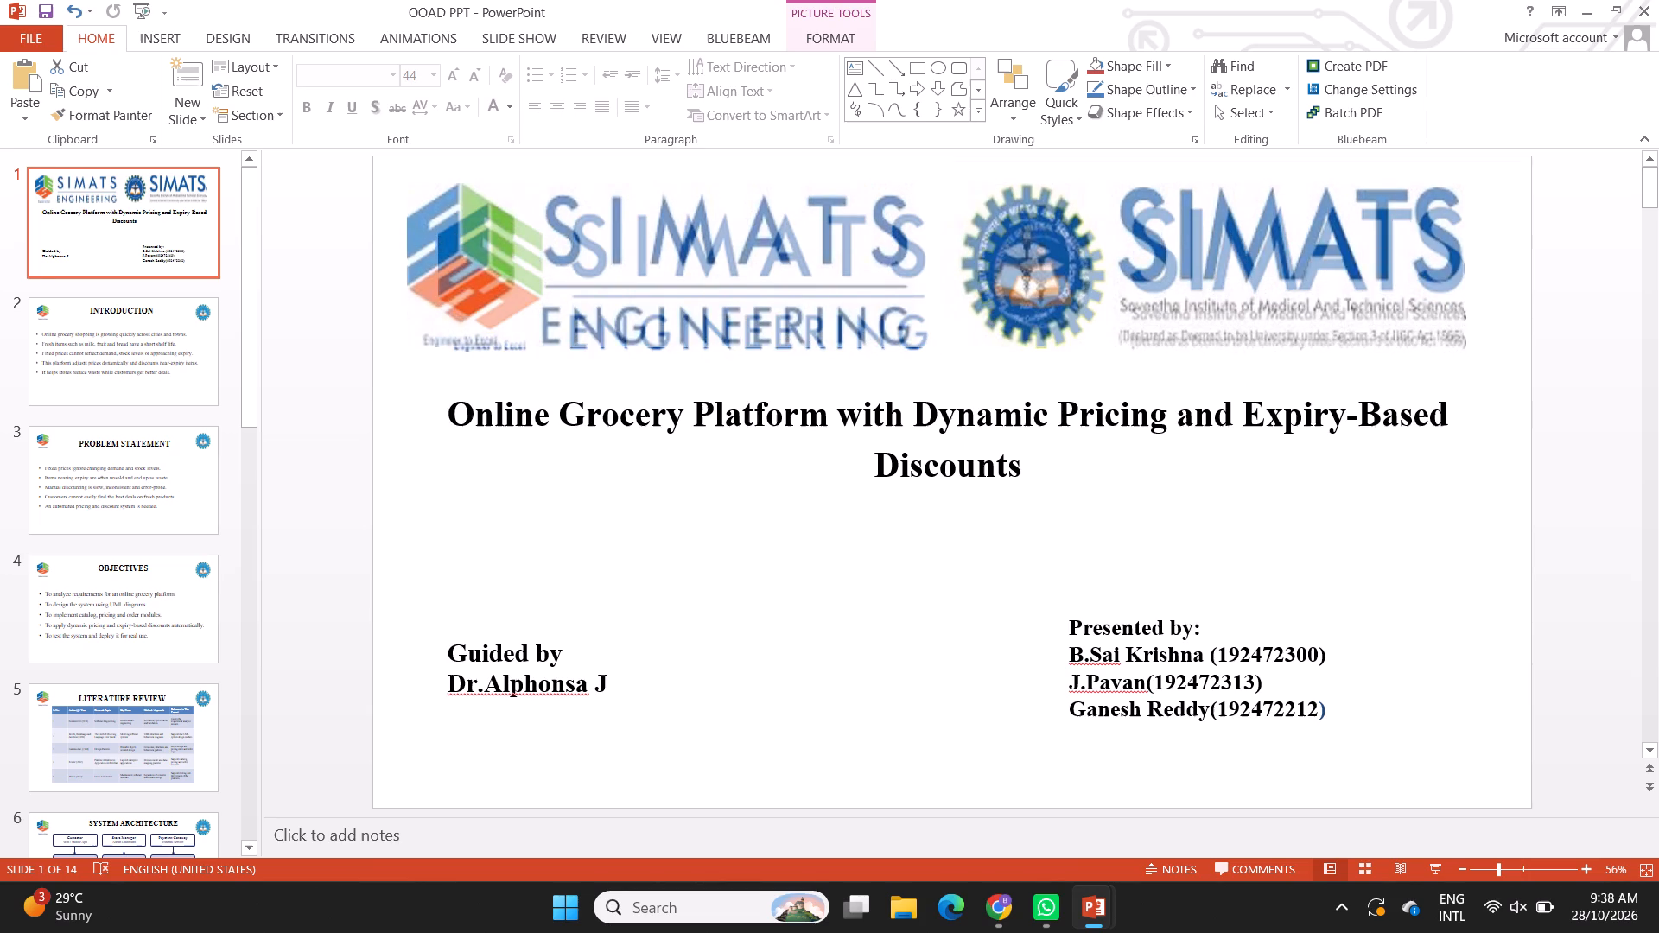
left_click_drag(931, 351, 931, 349)
left_click(937, 350)
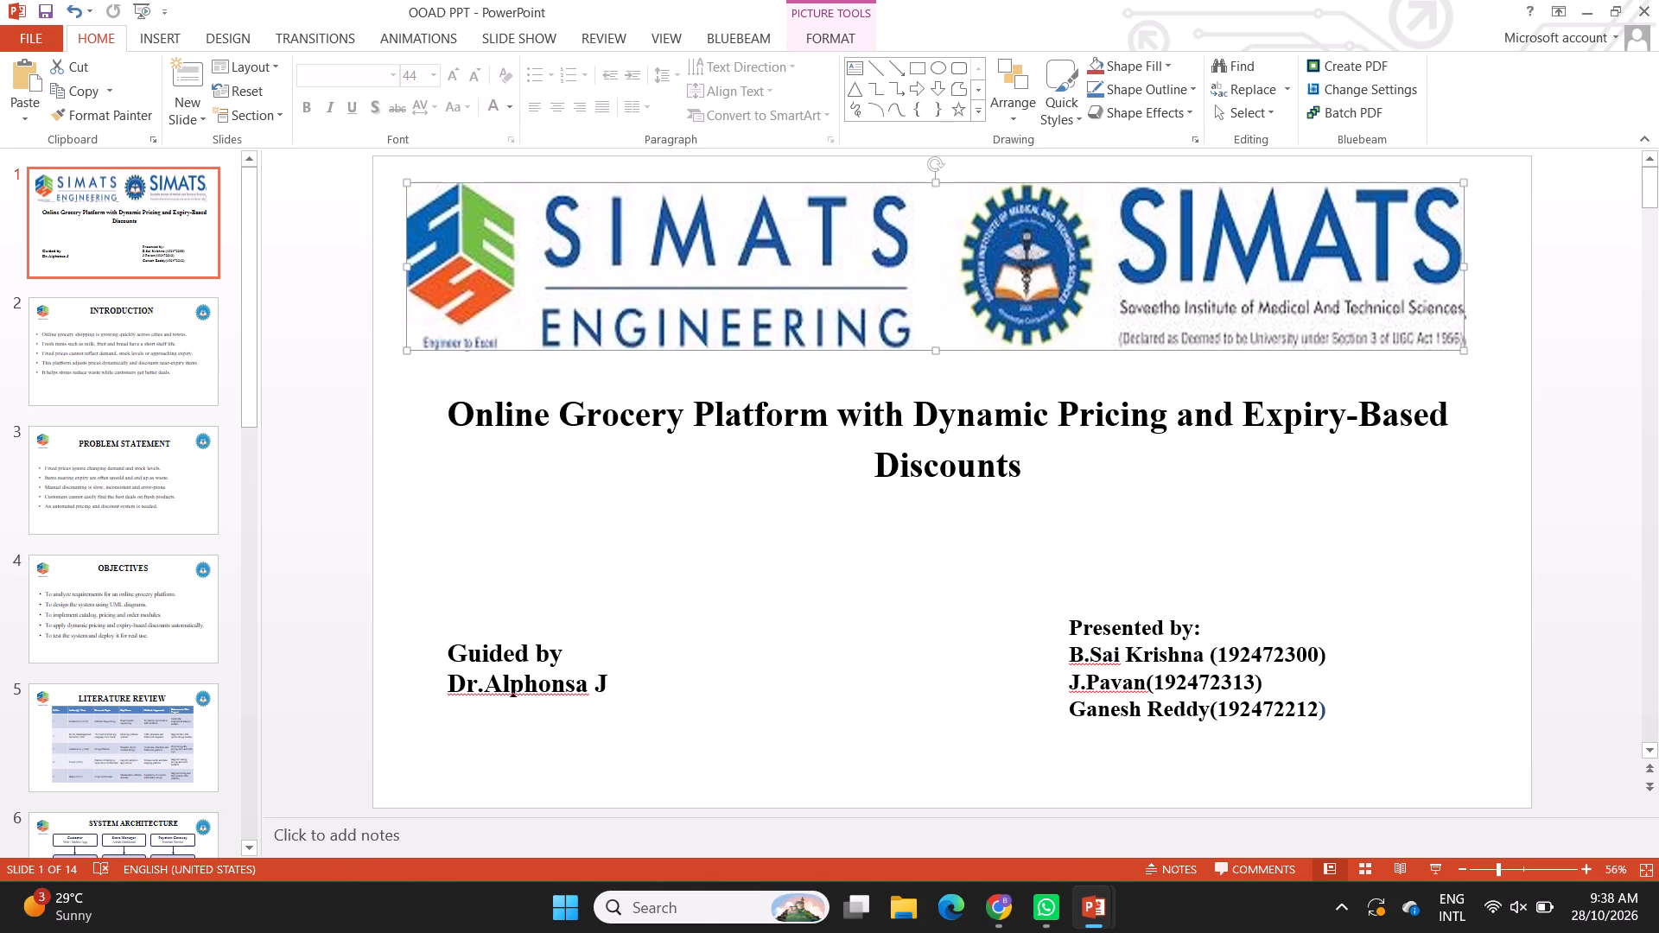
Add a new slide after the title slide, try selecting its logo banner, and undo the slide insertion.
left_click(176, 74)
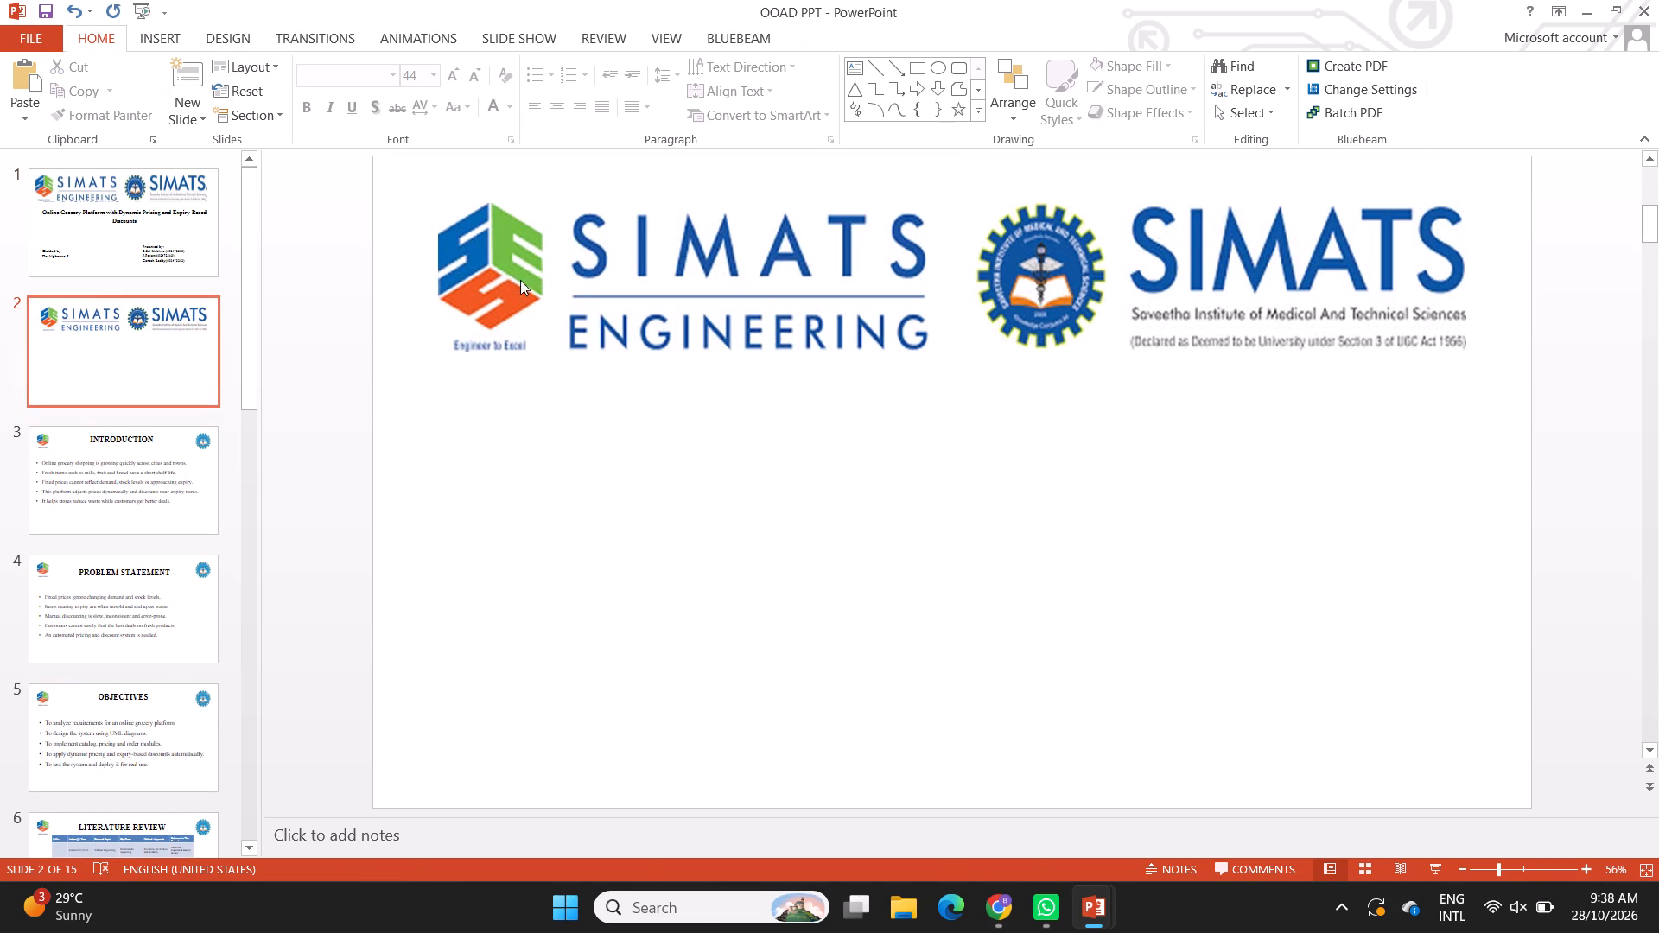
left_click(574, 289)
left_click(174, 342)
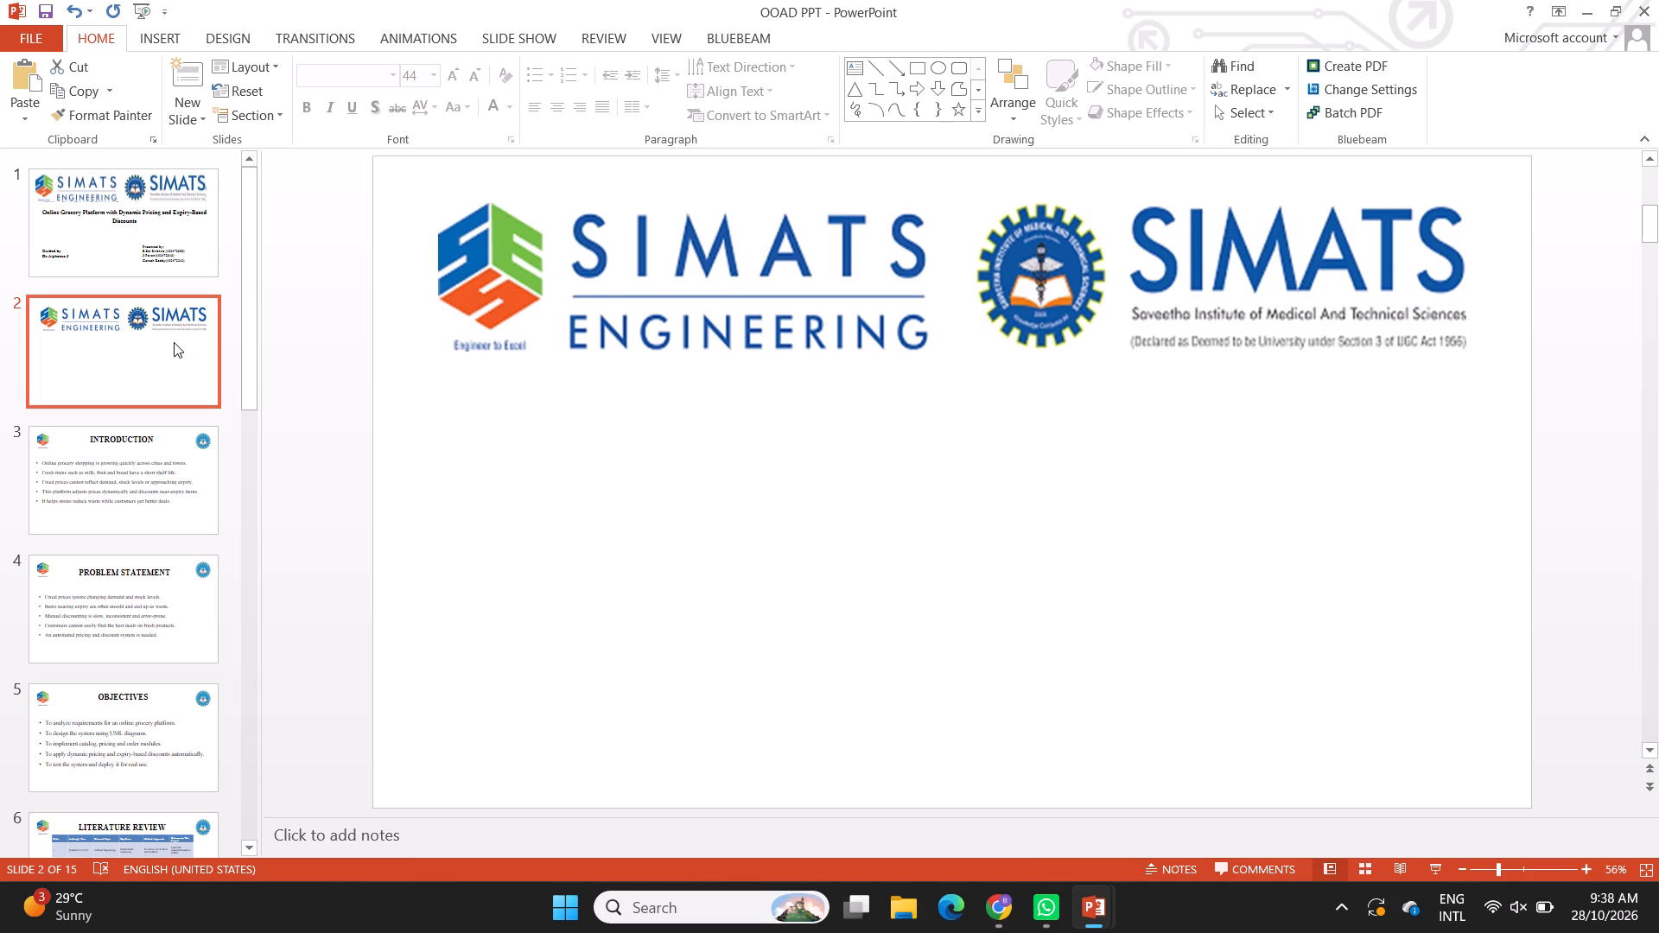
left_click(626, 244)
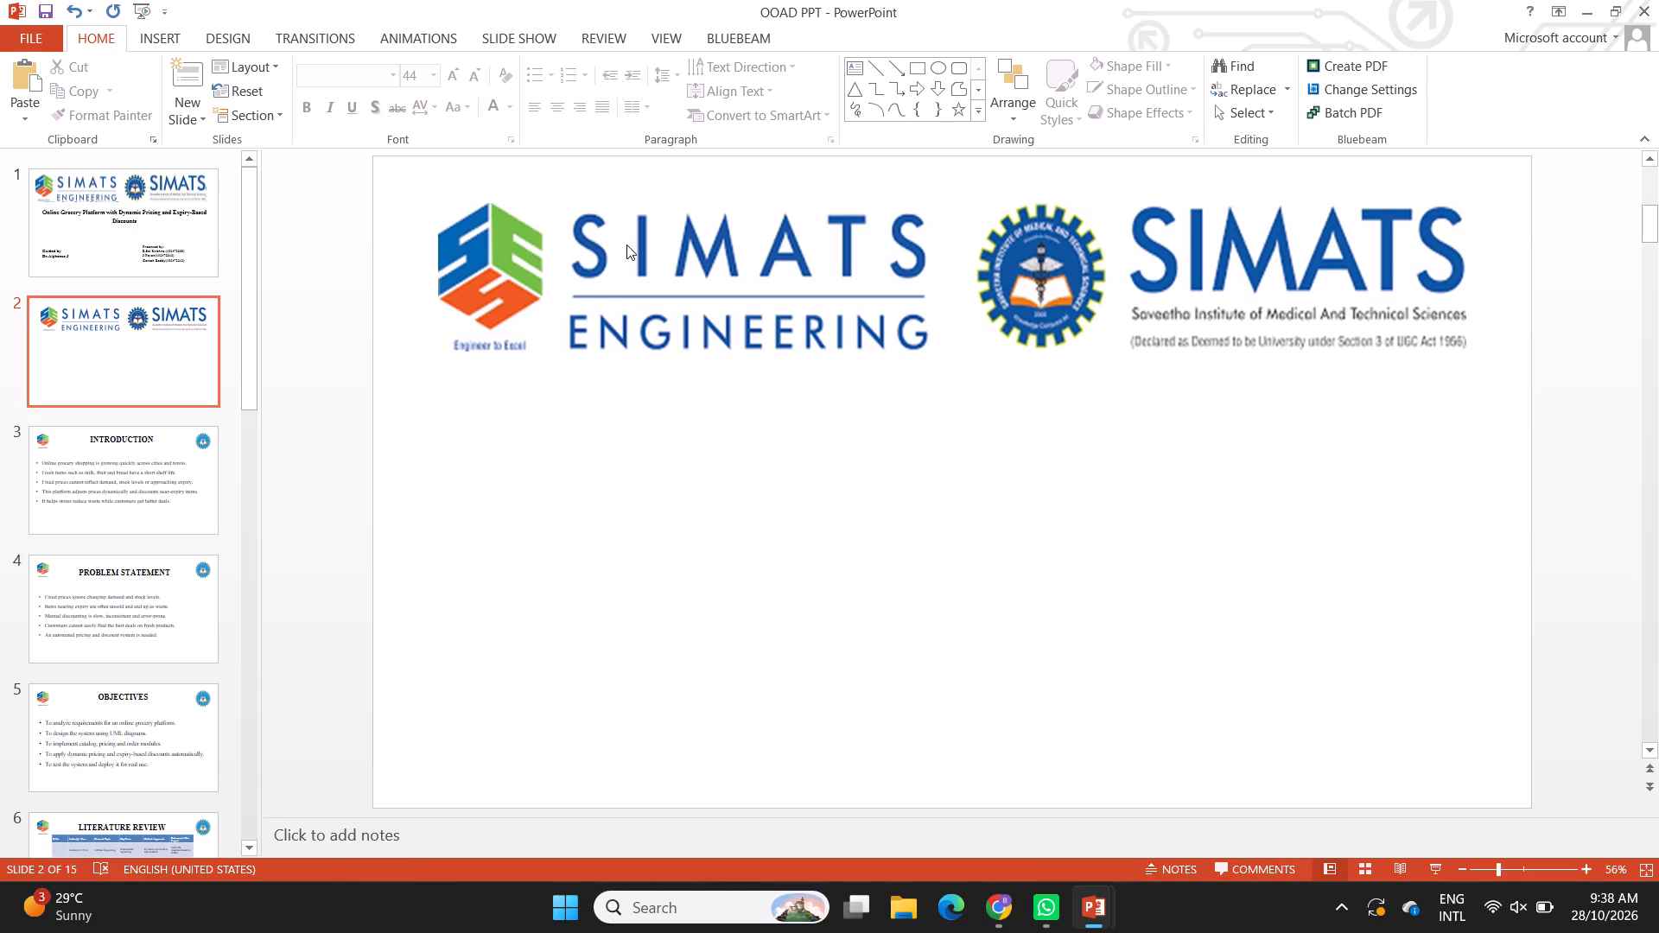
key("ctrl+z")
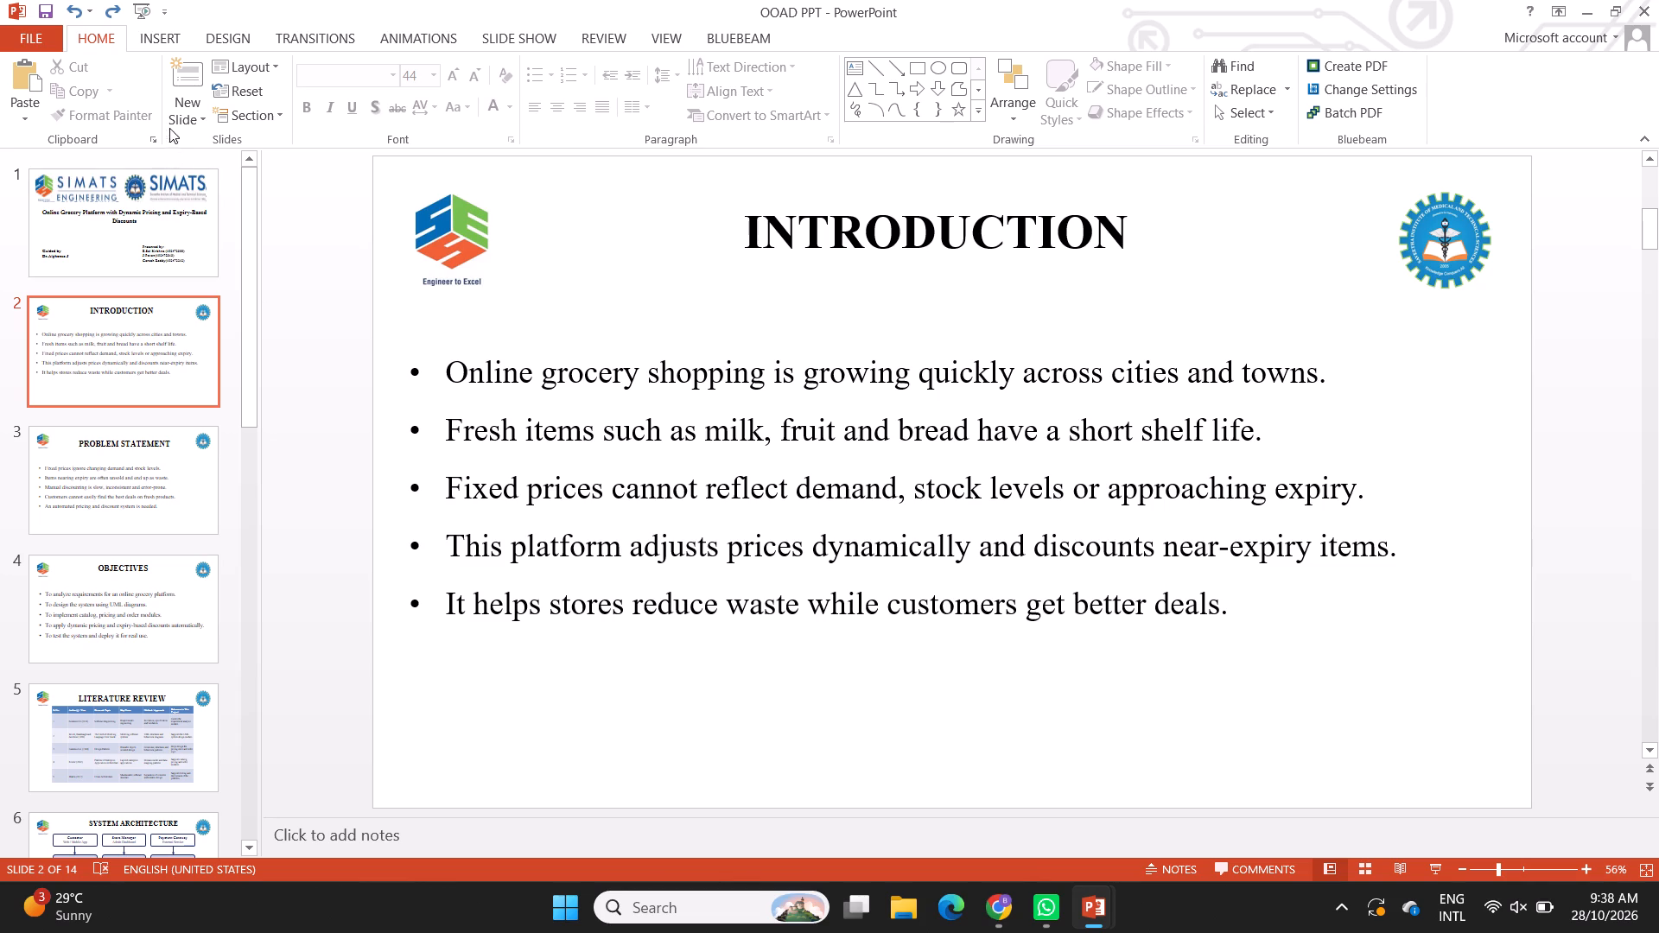
Insert a new slide after the INTRODUCTION slide and cut its title and text placeholders to leave it blank.
left_click(188, 110)
left_click(191, 73)
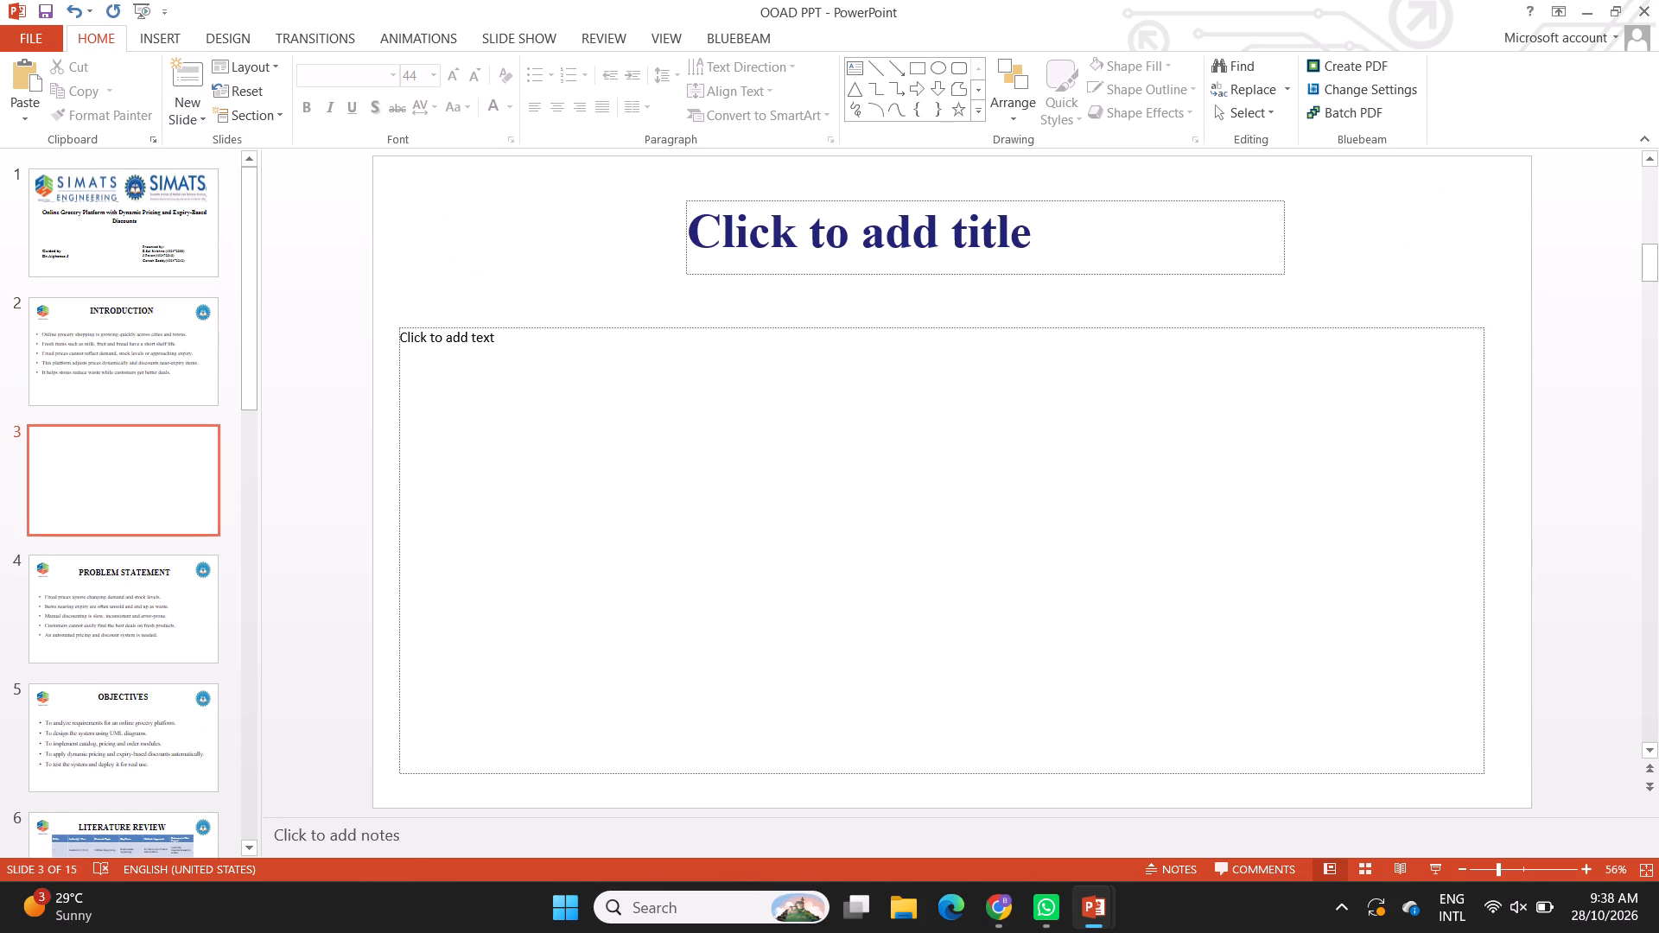
left_click(781, 238)
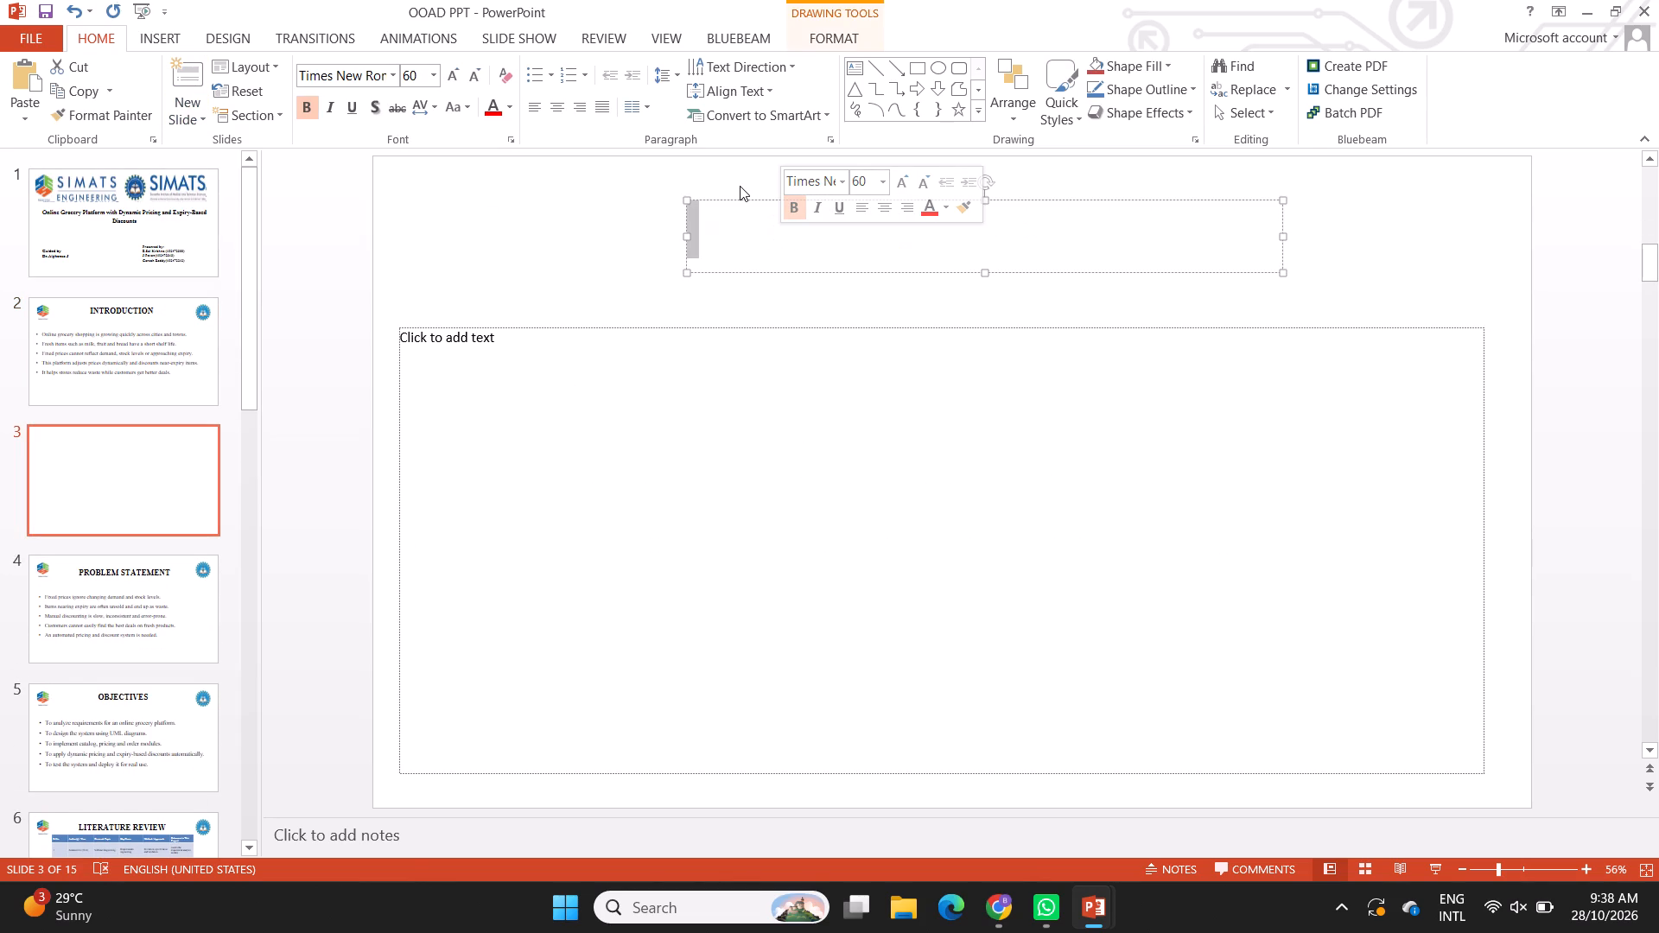
right_click(741, 193)
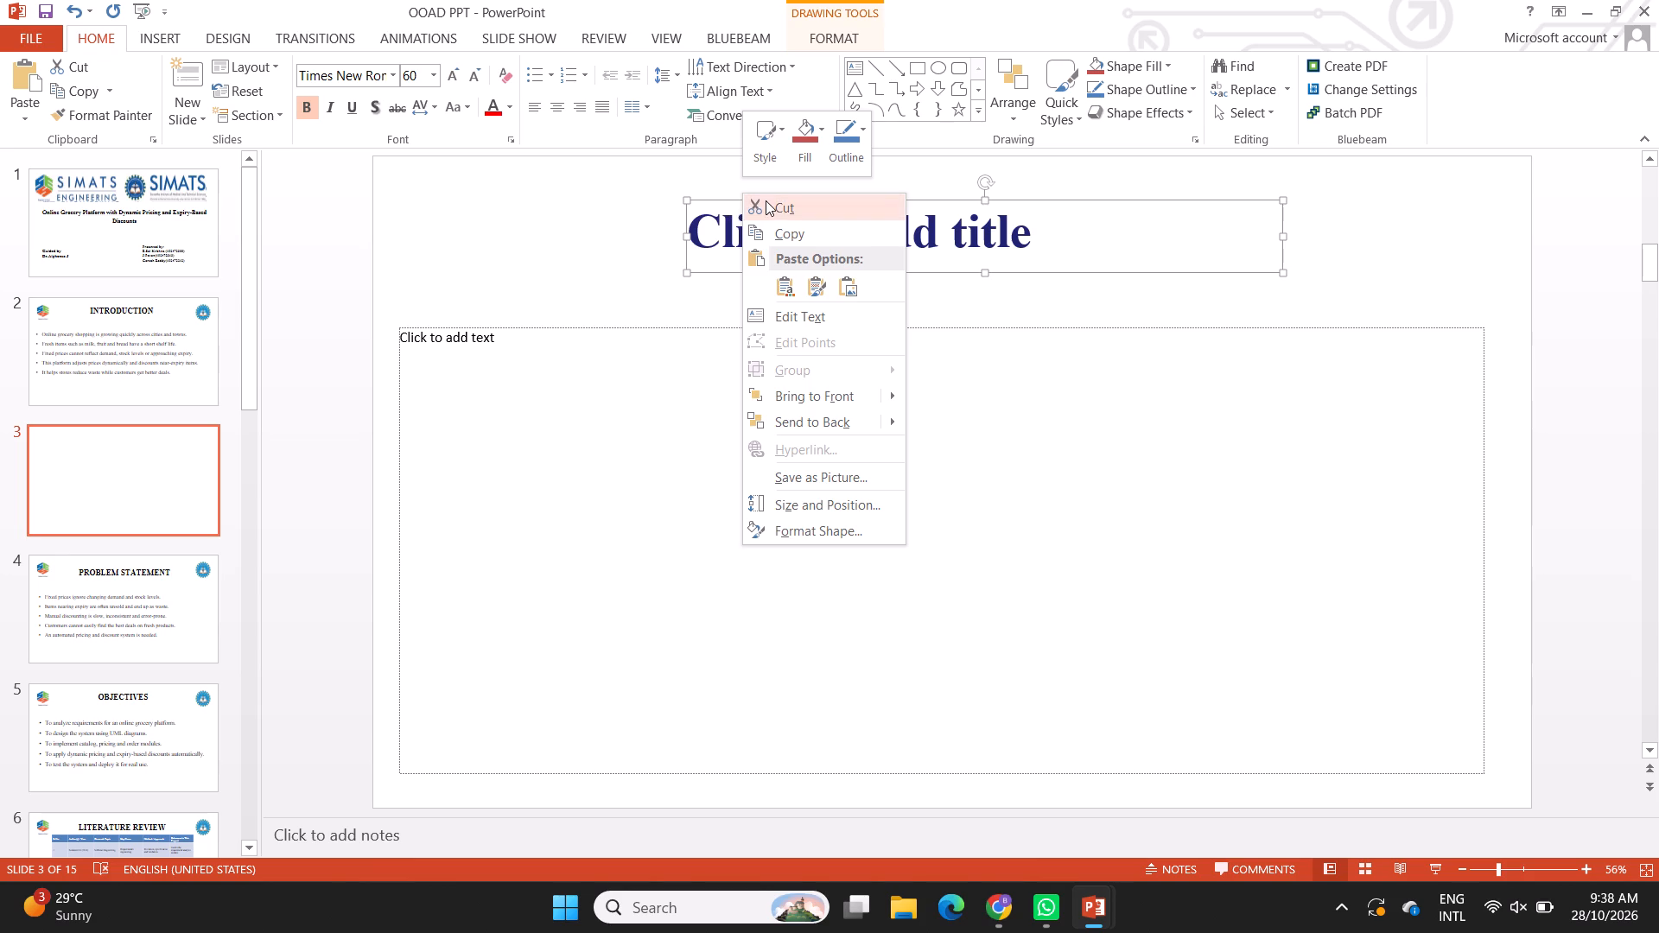
left_click(767, 200)
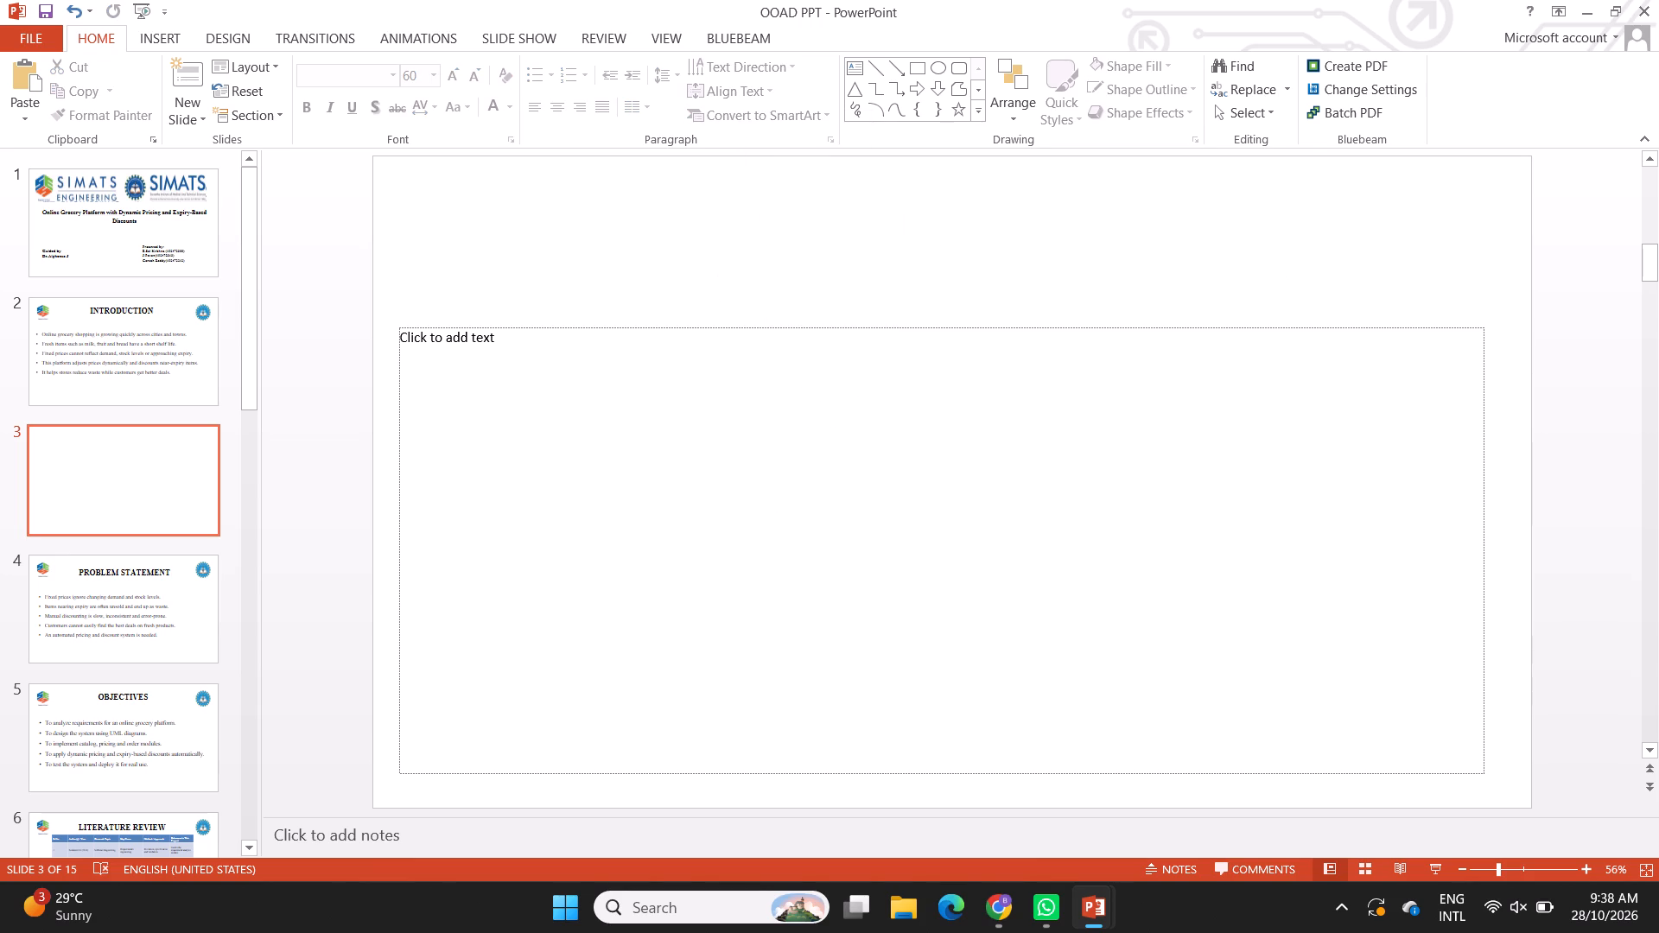
right_click(709, 326)
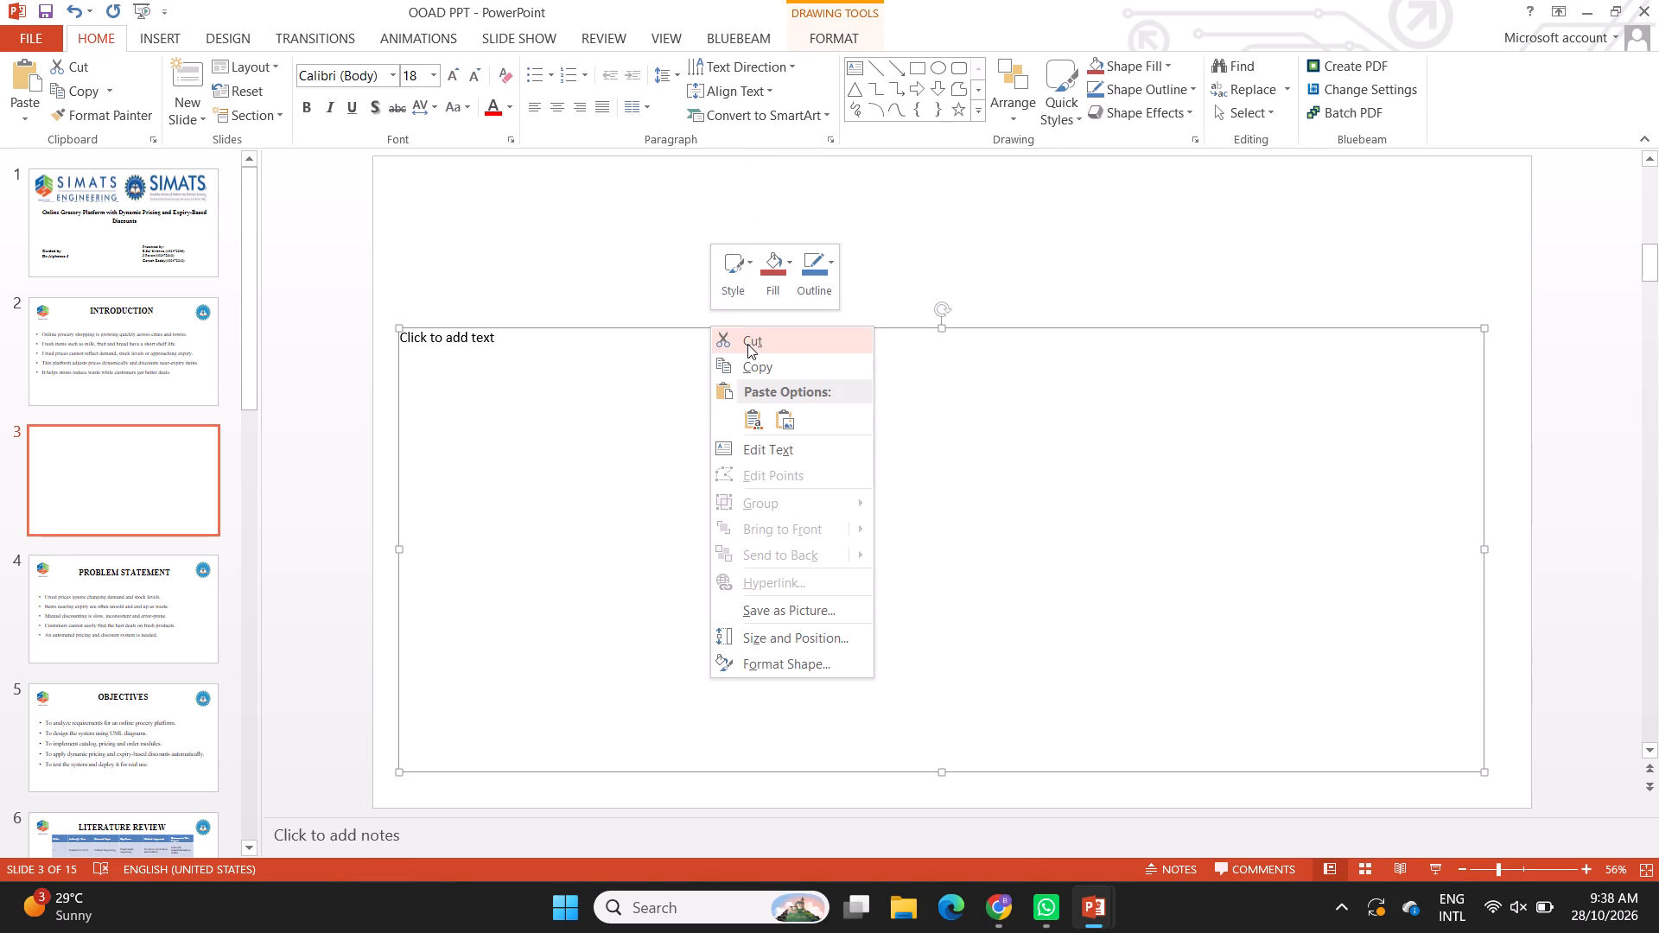
left_click(747, 344)
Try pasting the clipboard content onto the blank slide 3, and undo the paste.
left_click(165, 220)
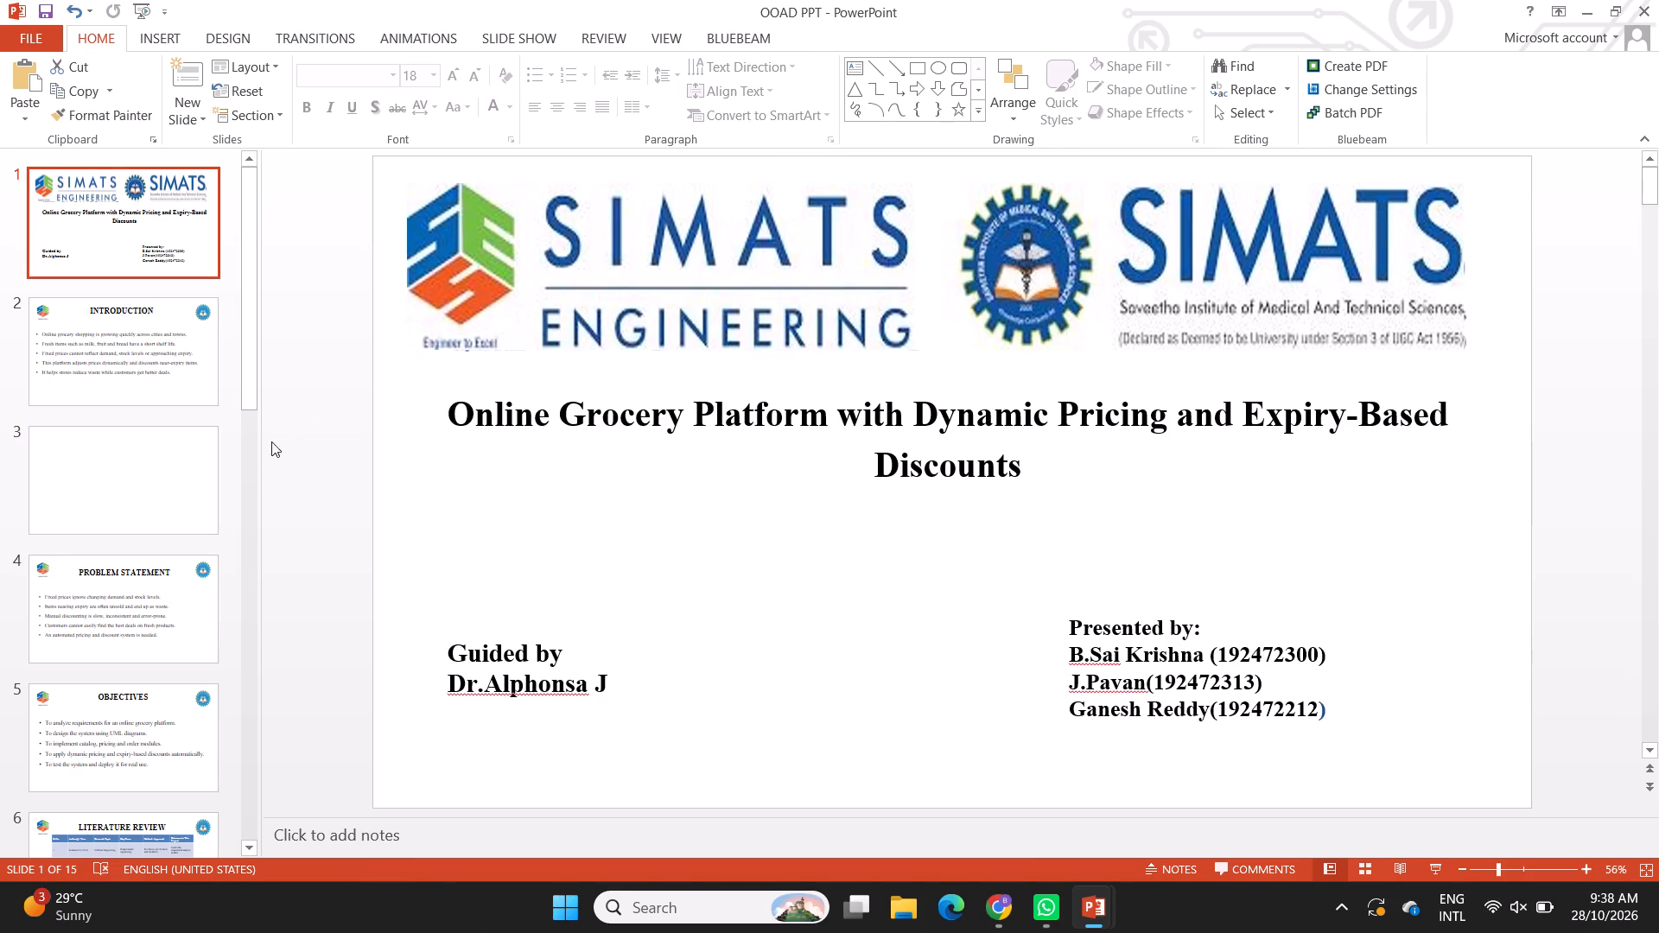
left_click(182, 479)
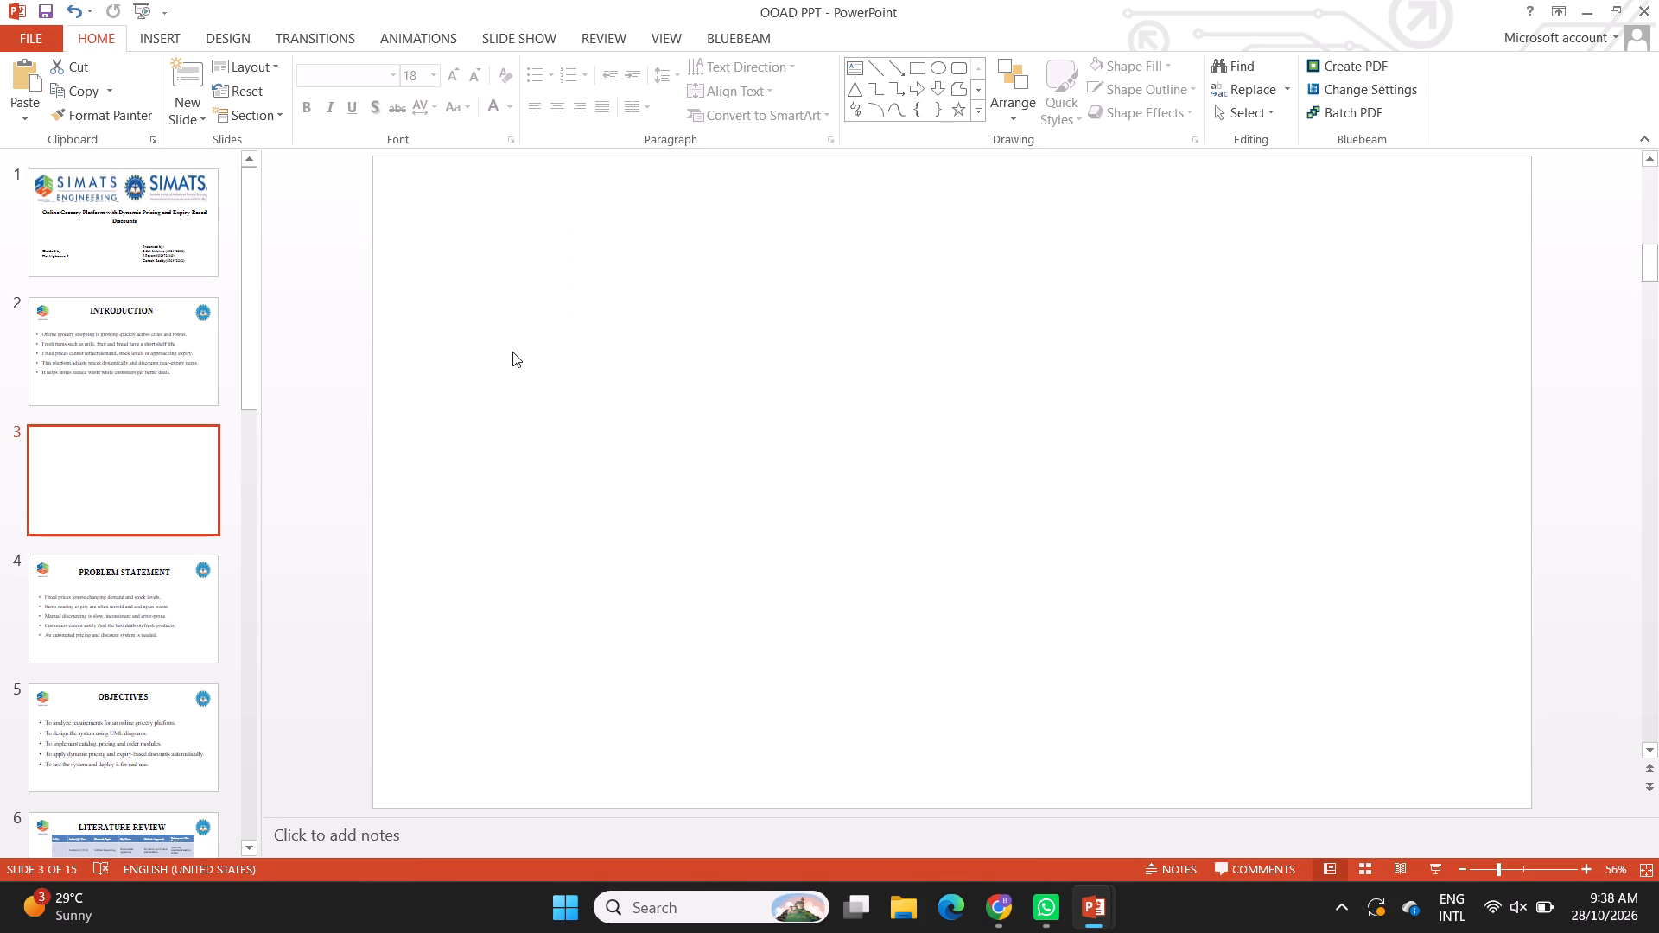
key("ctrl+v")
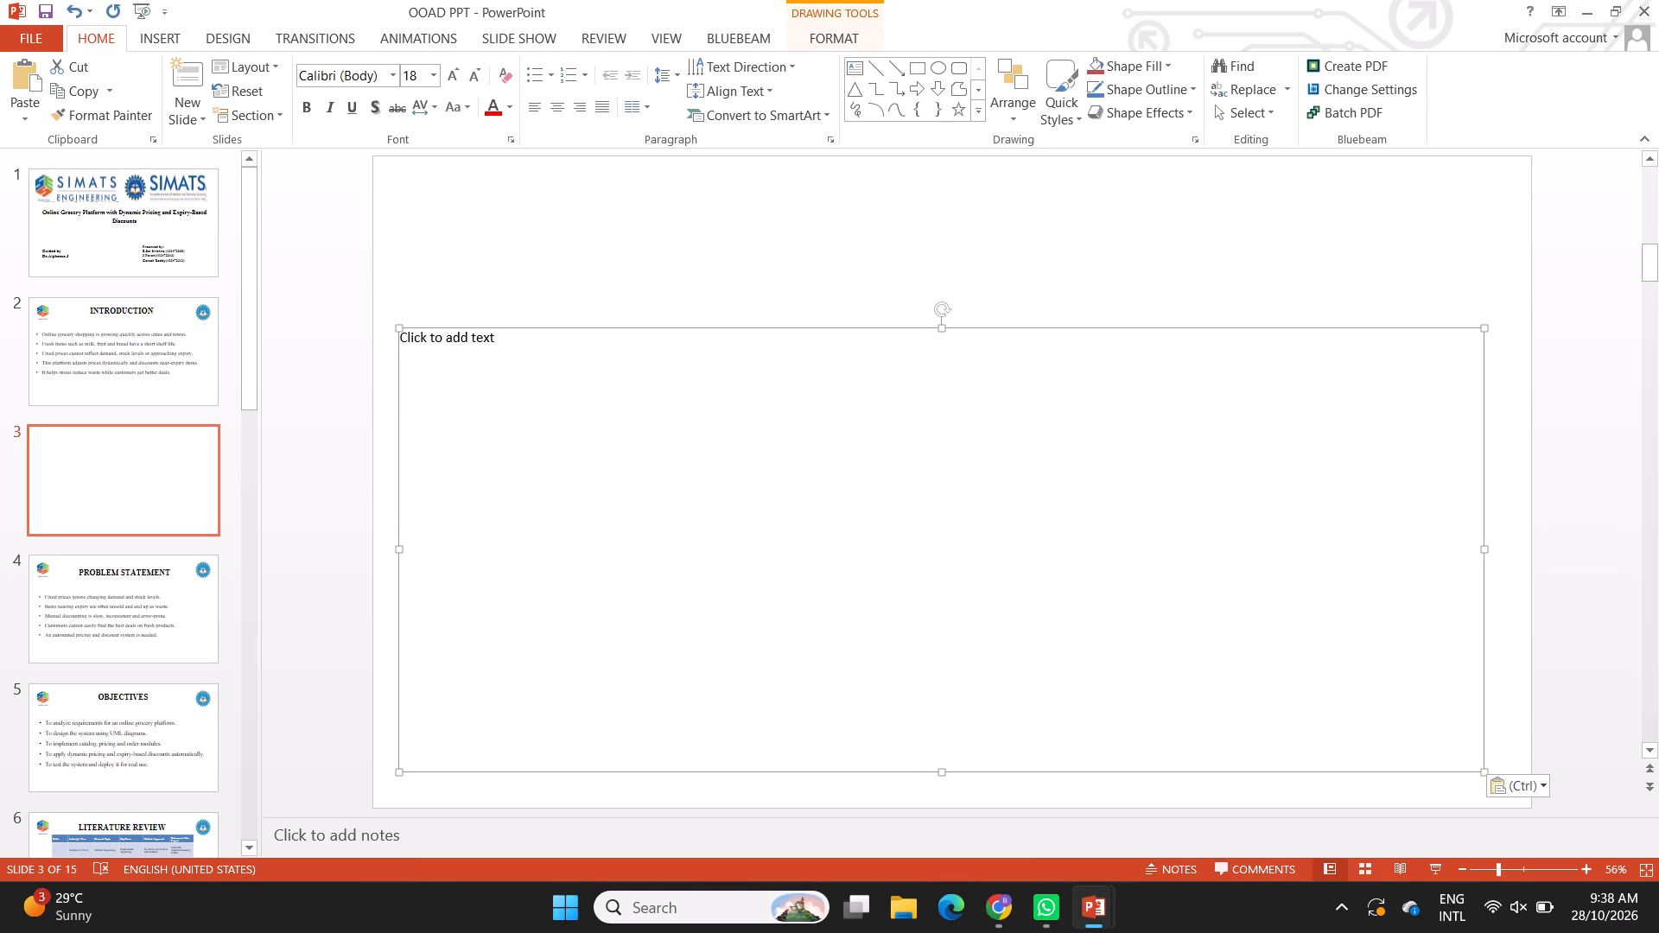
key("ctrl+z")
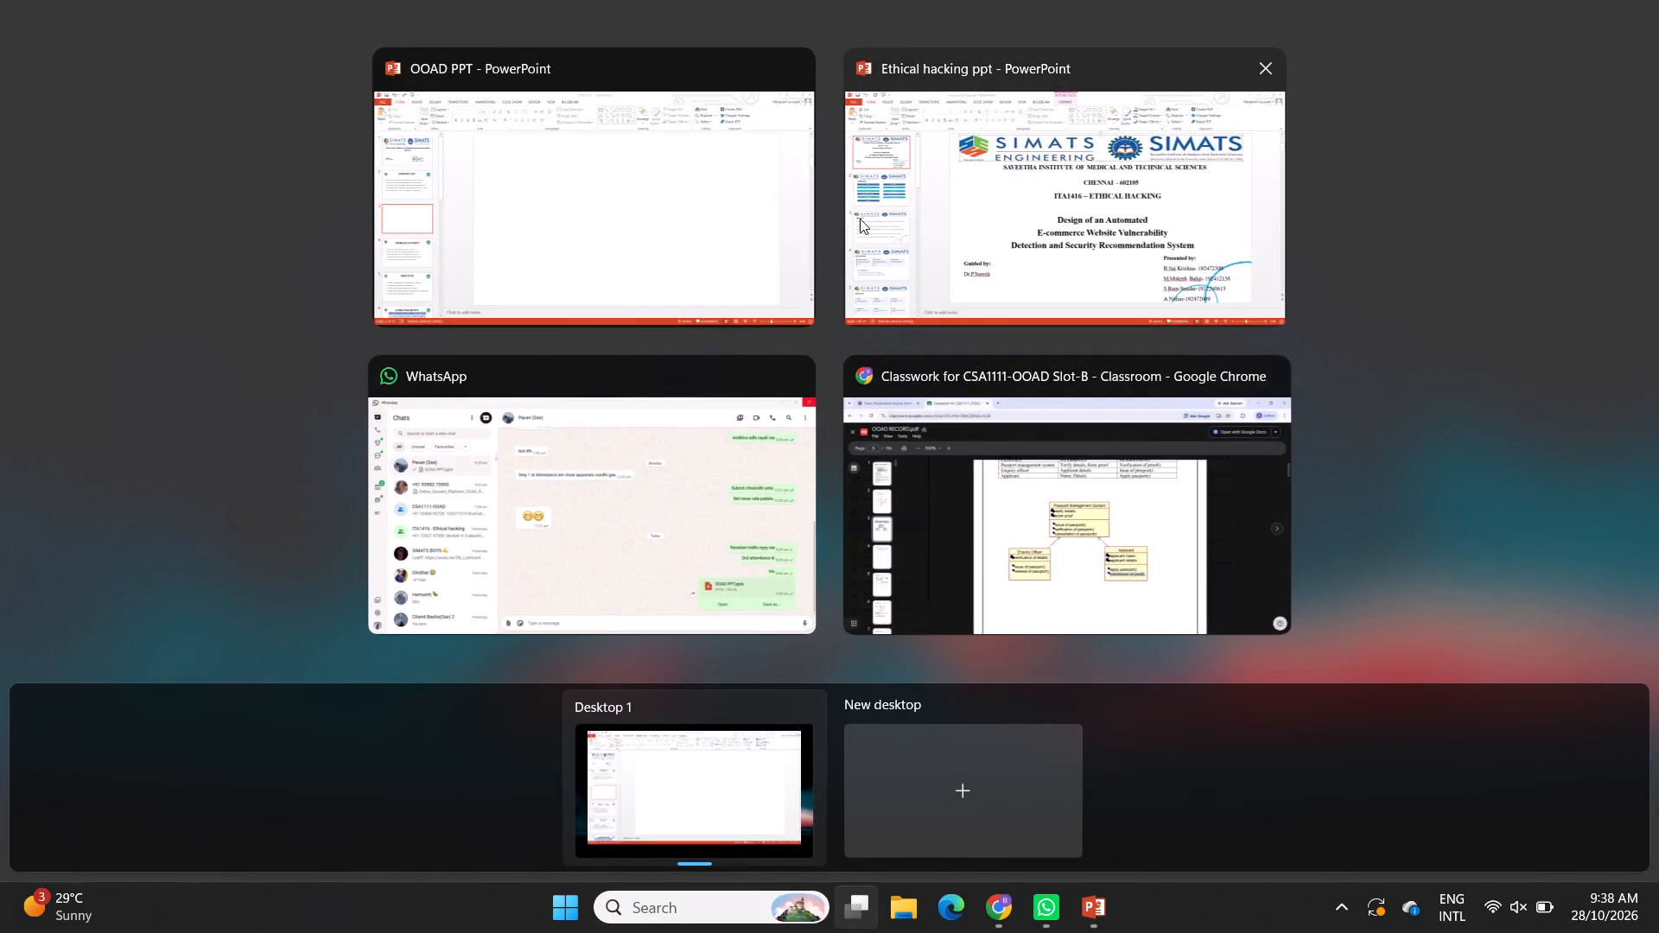
Copy the SIMATS logo banner from the Ethical hacking title slide and paste it onto blank slide 3 of OOAD PPT.
left_click(879, 232)
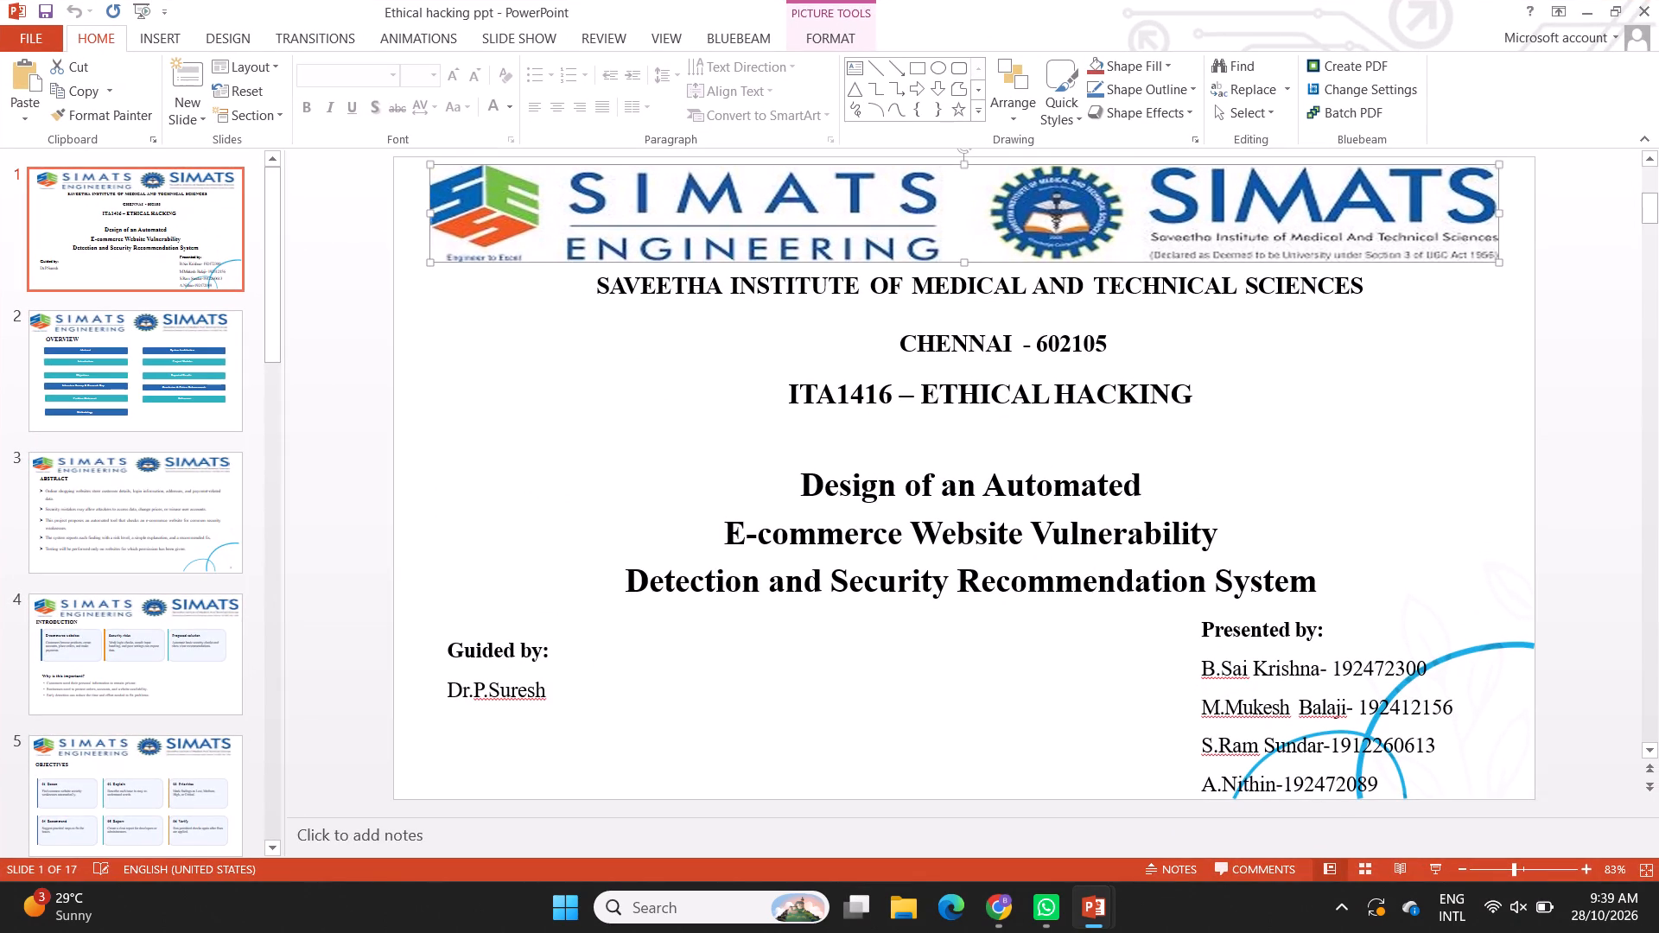
key("ctrl+c")
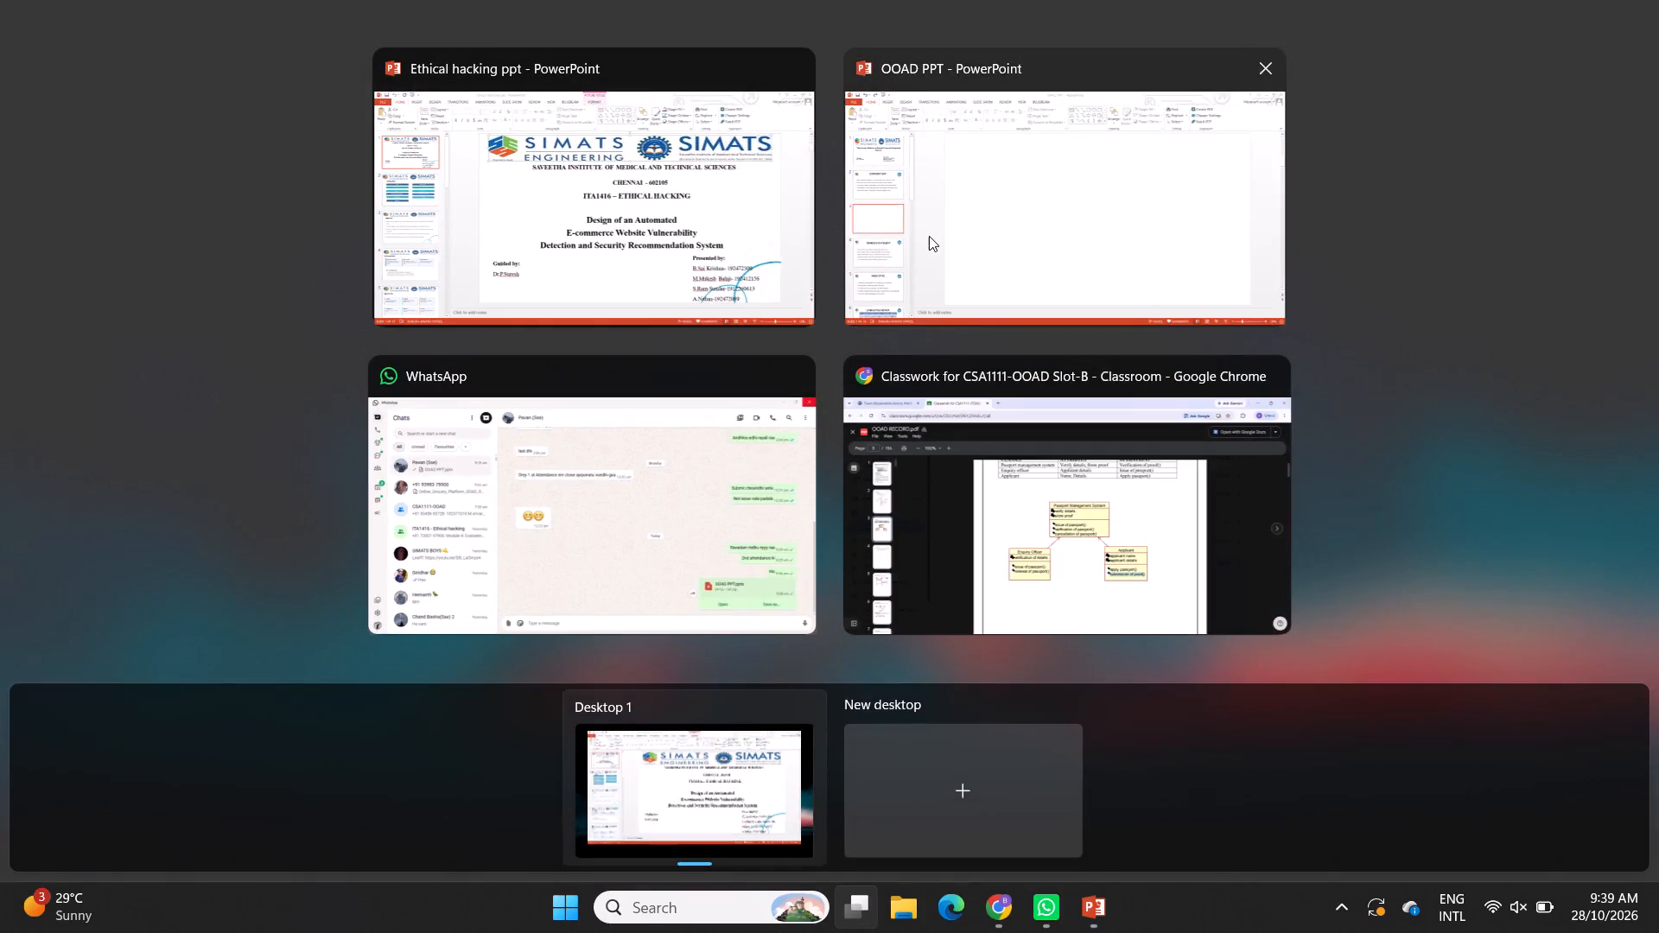
left_click(929, 236)
key("ctrl+v")
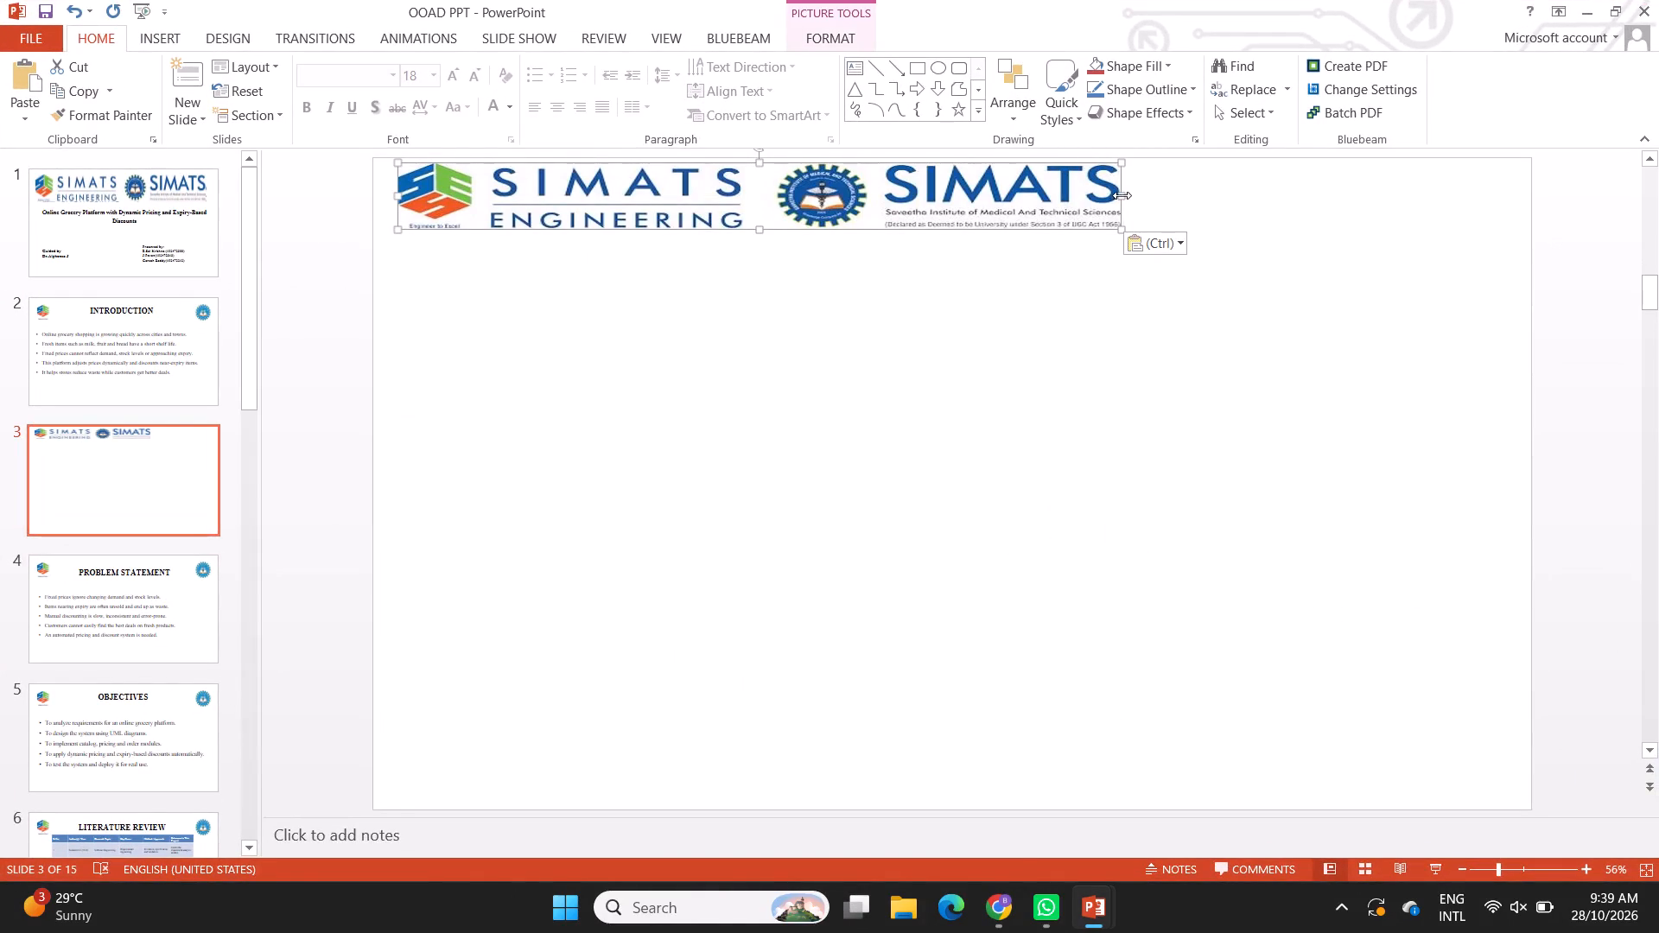
Widen the pasted banner to nearly the full slide width, shift it slightly down from the top edge, and increase its height.
left_click_drag(1124, 195, 1459, 209)
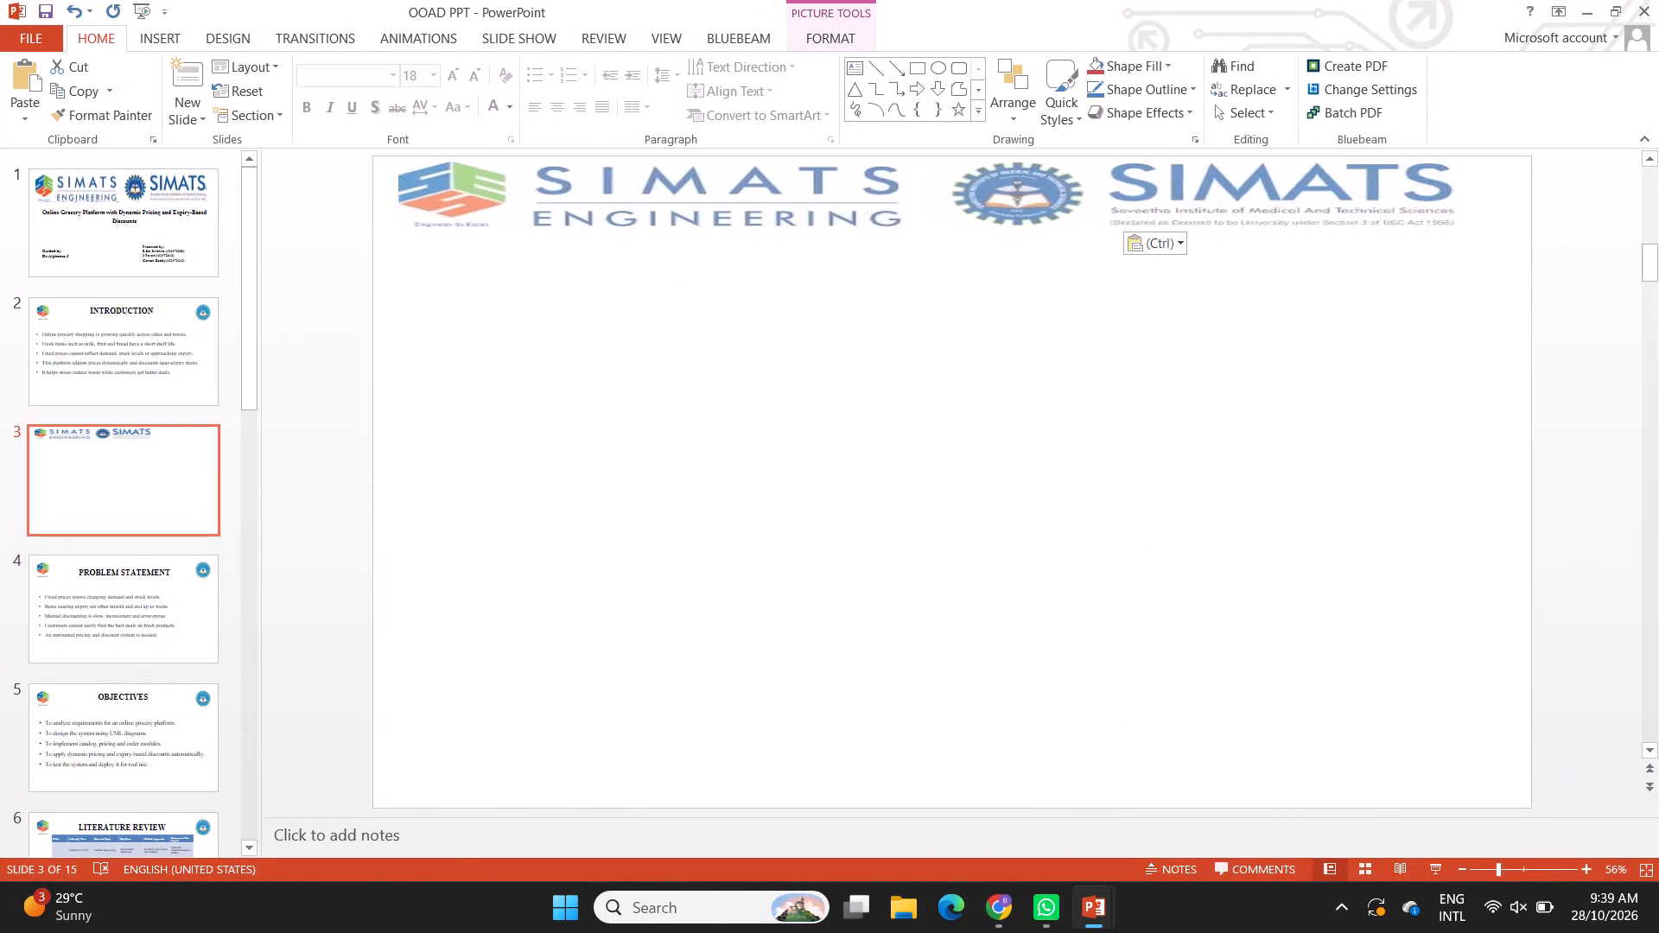
left_click_drag(1459, 209, 1510, 213)
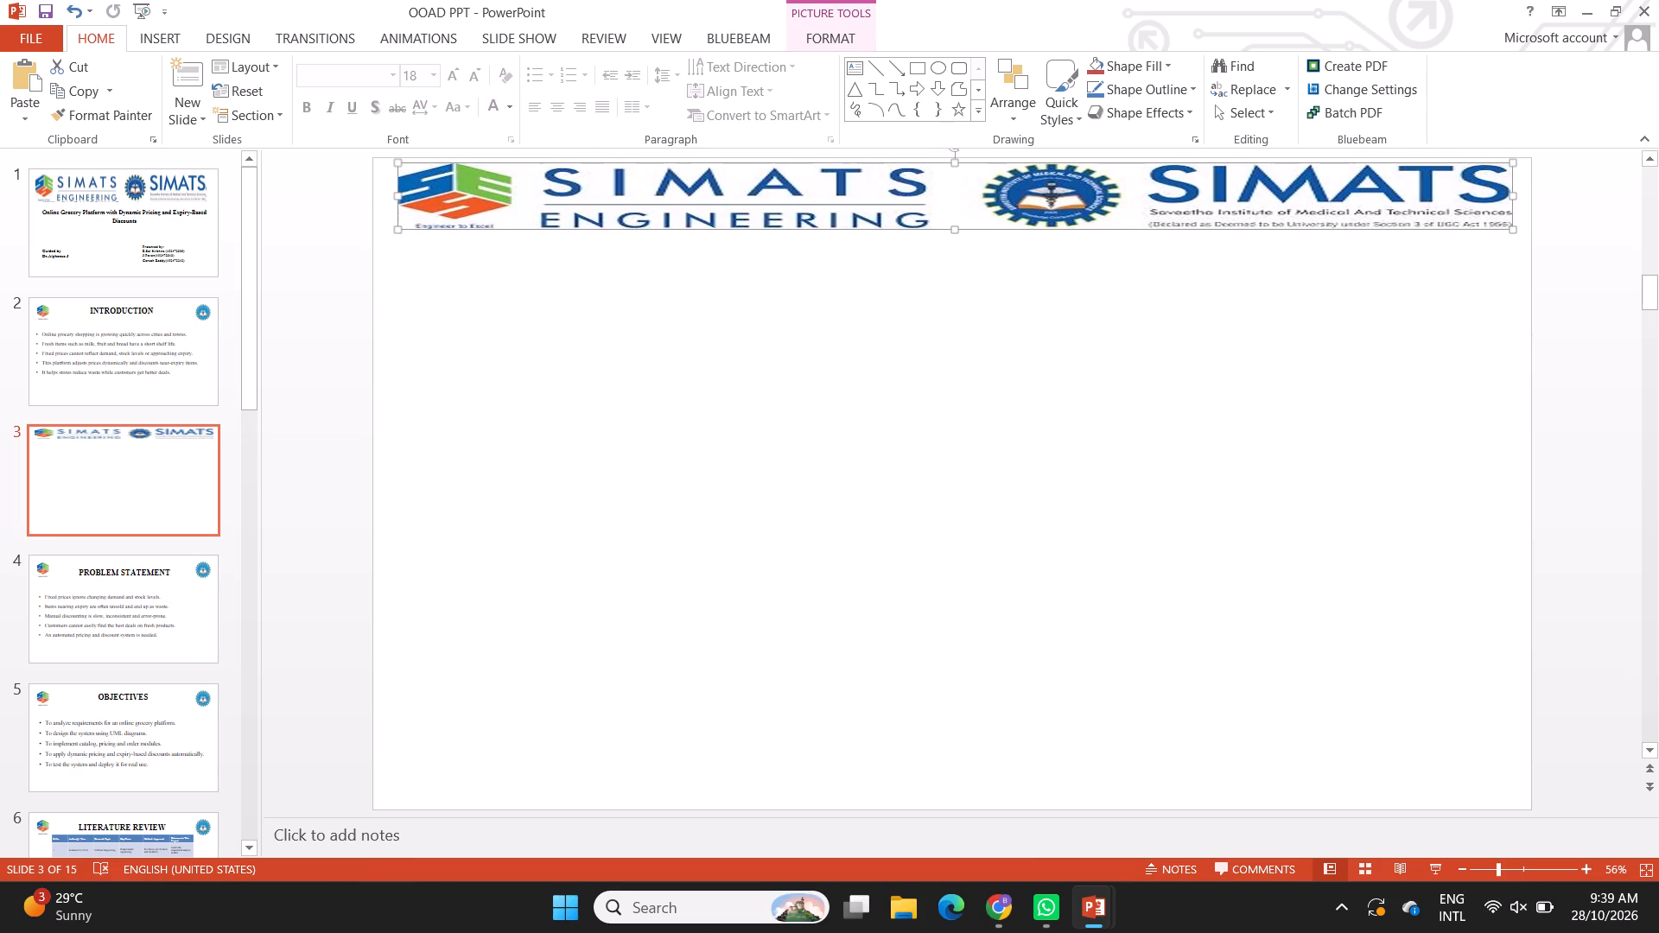
left_click_drag(888, 163, 894, 186)
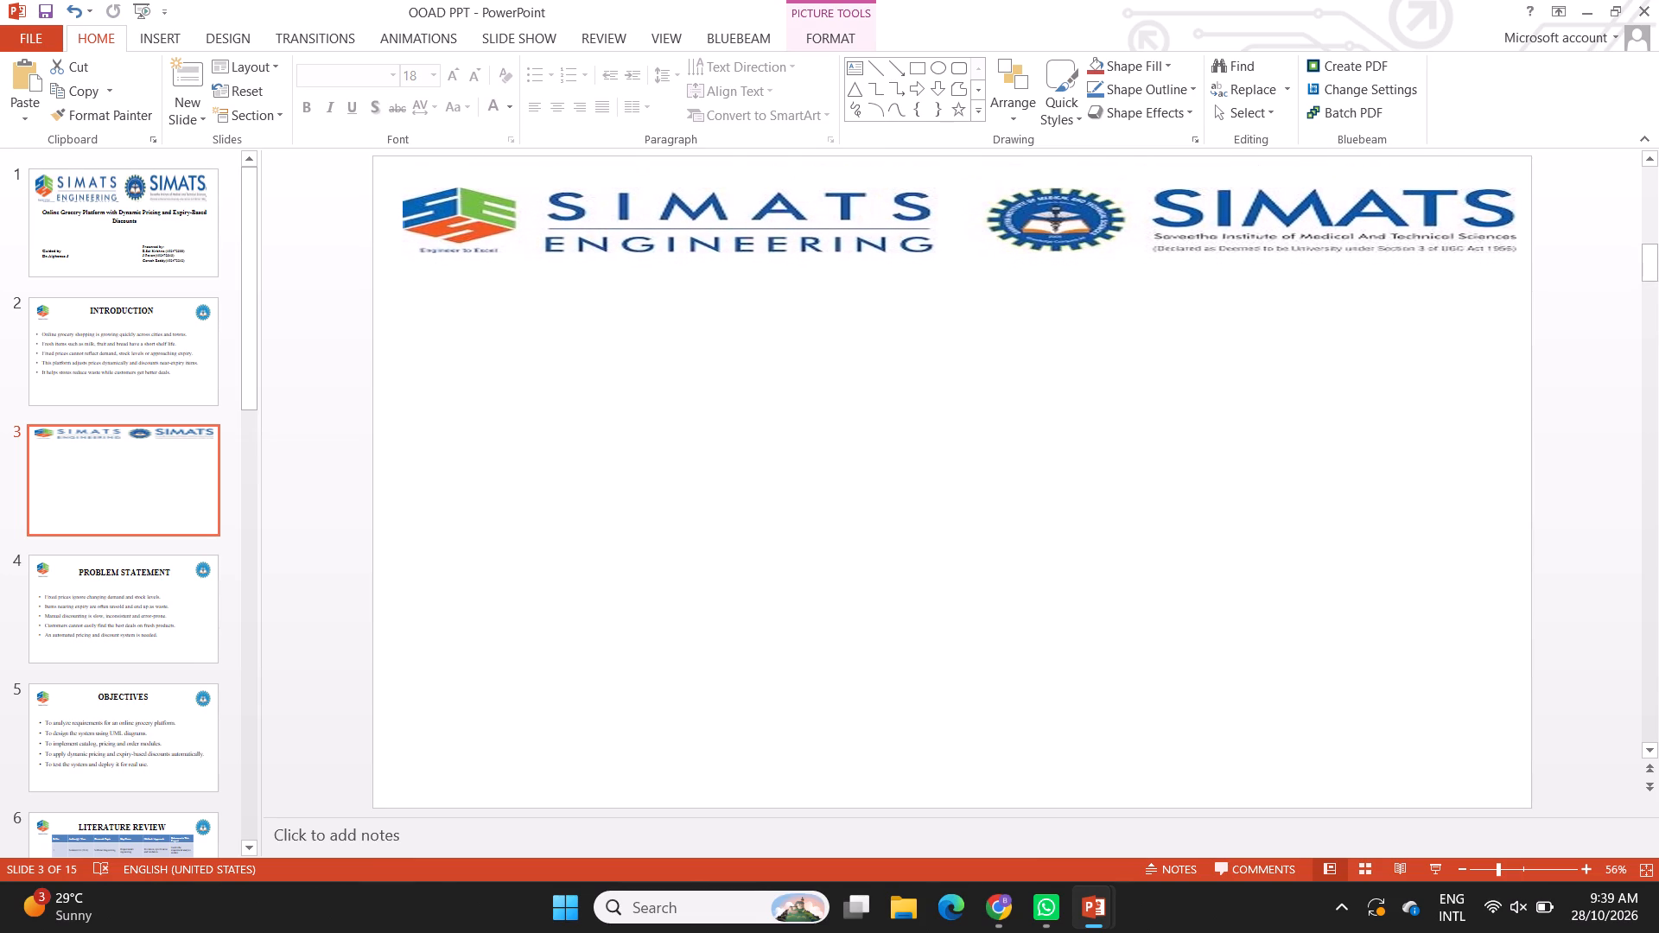
left_click_drag(894, 186, 895, 177)
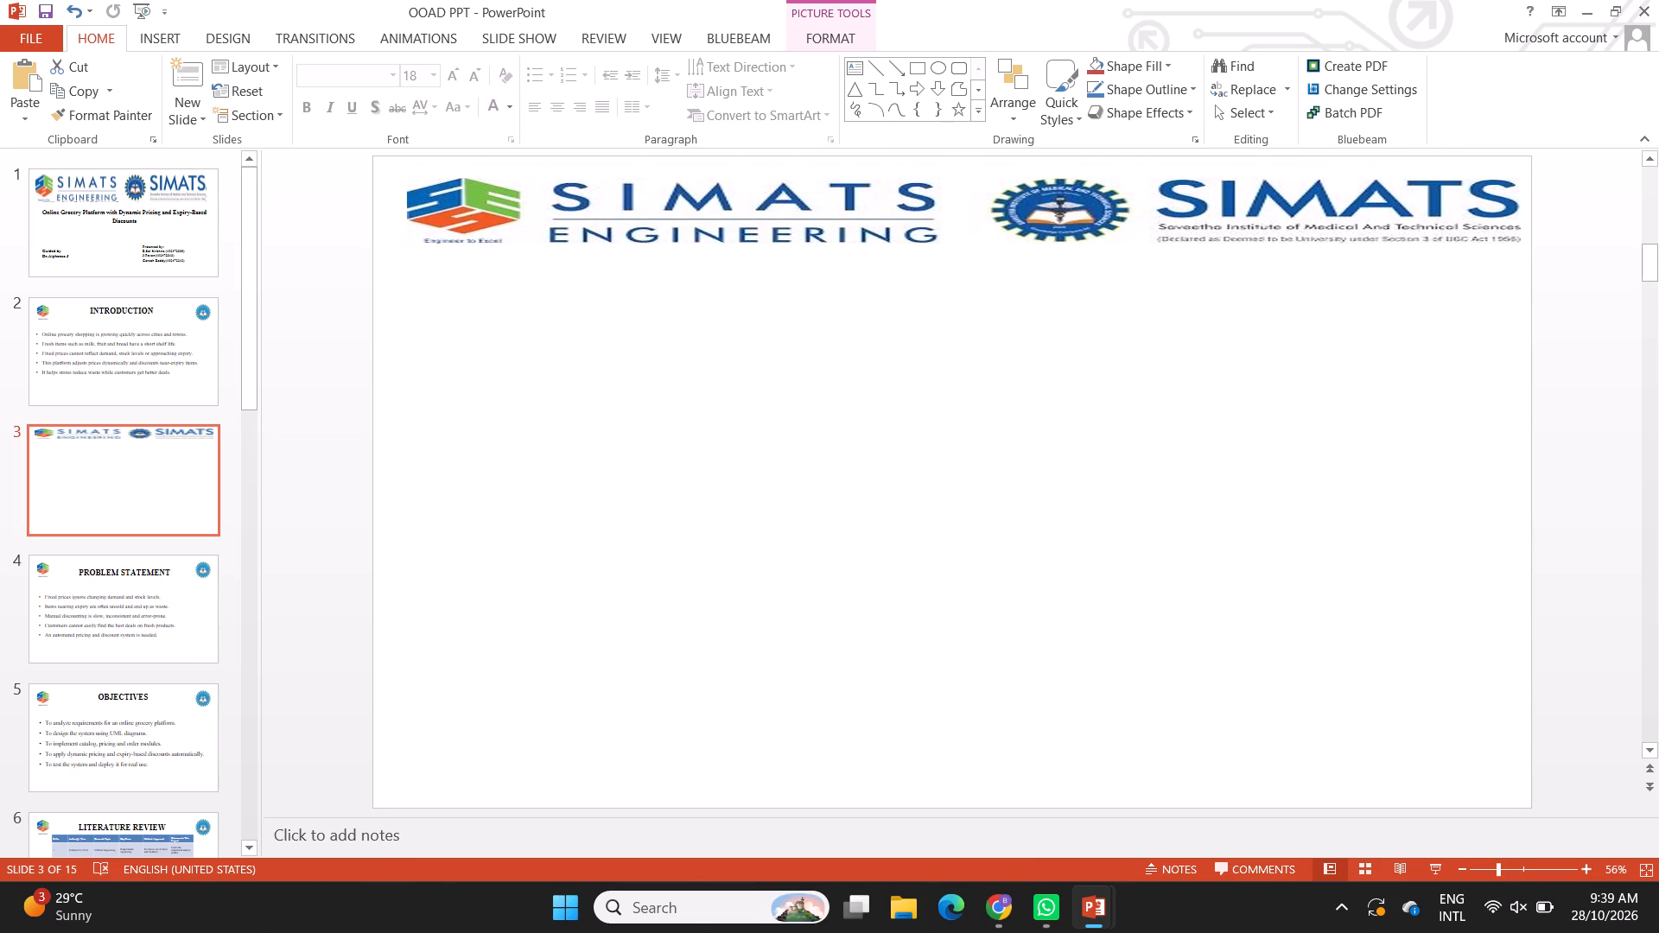
left_click_drag(895, 177, 894, 179)
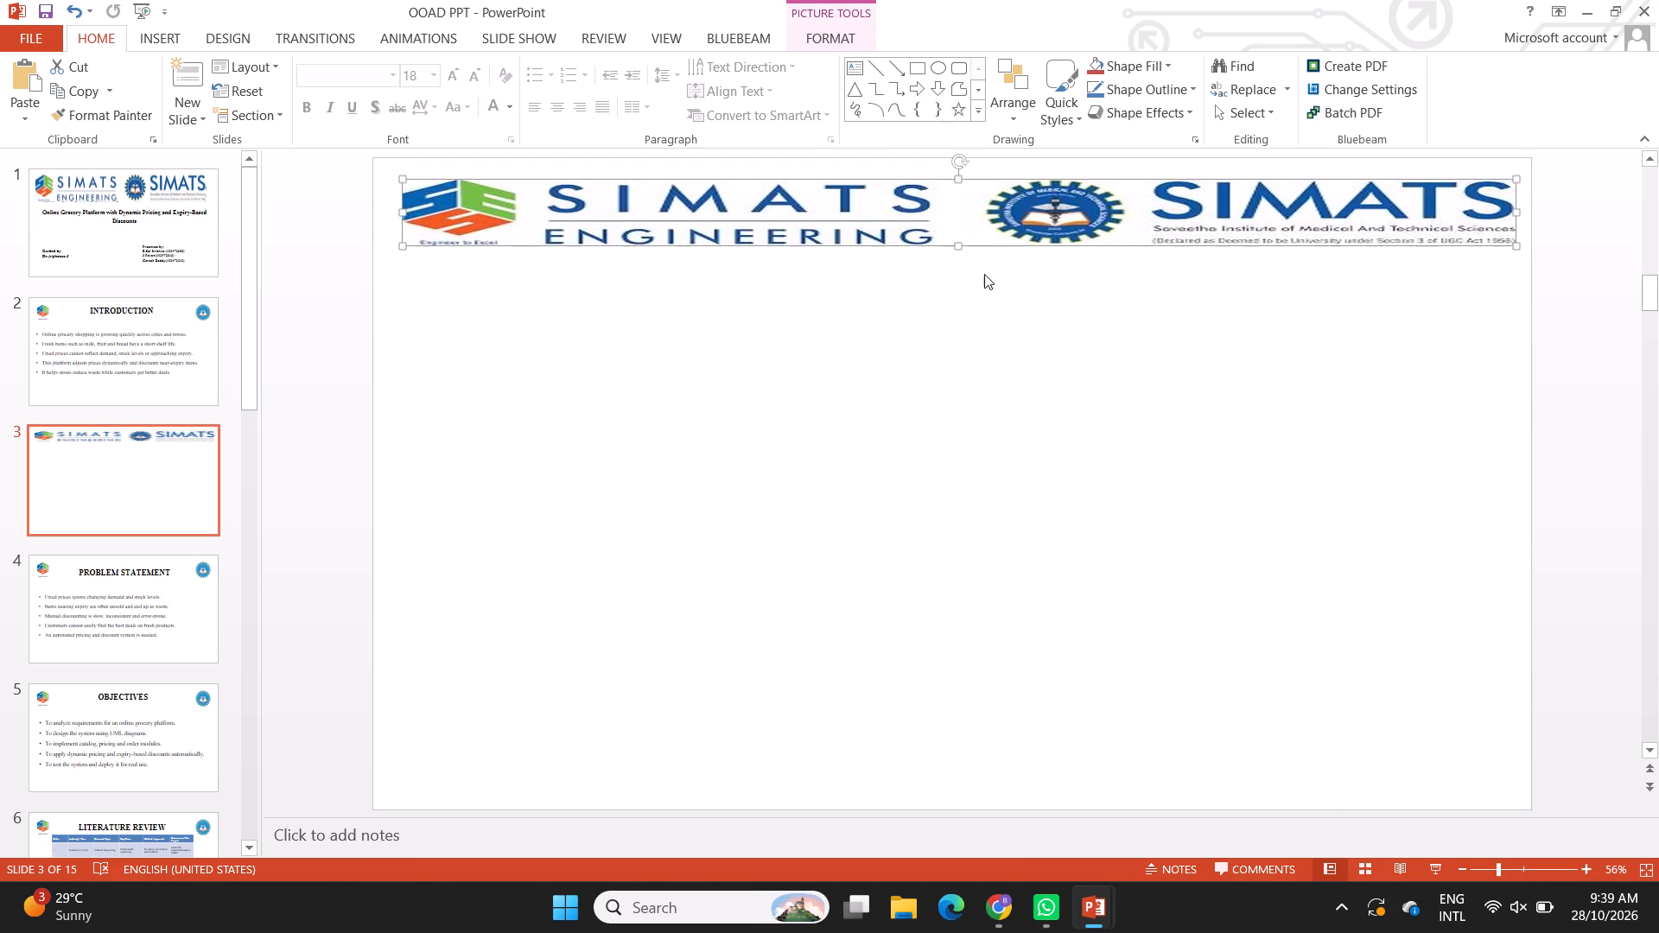
left_click_drag(960, 244, 962, 266)
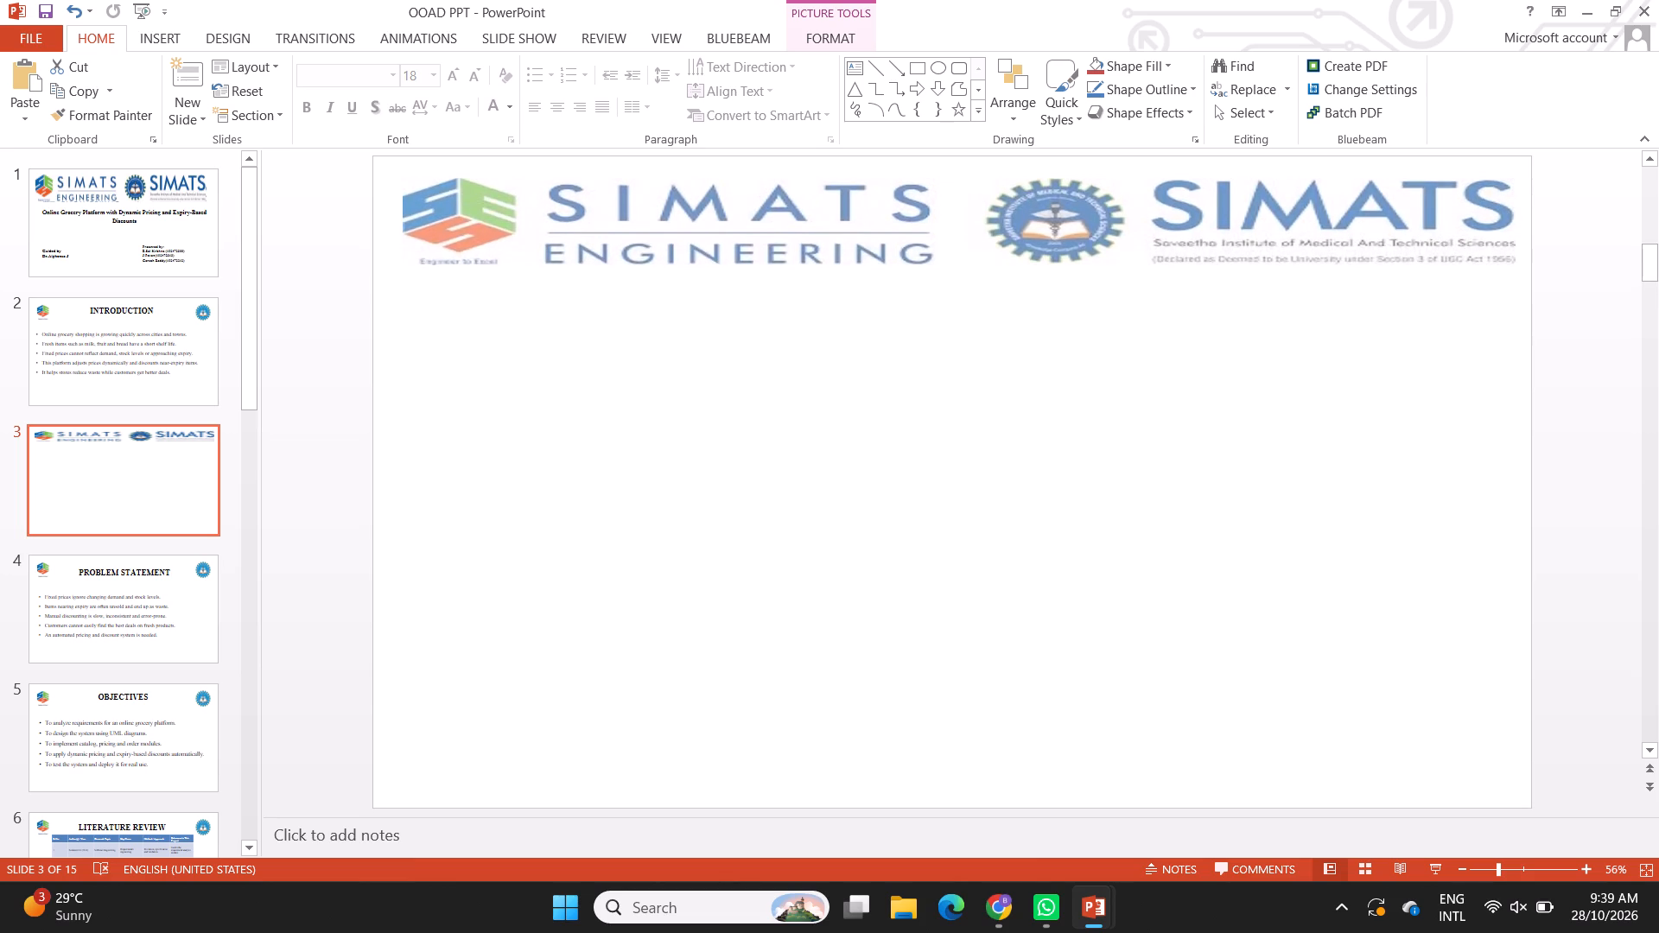
left_click_drag(962, 266, 969, 285)
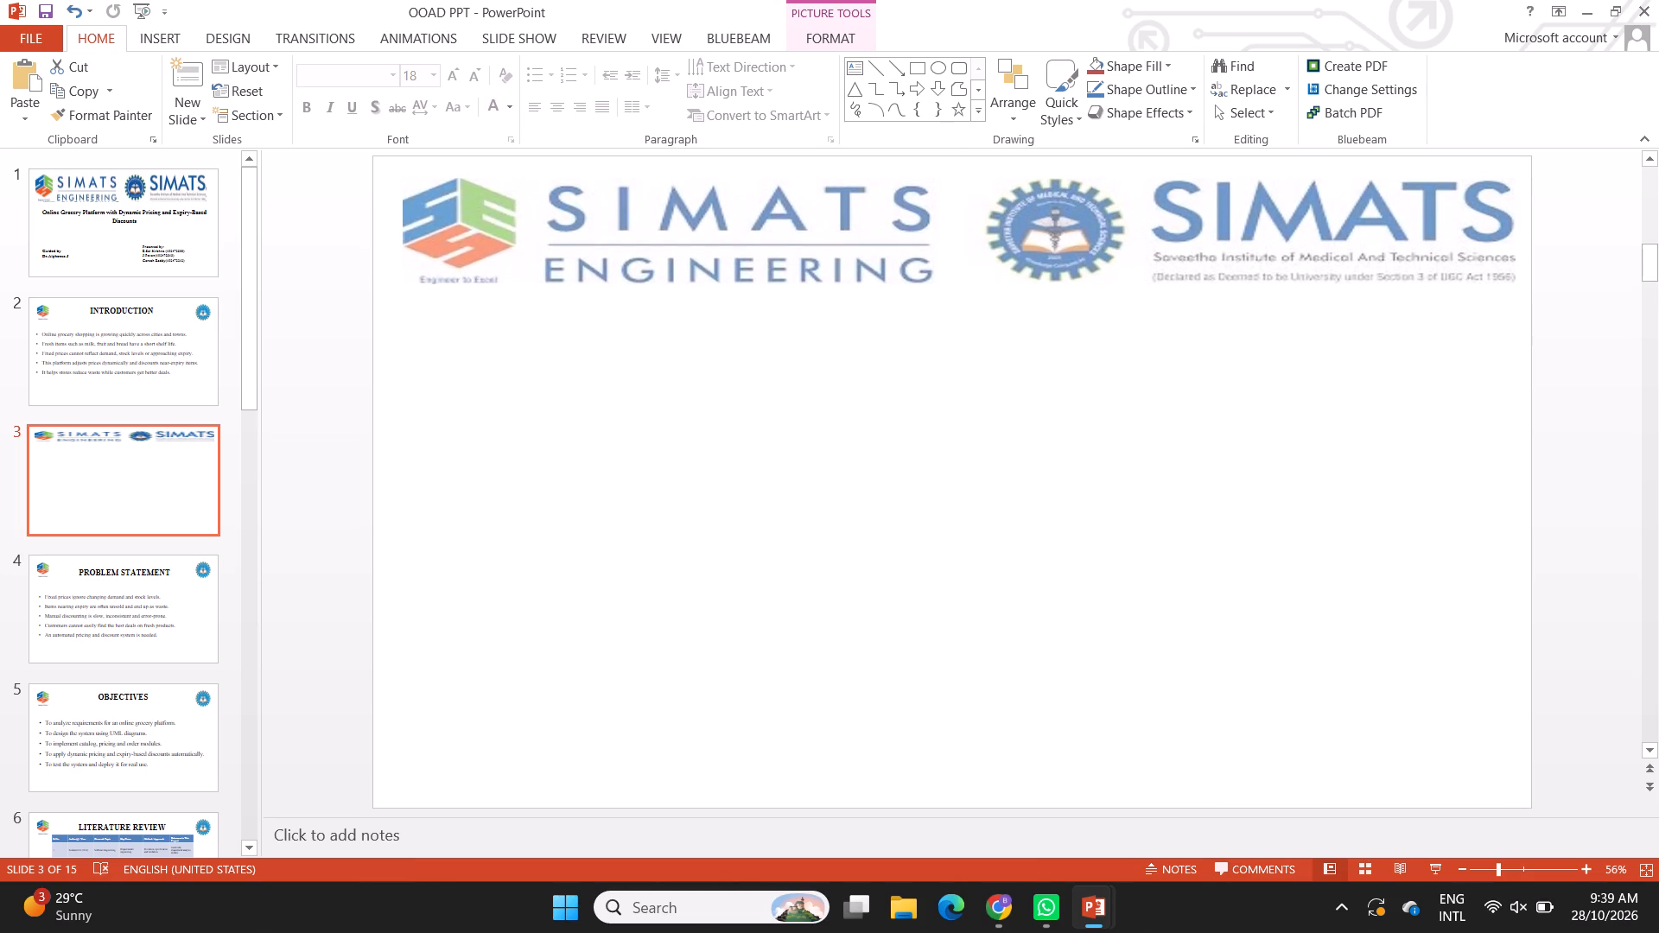
left_click_drag(969, 285, 963, 275)
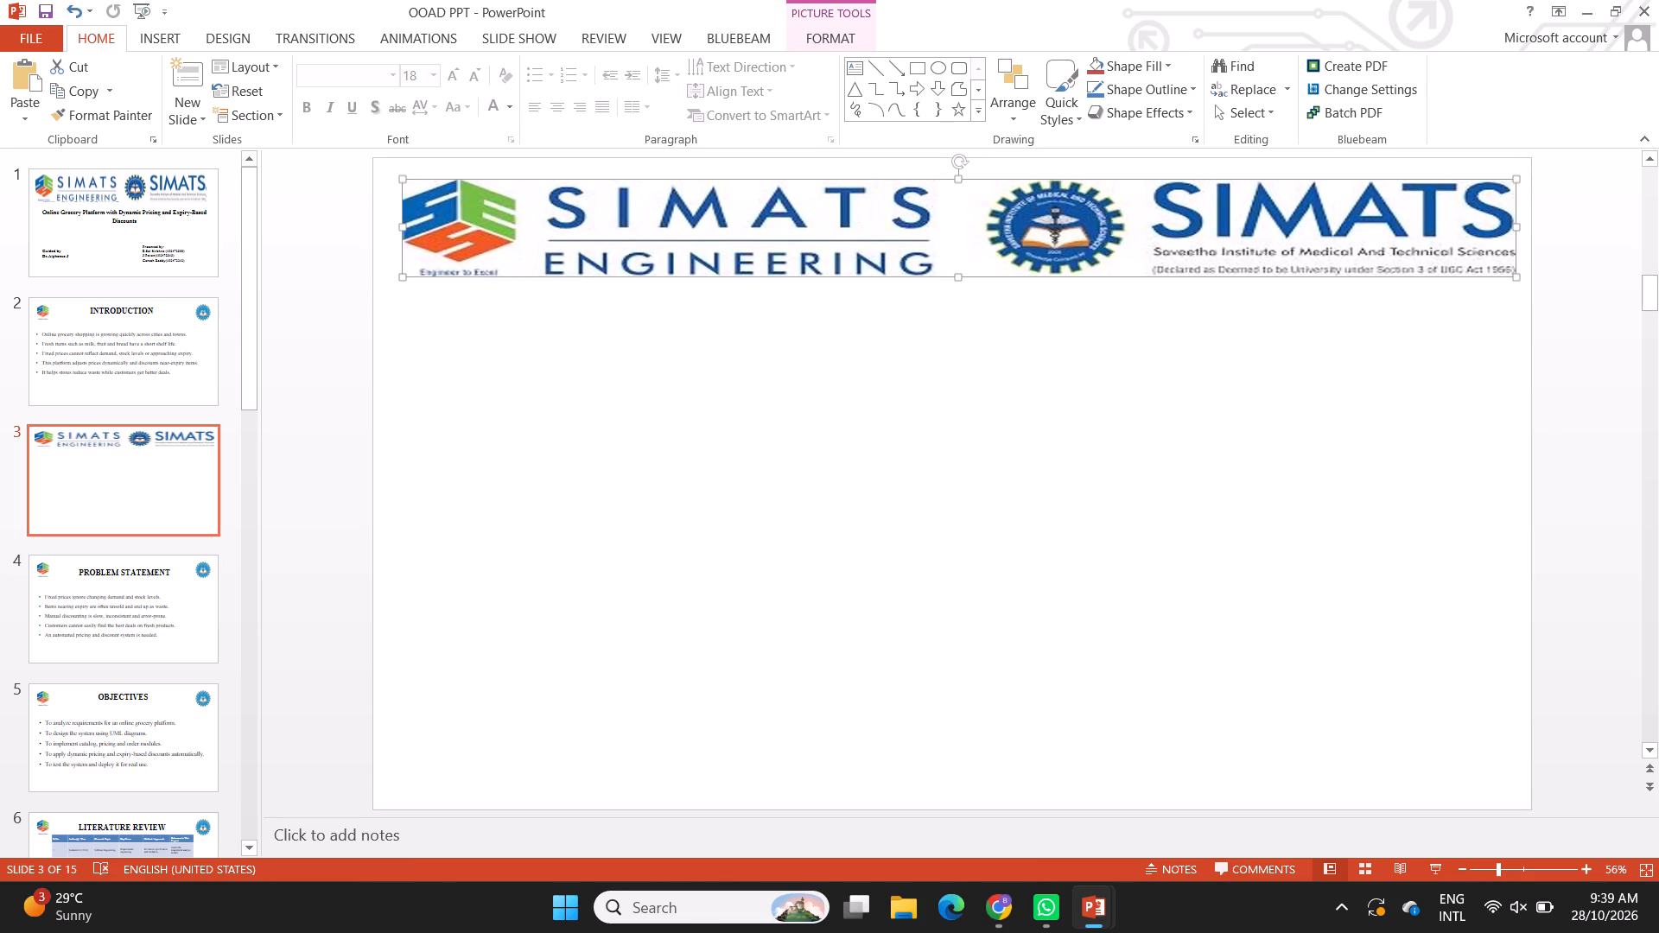
left_click_drag(960, 275, 963, 305)
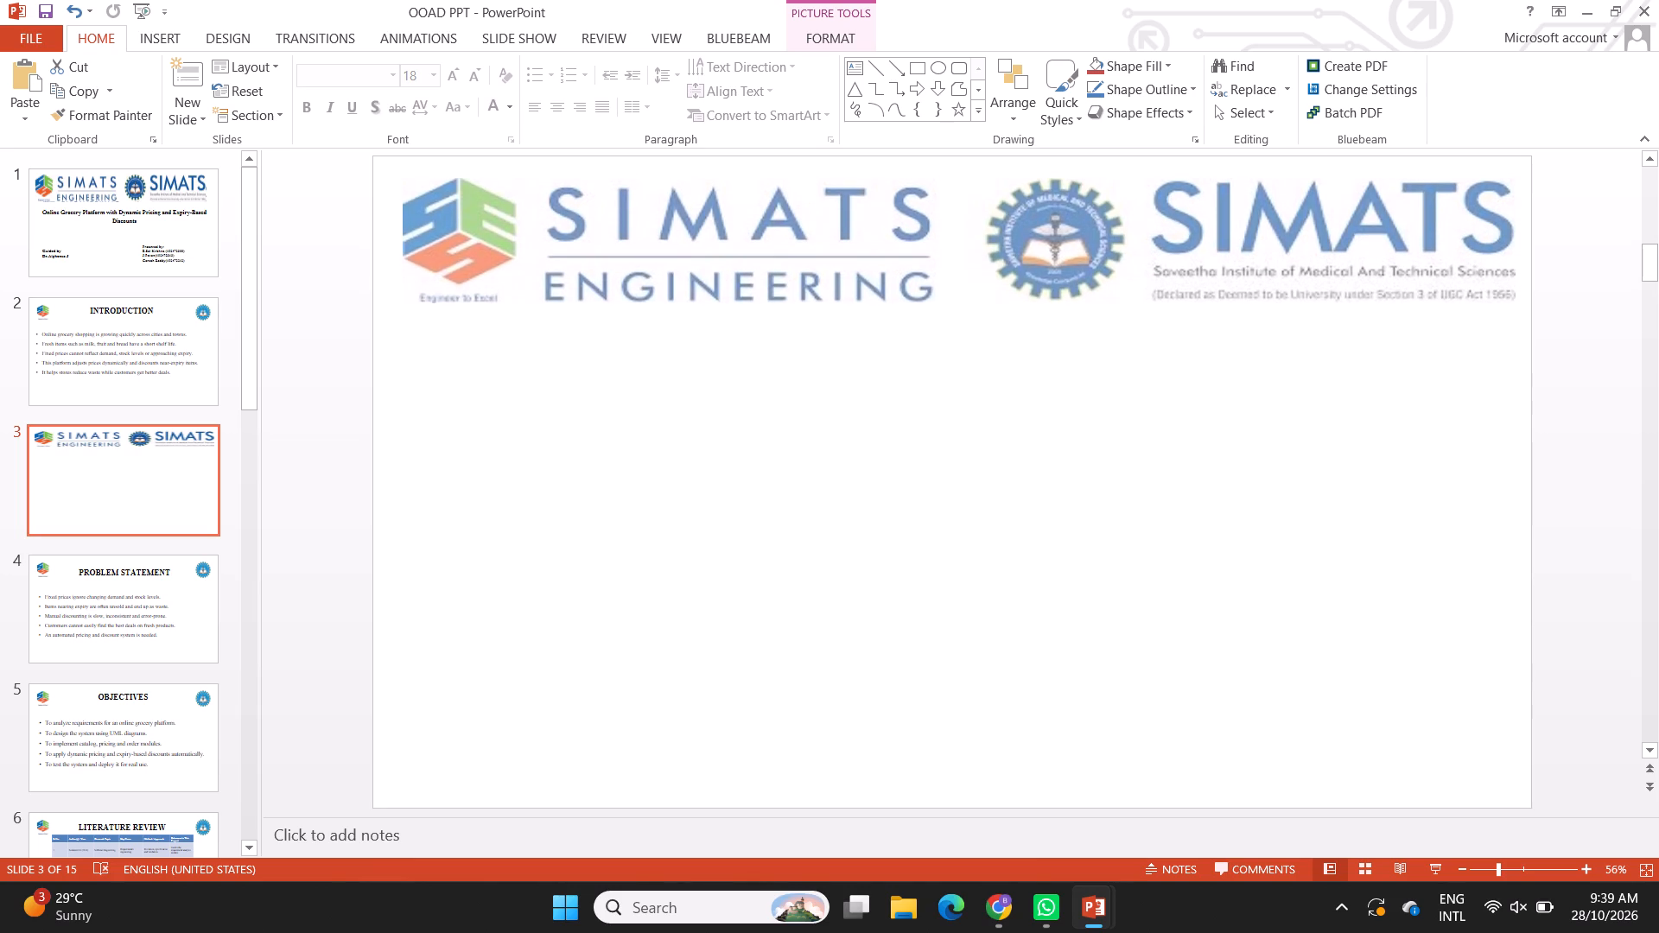
left_click_drag(963, 305, 961, 304)
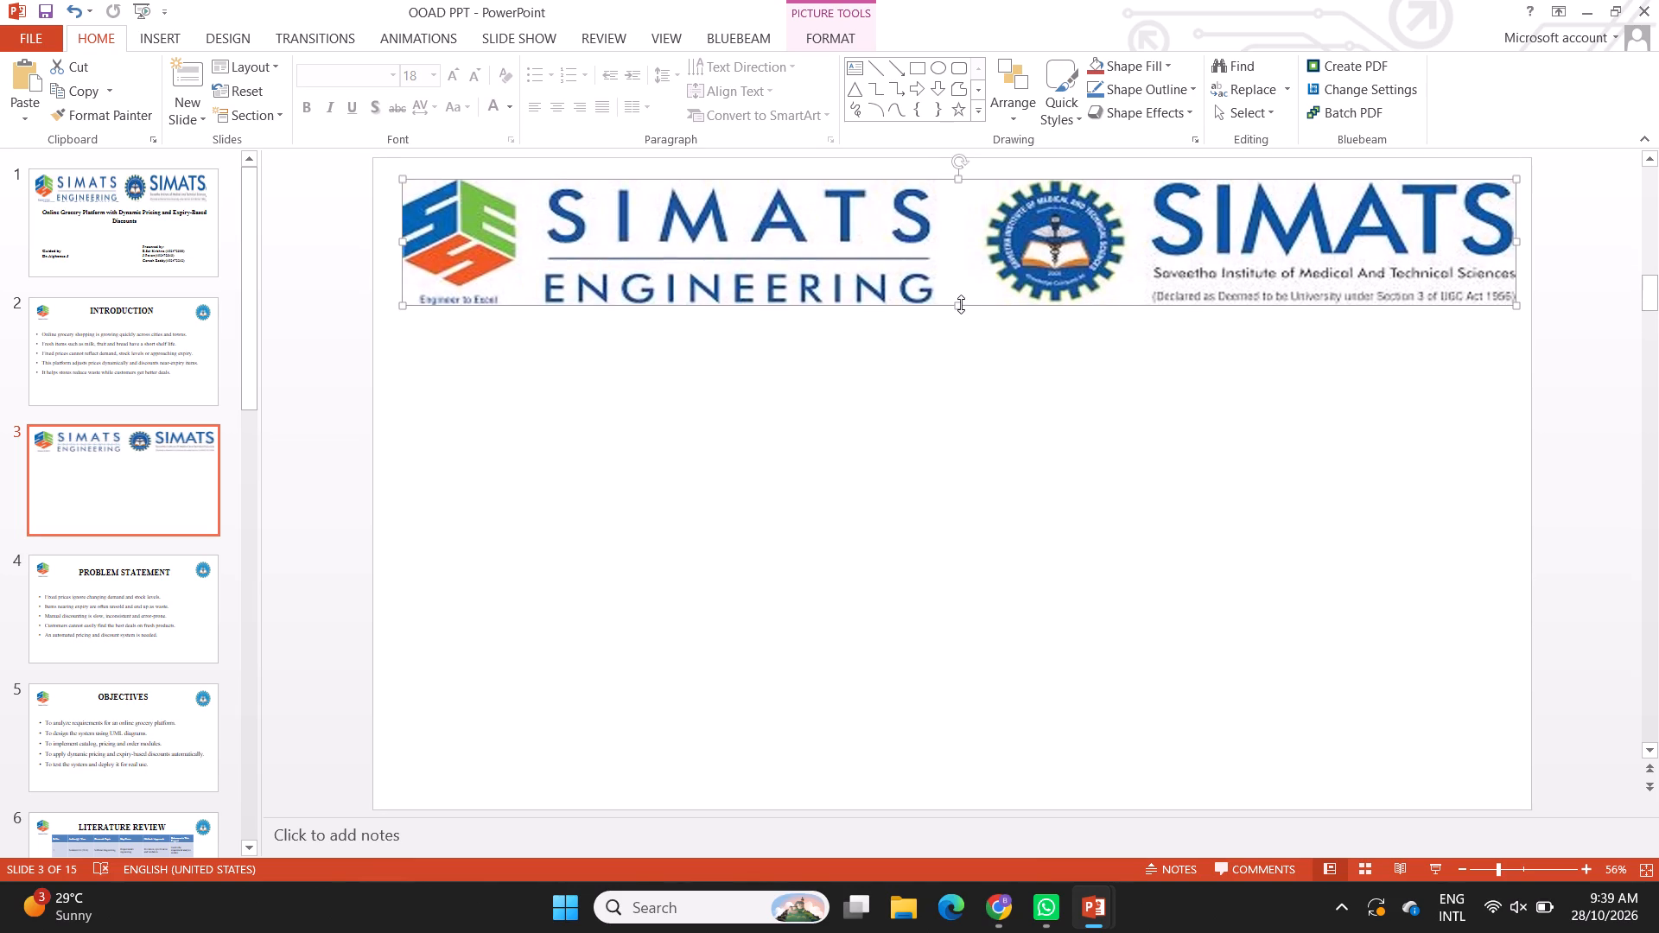
left_click(935, 370)
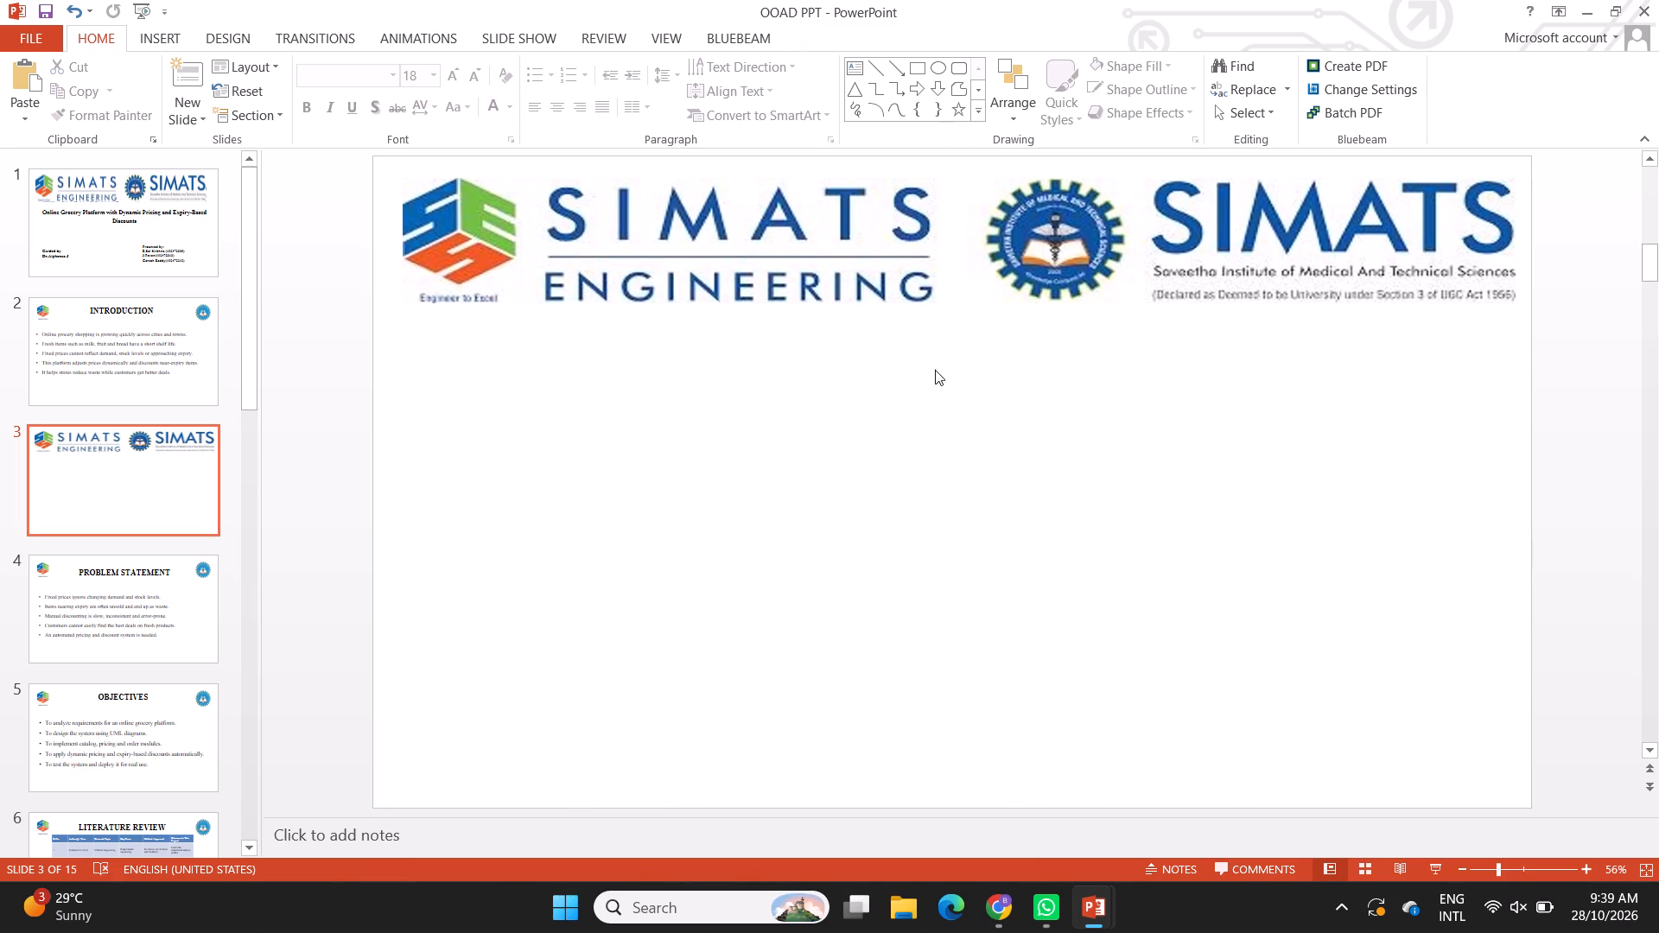
Copy the title "Online Grocery Platform with Dynamic Pricing and Expiry-Based Discounts" from slide 1 to slide 3 and position it near mid-slide below the banner.
left_click(162, 261)
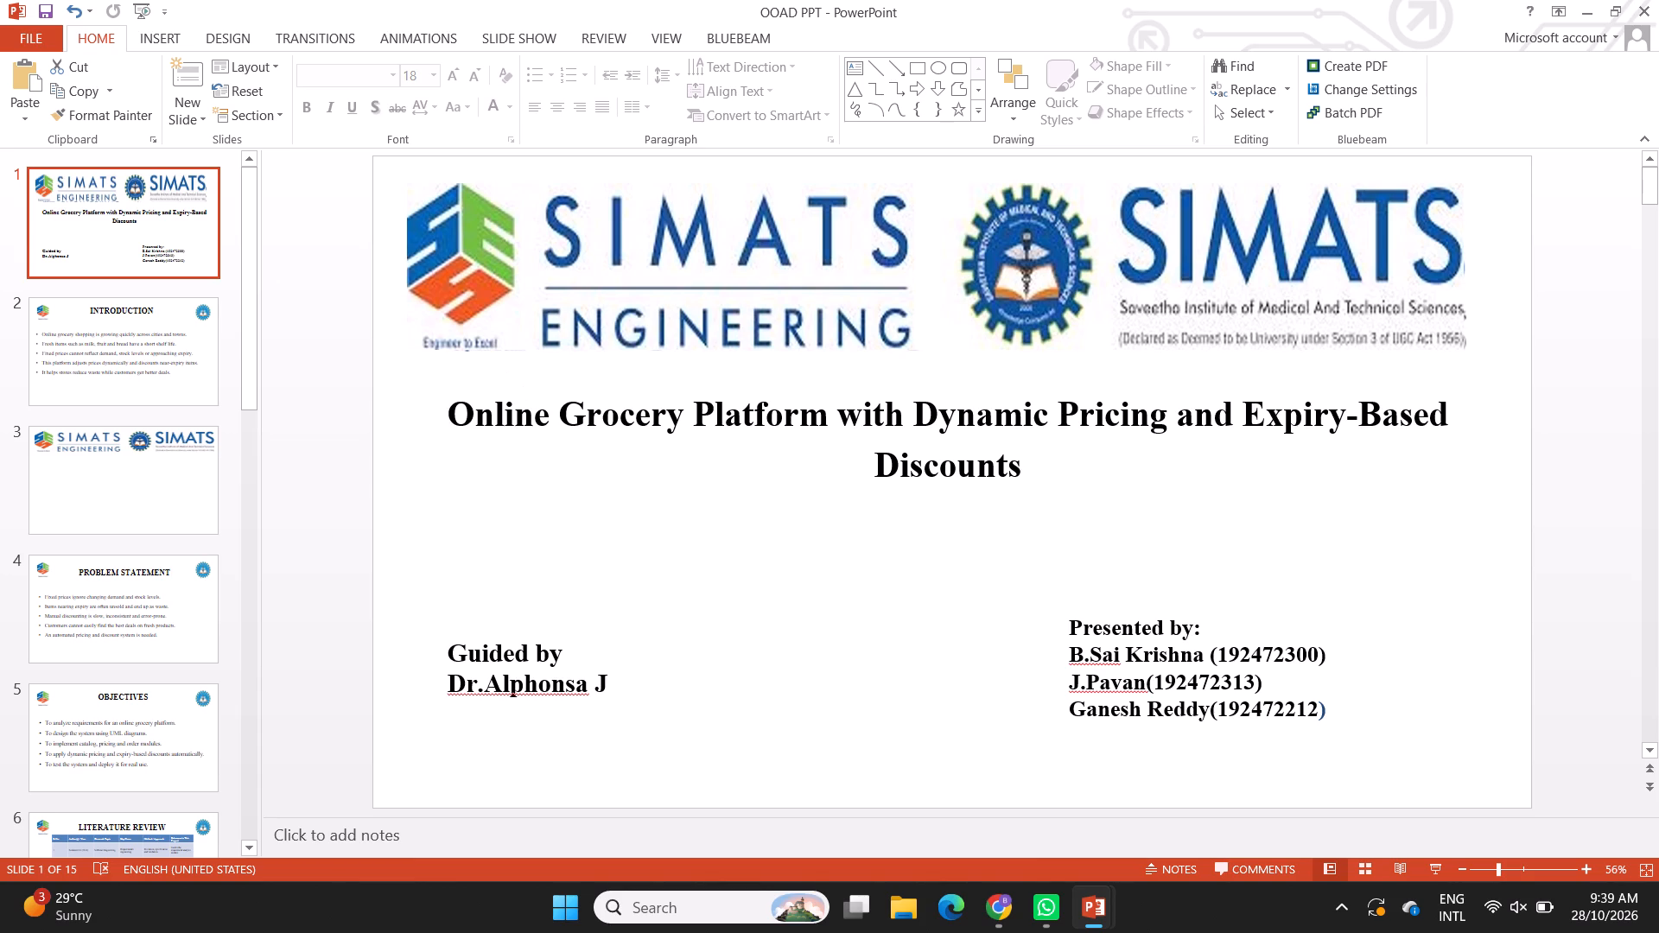
left_click_drag(453, 418, 984, 461)
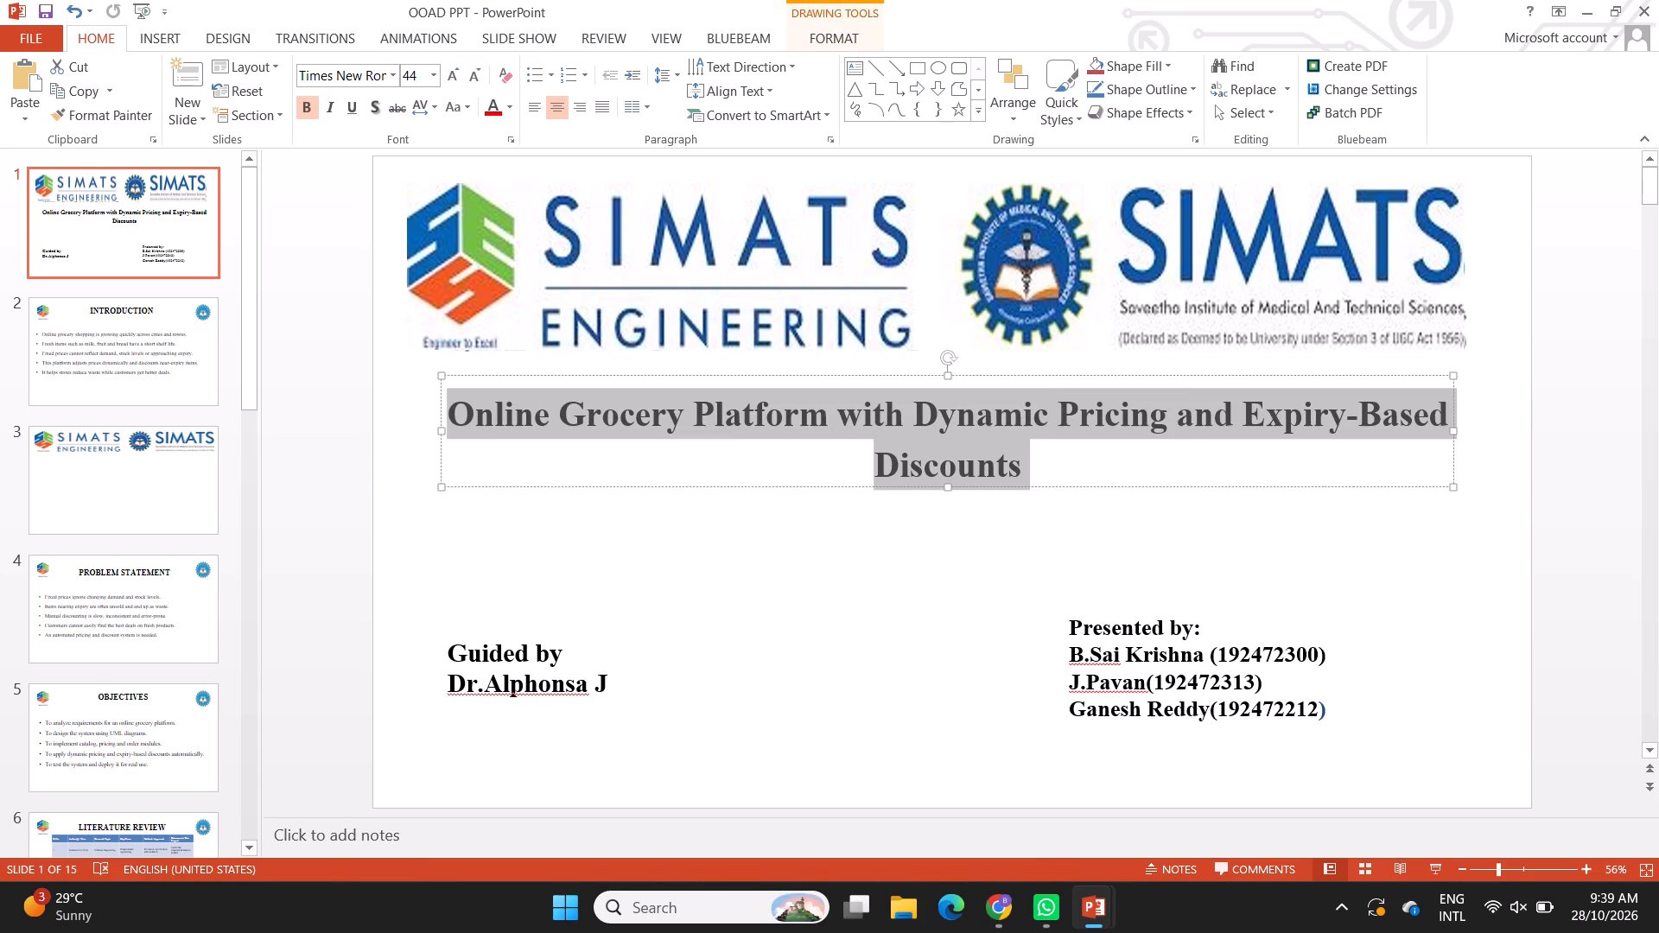
left_click_drag(984, 461, 987, 460)
key("ctrl+c")
left_click(188, 502)
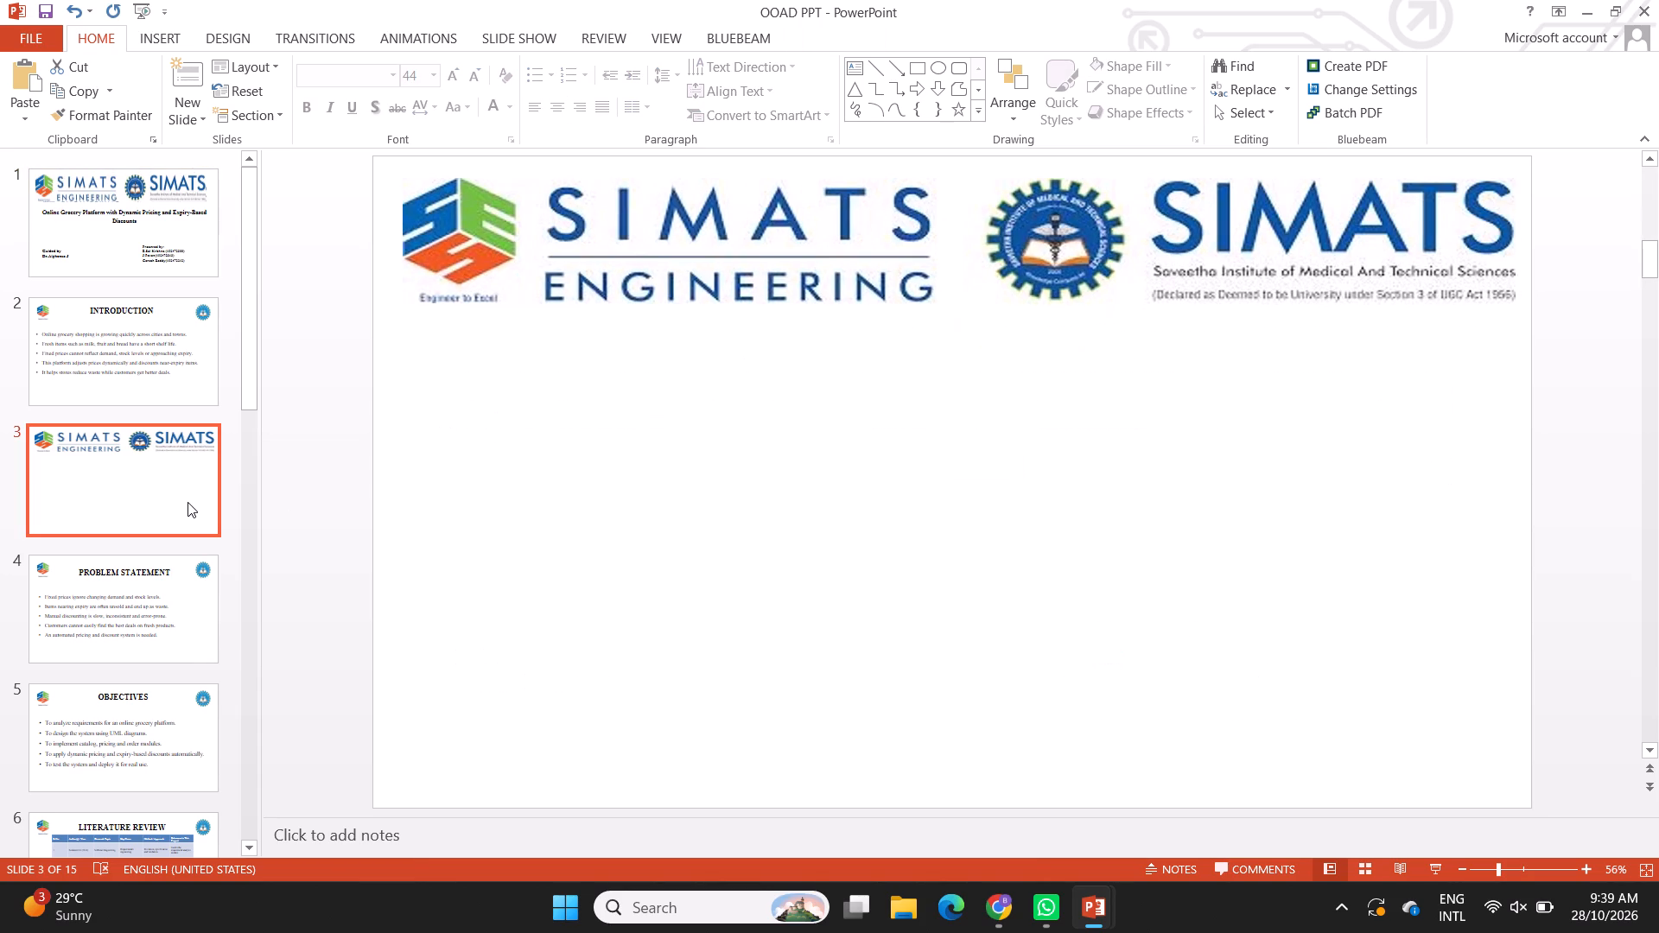
left_click(711, 385)
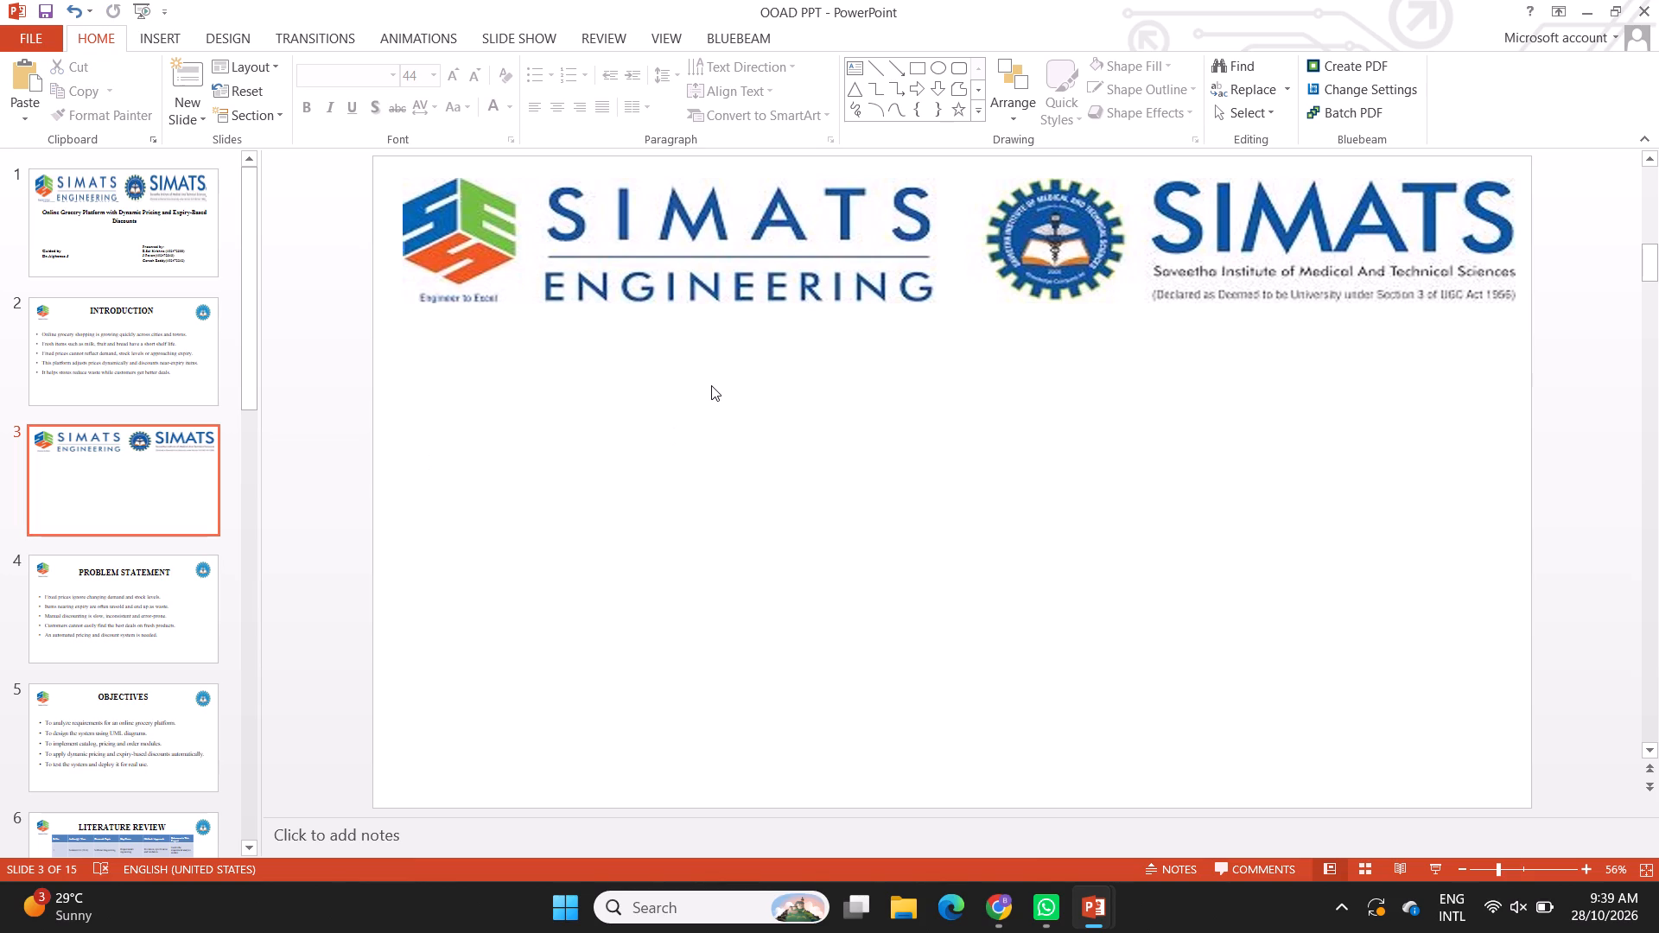
key("ctrl+v")
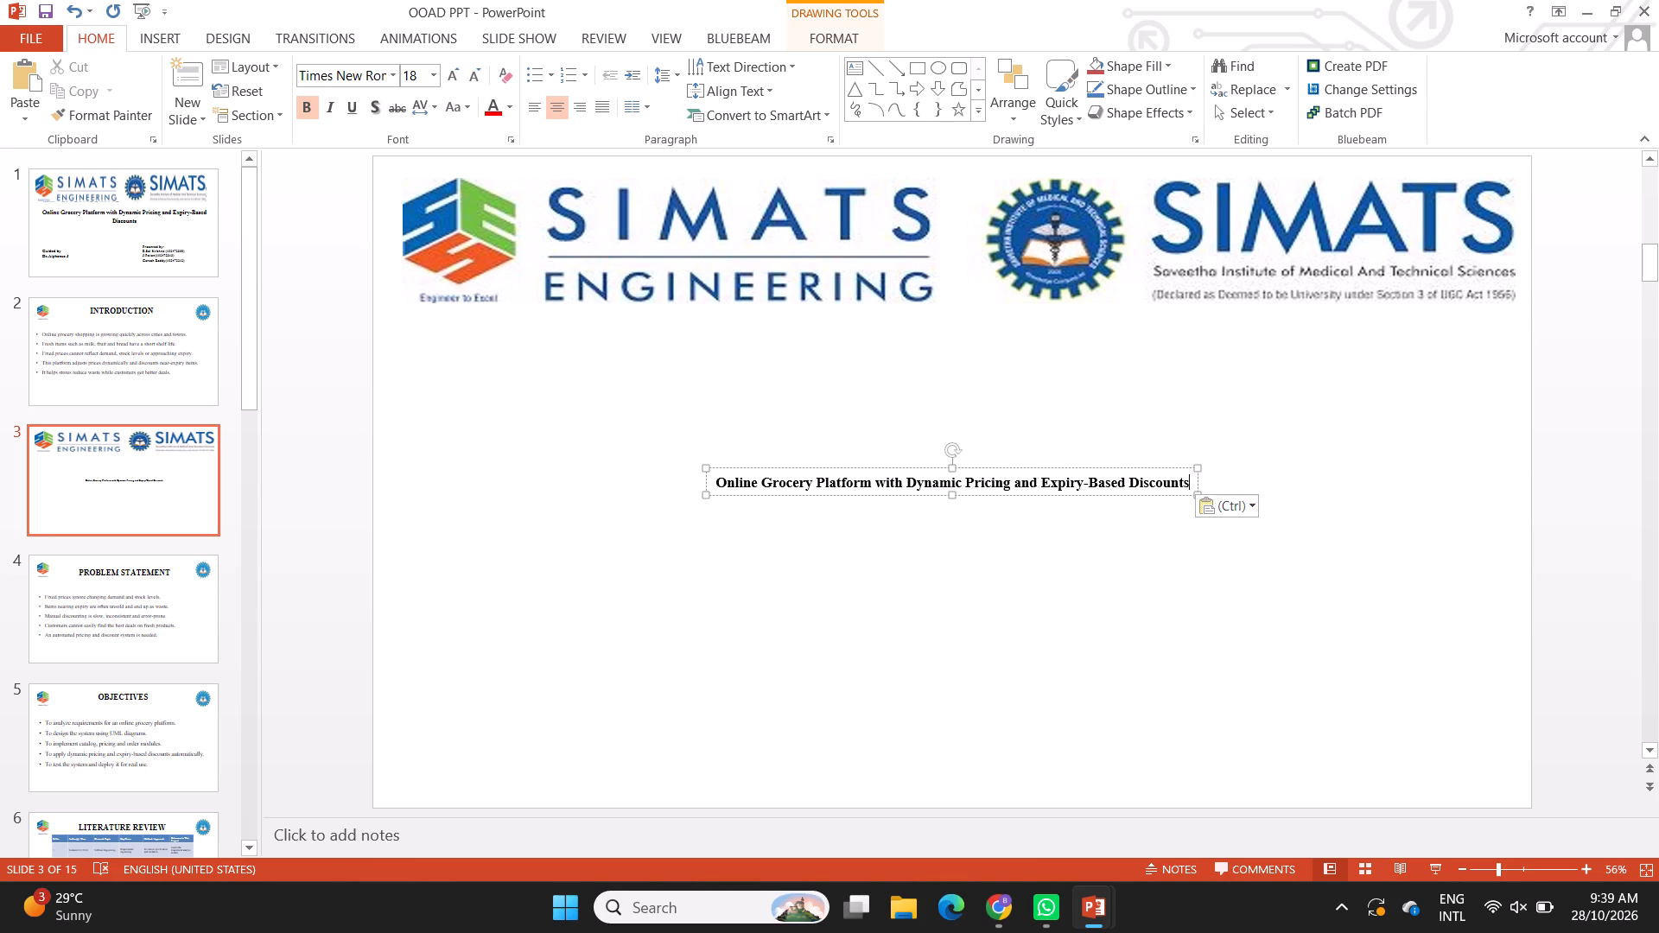
left_click_drag(883, 466, 787, 361)
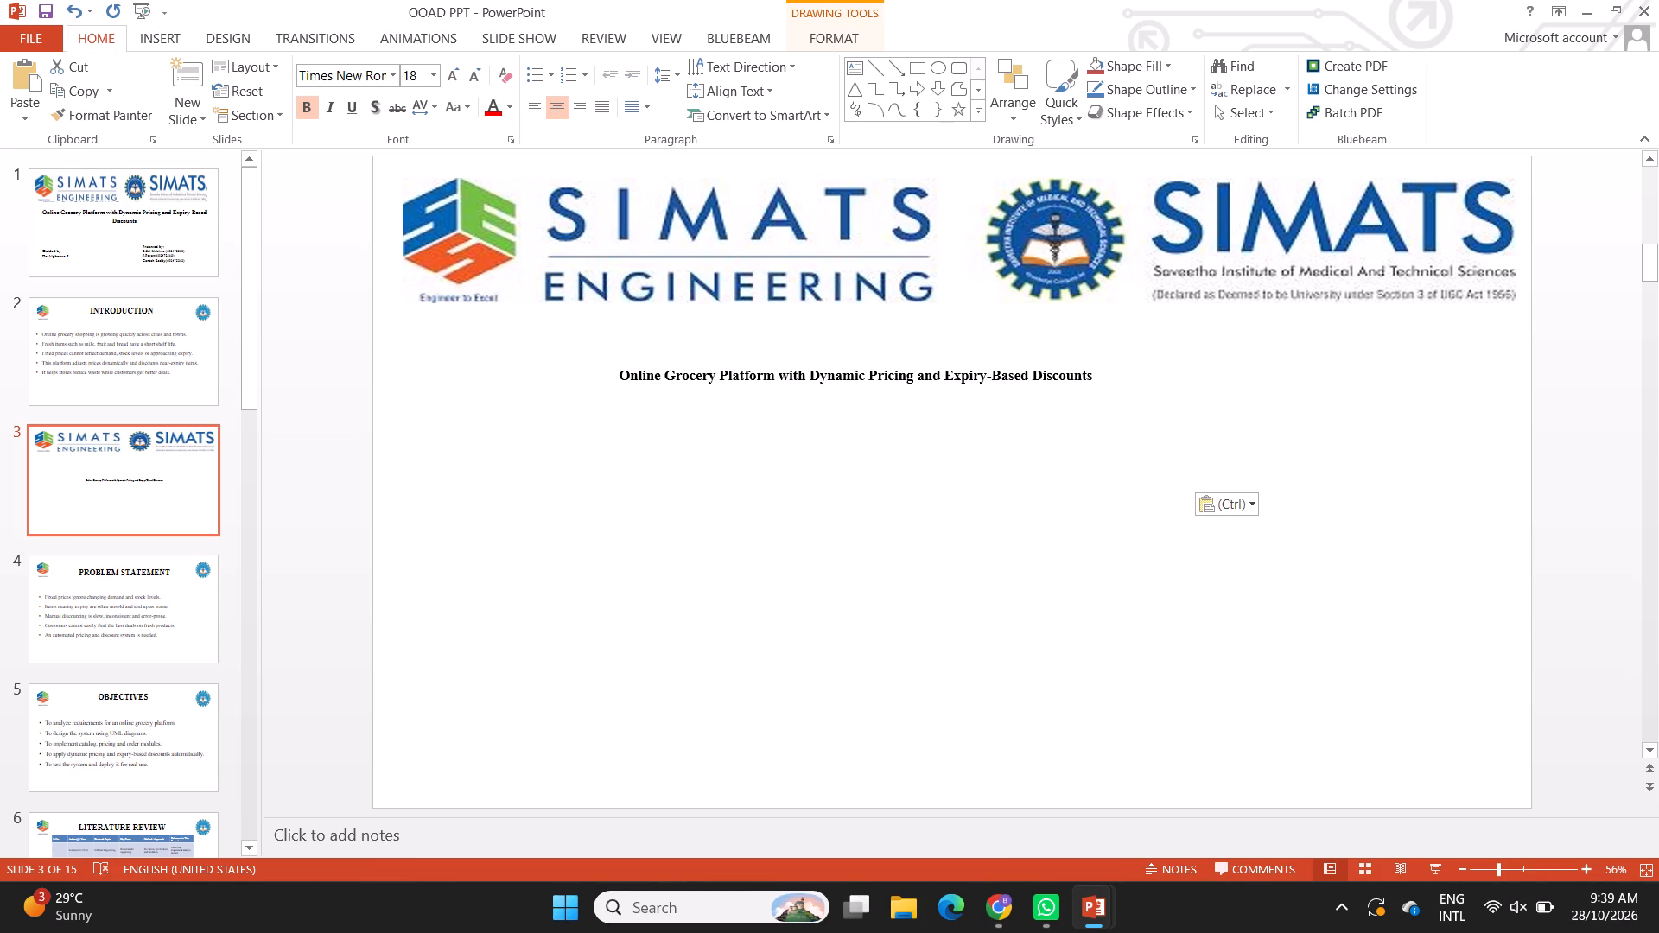
left_click_drag(787, 361, 832, 471)
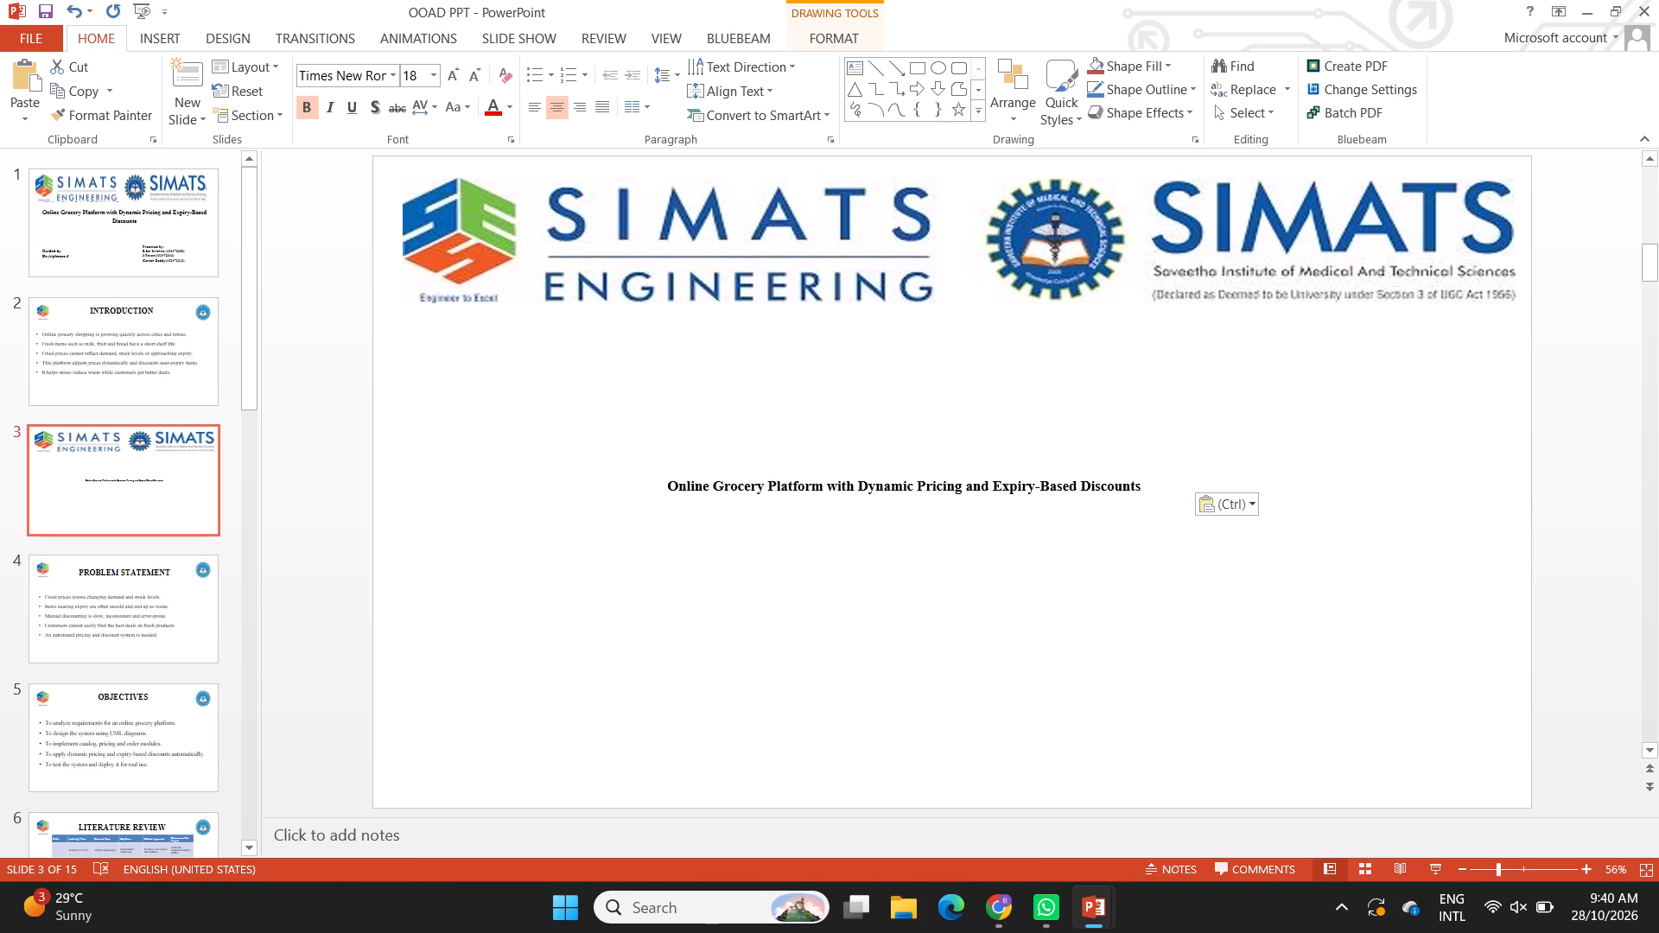
left_click_drag(832, 471, 828, 460)
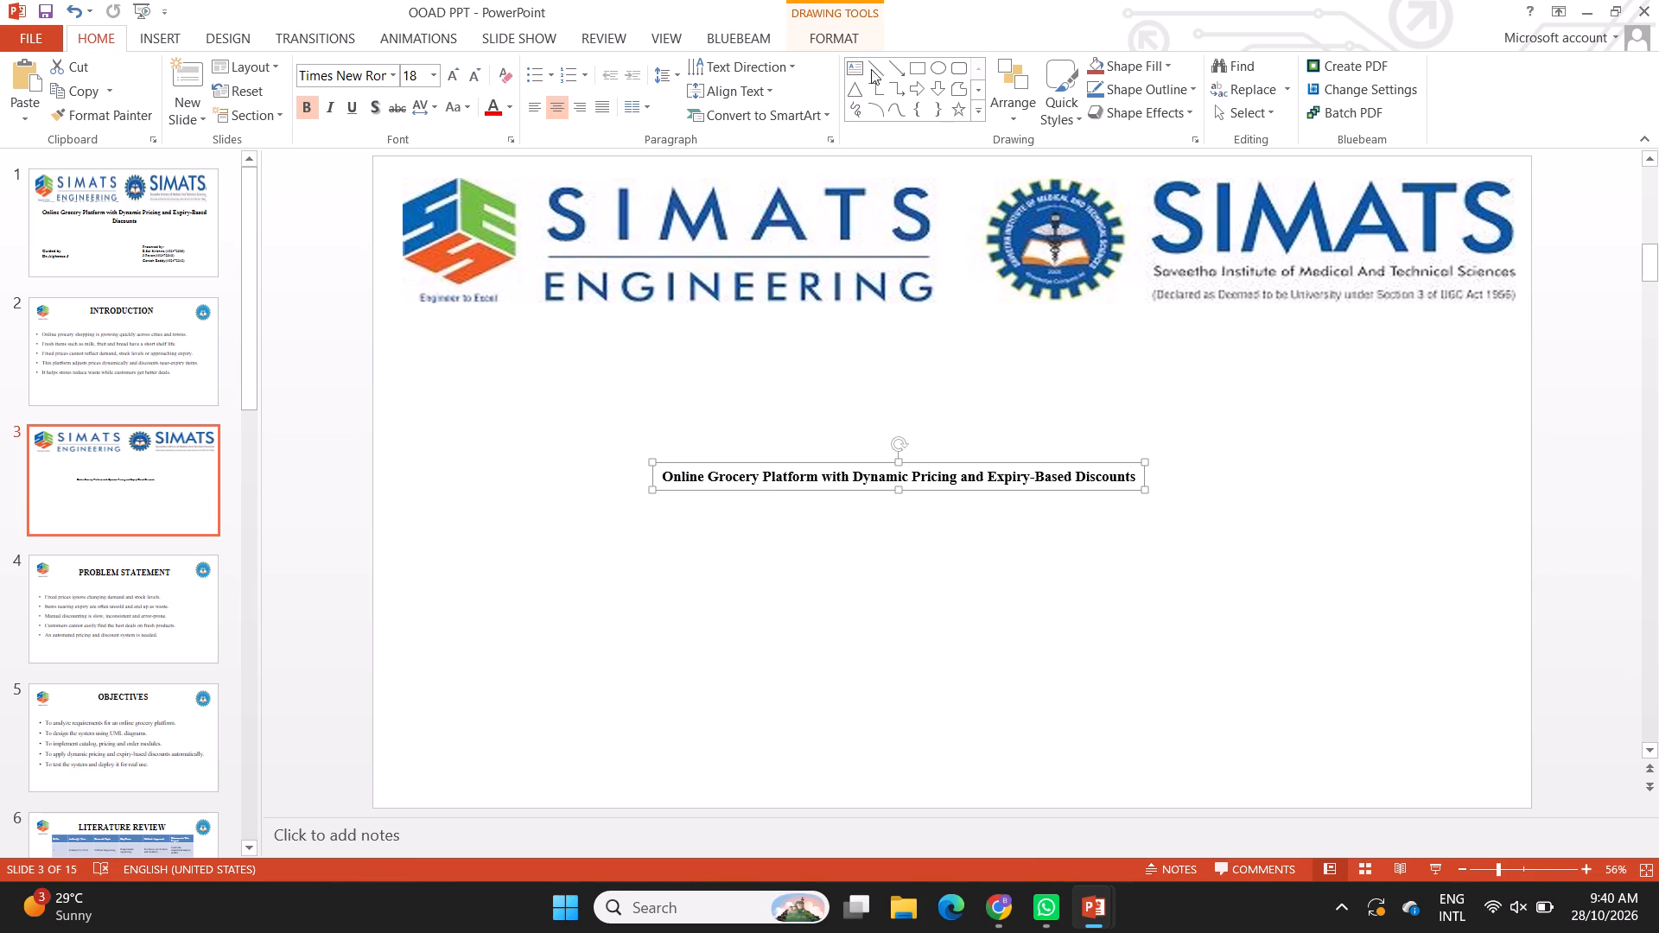
Insert an empty text box between the banner and the project title on slide 3, enlarging it to about 60% of the slide width.
left_click(857, 69)
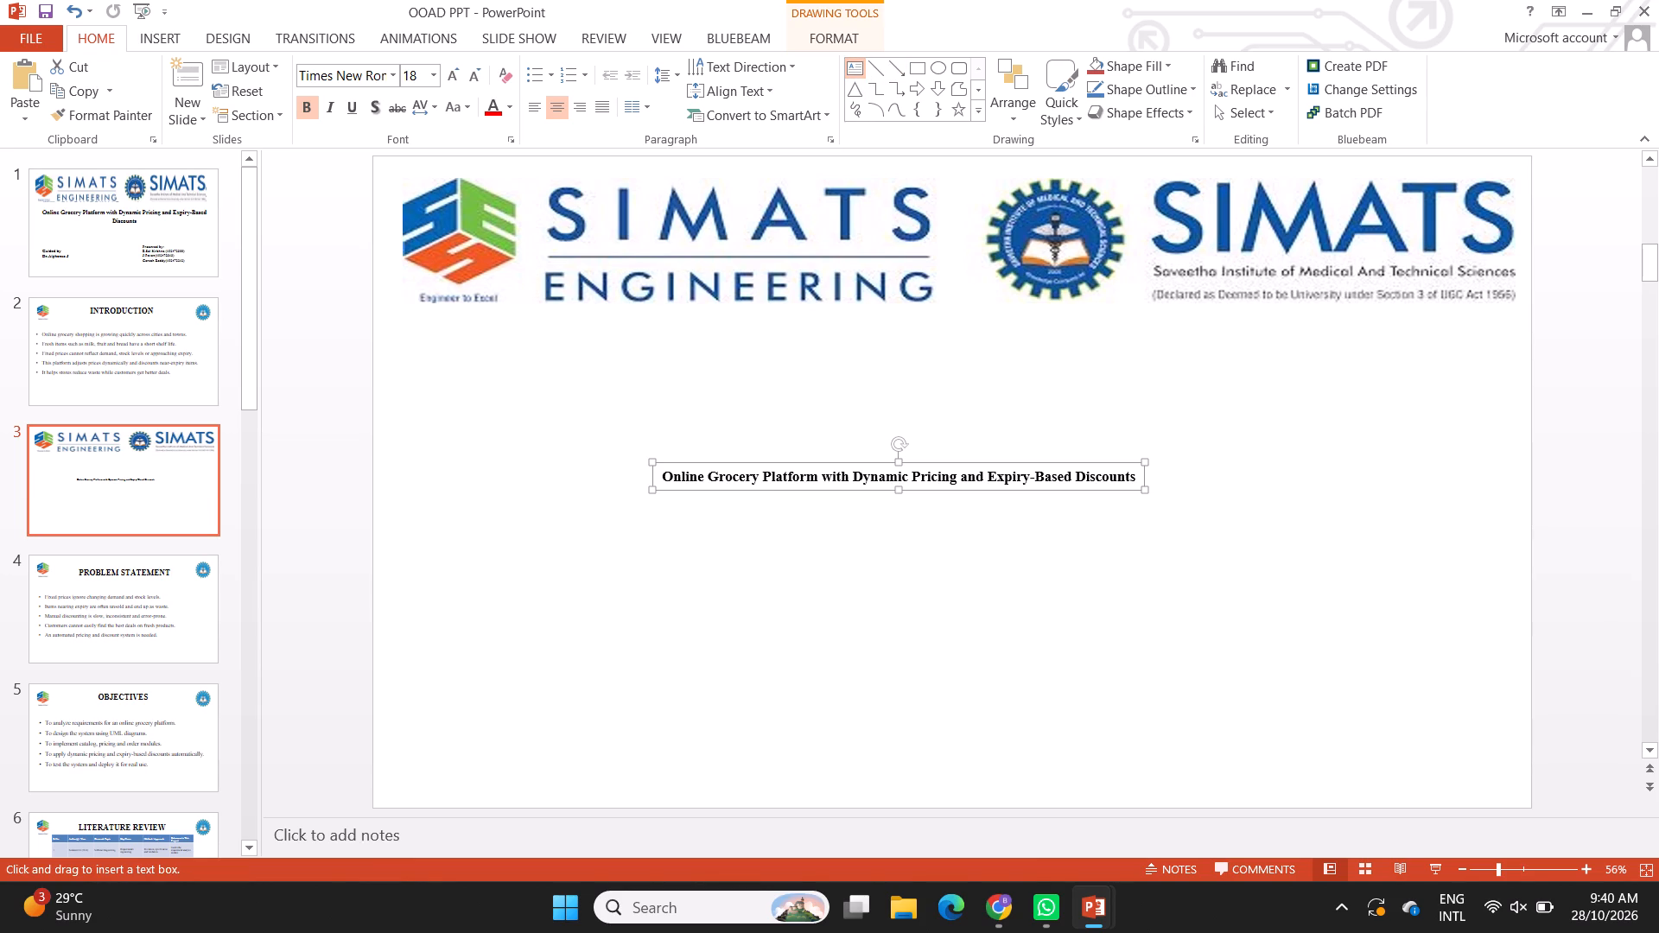
left_click(772, 383)
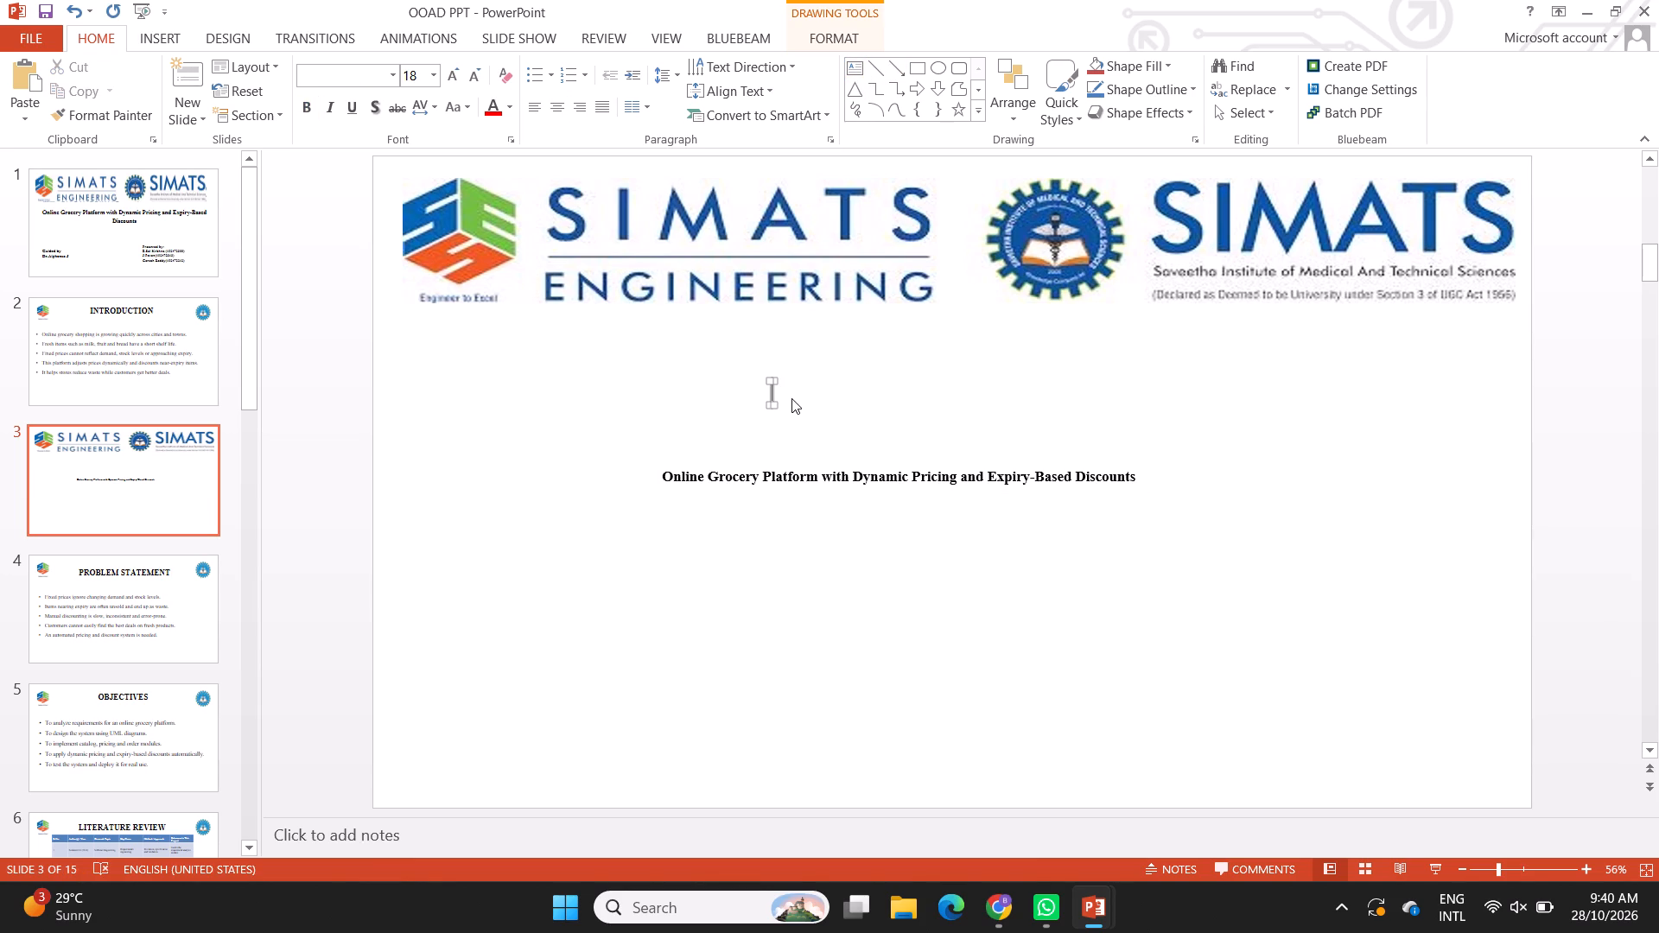
left_click_drag(776, 406, 1112, 361)
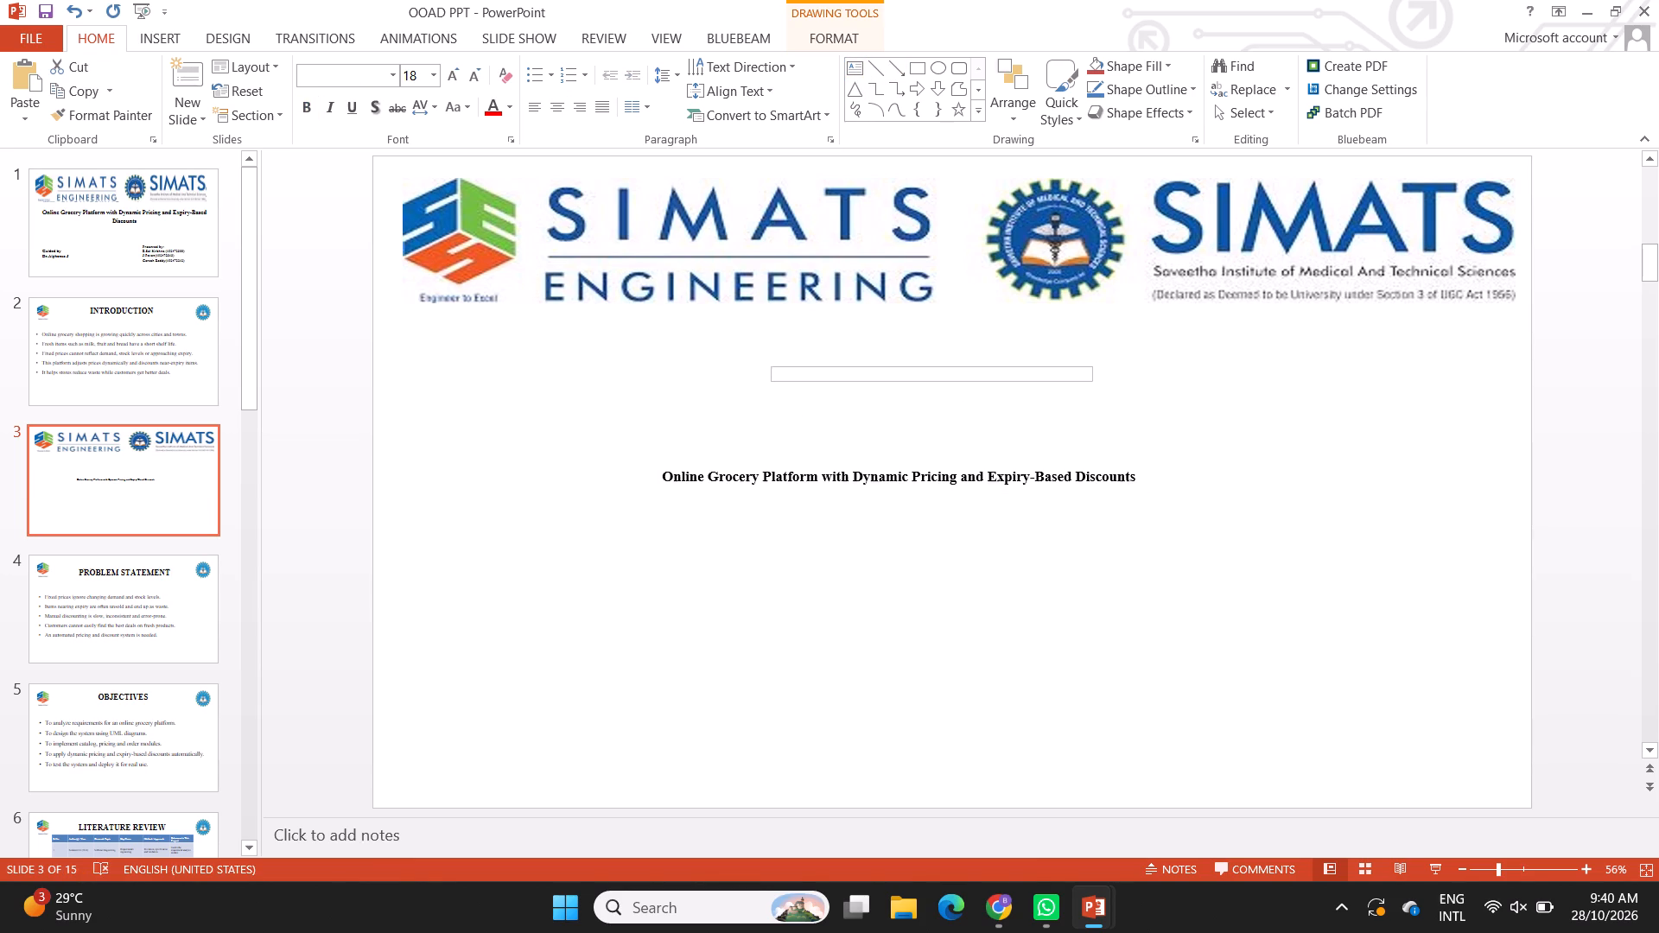
left_click_drag(1112, 361, 1257, 403)
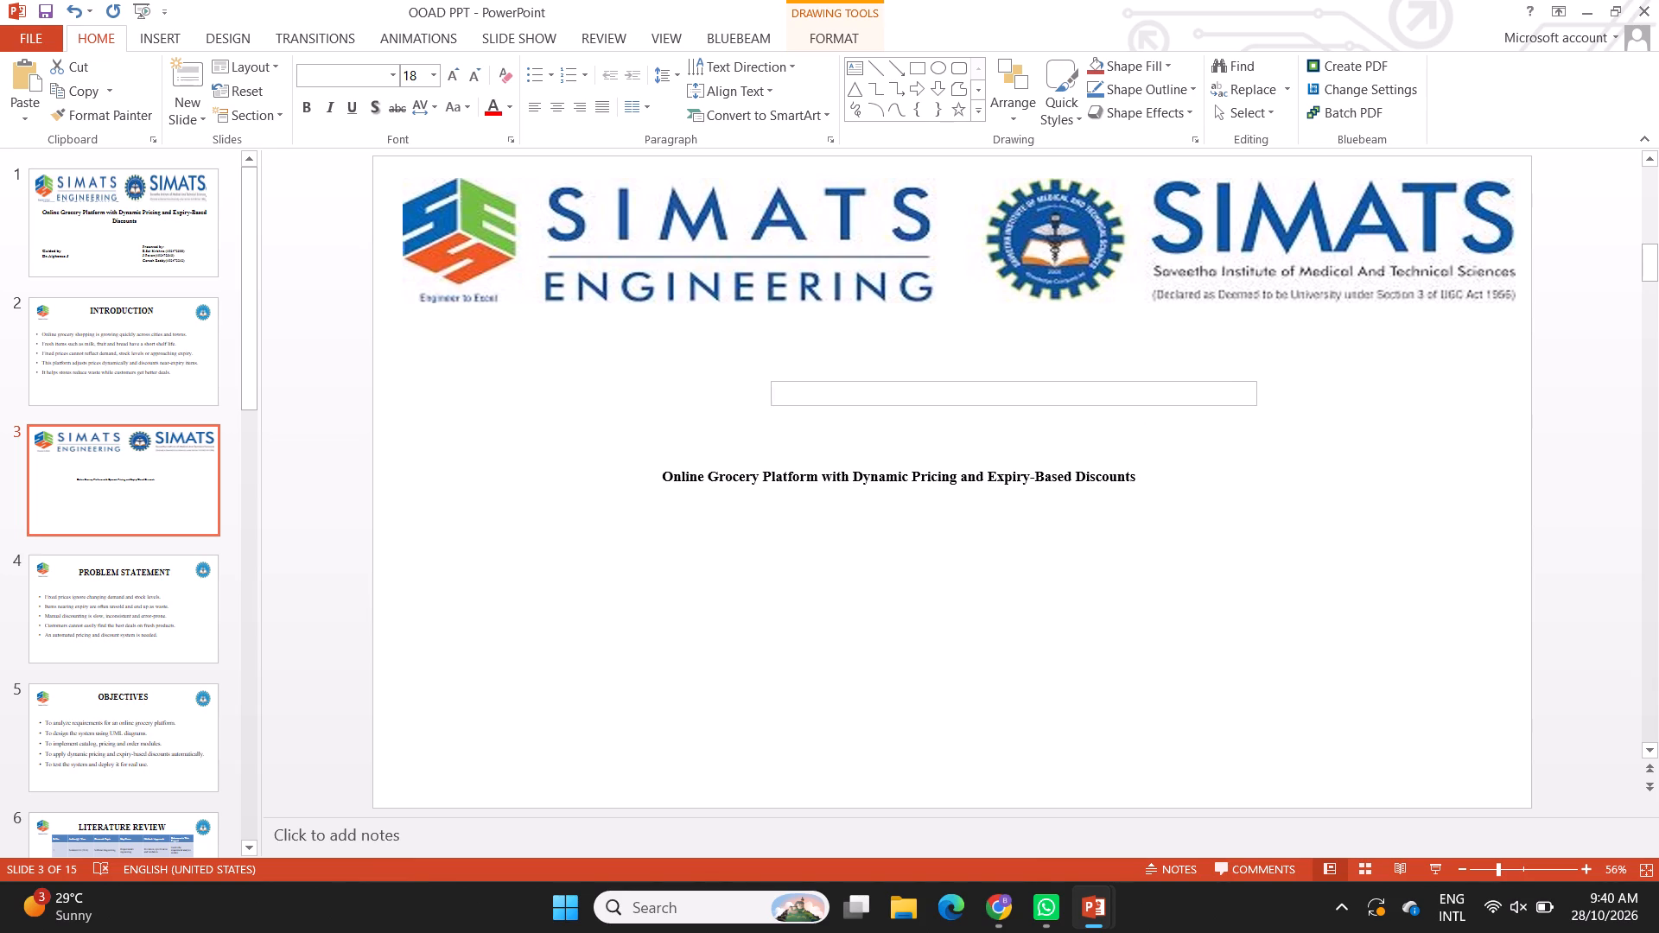
left_click_drag(1257, 403, 1255, 405)
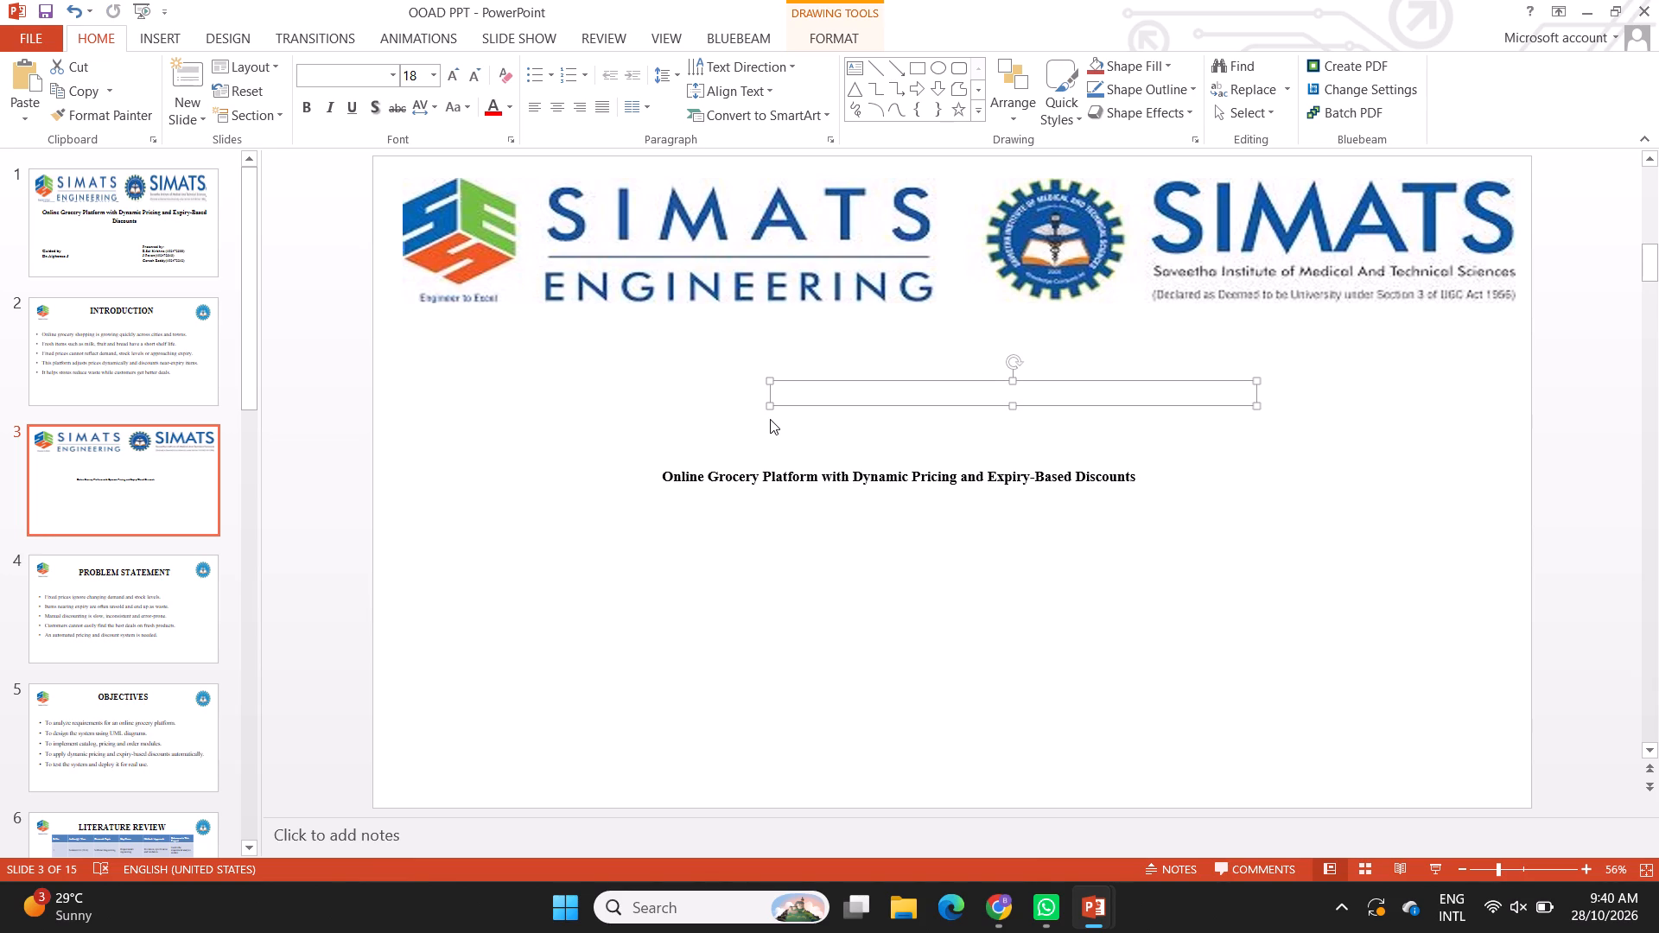
left_click(773, 409)
left_click_drag(768, 383, 591, 366)
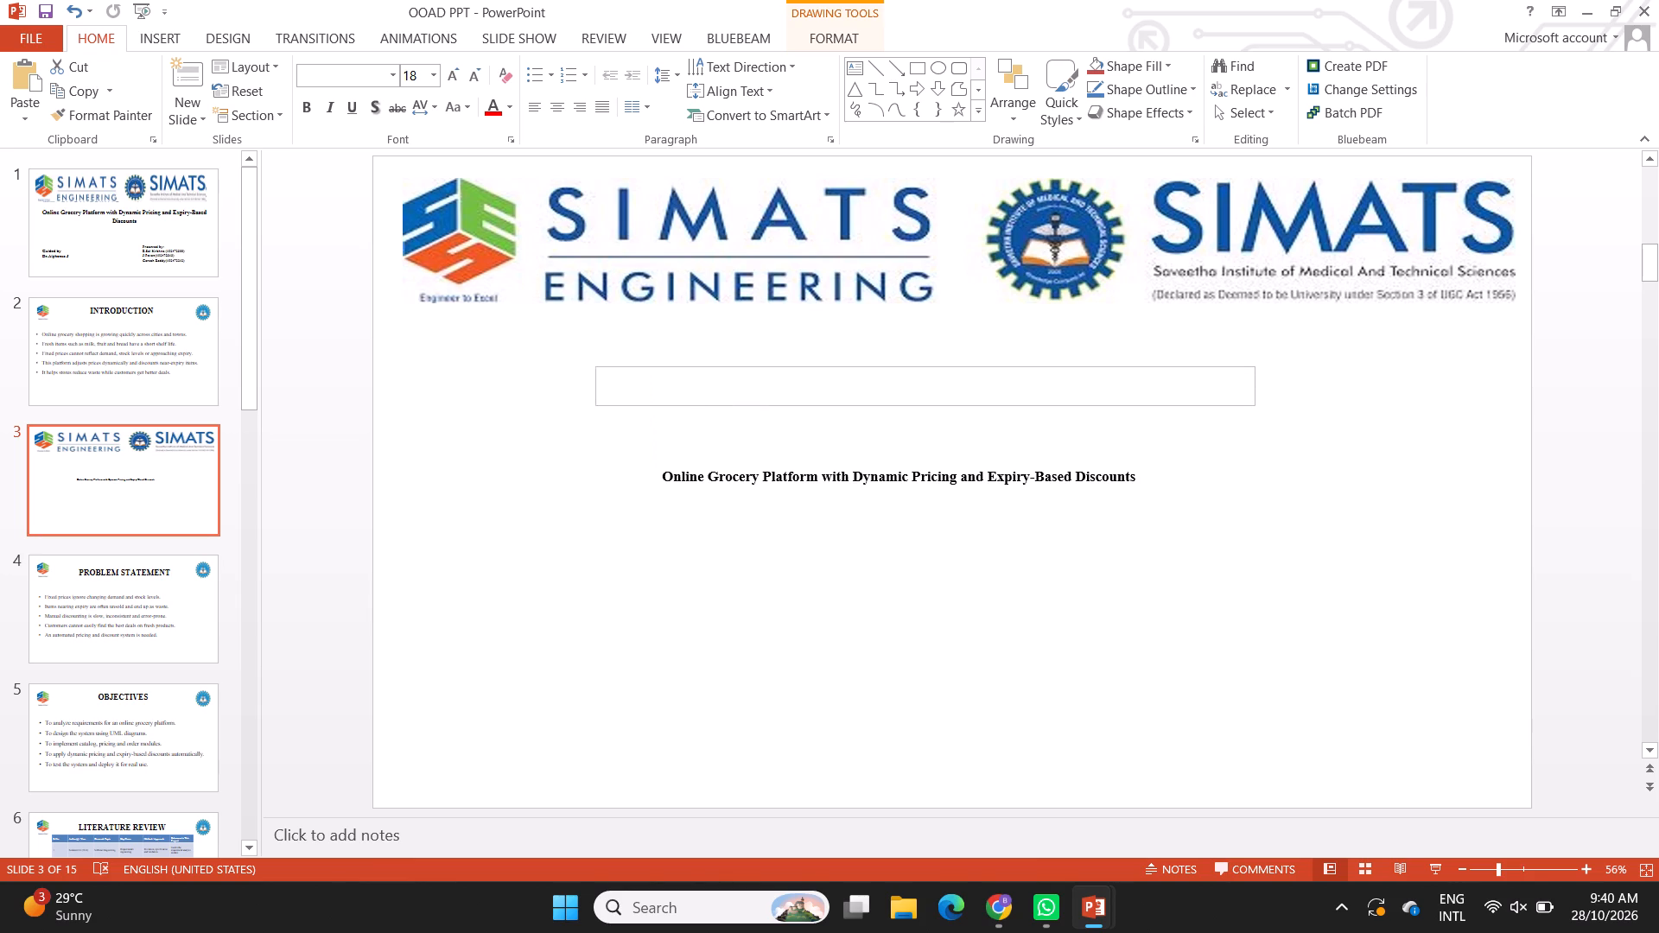
left_click_drag(591, 366, 544, 354)
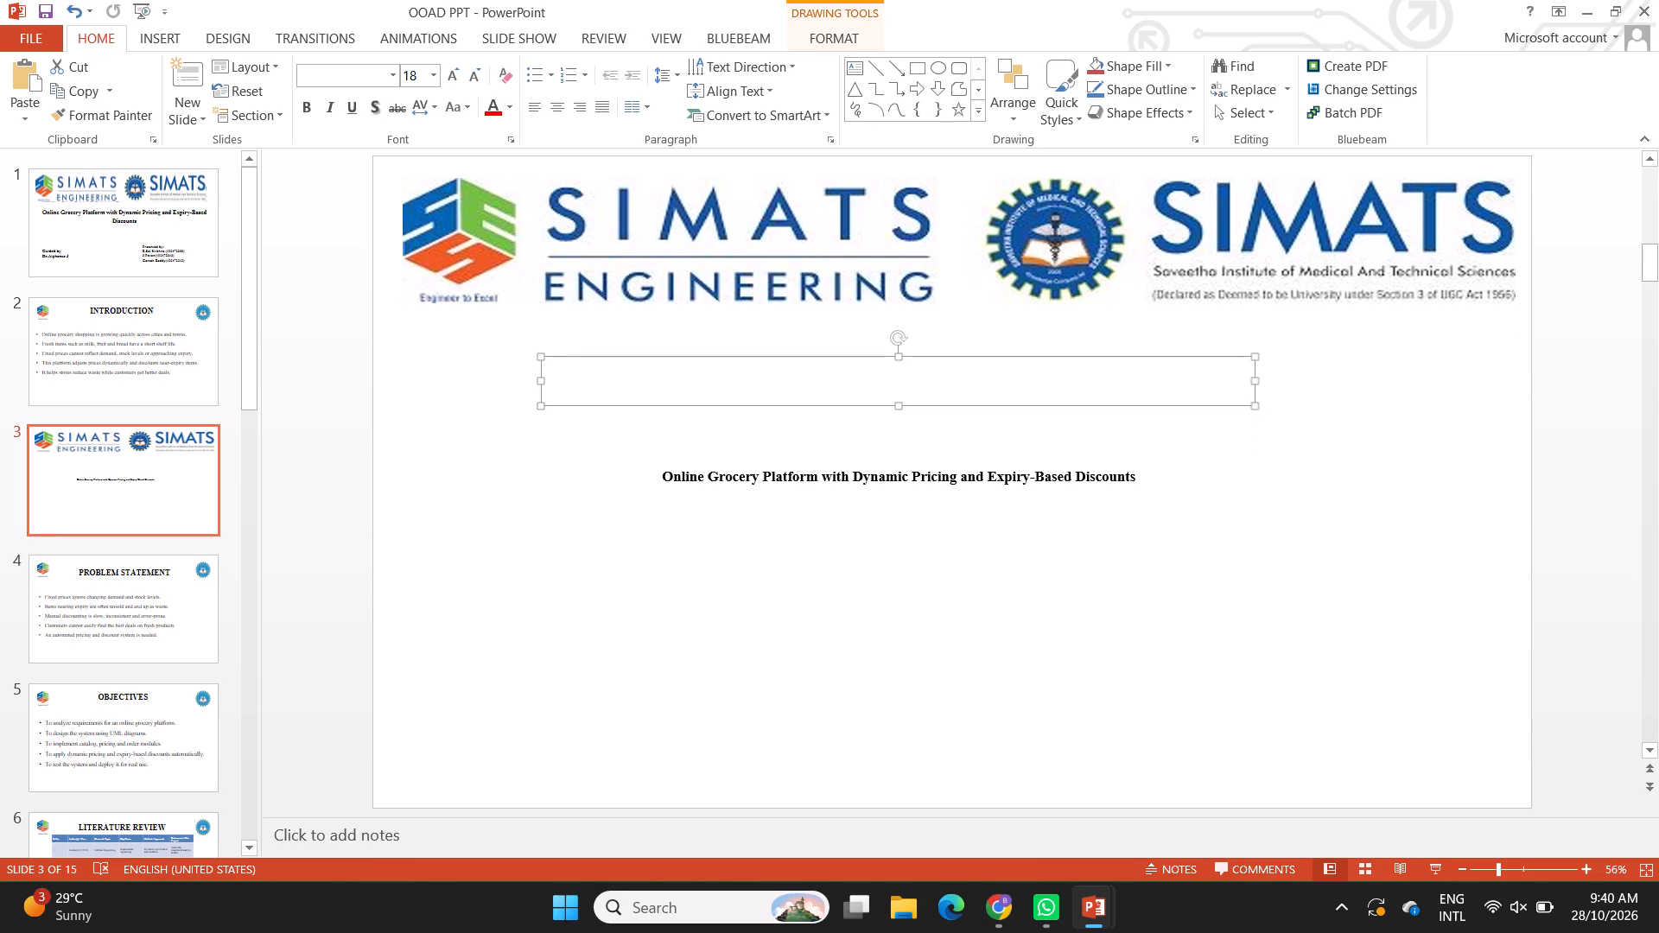
Enter "CSA1111-Object Oriented Analysis And Design" in the new text box below the banner.
left_click(626, 384)
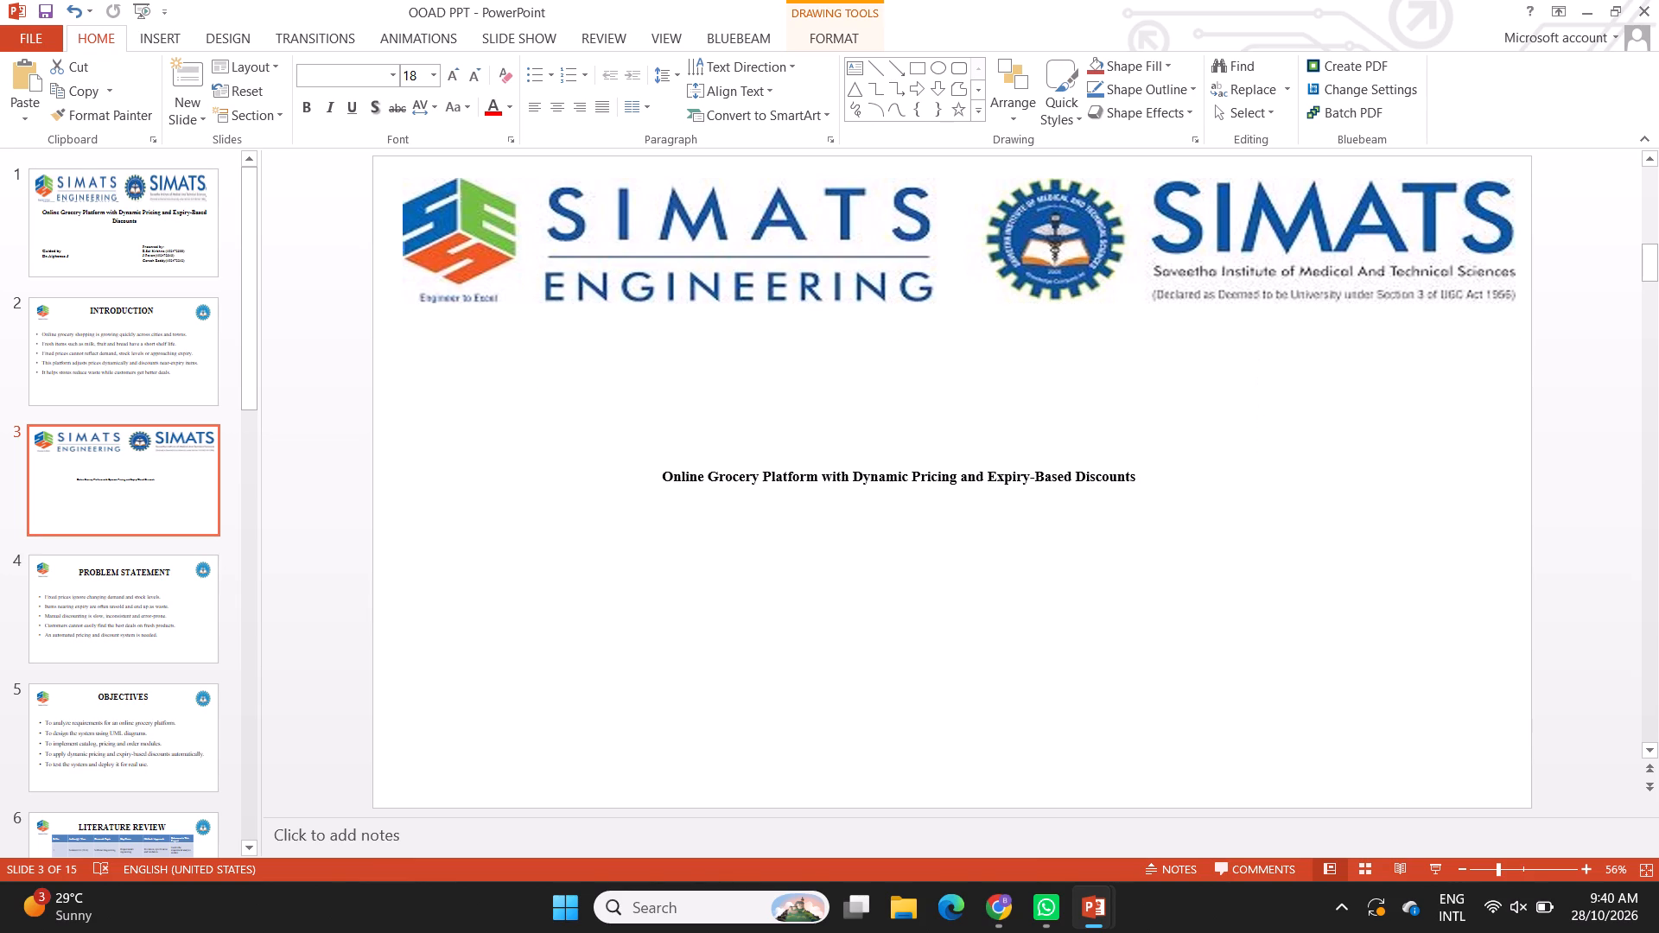
type("CSA1111")
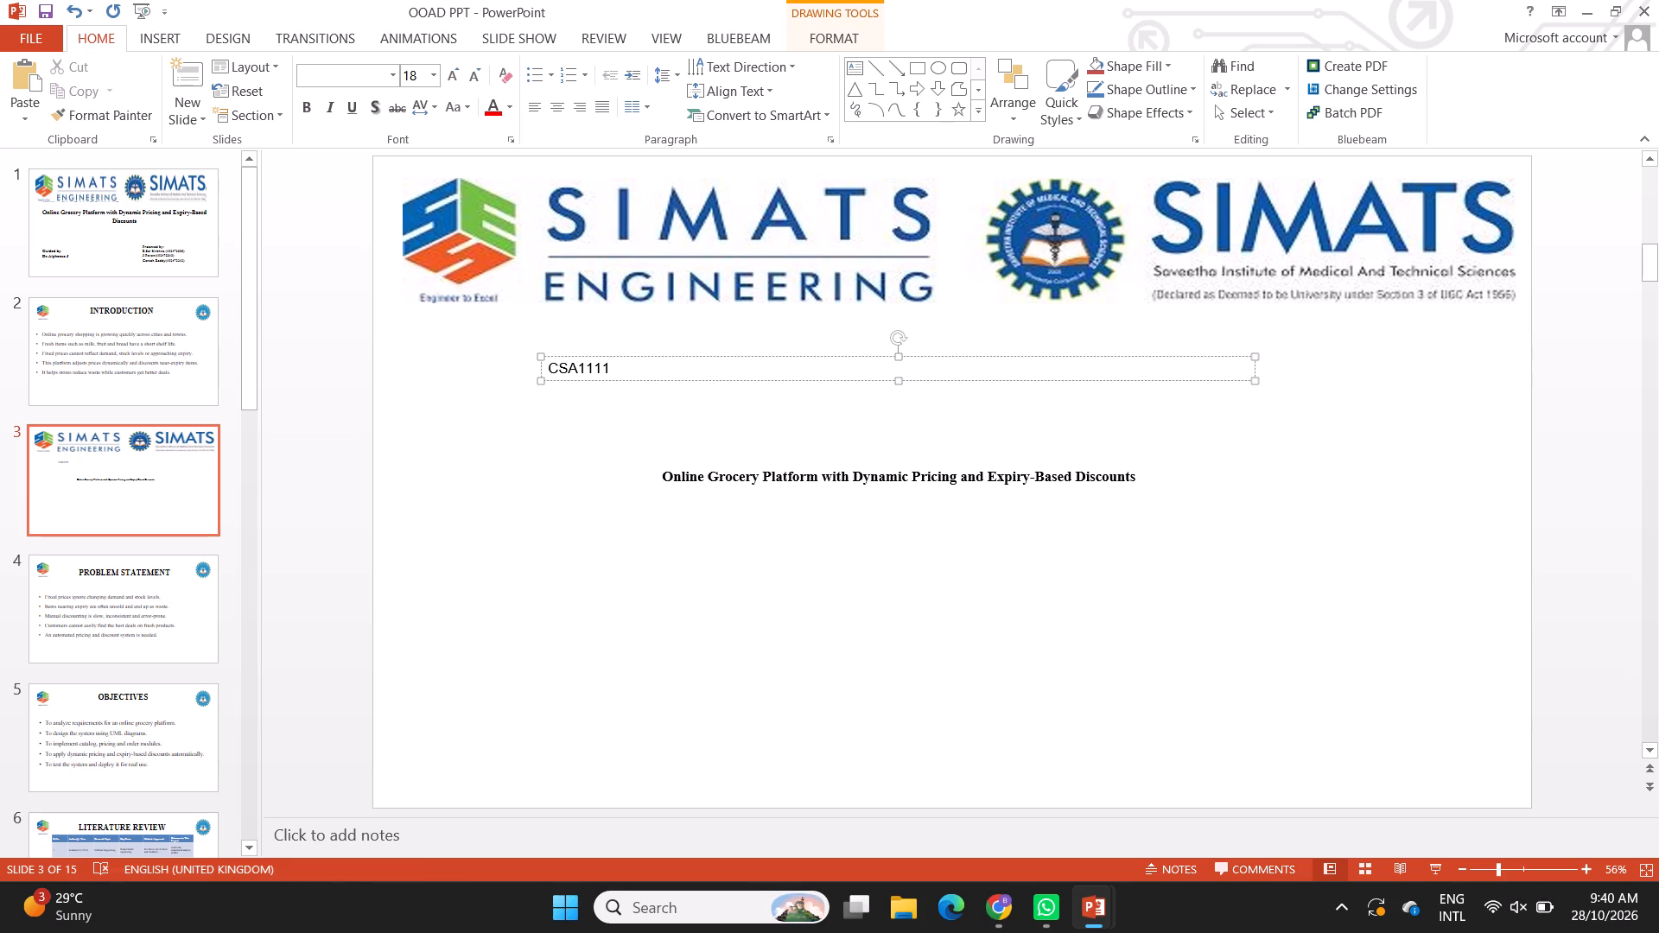
key("minus")
key("o")
type("ject")
key("space")
key("o")
type("riented")
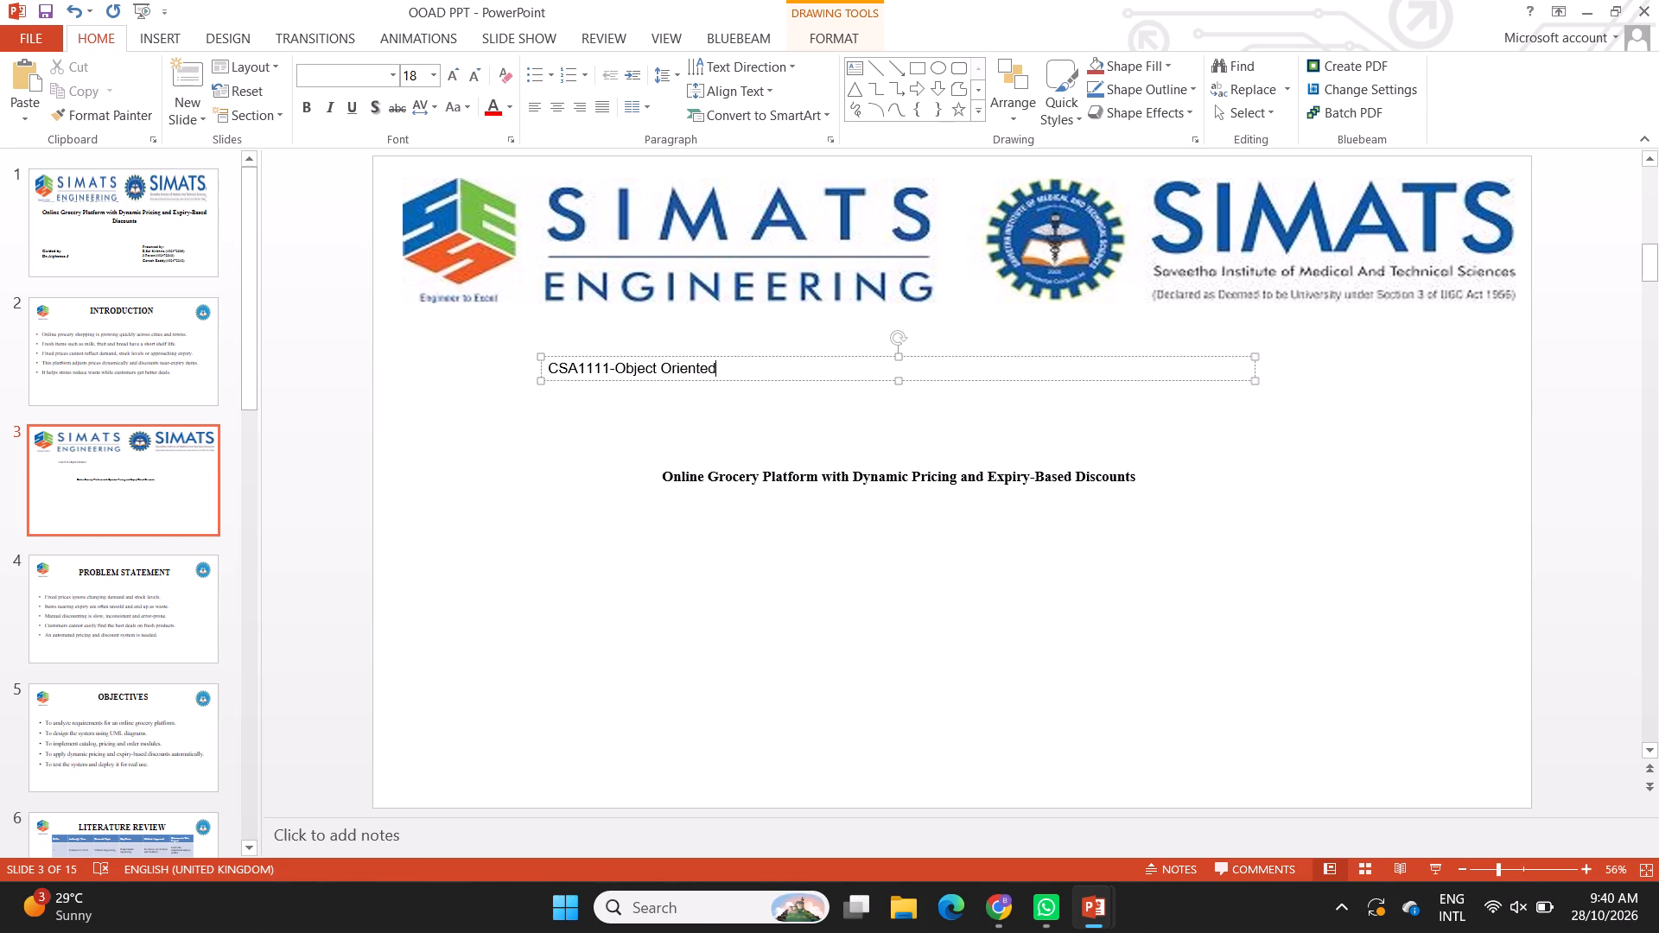
key("space")
key("a")
type("nal")
type("ysis")
key("space")
type("AN")
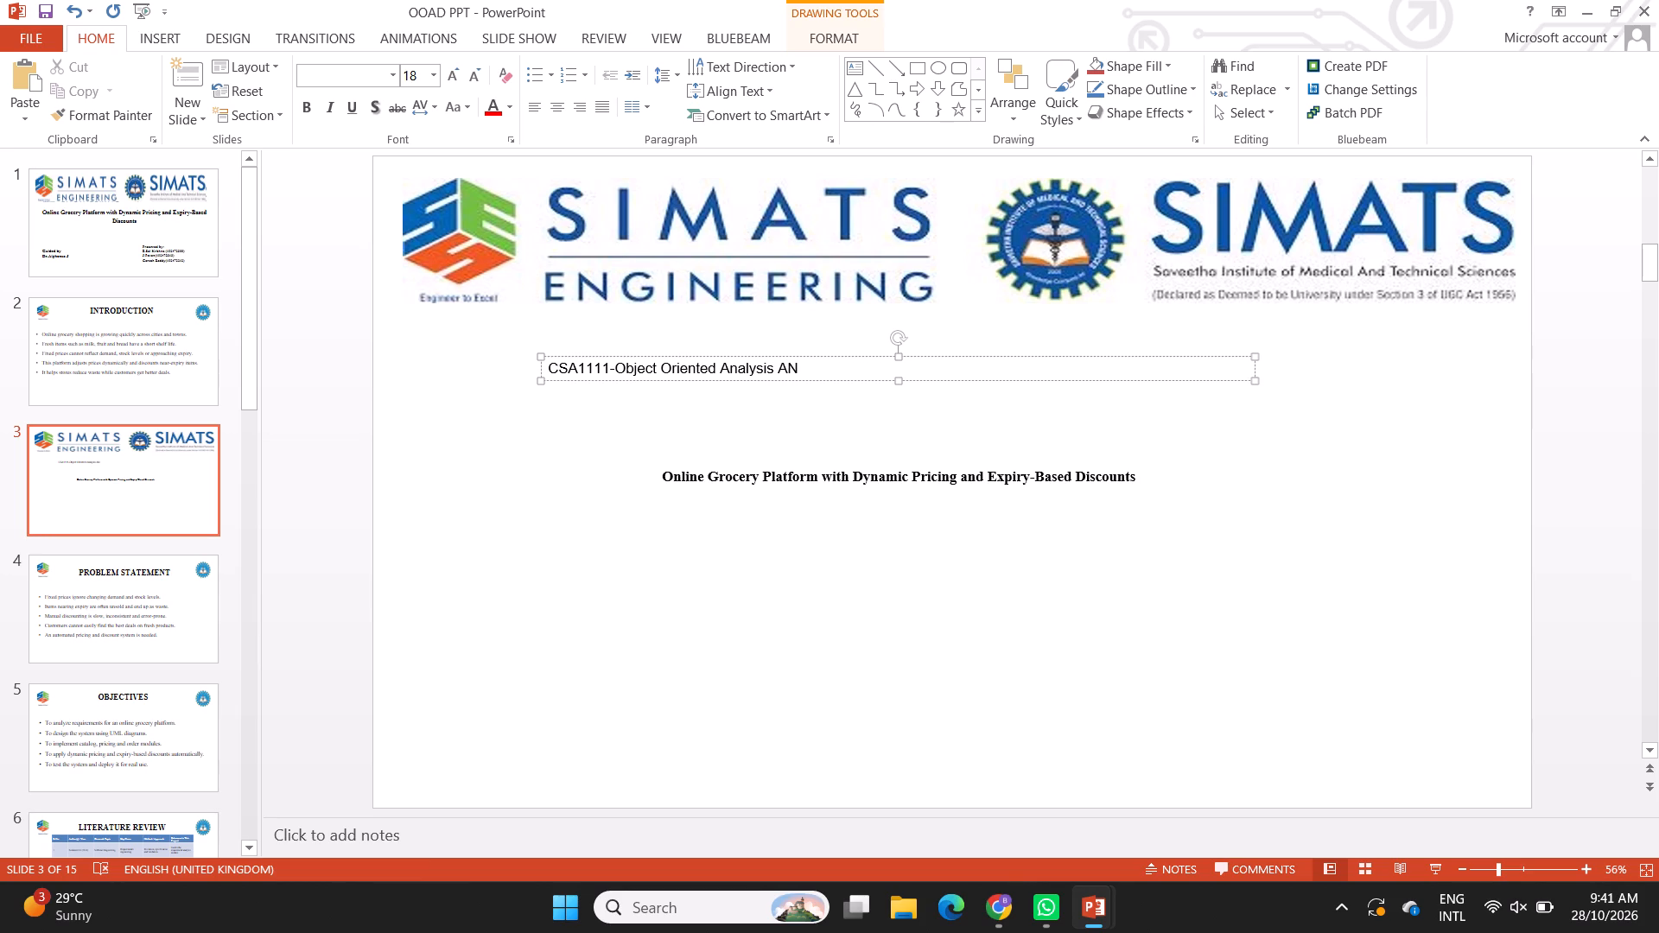
key("BackSpace")
type("nd")
key("space")
key("d")
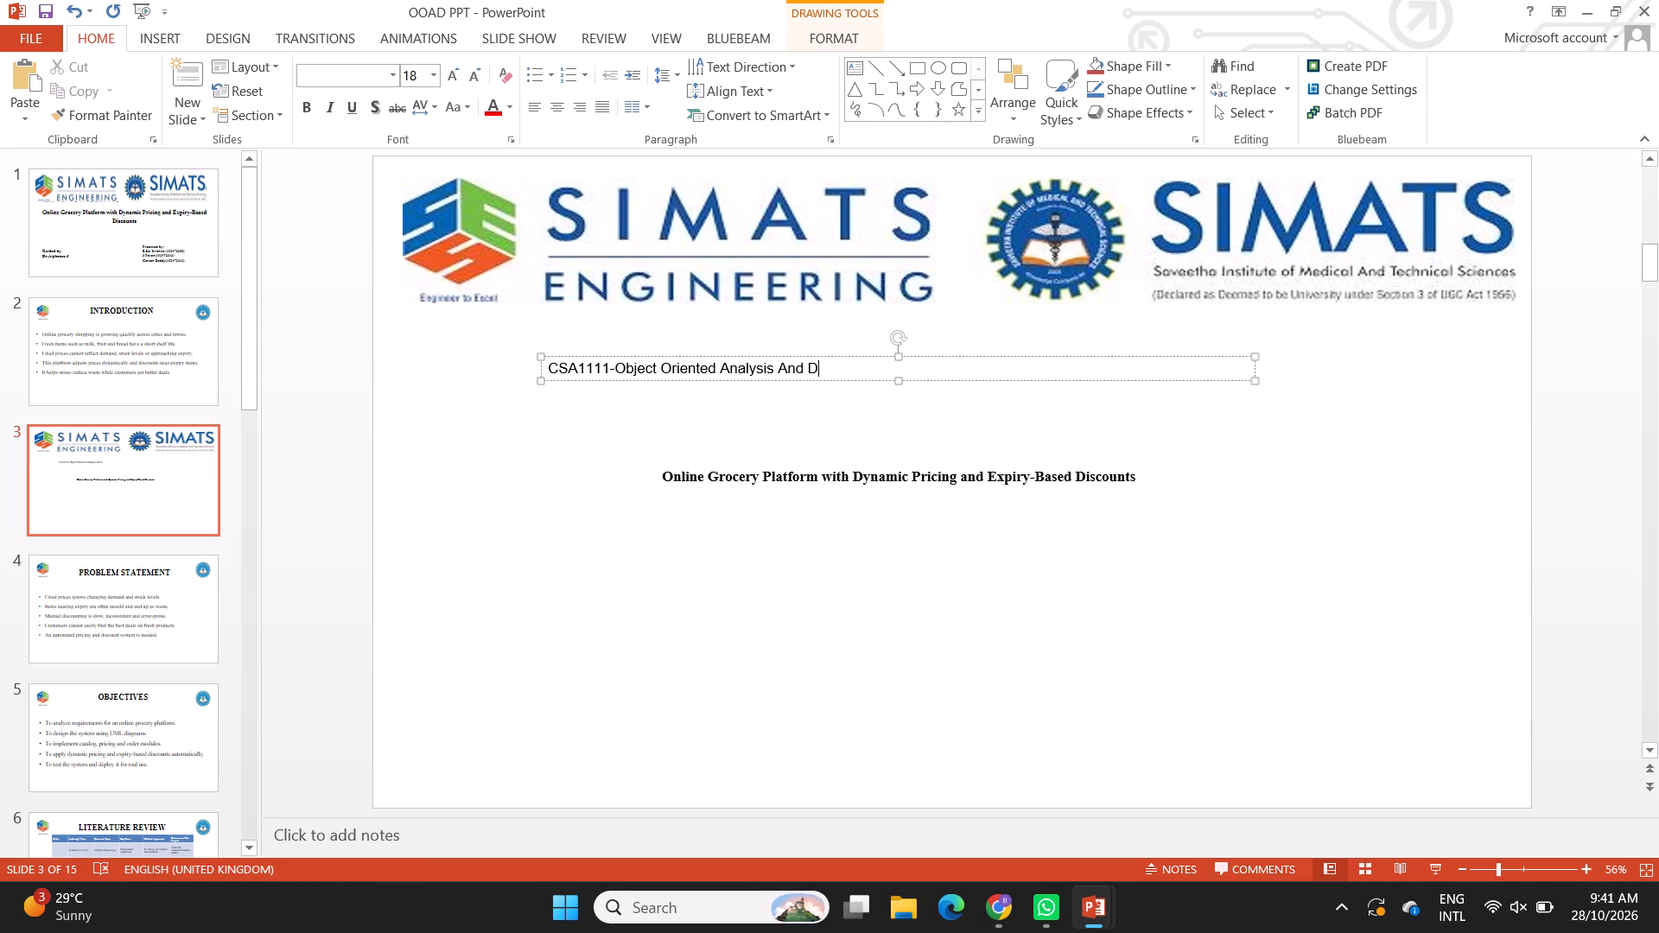
type("esi")
type("gn")
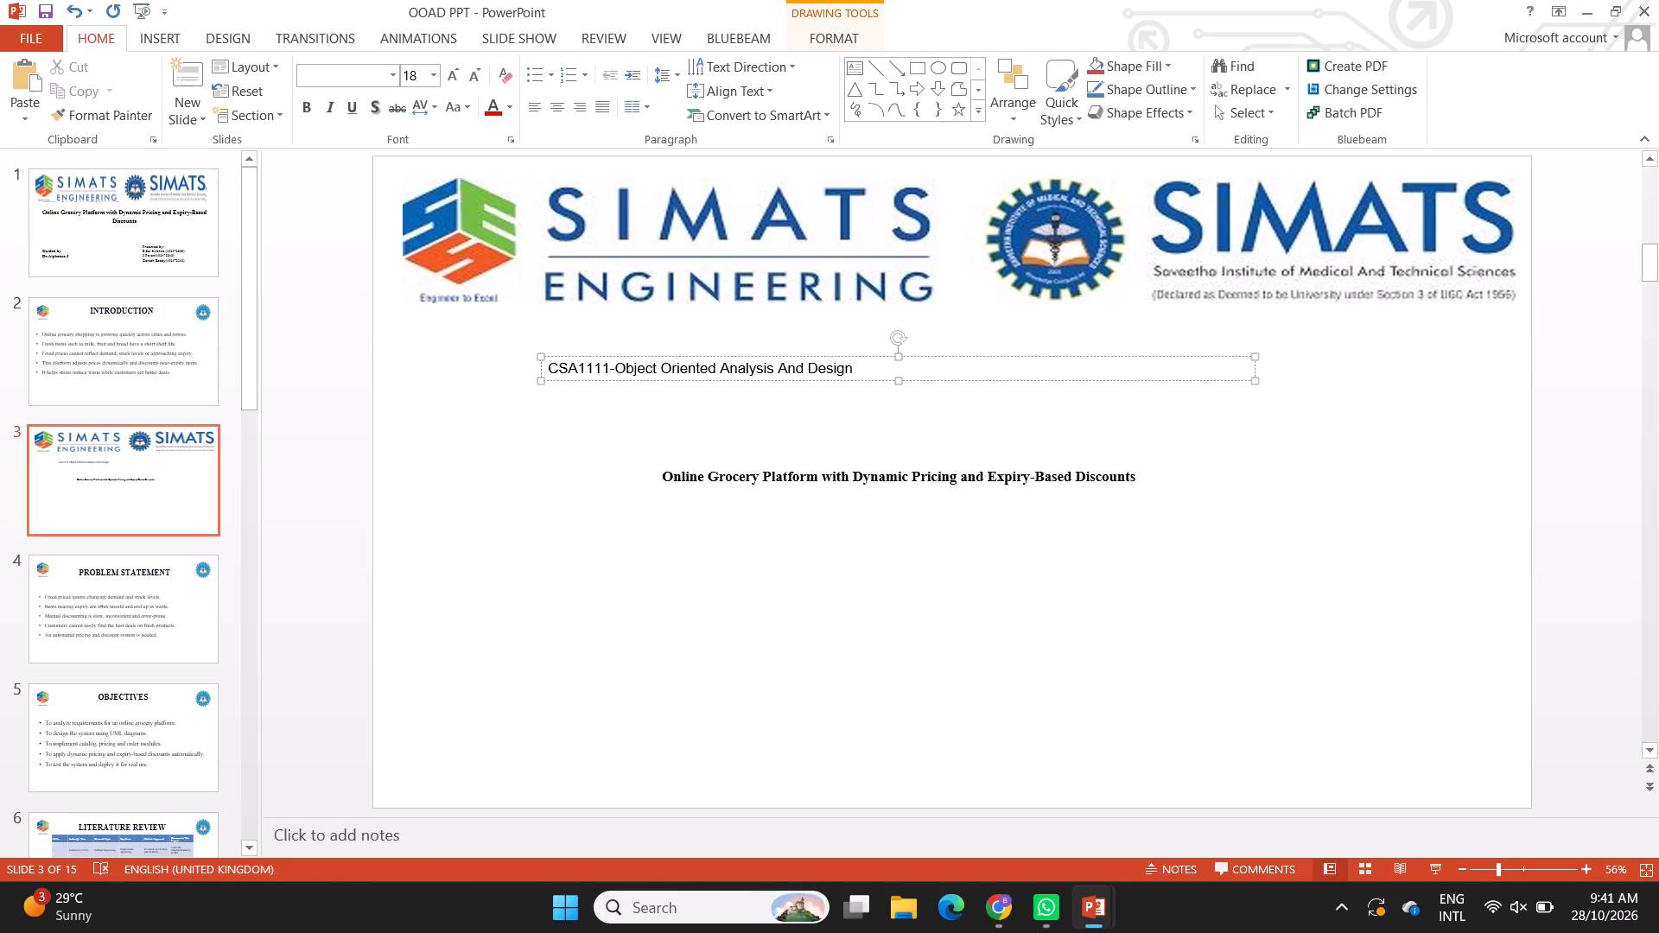
Format the CSA1111 course line in Times New Roman, bold, size 40.
left_click(549, 372)
left_click_drag(549, 372, 840, 374)
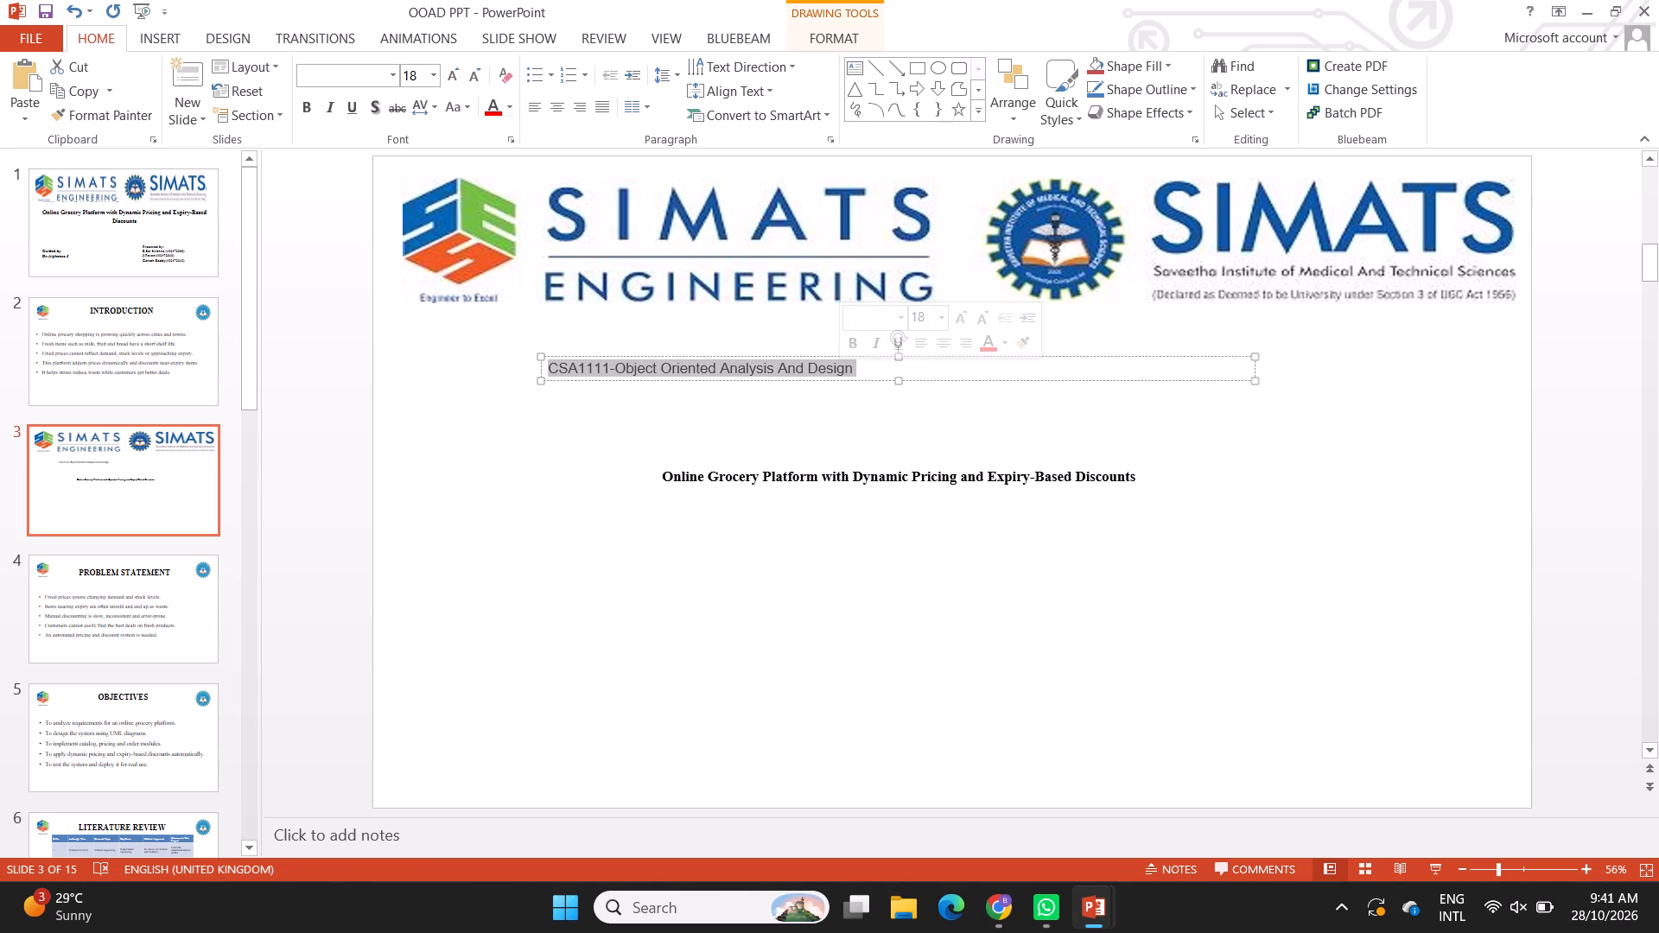
left_click(391, 80)
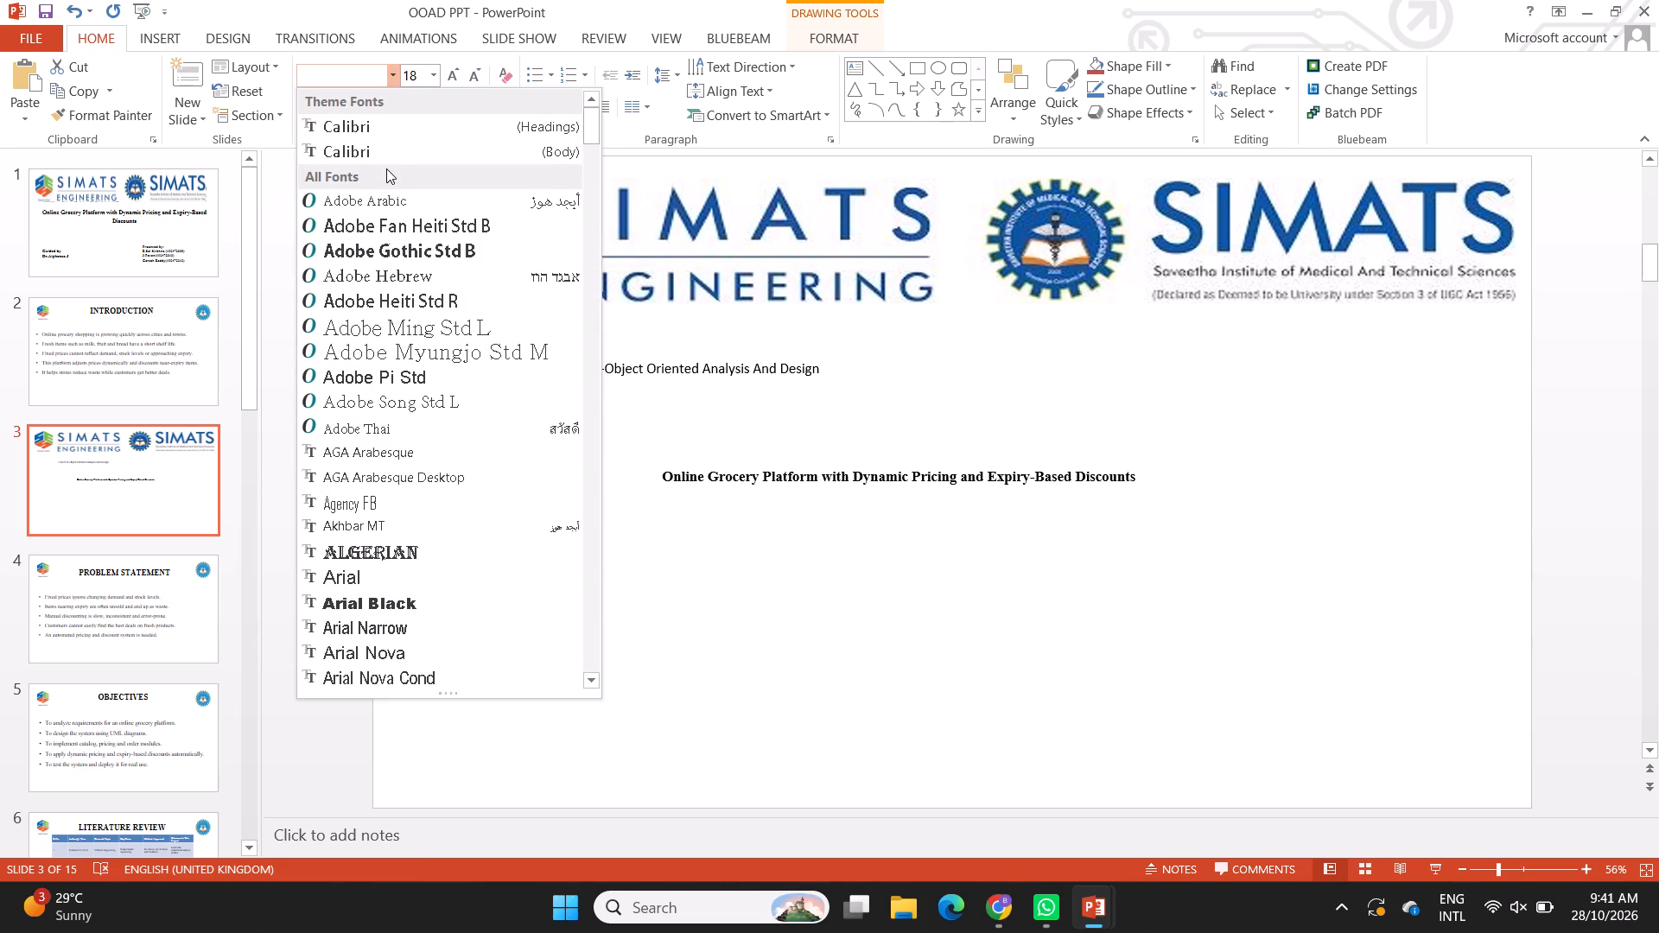
key("t")
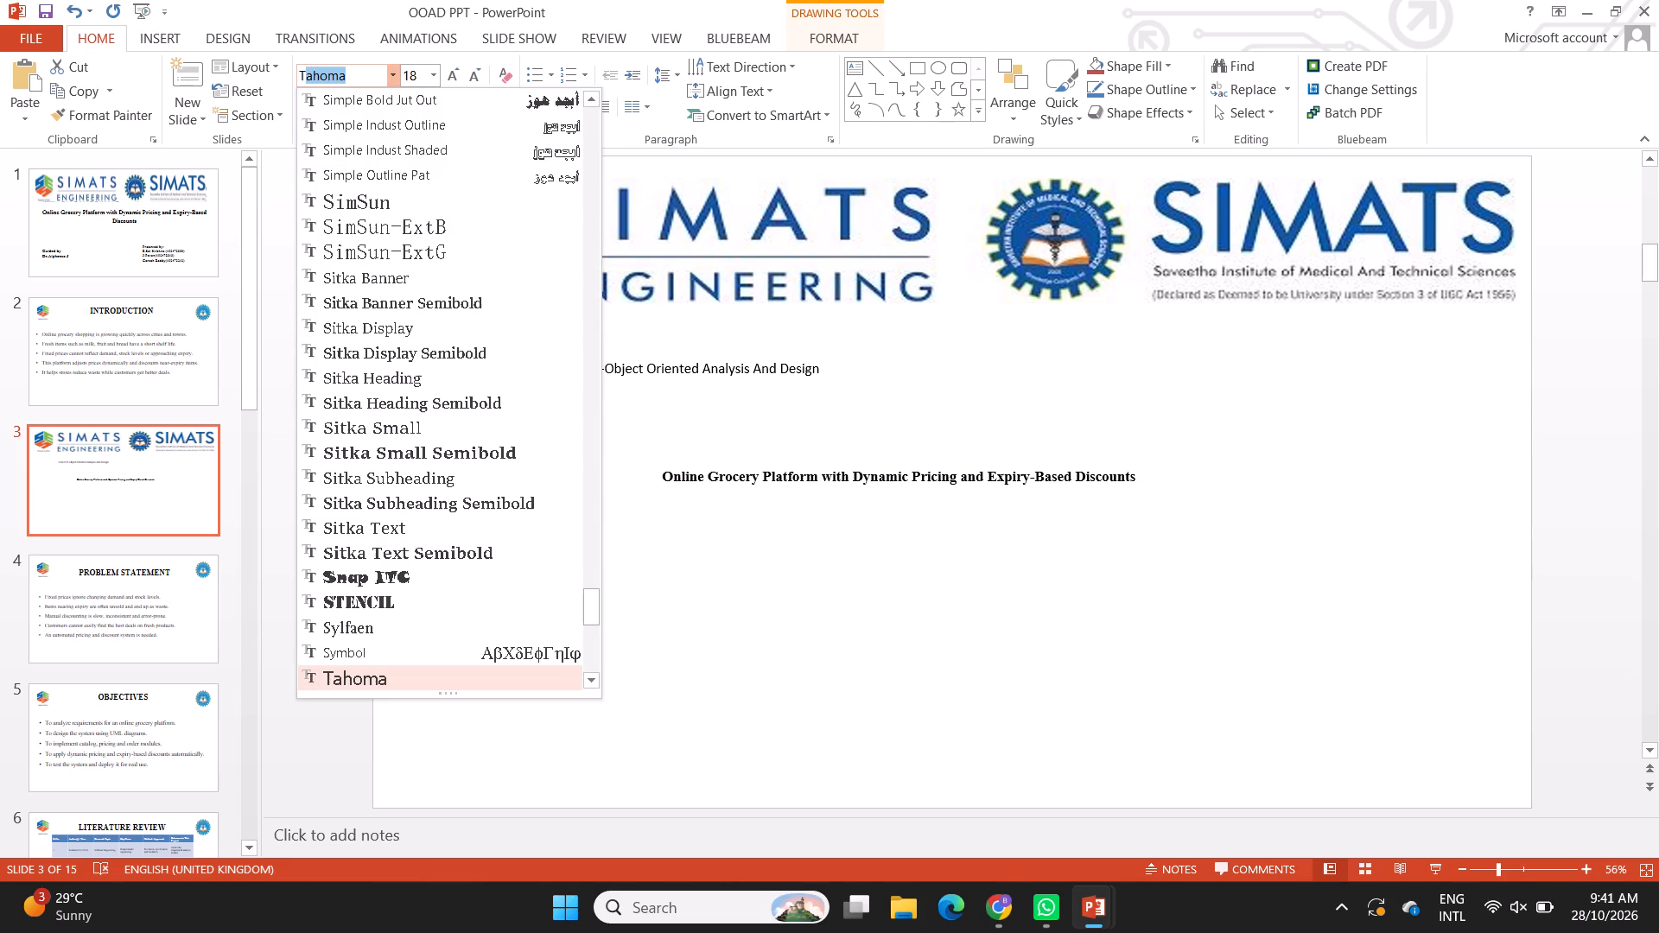
type("im")
key("Return")
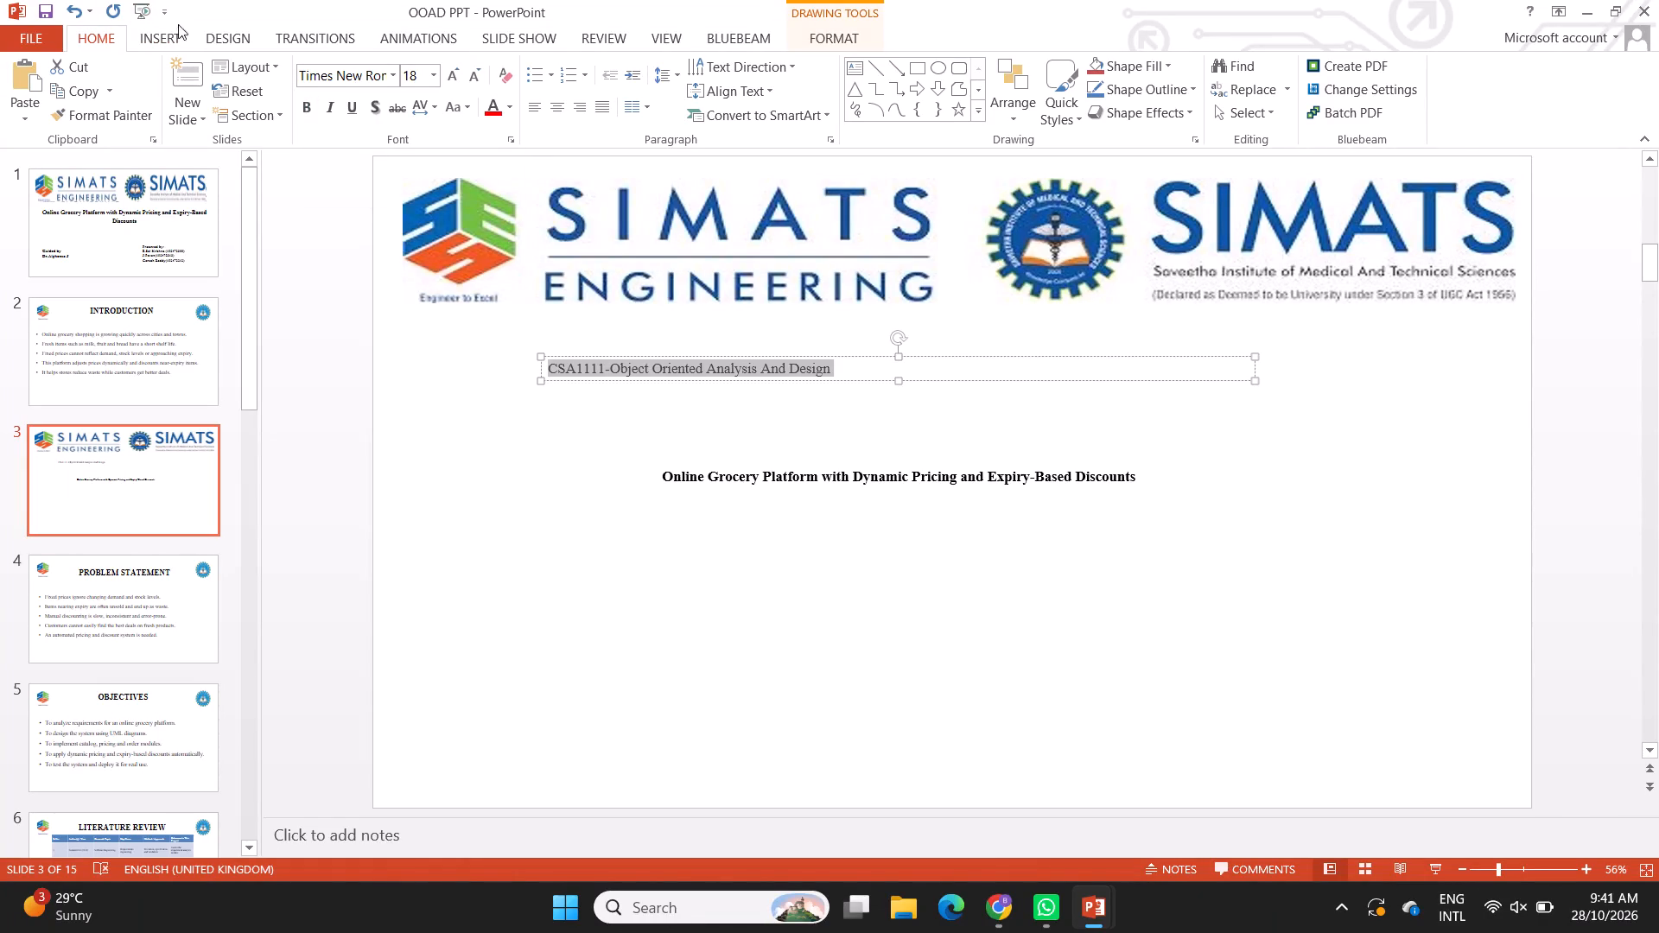
left_click(299, 103)
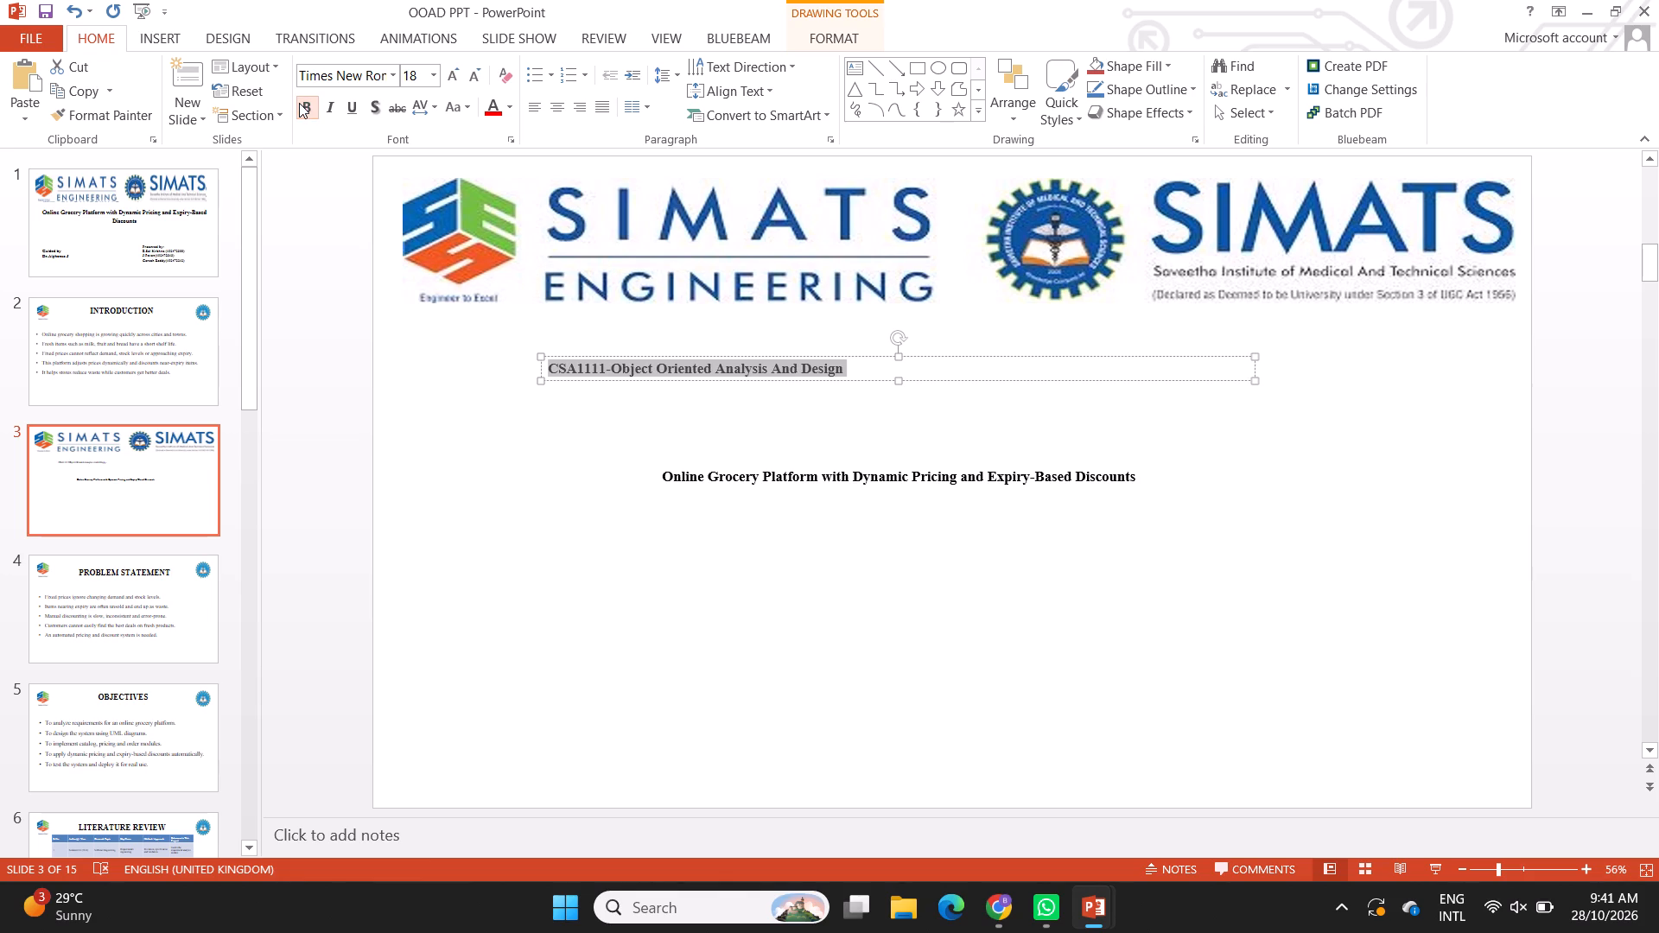
left_click(436, 79)
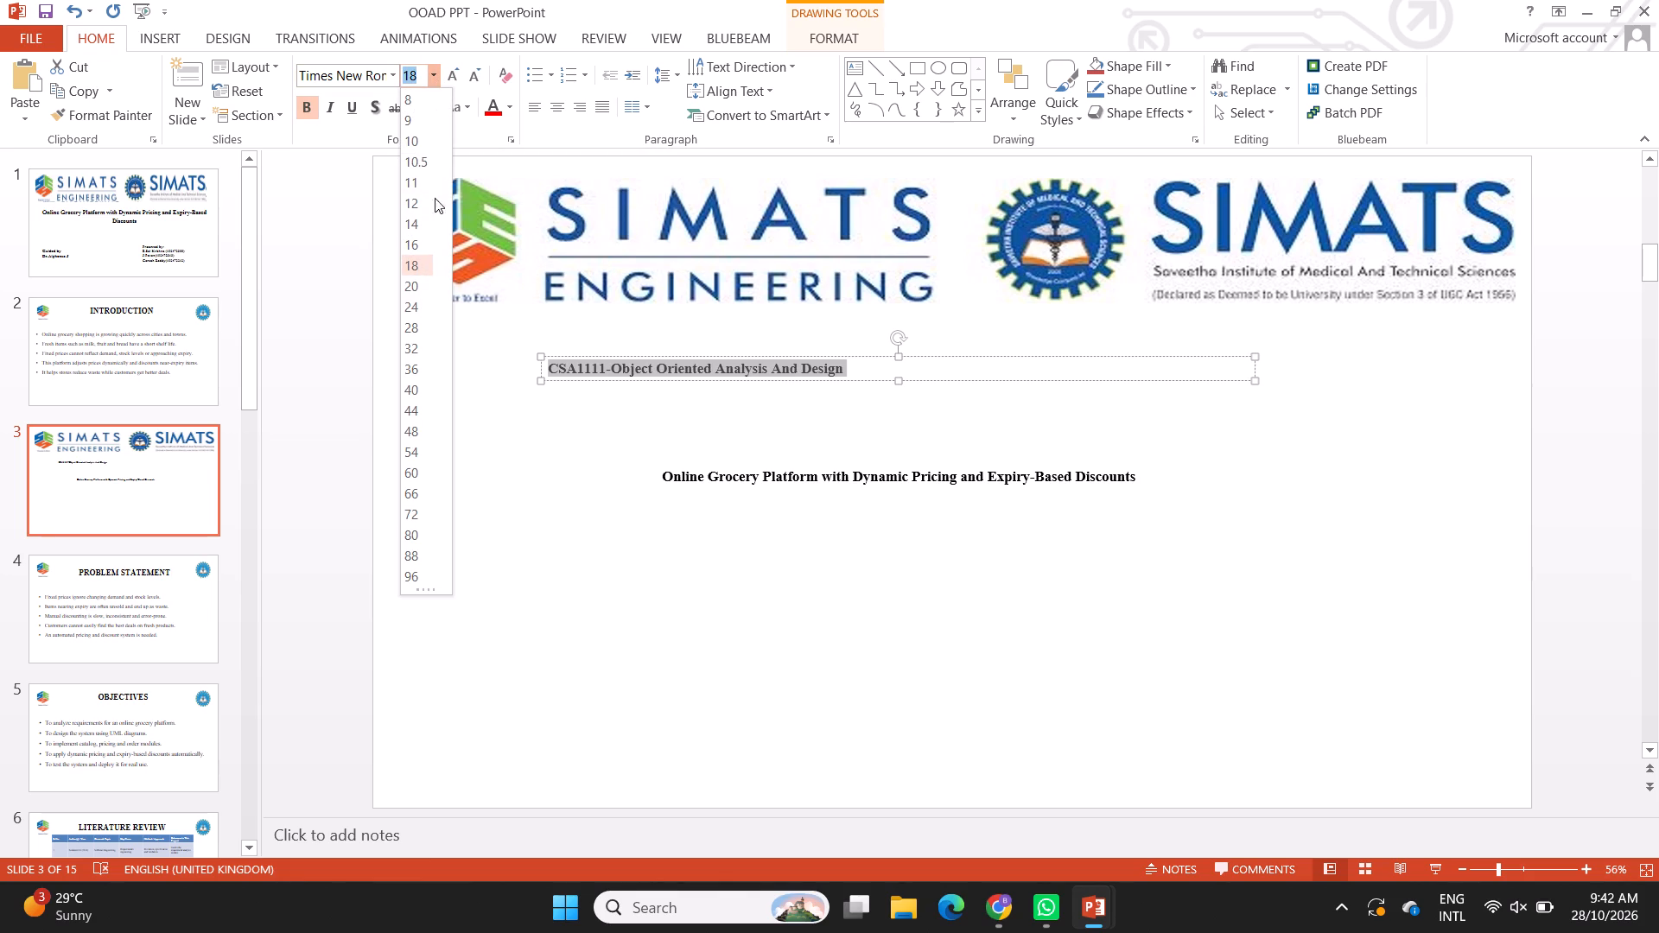
left_click(420, 382)
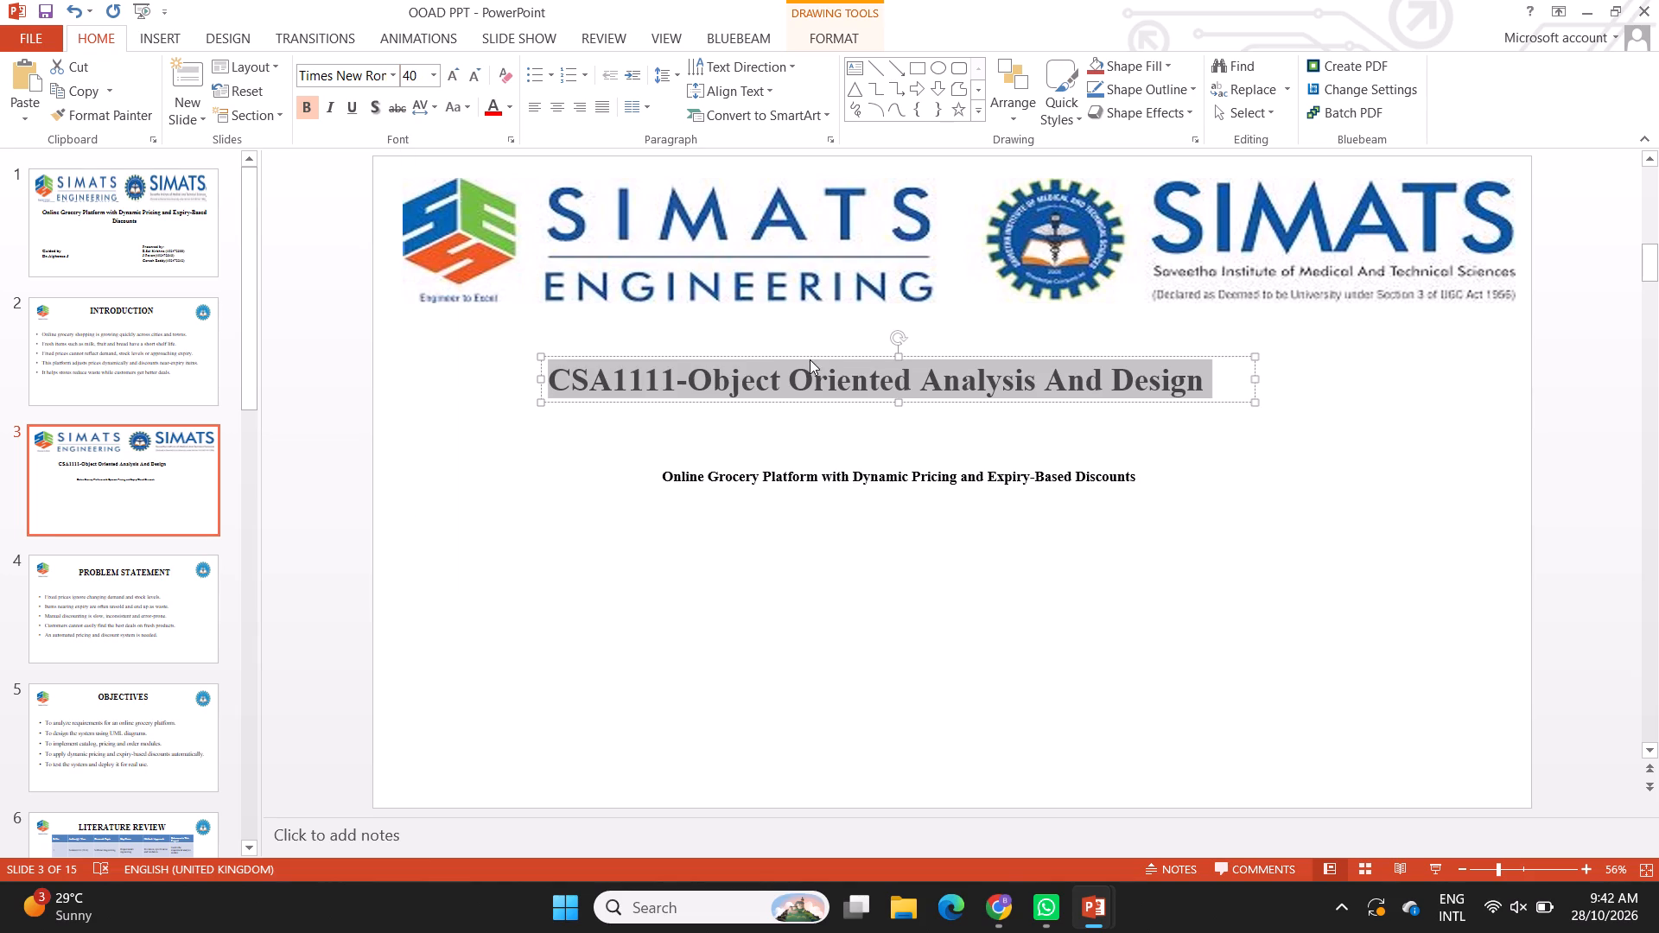
Shift the CSA1111 course line's text box slightly right and a little down, keeping it between the banner and the project title.
left_click_drag(817, 352, 833, 352)
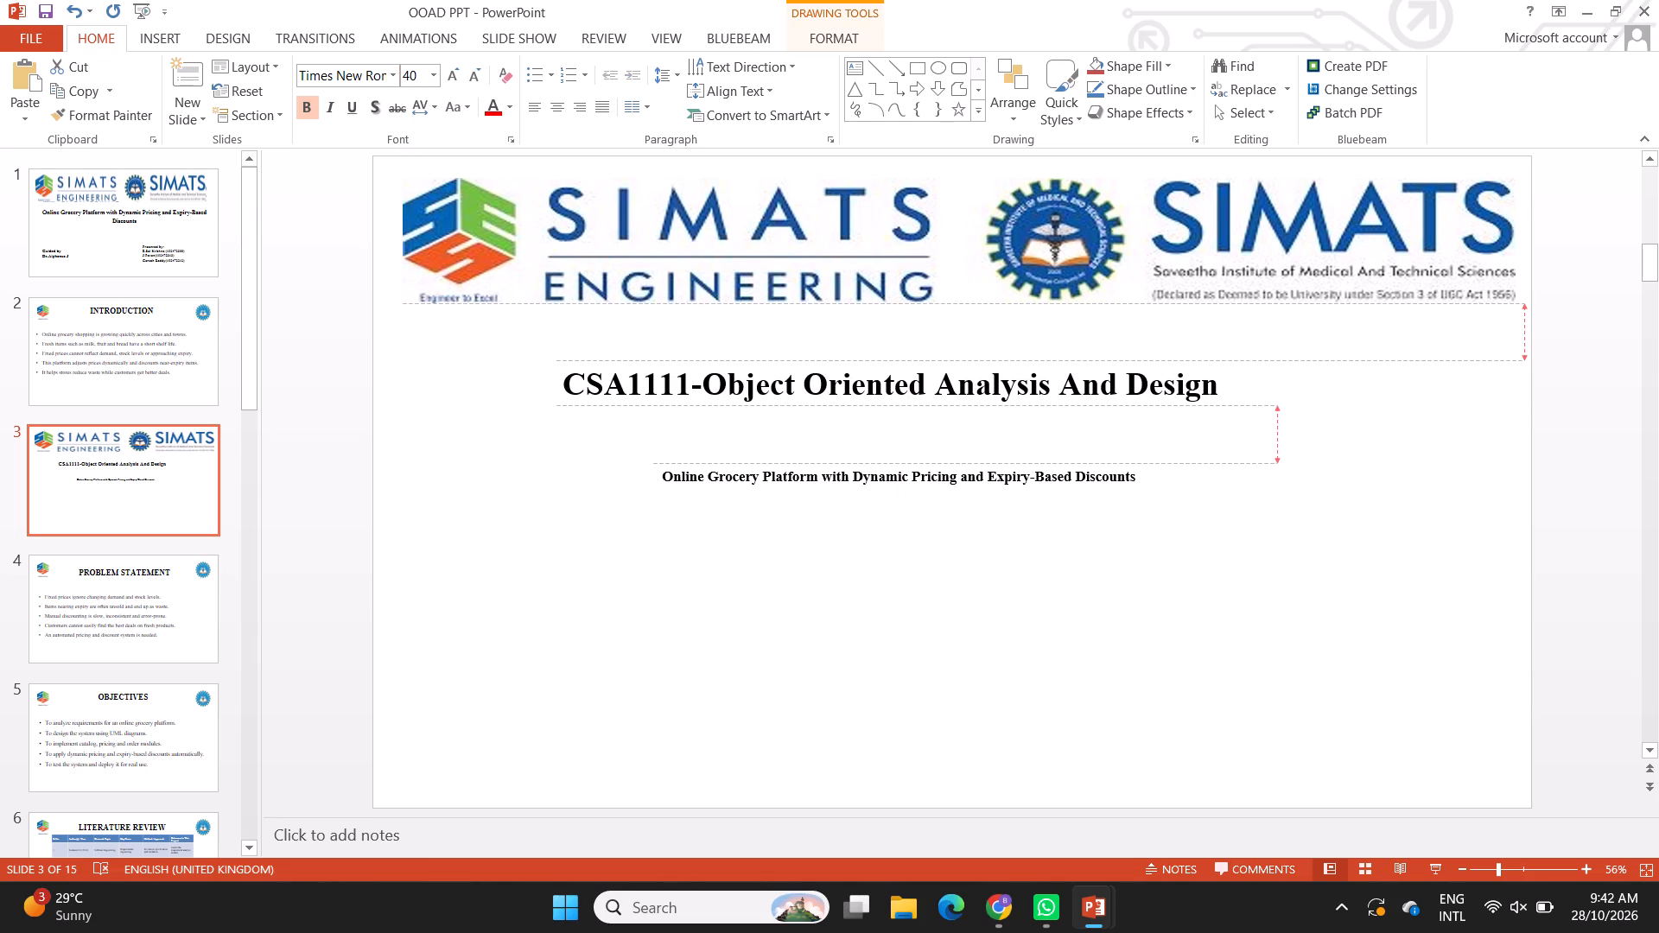
left_click_drag(833, 352, 868, 352)
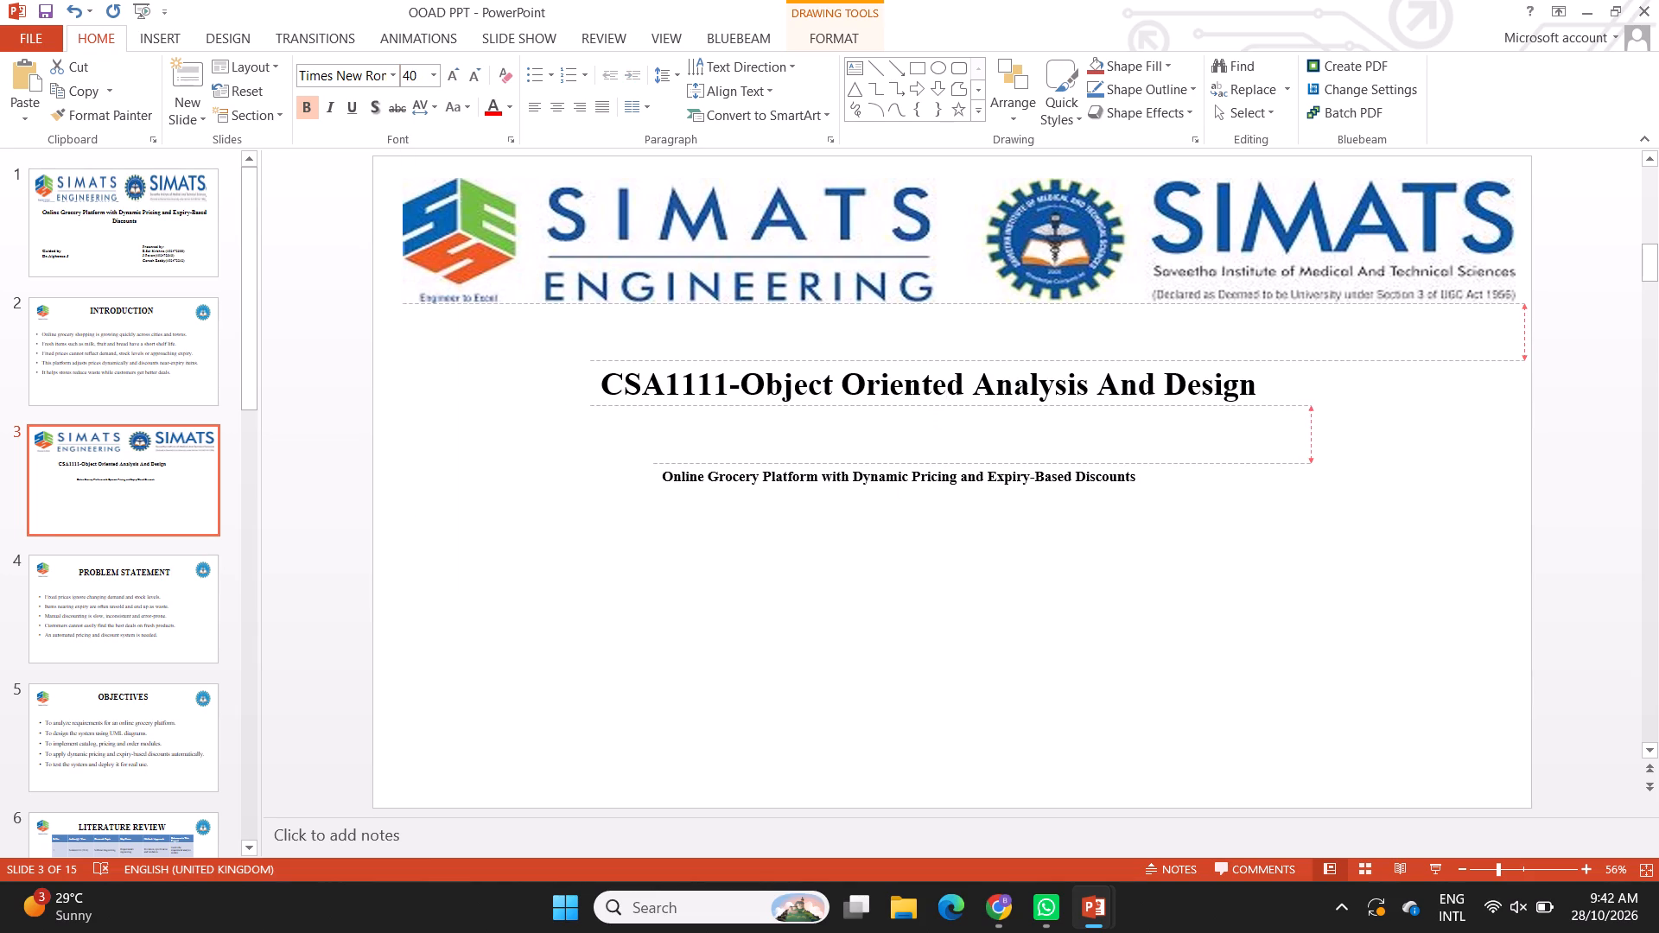
left_click_drag(868, 352, 874, 350)
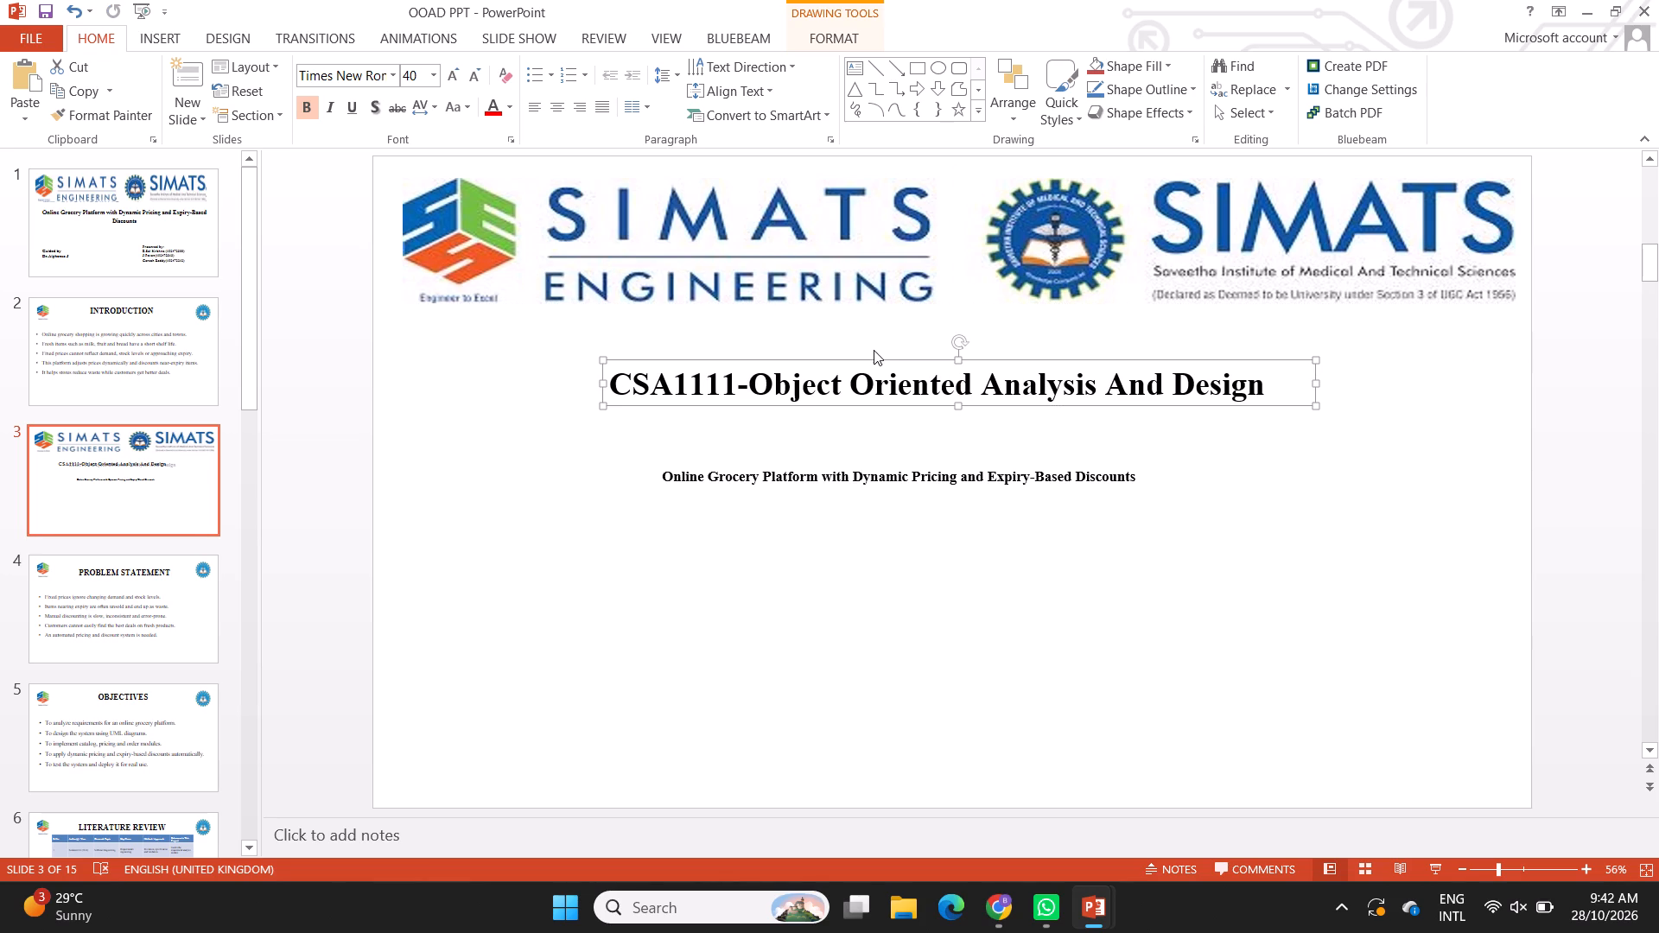
Set the project title on slide 3 to font size 36, keeping it bold.
left_click(838, 473)
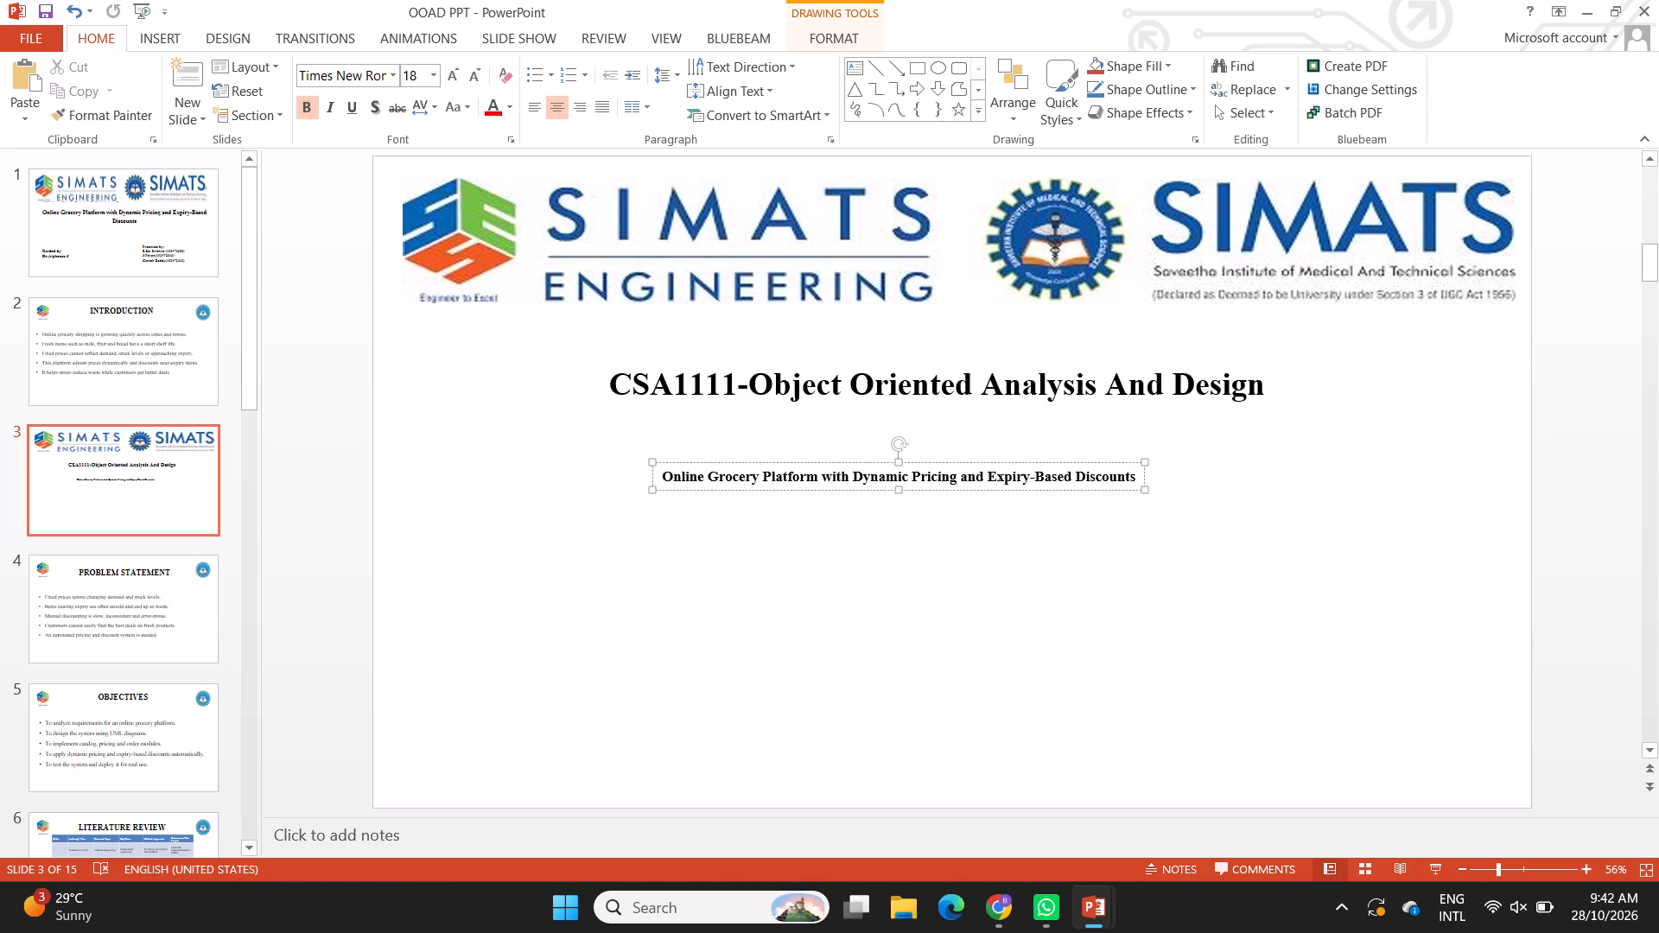
key("ctrl+a")
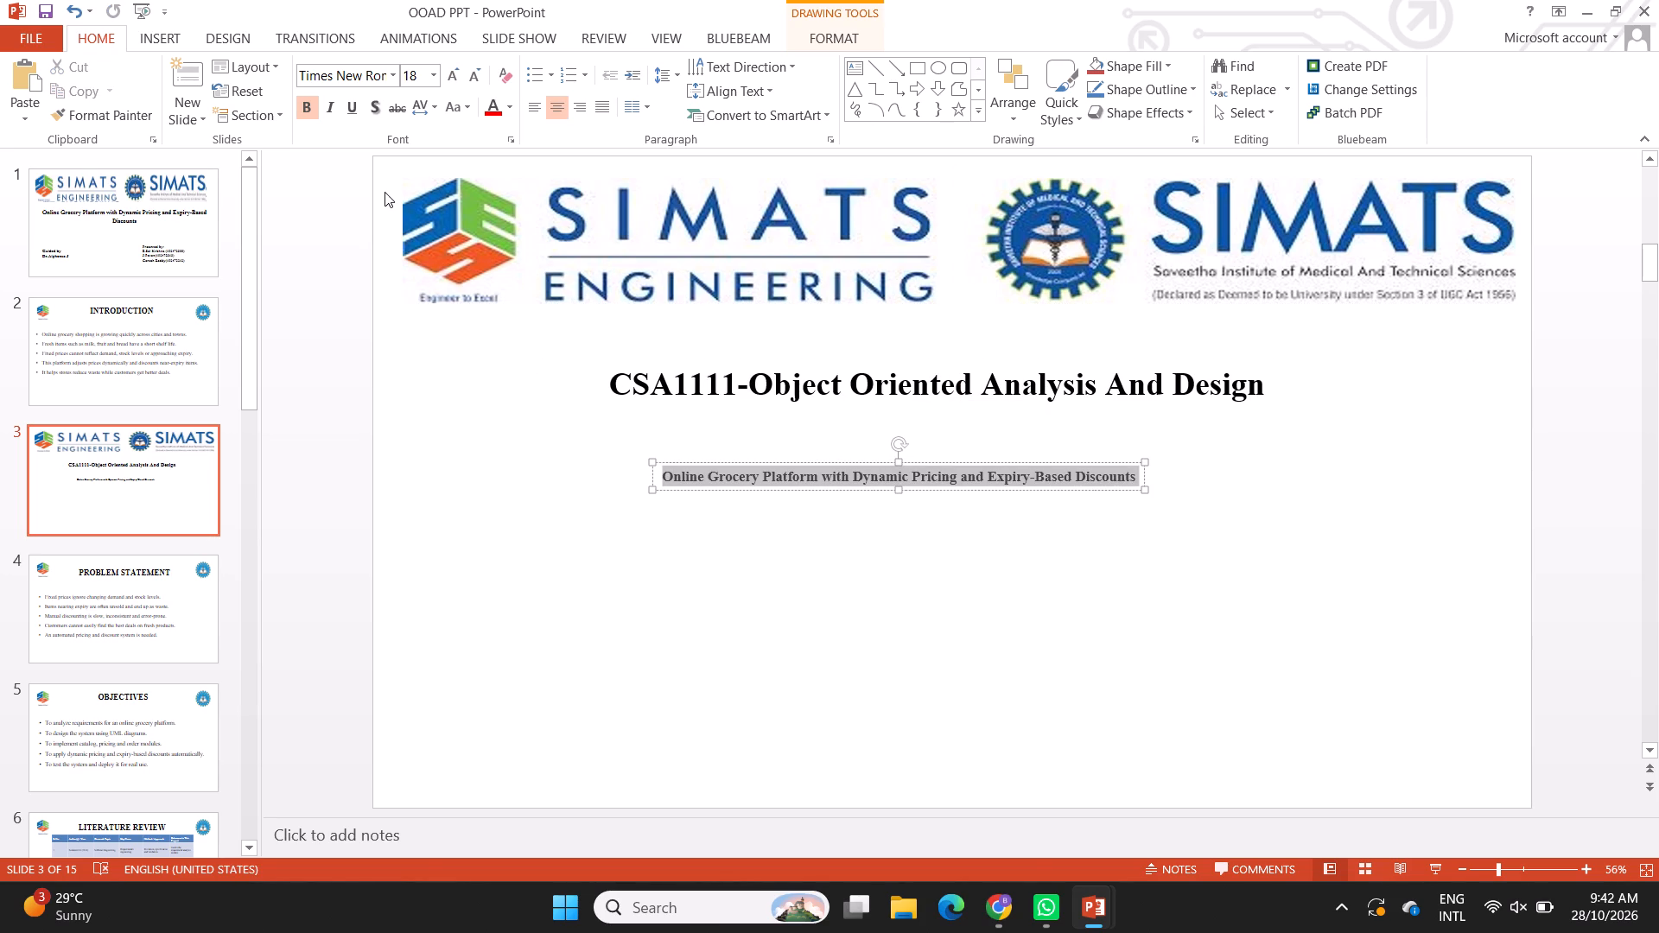
left_click(306, 108)
left_click(306, 108)
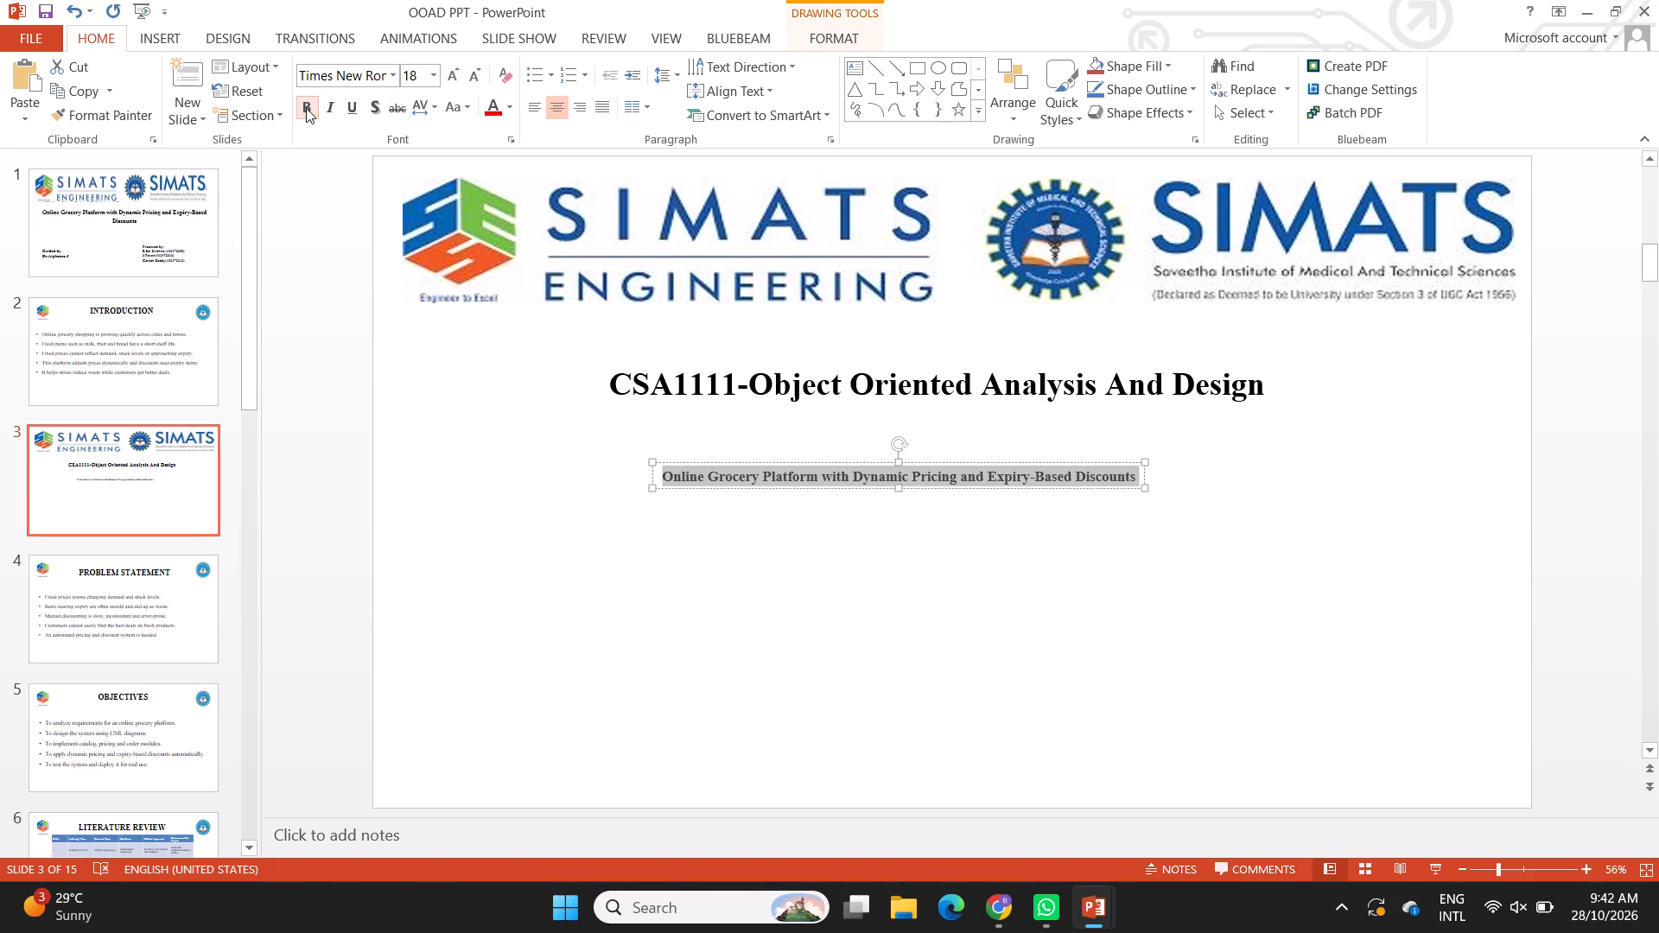
left_click(435, 77)
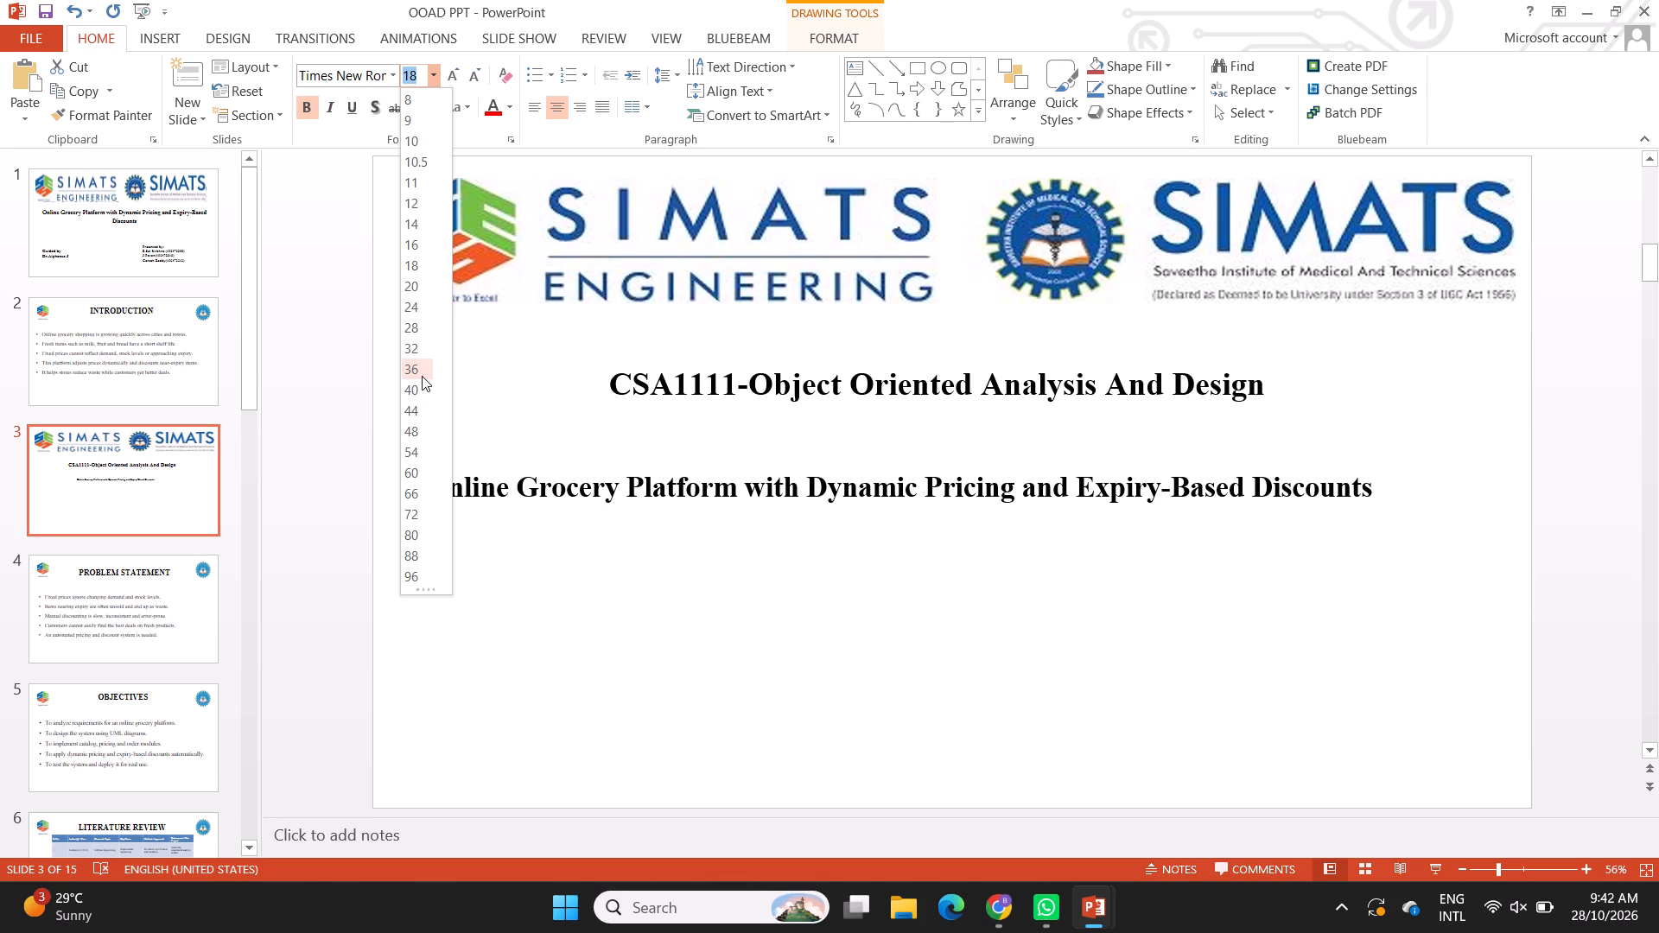
left_click(422, 376)
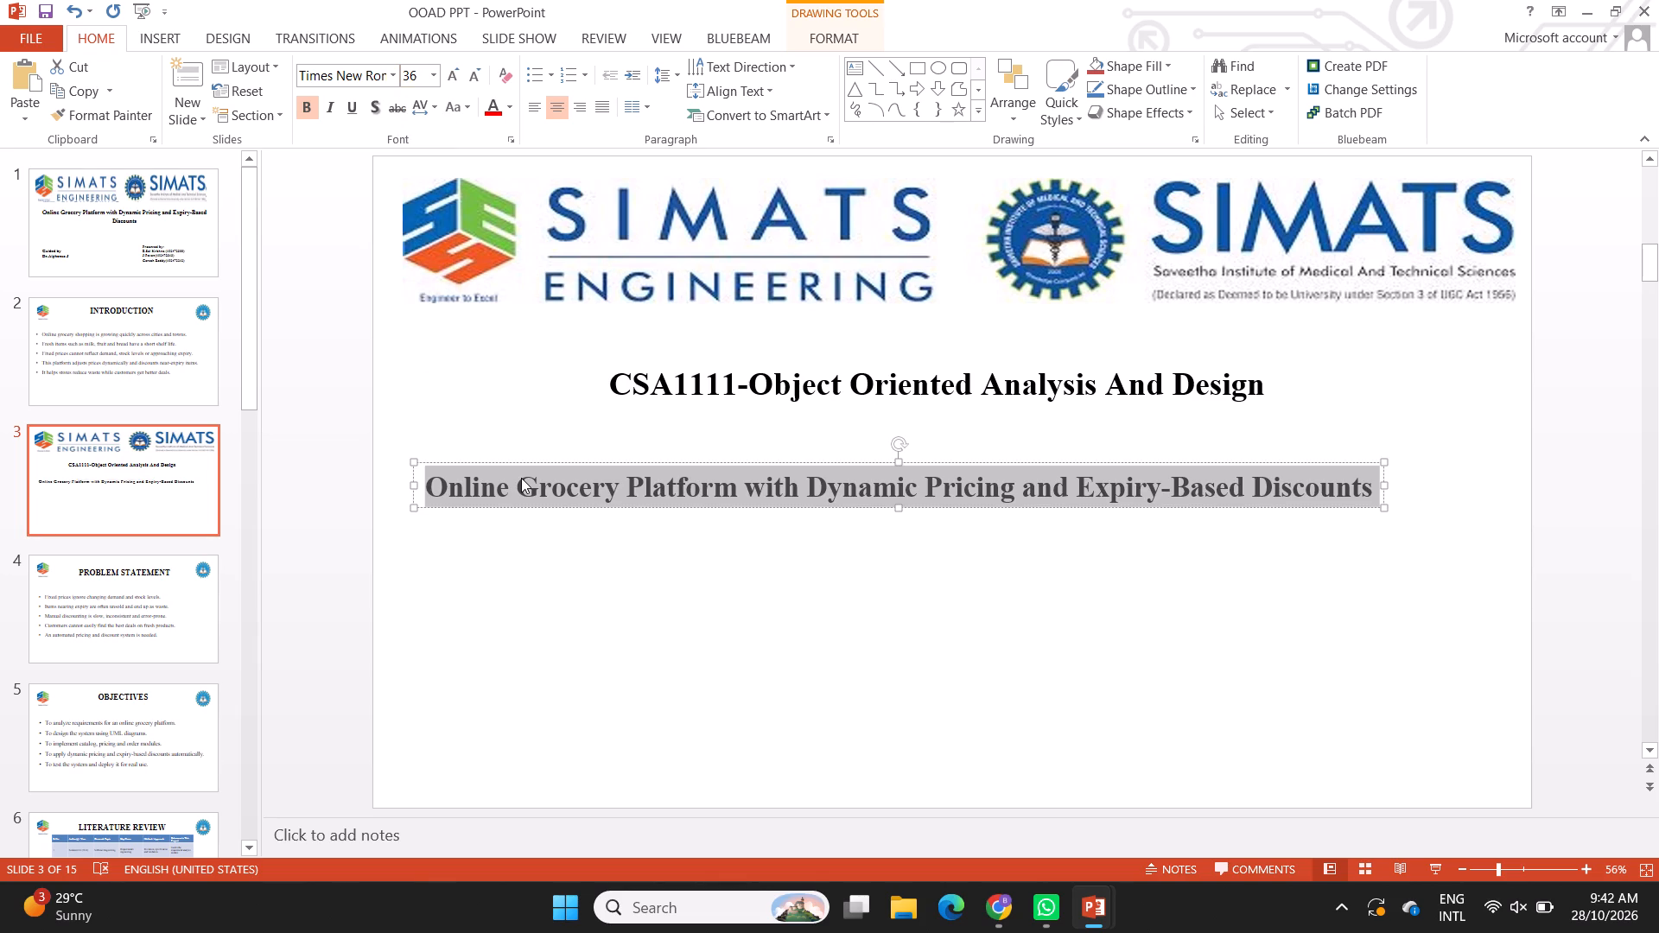
Justify the project title on slide 3, keeping its text in one column.
left_click(537, 108)
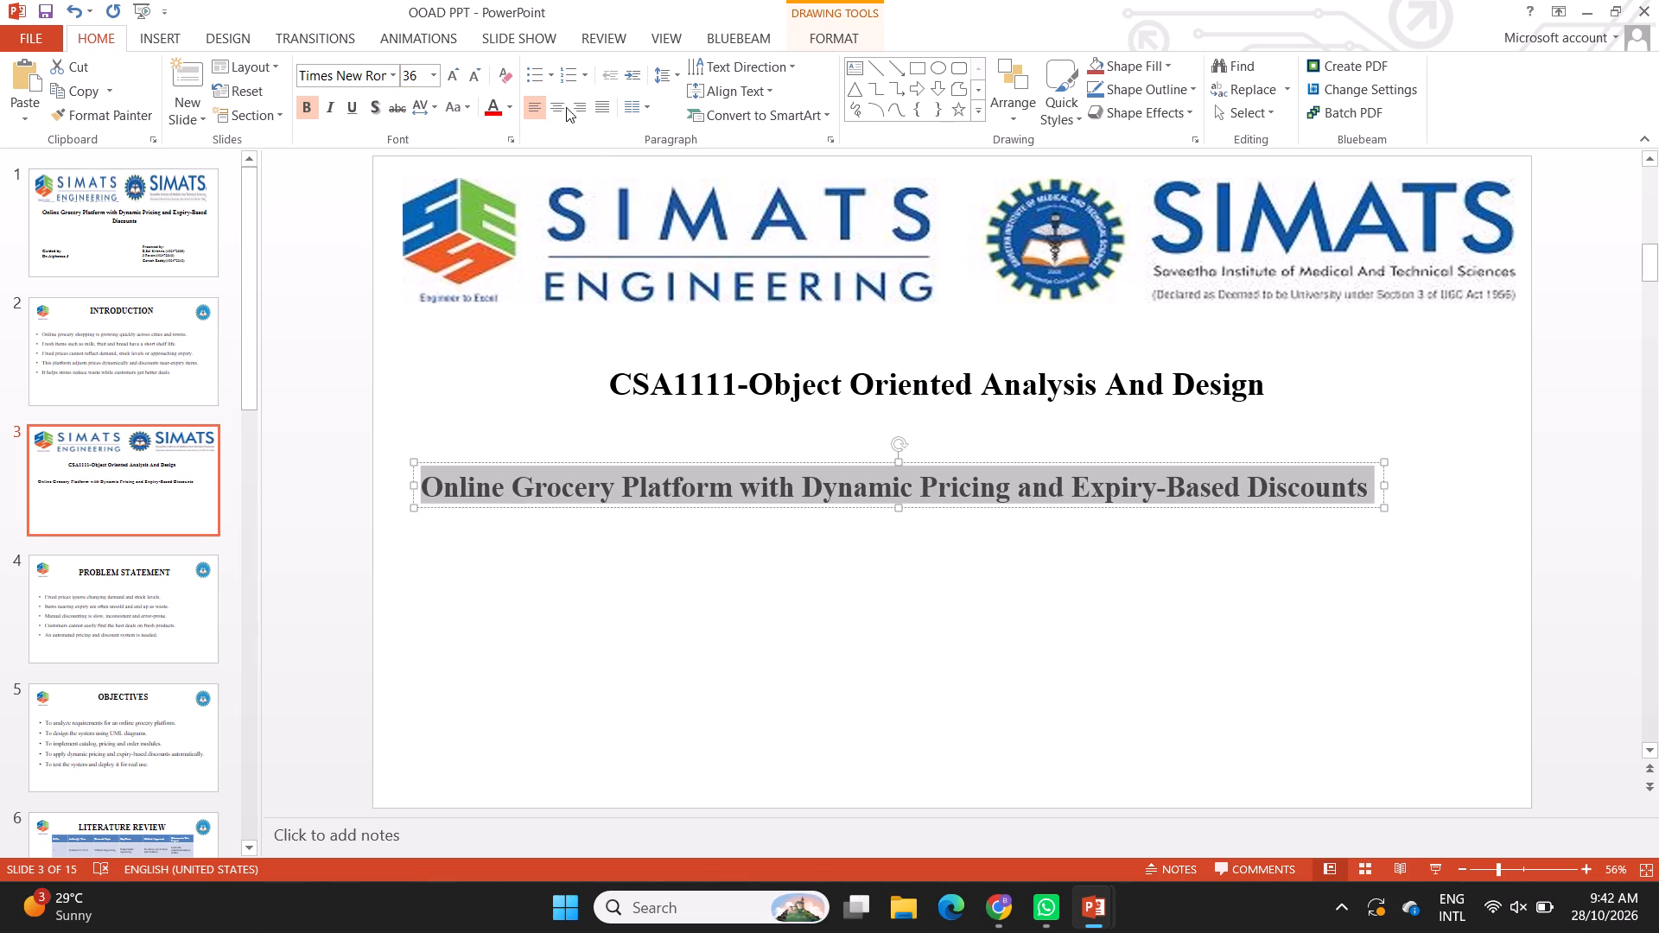
left_click(579, 105)
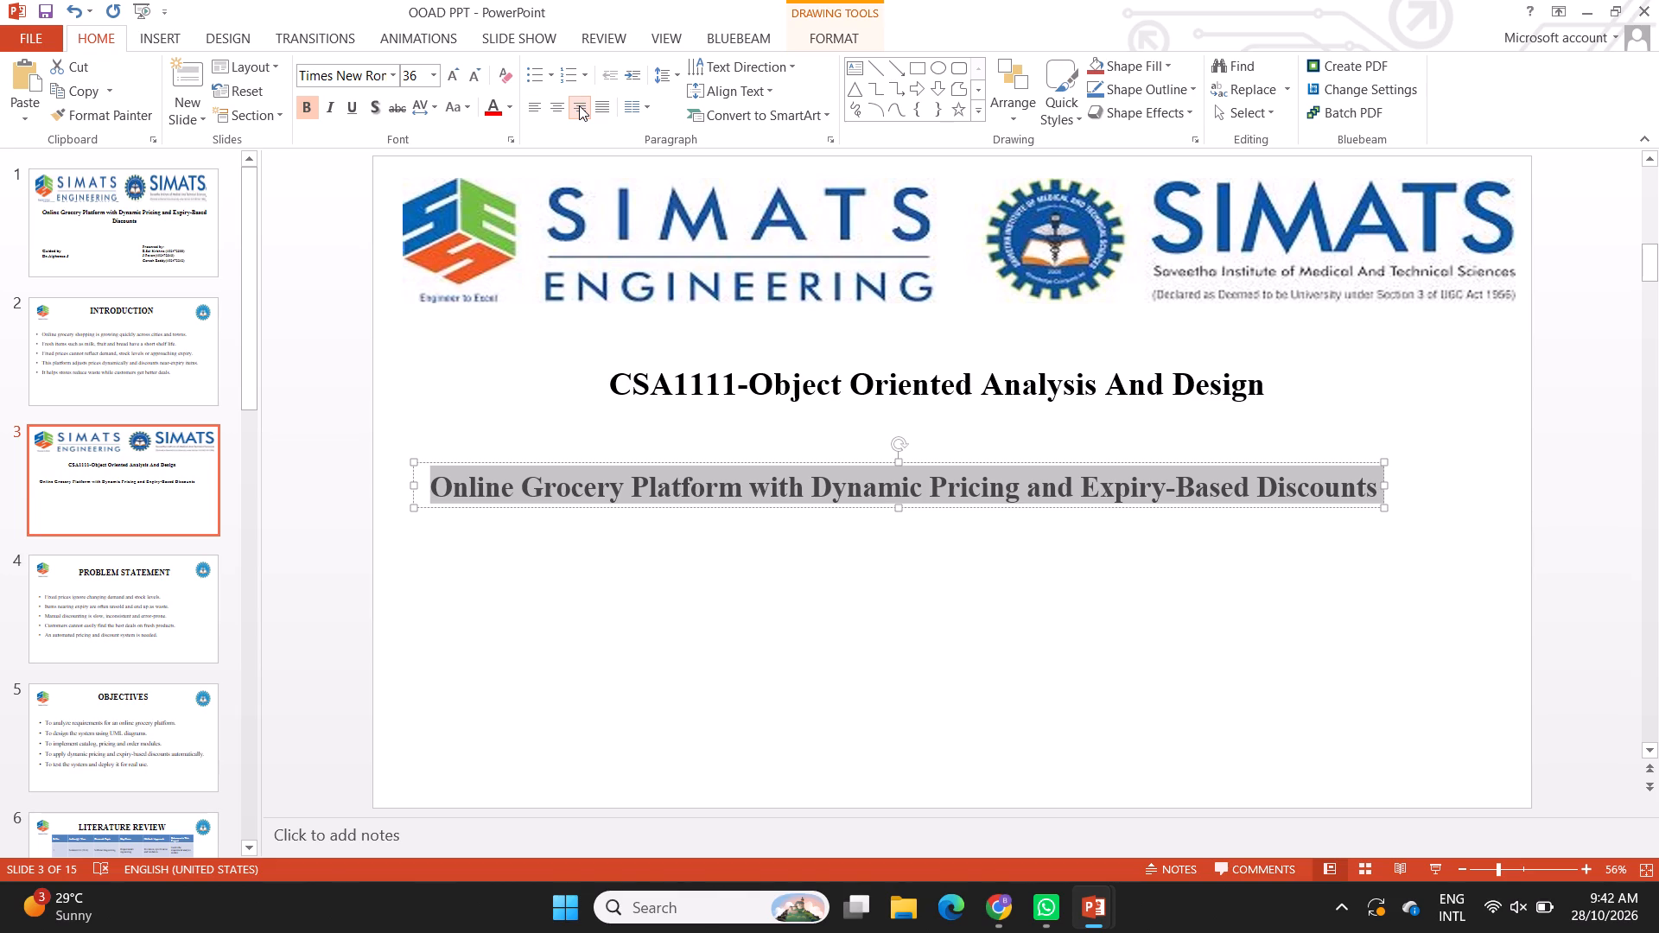
left_click(608, 102)
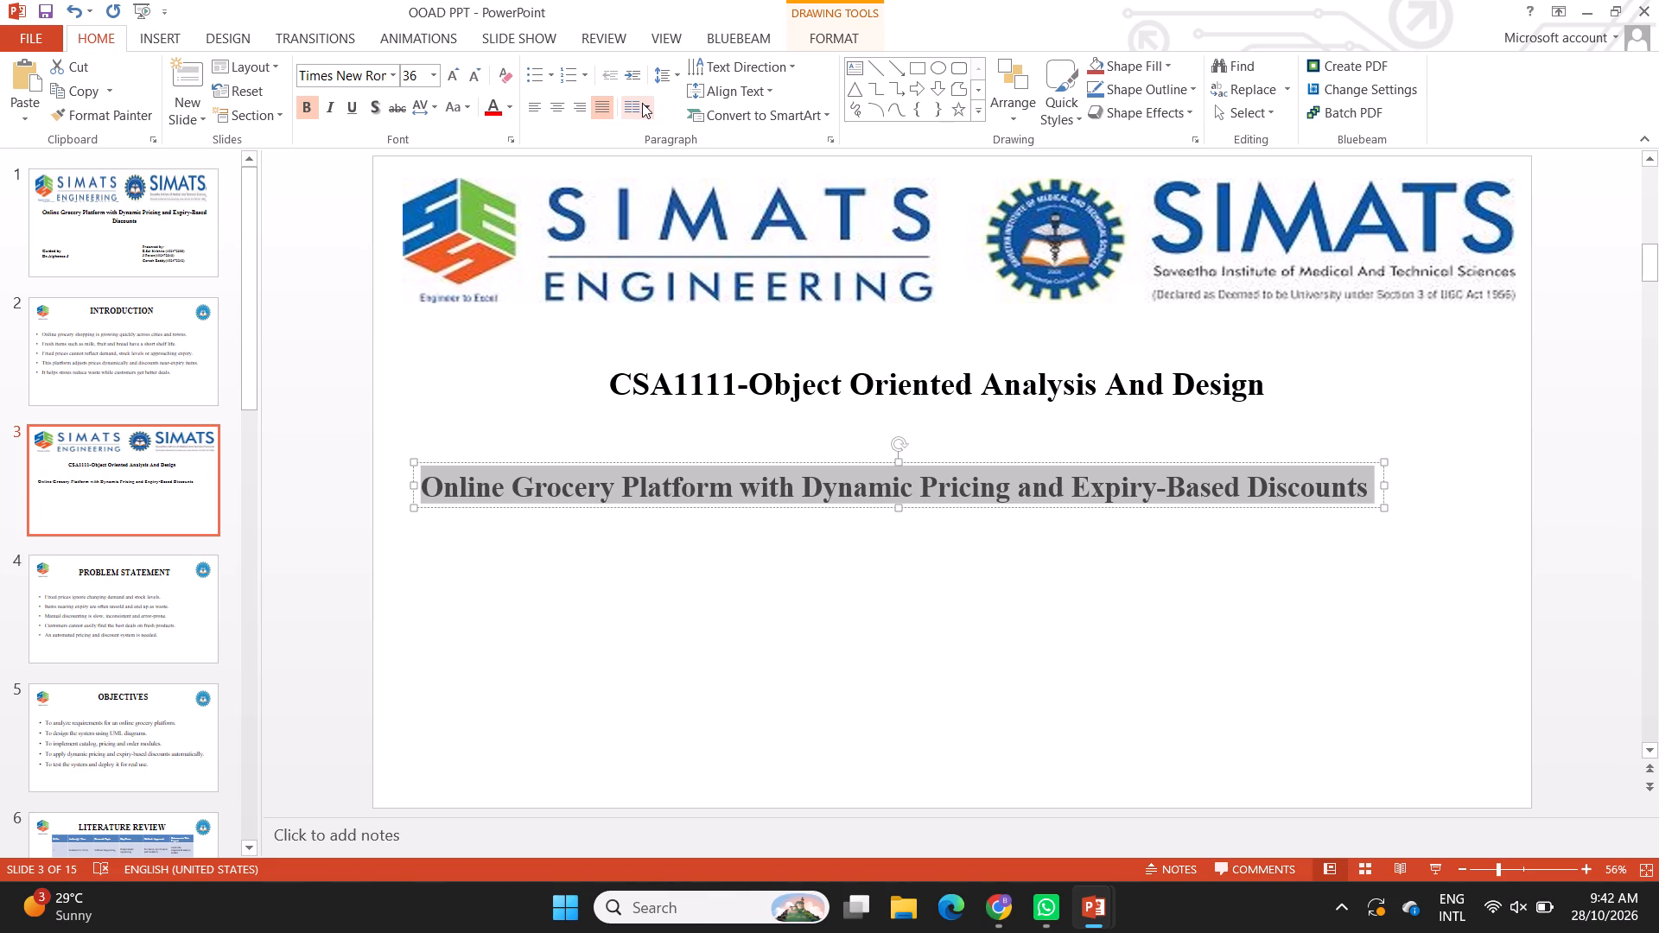
left_click(643, 103)
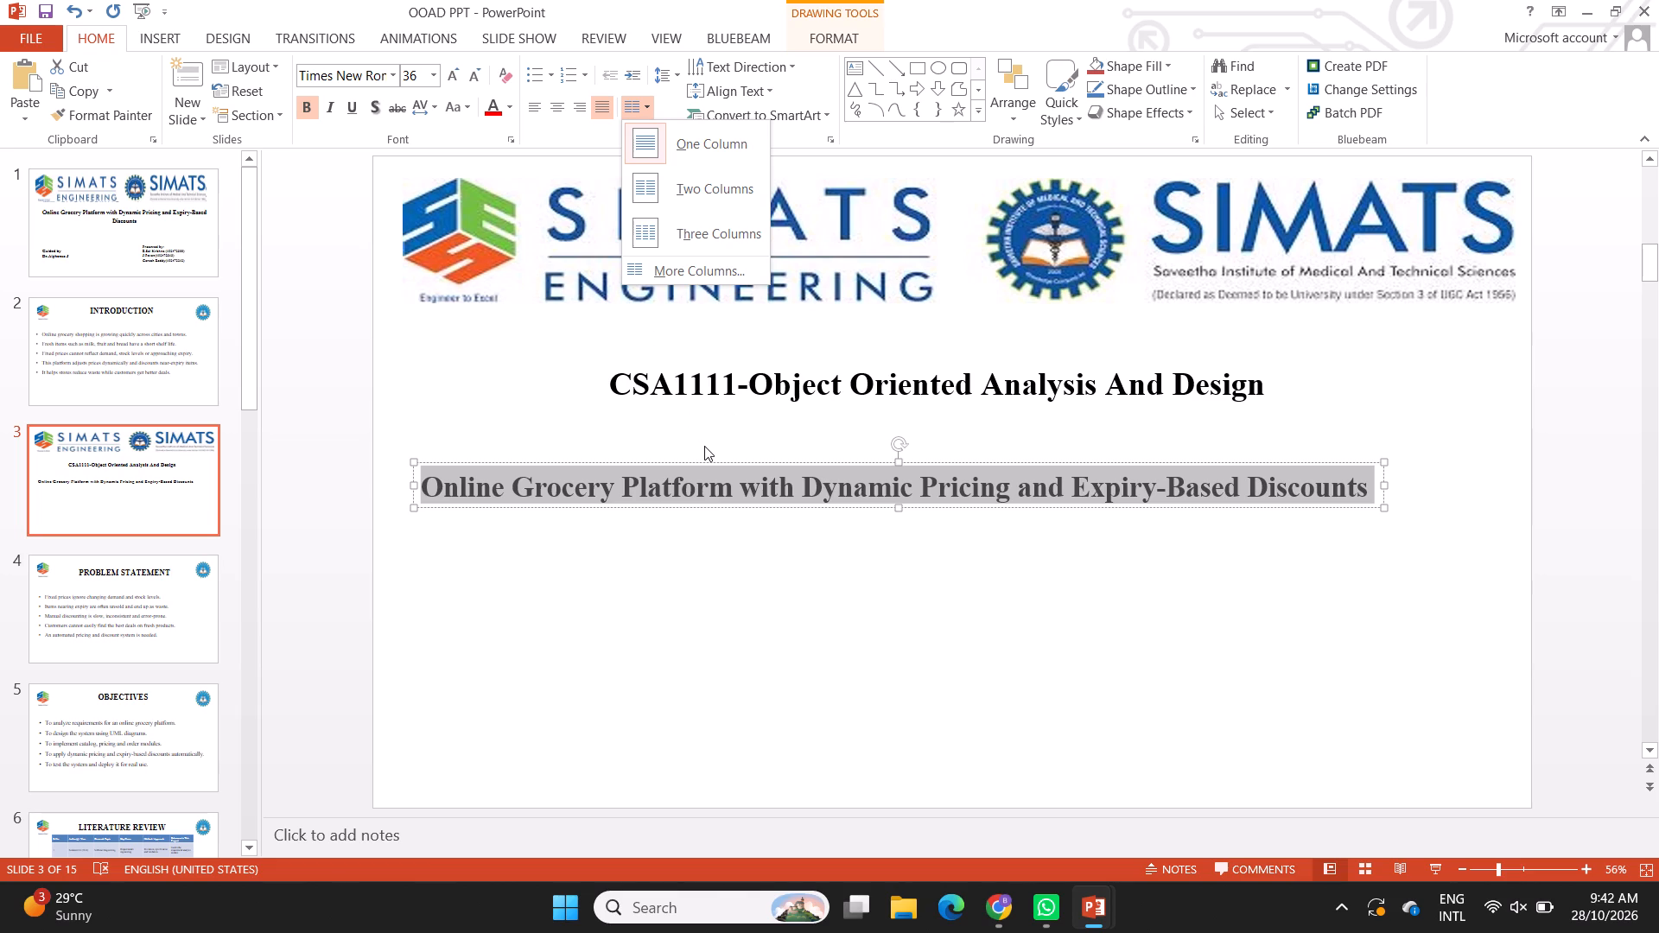
left_click(735, 567)
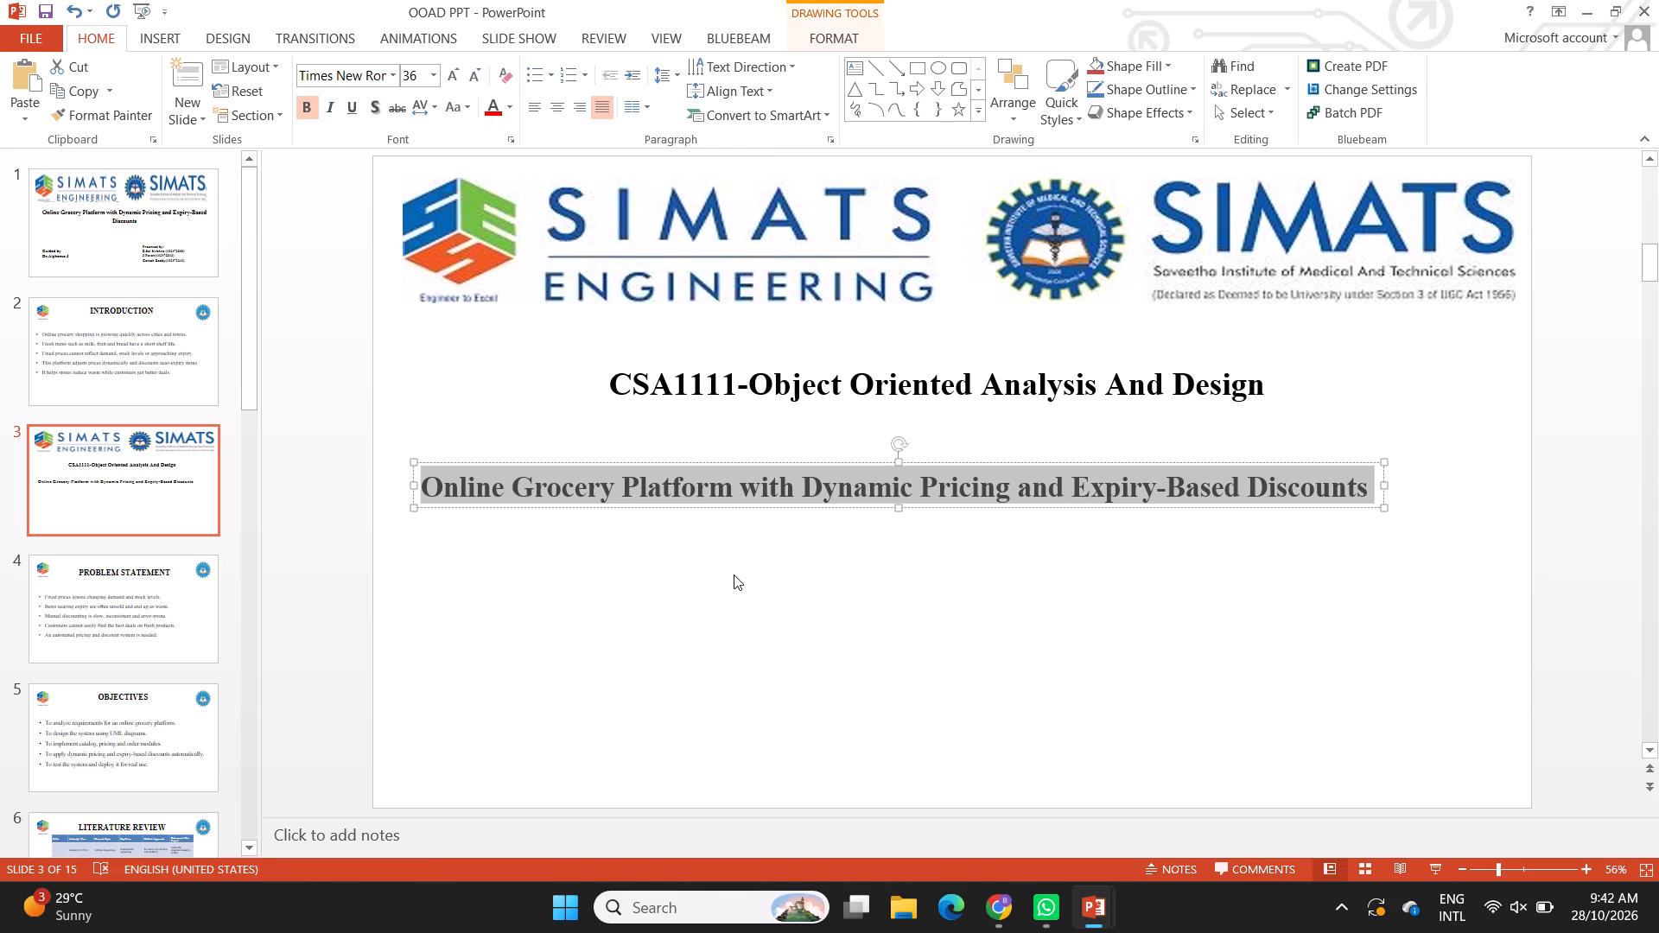
left_click(734, 574)
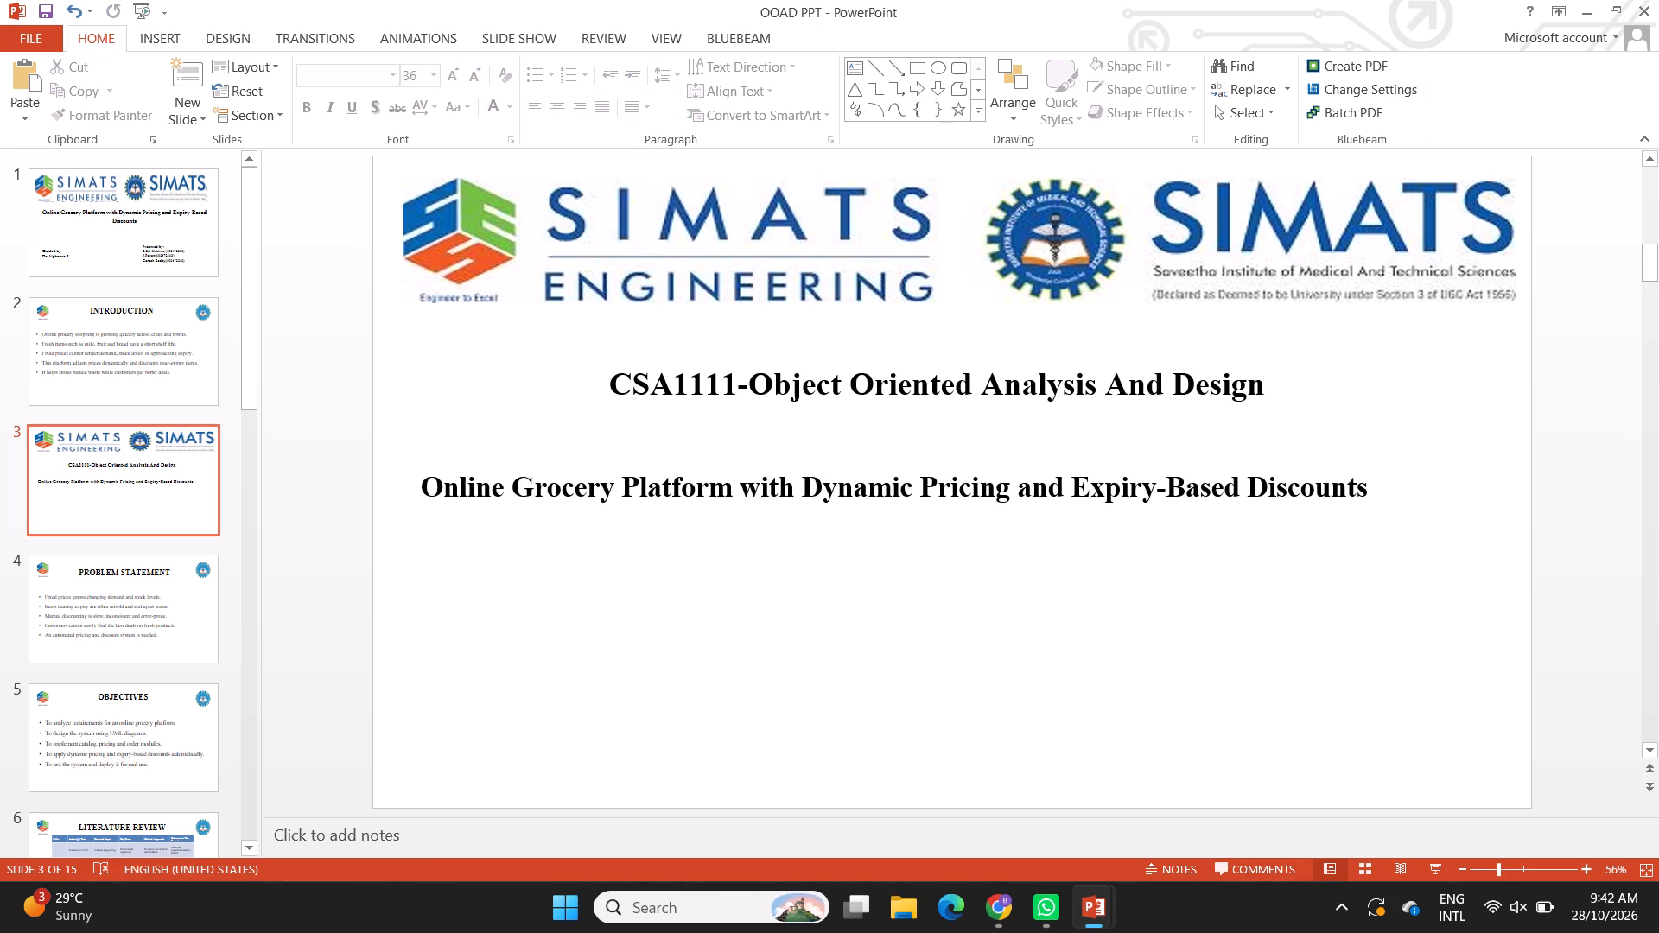
Shift the project title's text box slightly right and a touch down to sit centred beneath the CSA1111 course line.
left_click(774, 475)
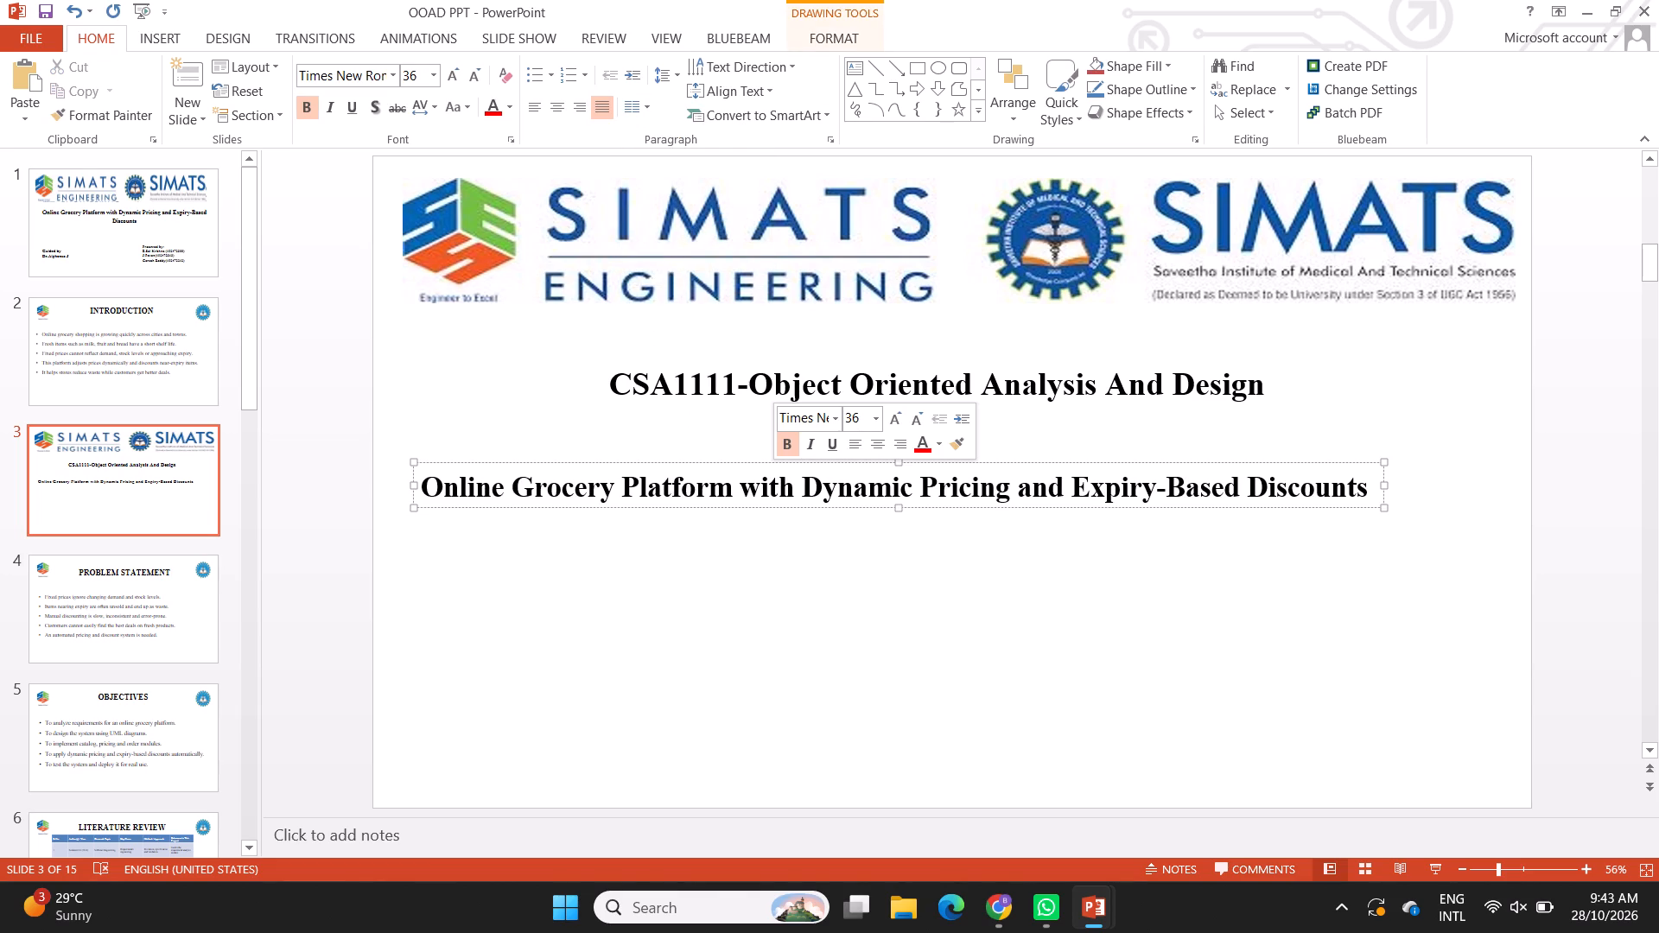
left_click_drag(757, 460, 798, 459)
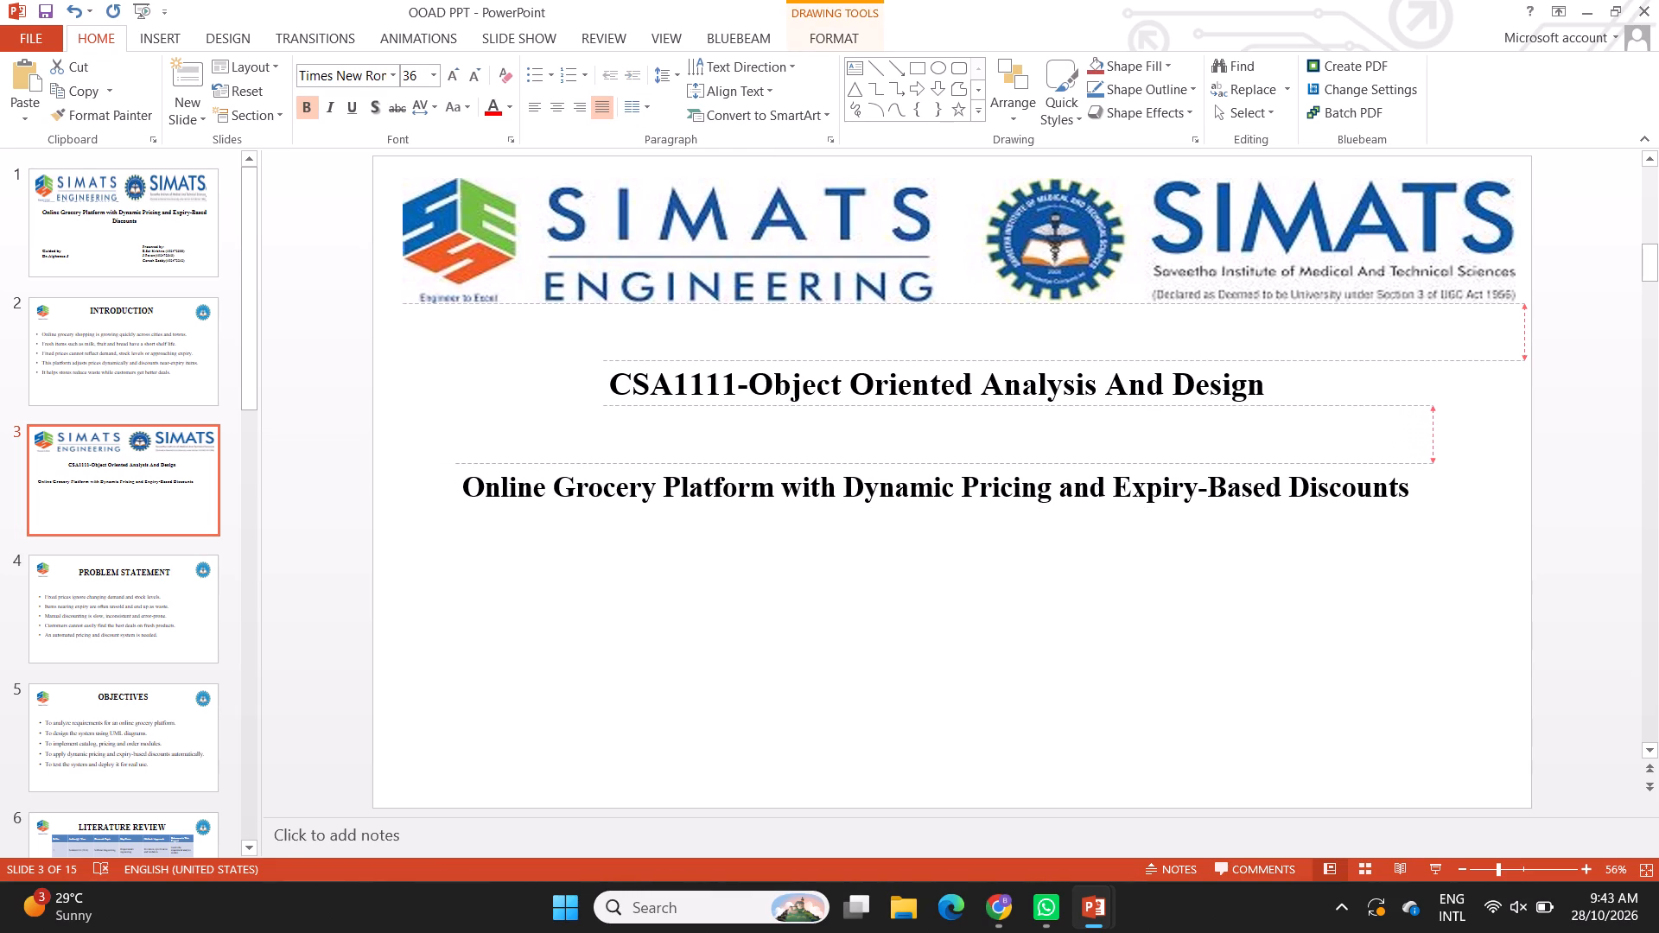
left_click_drag(798, 459, 808, 456)
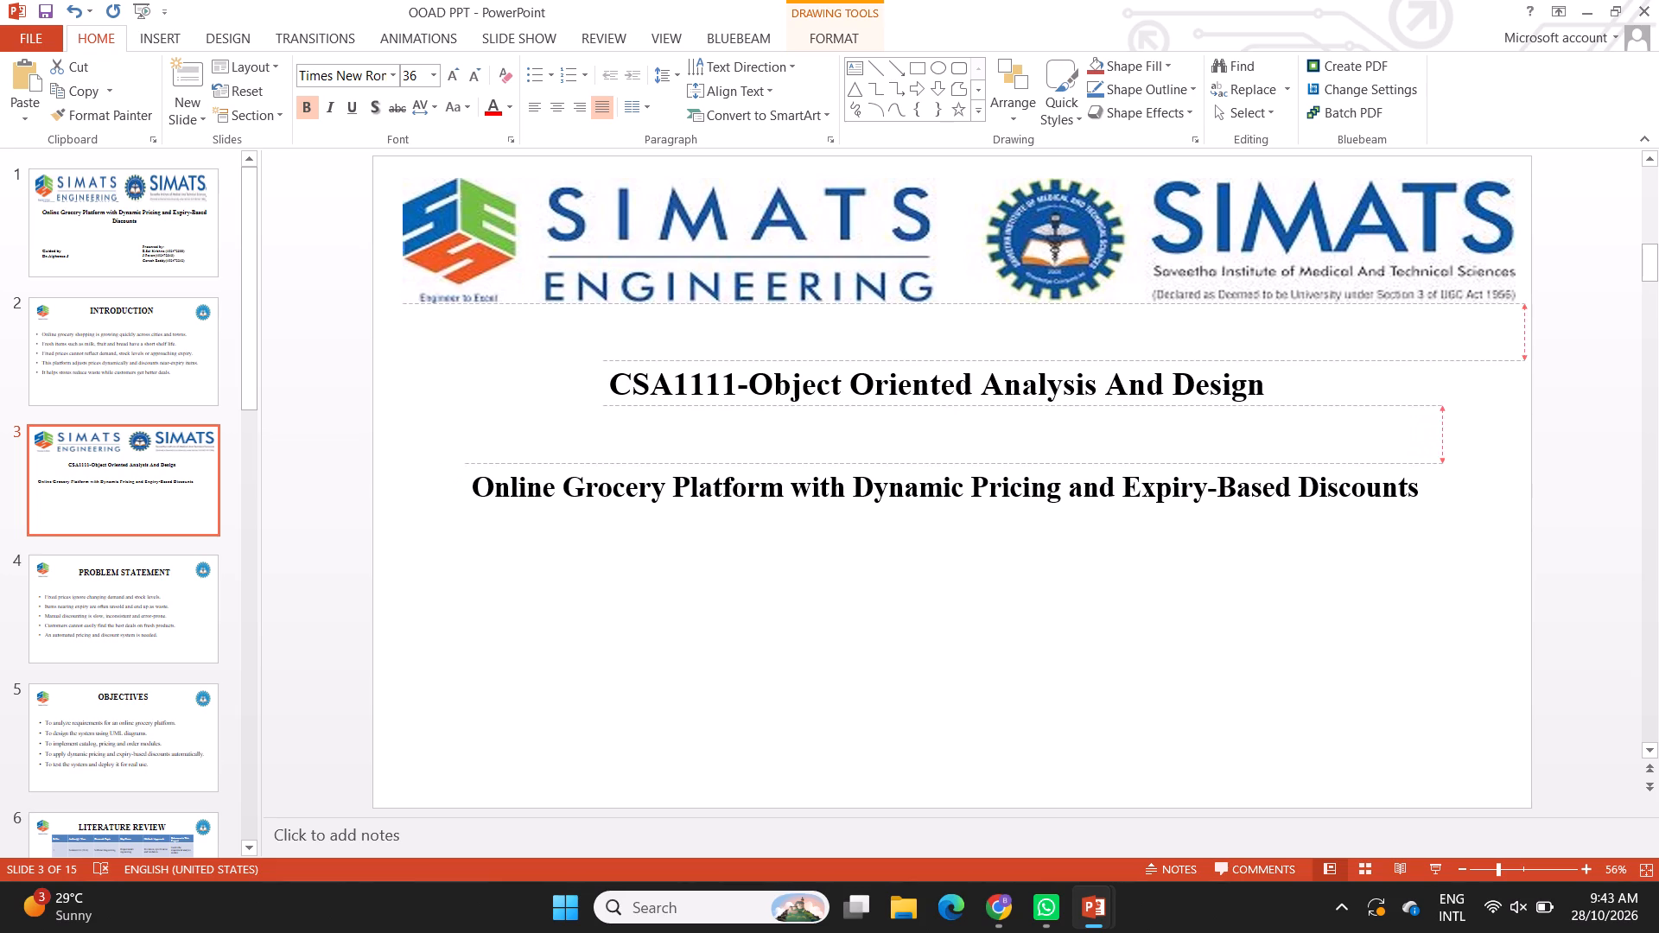
left_click_drag(808, 456, 810, 466)
left_click(758, 621)
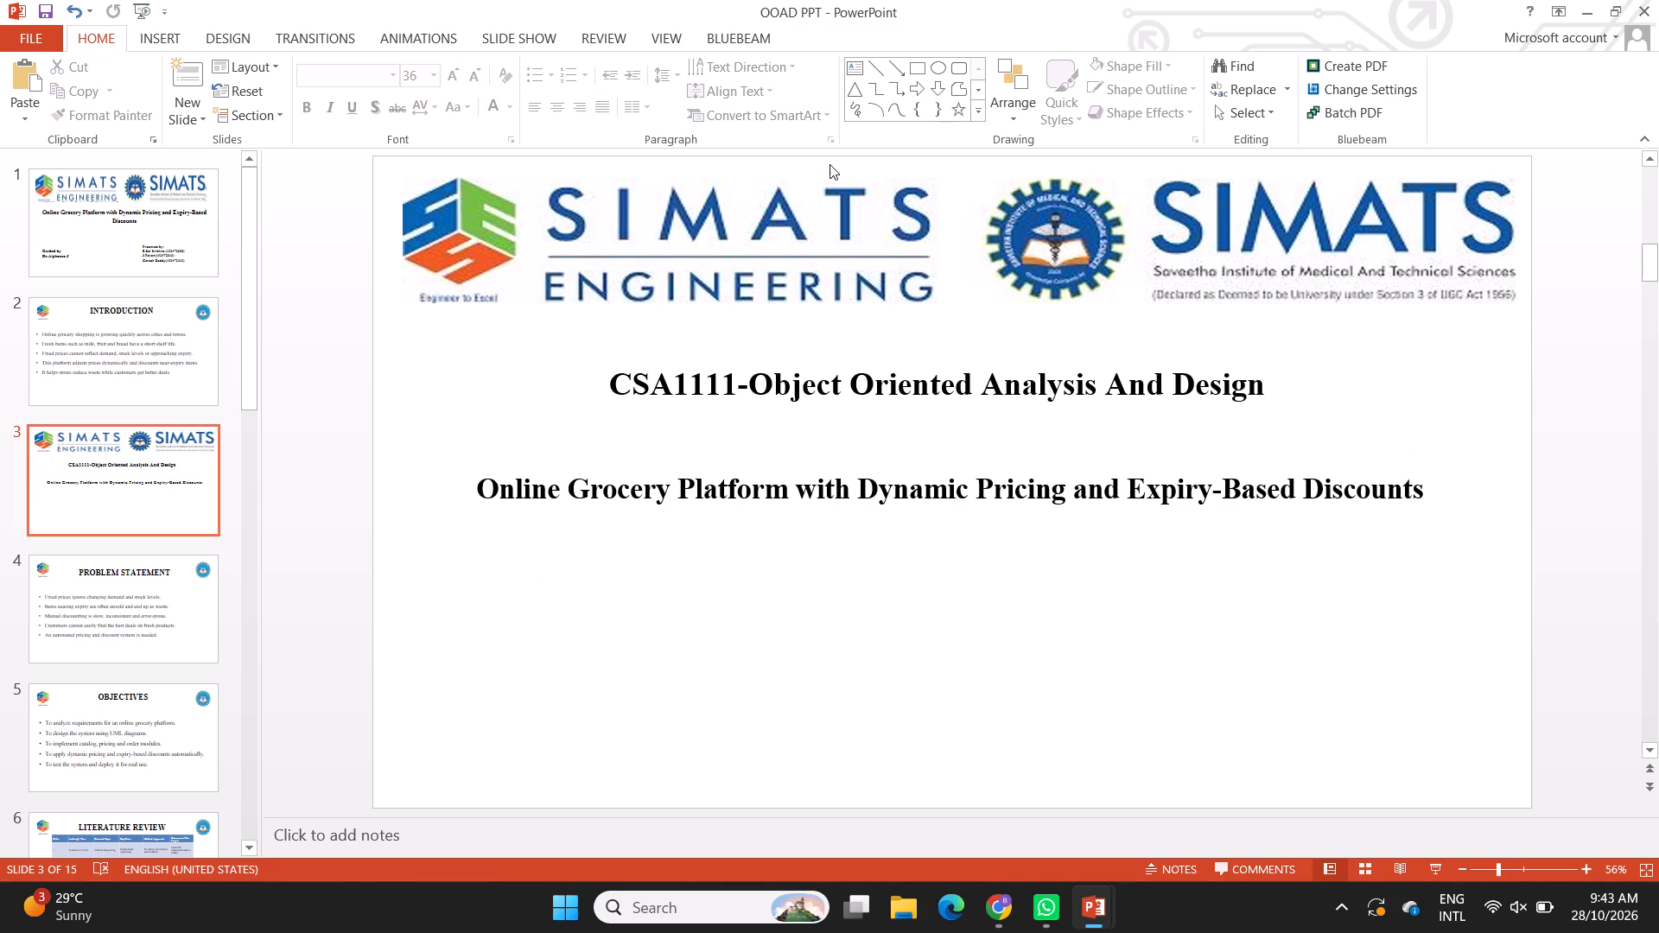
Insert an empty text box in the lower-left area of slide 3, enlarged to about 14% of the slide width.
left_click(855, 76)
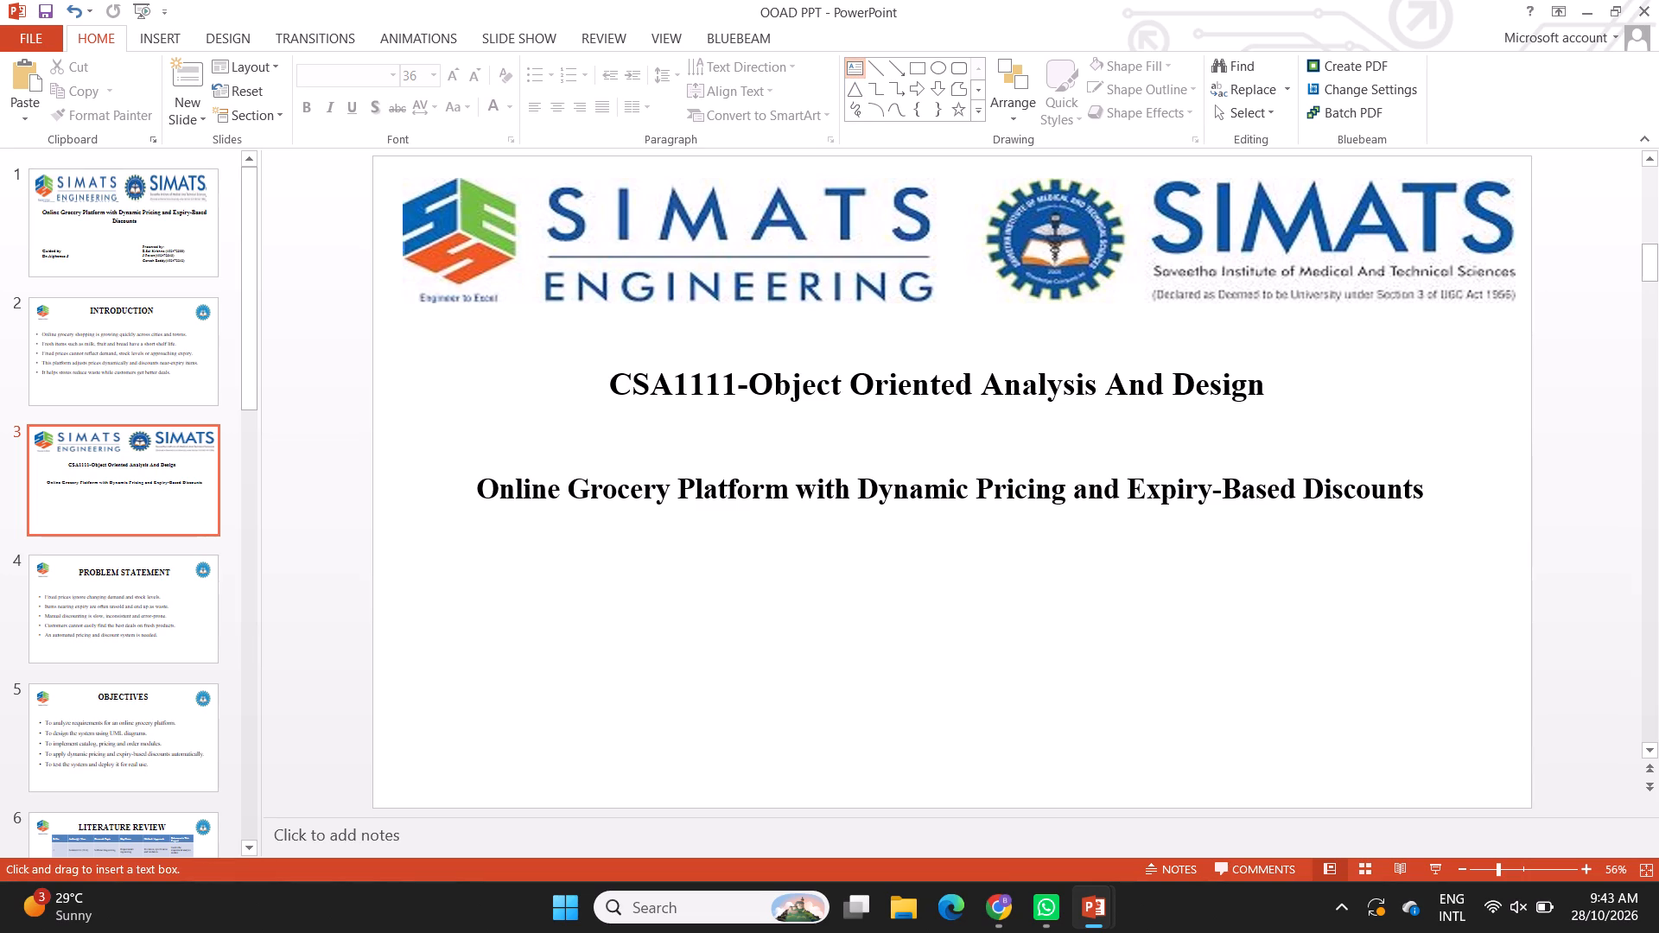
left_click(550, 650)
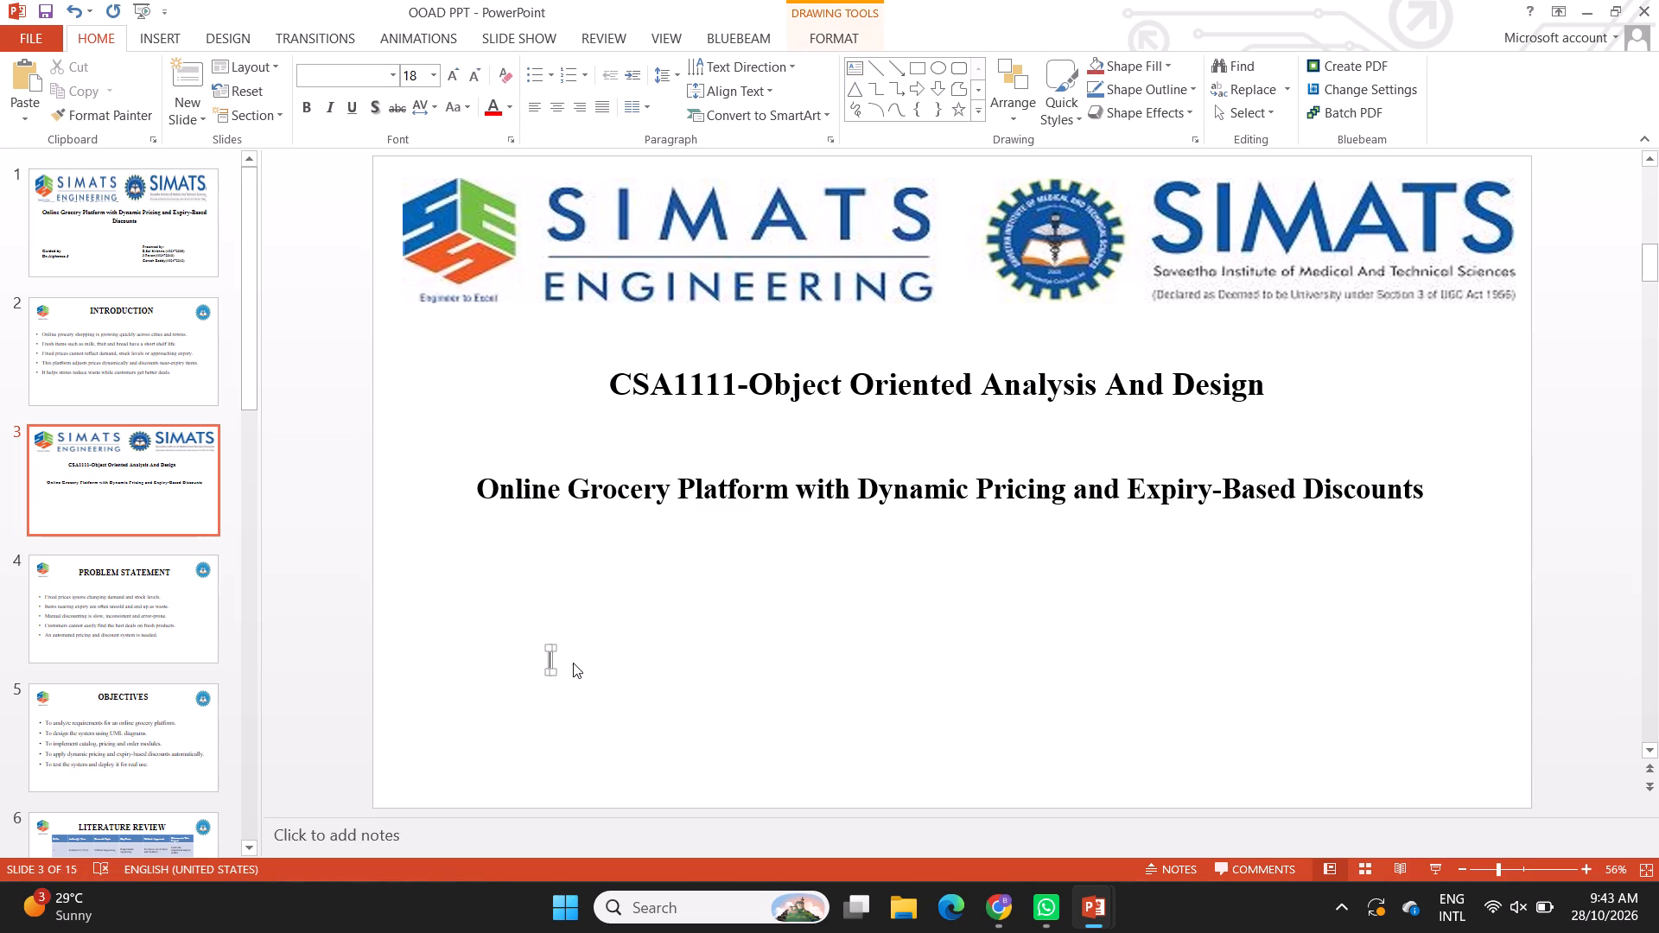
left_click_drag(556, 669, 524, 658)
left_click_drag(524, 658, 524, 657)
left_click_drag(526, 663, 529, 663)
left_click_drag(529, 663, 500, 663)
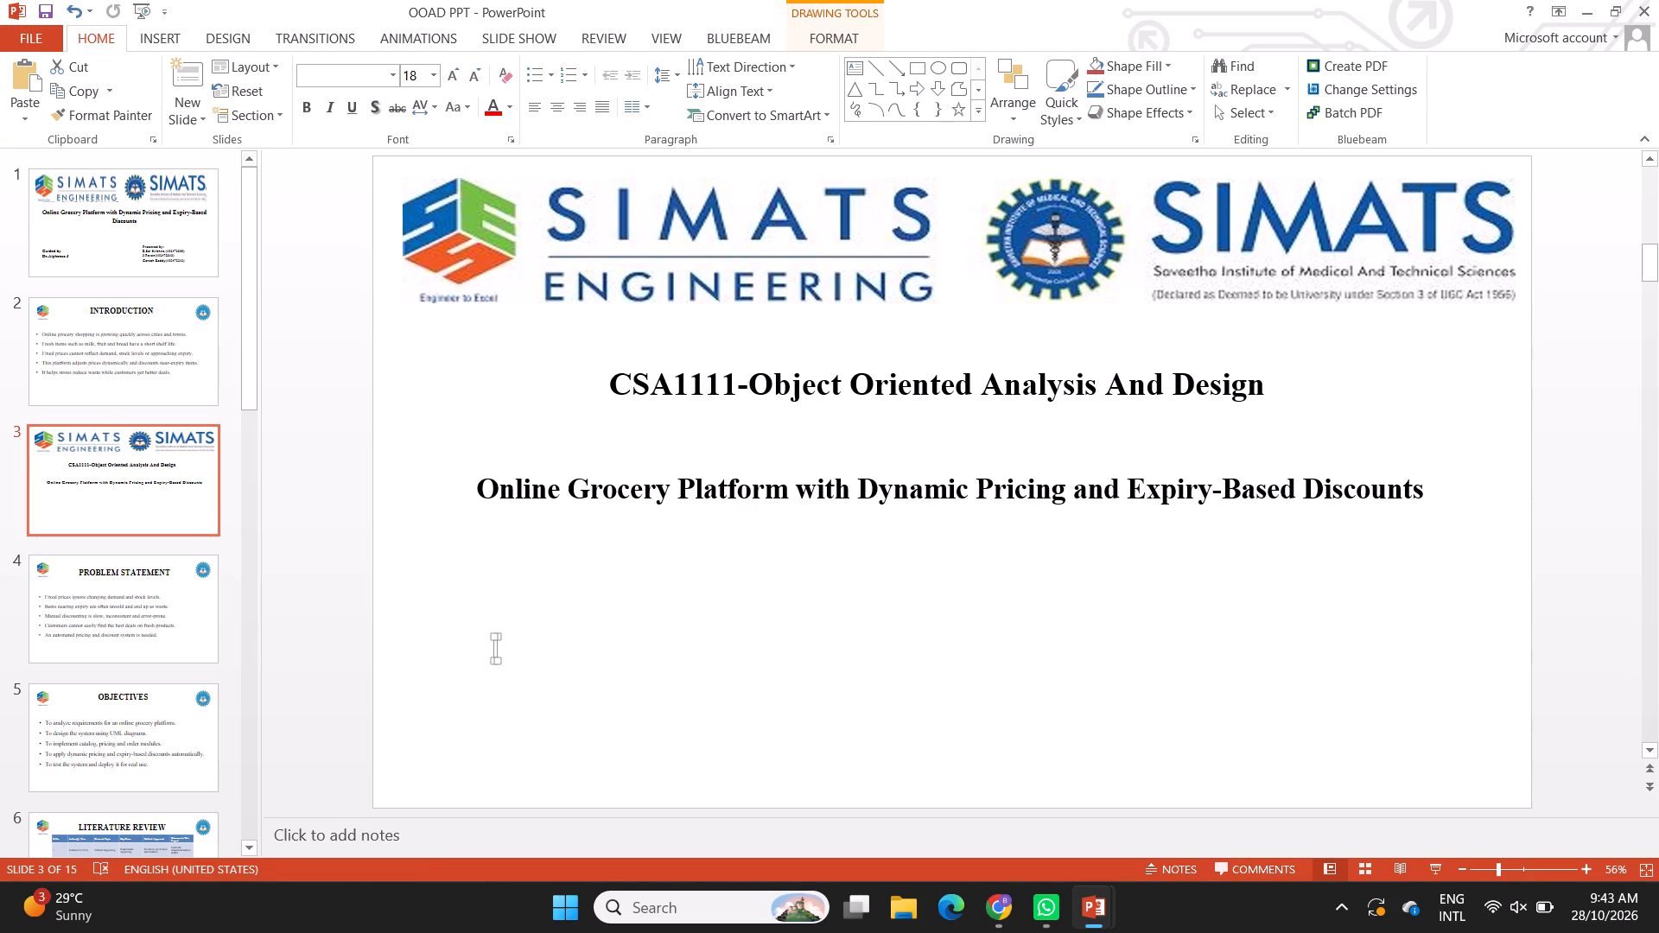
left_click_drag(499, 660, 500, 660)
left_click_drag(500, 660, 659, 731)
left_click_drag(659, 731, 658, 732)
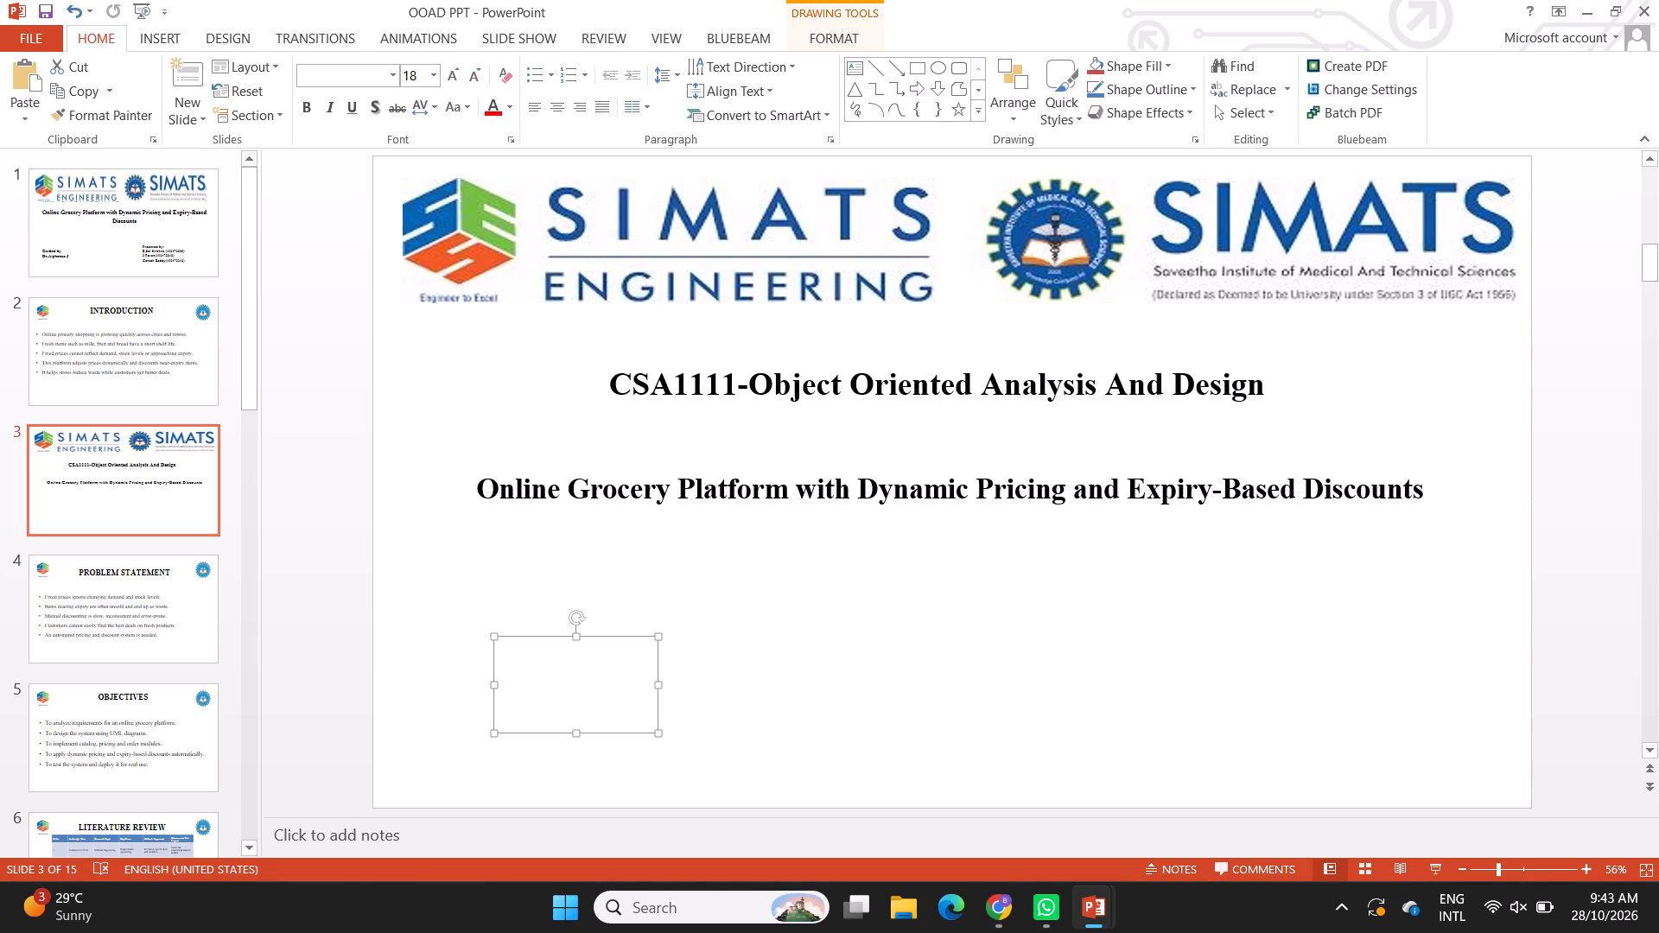
Copy the two-line "Guided by" text with the guide's name from slide 1.
left_click(188, 258)
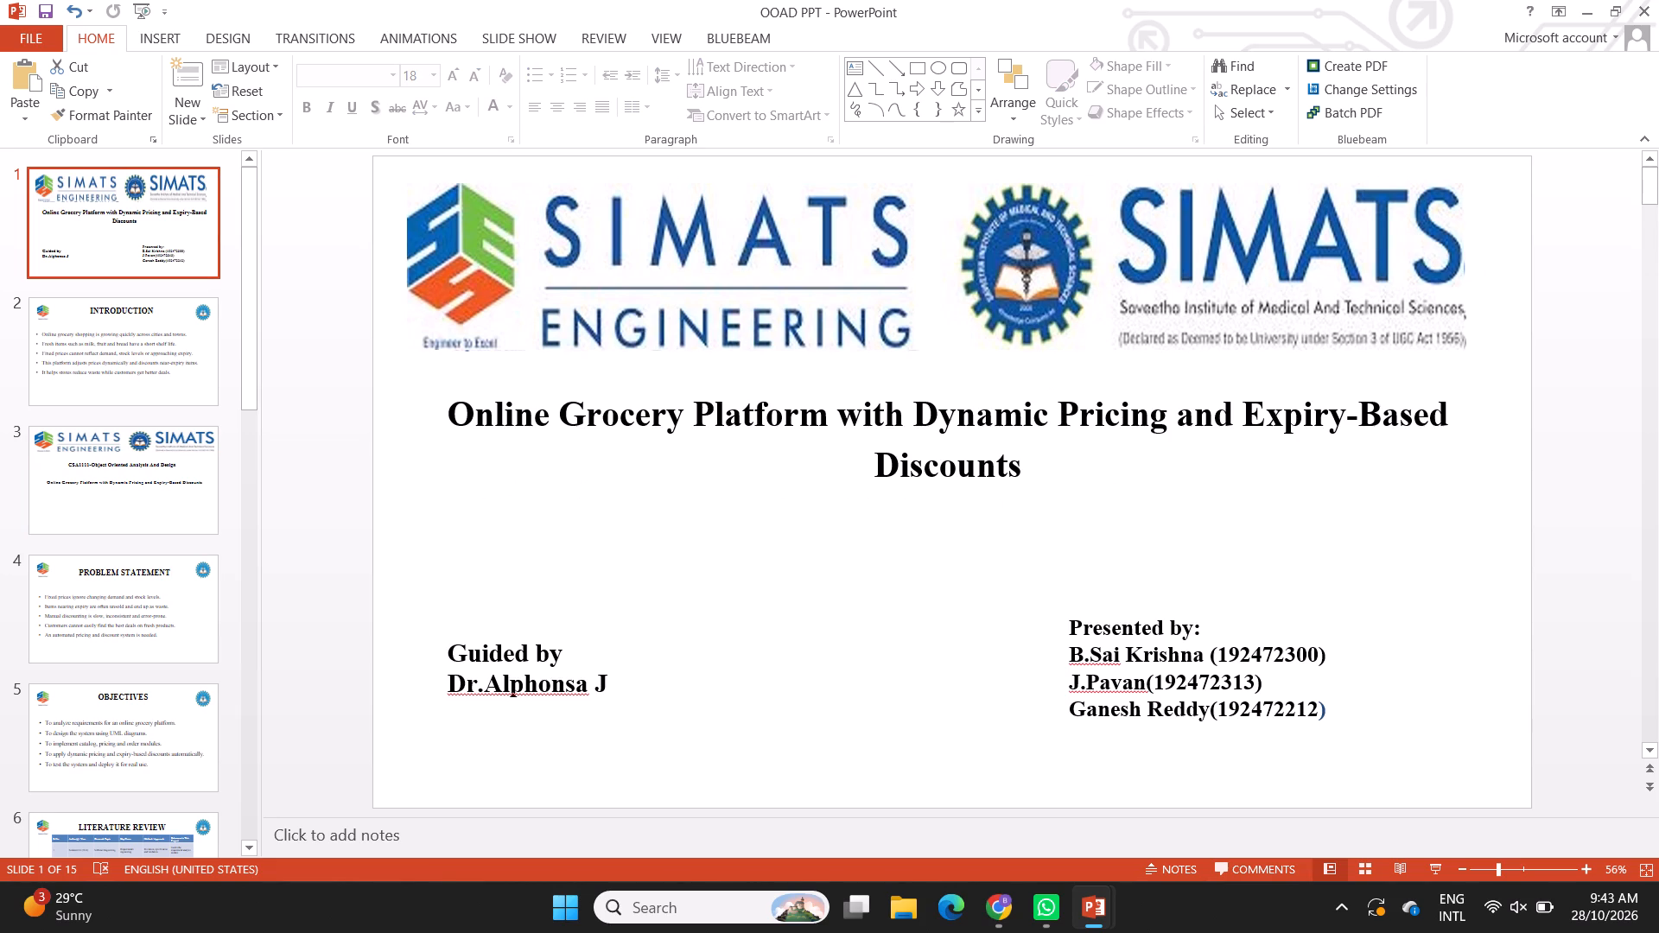
left_click_drag(450, 661, 581, 695)
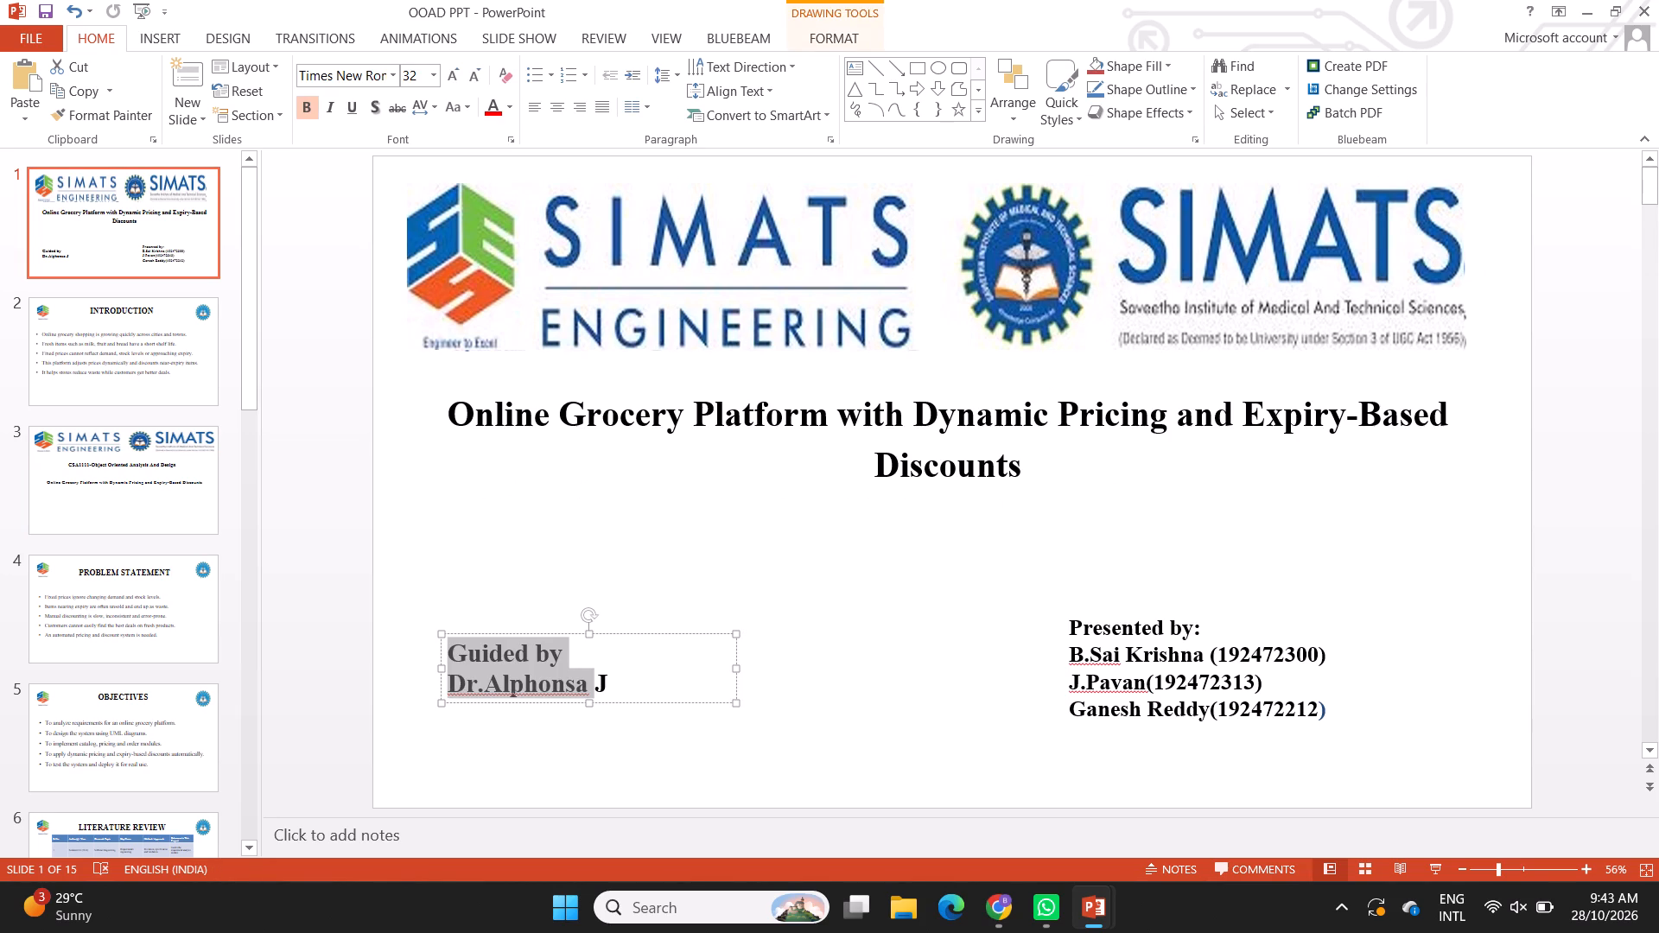
left_click_drag(581, 695, 619, 687)
key("ctrl+c")
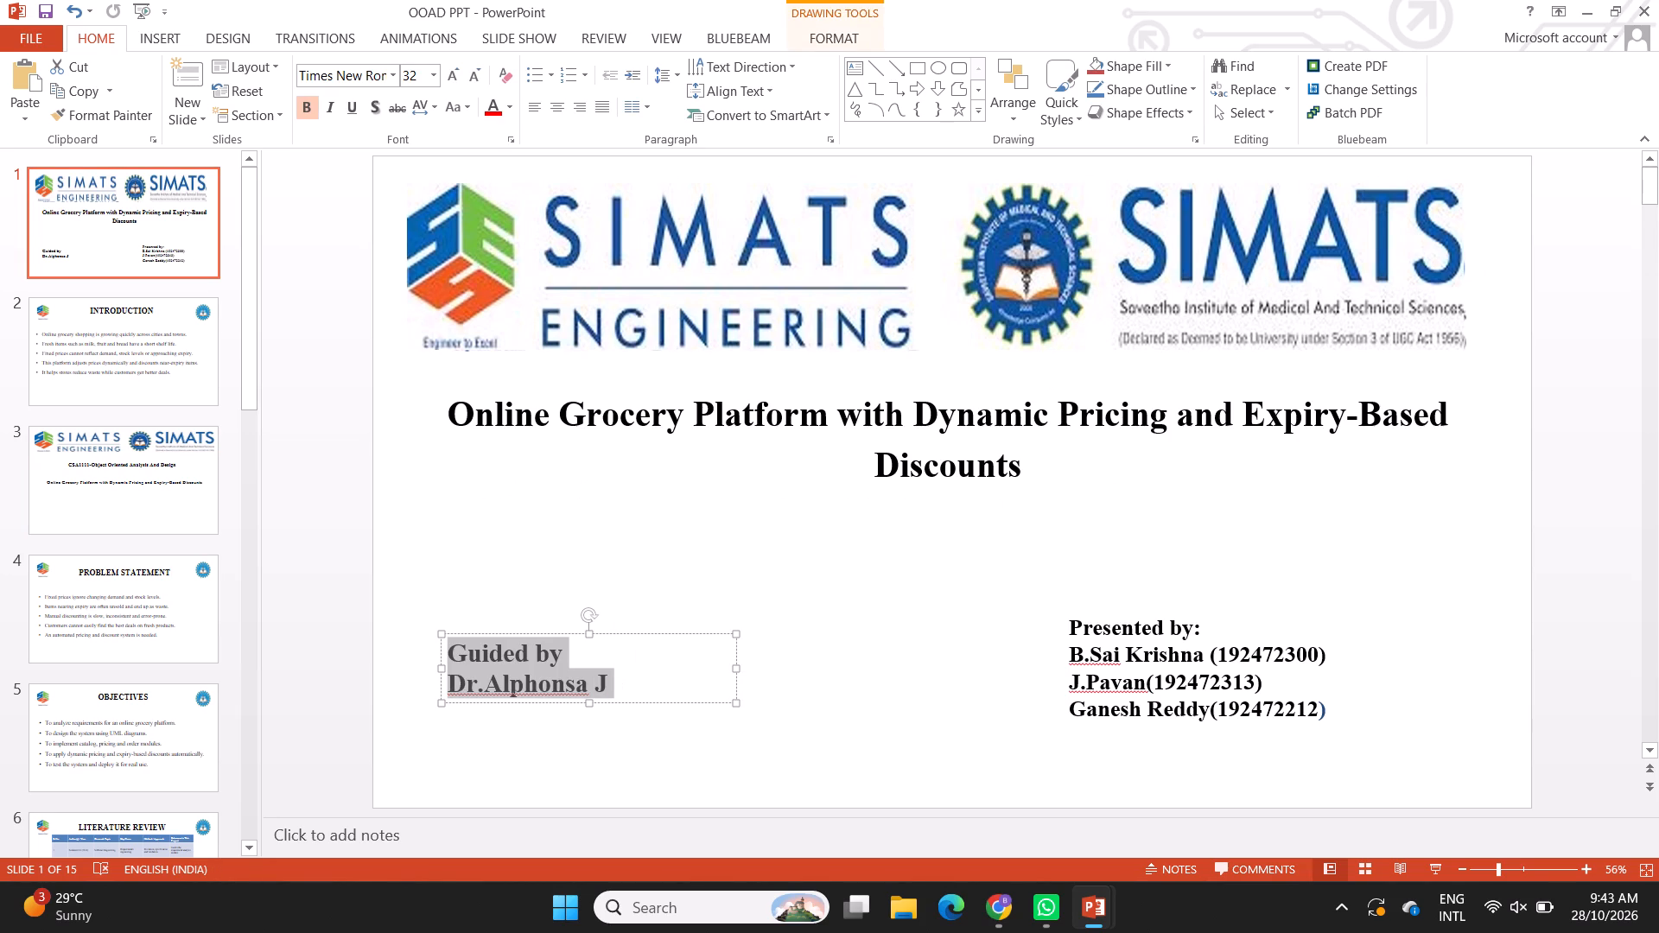
Paste the copied "Guided by" text into a new text box in slide 3's lower-left area, about 16% of the slide width.
left_click(79, 504)
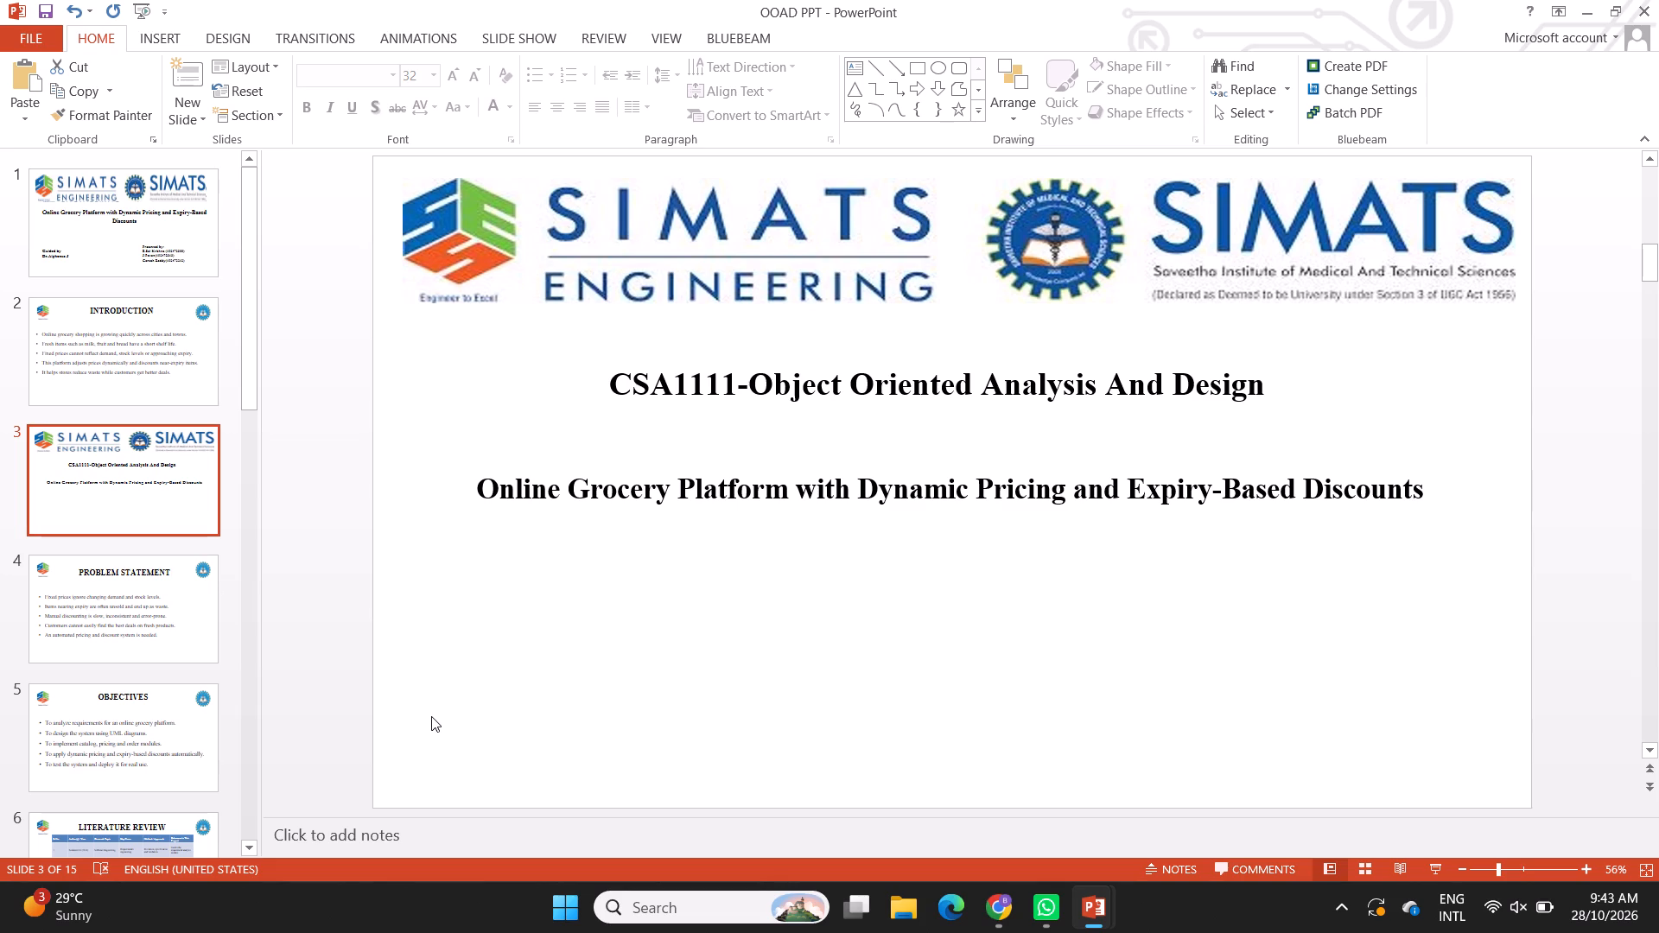
left_click(433, 716)
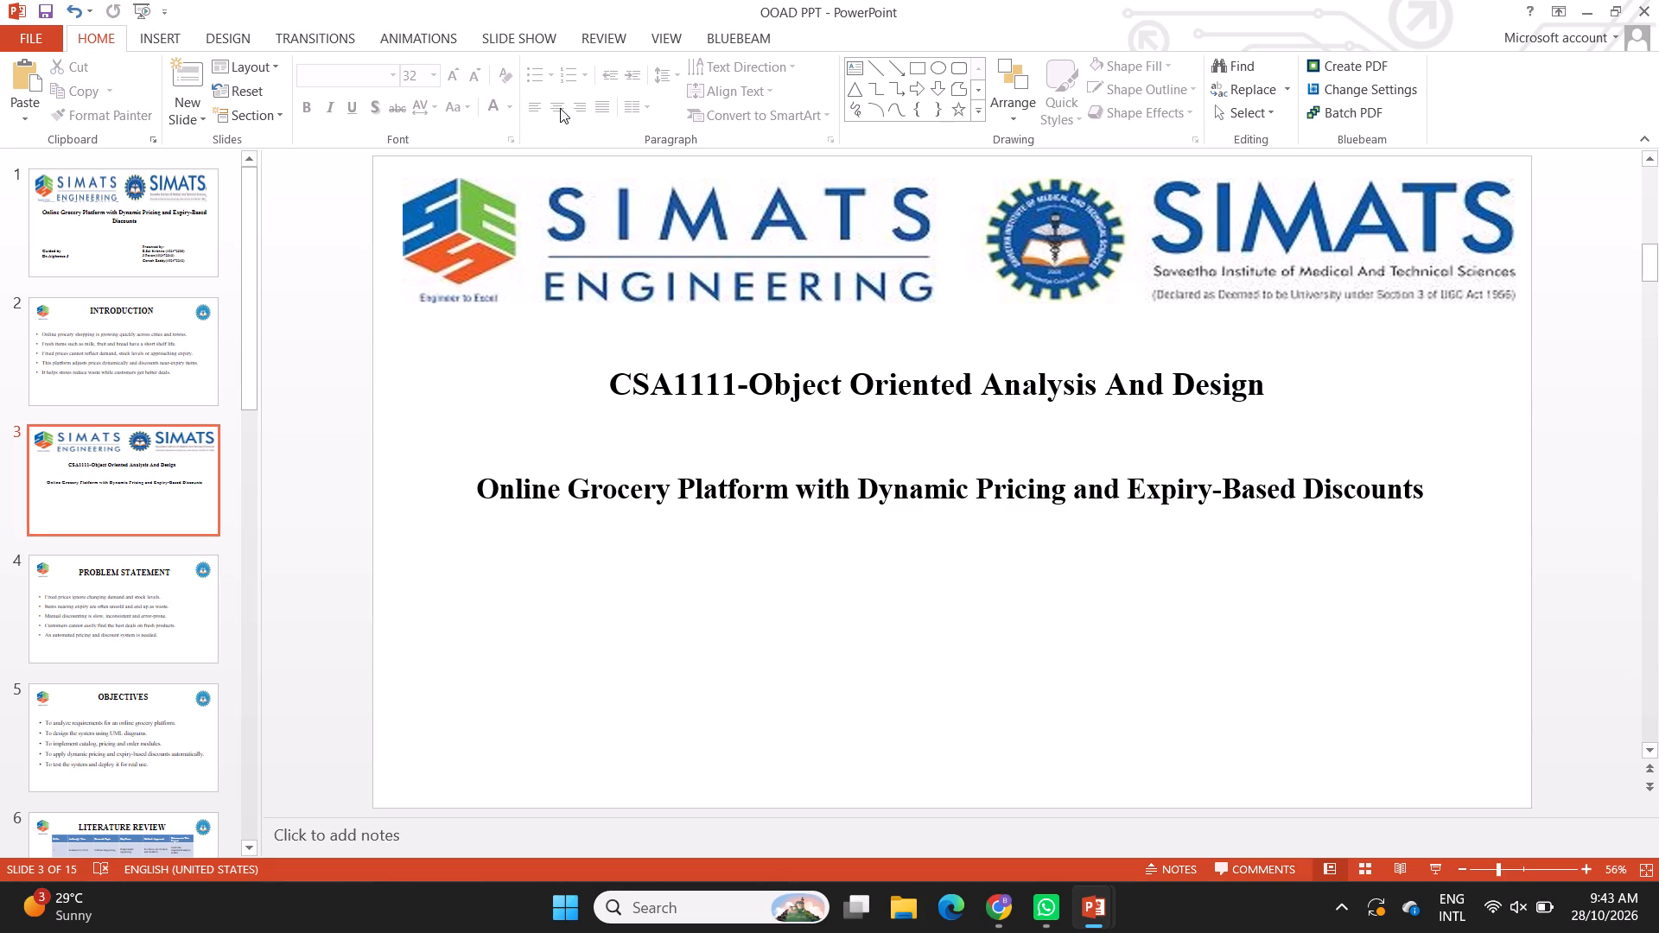
left_click(852, 74)
left_click(461, 733)
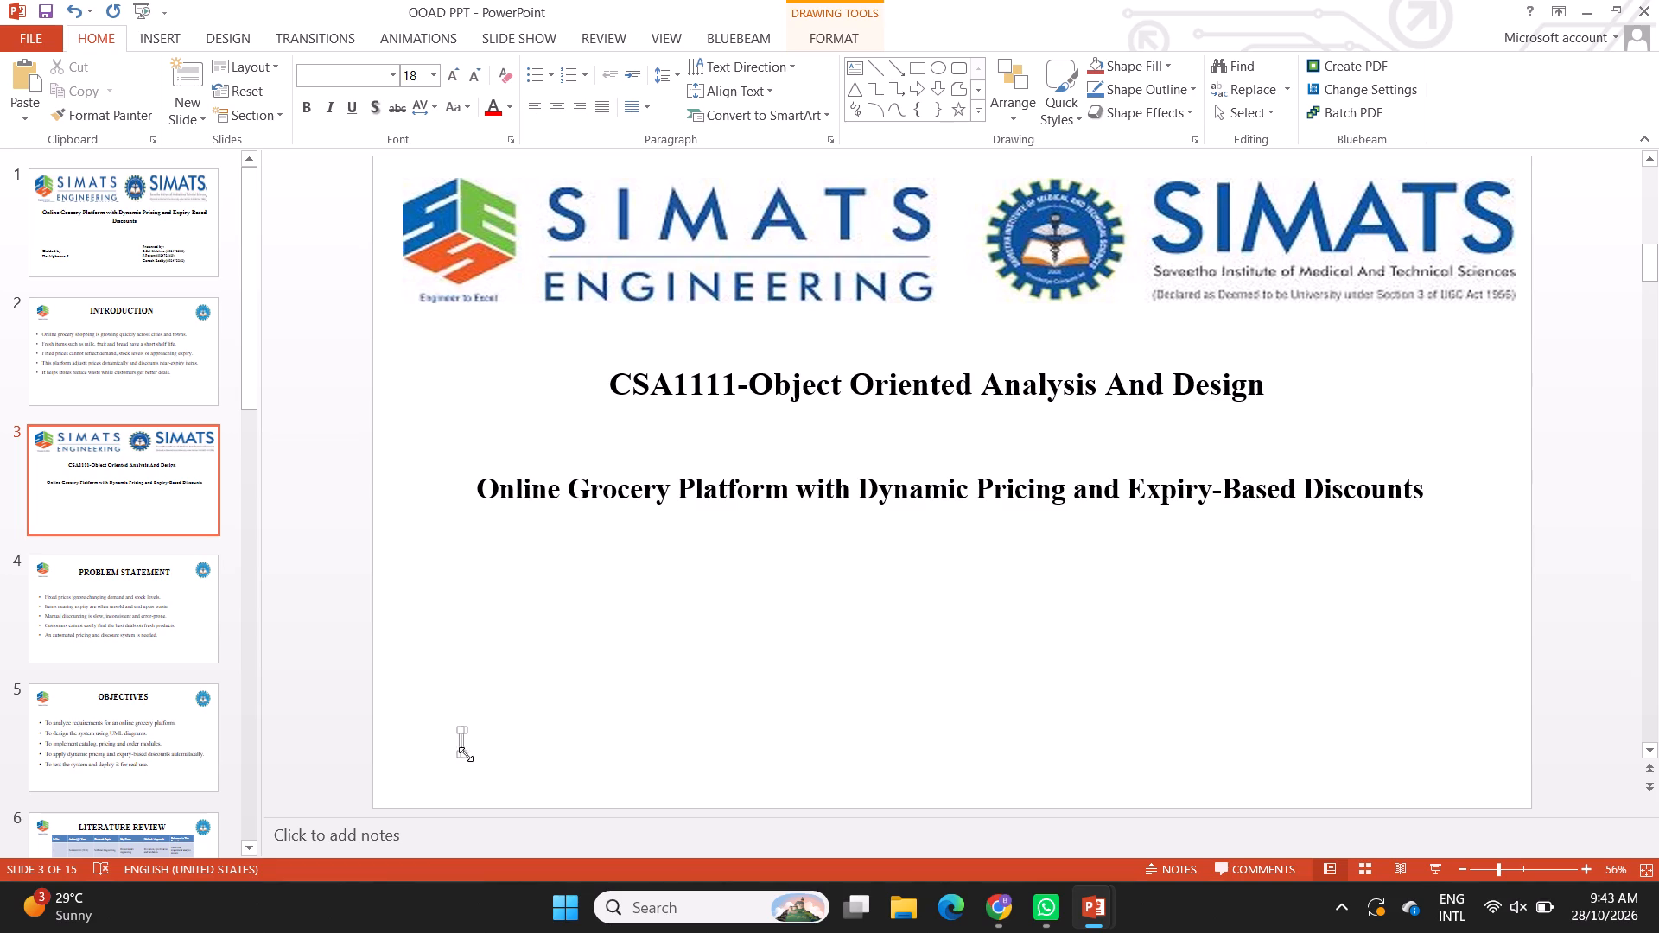
left_click_drag(468, 755, 500, 676)
left_click_drag(496, 673, 678, 759)
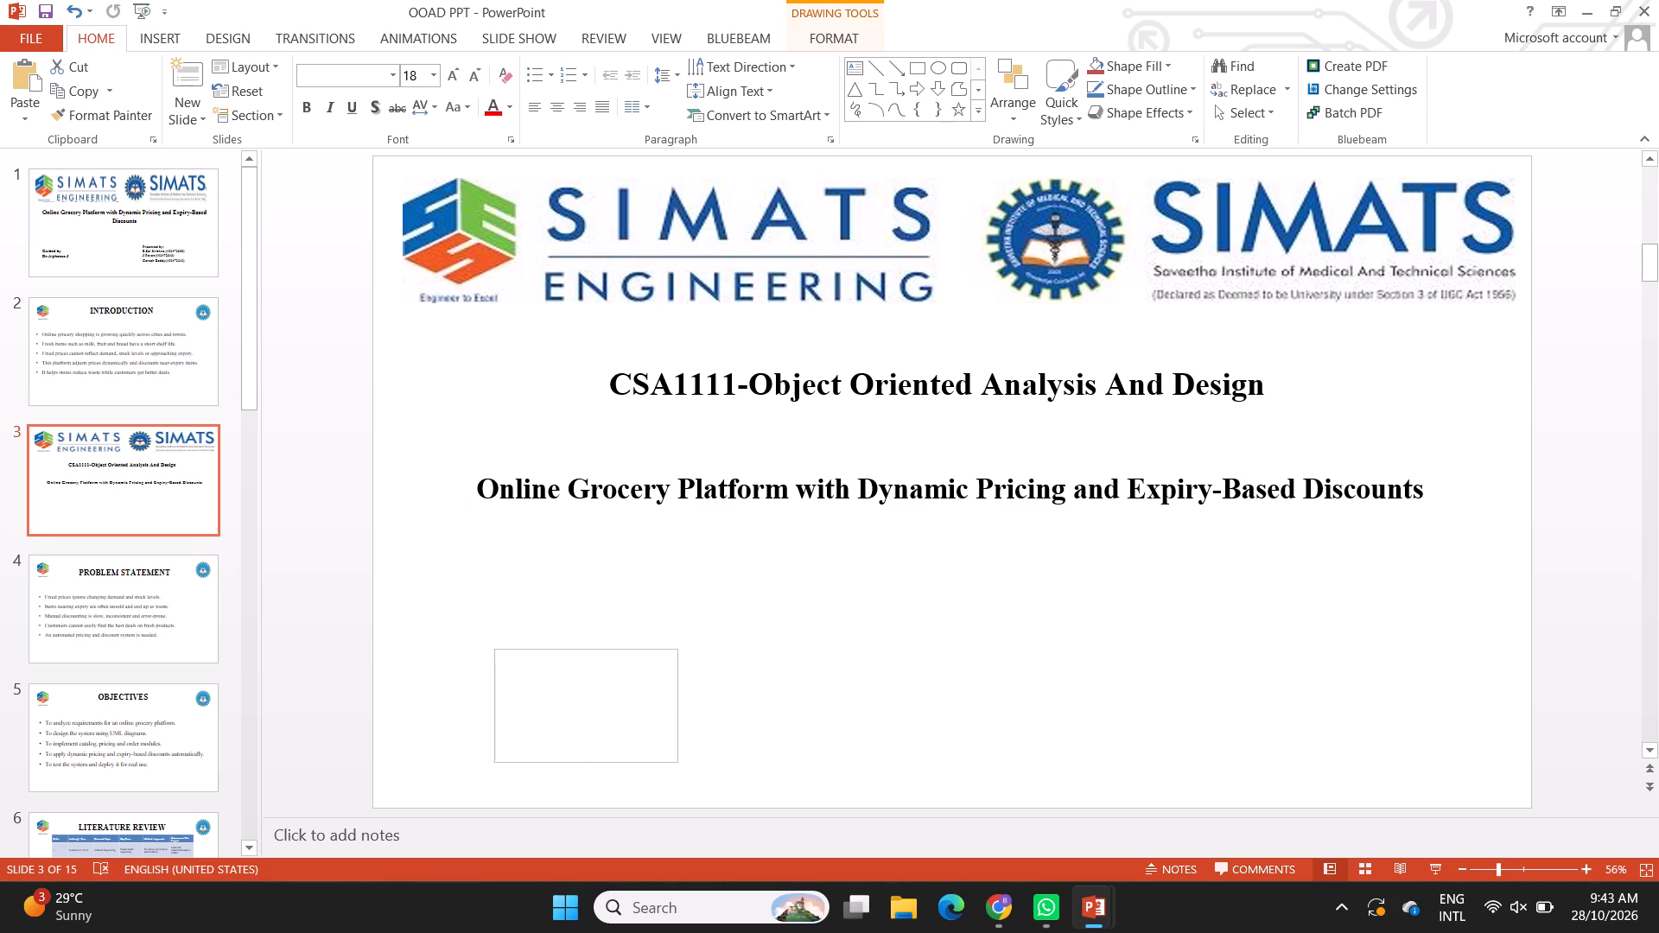
left_click_drag(678, 759, 677, 758)
left_click(599, 713)
key("ctrl+v")
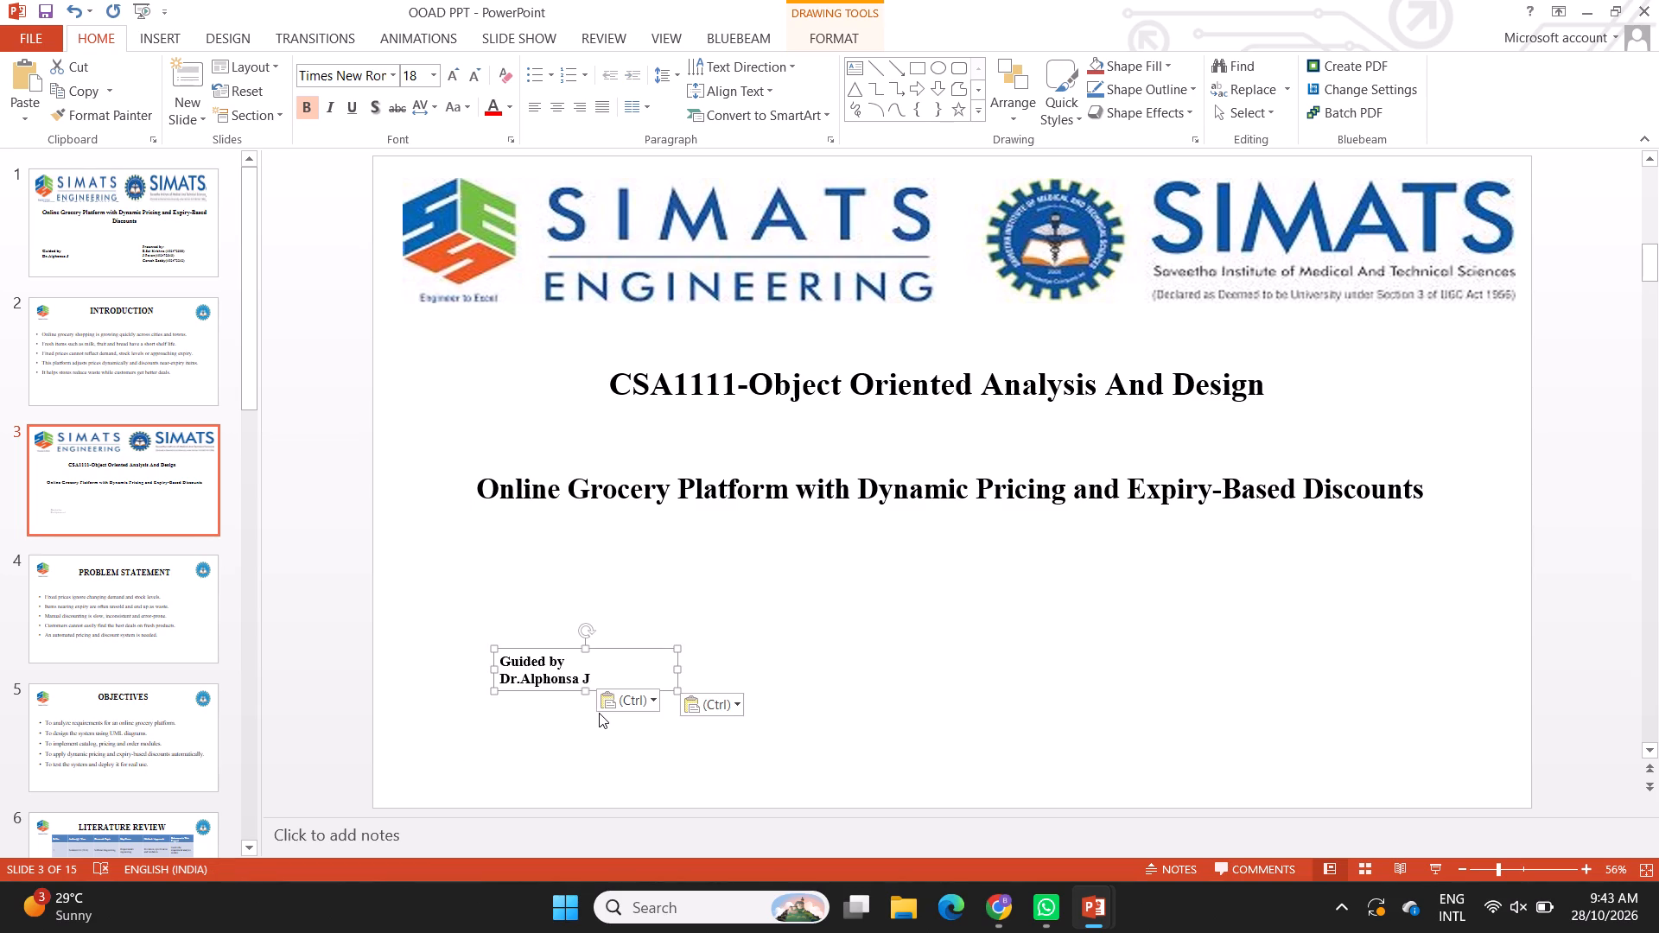
Set the two-line "Guided by" text on slide 3 to font size 32.
left_click_drag(586, 689, 582, 715)
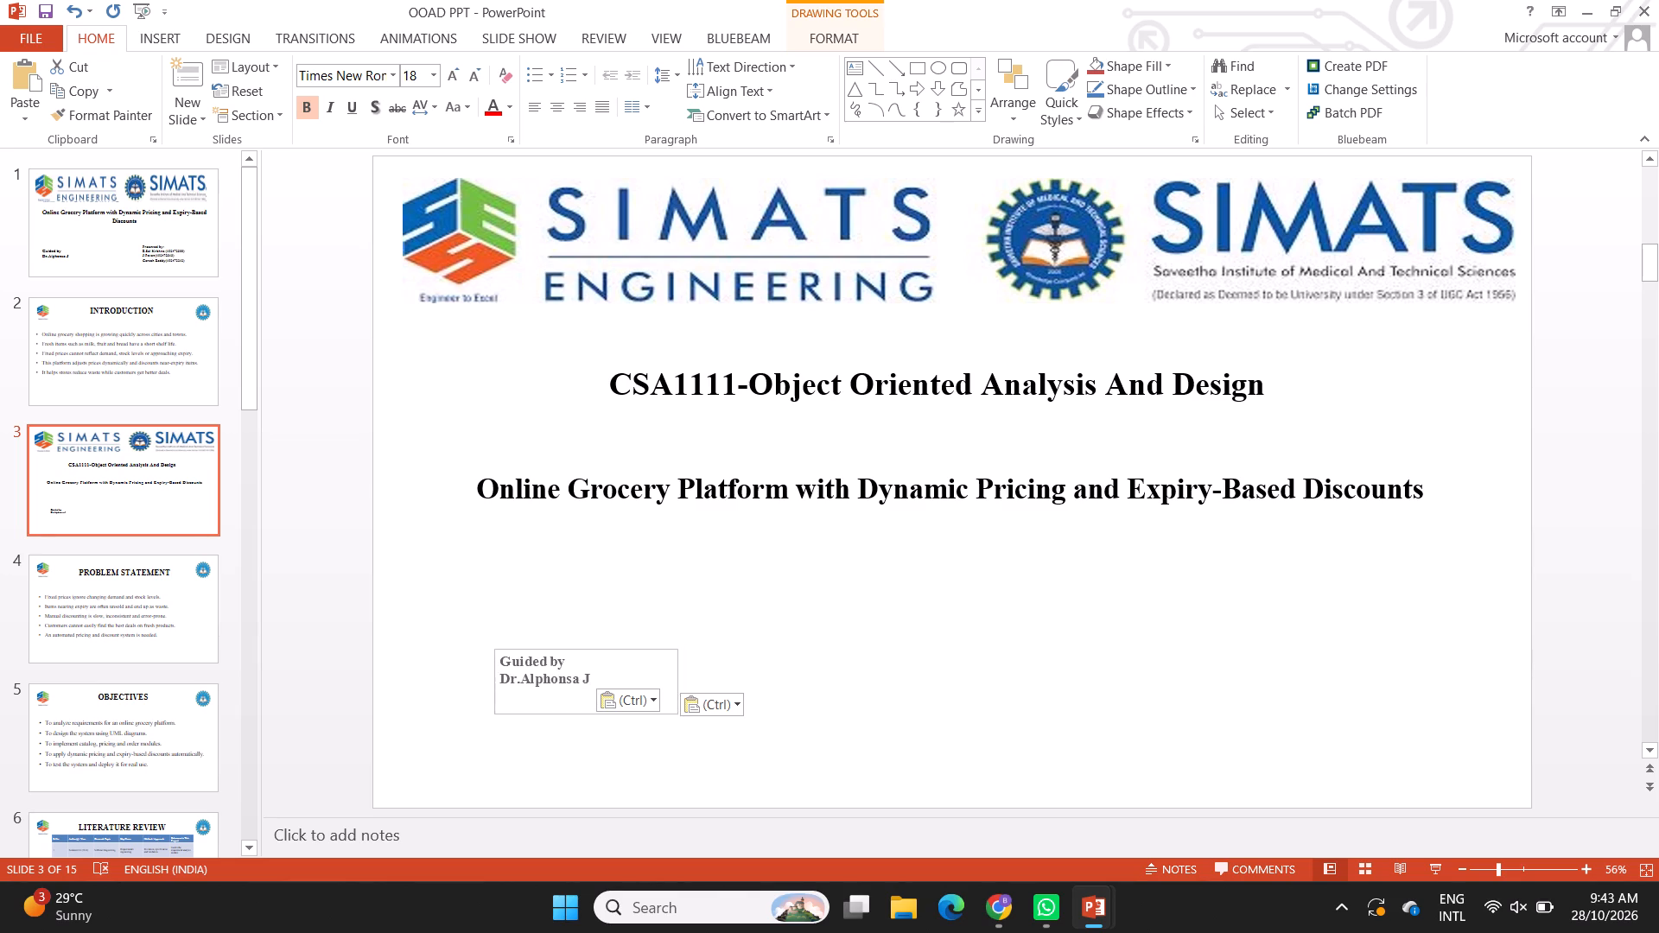
left_click_drag(582, 715, 586, 714)
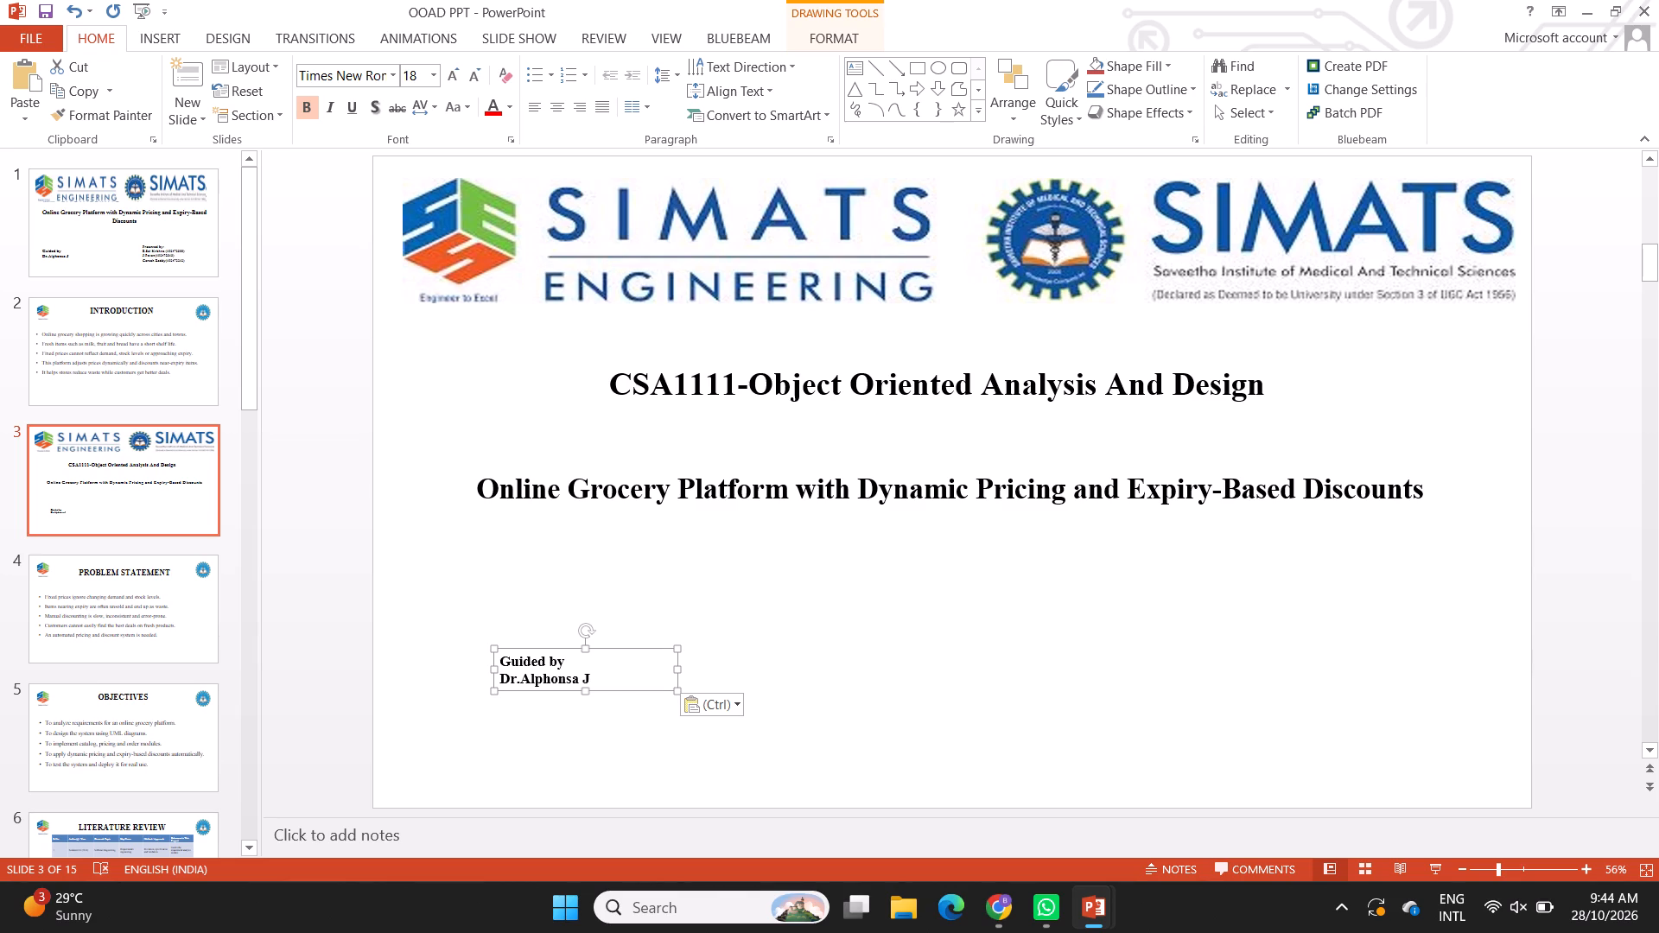
left_click(502, 664)
left_click_drag(502, 664, 596, 676)
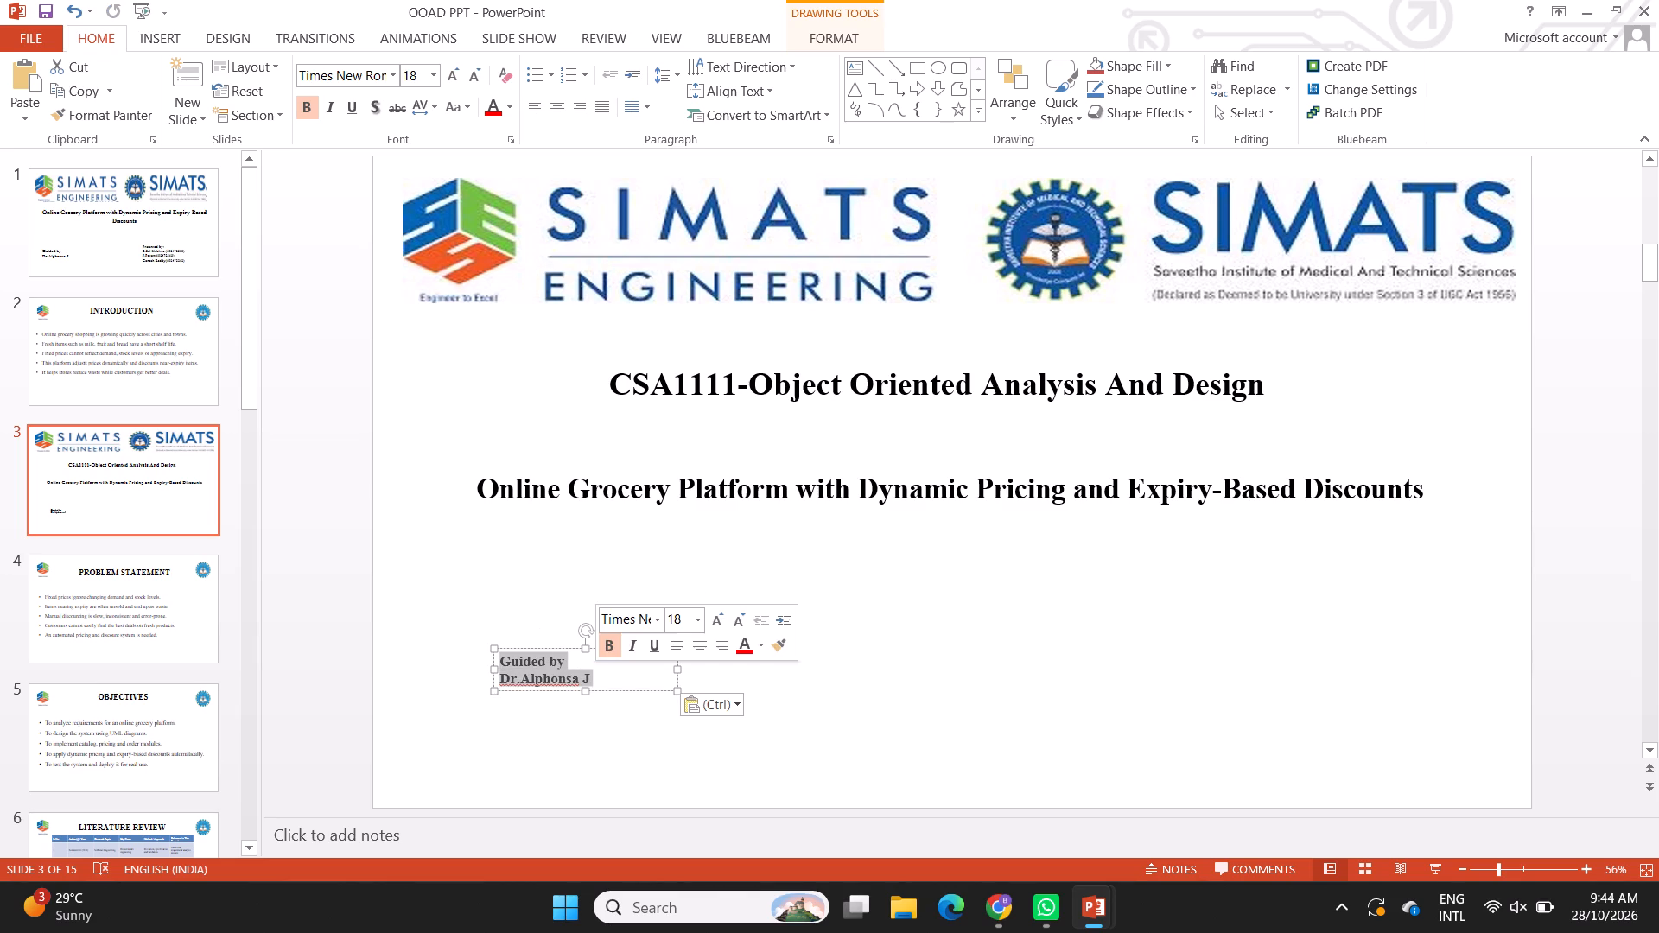
left_click(697, 625)
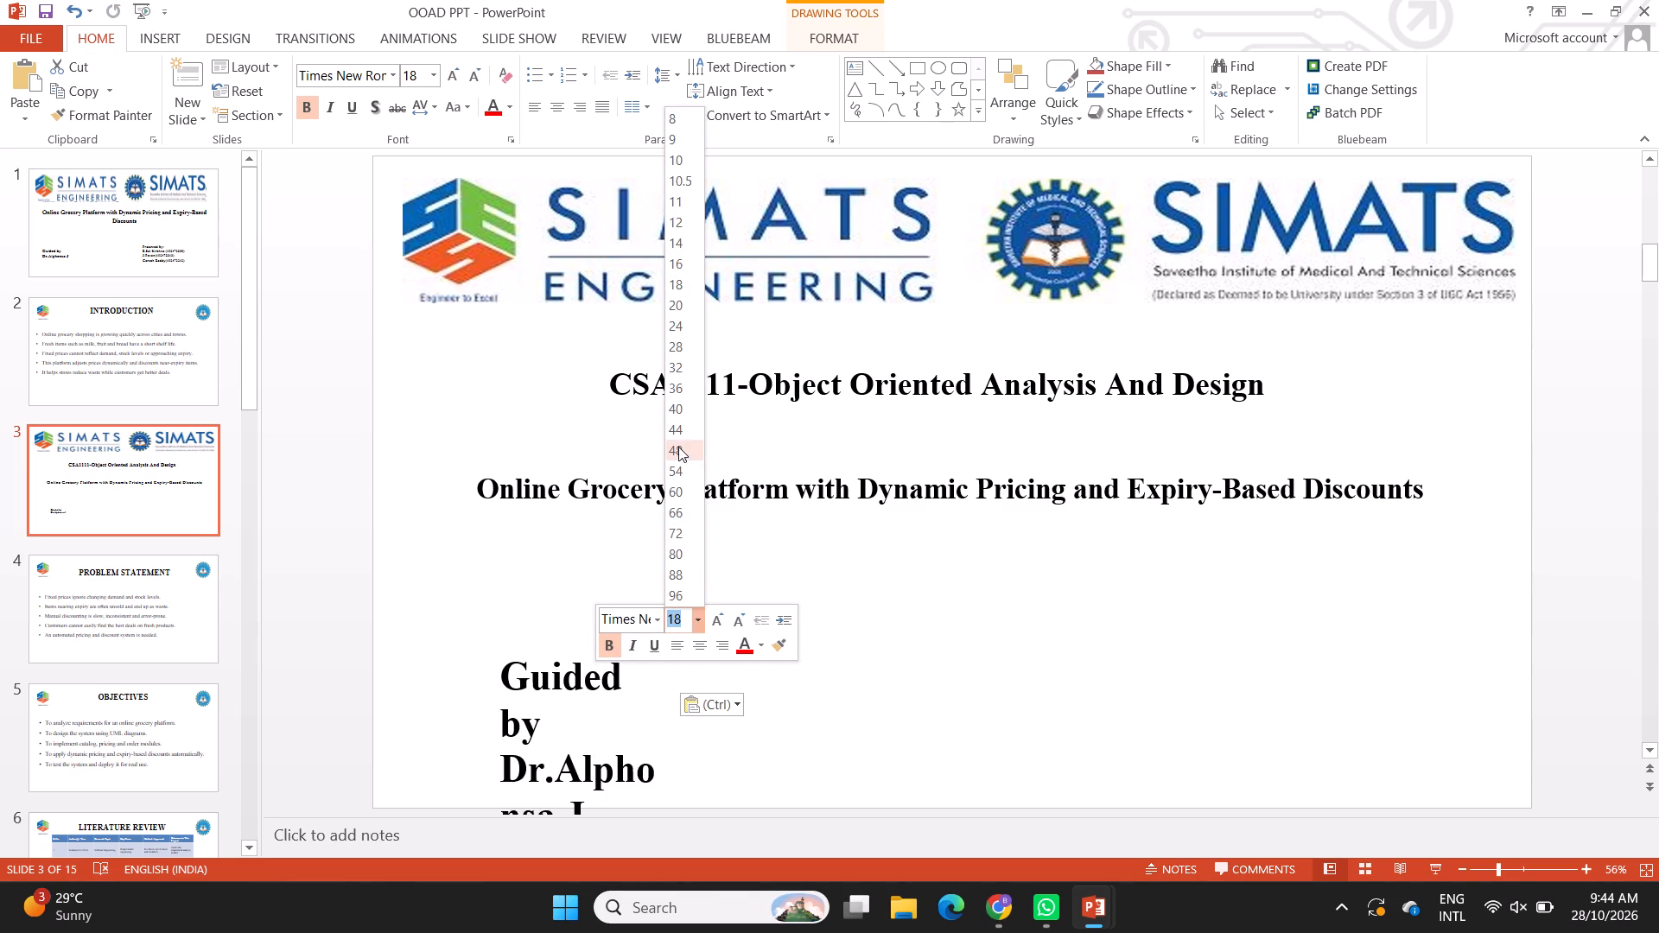
left_click(678, 360)
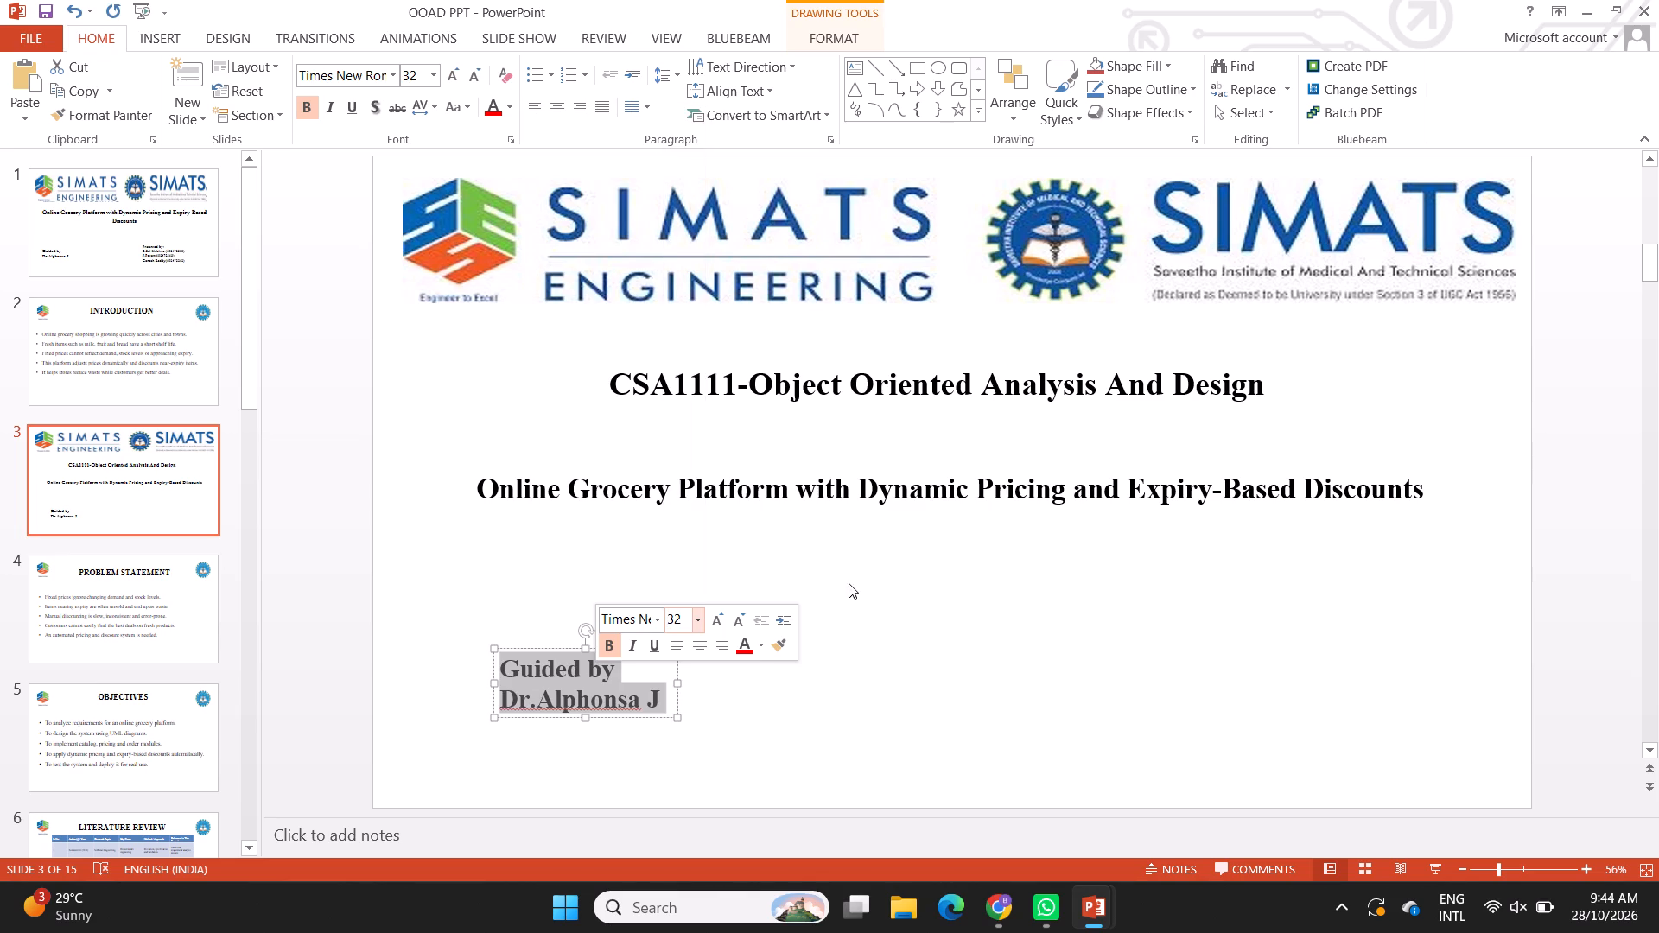
left_click(909, 632)
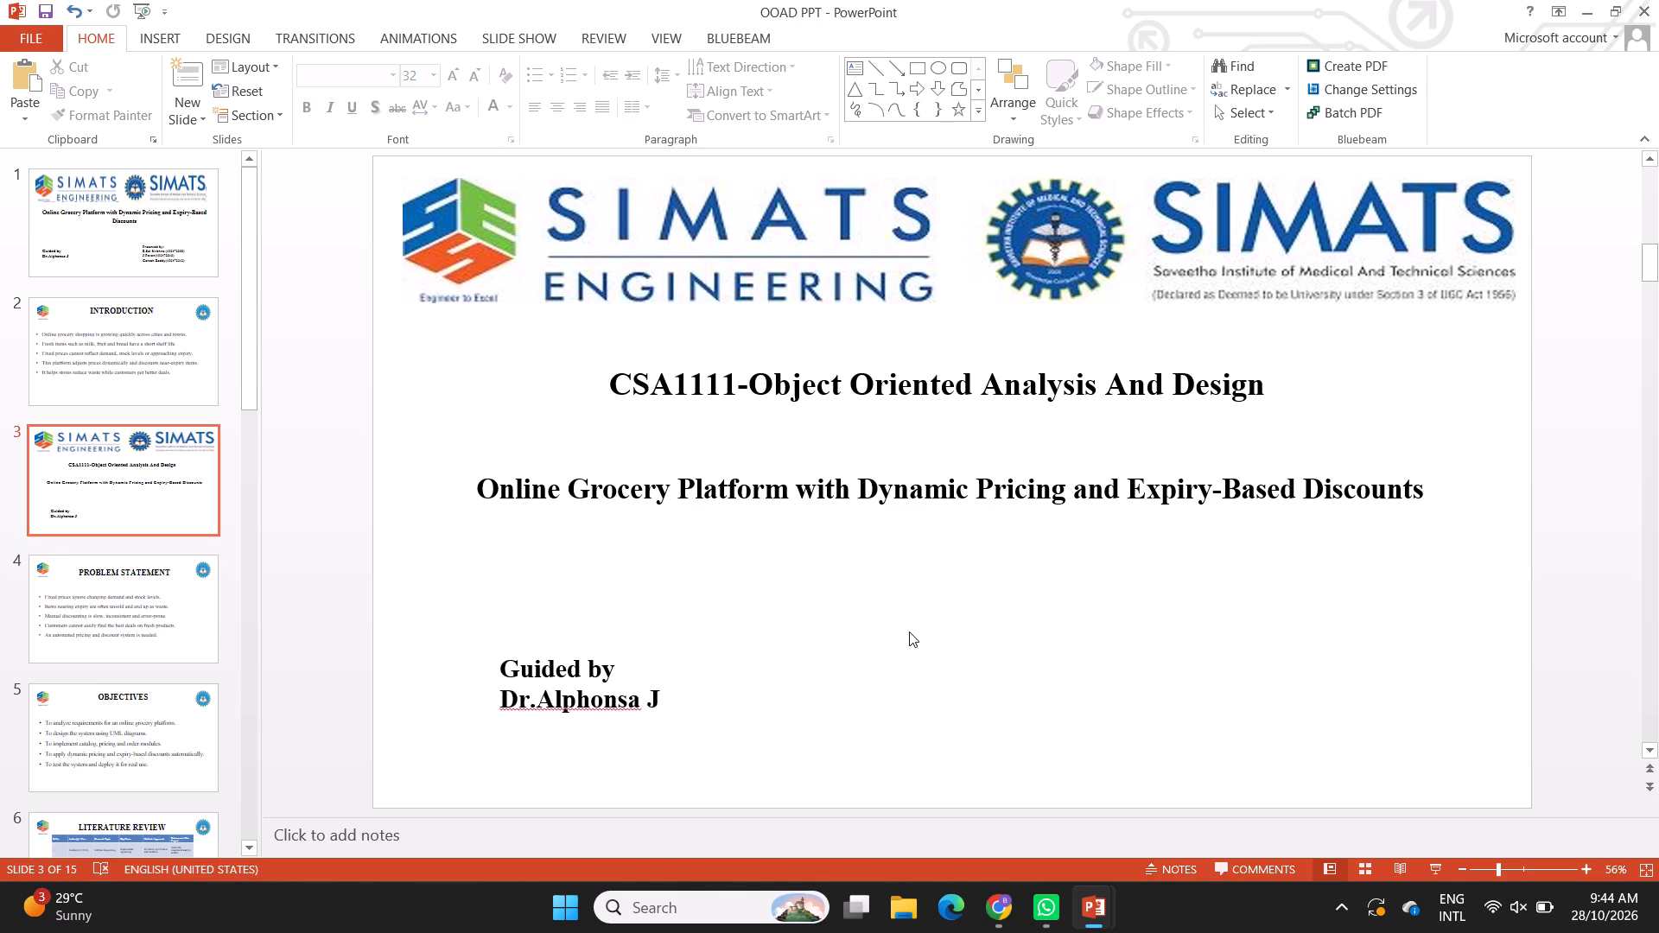
Move the "Guided by" text box on slide 3 slightly up and a touch to the left.
left_click(600, 692)
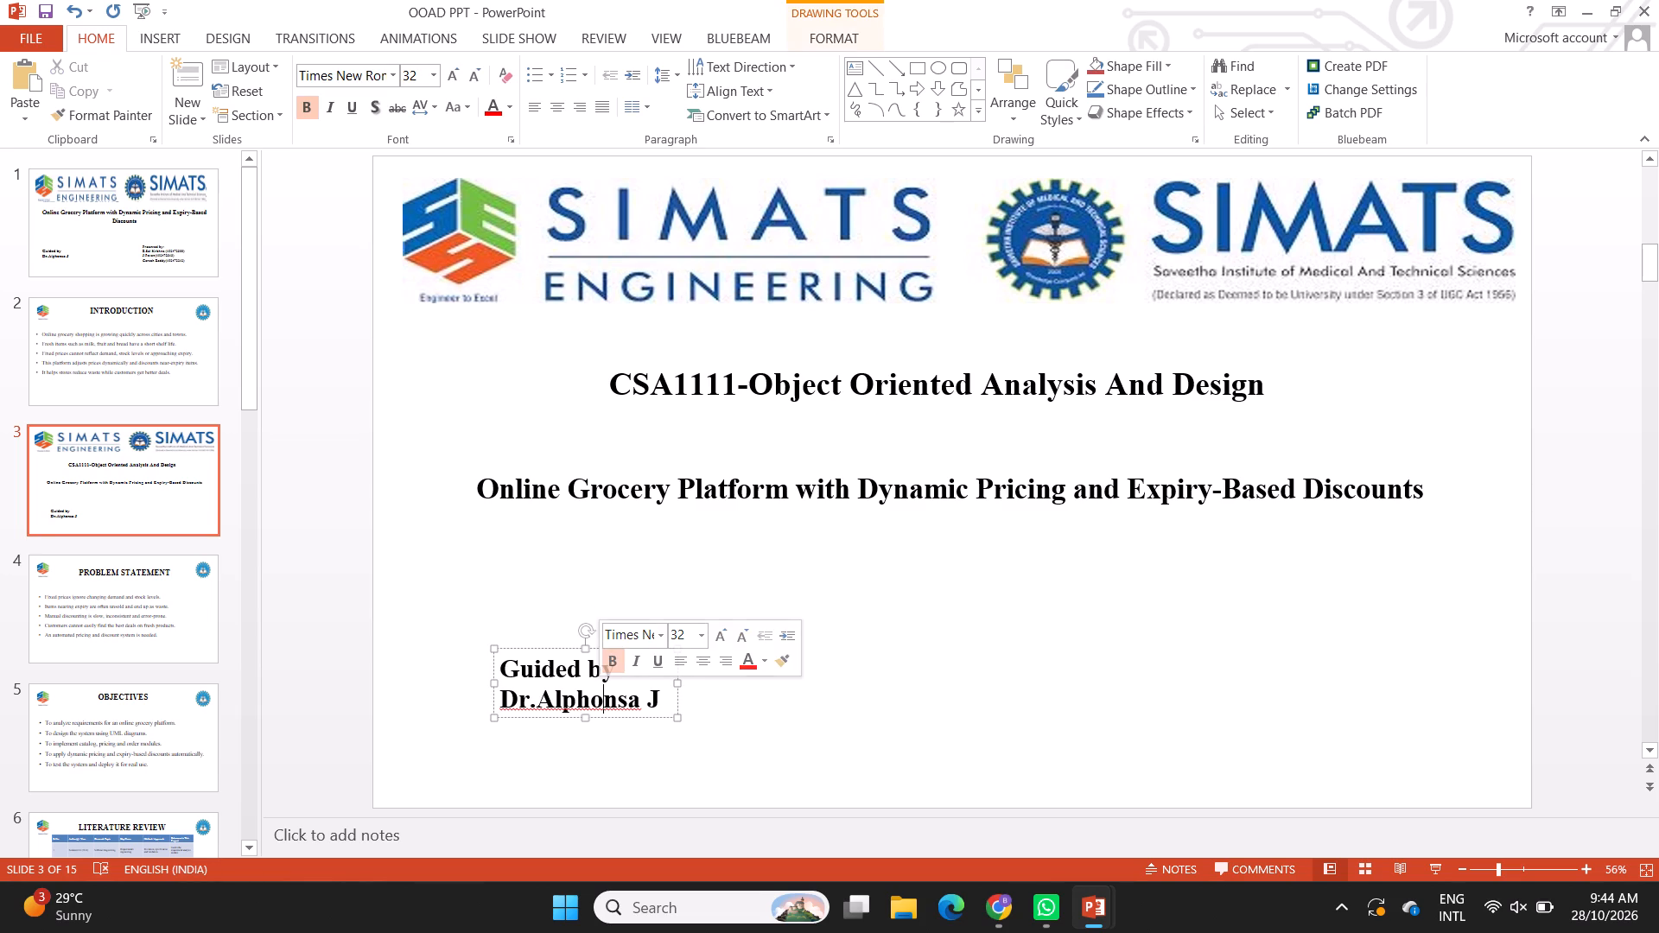
left_click_drag(545, 649, 545, 642)
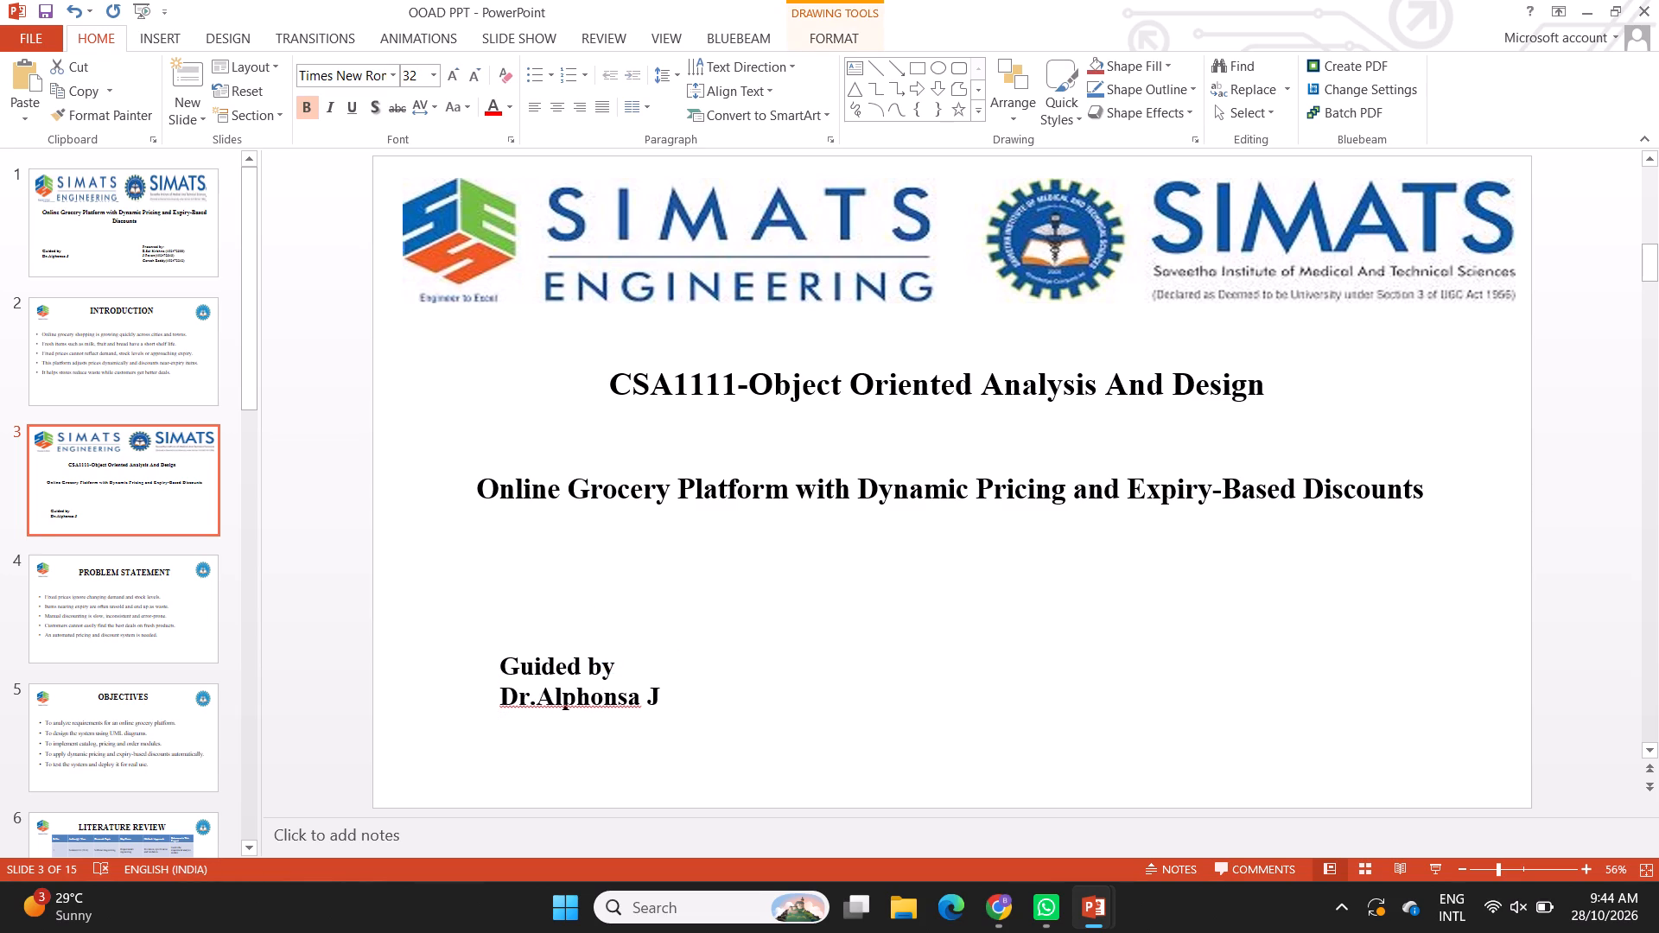
left_click_drag(545, 642, 537, 628)
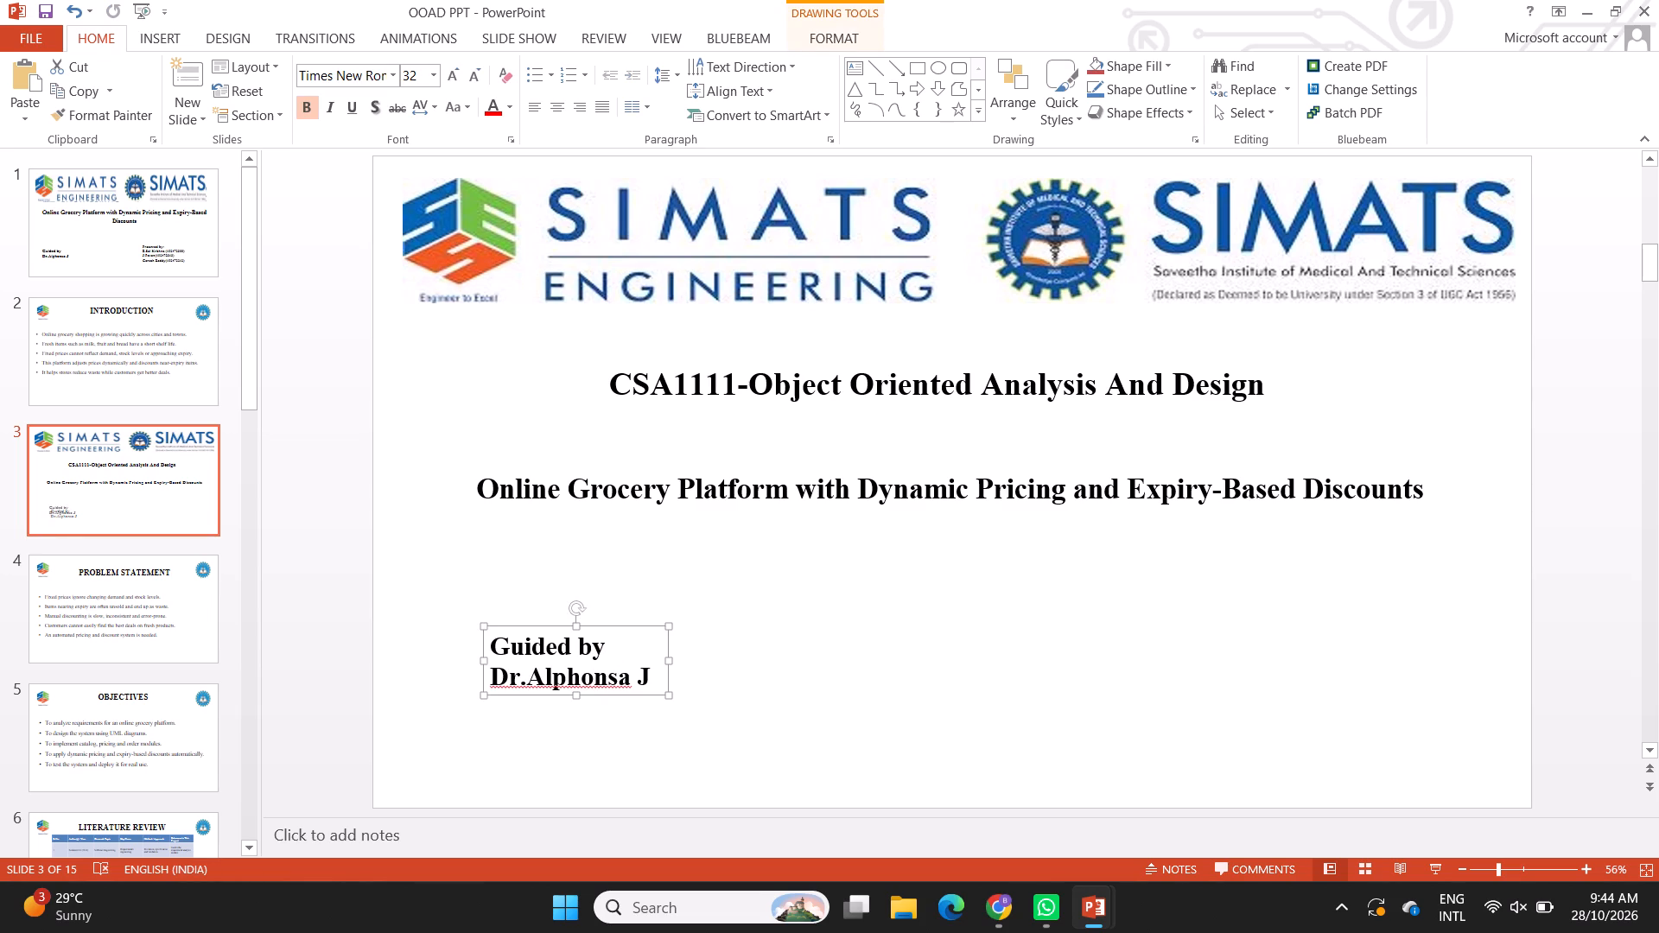
left_click(822, 689)
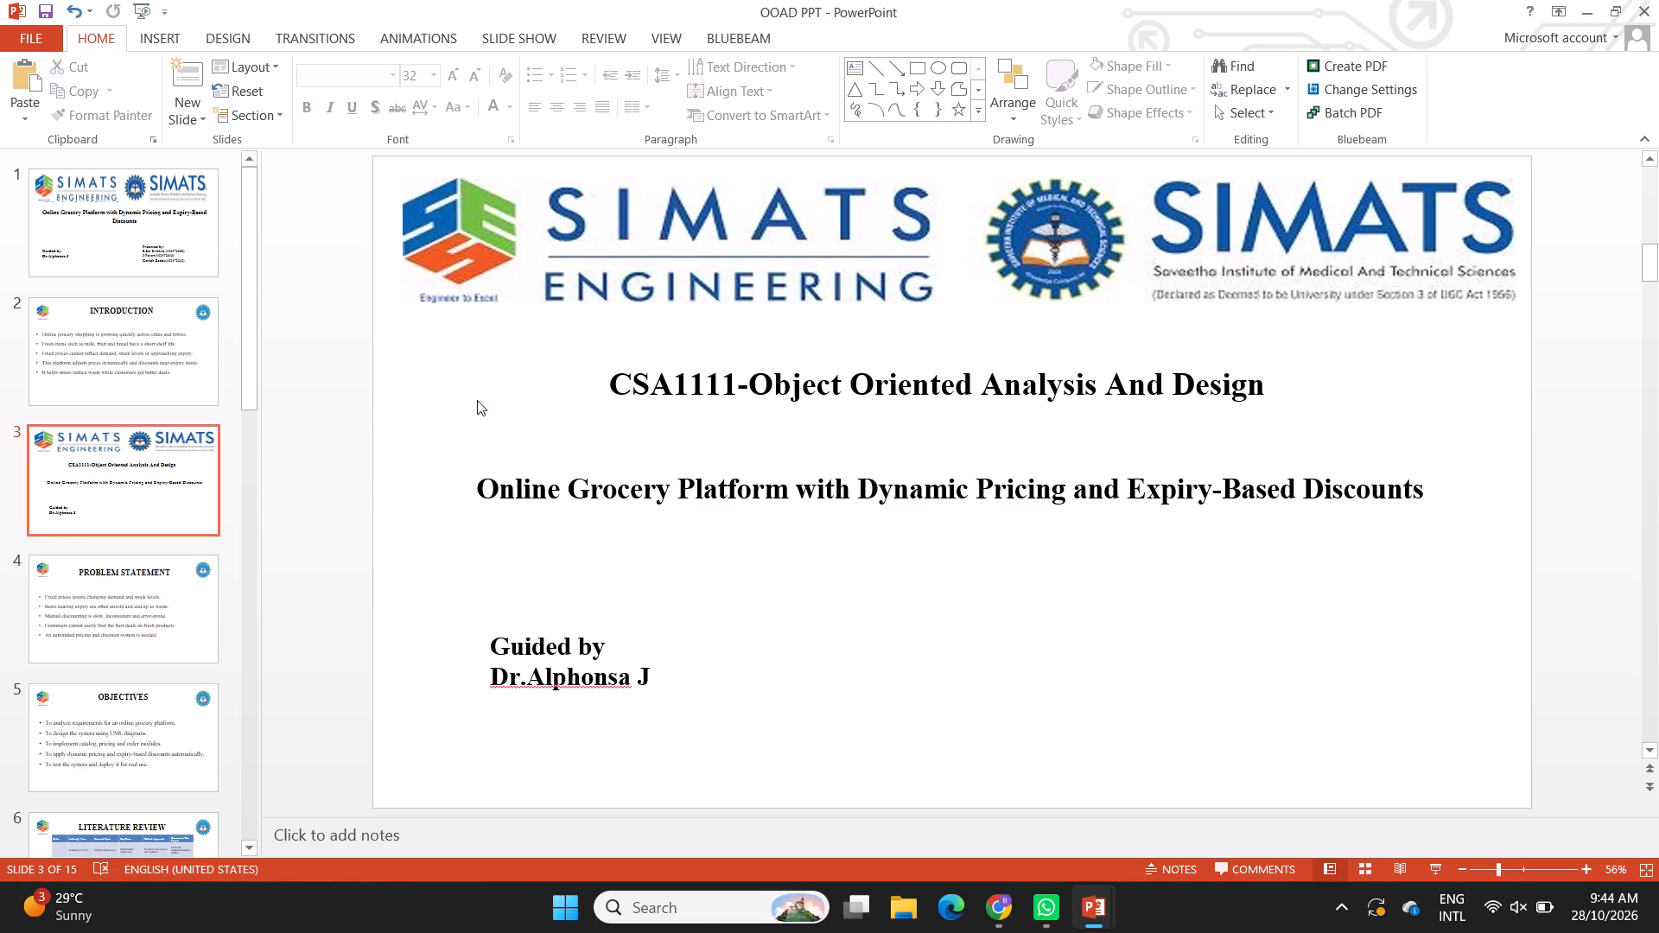
Copy the whole four-line "Presented by:" text listing the presenters from slide 1.
left_click(184, 249)
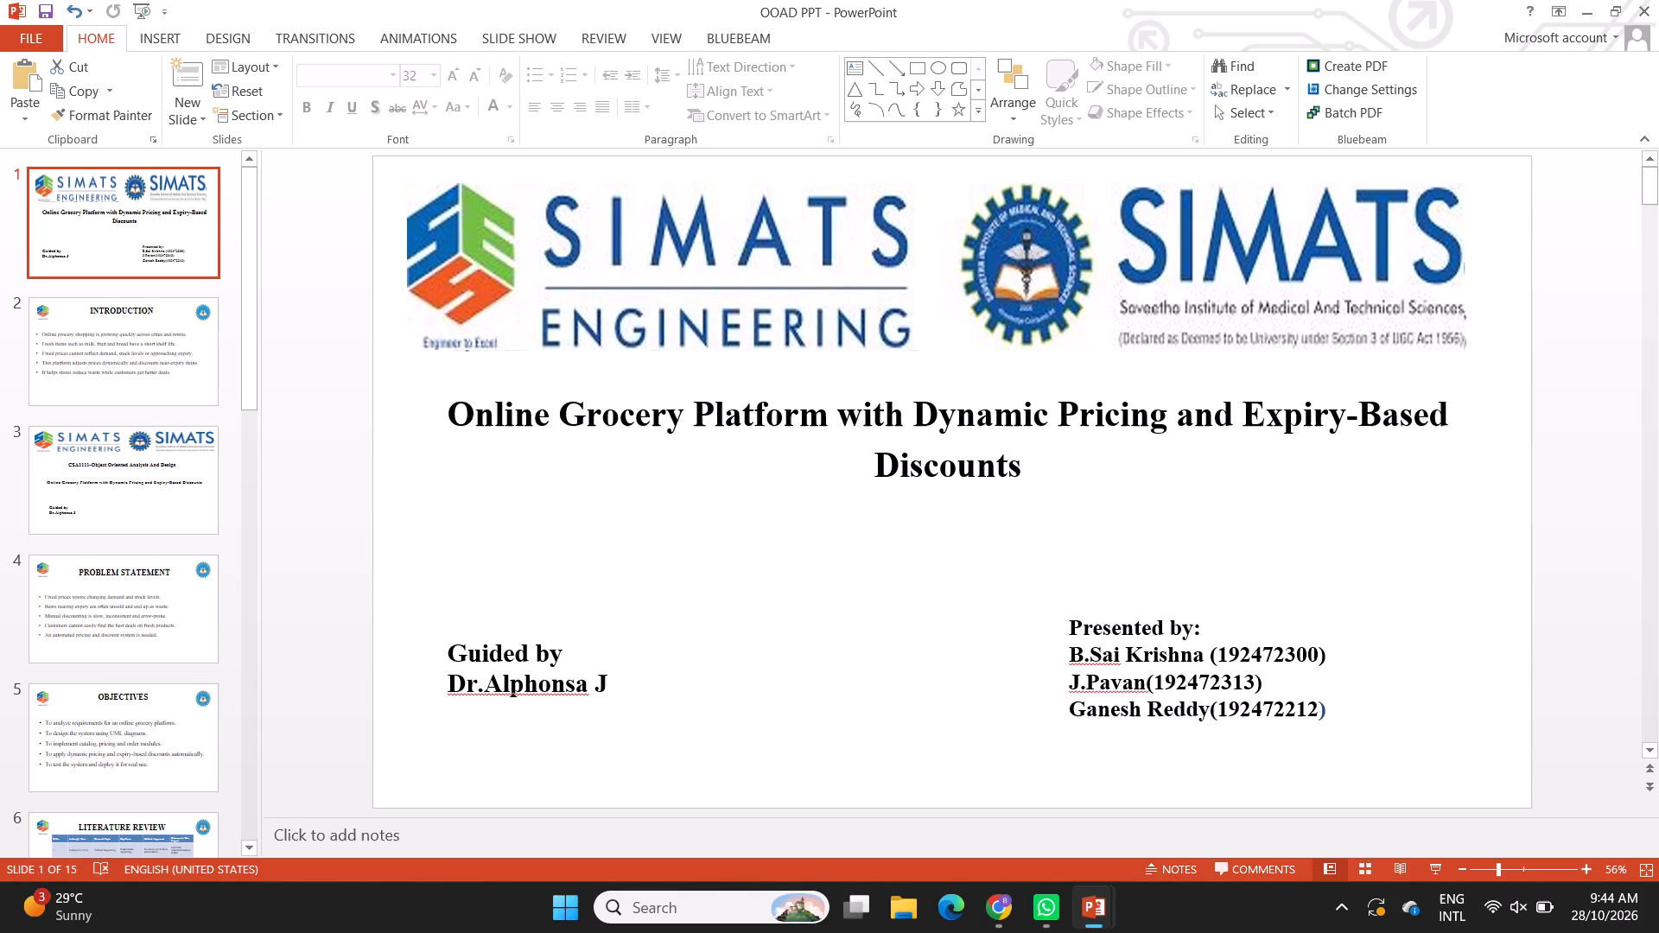
left_click_drag(1071, 632, 1287, 717)
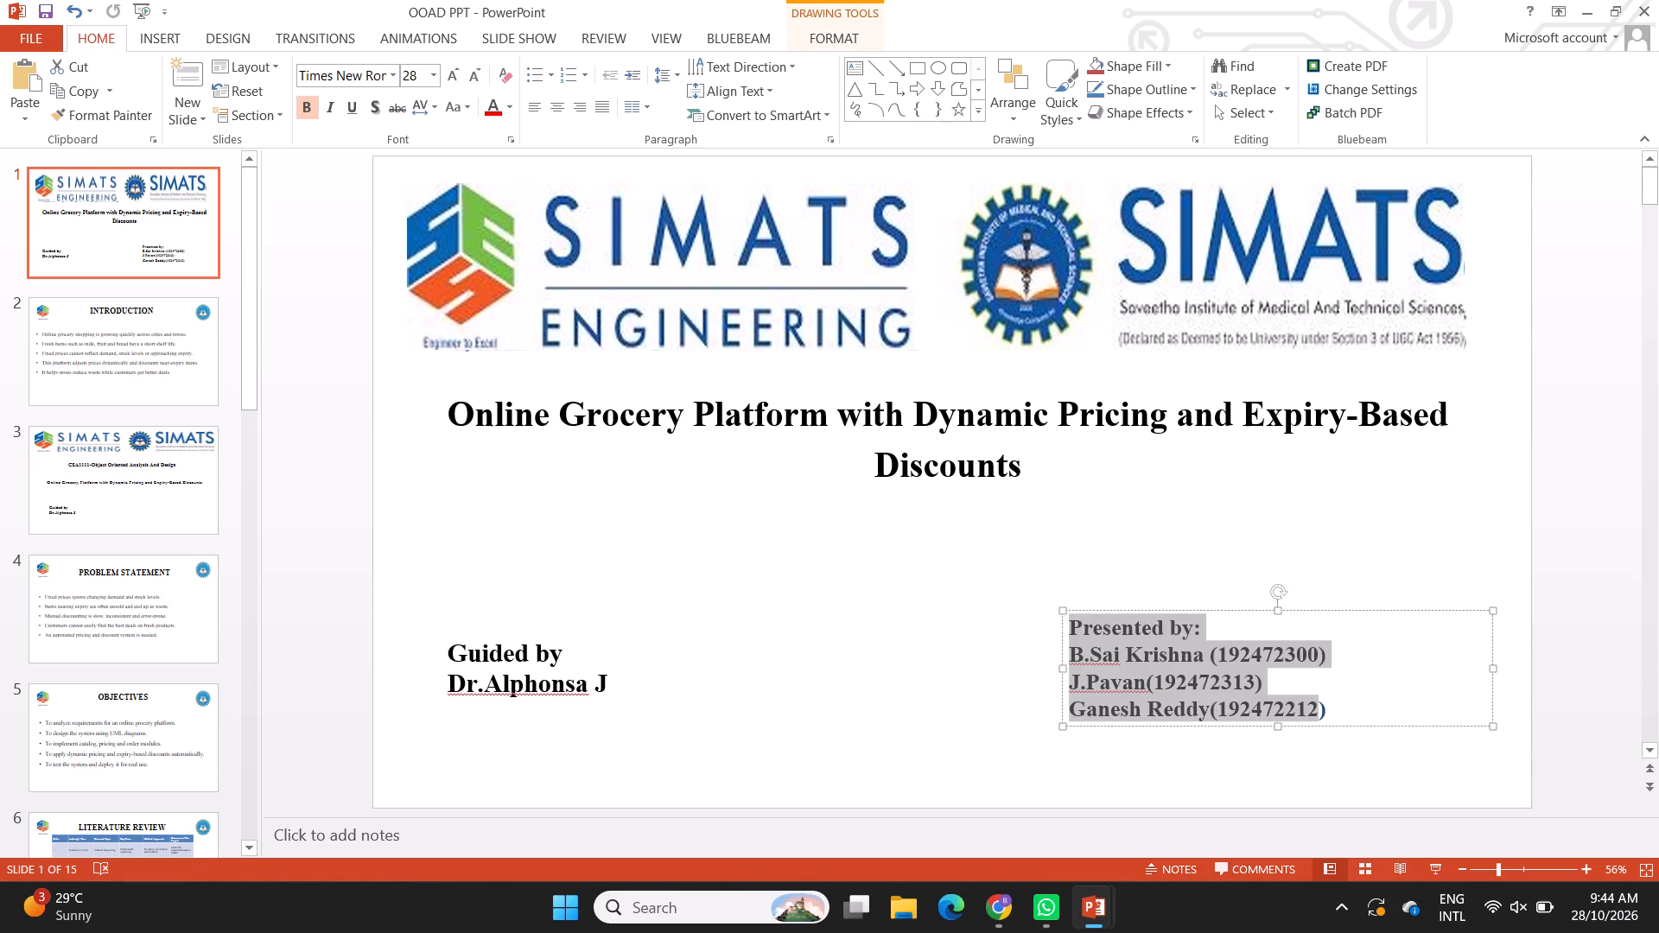
left_click_drag(1287, 717, 1331, 713)
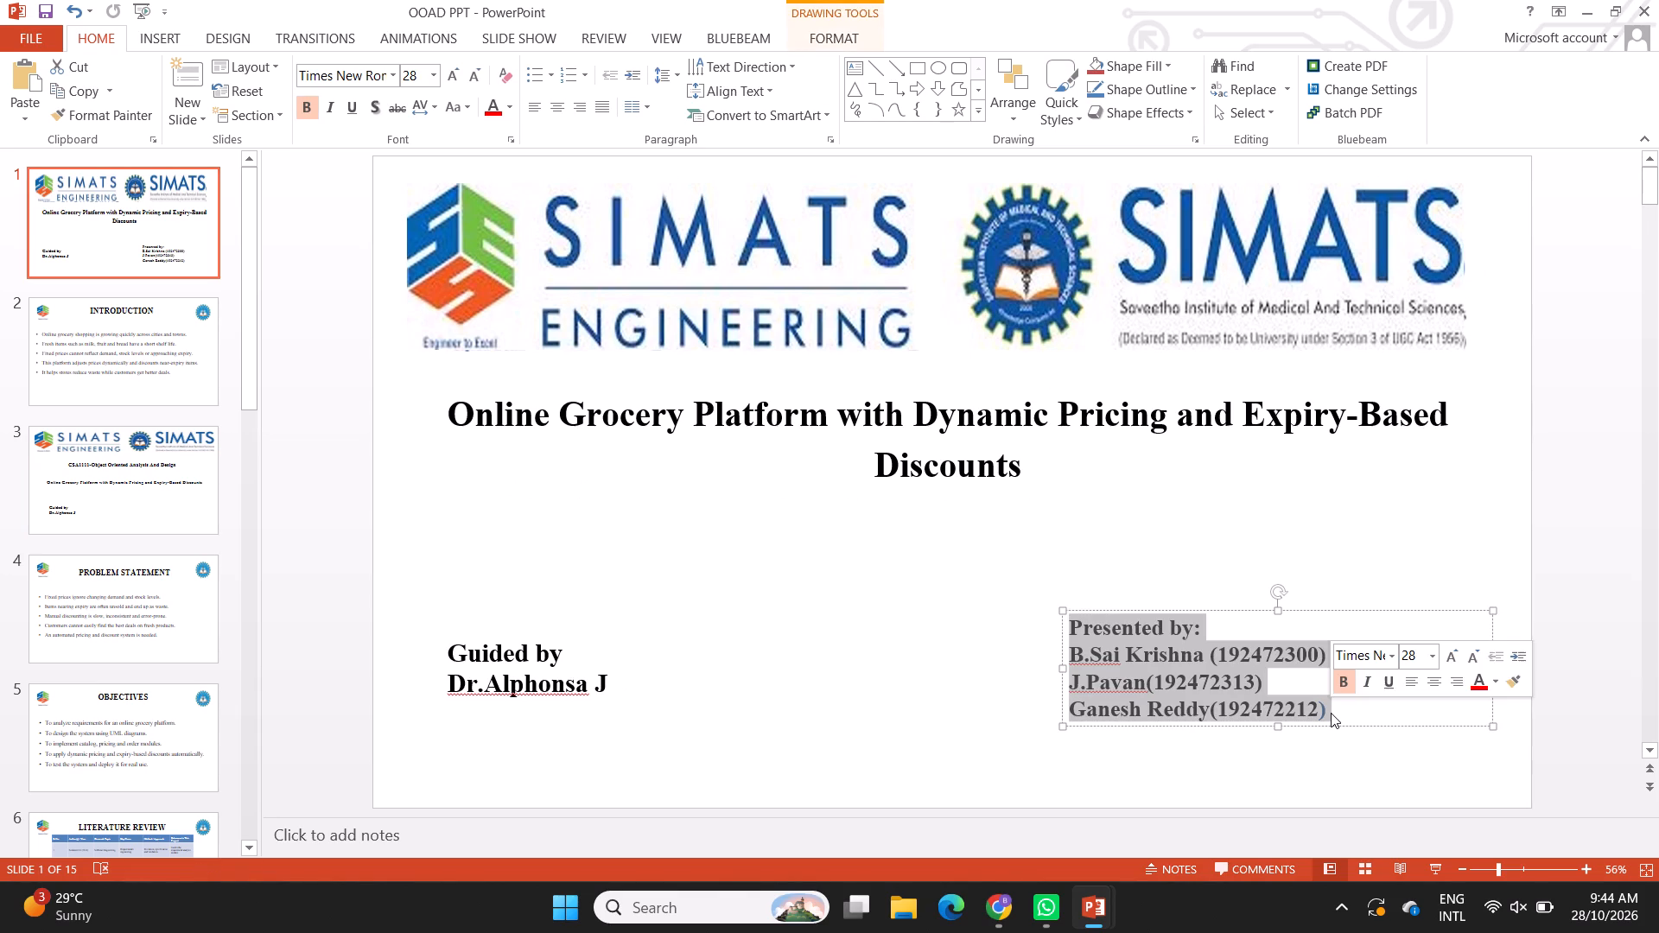
key("ctrl+c")
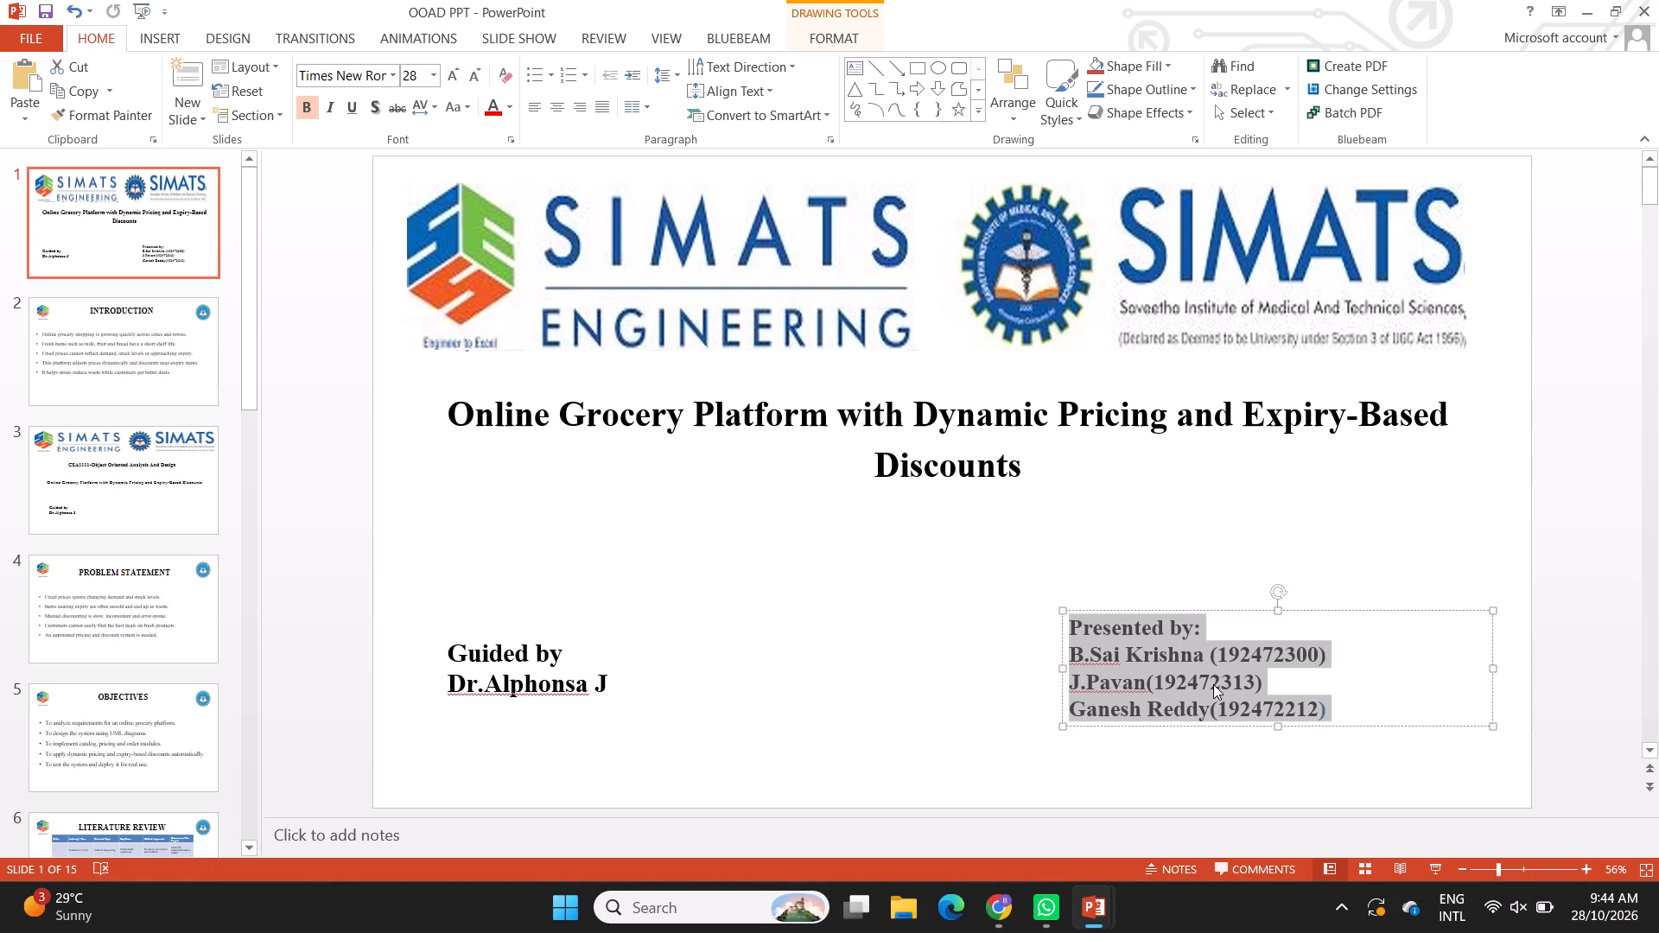
Paste the copied "Presented by:" text onto slide 3 and move it below the project title, into the slide's lower-right area.
left_click(202, 470)
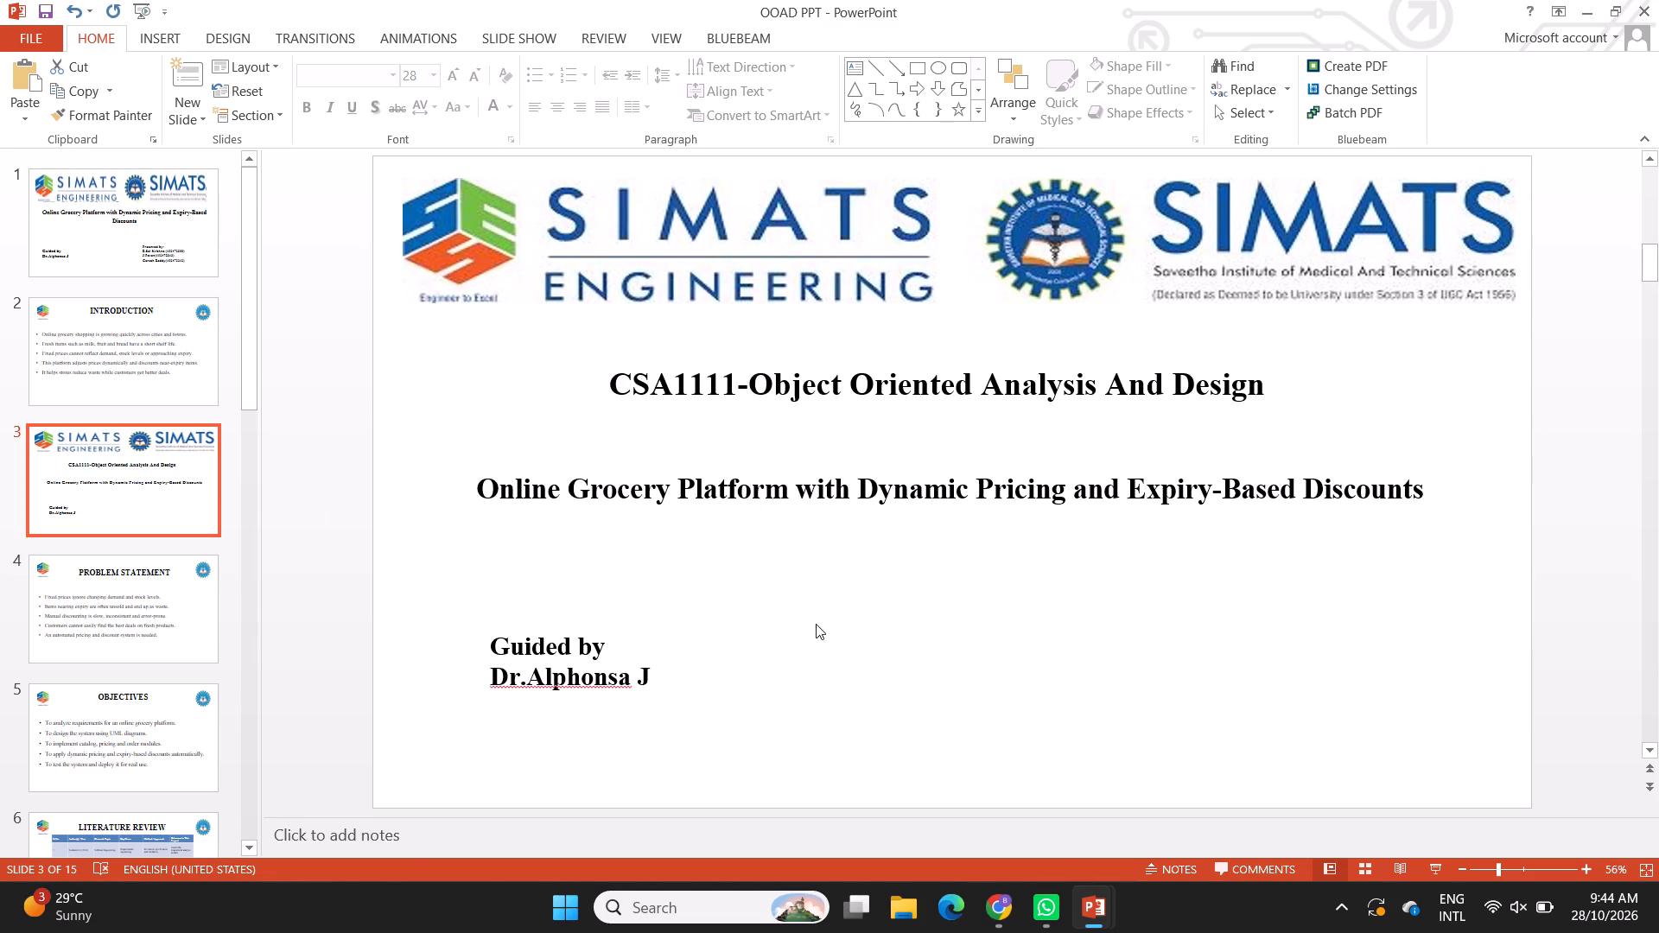
left_click(1268, 656)
key("ctrl+v")
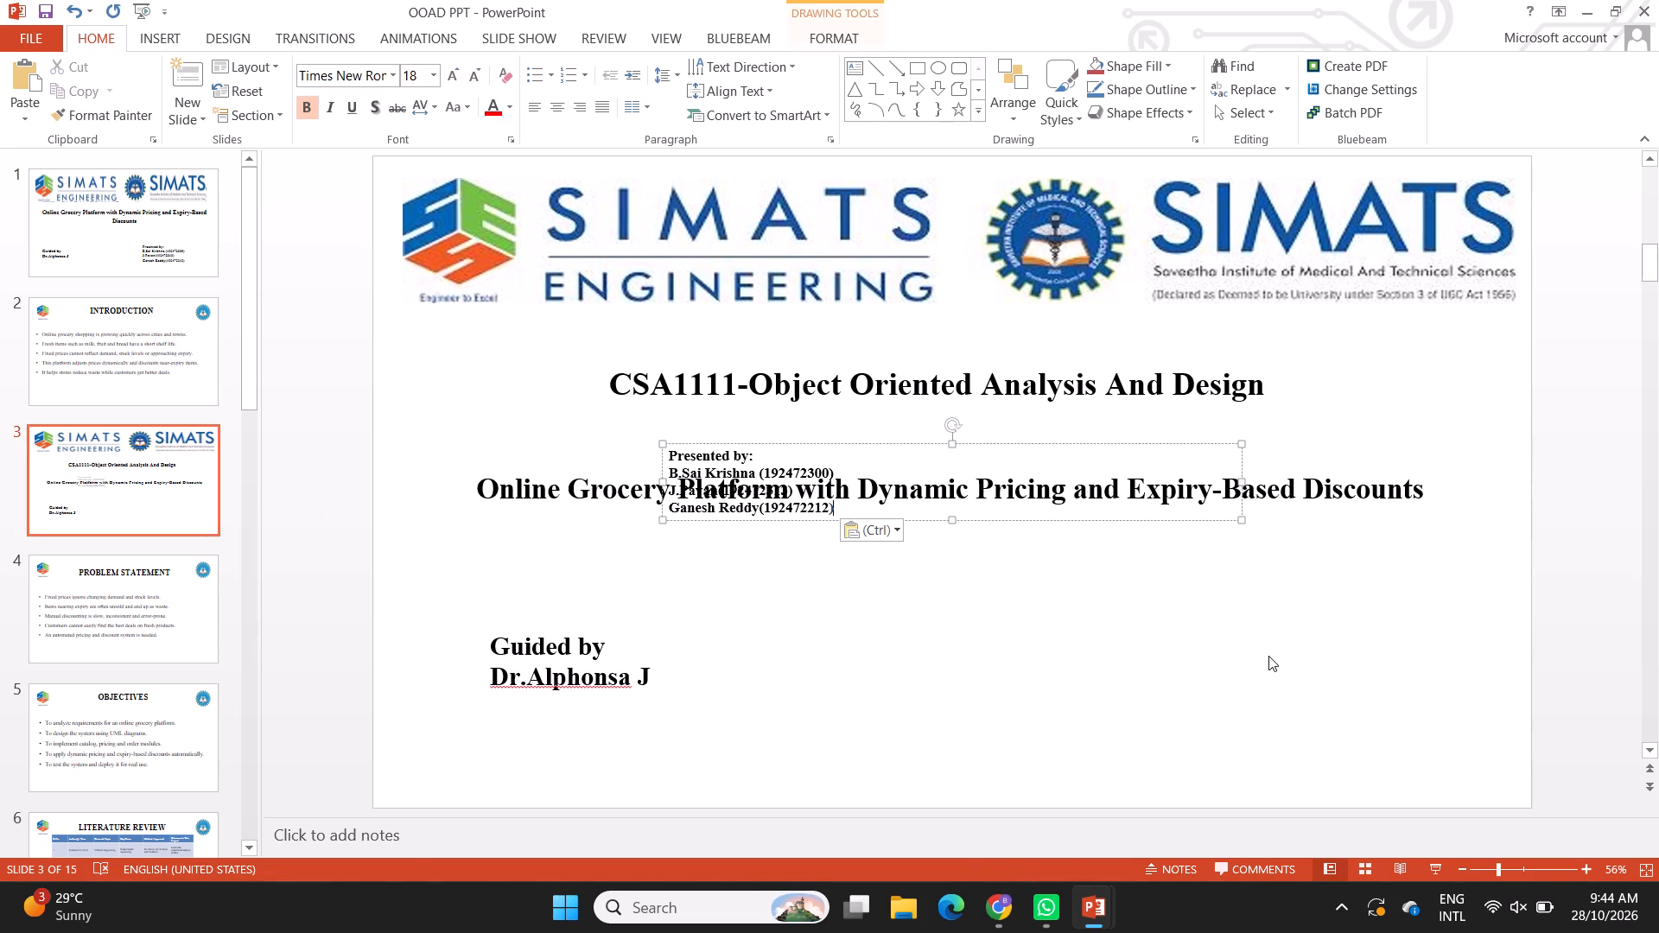
left_click_drag(889, 437, 1281, 612)
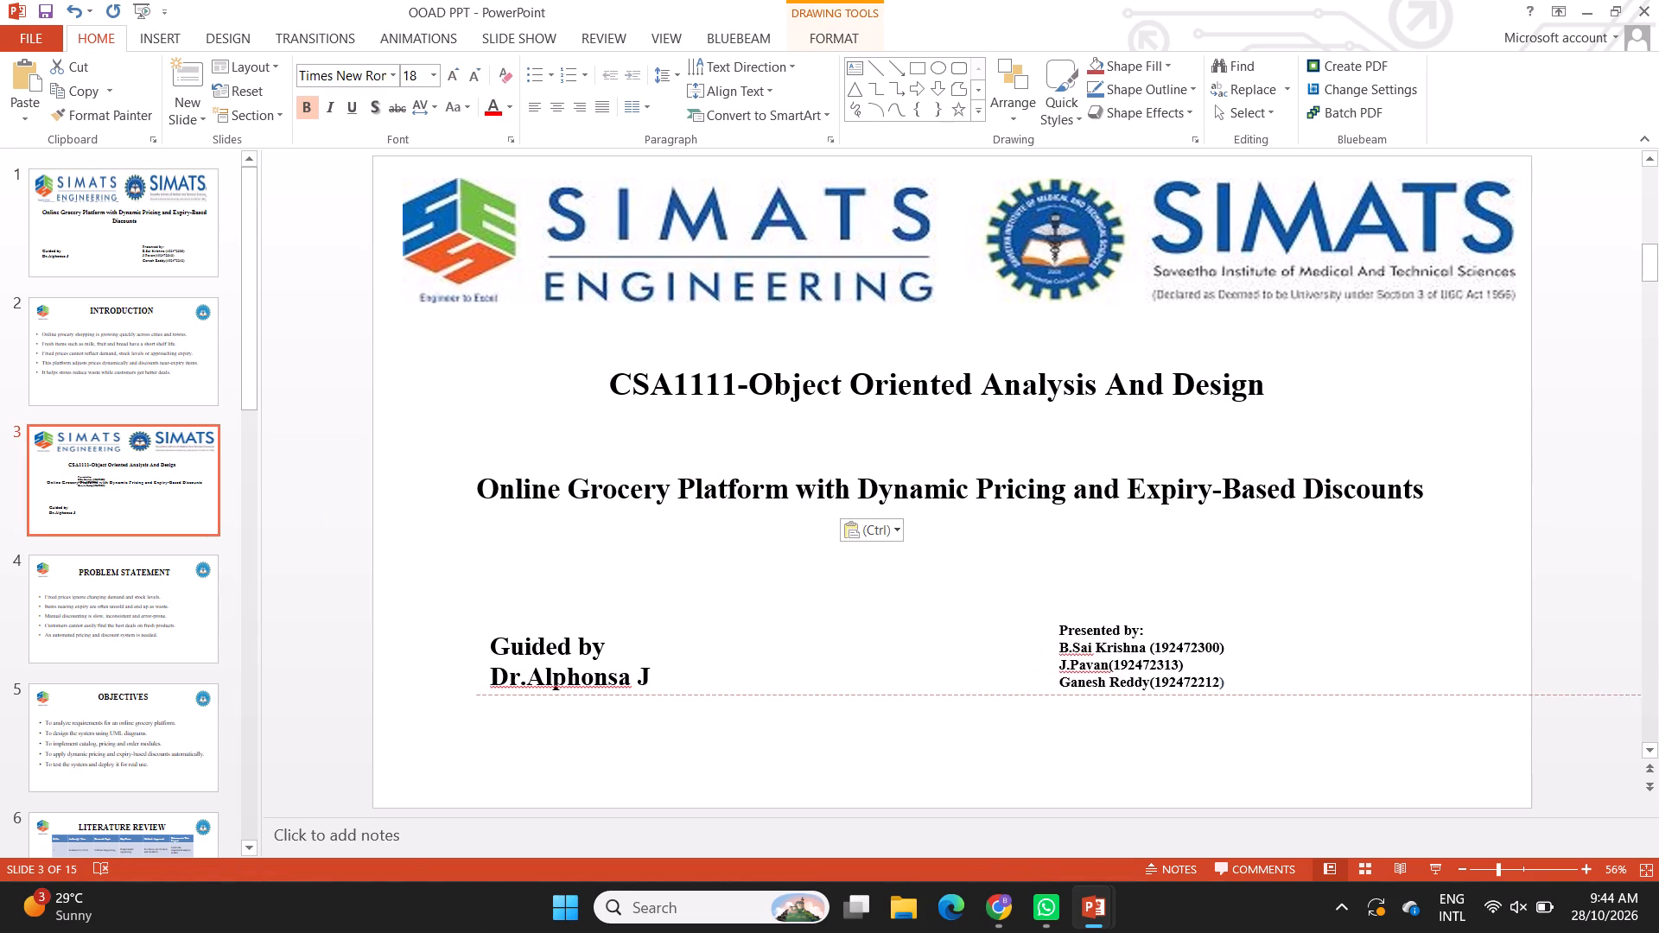
left_click_drag(1281, 612, 1446, 634)
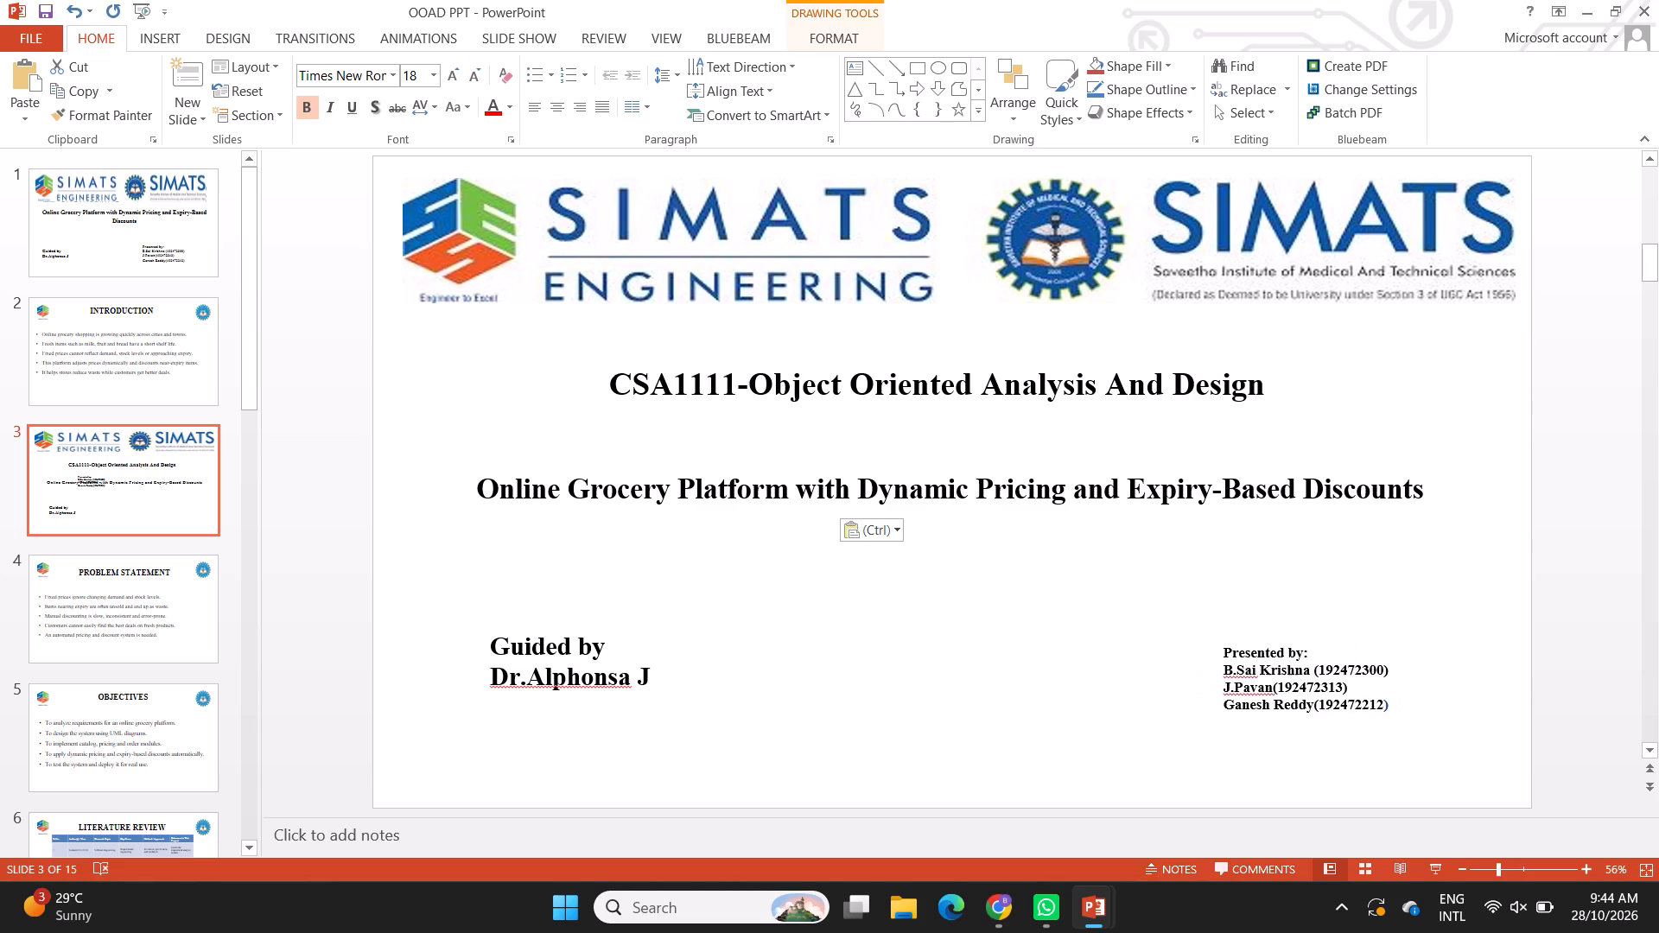
left_click_drag(1446, 634, 1439, 625)
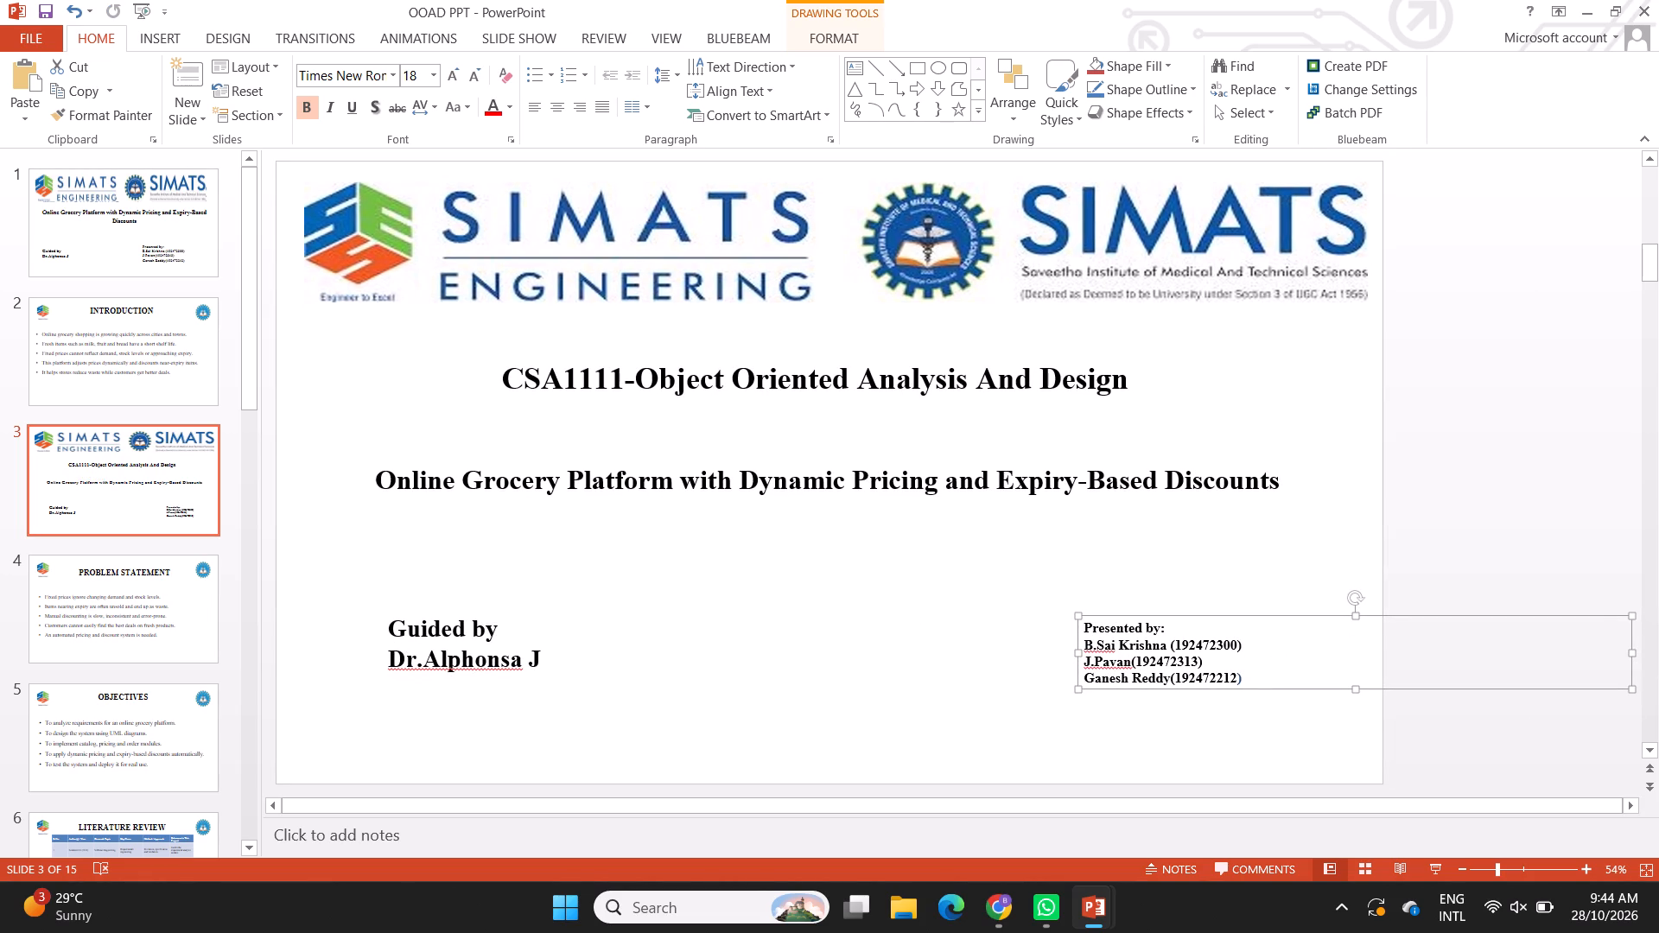
Shift the "Presented by:" text box back left onto the slide and narrow it to about 21% of the slide width.
left_click_drag(1636, 656, 1475, 657)
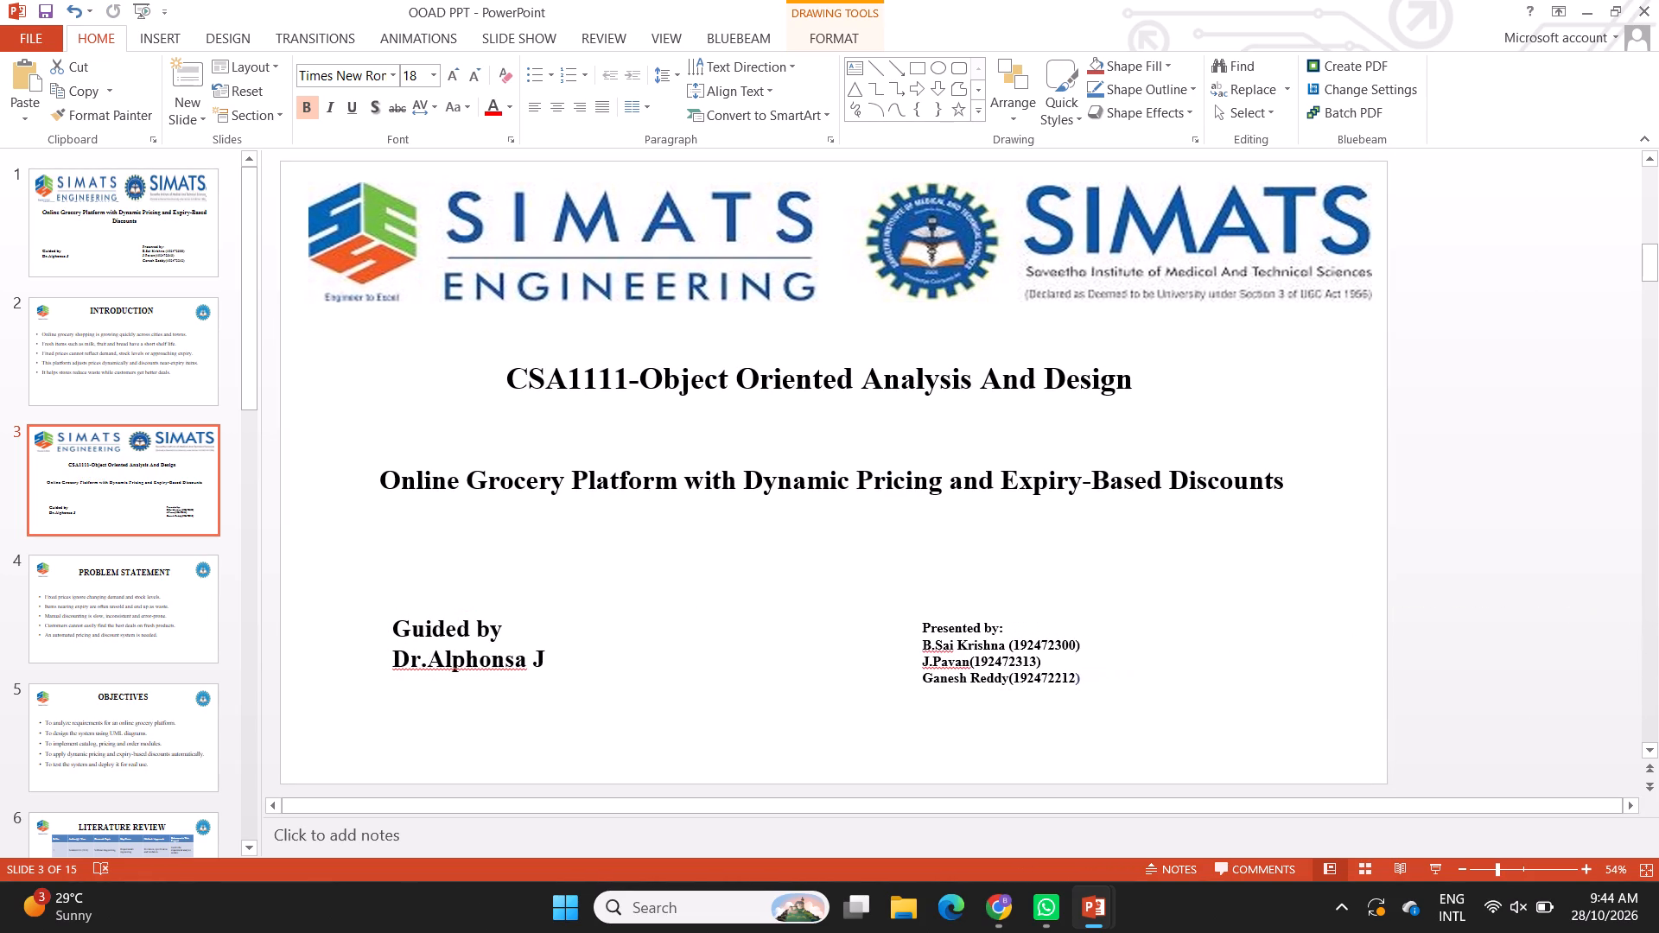
left_click_drag(1475, 657, 1455, 661)
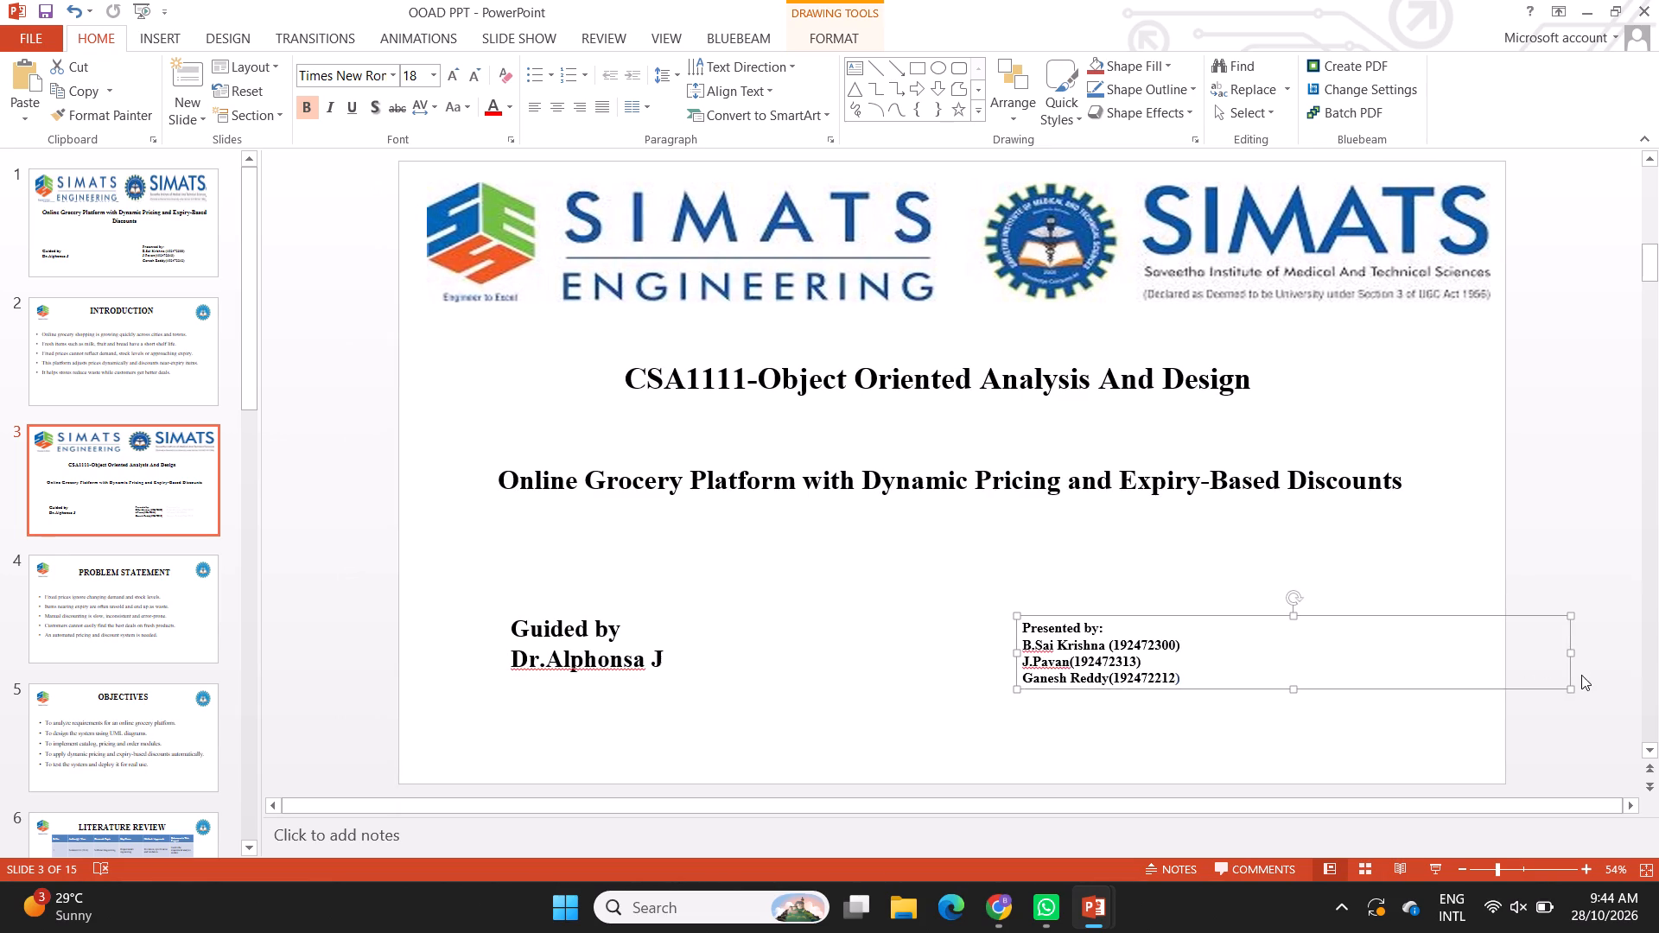
left_click_drag(1574, 689, 1471, 688)
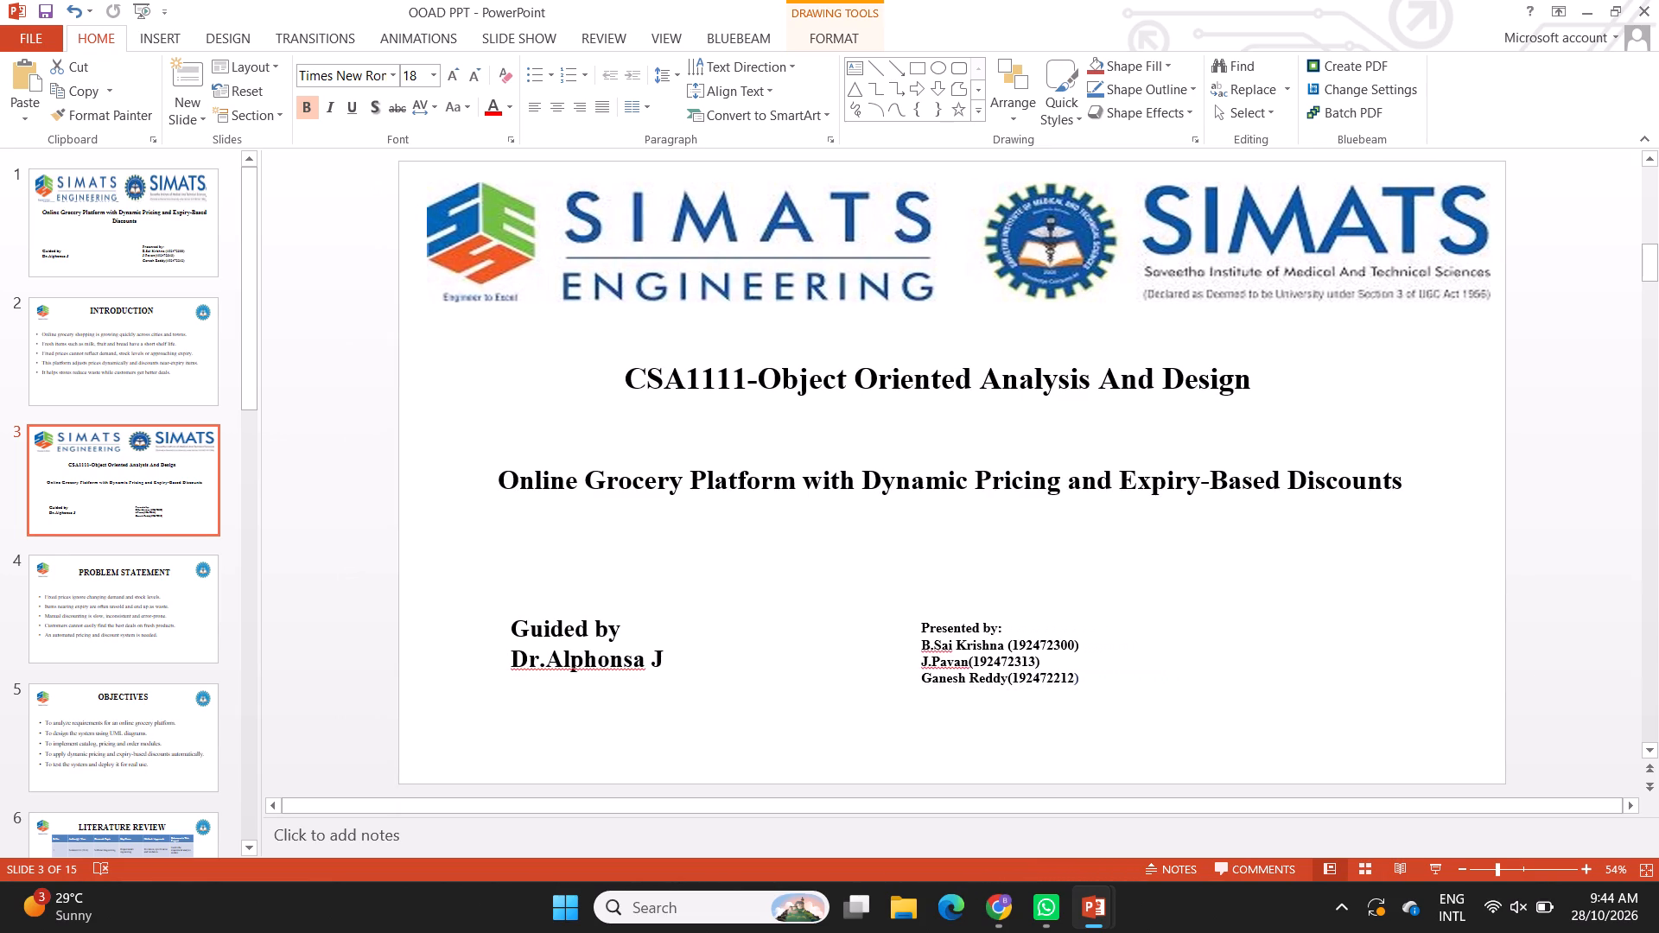
left_click_drag(1471, 688, 1475, 686)
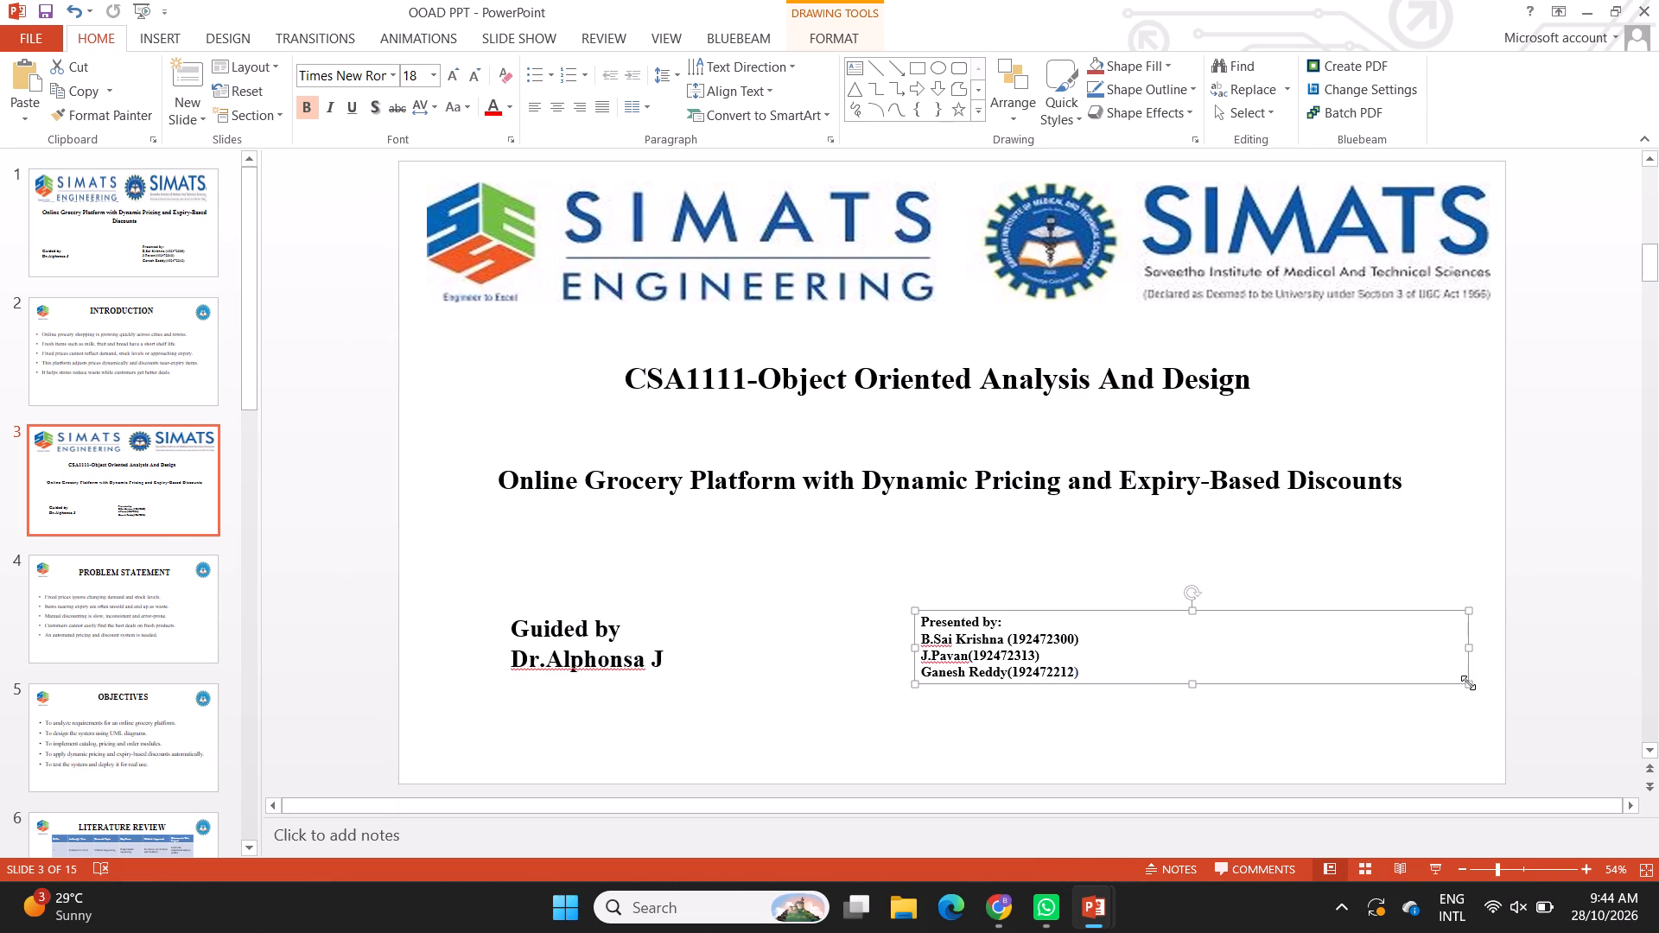
left_click_drag(1469, 682, 1141, 682)
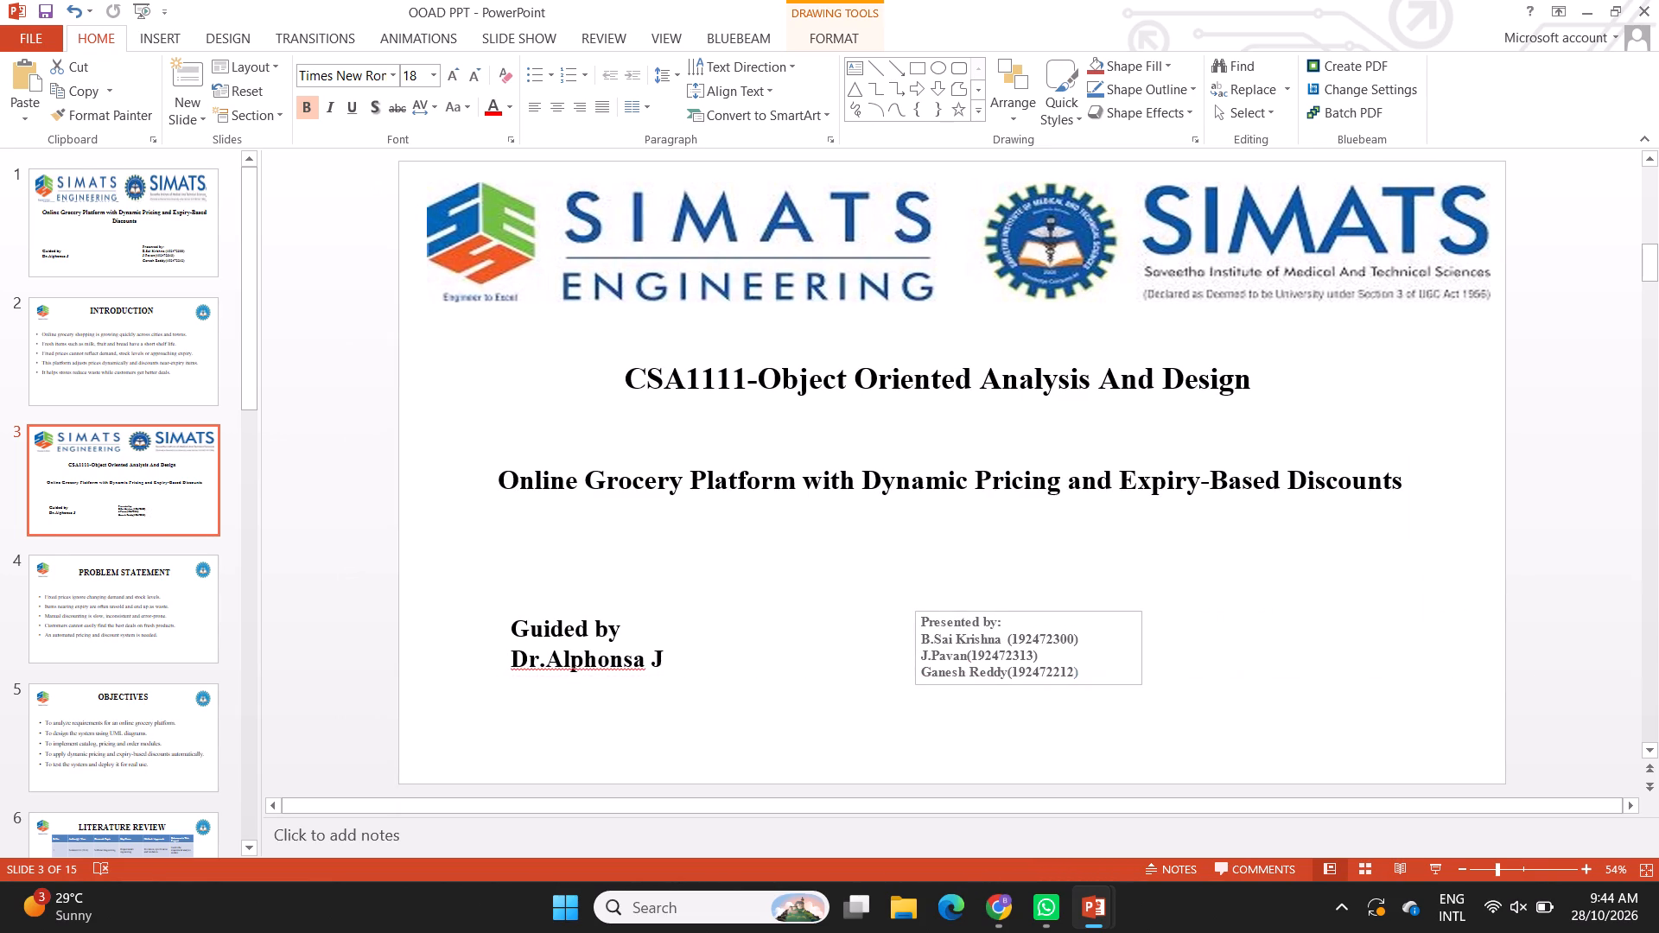
left_click_drag(1141, 682, 1142, 695)
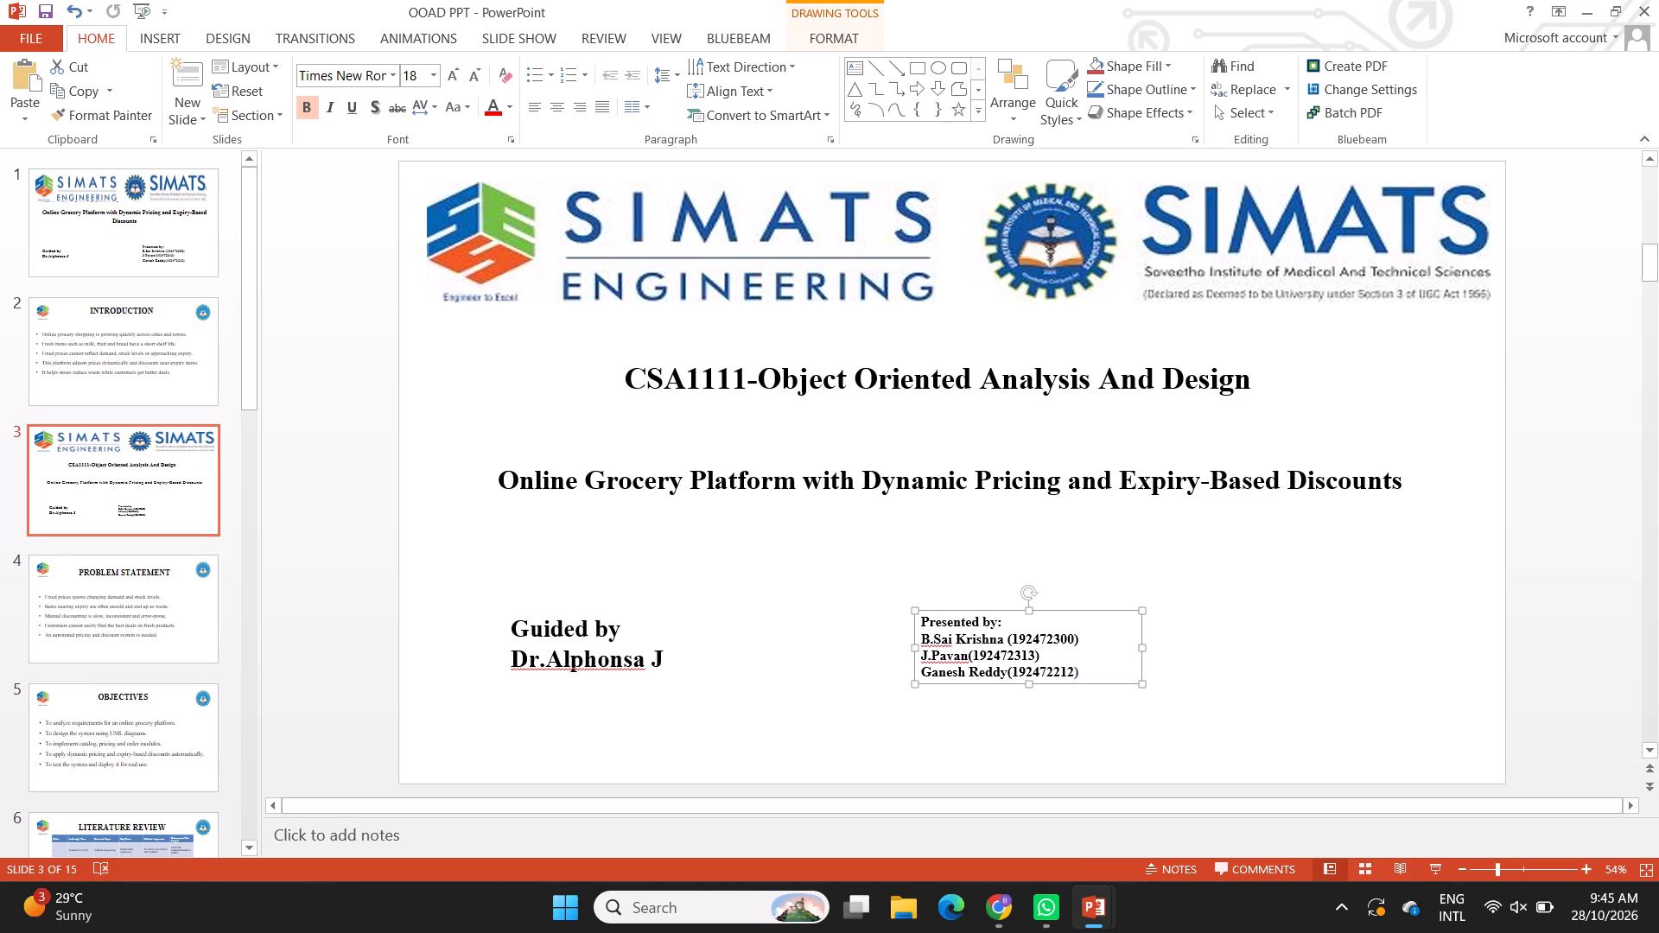
Move the "Presented by:" text box to slide 3's lower-right area, level with the "Guided by" text.
left_click_drag(974, 612, 1217, 612)
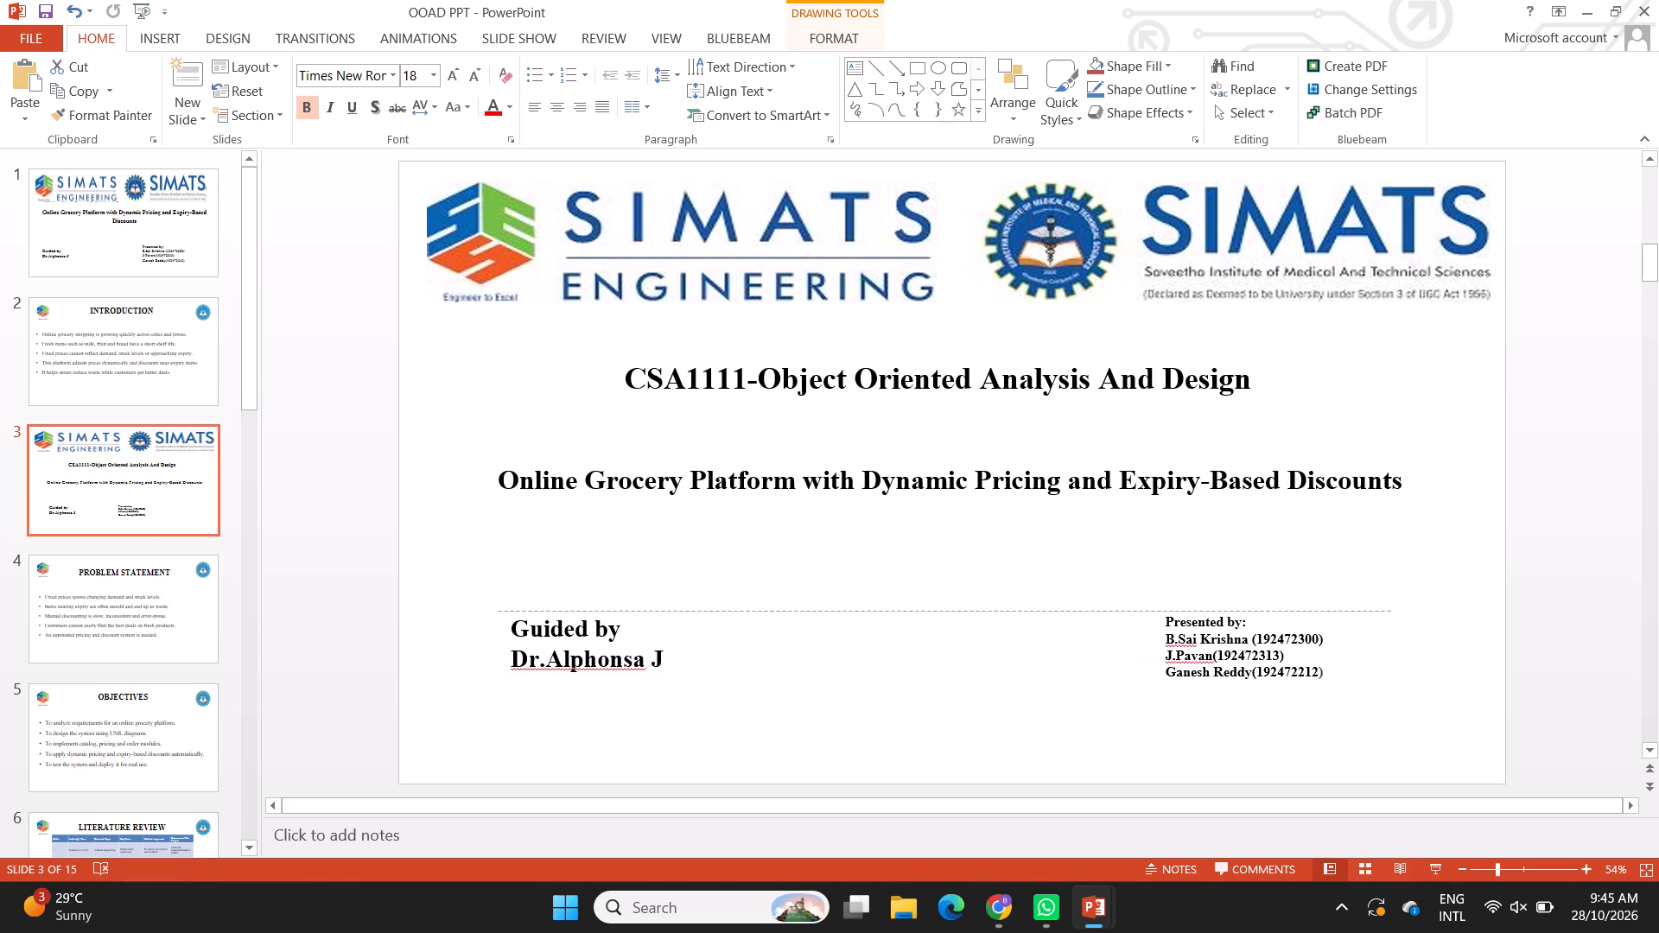
left_click_drag(1217, 612, 1262, 605)
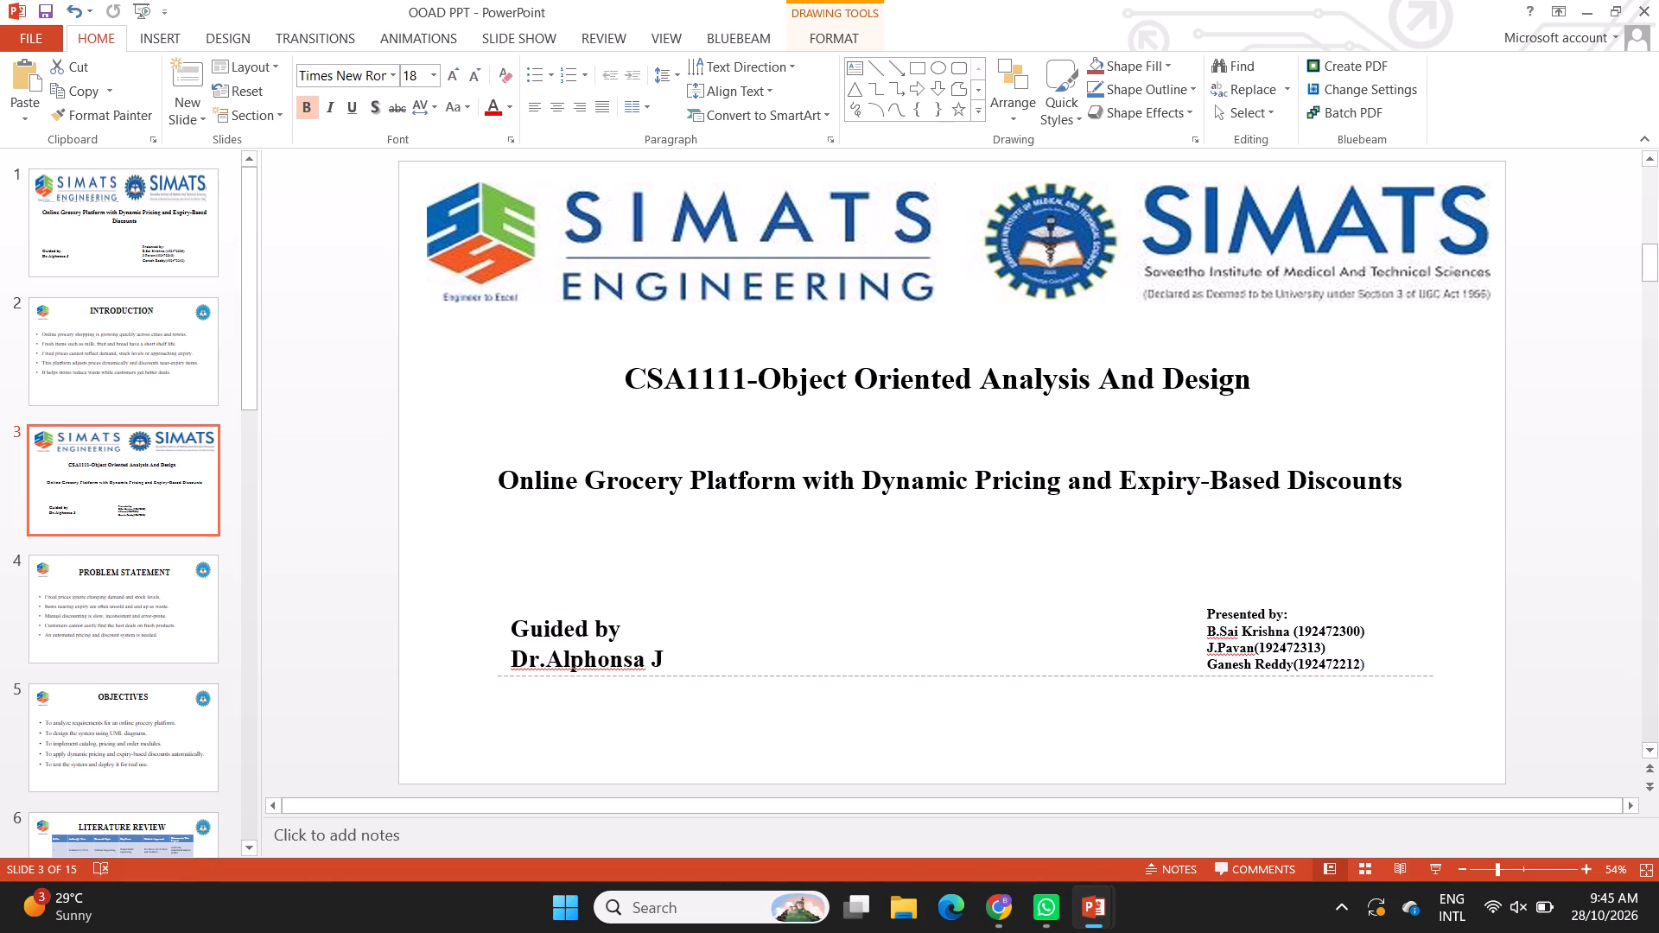
left_click_drag(1262, 605, 1257, 619)
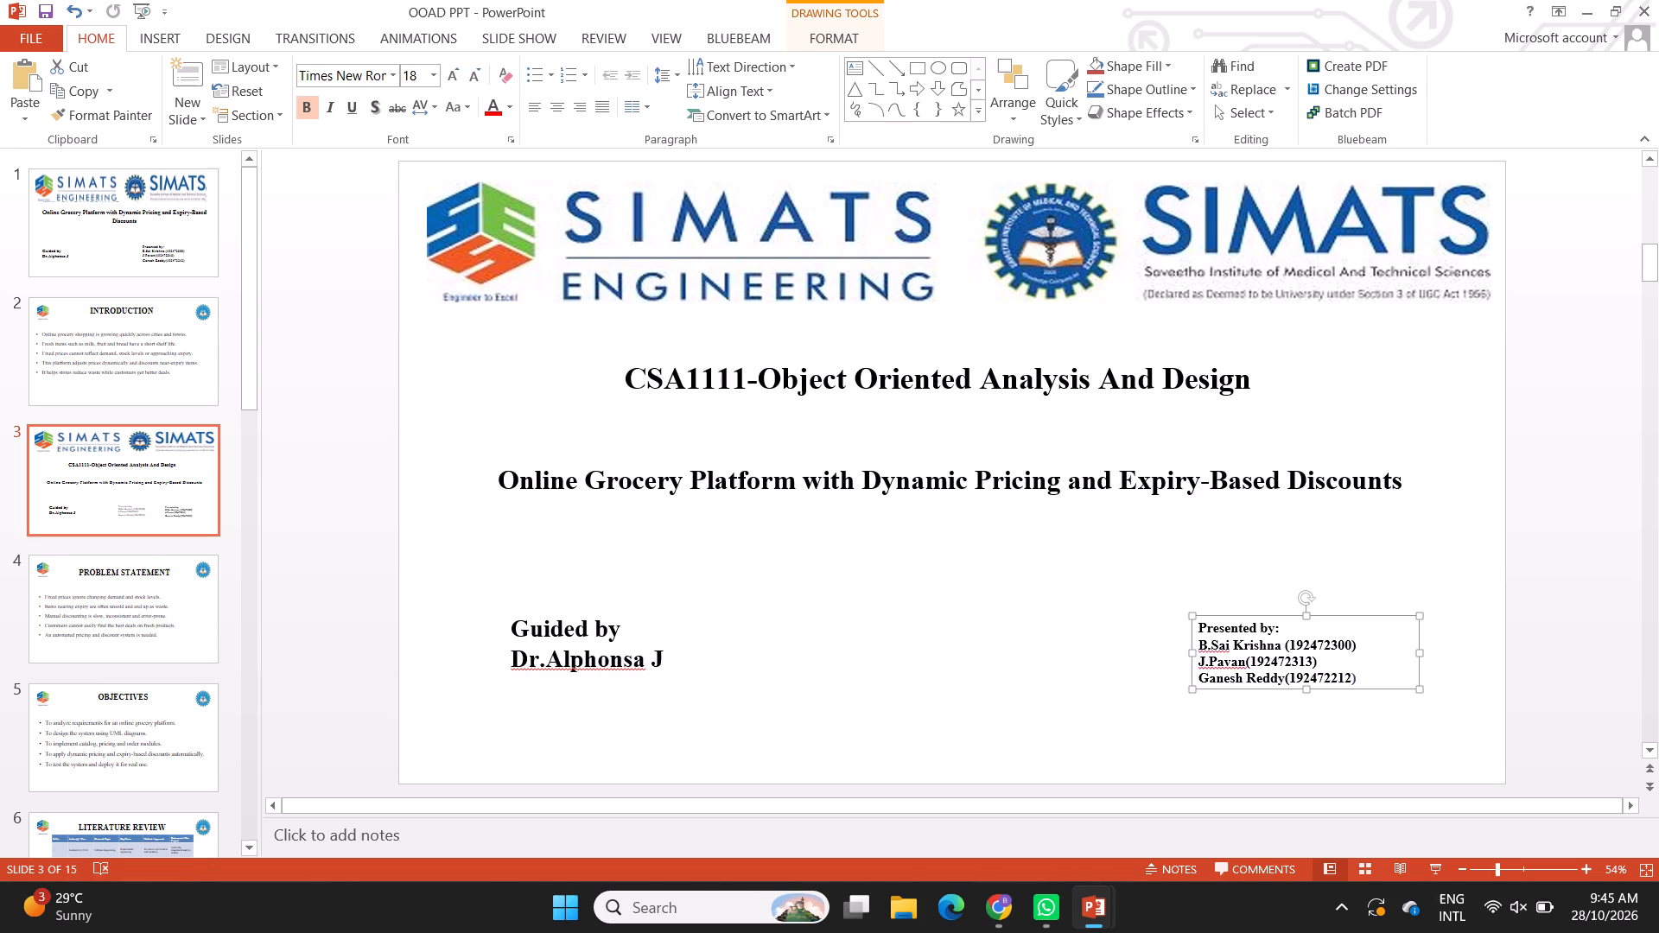
Set all lines of the "Presented by:" text on slide 3 to font size 28.
left_click_drag(1204, 631, 1308, 663)
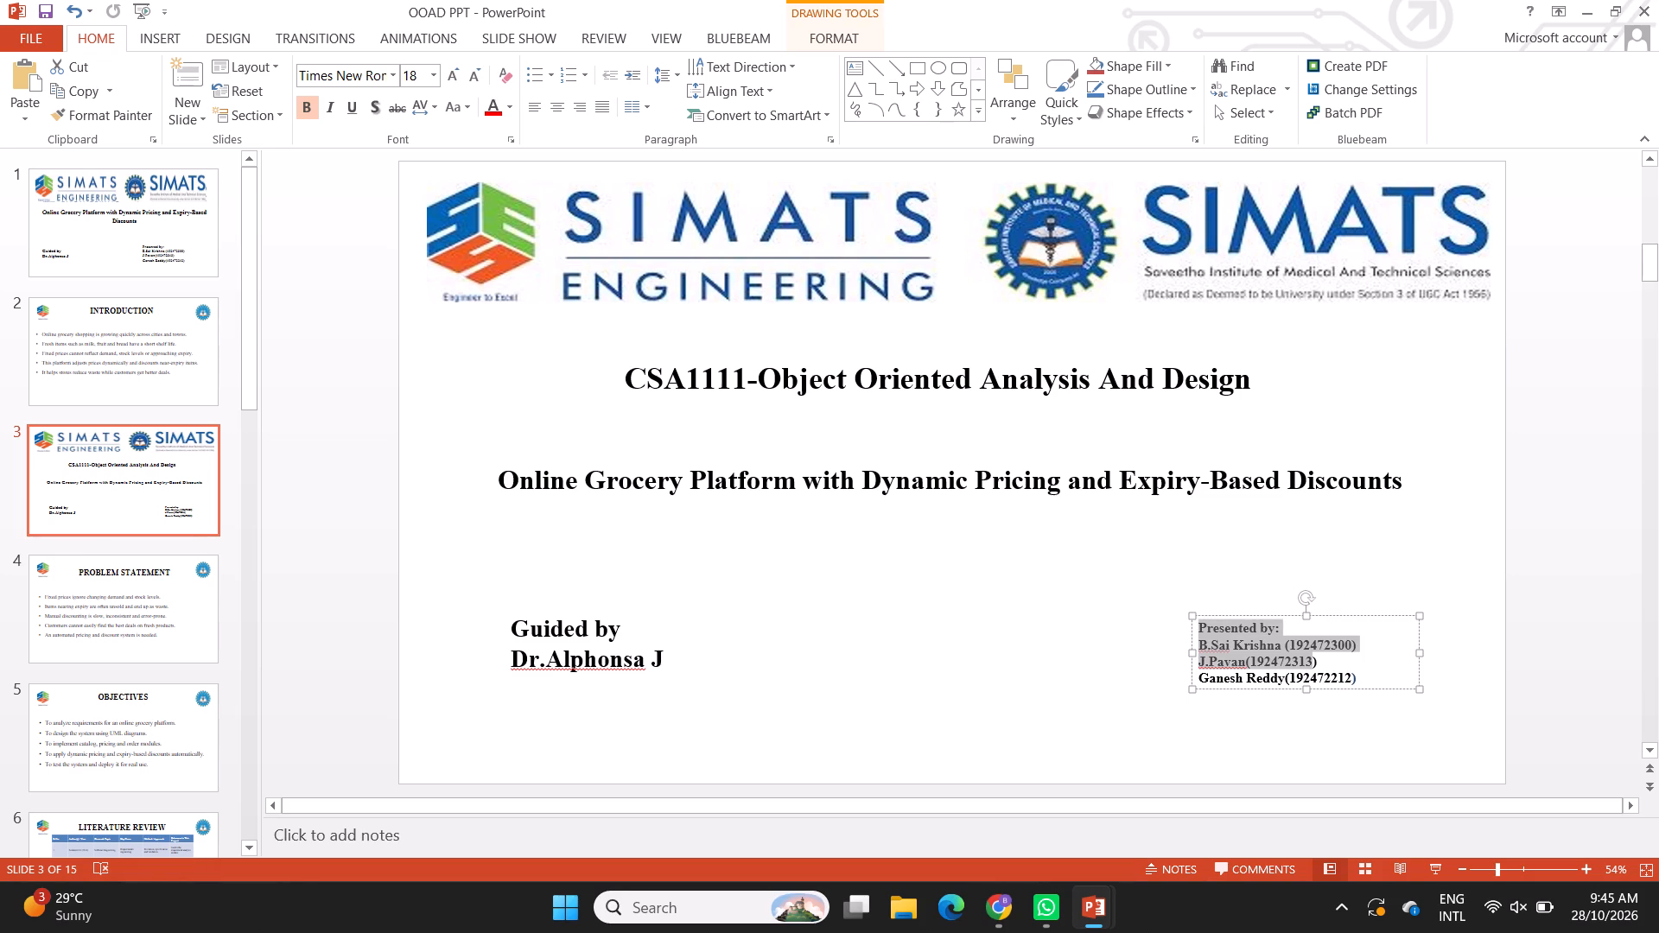
left_click_drag(1308, 663, 1368, 694)
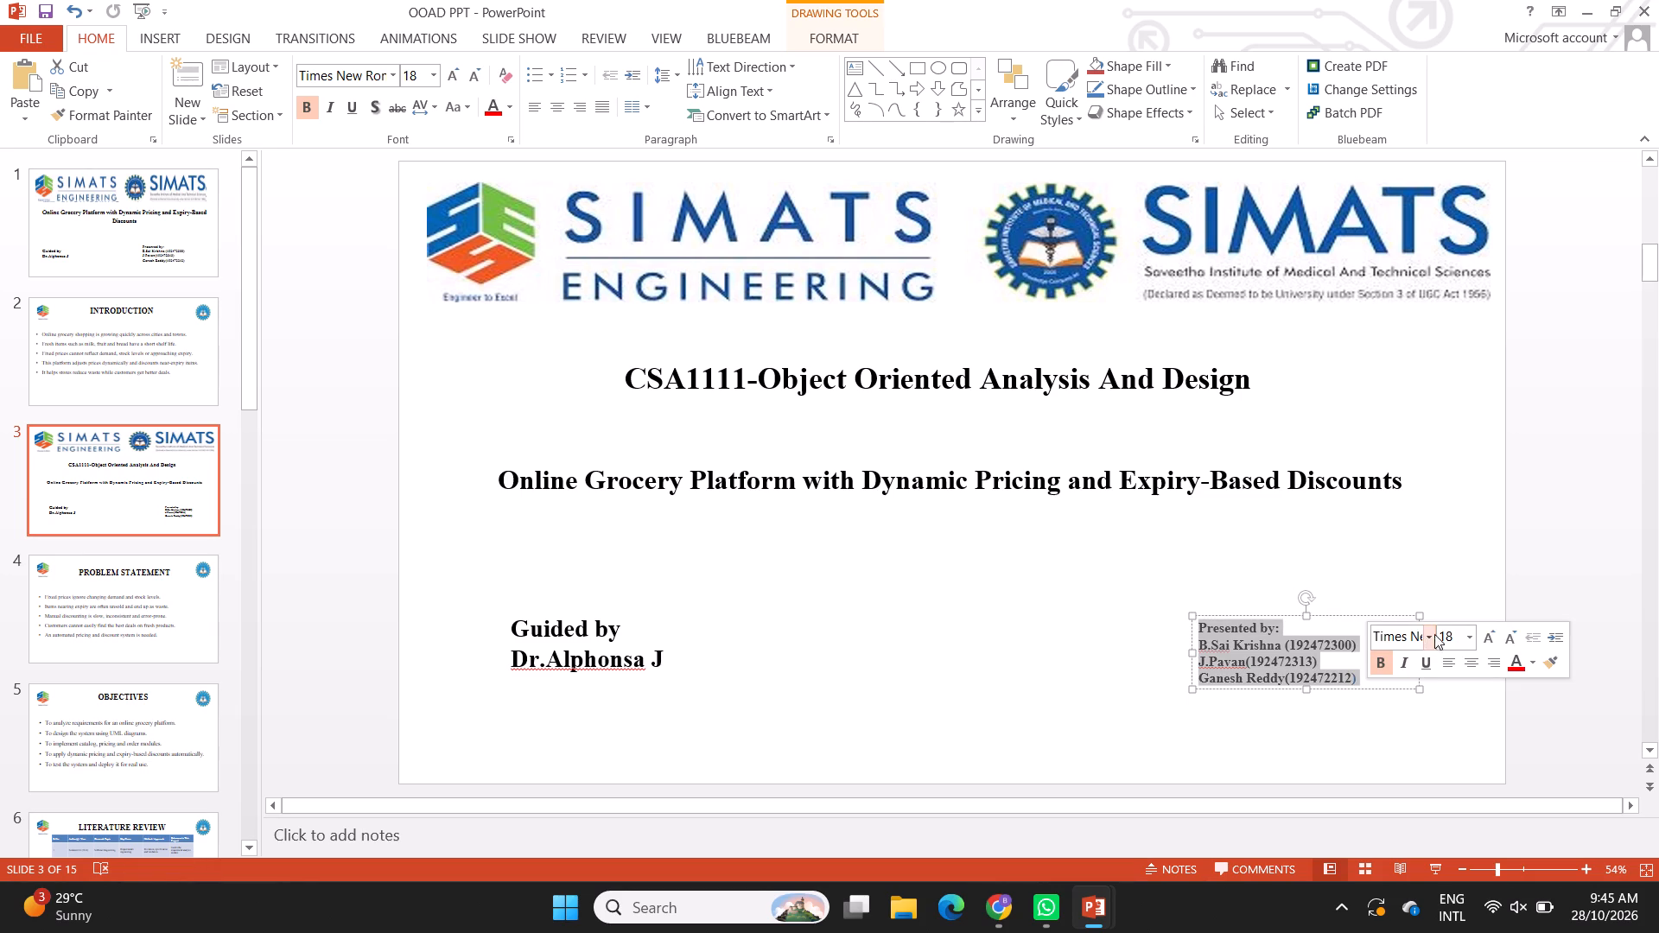
left_click(1467, 643)
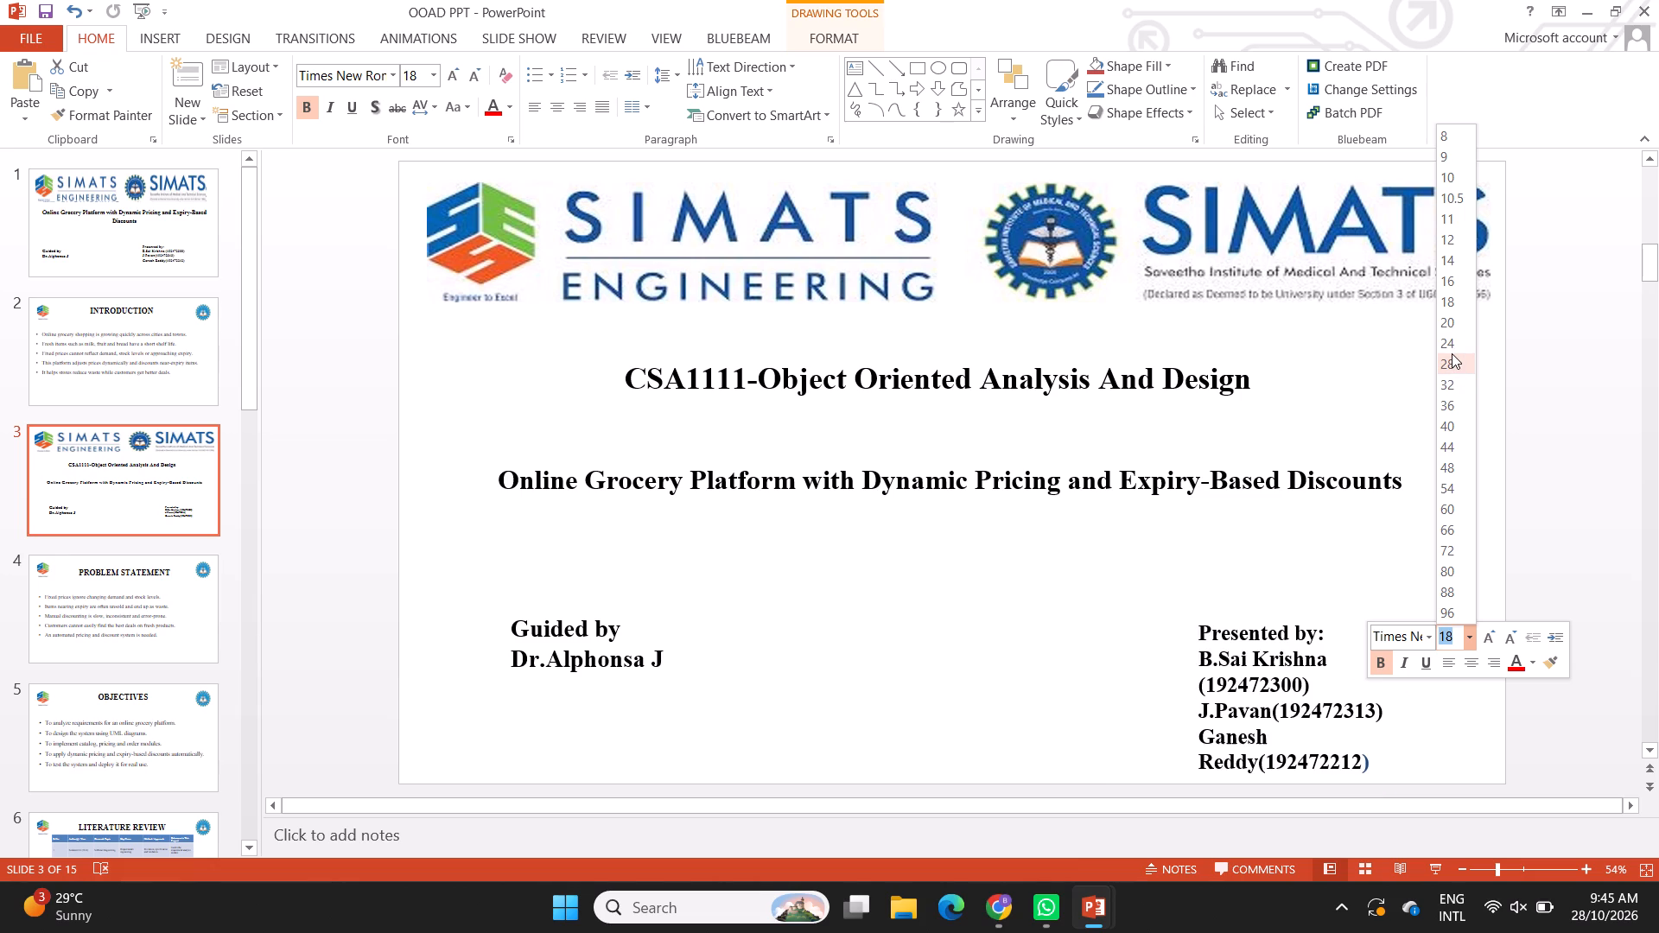
left_click(1453, 353)
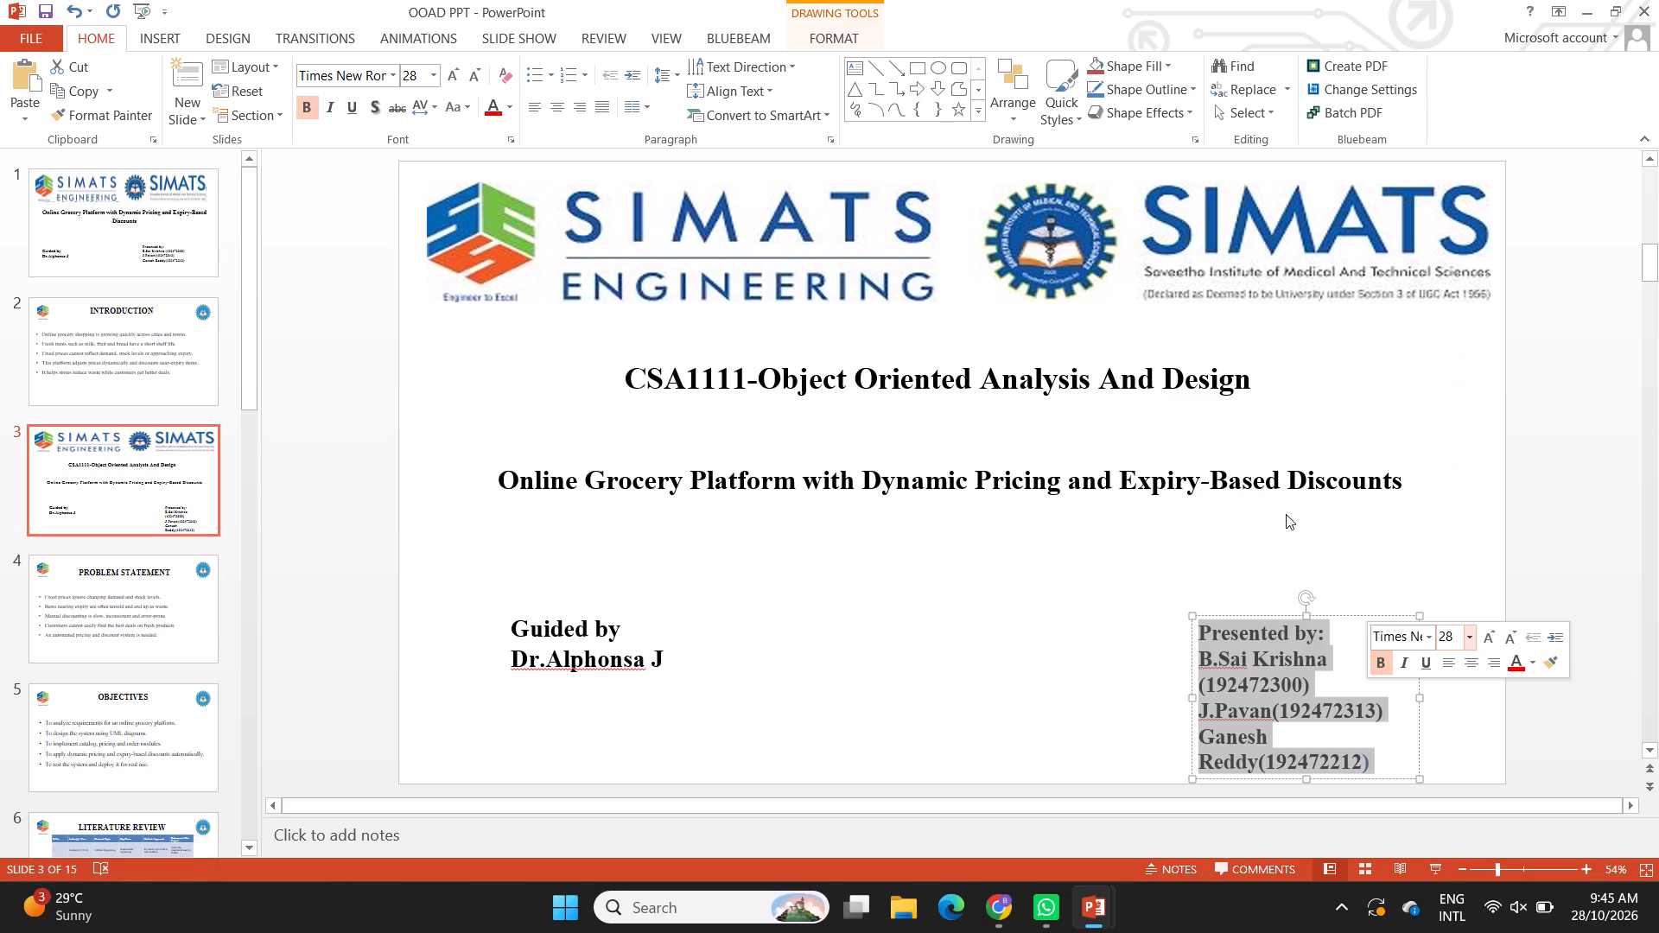
Move the "Presented by:" box slightly up and left and widen it to about 25% of the slide width, fitting each presenter on one line.
left_click_drag(1264, 615, 1243, 595)
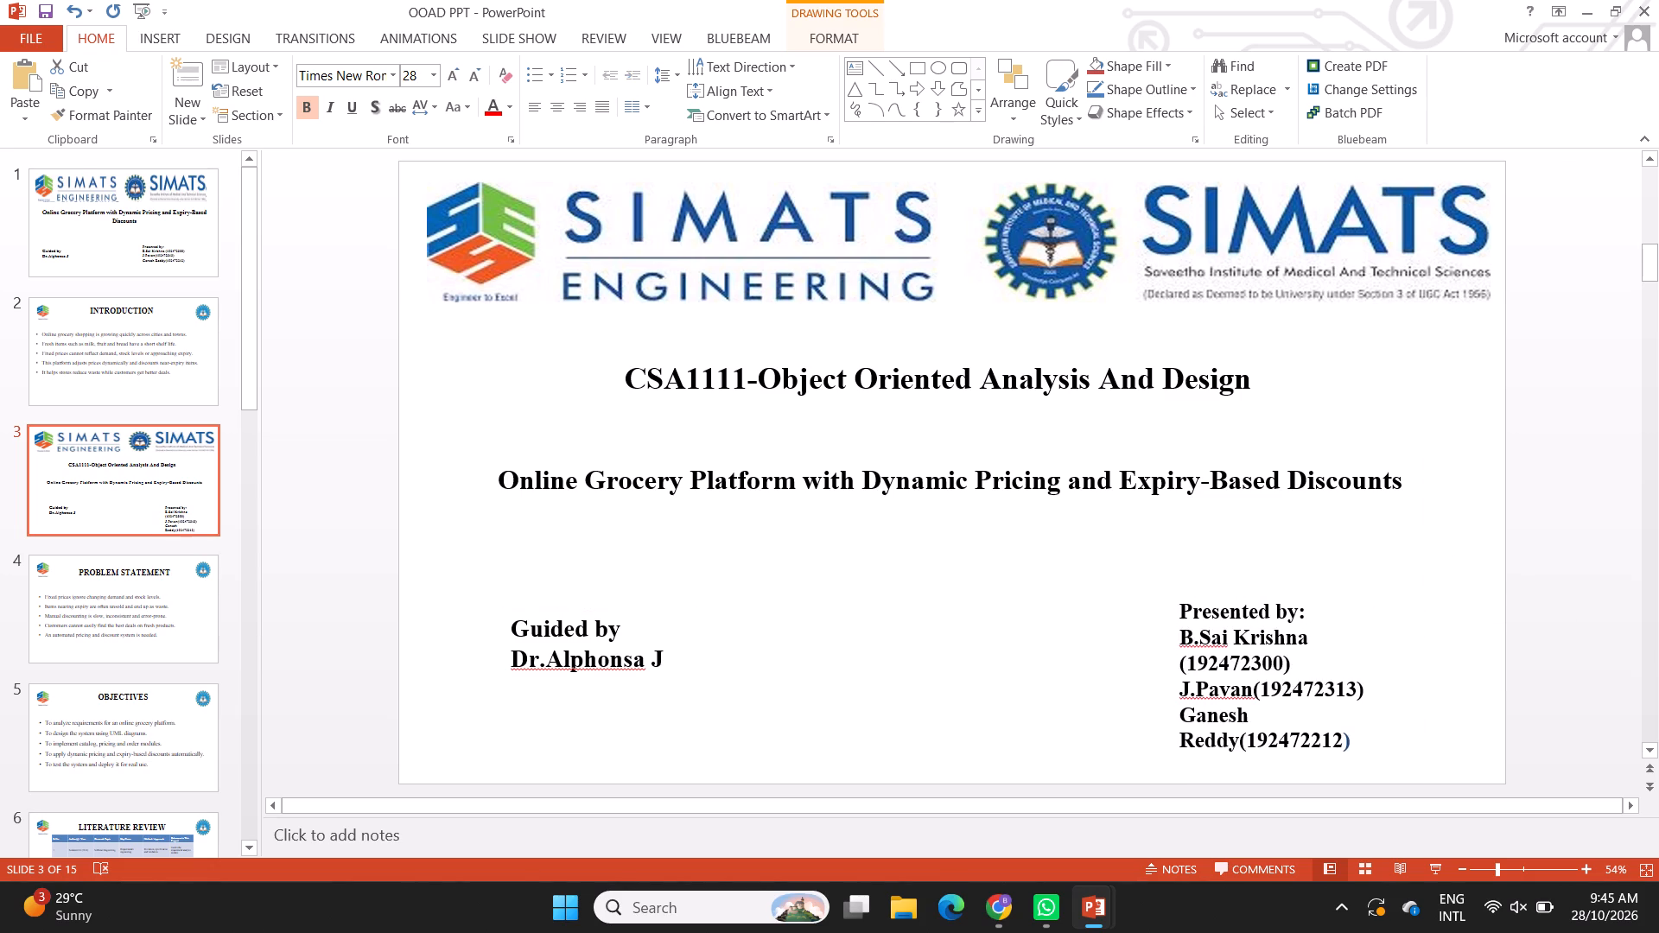
left_click_drag(1243, 595, 1243, 594)
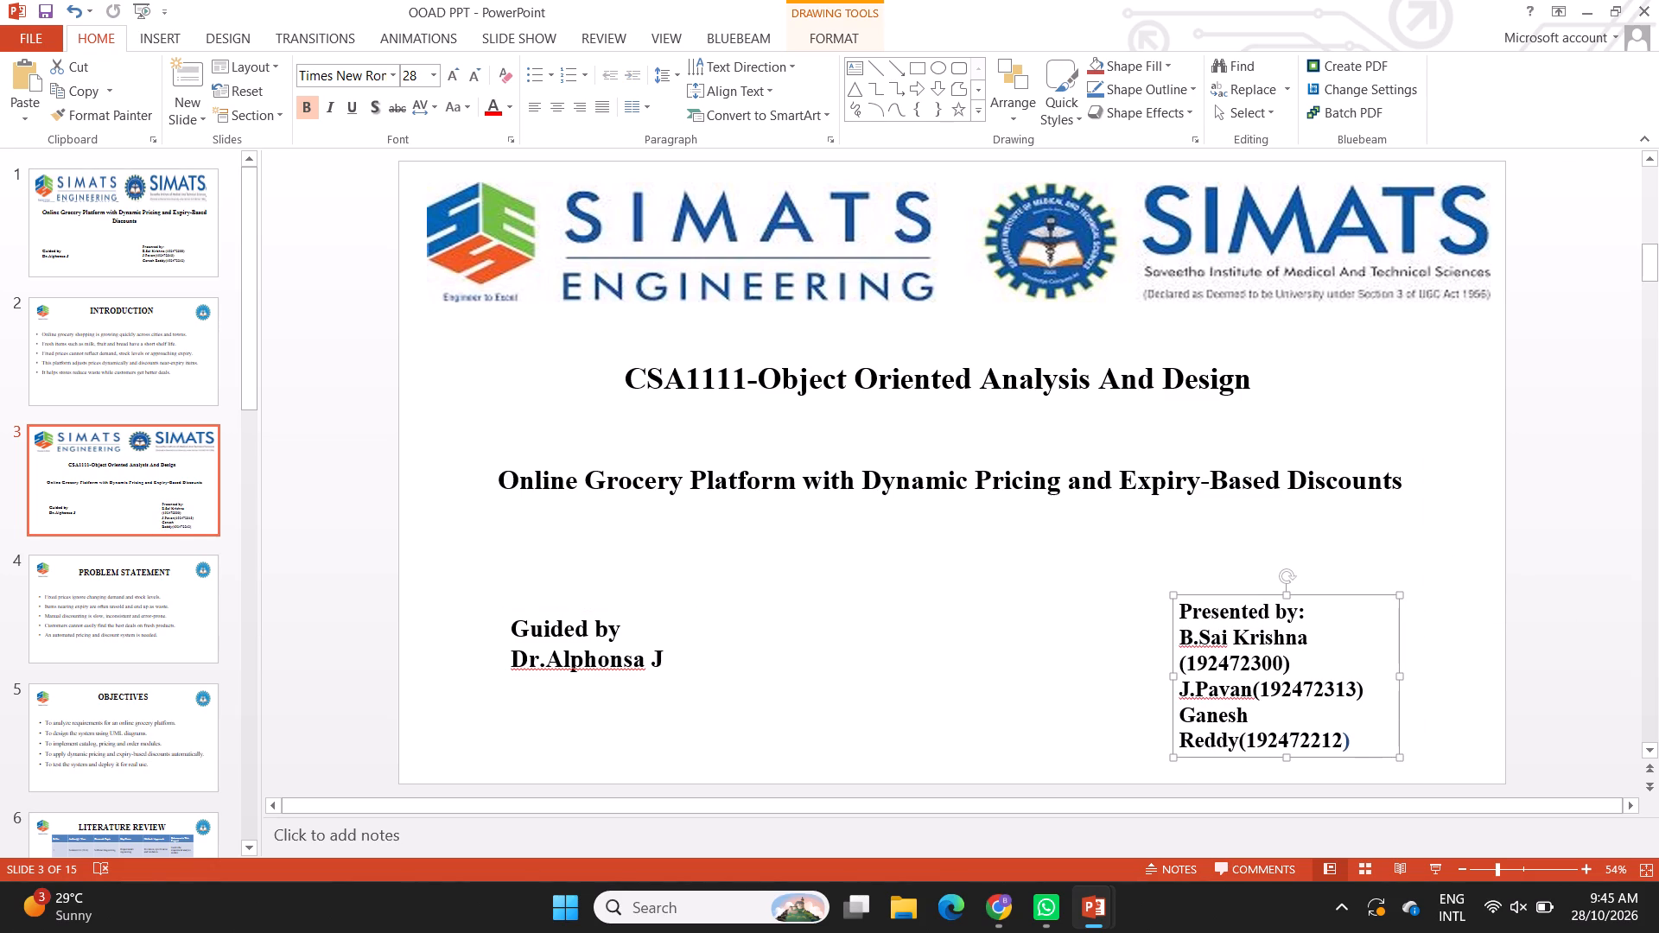
left_click_drag(1400, 678, 1449, 663)
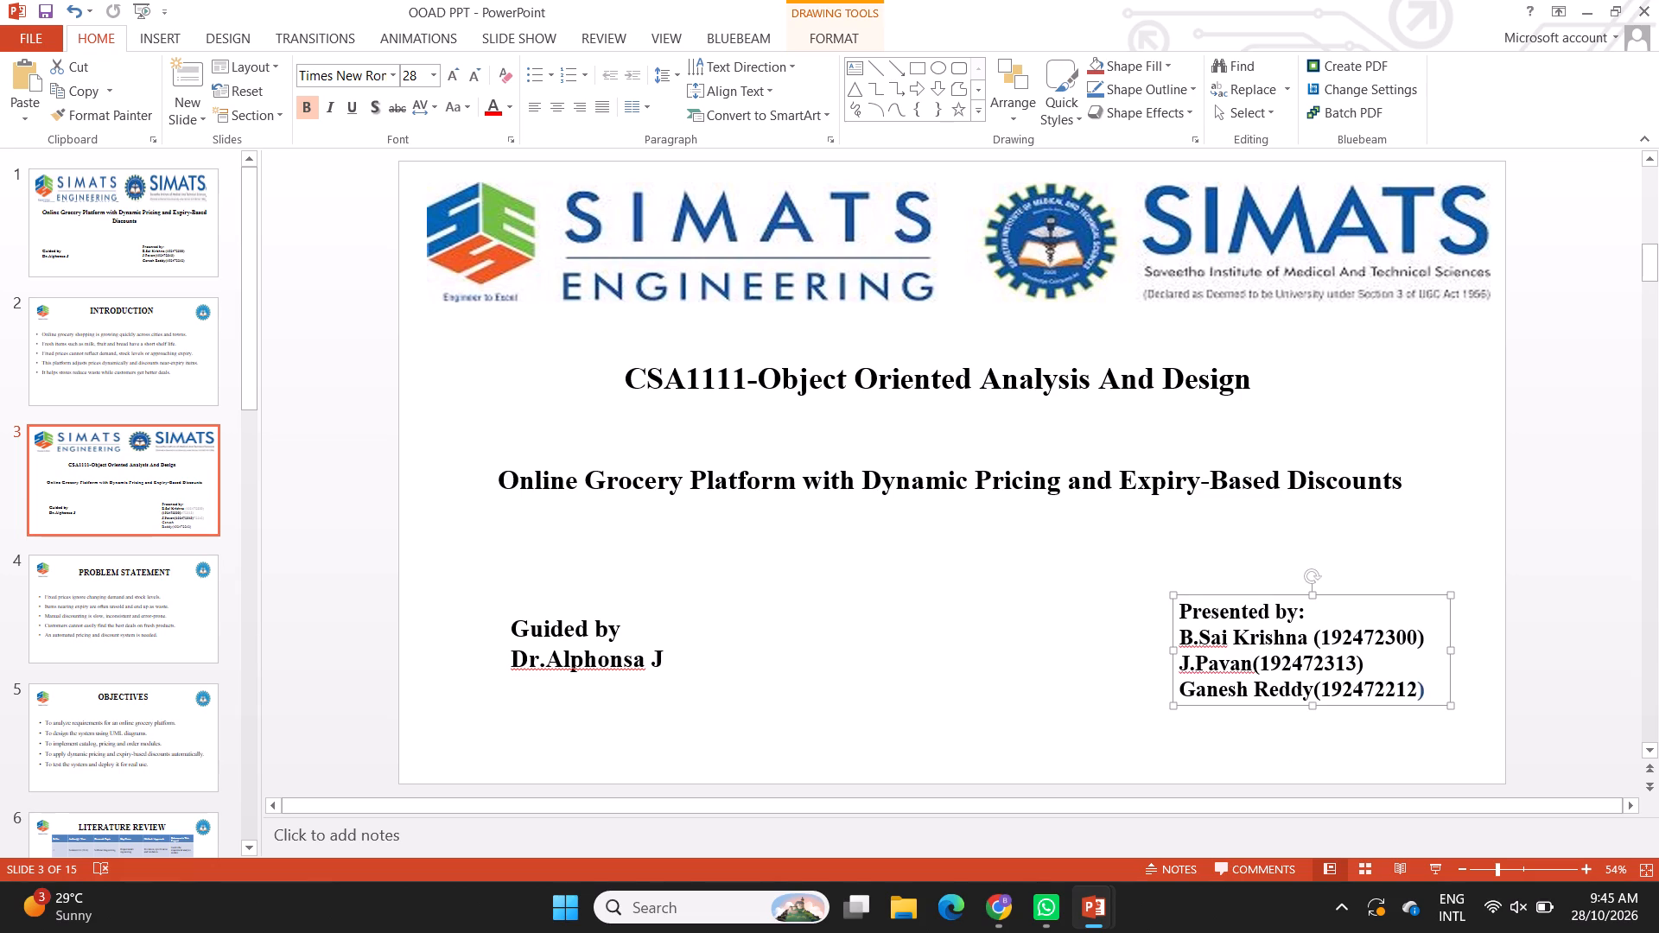
Delete the old title slide at the start of the deck, the one without the course name.
left_click(976, 763)
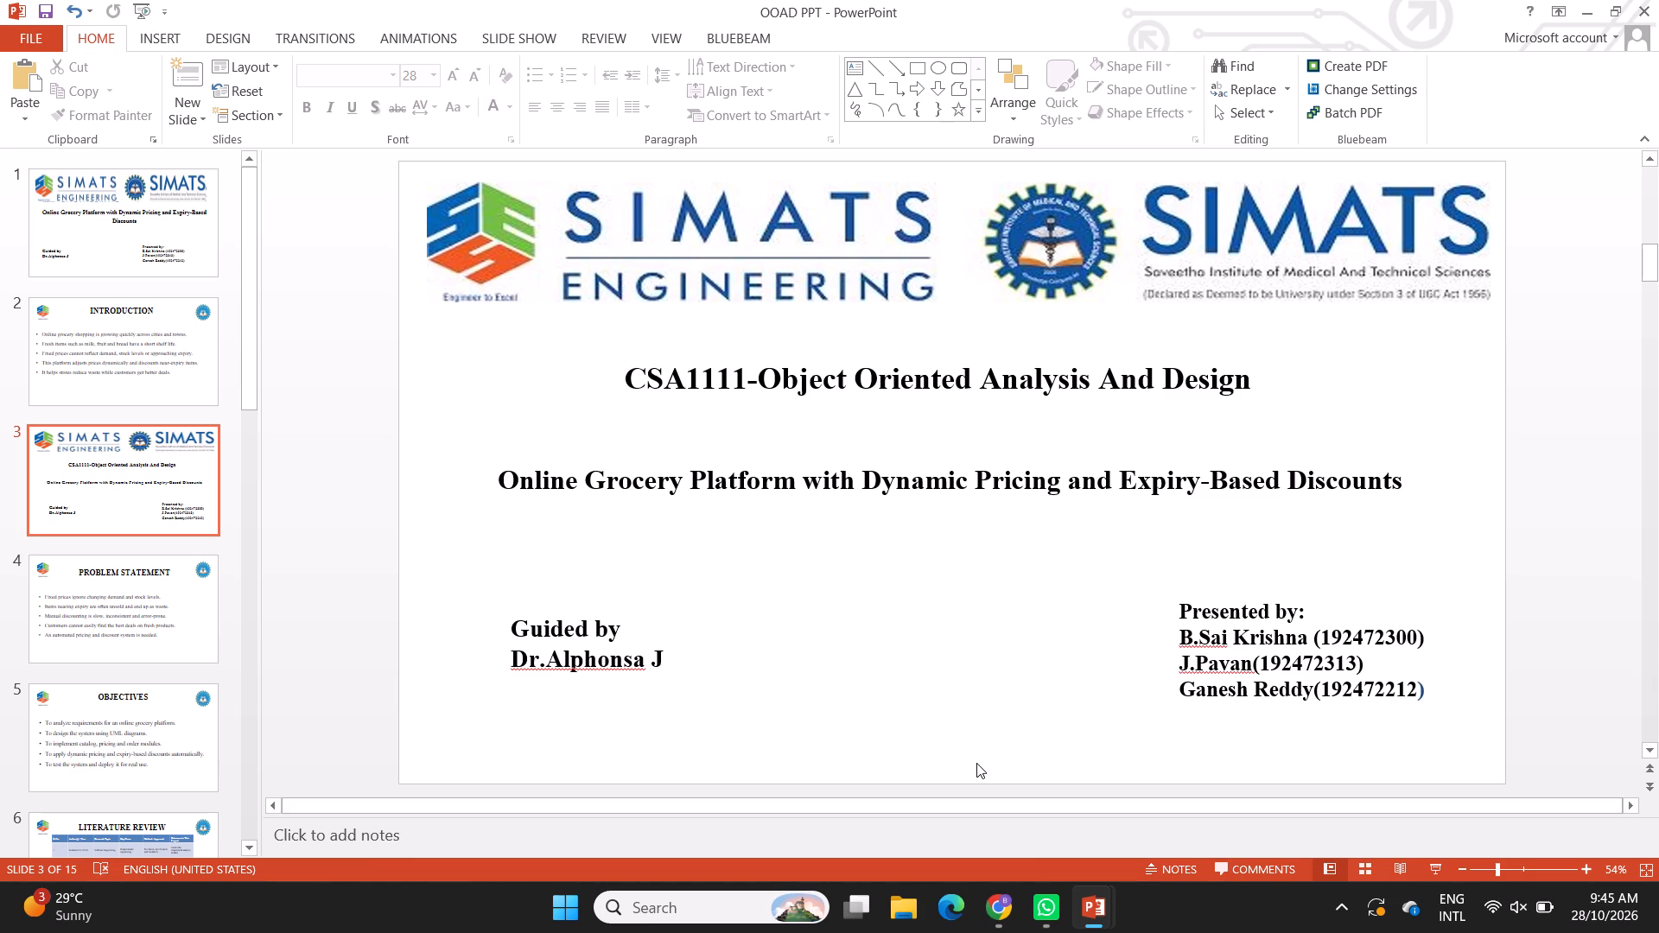
left_click(120, 193)
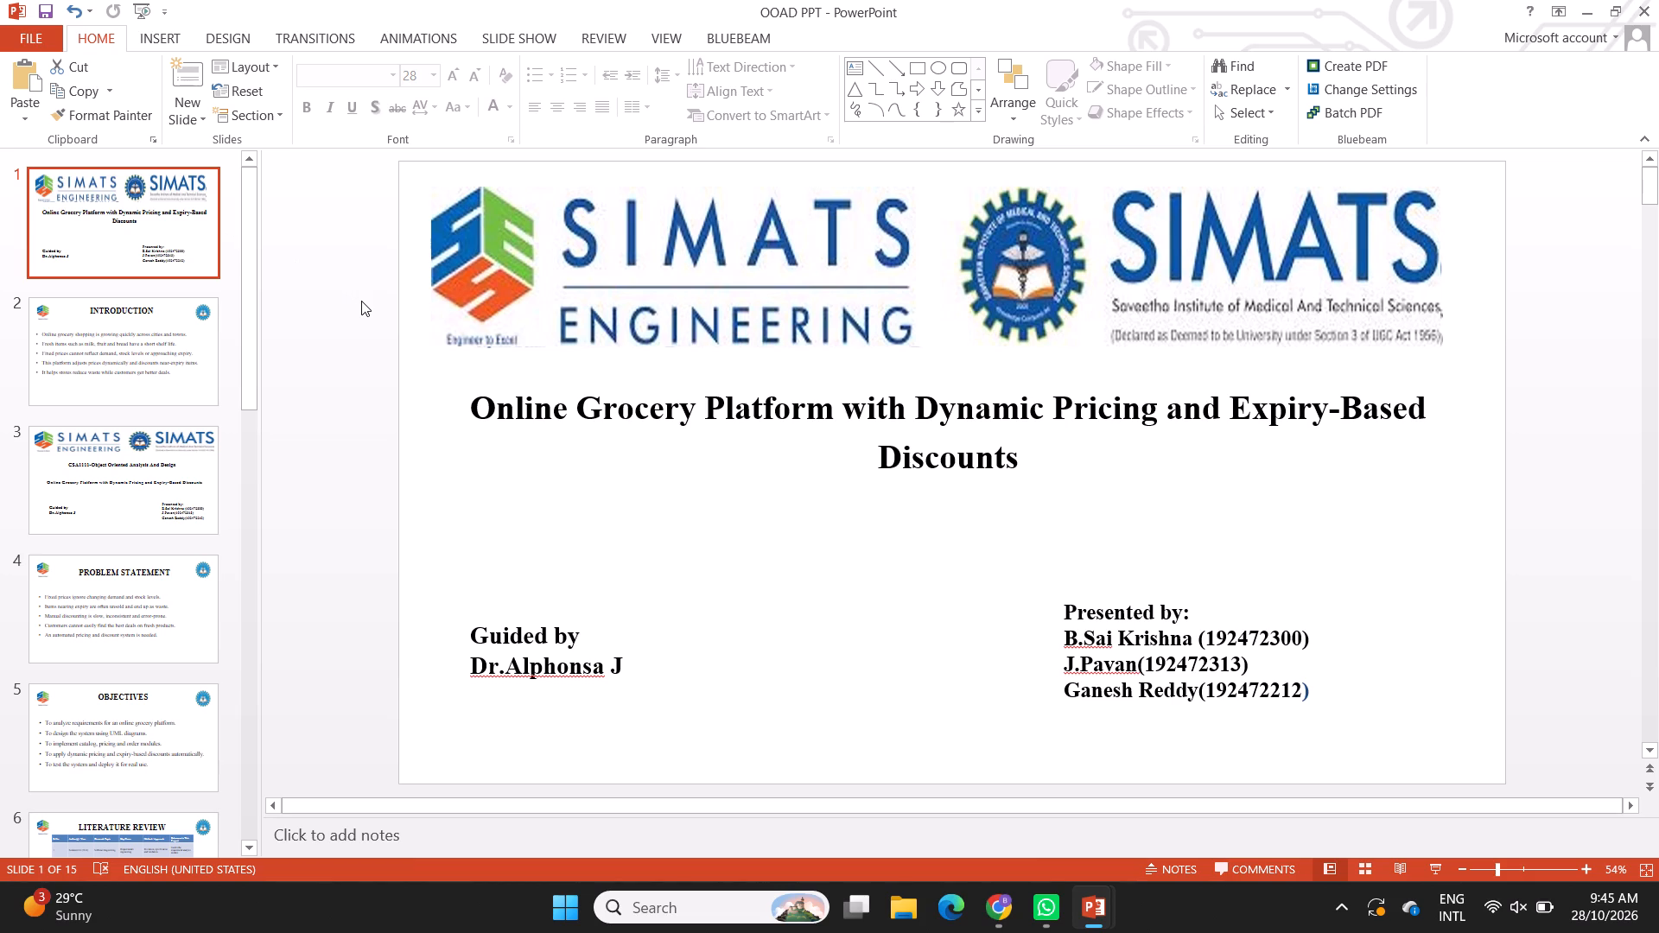
key("BackSpace")
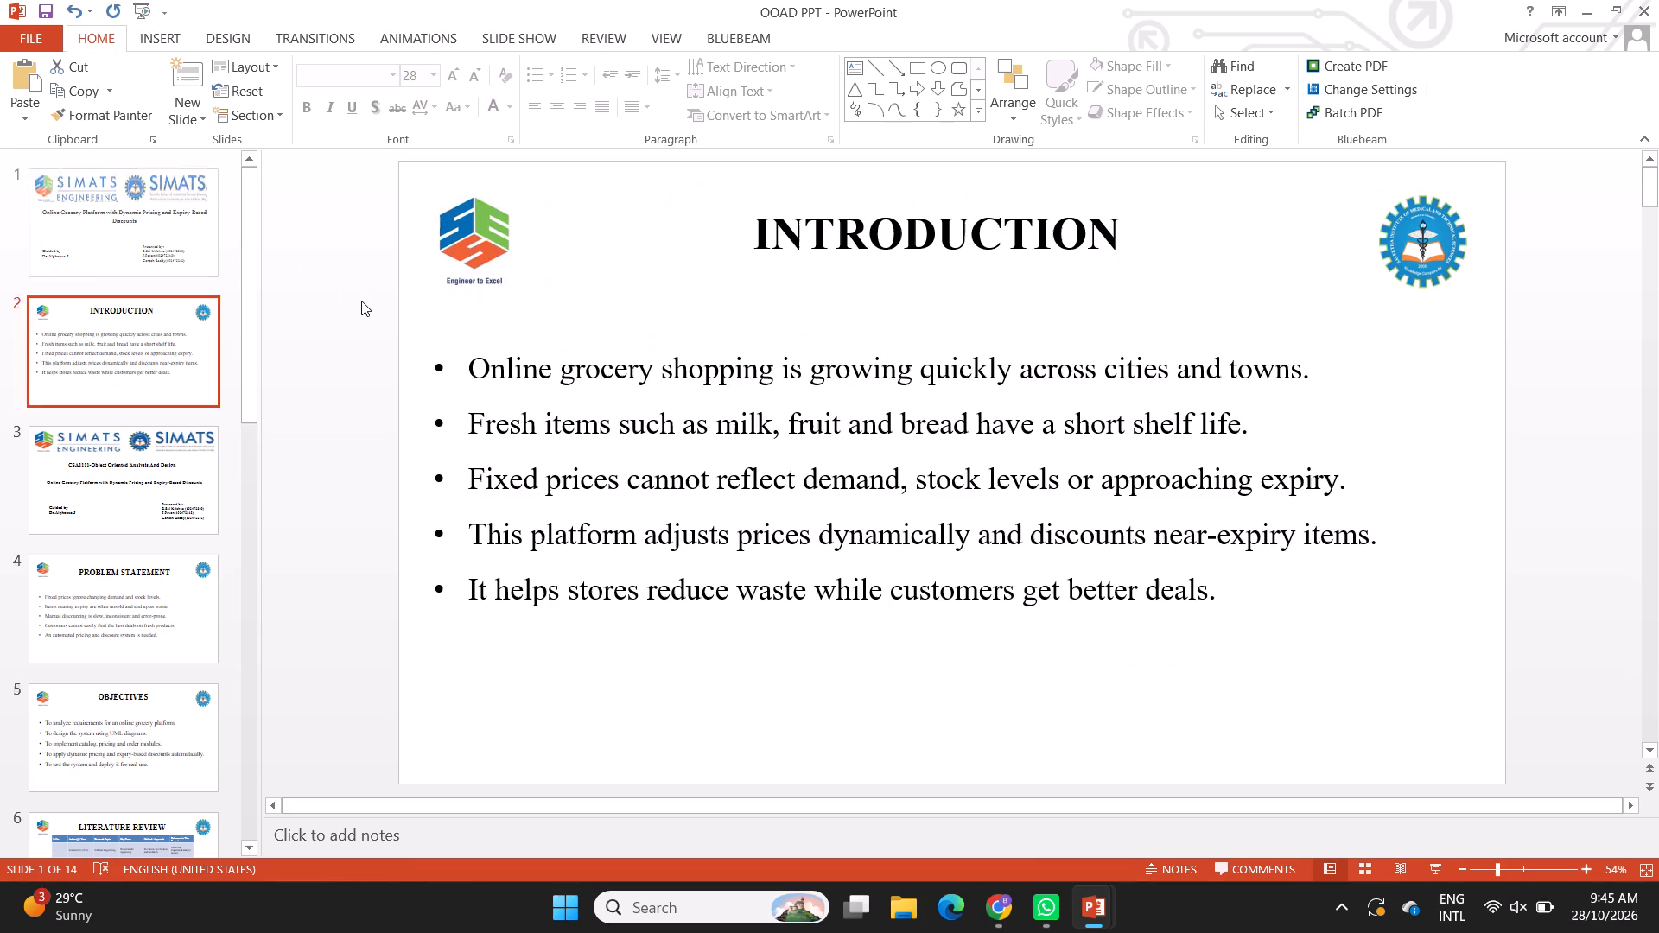
Move the new CSA1111 title slide to the first position, ahead of the Introduction slide.
left_click_drag(196, 351, 210, 327)
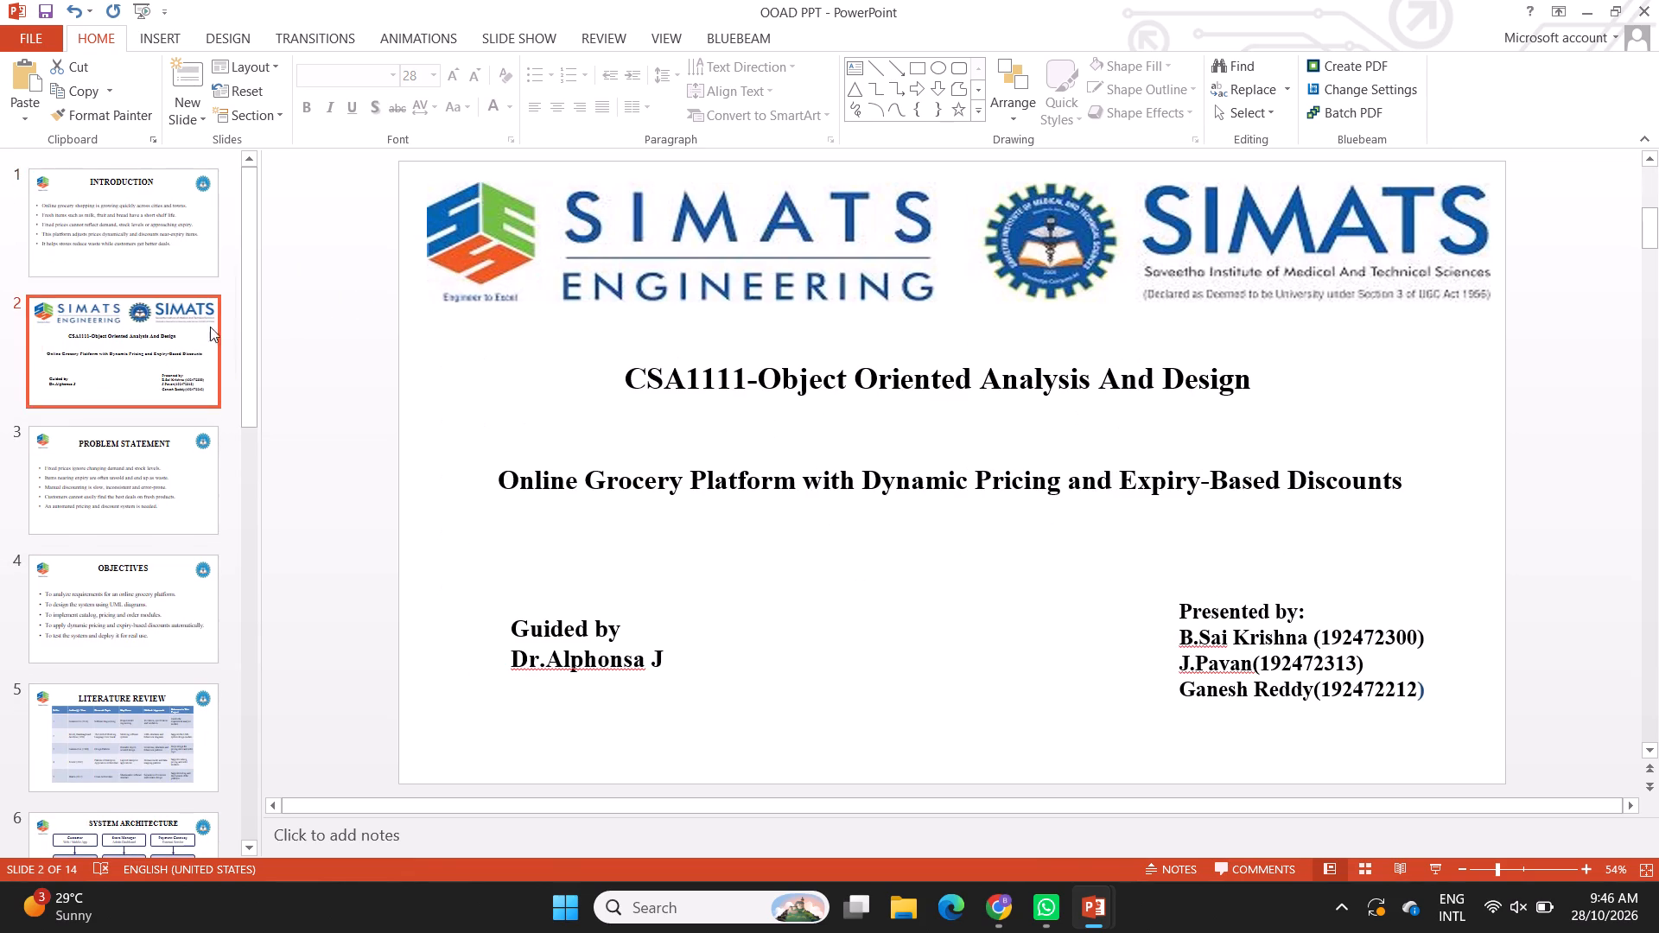
left_click_drag(210, 327, 200, 198)
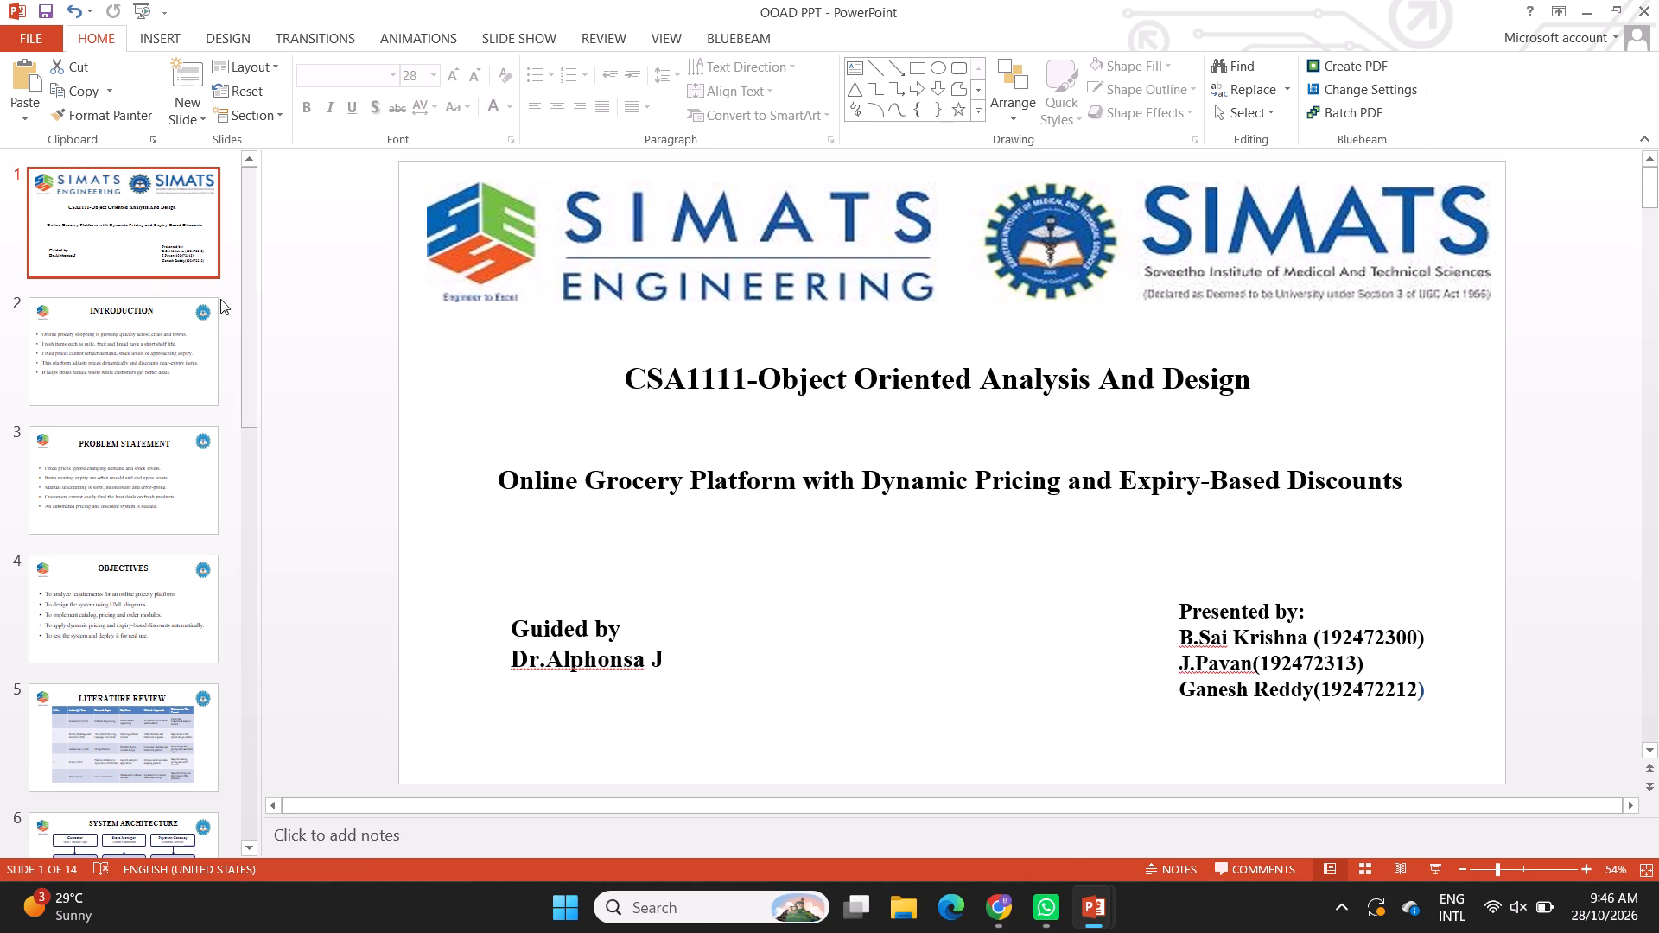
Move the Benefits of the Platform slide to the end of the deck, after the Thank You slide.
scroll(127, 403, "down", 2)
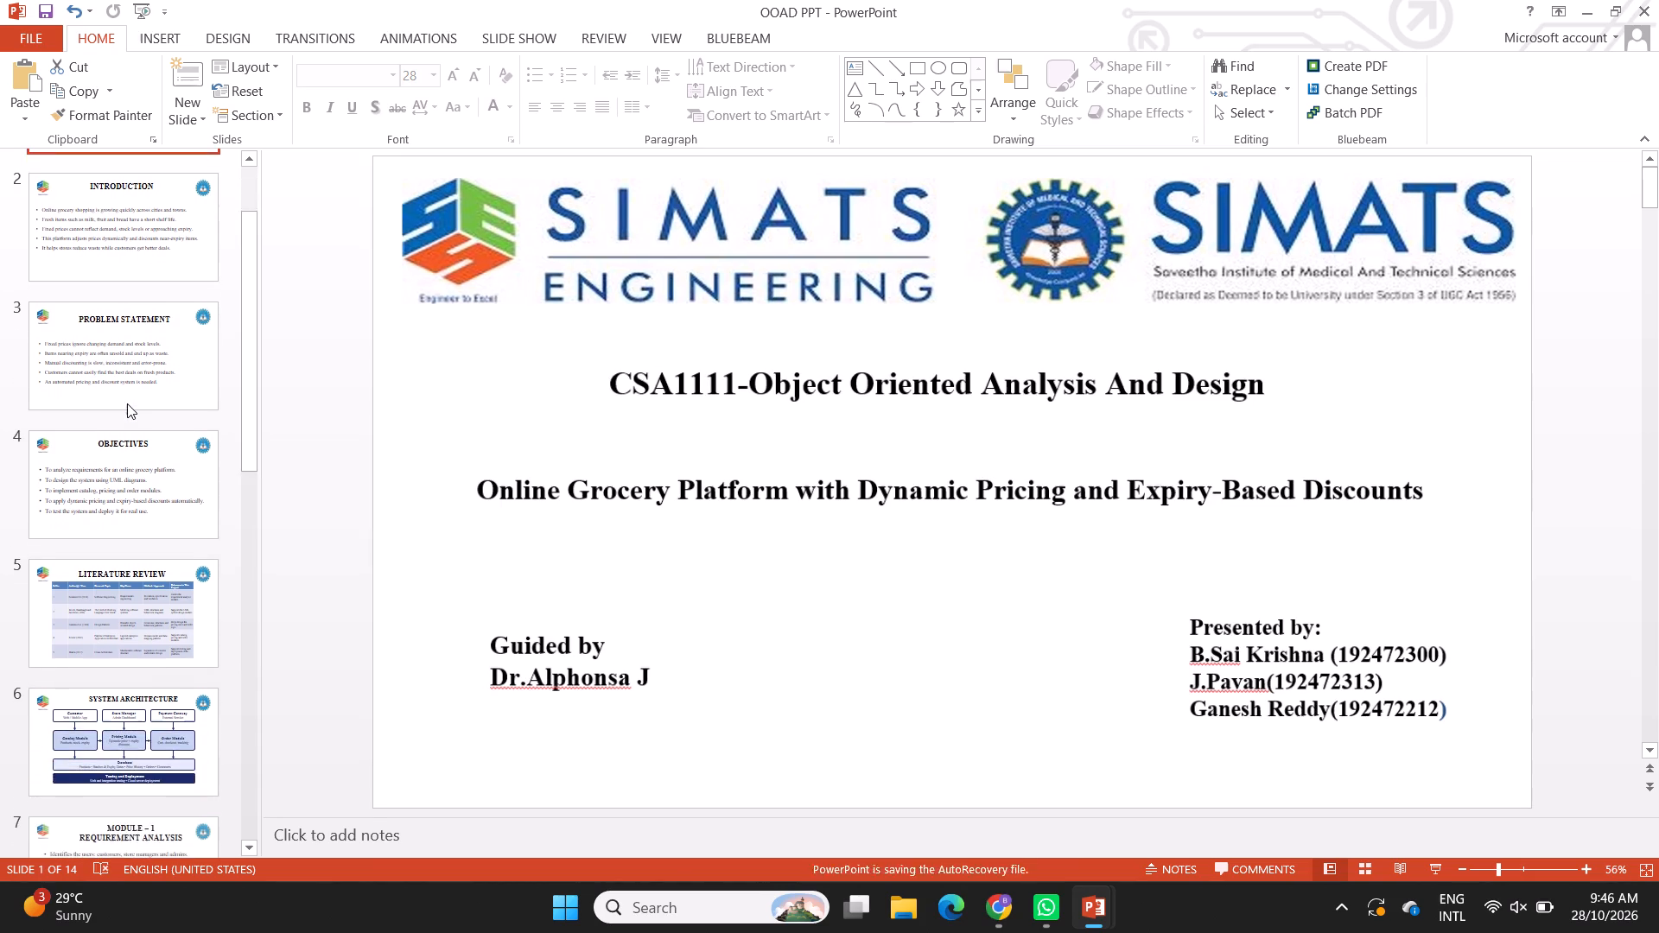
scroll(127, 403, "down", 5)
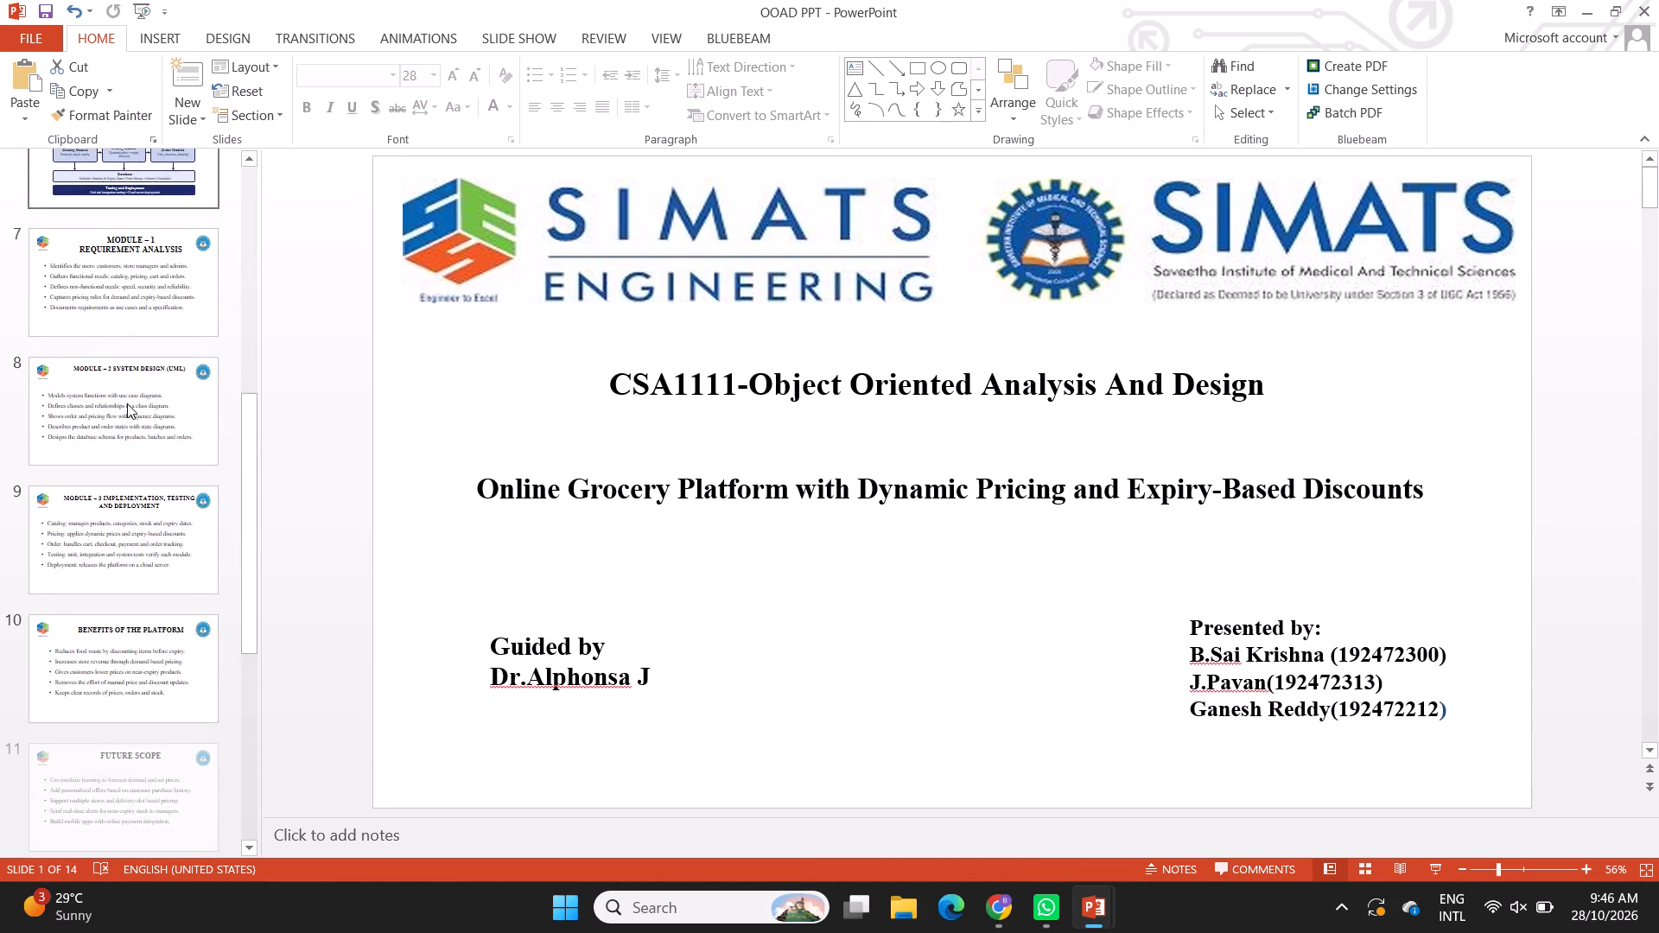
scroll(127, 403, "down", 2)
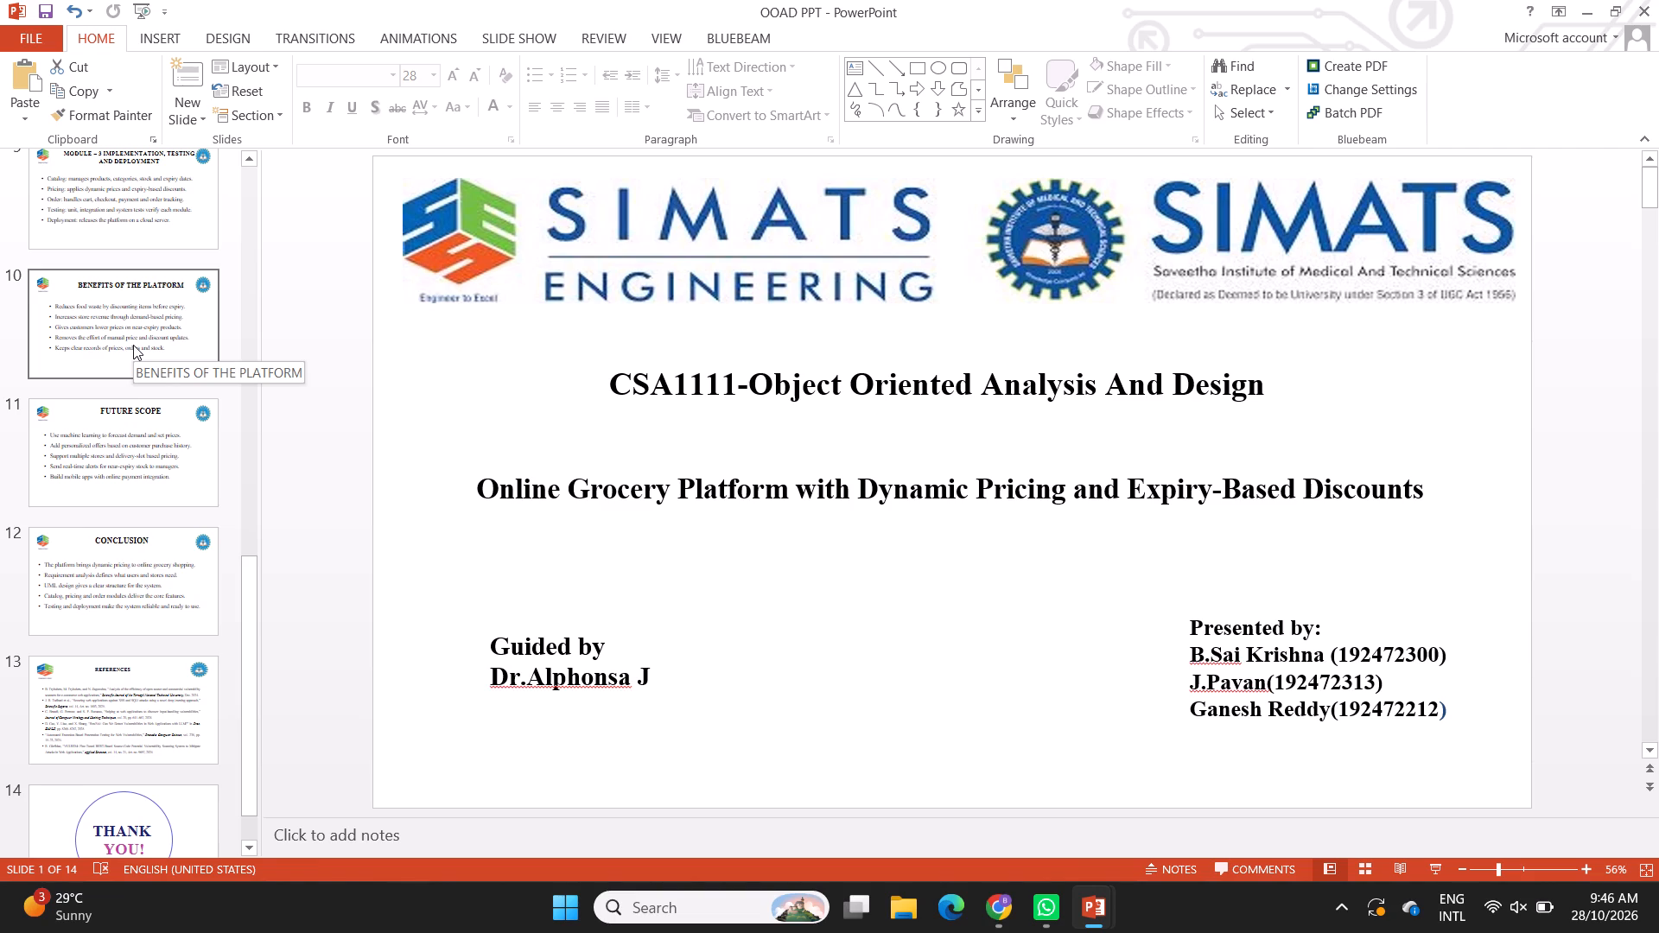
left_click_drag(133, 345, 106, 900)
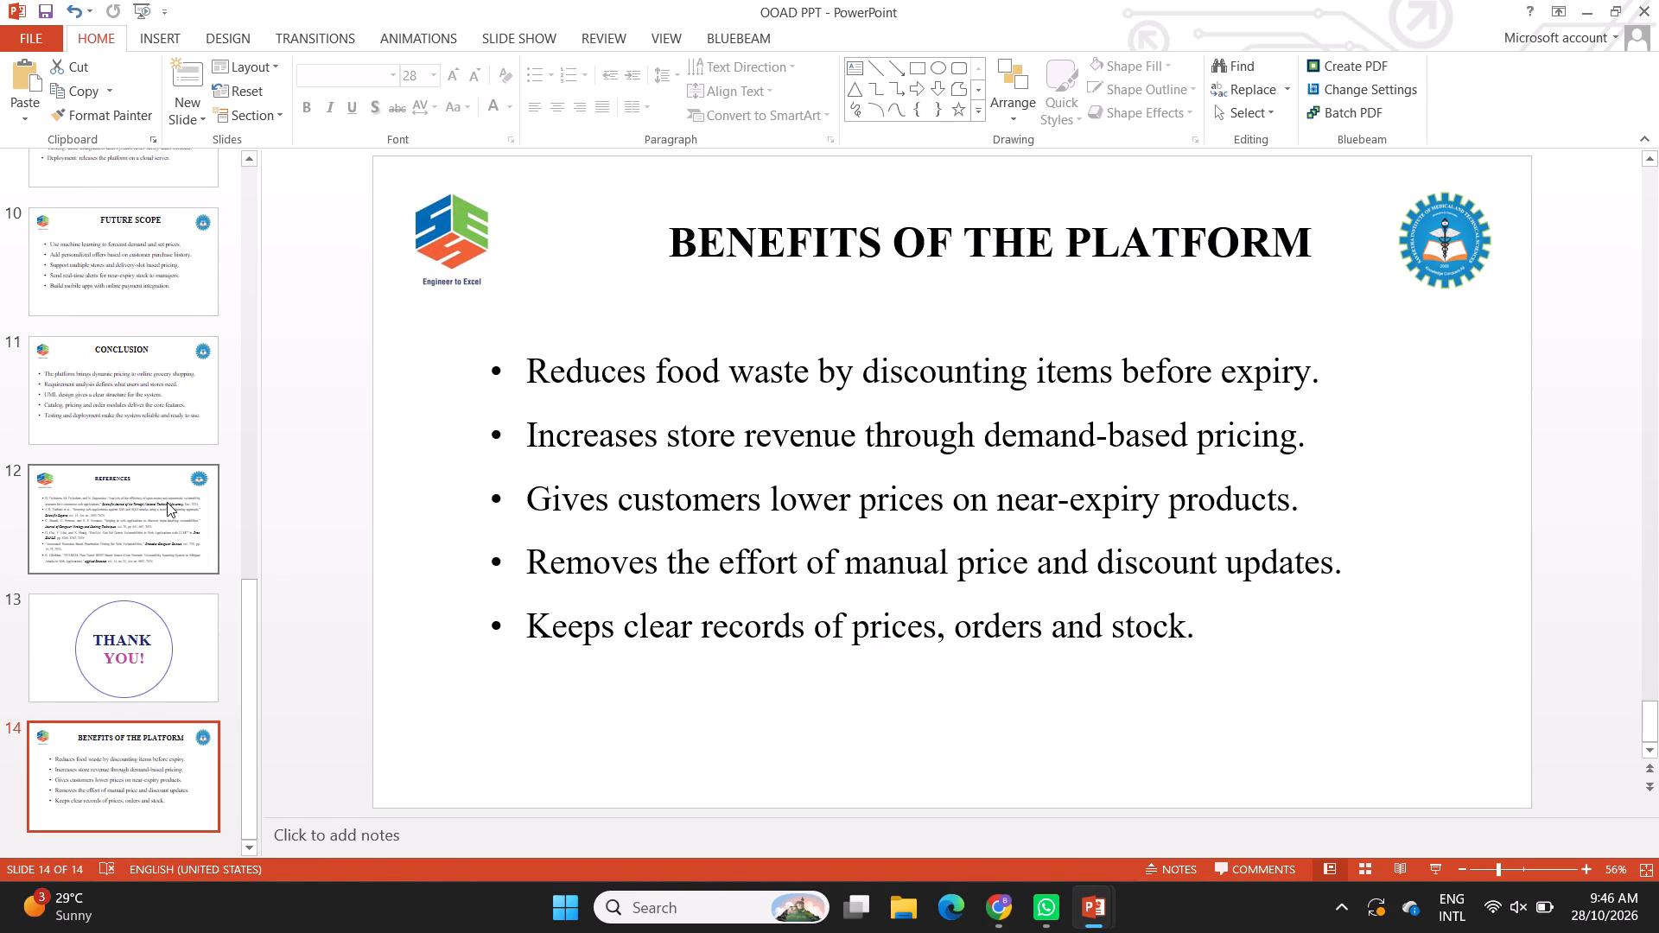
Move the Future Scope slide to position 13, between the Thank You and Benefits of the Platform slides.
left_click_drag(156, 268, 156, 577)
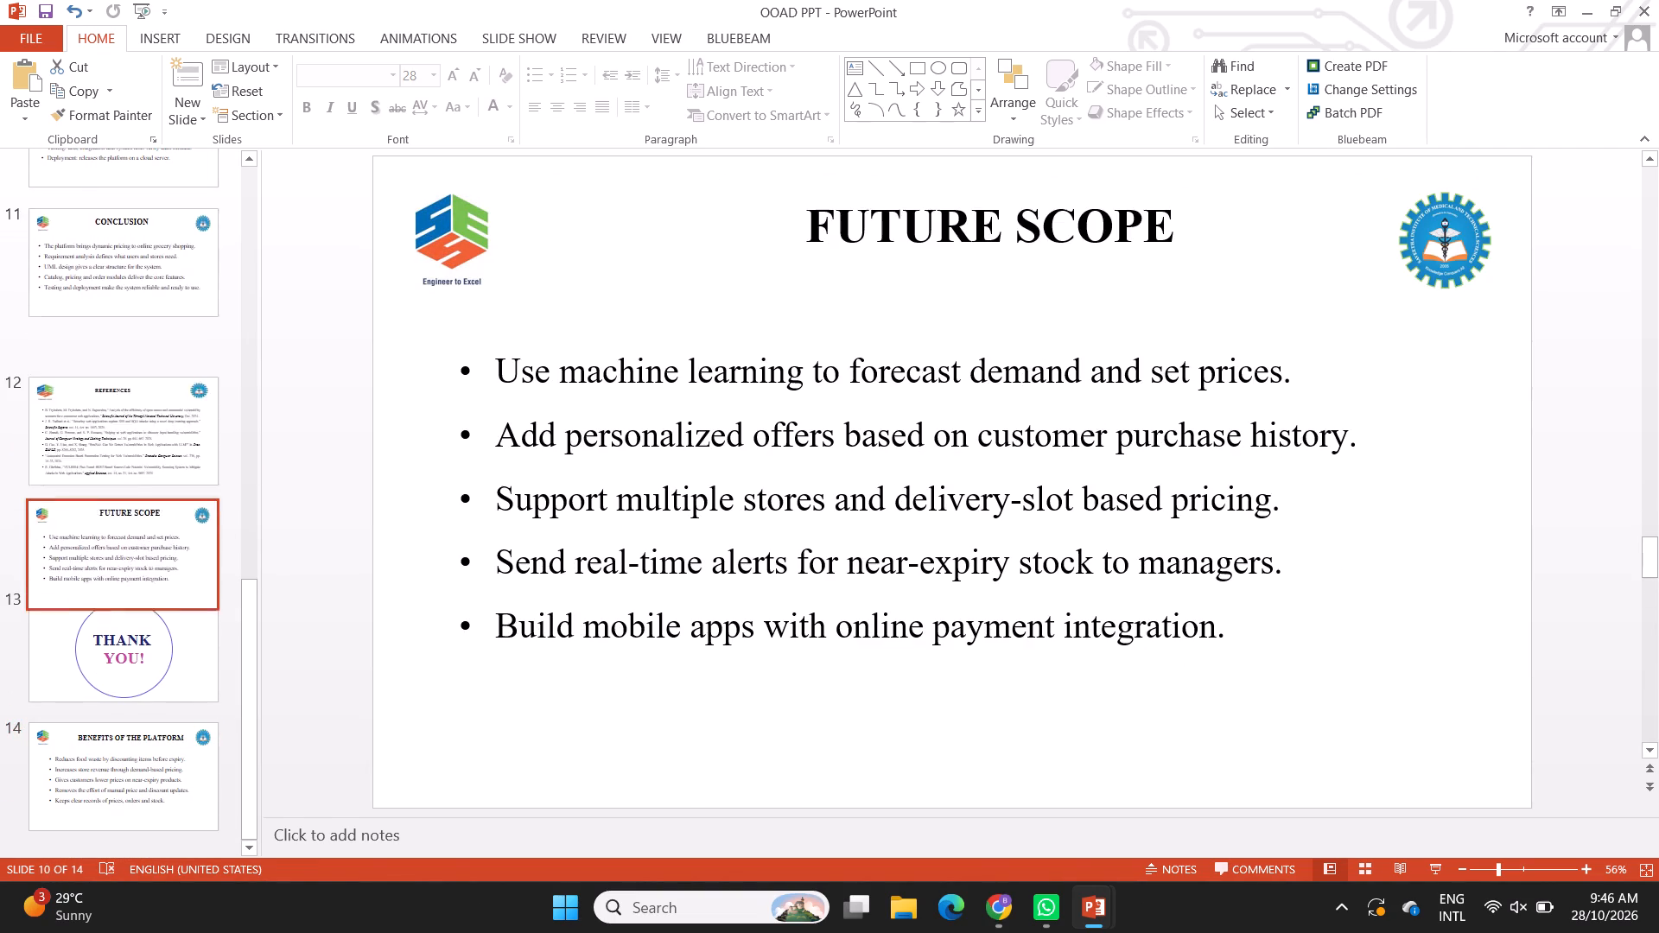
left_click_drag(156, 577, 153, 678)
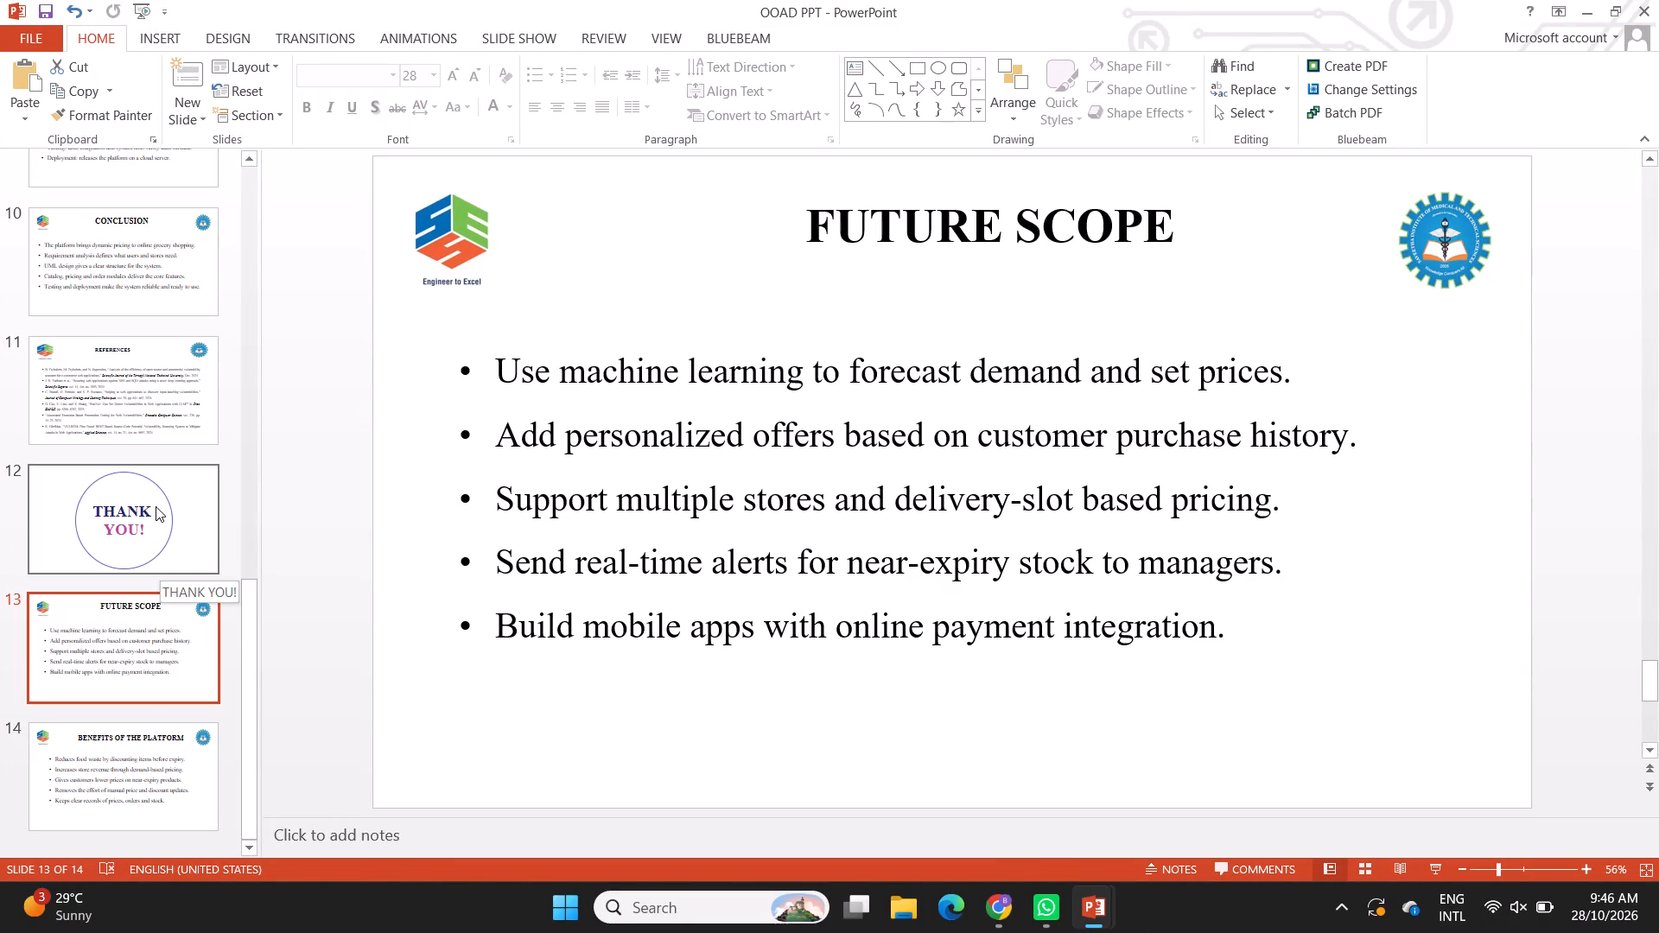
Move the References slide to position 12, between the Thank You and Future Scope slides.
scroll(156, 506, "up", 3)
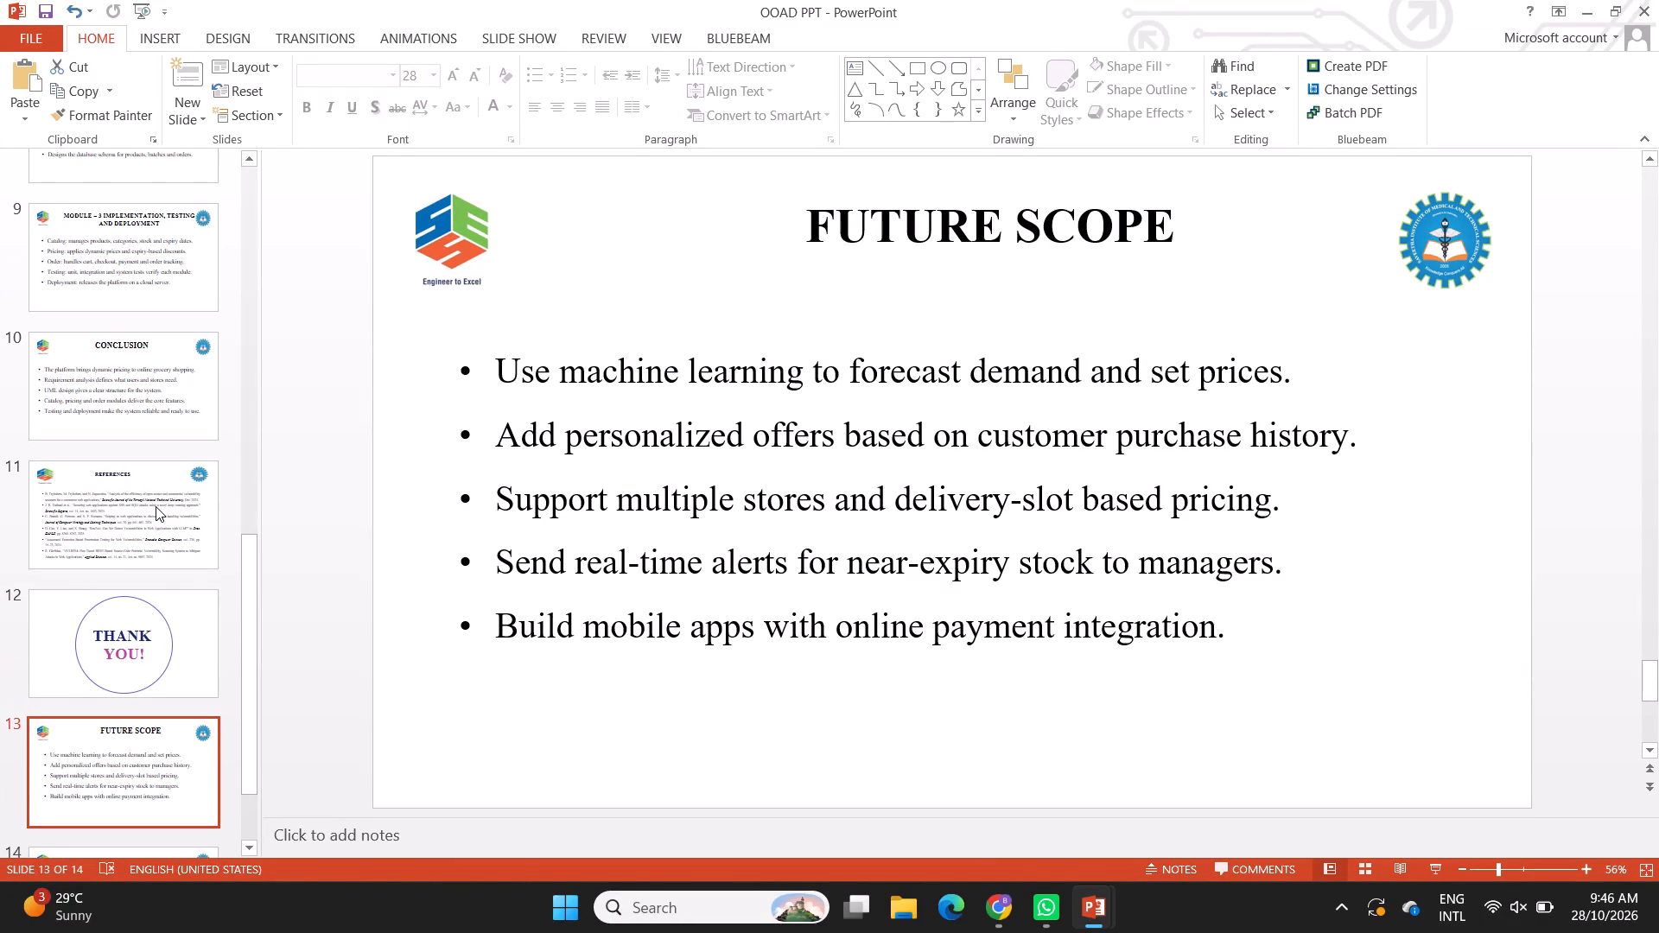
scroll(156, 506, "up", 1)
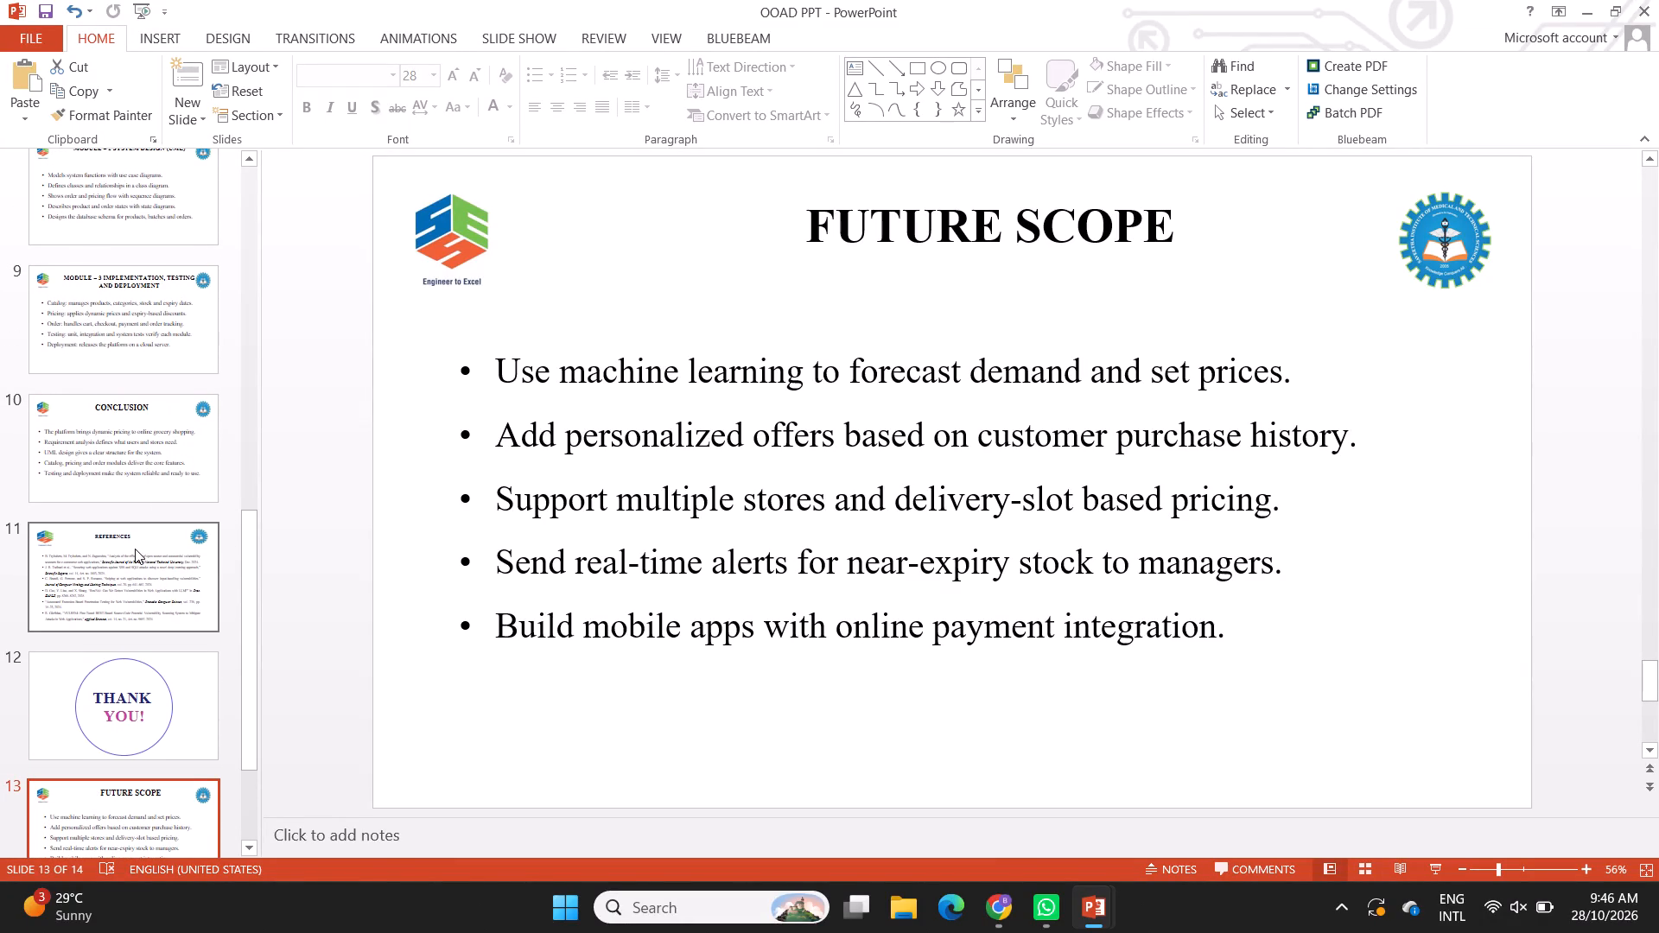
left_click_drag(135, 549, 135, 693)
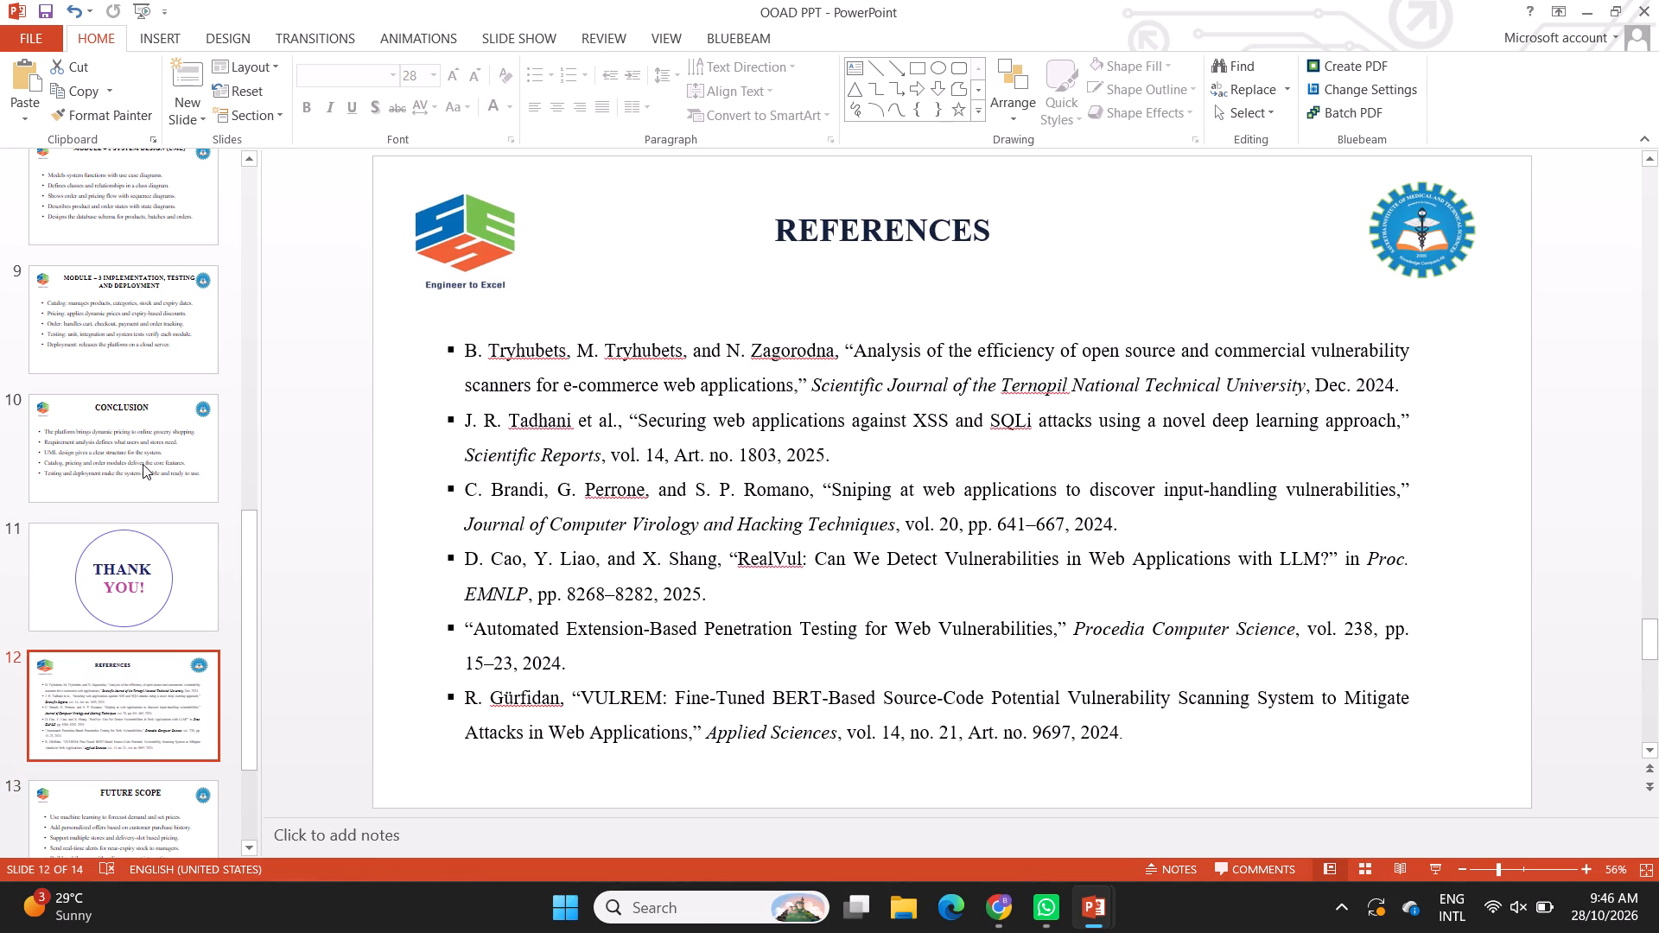
Review the slide order from the References slide back to the first slide and display the title slide.
scroll(143, 464, "up", 3)
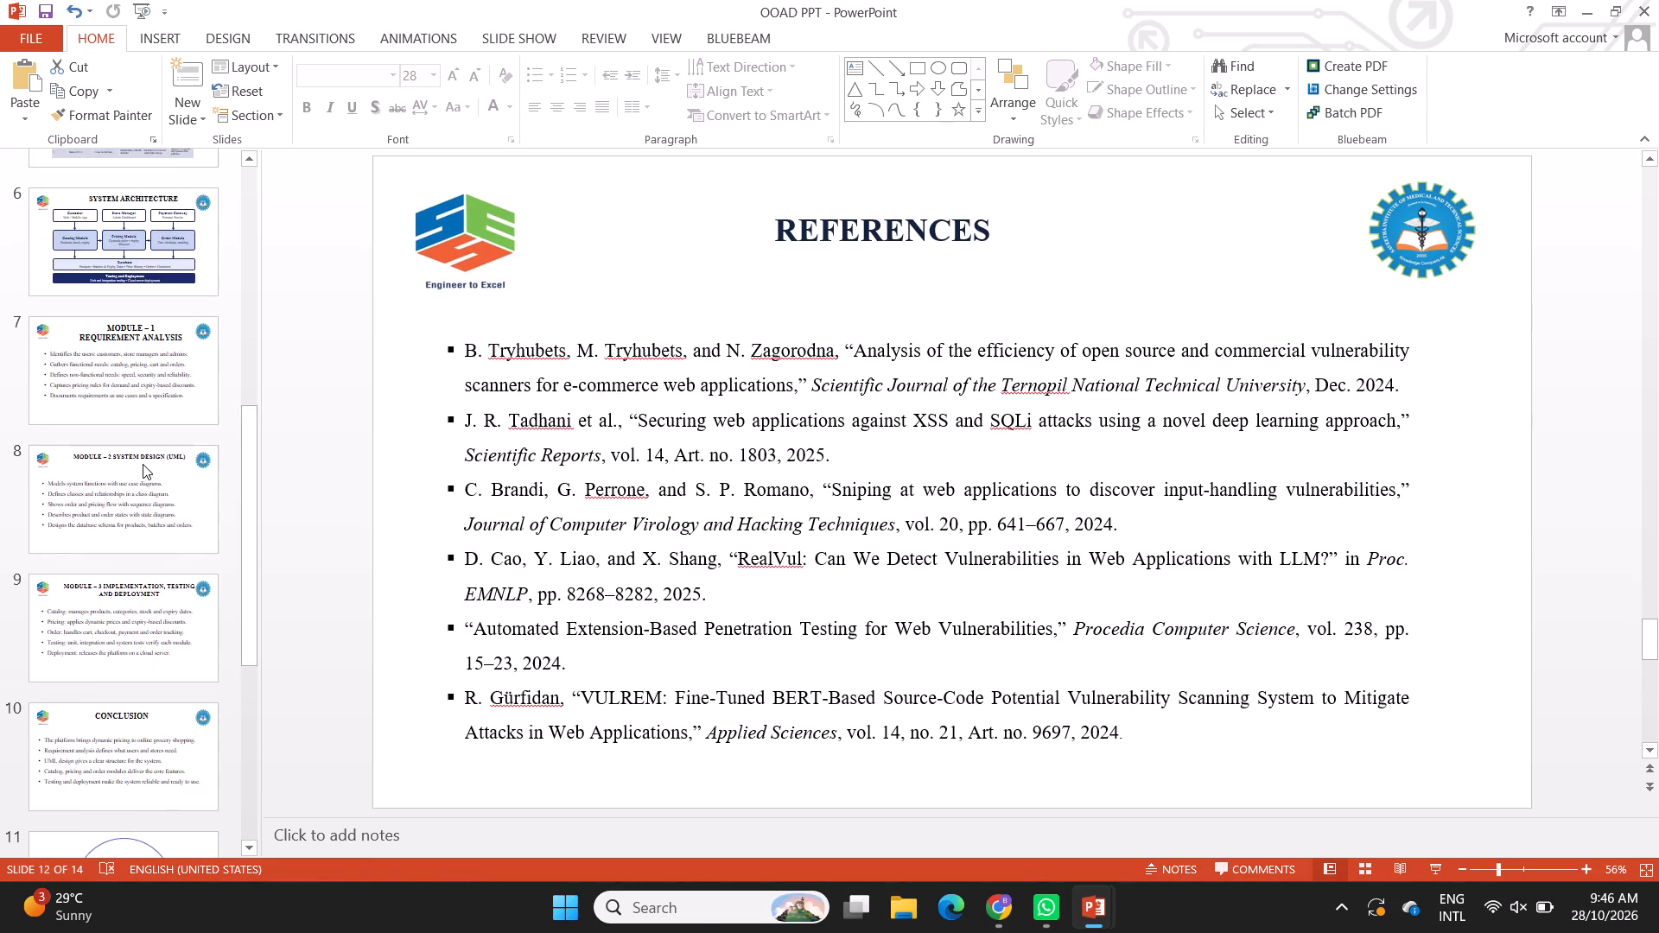
scroll(143, 464, "up", 4)
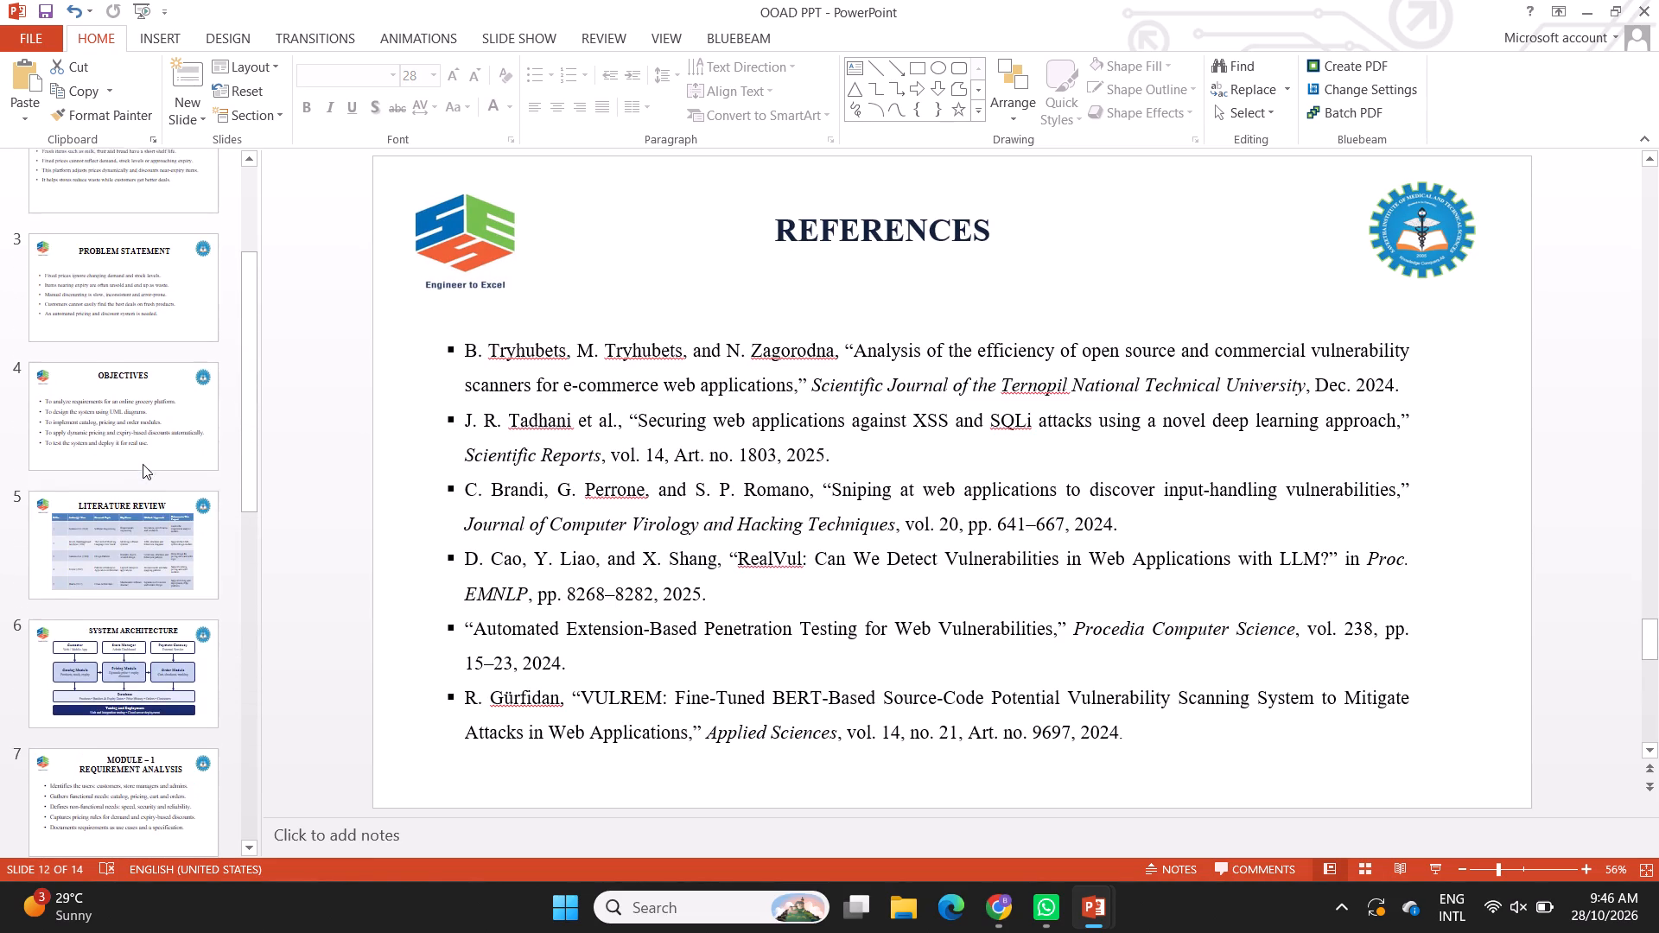
scroll(143, 464, "up", 5)
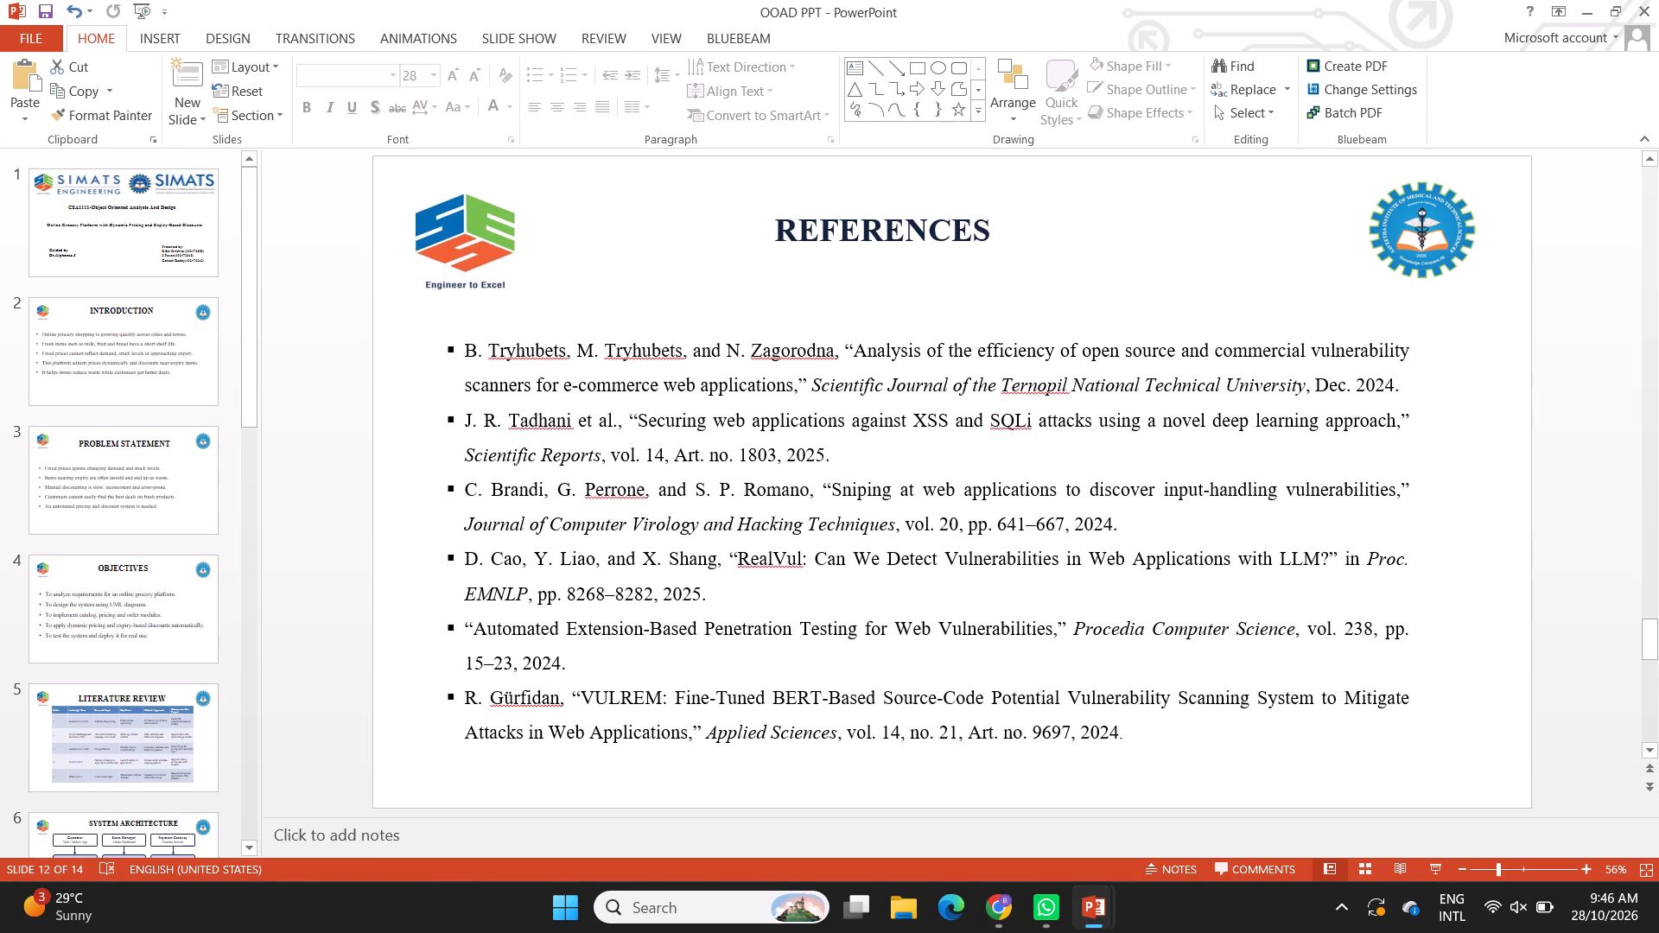
left_click(162, 194)
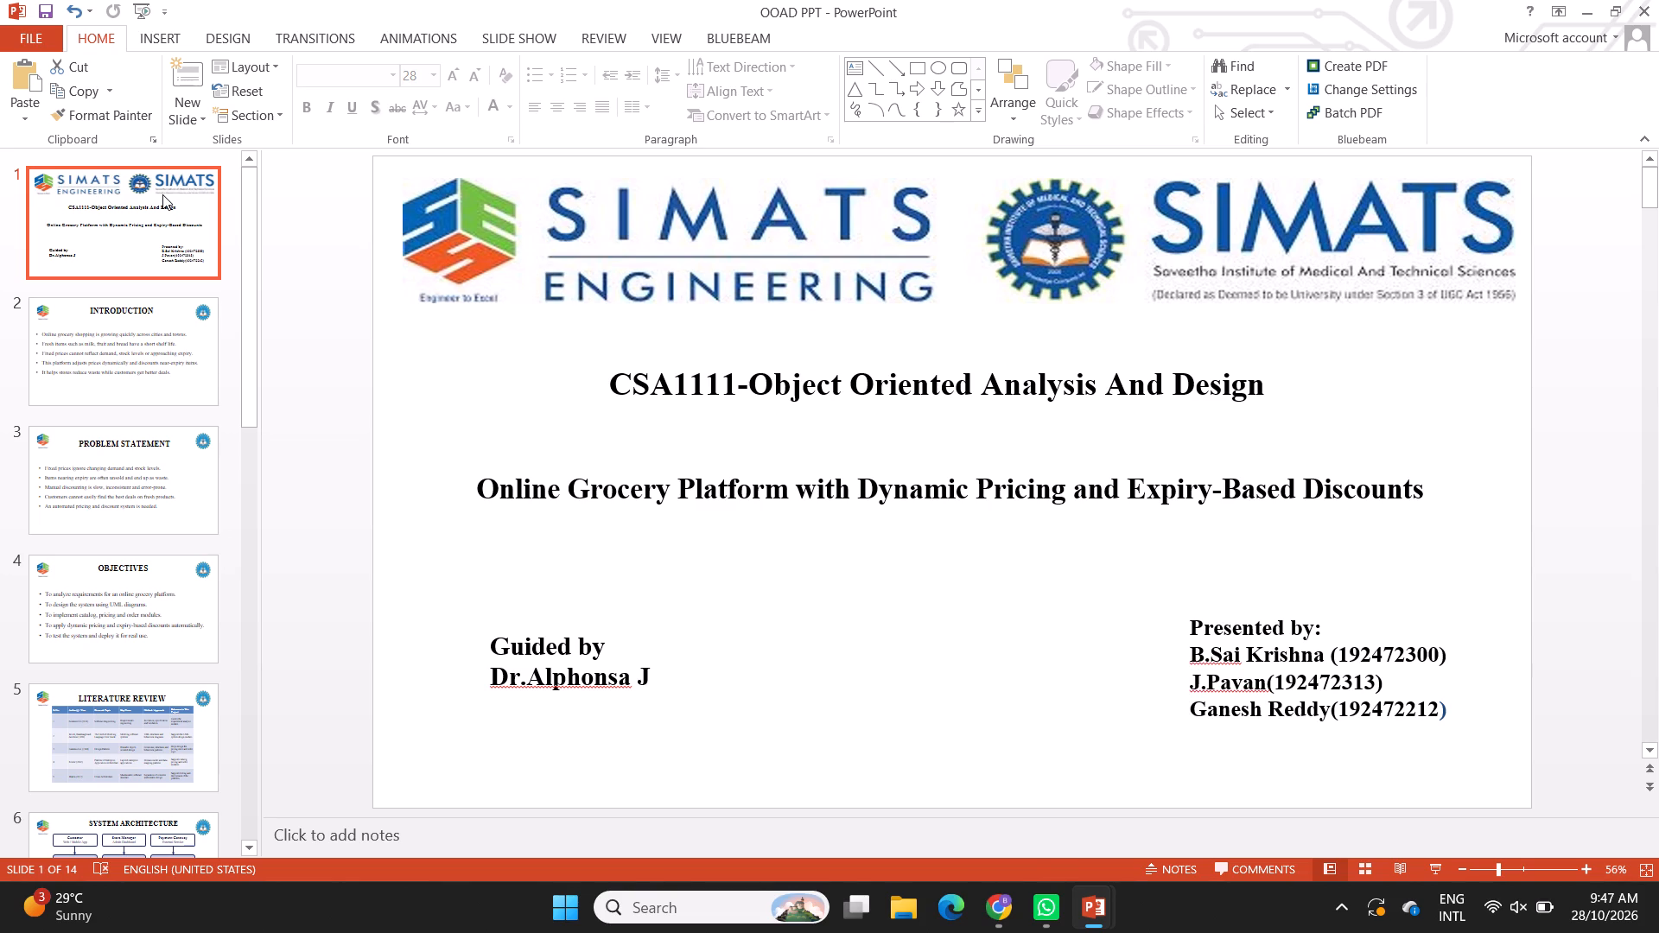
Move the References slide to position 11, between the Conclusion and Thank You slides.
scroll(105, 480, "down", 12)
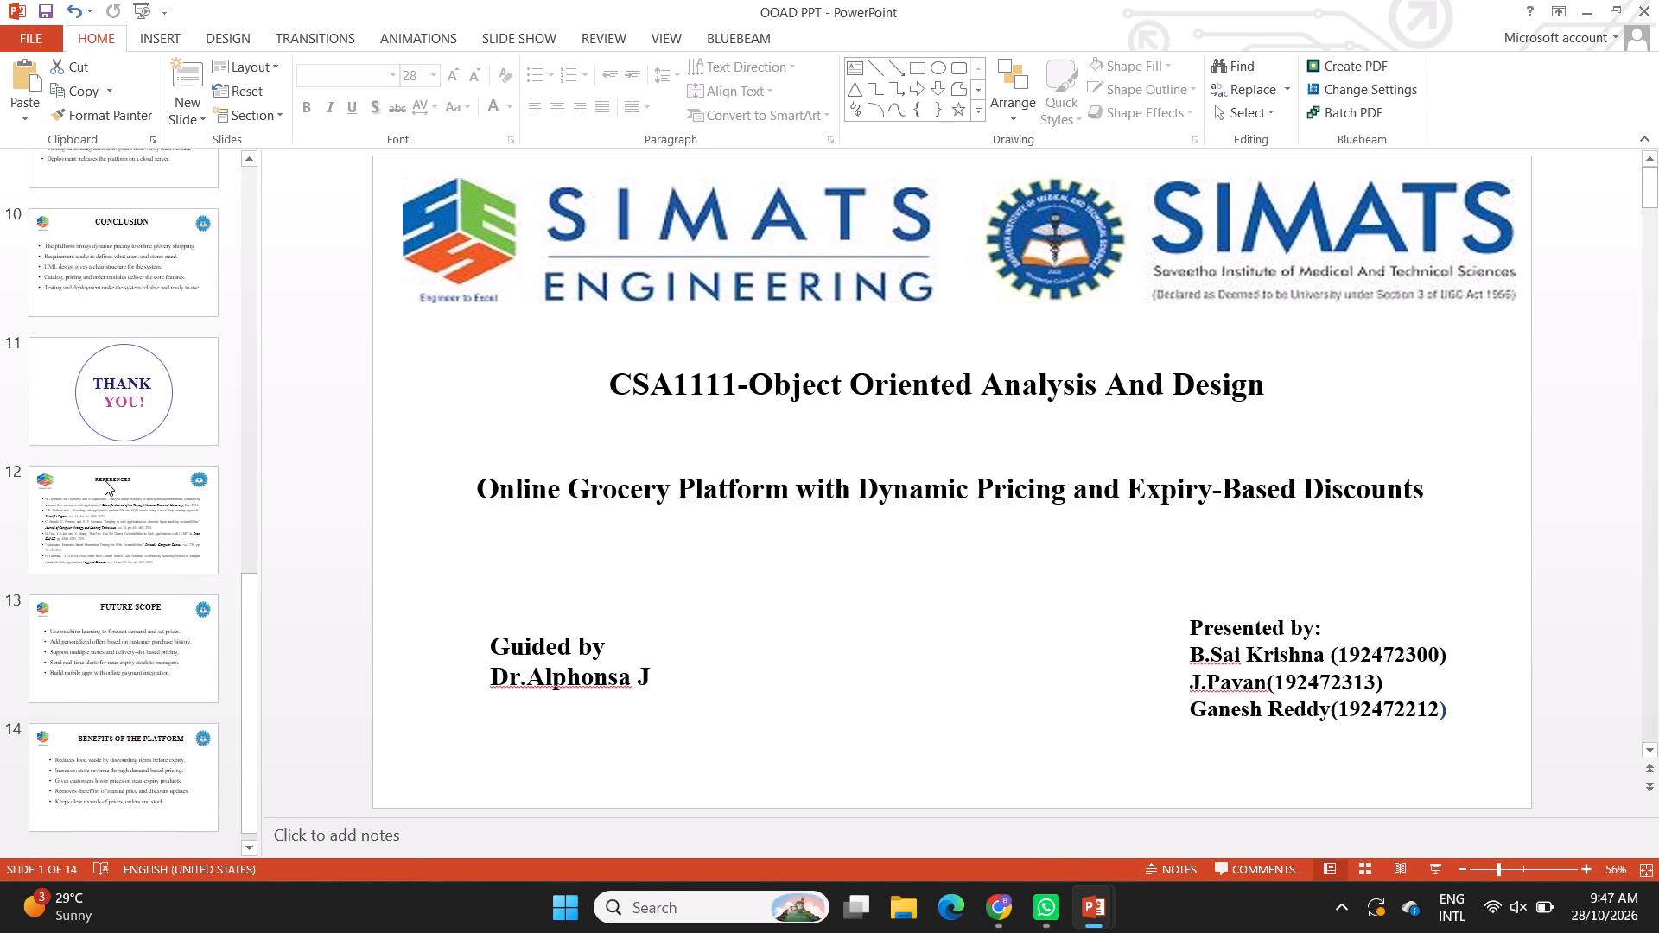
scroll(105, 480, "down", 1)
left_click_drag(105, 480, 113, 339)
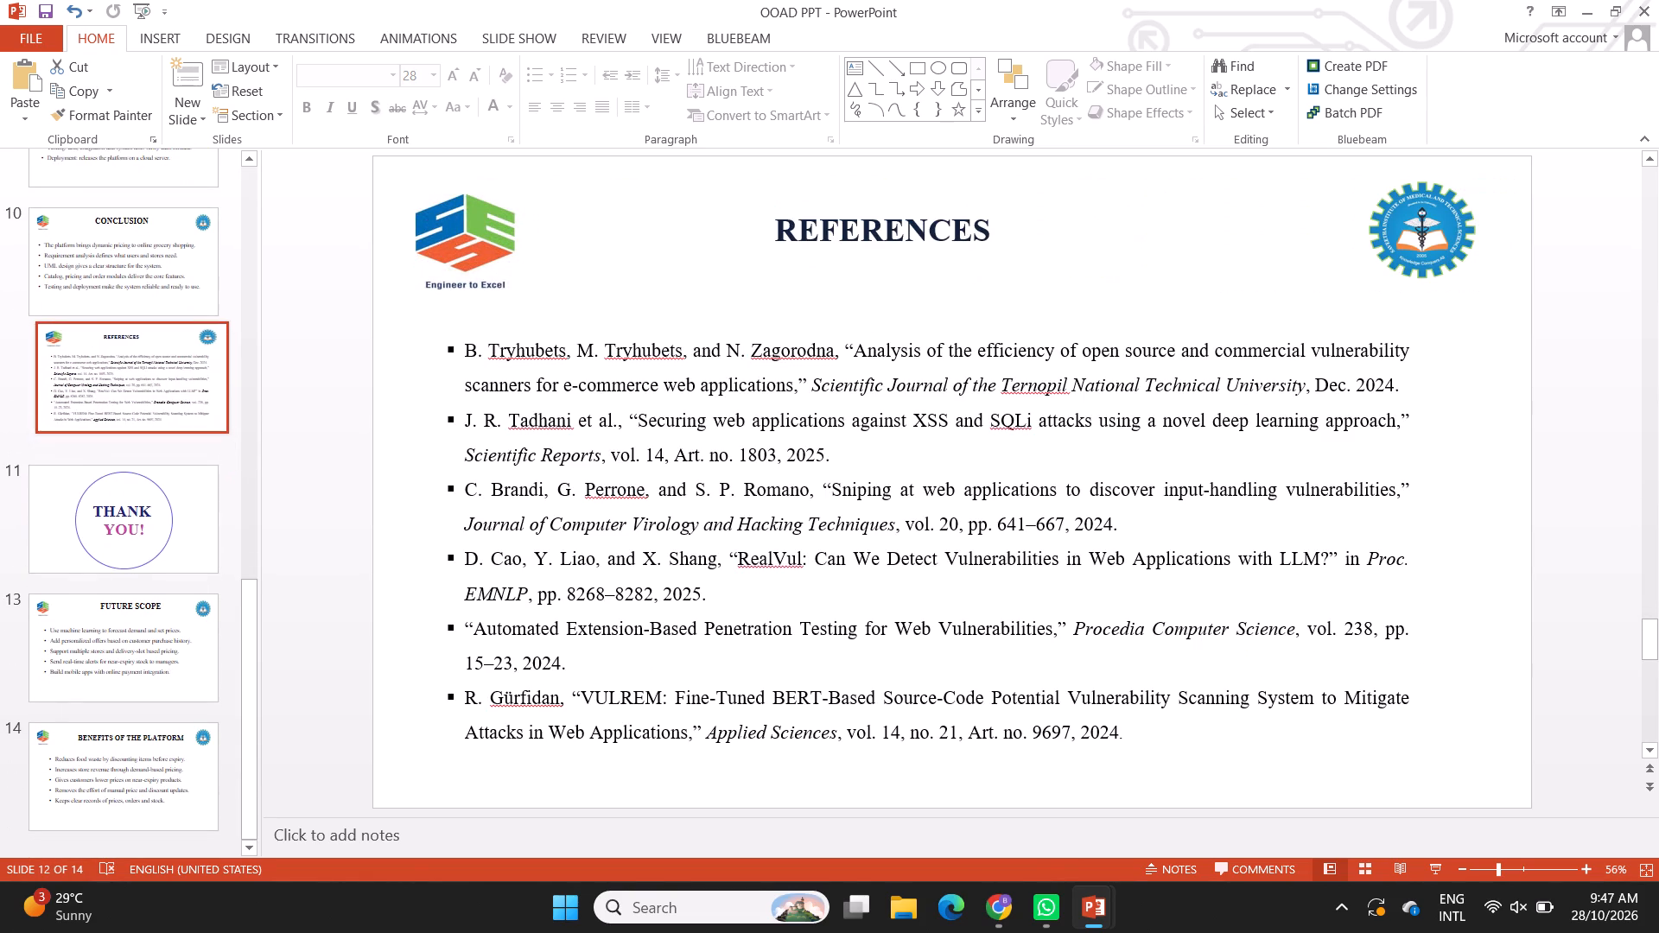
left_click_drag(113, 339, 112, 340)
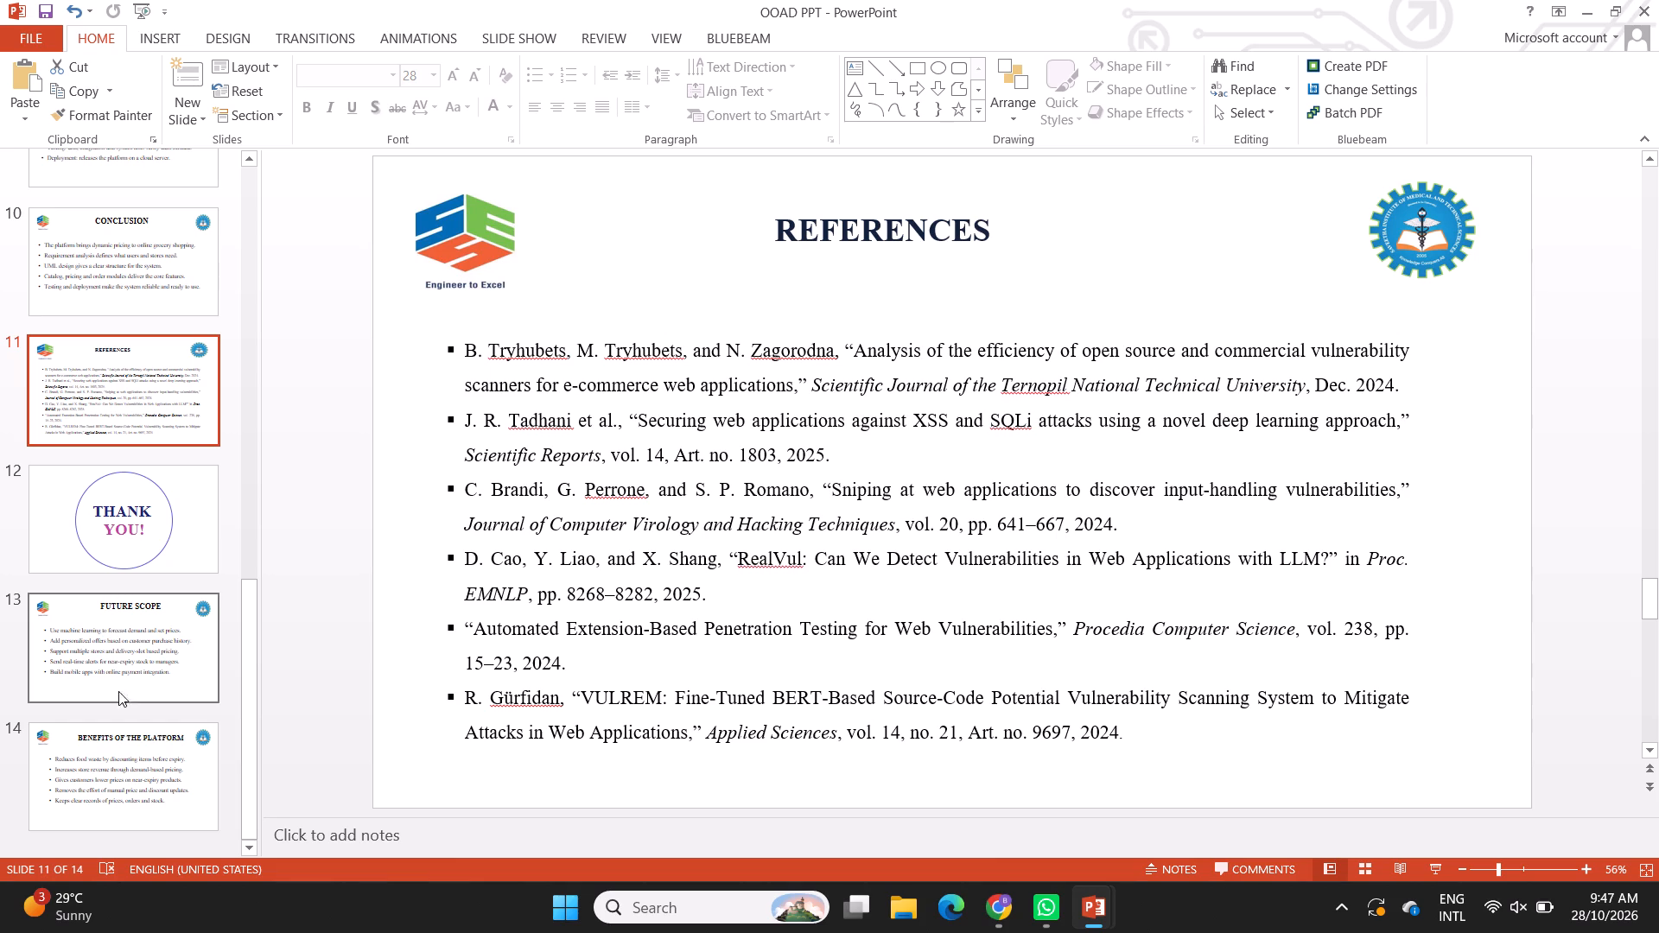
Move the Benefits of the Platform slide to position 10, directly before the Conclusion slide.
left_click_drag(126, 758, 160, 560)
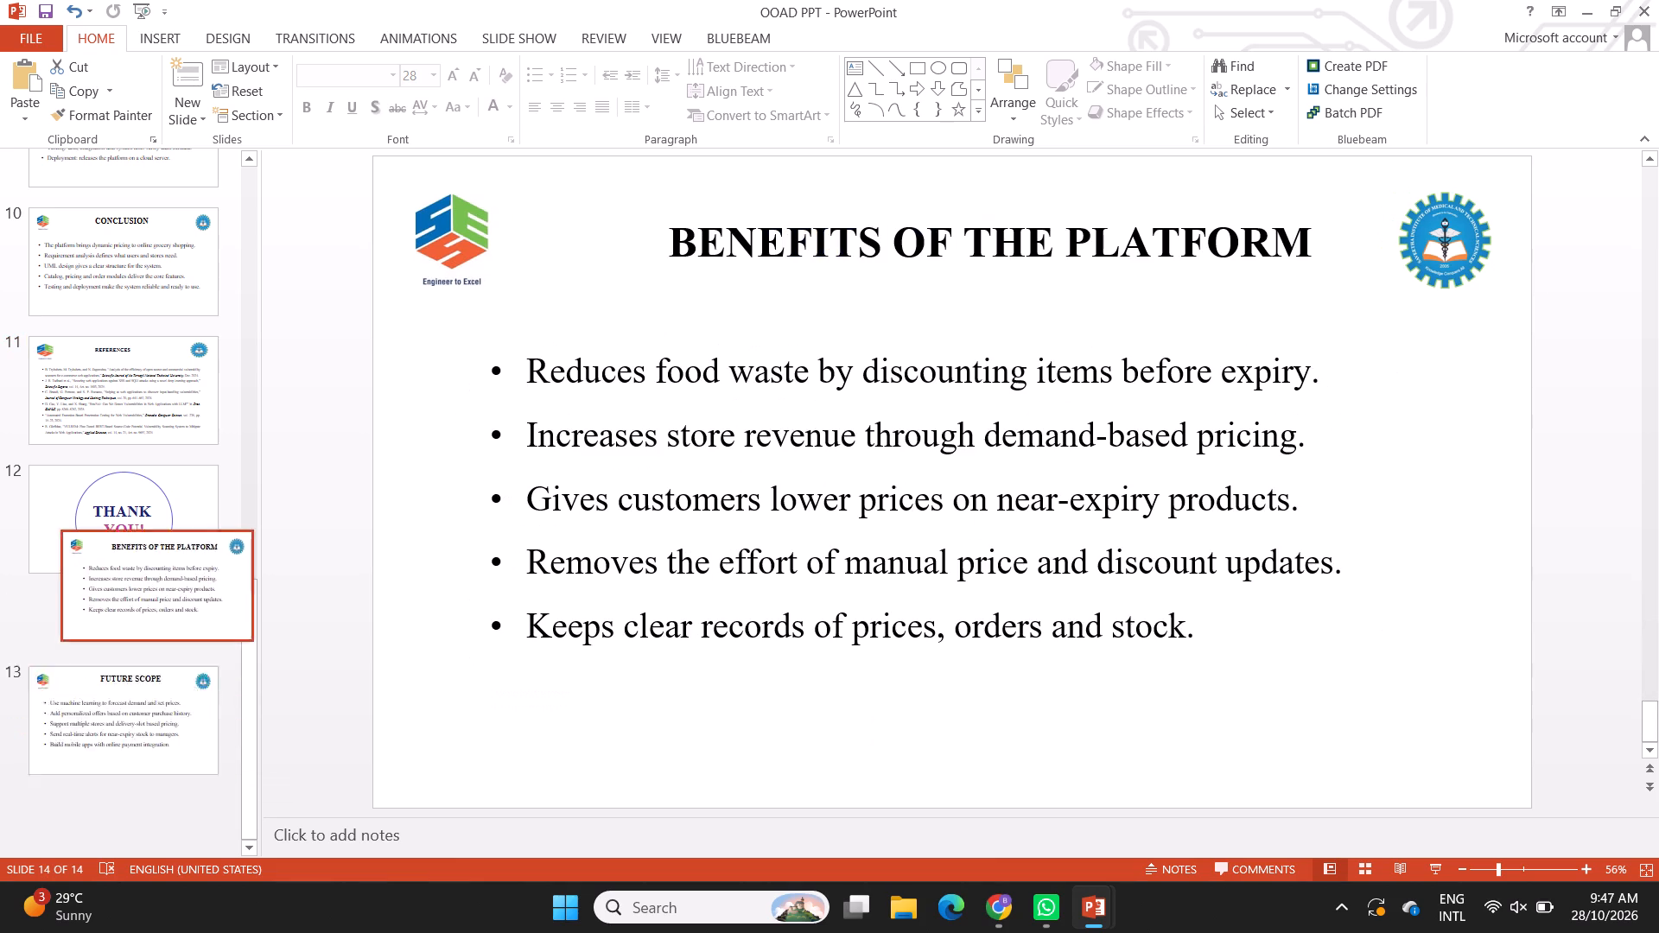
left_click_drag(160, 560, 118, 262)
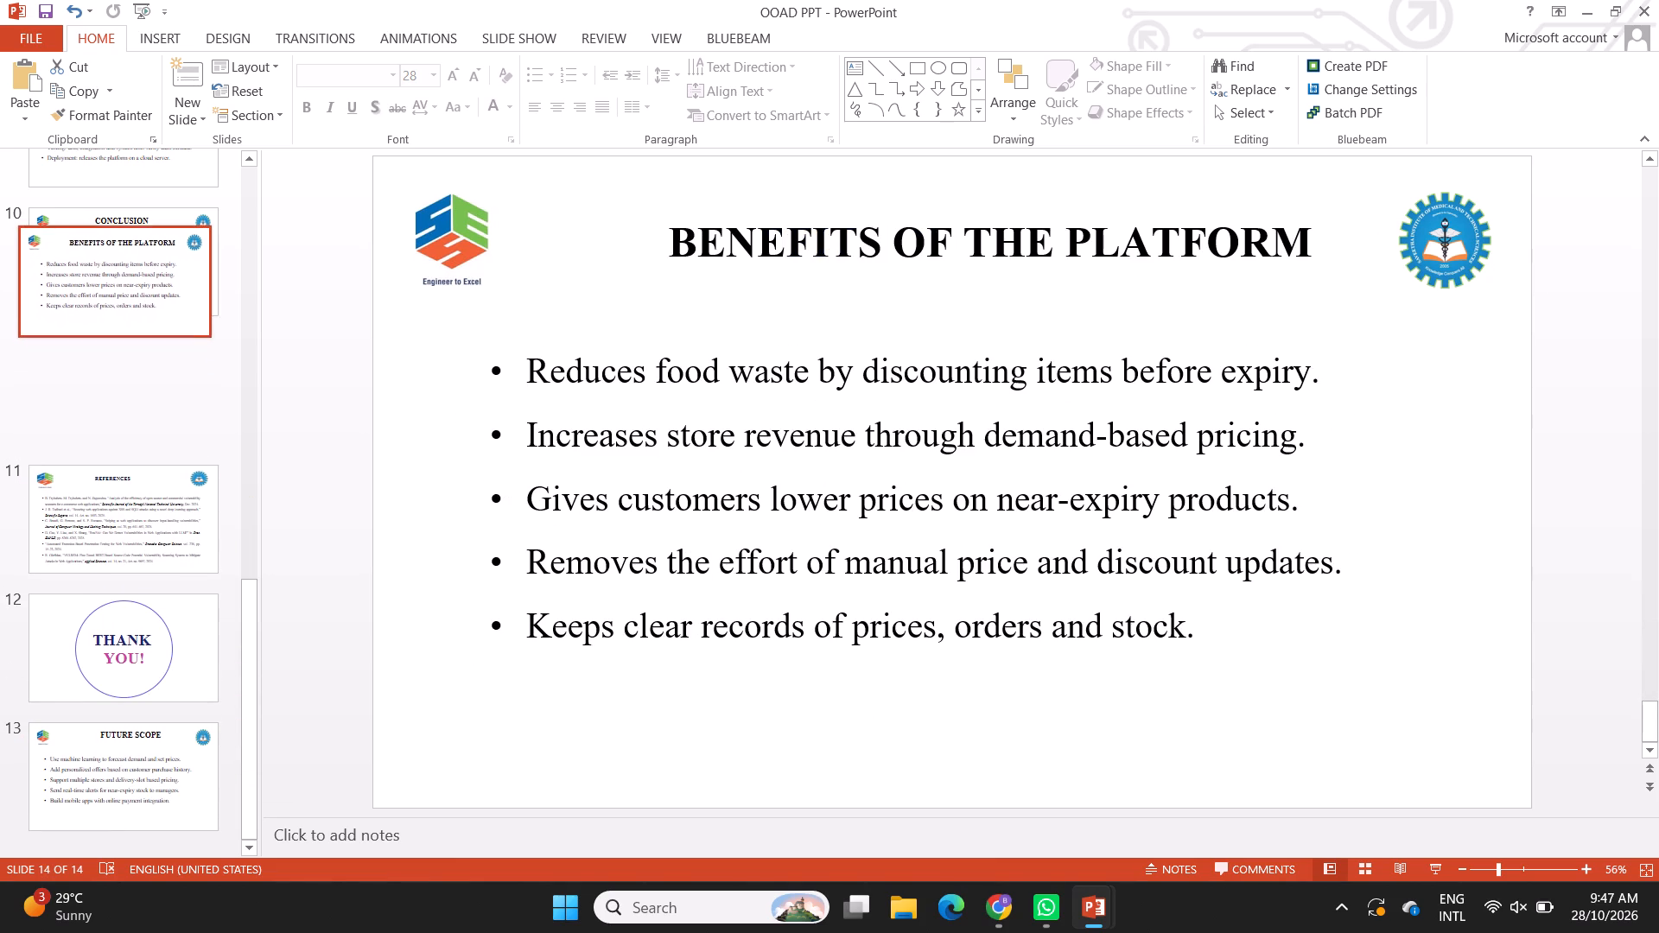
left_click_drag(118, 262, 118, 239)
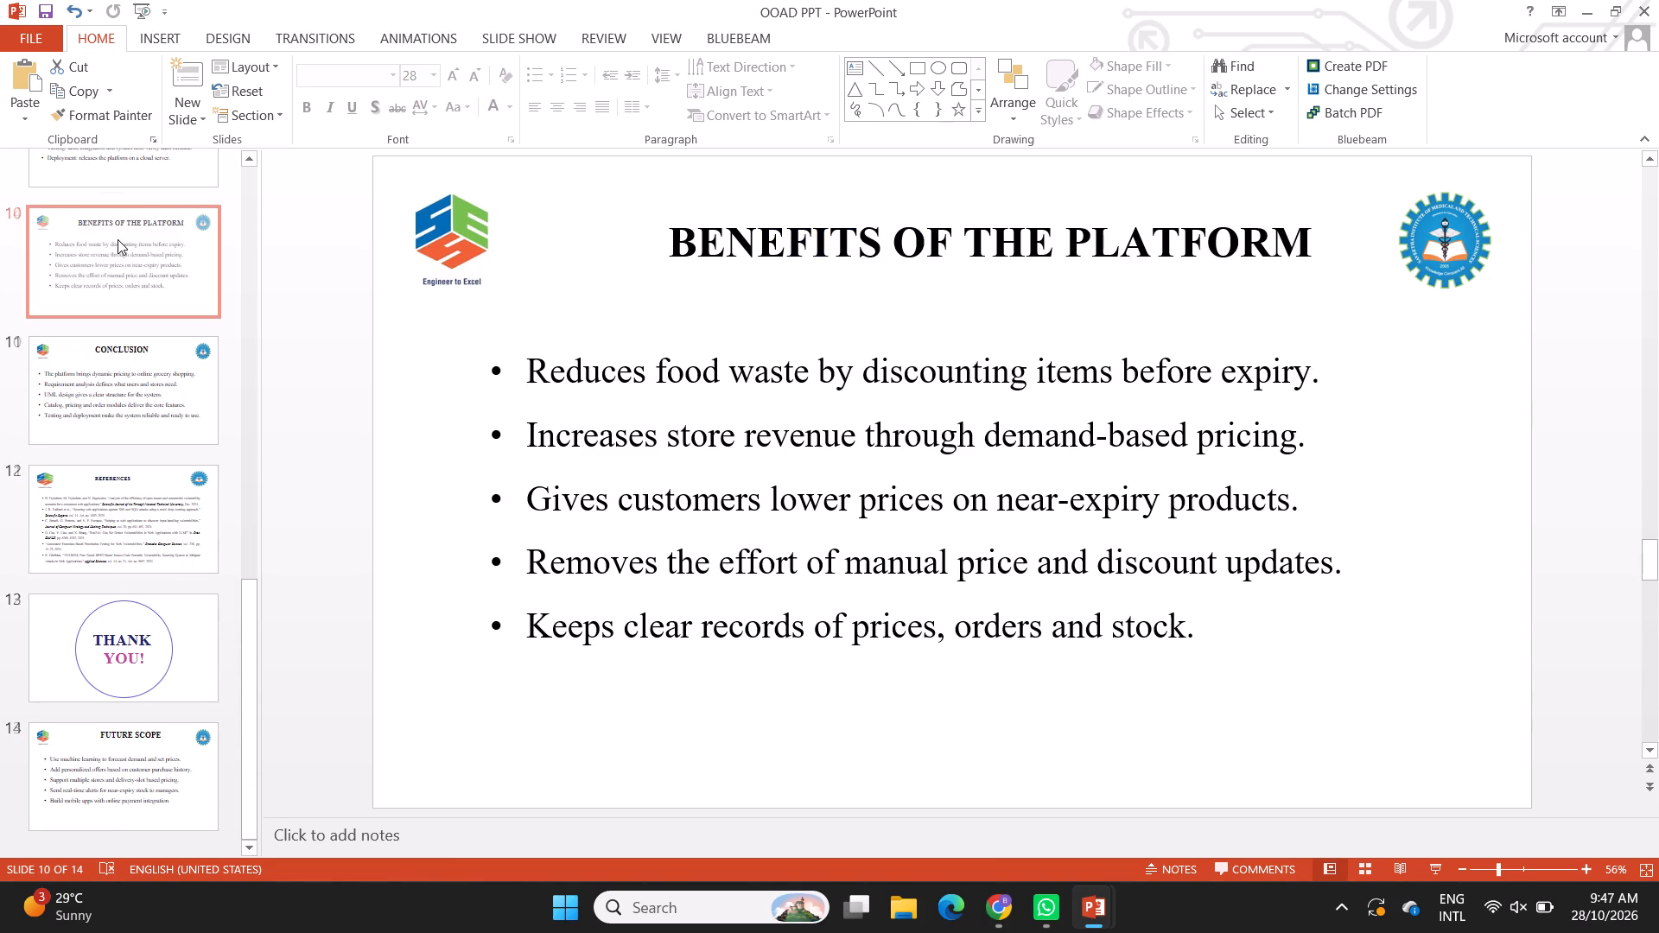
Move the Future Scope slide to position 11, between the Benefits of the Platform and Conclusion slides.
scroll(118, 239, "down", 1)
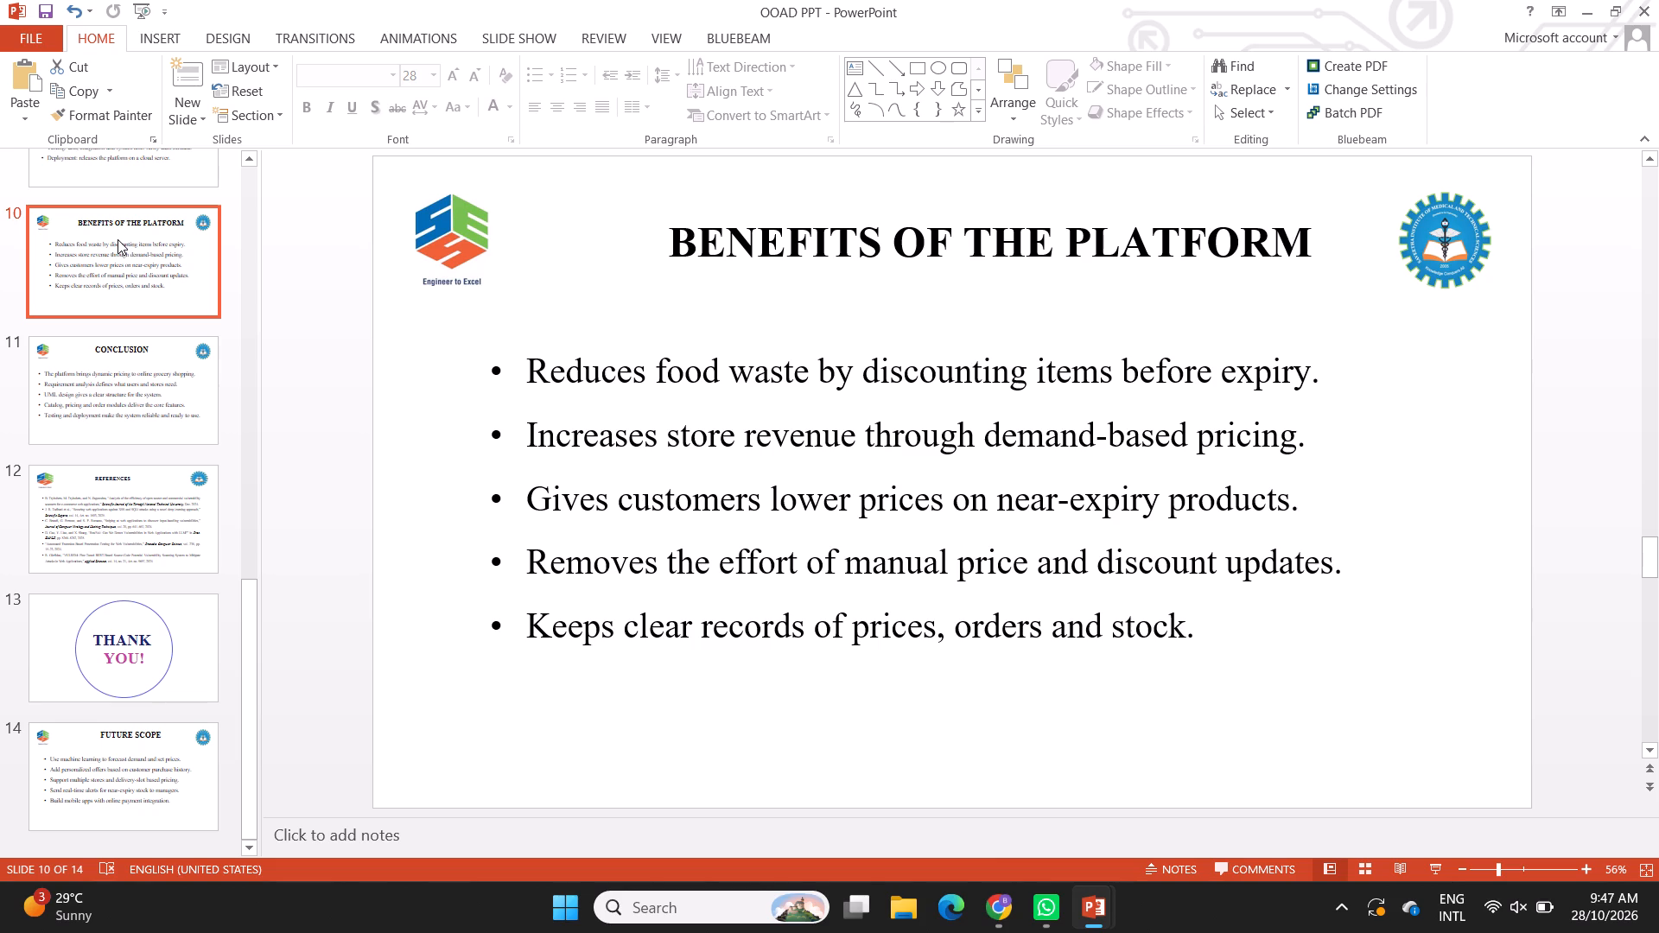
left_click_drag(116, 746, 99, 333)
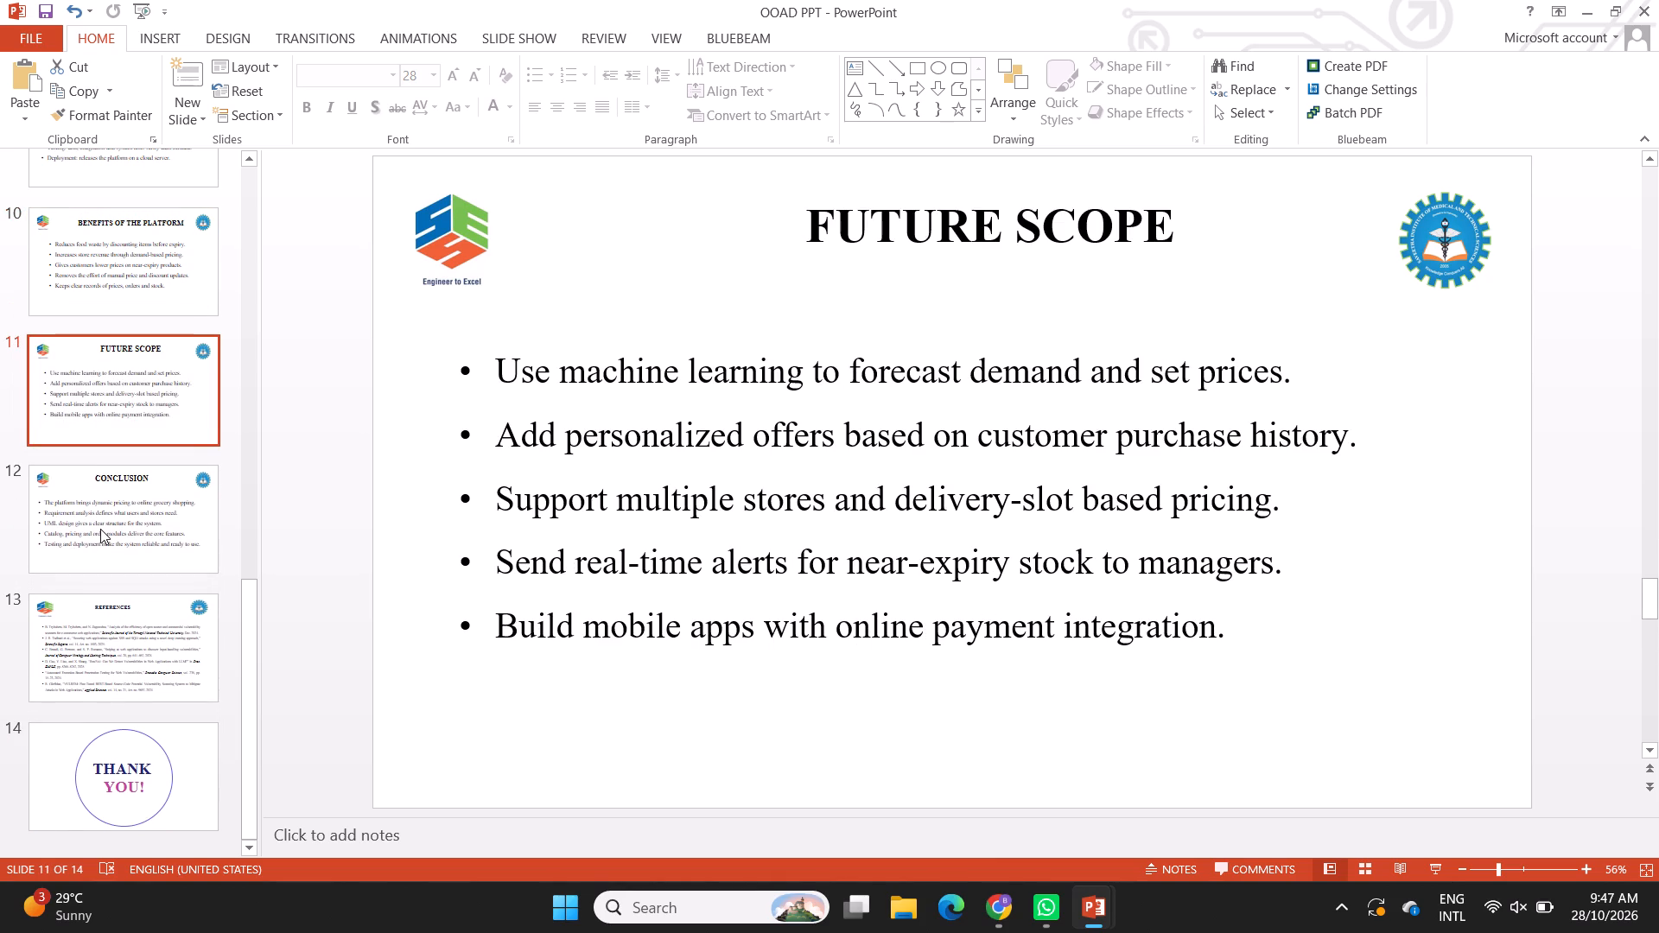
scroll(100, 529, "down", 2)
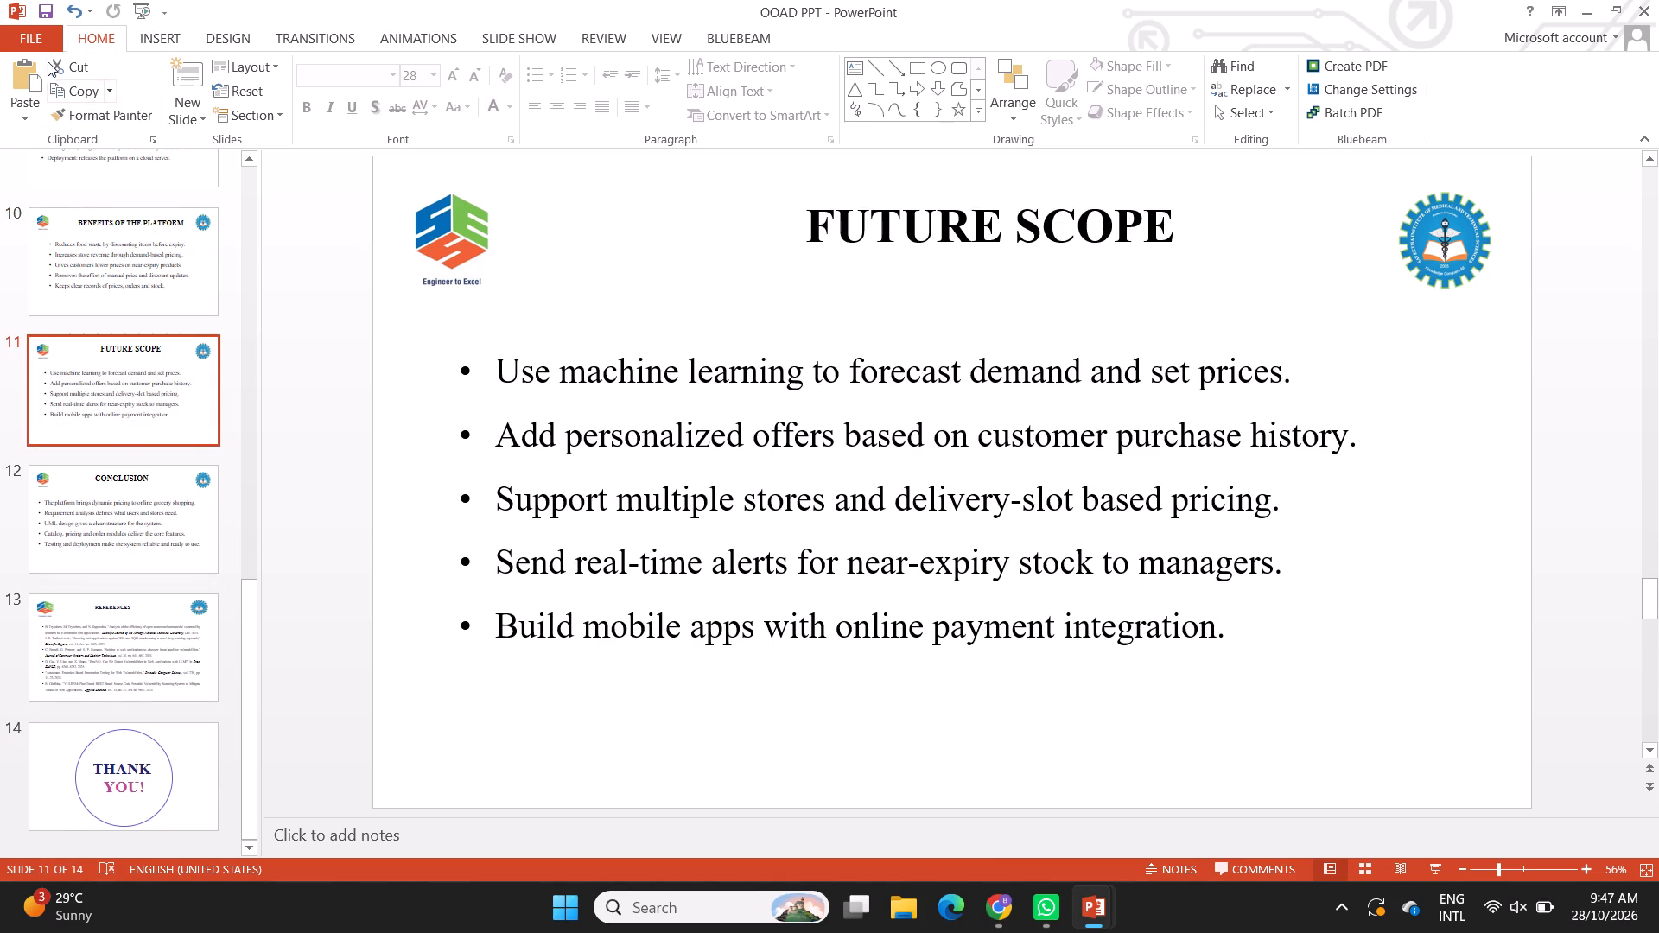
Save a copy of the presentation in the Downloads folder under the name "OOAD PPT 1".
left_click(43, 44)
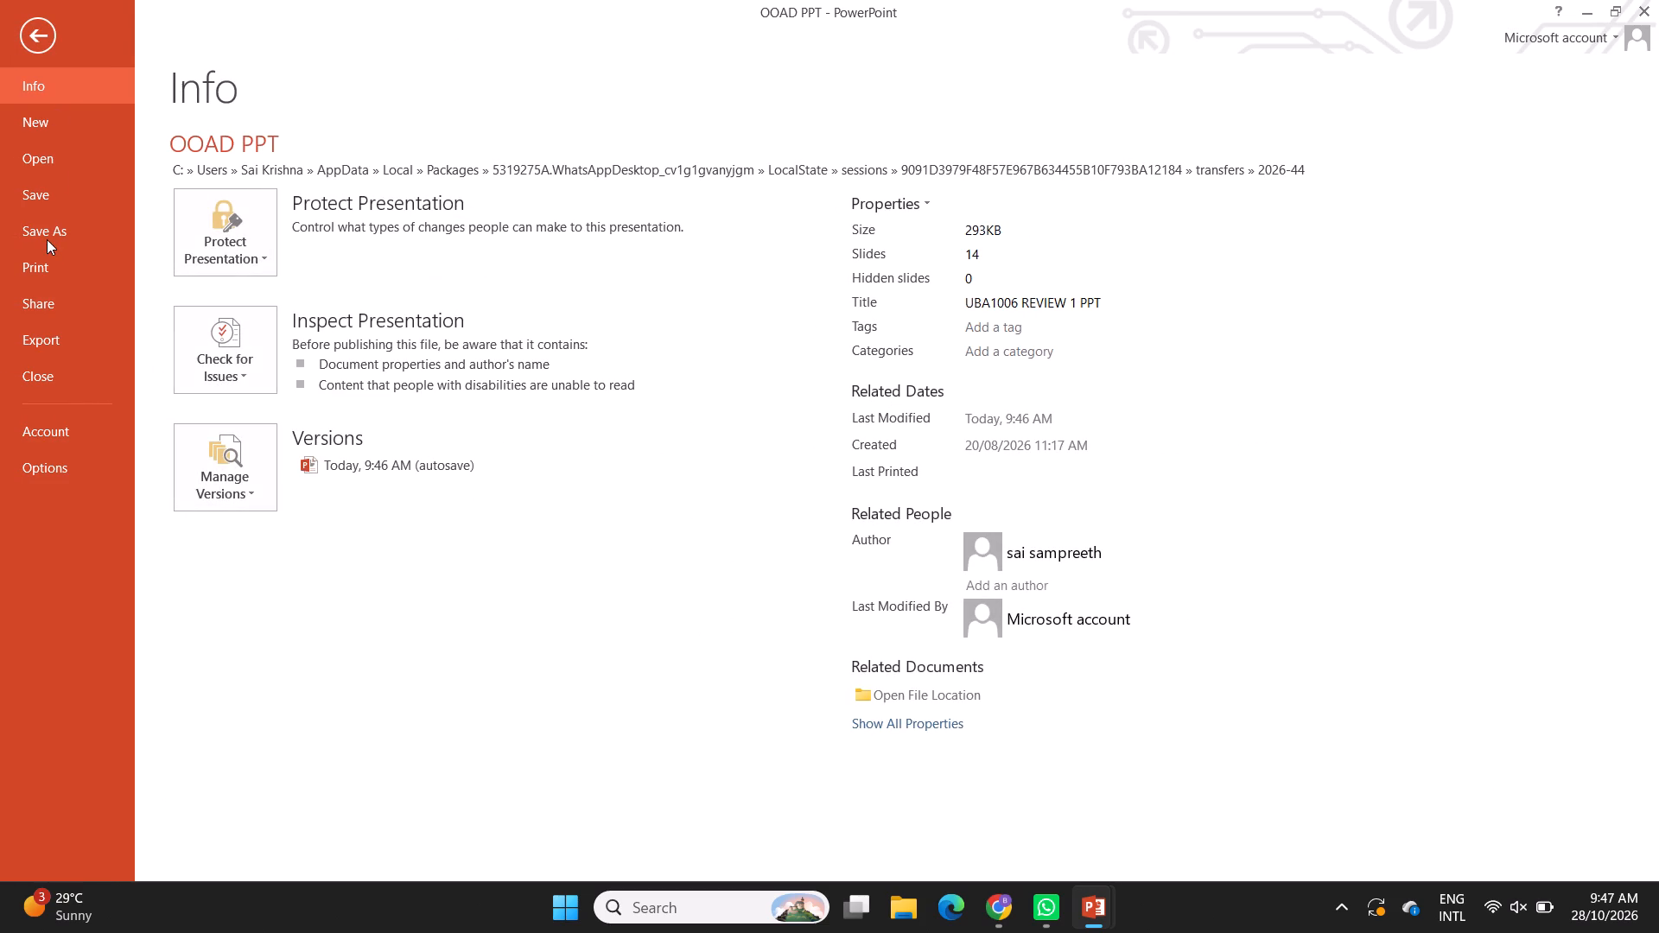
left_click(47, 239)
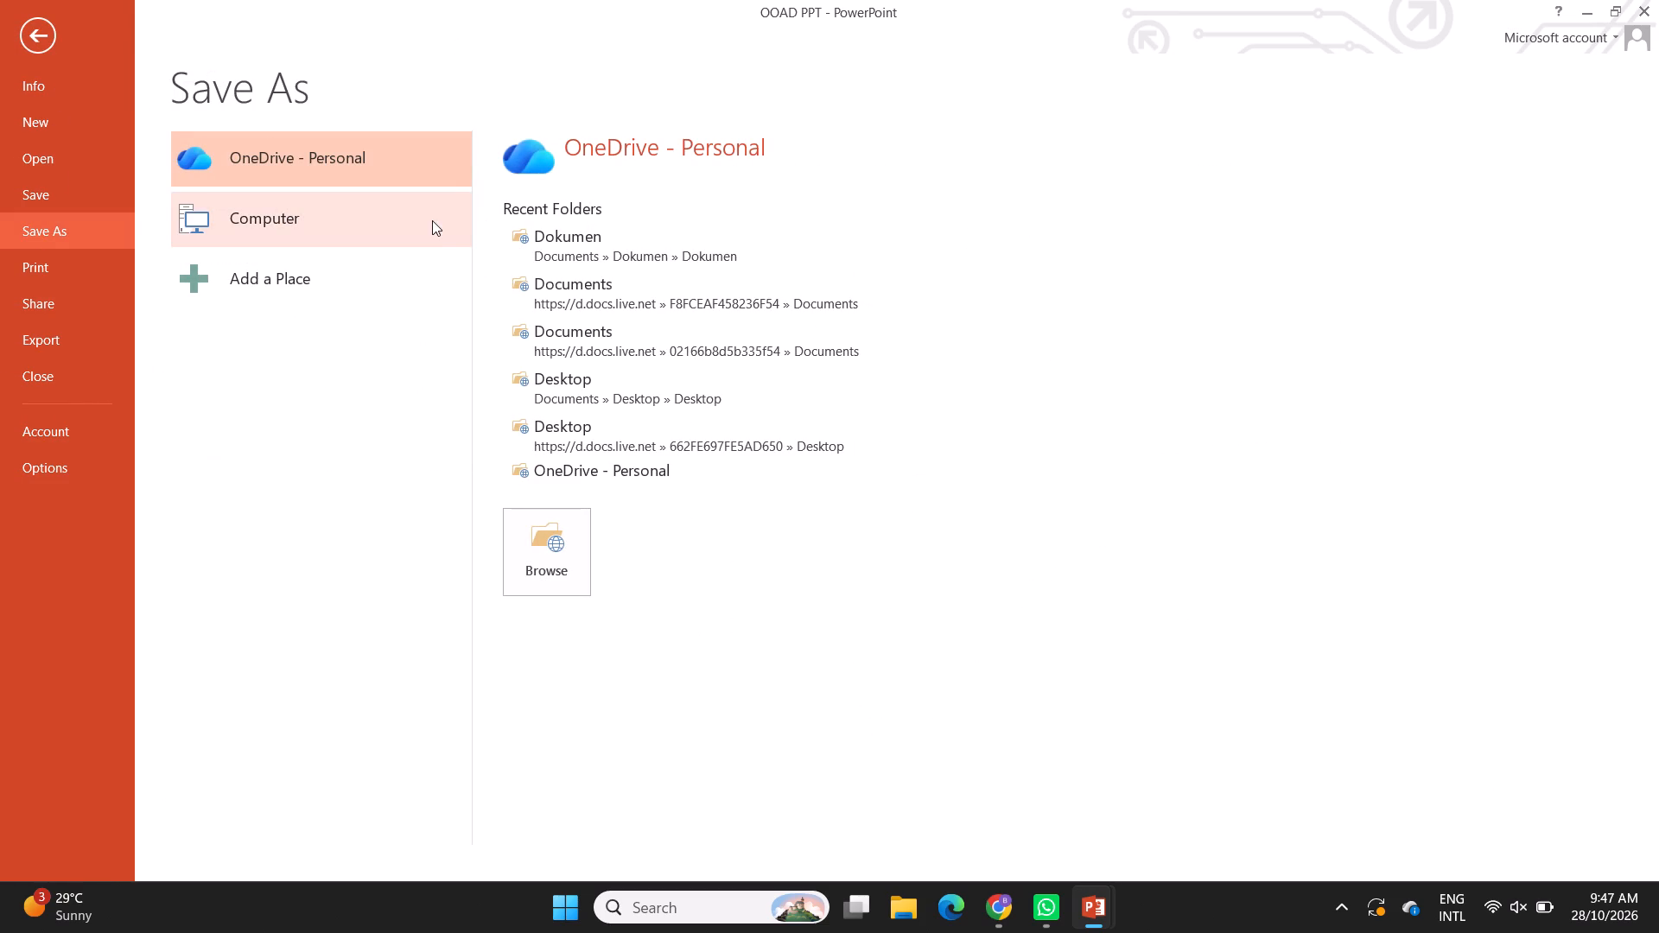
left_click(432, 219)
left_click(537, 206)
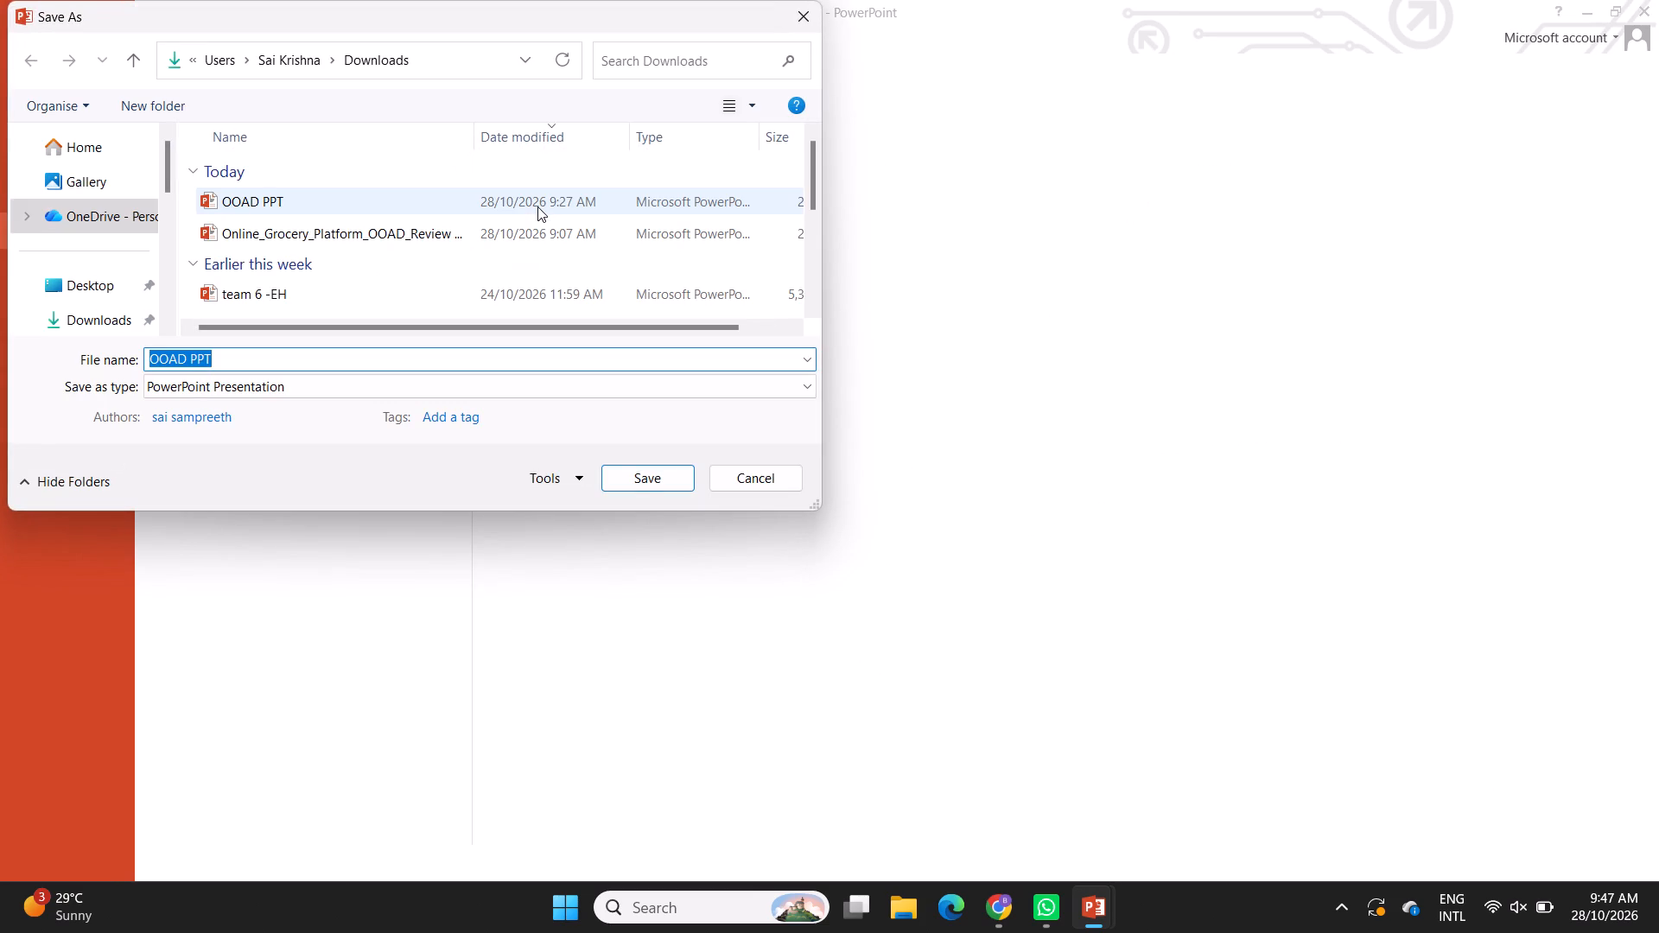
left_click(511, 360)
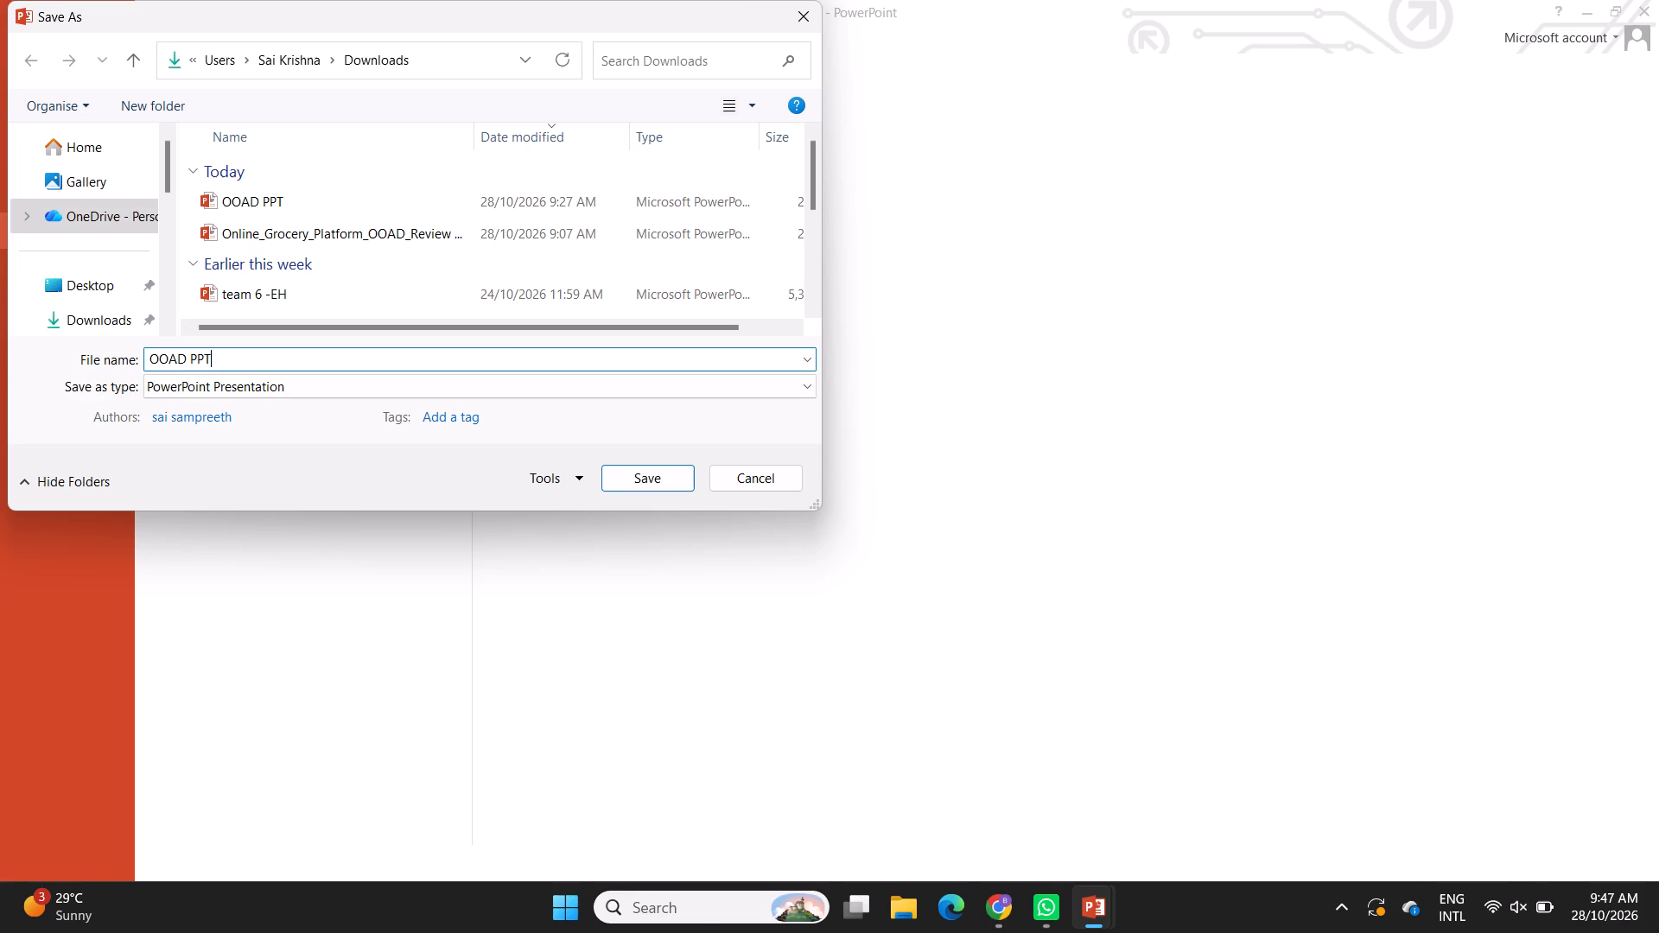
key("space")
key("1")
key("Return")
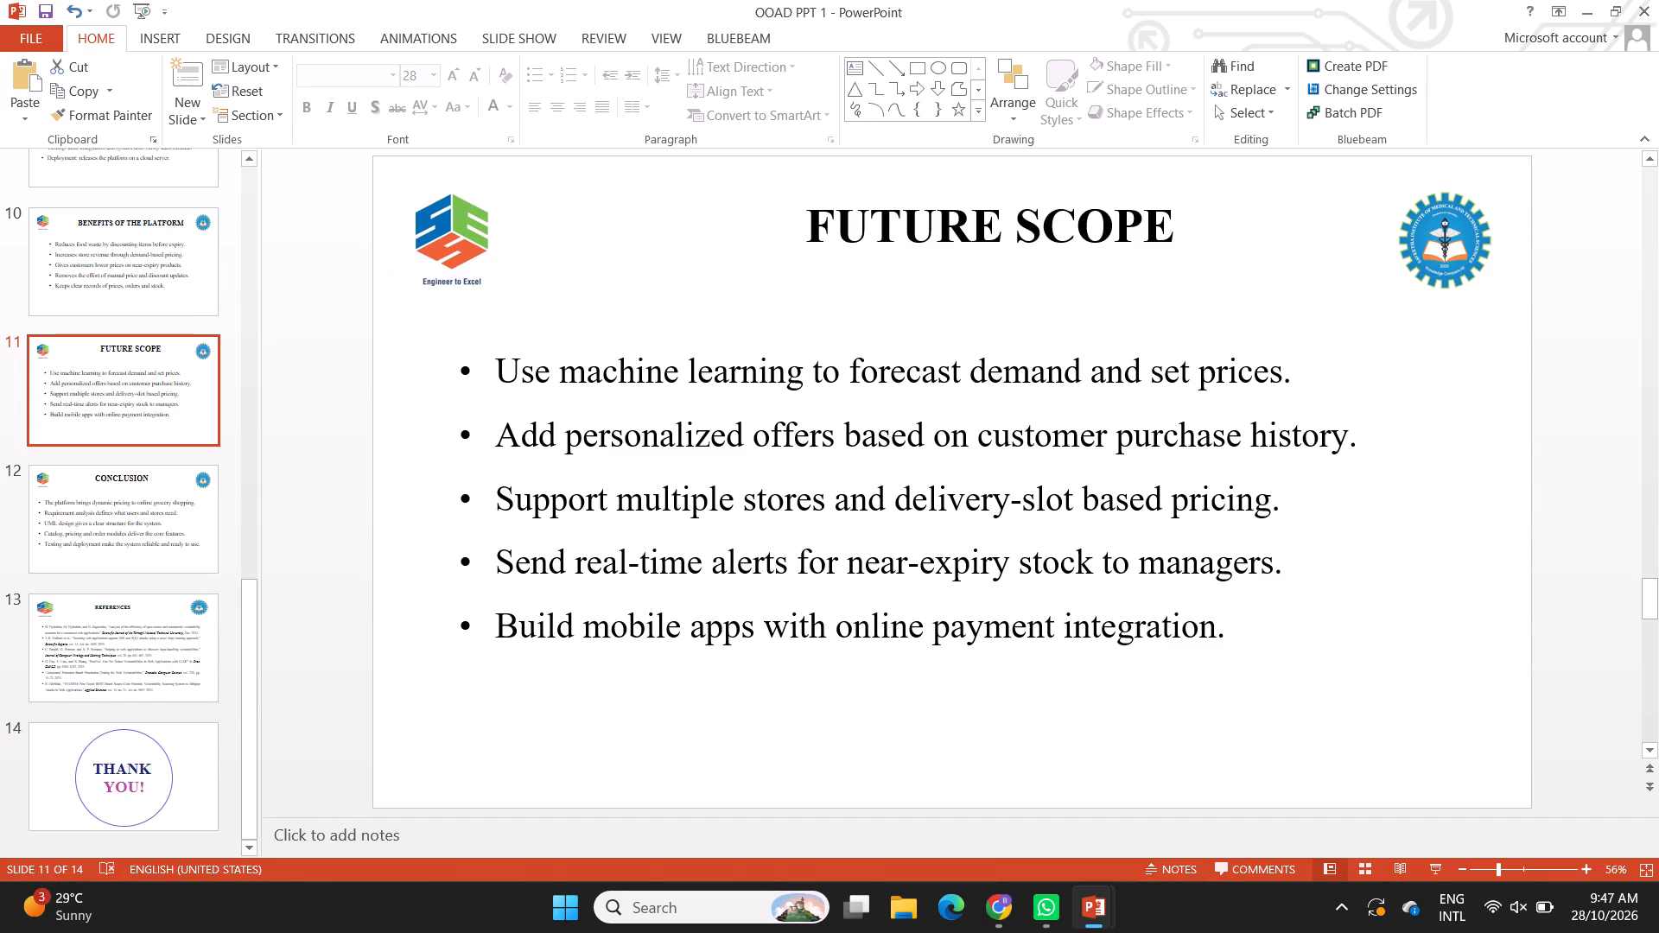
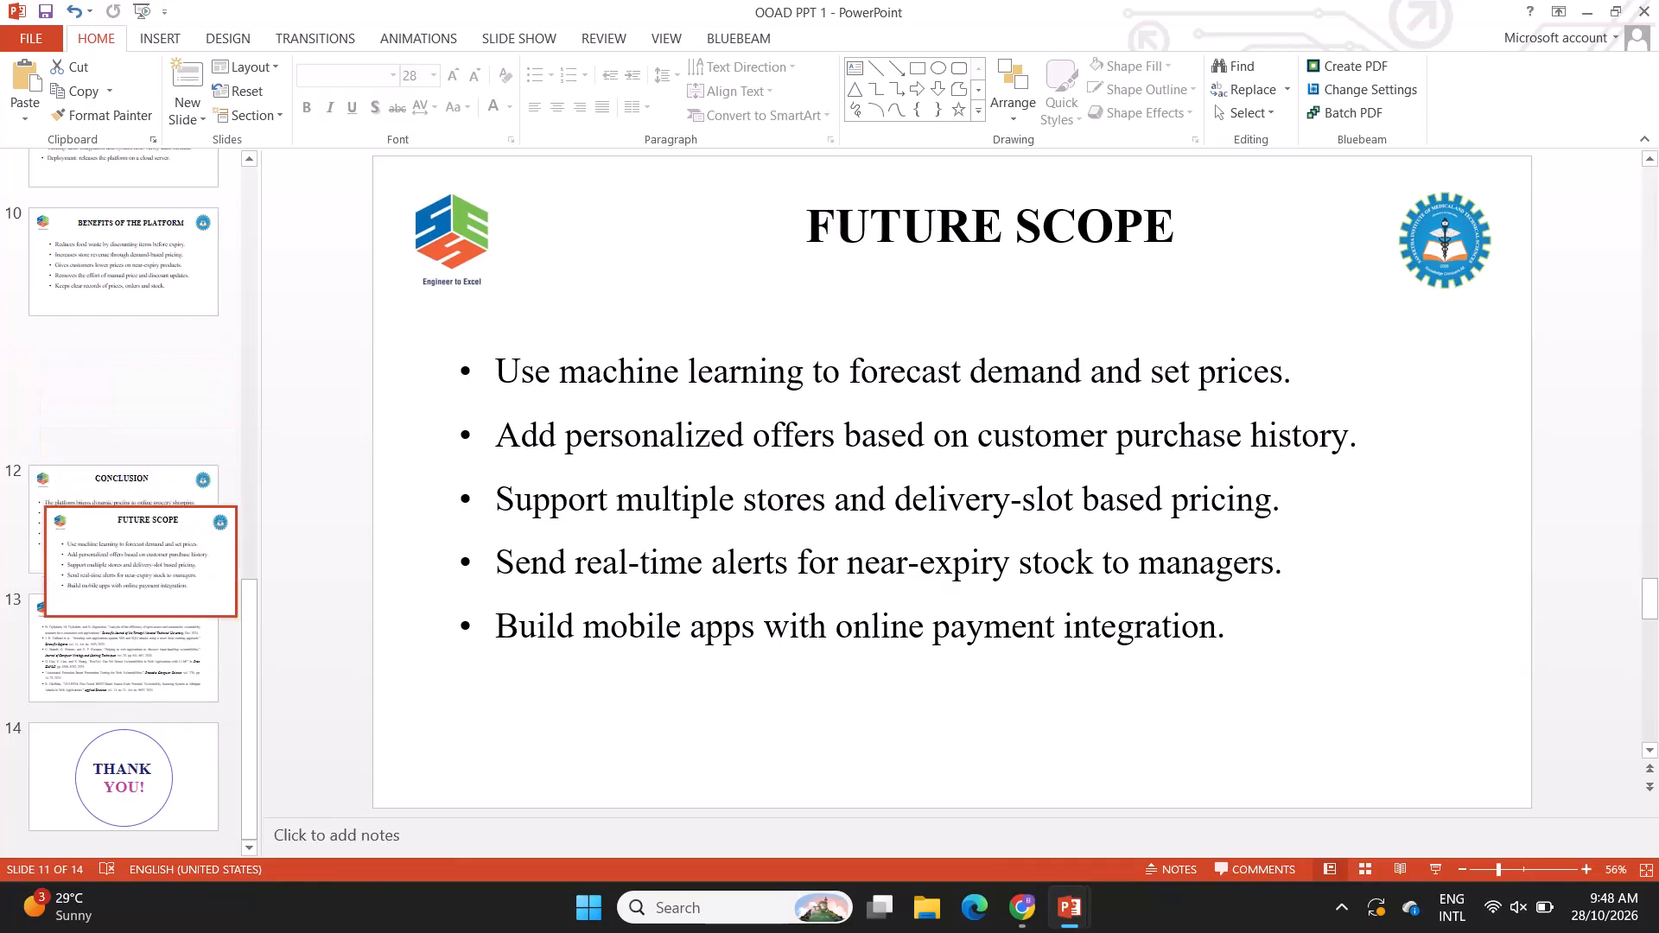
Move the References slide to position 13, between the Thank You and Future Scope slides.
left_click_drag(143, 552, 148, 706)
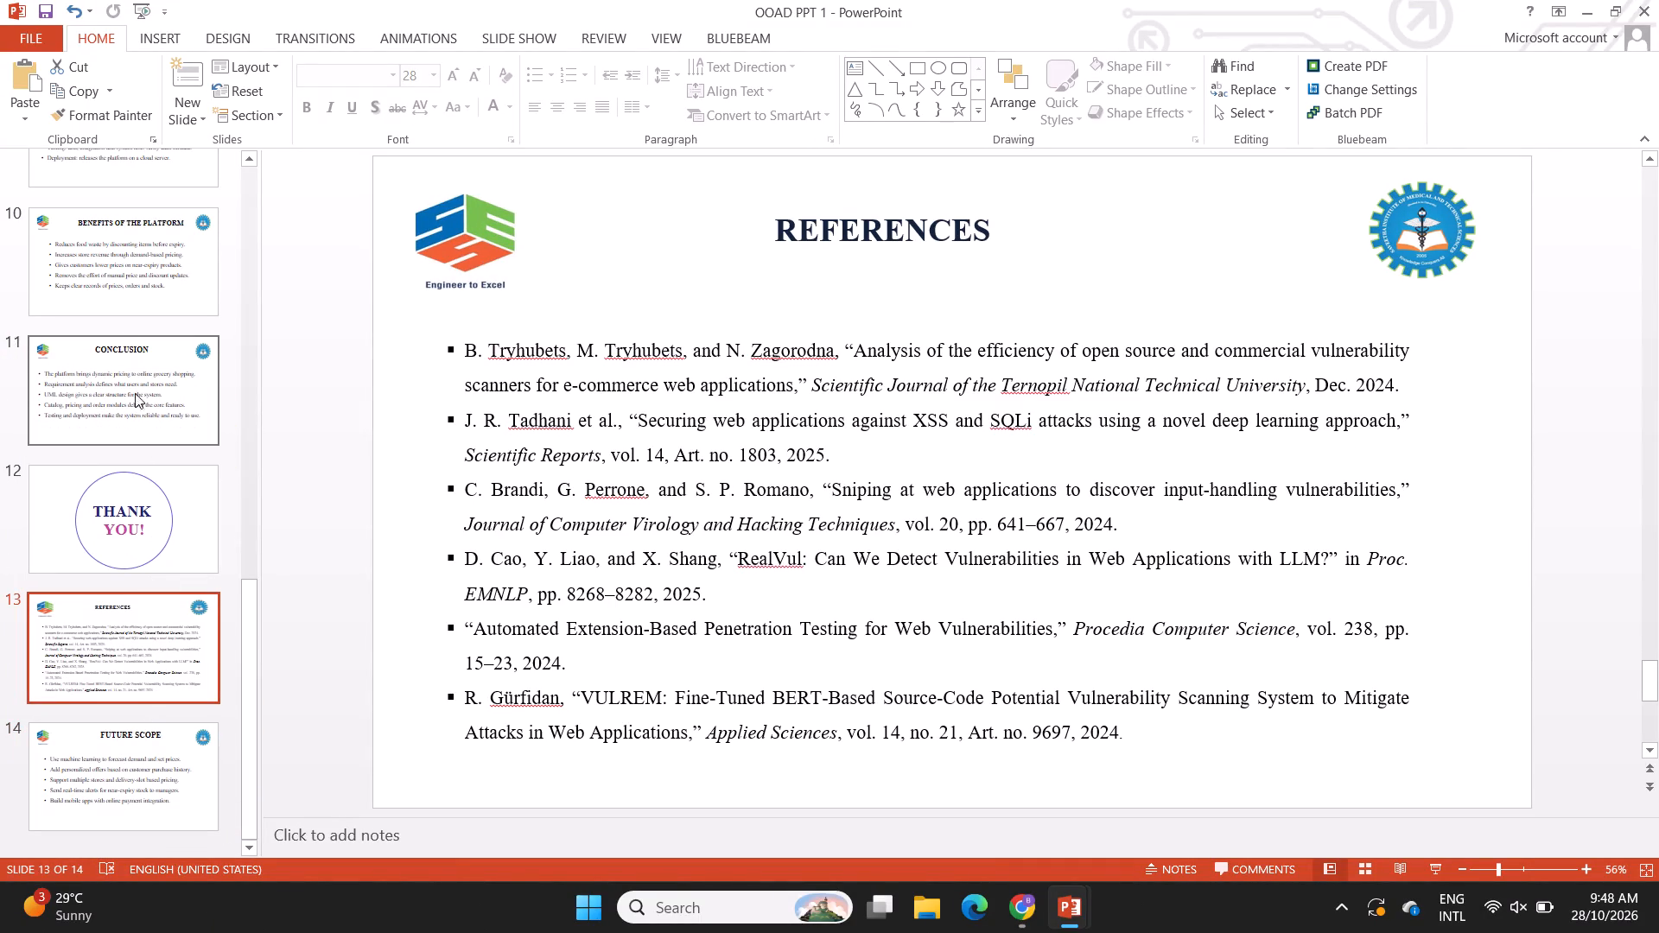
Move the Benefits of the Platform slide to position 13, between the References and Future Scope slides.
left_click_drag(112, 288, 130, 730)
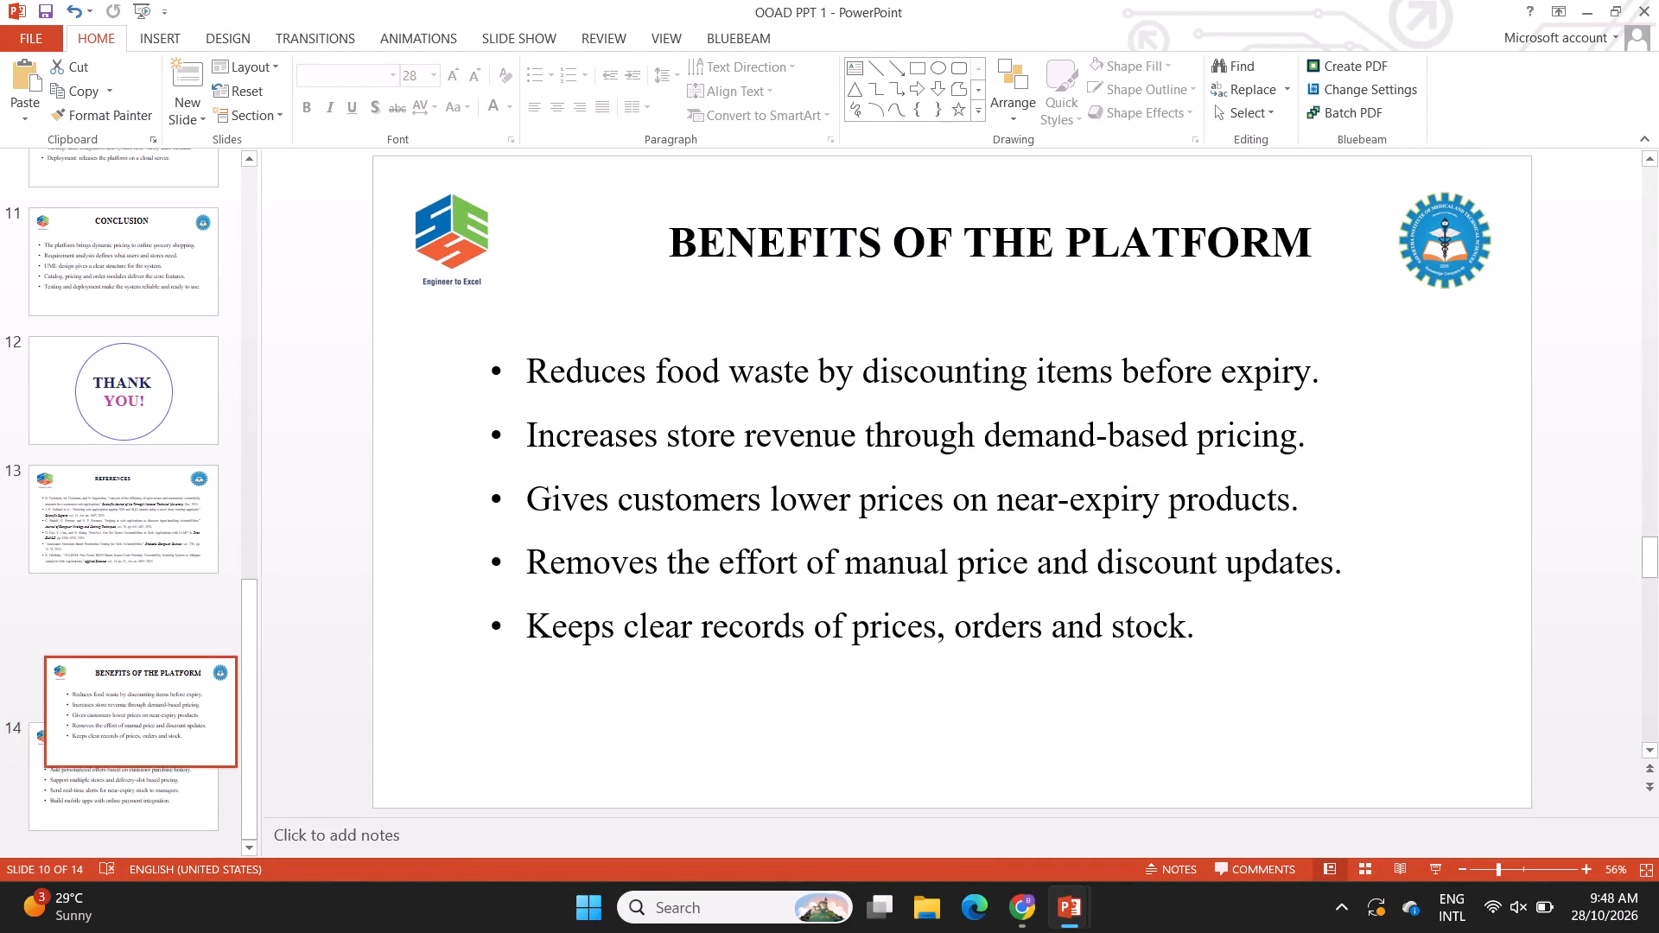
left_click_drag(130, 730, 129, 723)
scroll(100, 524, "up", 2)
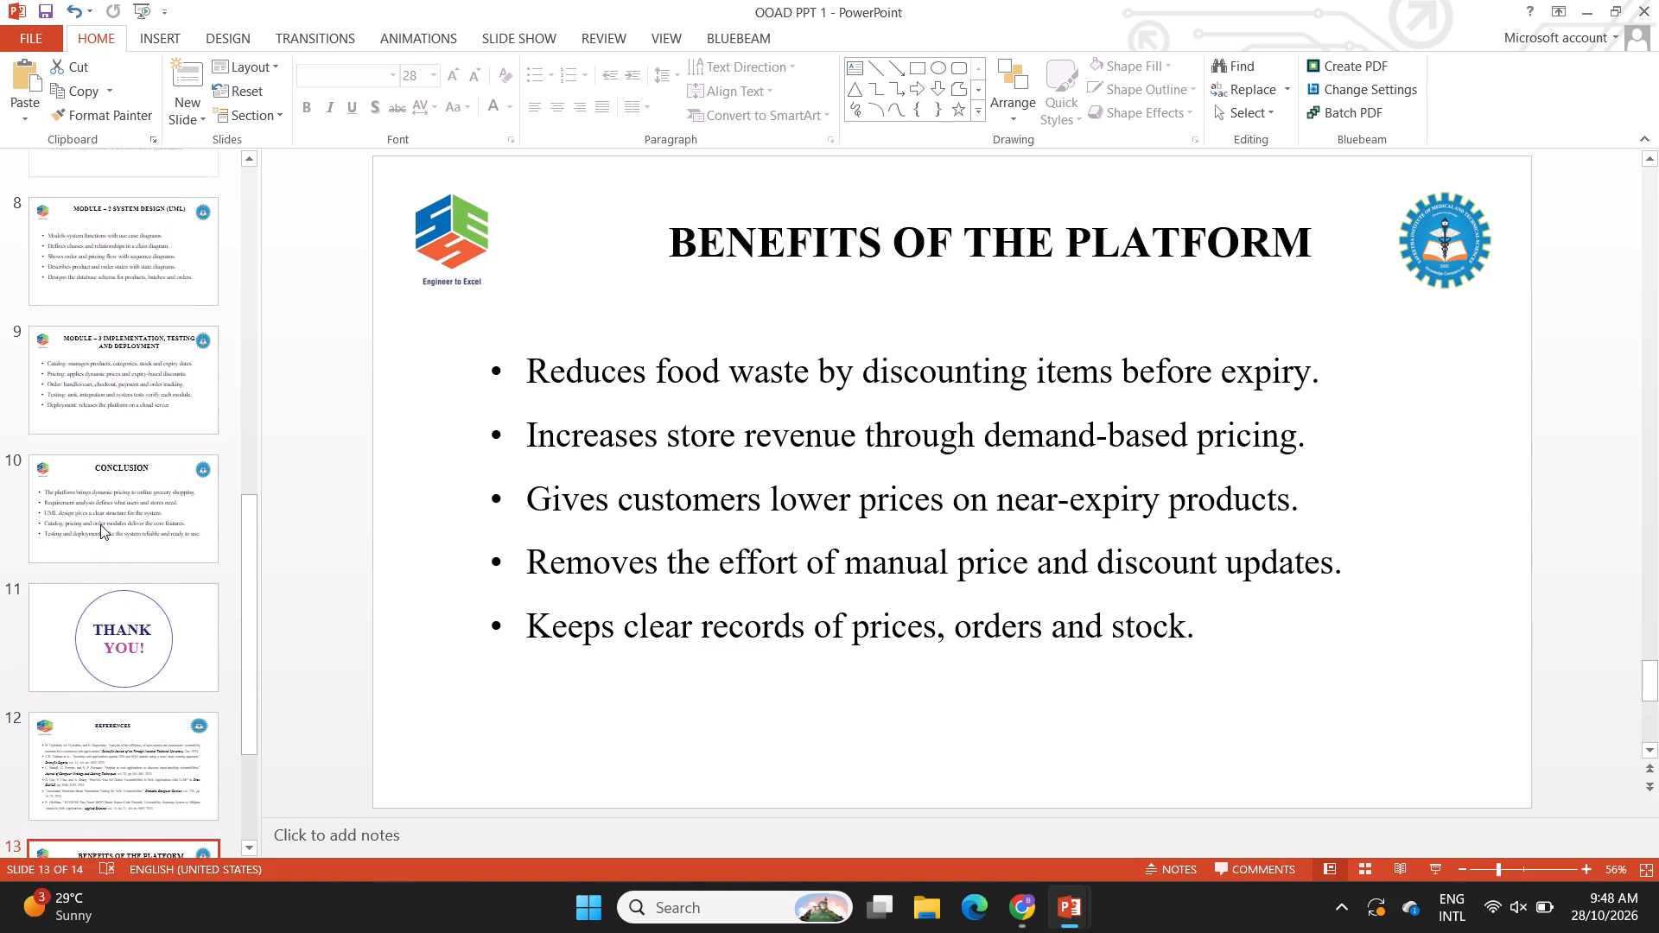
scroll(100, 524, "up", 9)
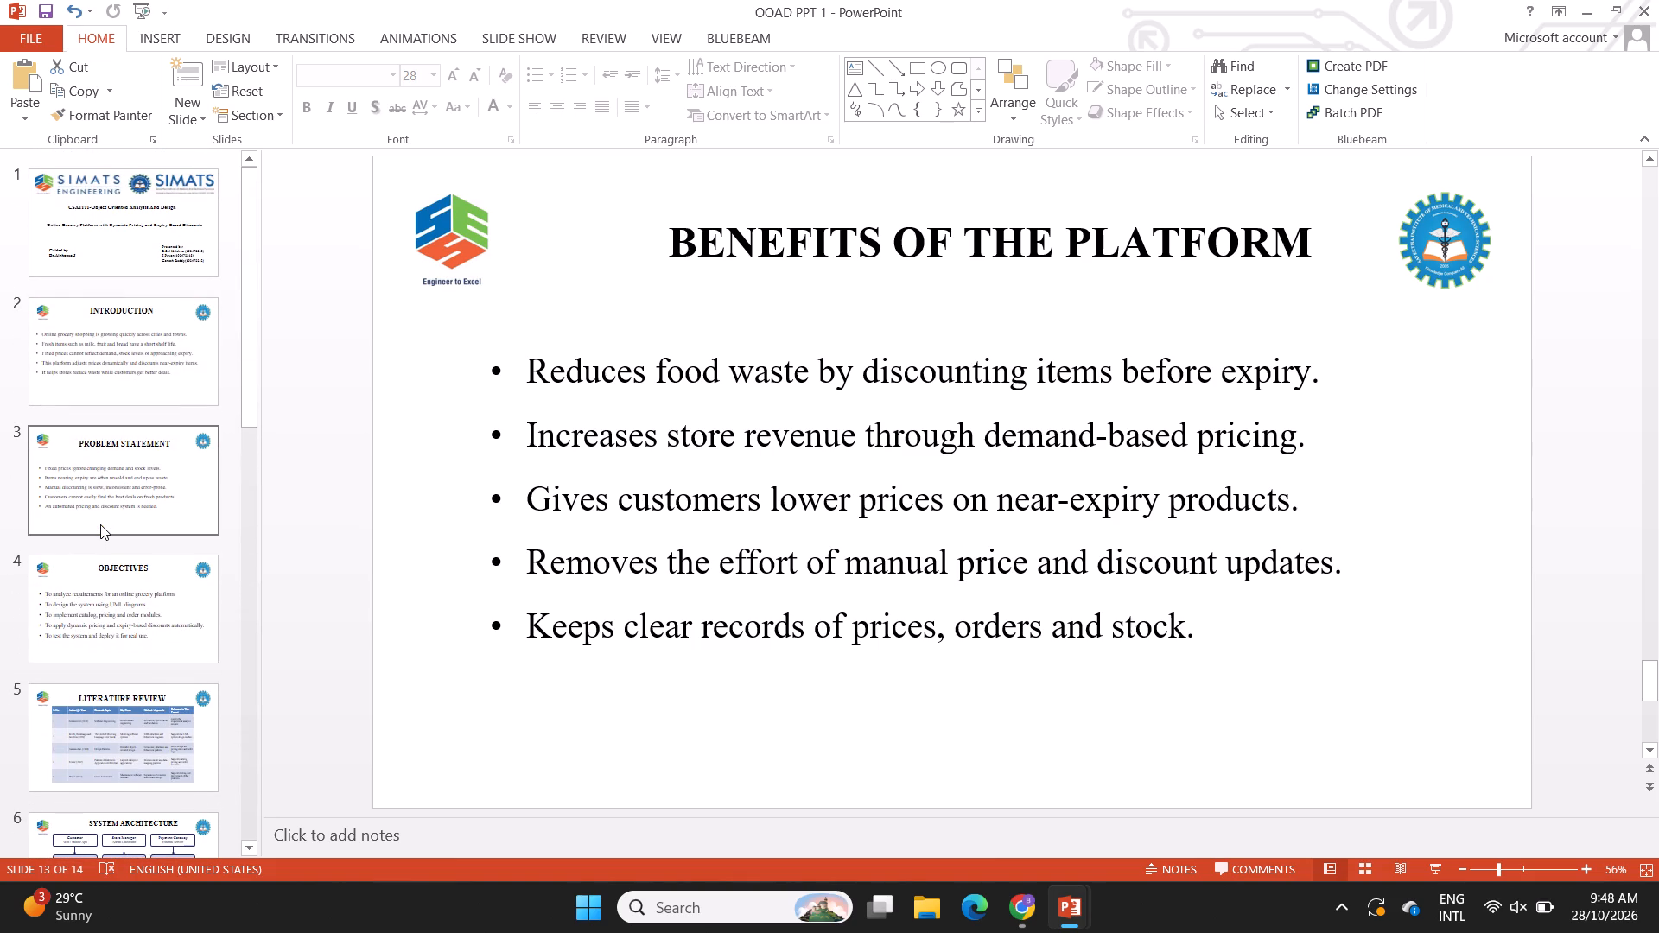